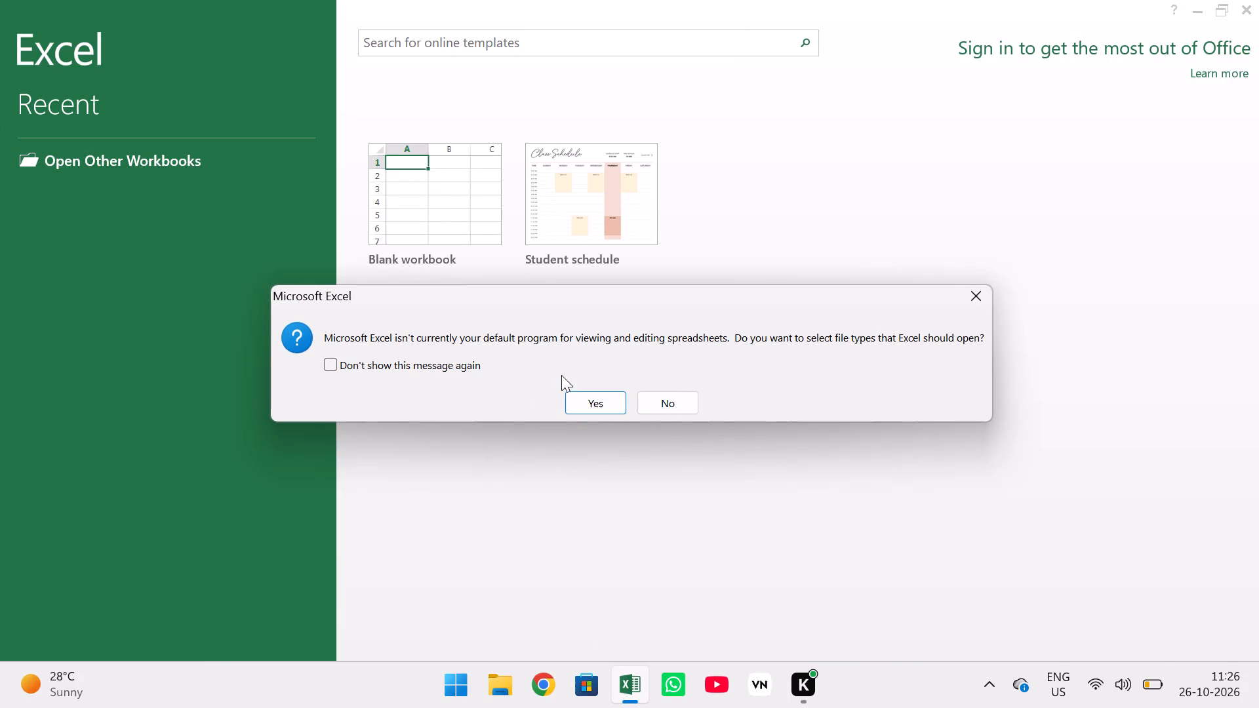
Decline selecting the file types Excel should open and set the default-program message not to show again.
{"action": "left_click", "coordinate": [334, 366]}
{"action": "left_click", "coordinate": [668, 406]}
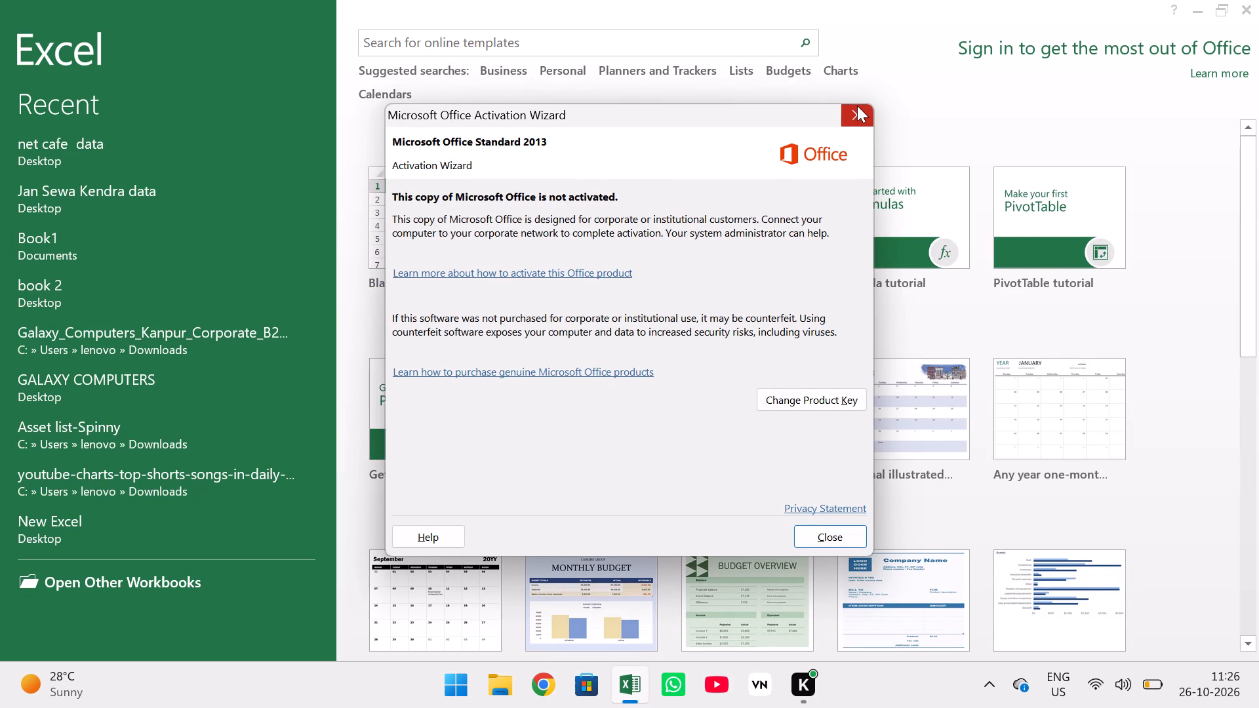
Dismiss the Microsoft Office Activation Wizard and create a new blank workbook.
{"action": "left_click", "coordinate": [857, 106]}
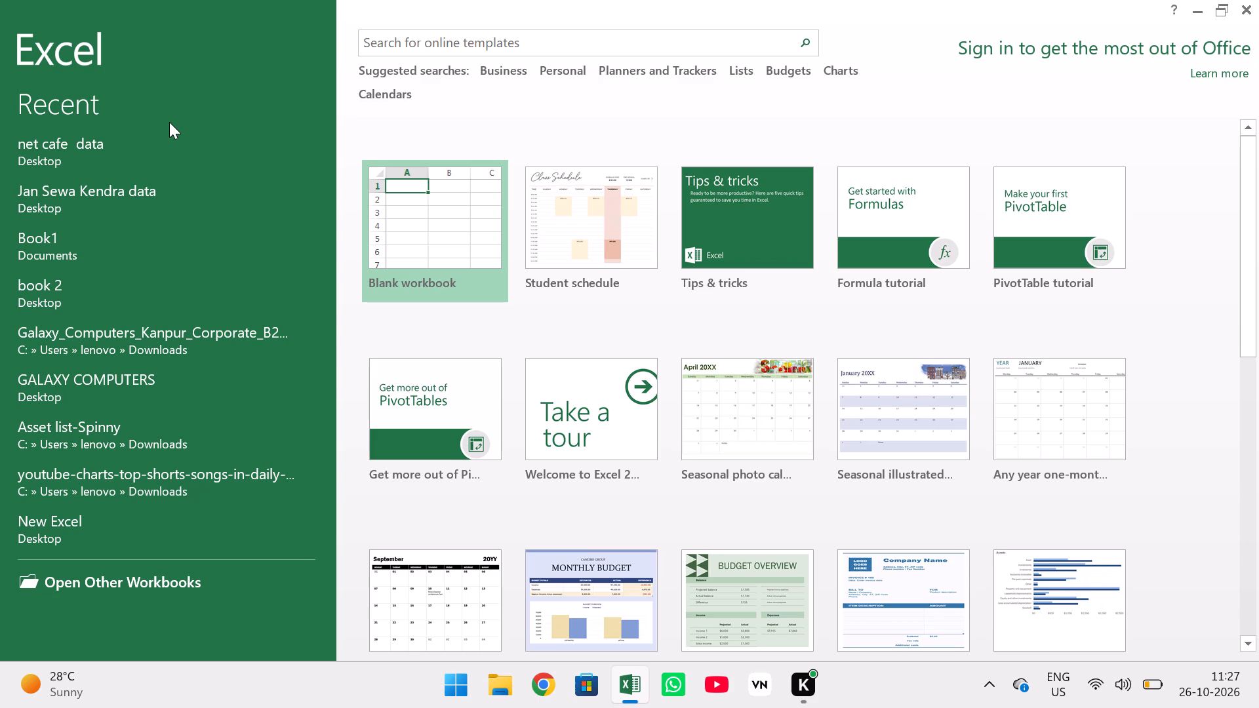
{"action": "left_click", "coordinate": [422, 211]}
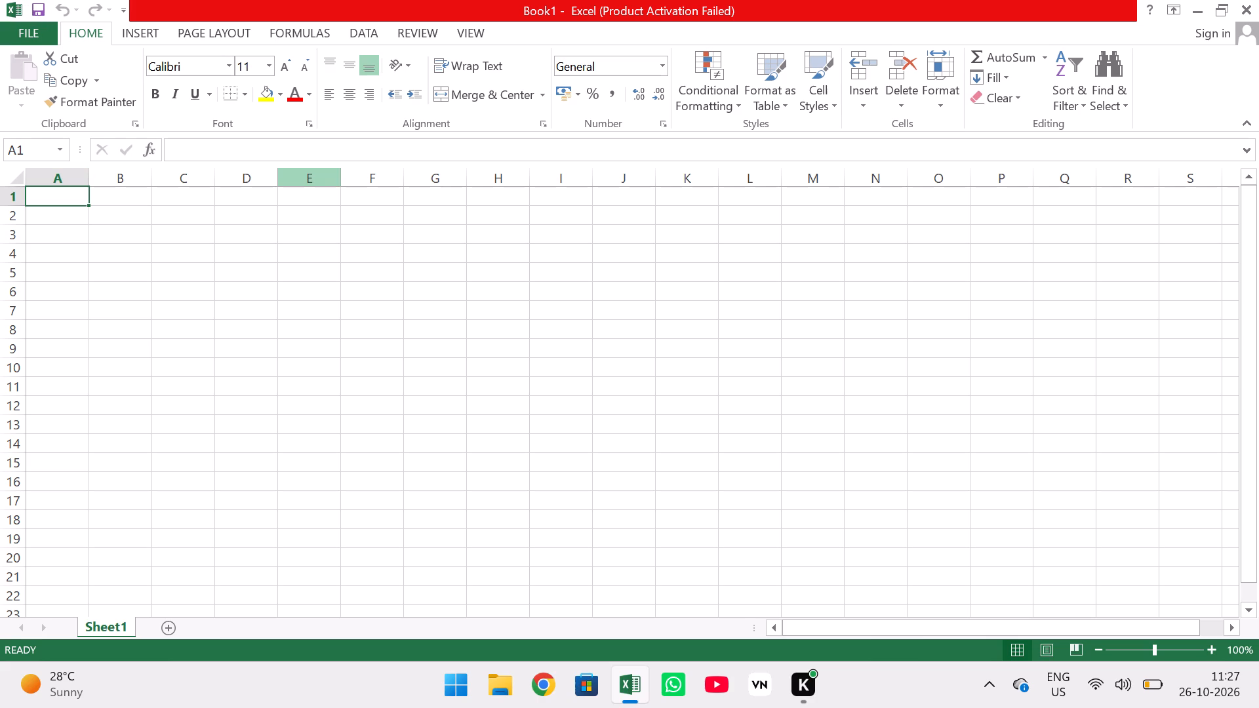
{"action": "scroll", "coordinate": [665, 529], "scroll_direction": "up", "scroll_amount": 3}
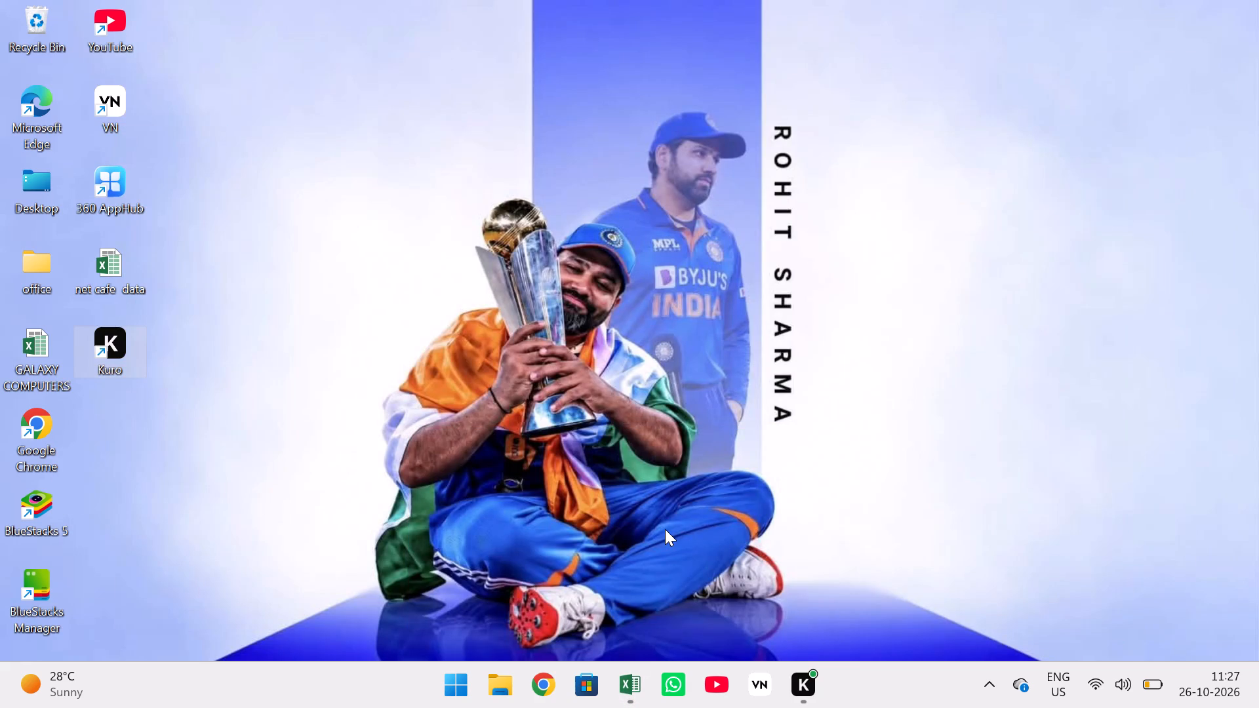
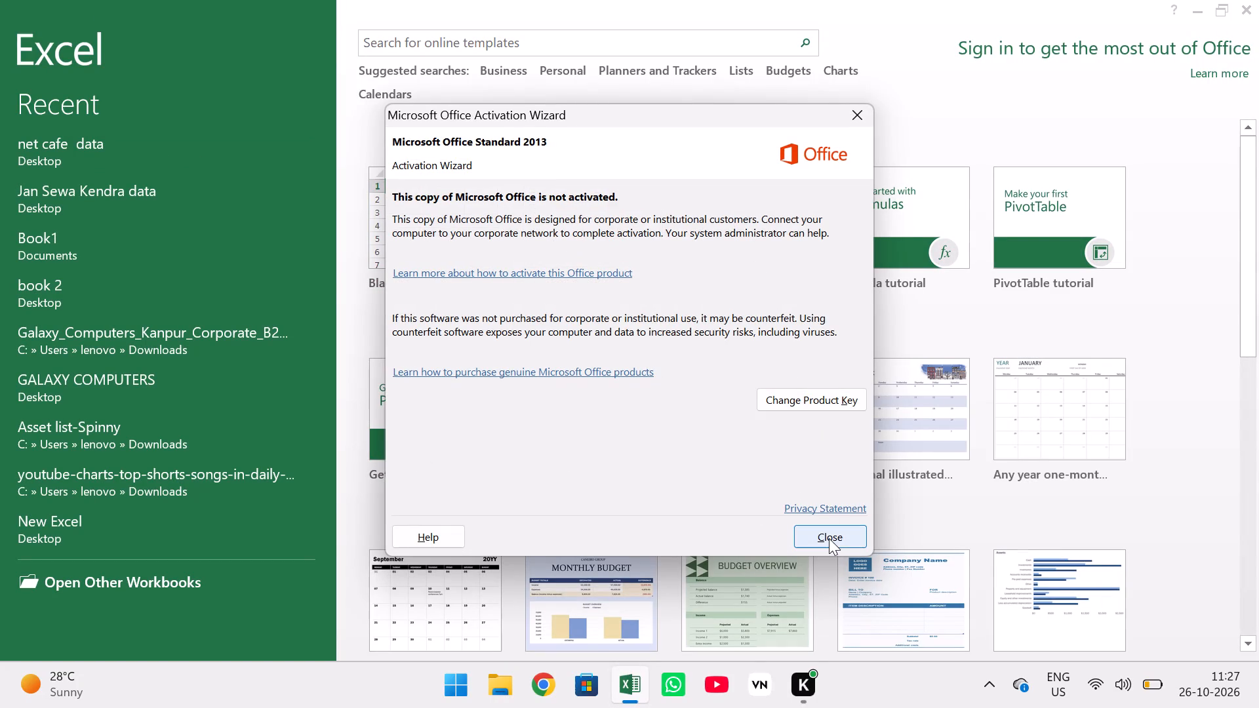
Dismiss the Microsoft Office Activation Wizard and create a new blank workbook.
{"action": "left_click", "coordinate": [829, 538]}
{"action": "left_click", "coordinate": [466, 195]}
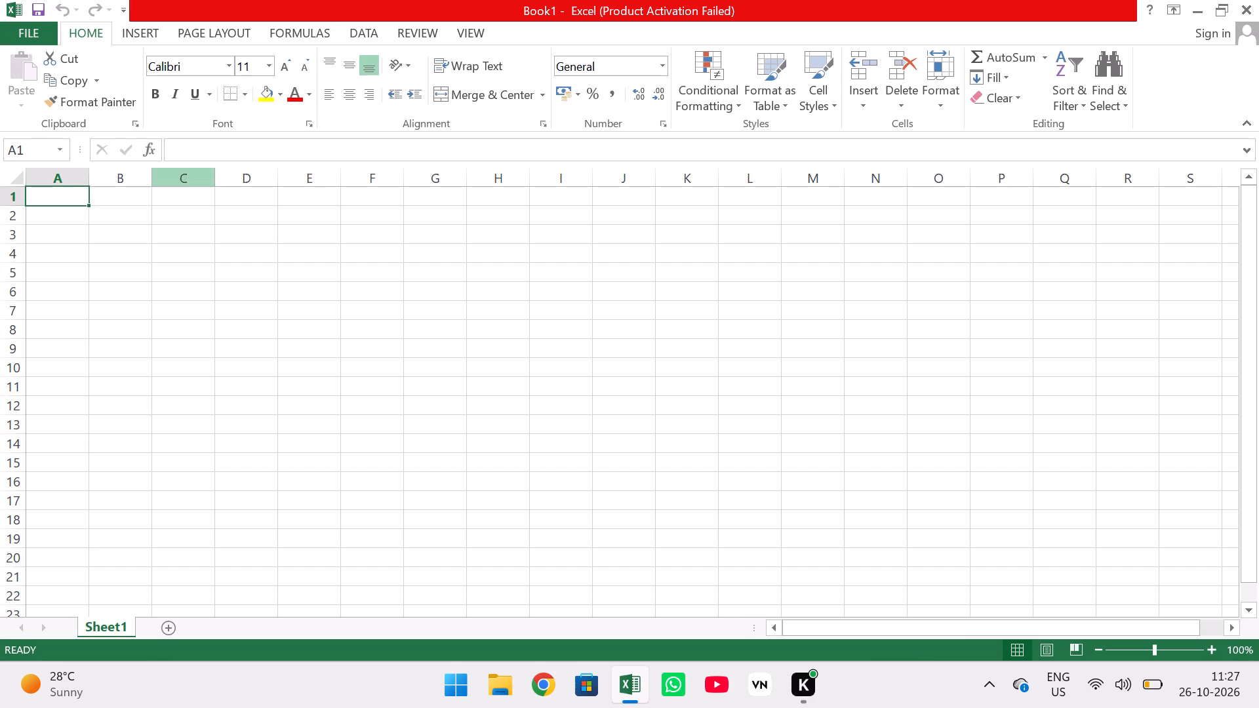
Enter the title "JAN SEWA KENDRA" in cell A1.
{"action": "left_click", "coordinate": [40, 199]}
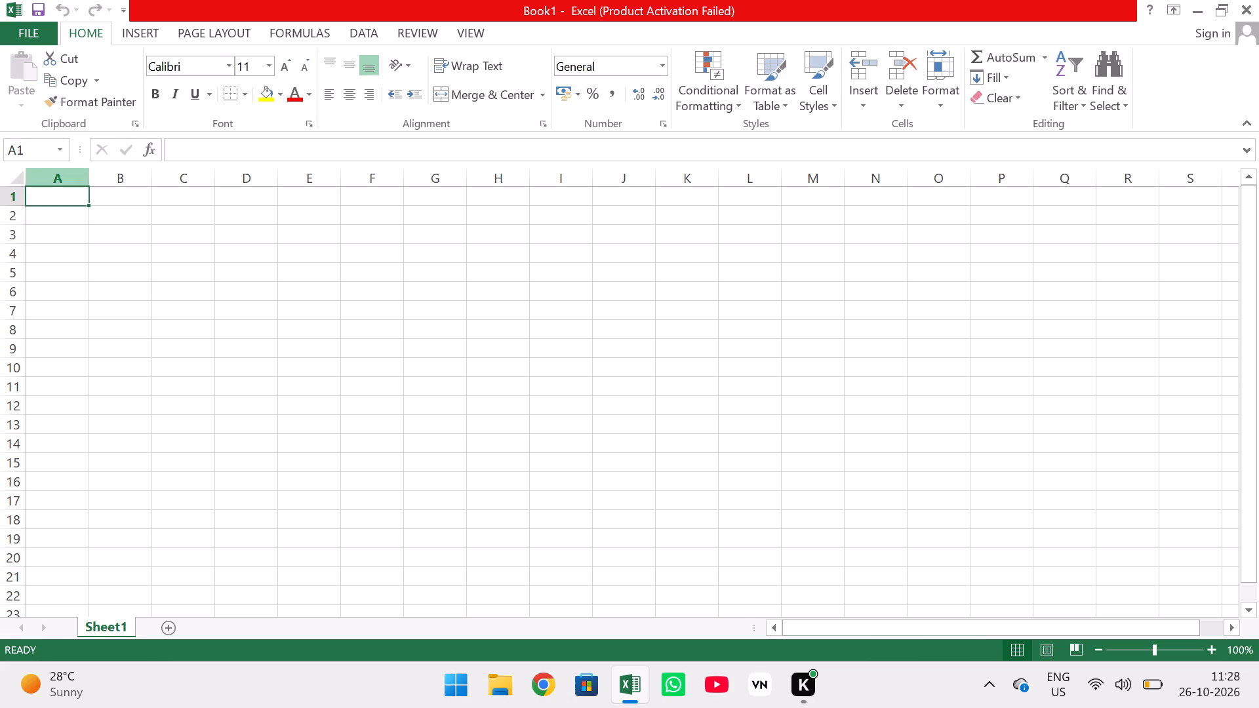
{"action": "left_click", "coordinate": [55, 201]}
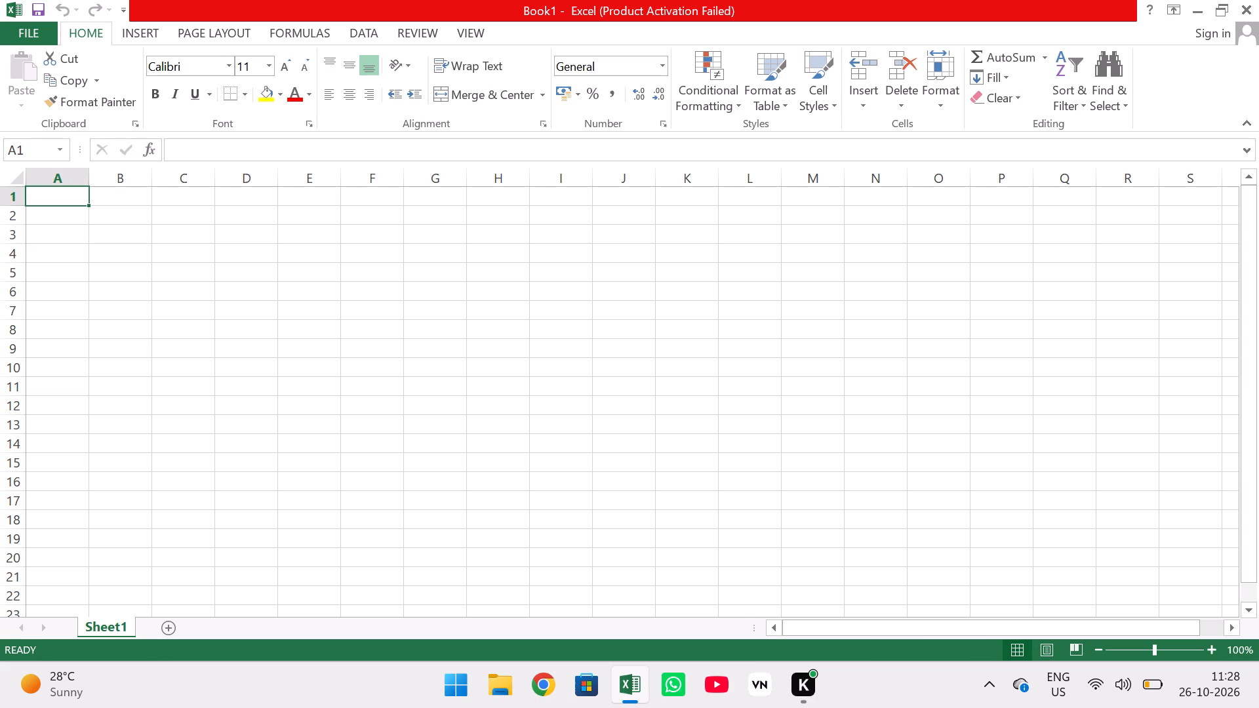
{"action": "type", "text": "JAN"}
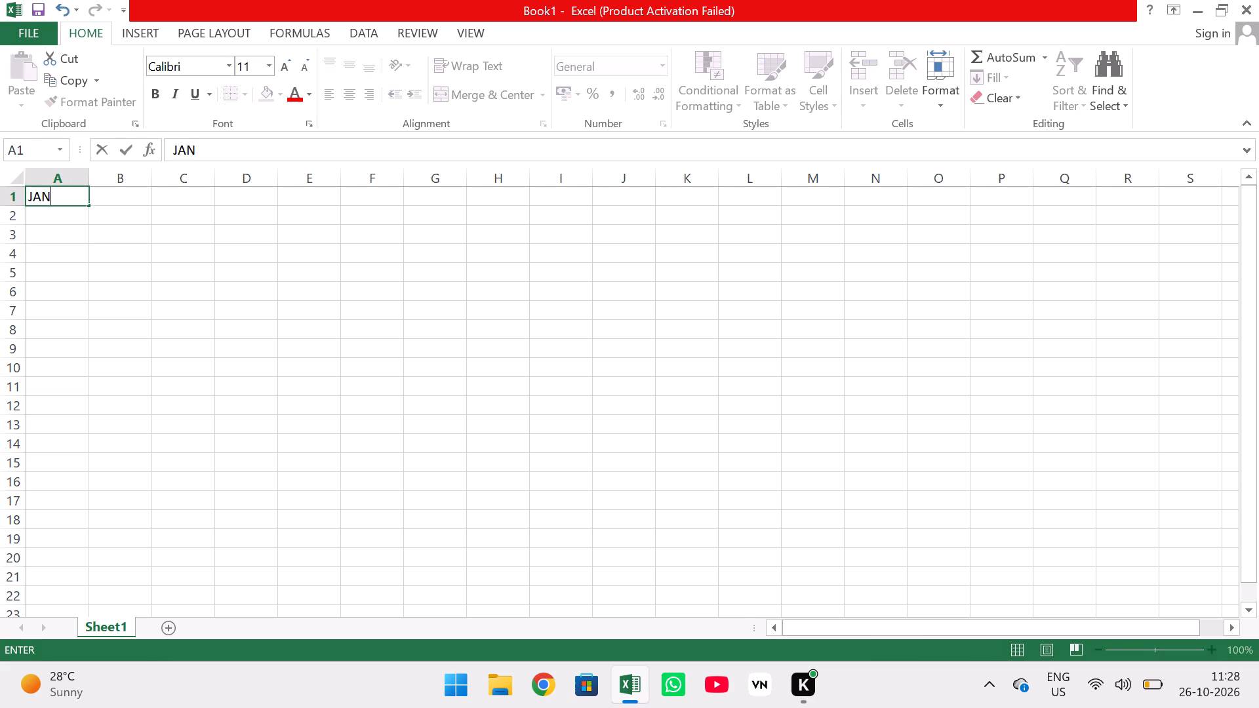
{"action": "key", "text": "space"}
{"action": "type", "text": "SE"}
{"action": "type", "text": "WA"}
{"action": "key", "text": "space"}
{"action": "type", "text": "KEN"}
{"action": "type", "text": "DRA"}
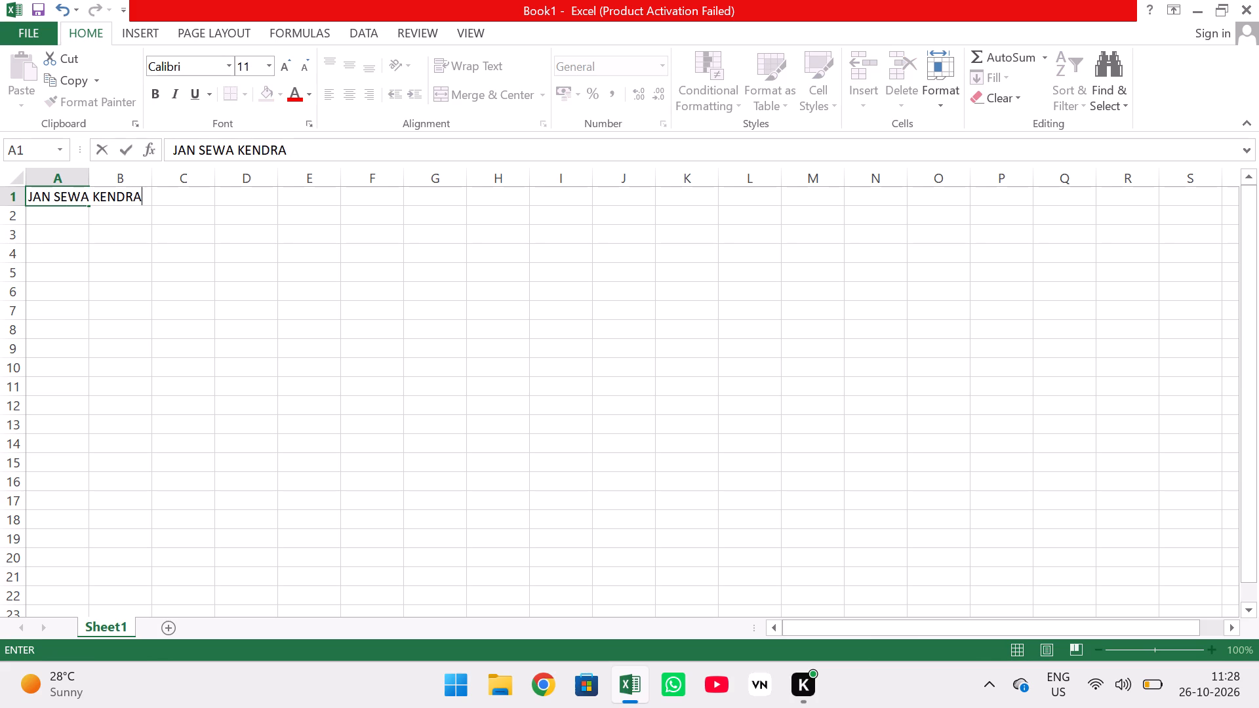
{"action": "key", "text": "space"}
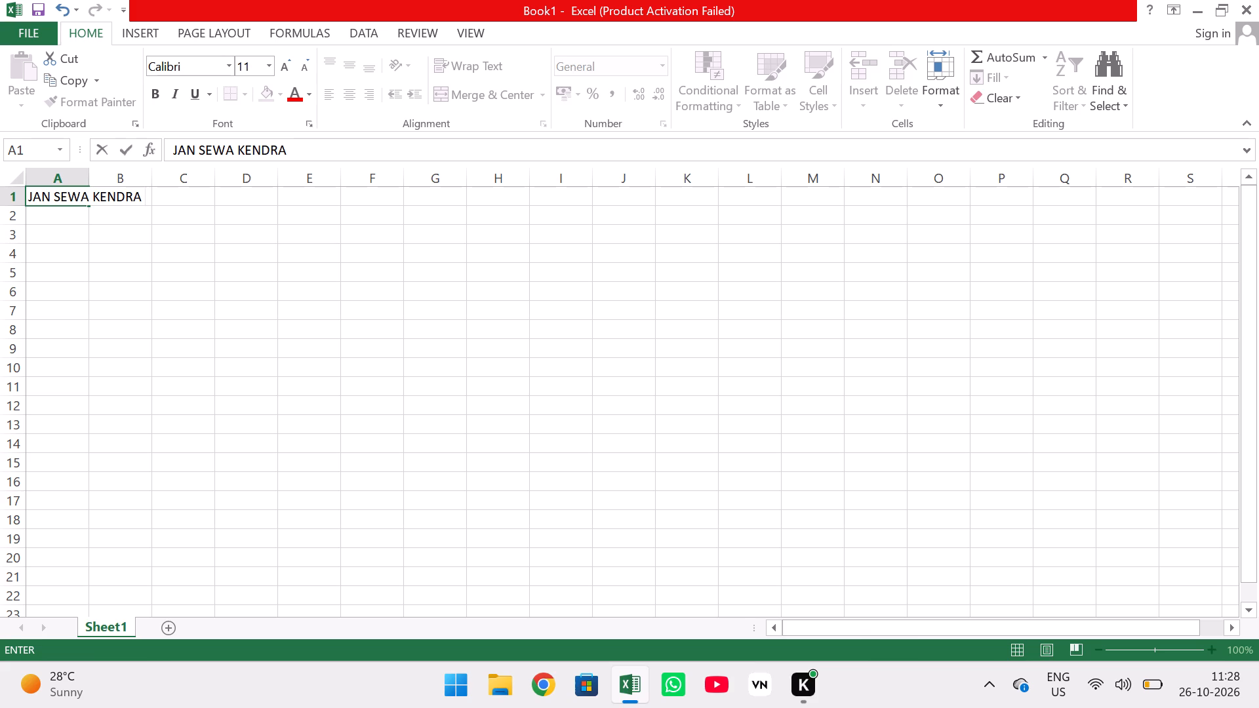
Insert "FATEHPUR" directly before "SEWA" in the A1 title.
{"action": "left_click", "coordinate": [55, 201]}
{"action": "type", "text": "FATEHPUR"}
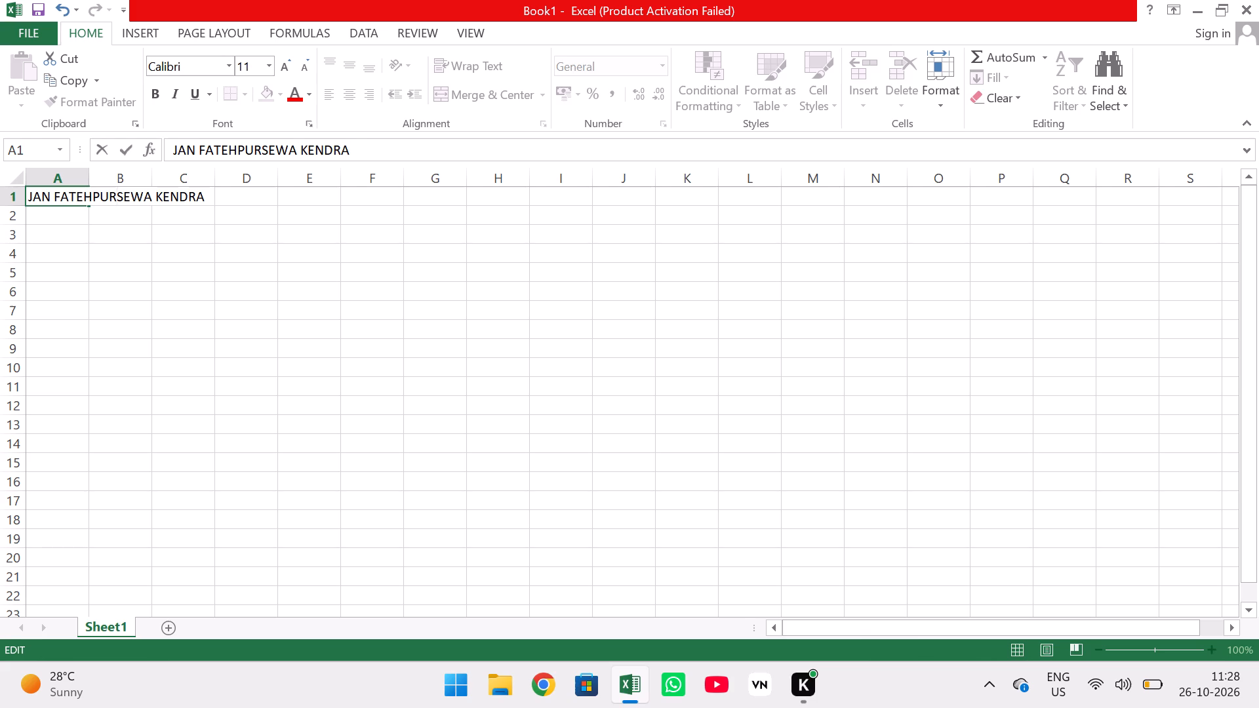
Delete "FATEHPURSEWA" and the extra space from the A1 title so it reads "JAN KENDRA".
{"action": "left_click", "coordinate": [298, 149]}
{"action": "key", "text": "BackSpace"}
{"action": "key", "text": "BackSpace"}
{"action": "key", "text": "BackSpace"}
{"action": "key", "text": "BackSpace"}
{"action": "key", "text": "BackSpace"}
{"action": "key", "text": "BackSpace"}
{"action": "key", "text": "BackSpace"}
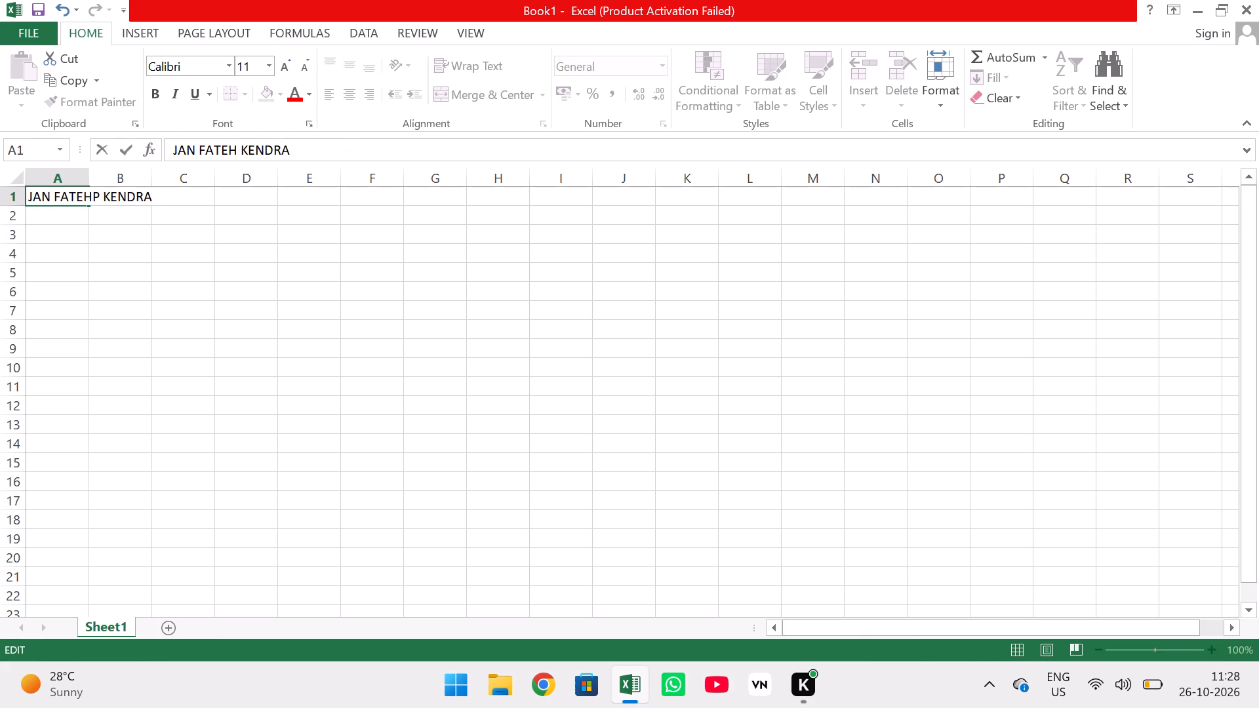
{"action": "key", "text": "BackSpace"}
{"action": "key", "text": "BackSpace"}
{"action": "key", "text": "BackSpace"}
{"action": "key", "text": "BackSpace"}
{"action": "key", "text": "BackSpace"}
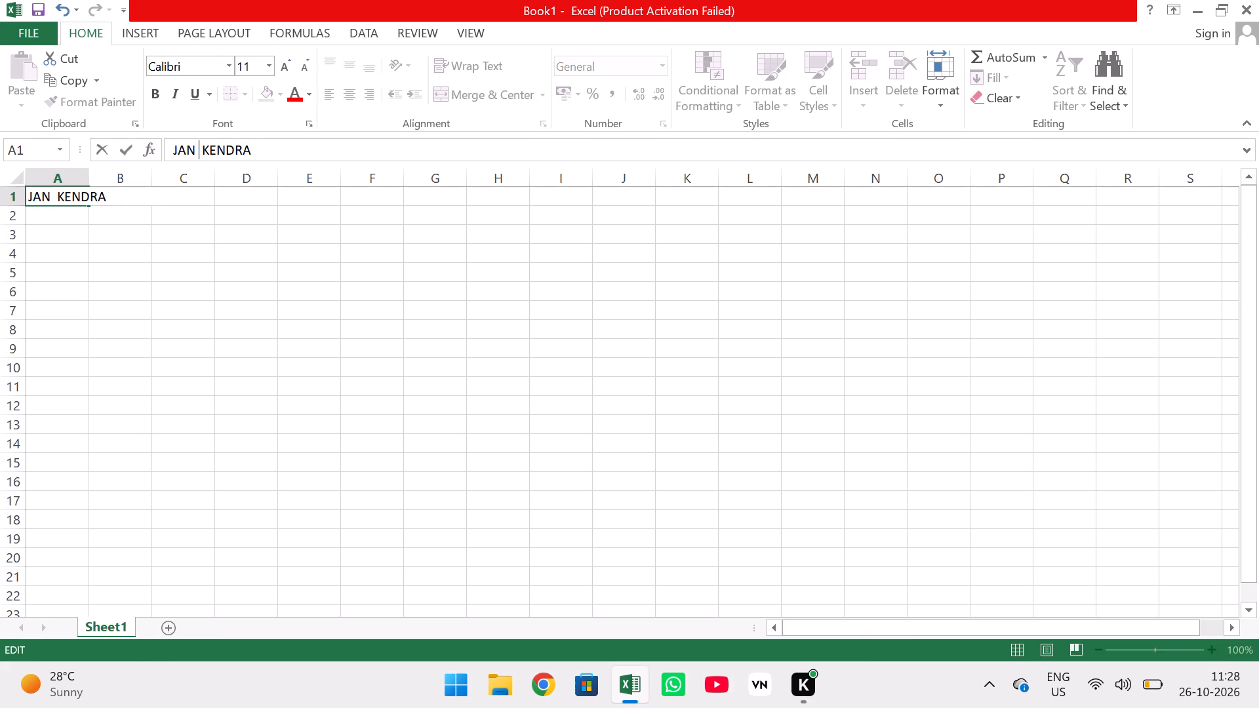
{"action": "key", "text": "BackSpace"}
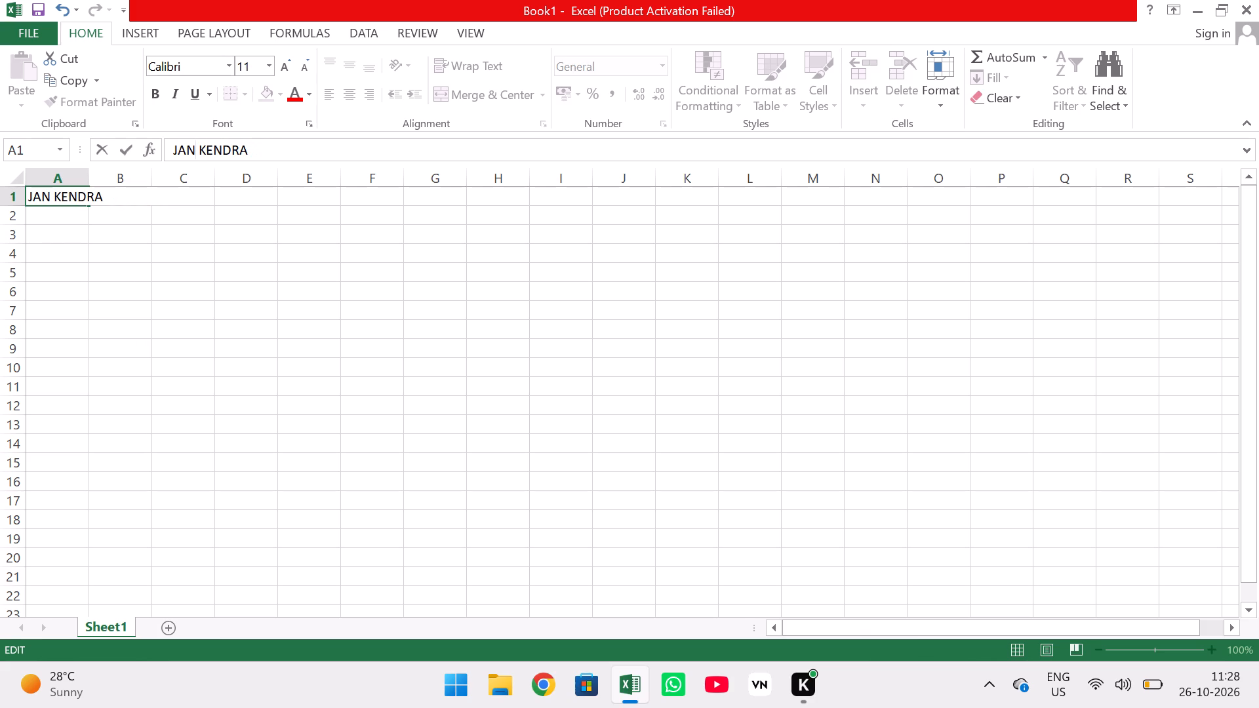
Append "FATEHPUR" to the end of the A1 title and commit it as "JAN KENDRA FATEHPUR".
{"action": "key", "text": "Right"}
{"action": "key", "text": "Right"}
{"action": "key", "text": "Right"}
{"action": "key", "text": "Right"}
{"action": "key", "text": "Right"}
{"action": "key", "text": "Right"}
{"action": "key", "text": "Right"}
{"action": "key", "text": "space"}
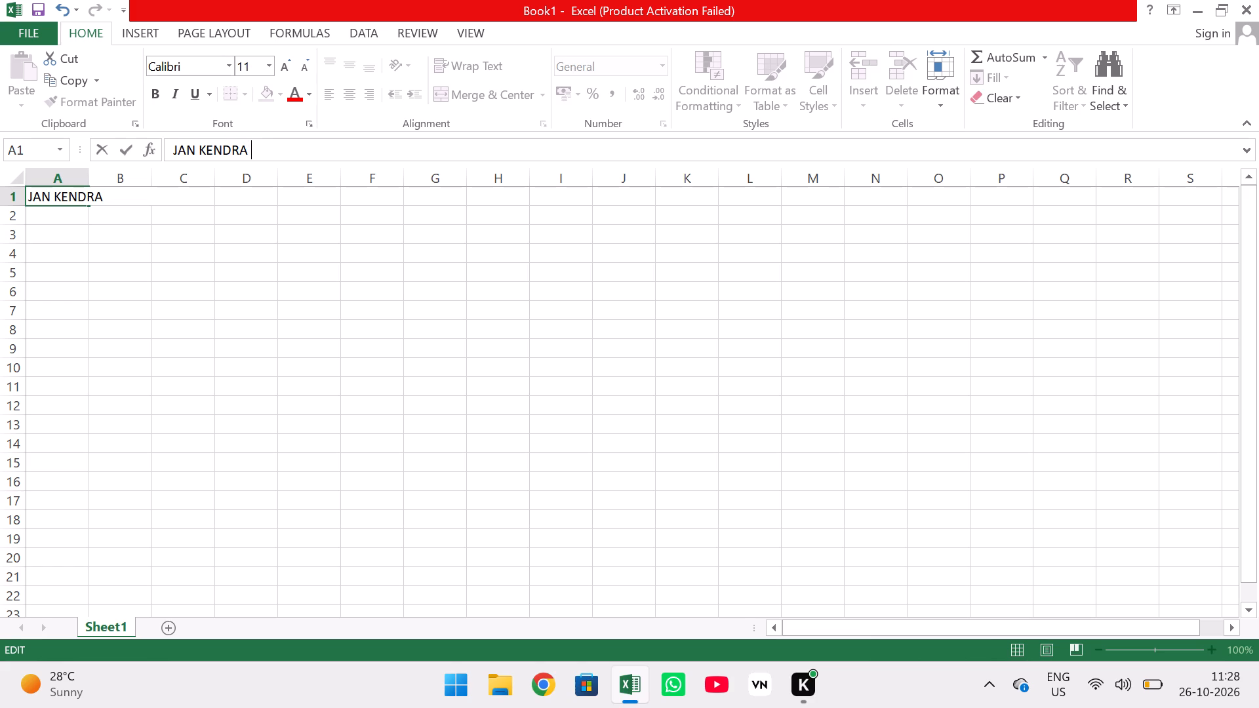
{"action": "left_click", "coordinate": [298, 149]}
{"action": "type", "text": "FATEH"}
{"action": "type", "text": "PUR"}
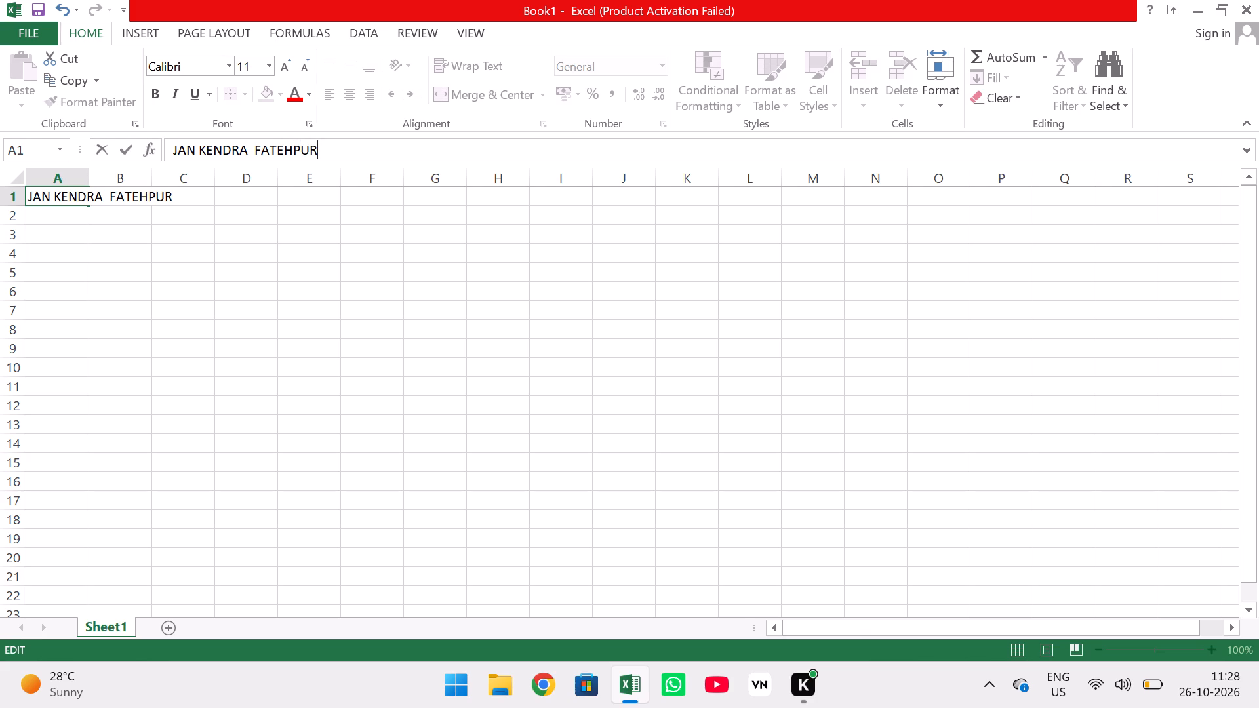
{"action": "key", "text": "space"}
{"action": "left_click", "coordinate": [10, 193]}
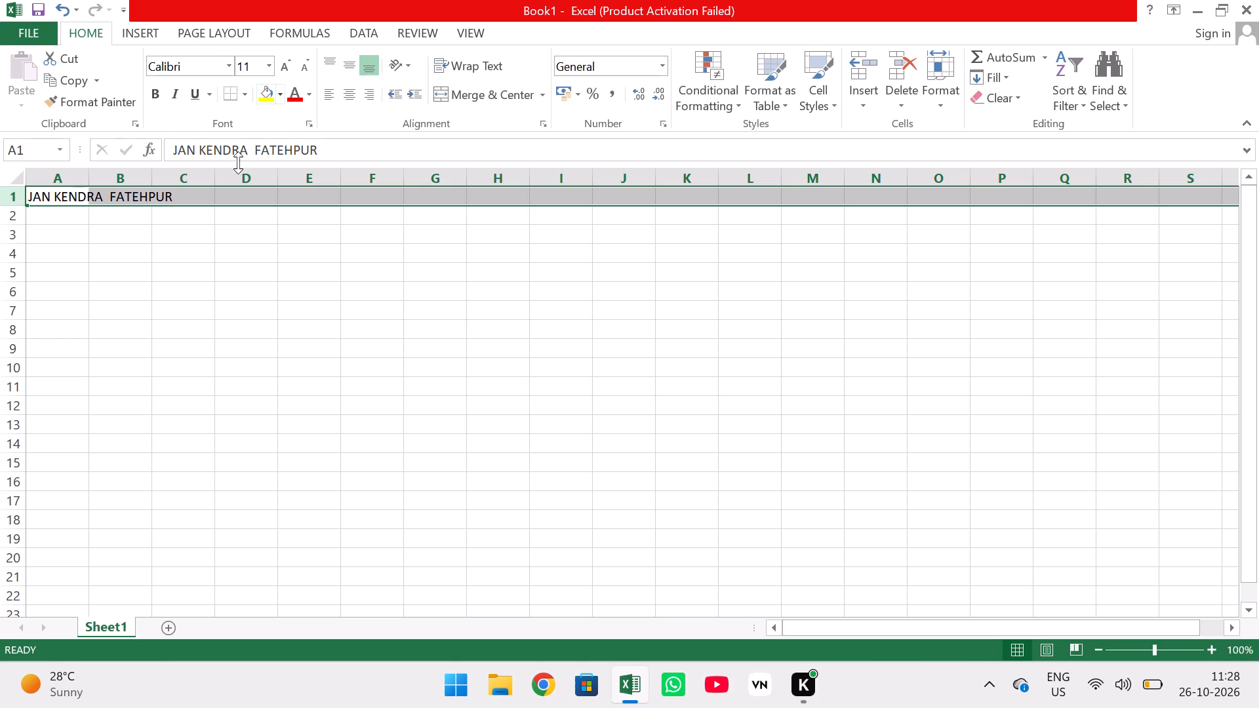
{"action": "left_click", "coordinate": [197, 352]}
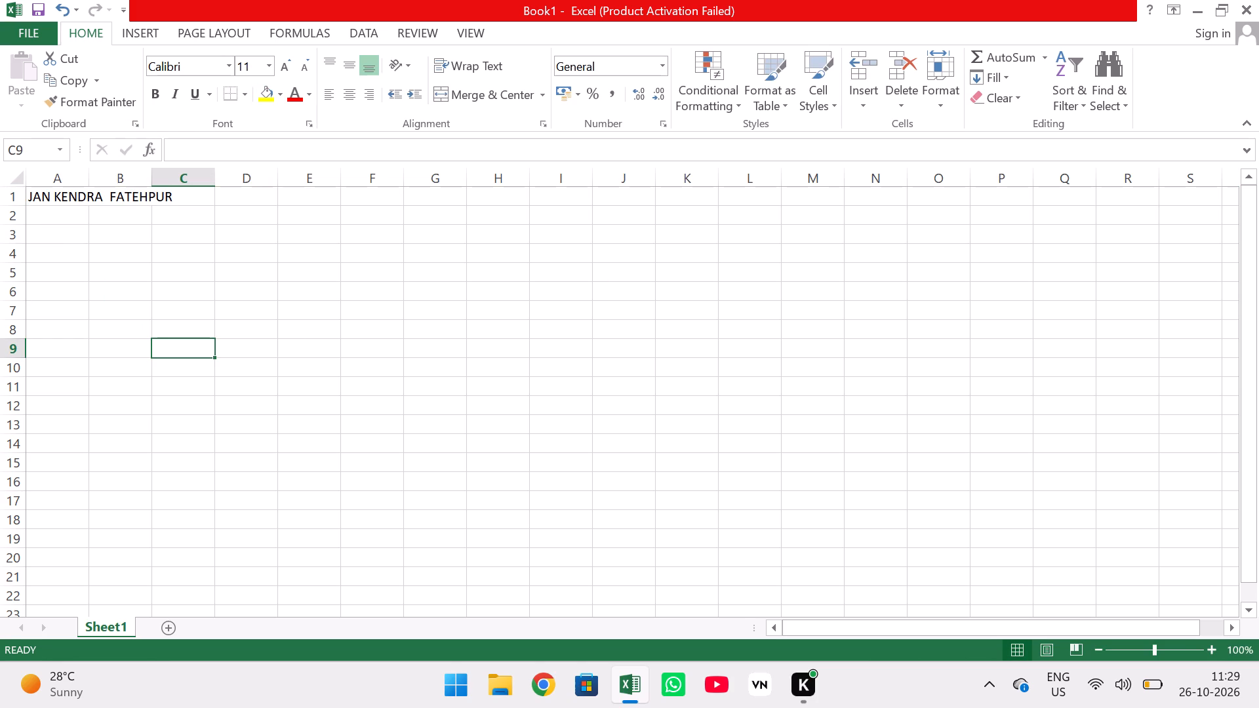
Make the whole of row 1, containing the title, bold.
{"action": "left_click", "coordinate": [19, 197]}
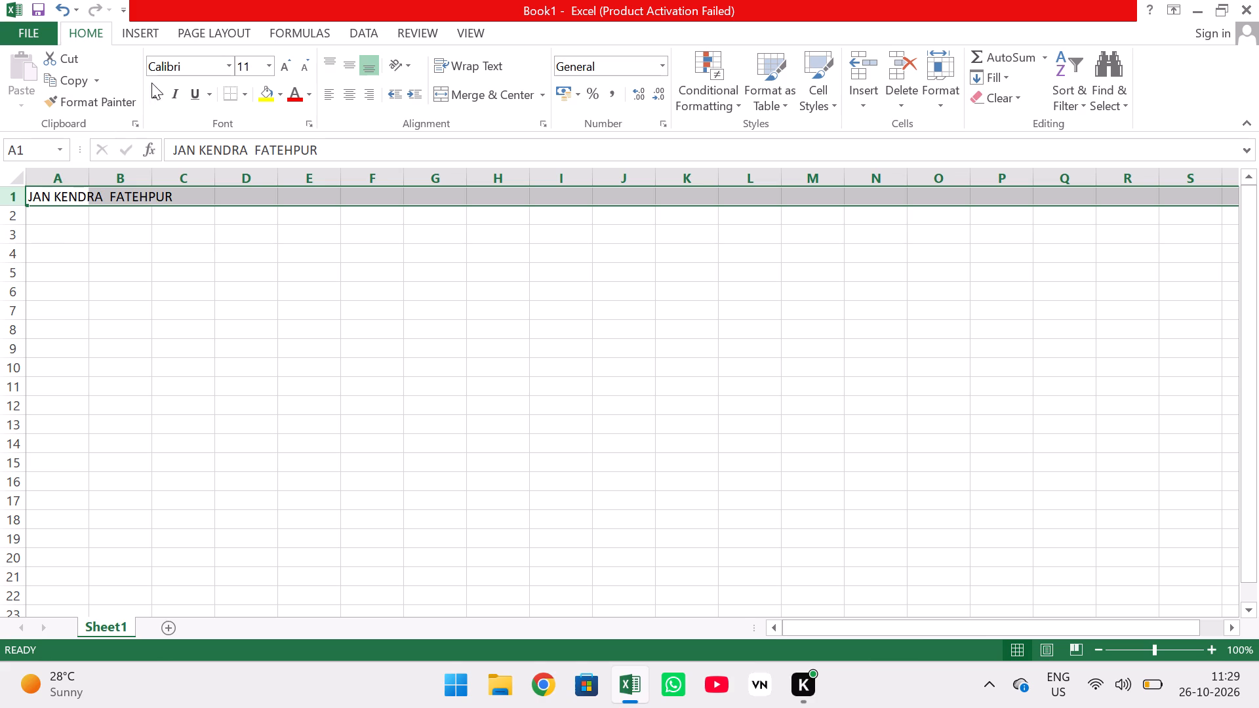
{"action": "left_click", "coordinate": [159, 96]}
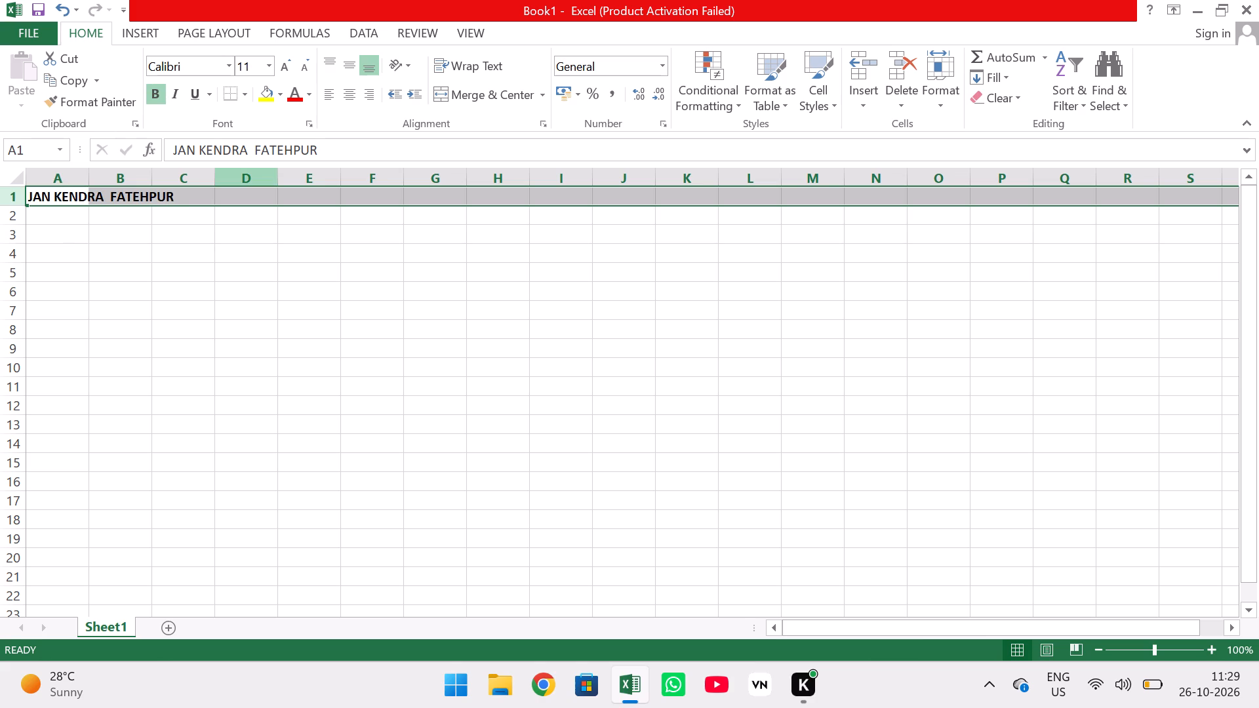
{"action": "left_click", "coordinate": [226, 271]}
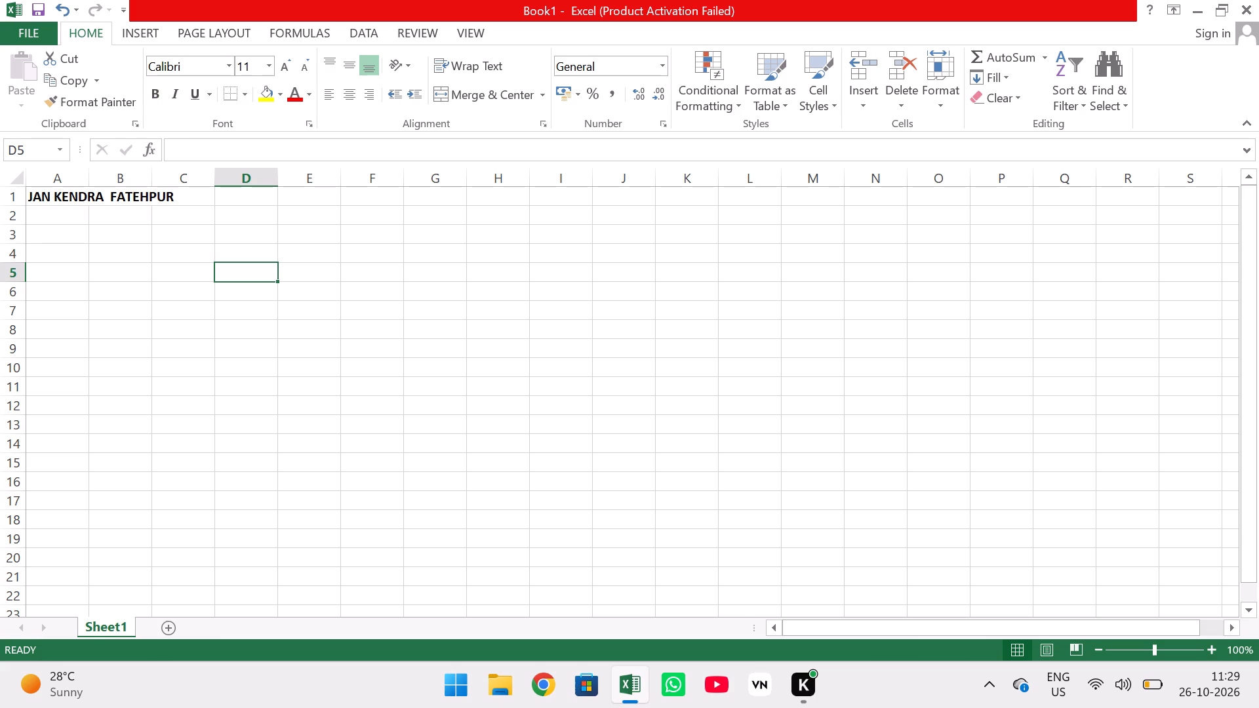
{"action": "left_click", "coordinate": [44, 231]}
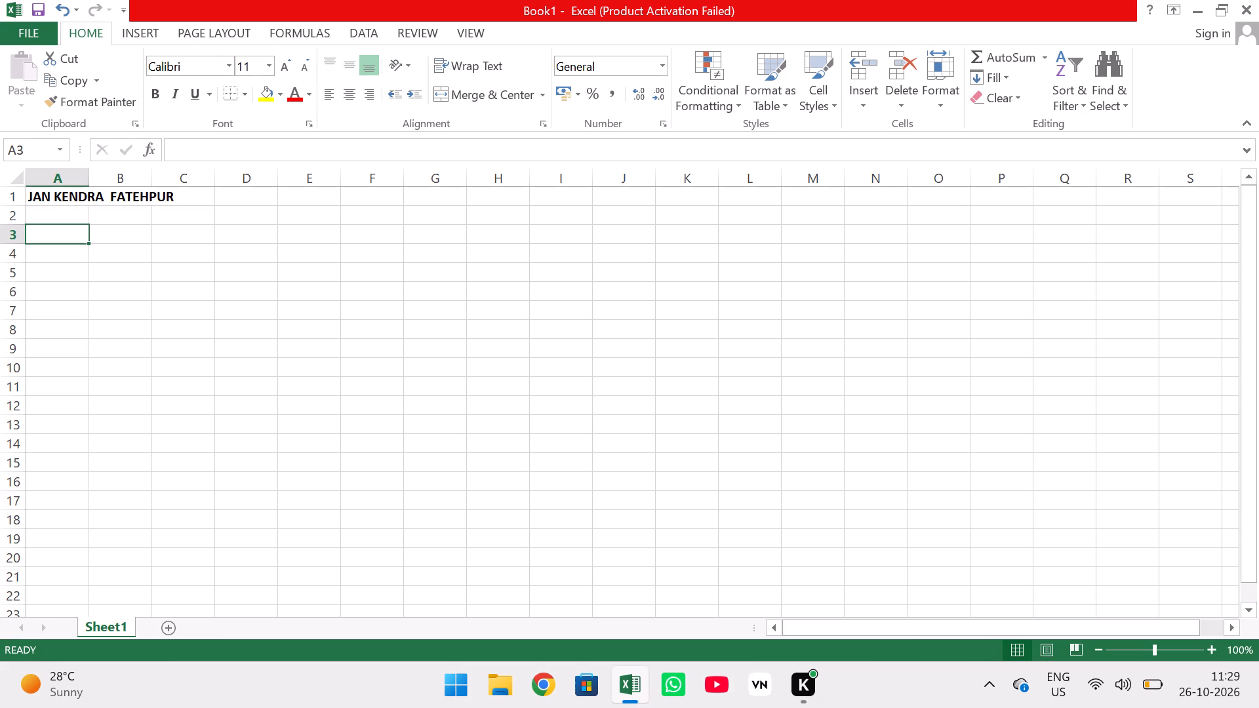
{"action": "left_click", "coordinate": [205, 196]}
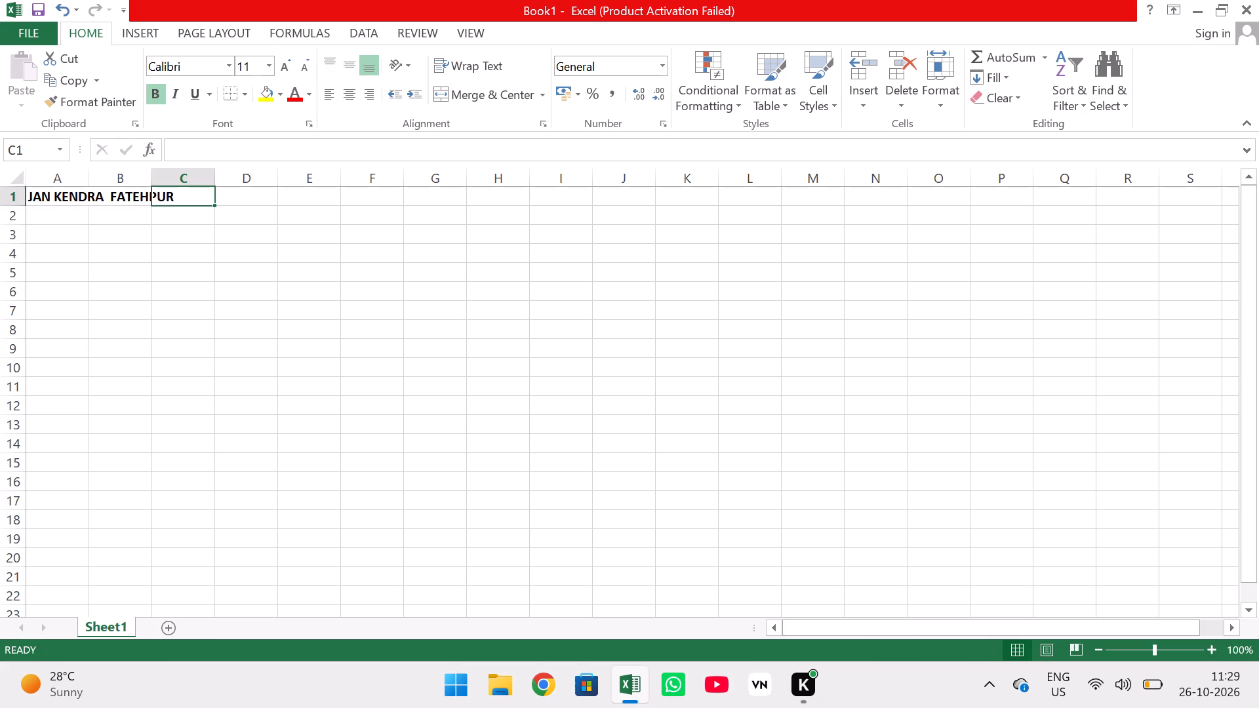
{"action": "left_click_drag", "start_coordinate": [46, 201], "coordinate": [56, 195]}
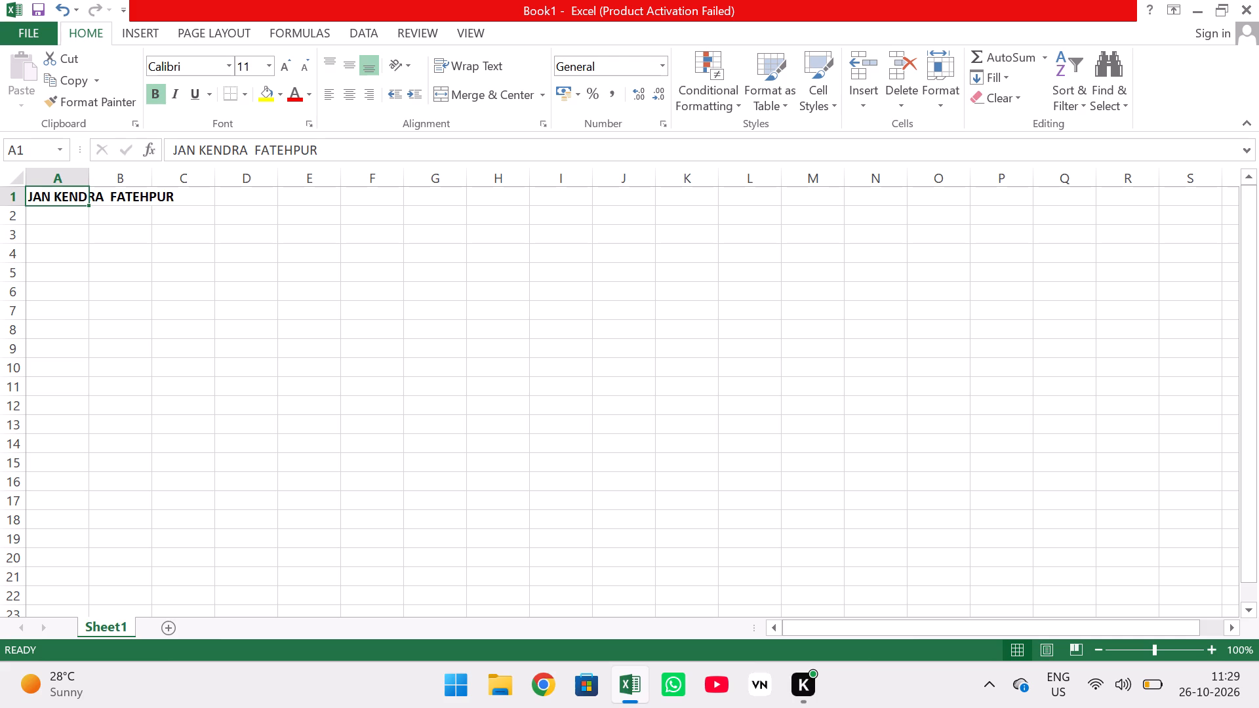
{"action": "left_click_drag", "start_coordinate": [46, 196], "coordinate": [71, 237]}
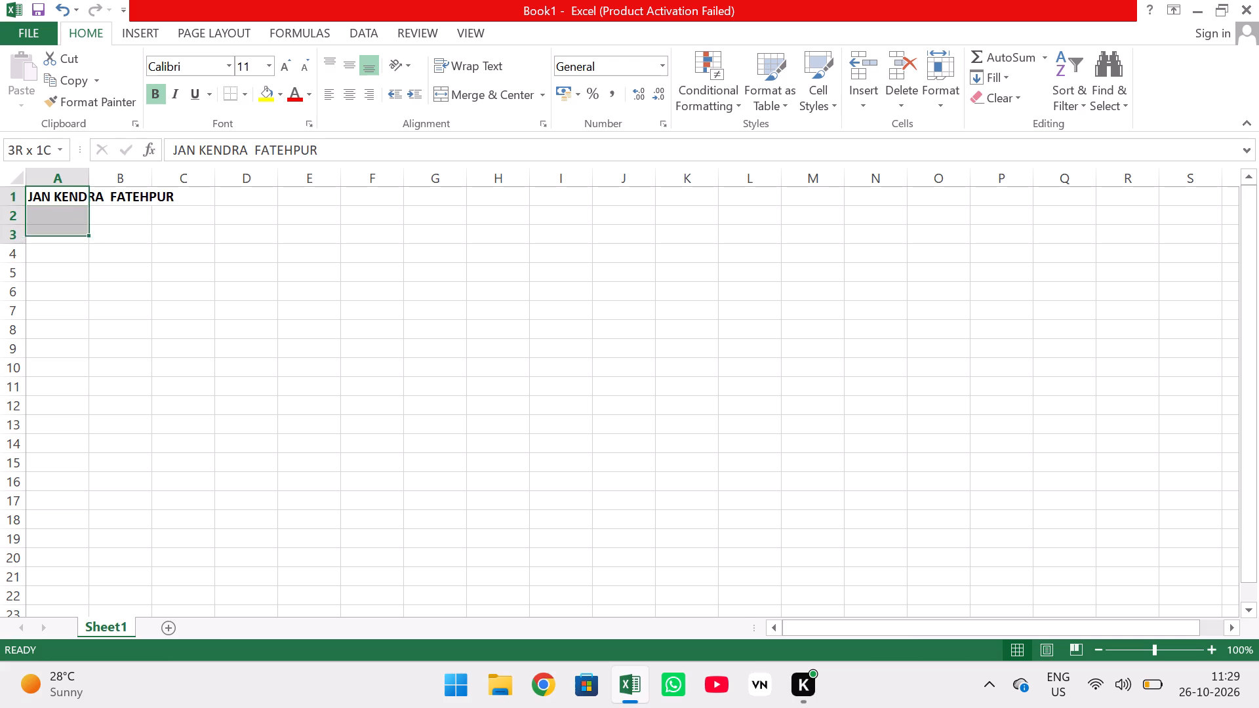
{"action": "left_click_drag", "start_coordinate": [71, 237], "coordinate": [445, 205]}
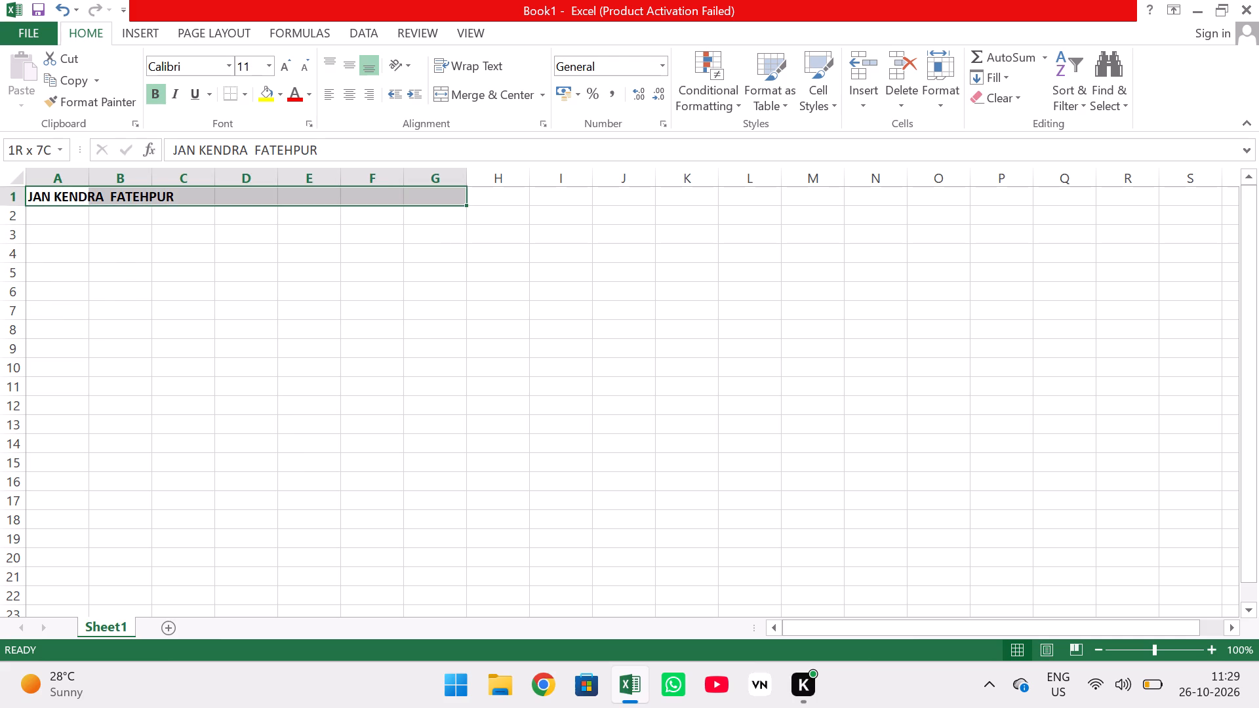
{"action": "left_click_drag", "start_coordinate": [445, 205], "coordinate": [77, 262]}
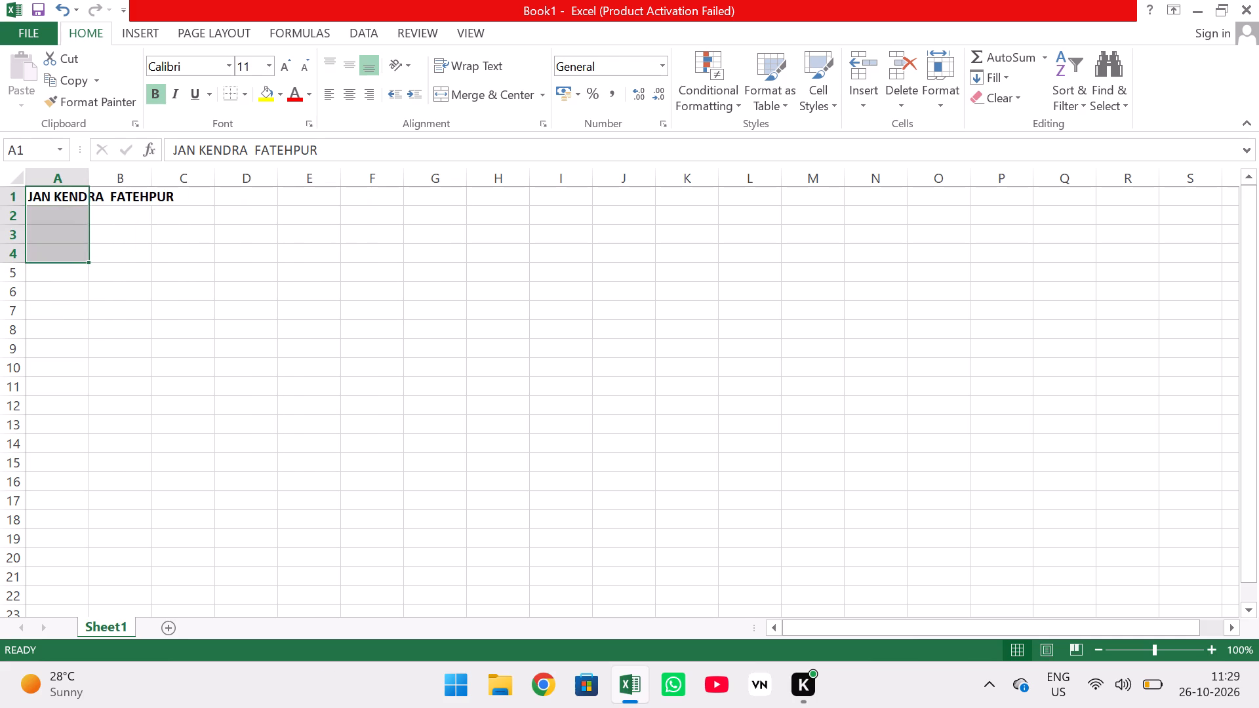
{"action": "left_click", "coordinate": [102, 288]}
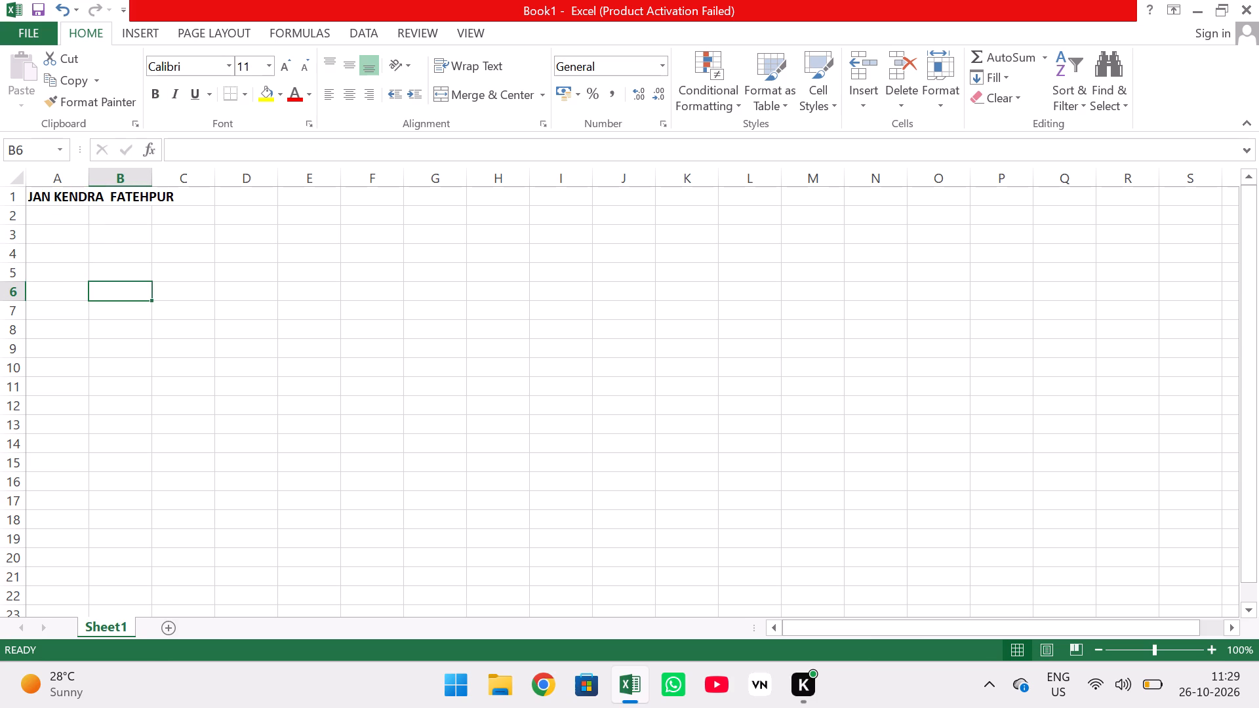
Enter the column heading "Sr. No." in cell A3.
{"action": "left_click", "coordinate": [46, 233]}
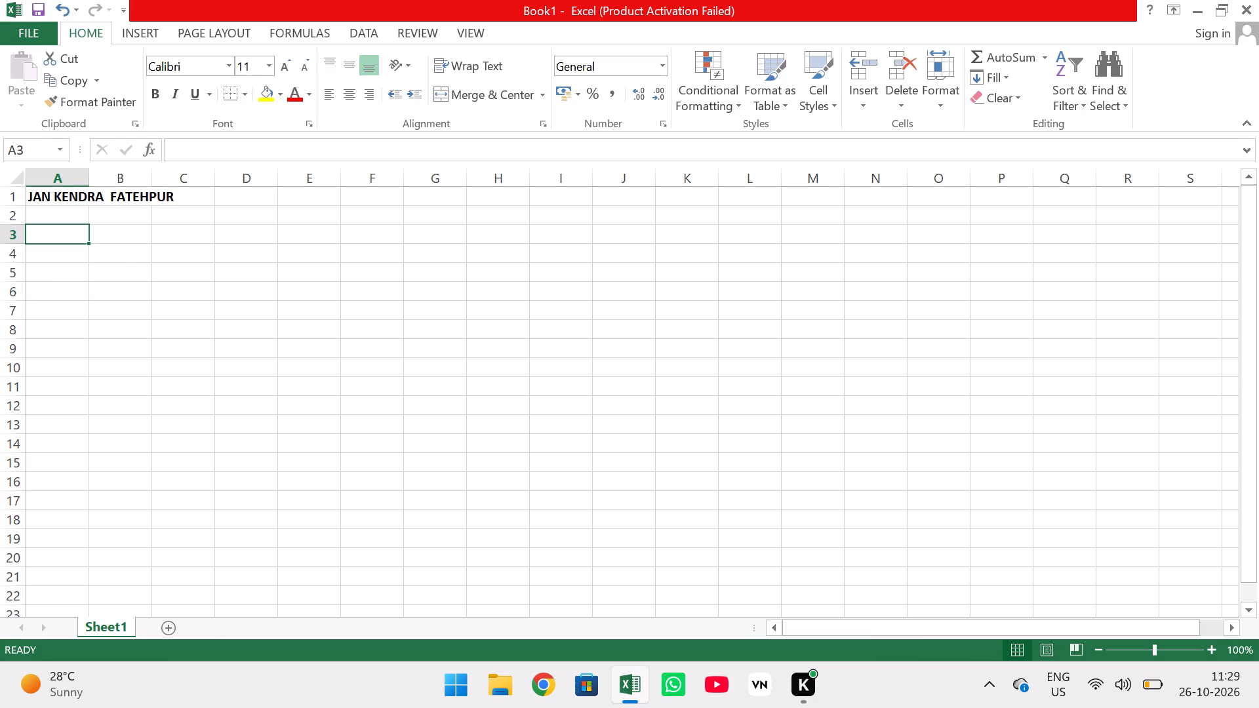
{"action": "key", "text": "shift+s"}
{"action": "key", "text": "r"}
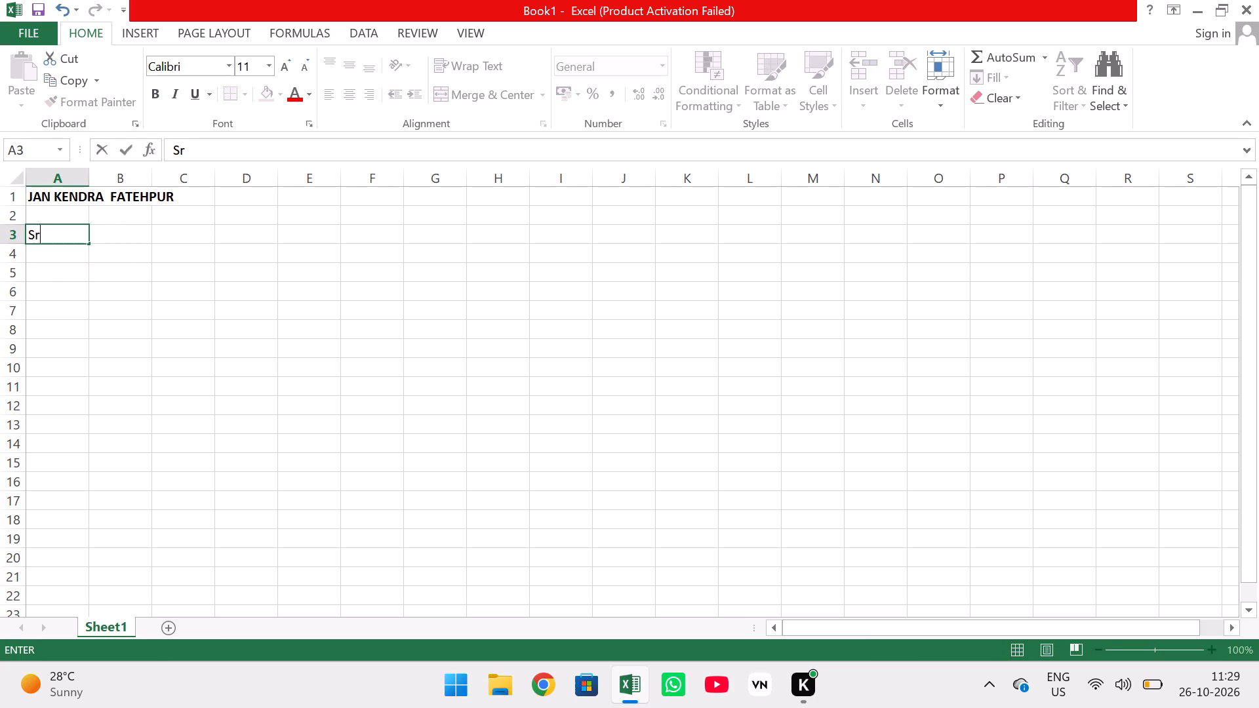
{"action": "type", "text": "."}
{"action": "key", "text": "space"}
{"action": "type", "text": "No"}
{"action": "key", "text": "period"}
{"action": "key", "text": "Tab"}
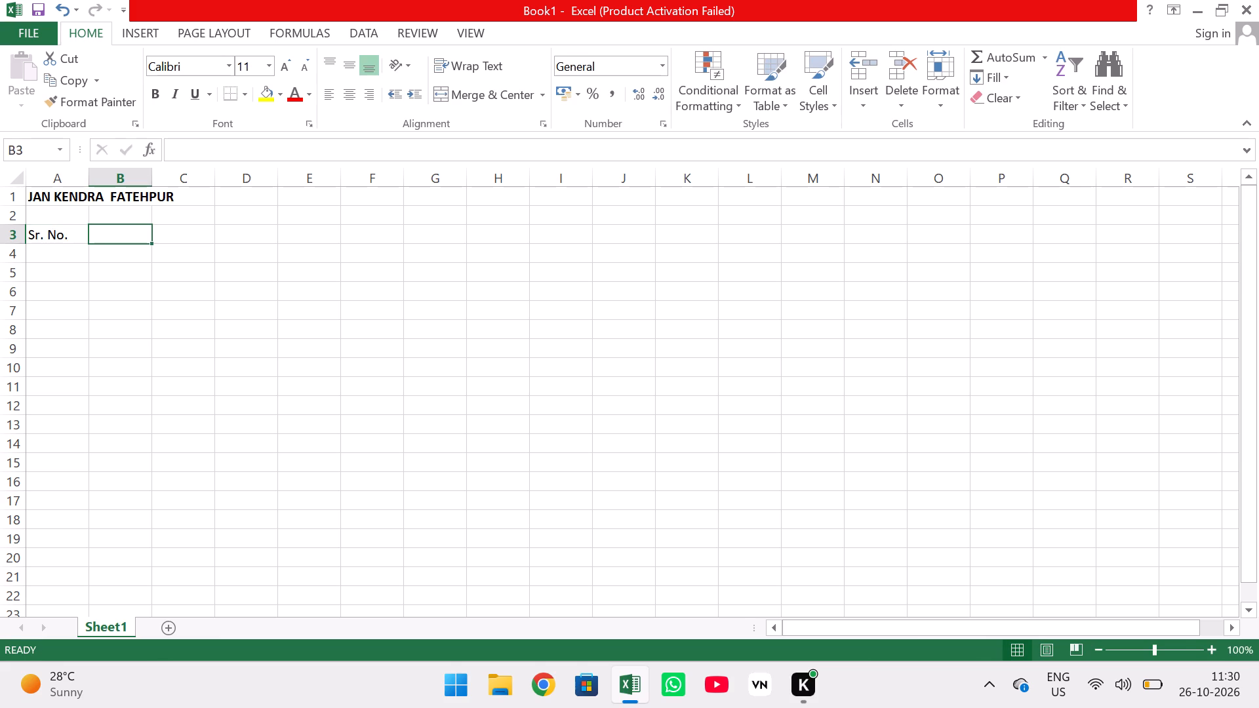
Enter the heading "NAME" in capitals in cell B3.
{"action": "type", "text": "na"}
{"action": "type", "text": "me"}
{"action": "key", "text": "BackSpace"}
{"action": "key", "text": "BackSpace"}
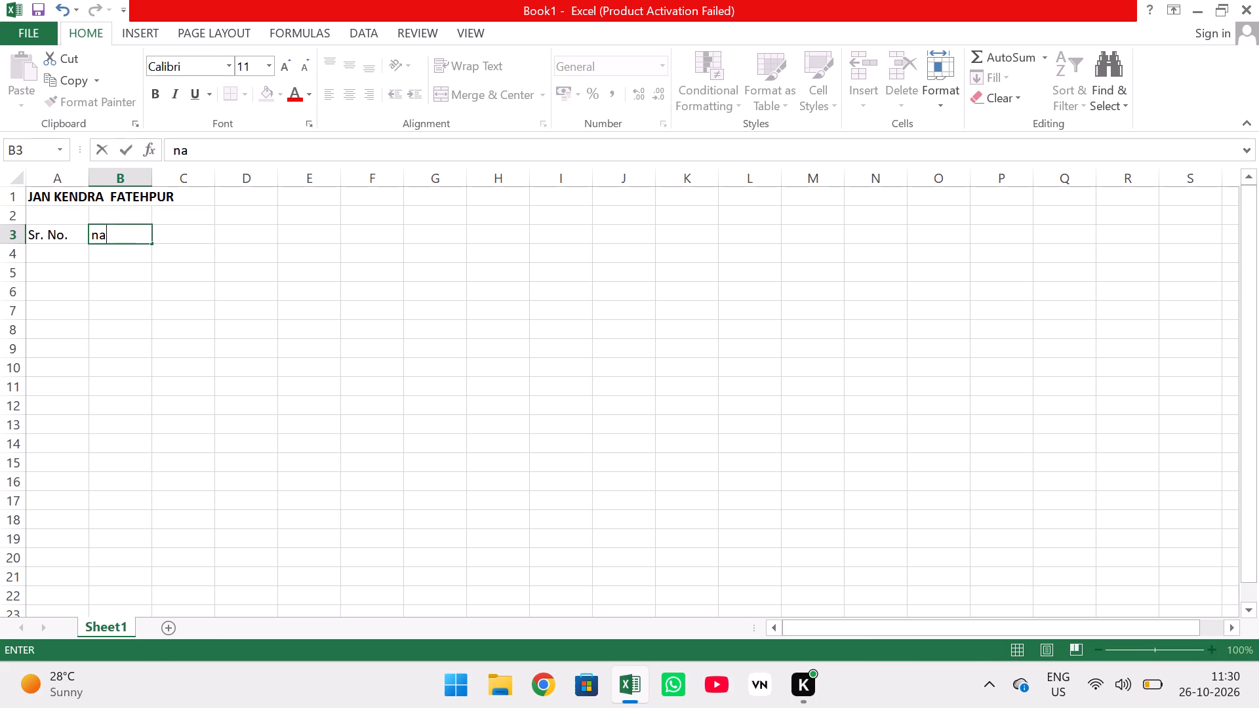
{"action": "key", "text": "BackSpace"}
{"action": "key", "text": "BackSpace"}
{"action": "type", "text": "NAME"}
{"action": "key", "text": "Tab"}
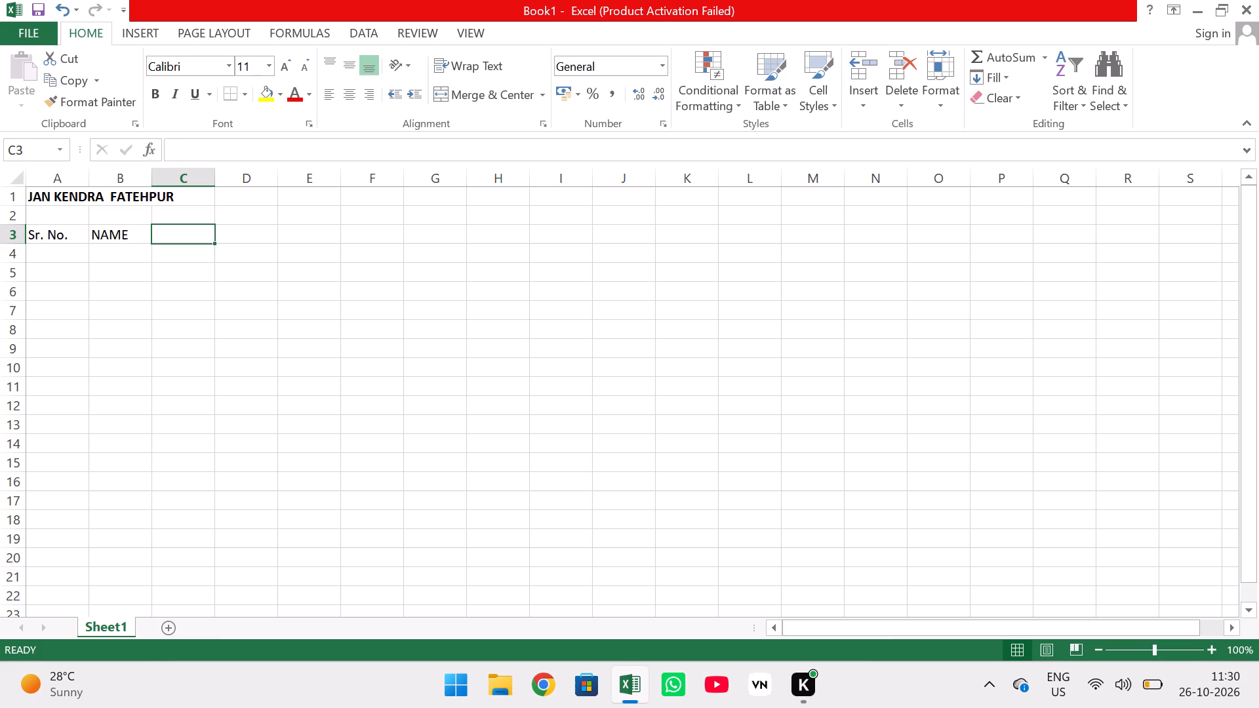
Enter the headings "MOB." in cell C3 and "ADD." in cell D3.
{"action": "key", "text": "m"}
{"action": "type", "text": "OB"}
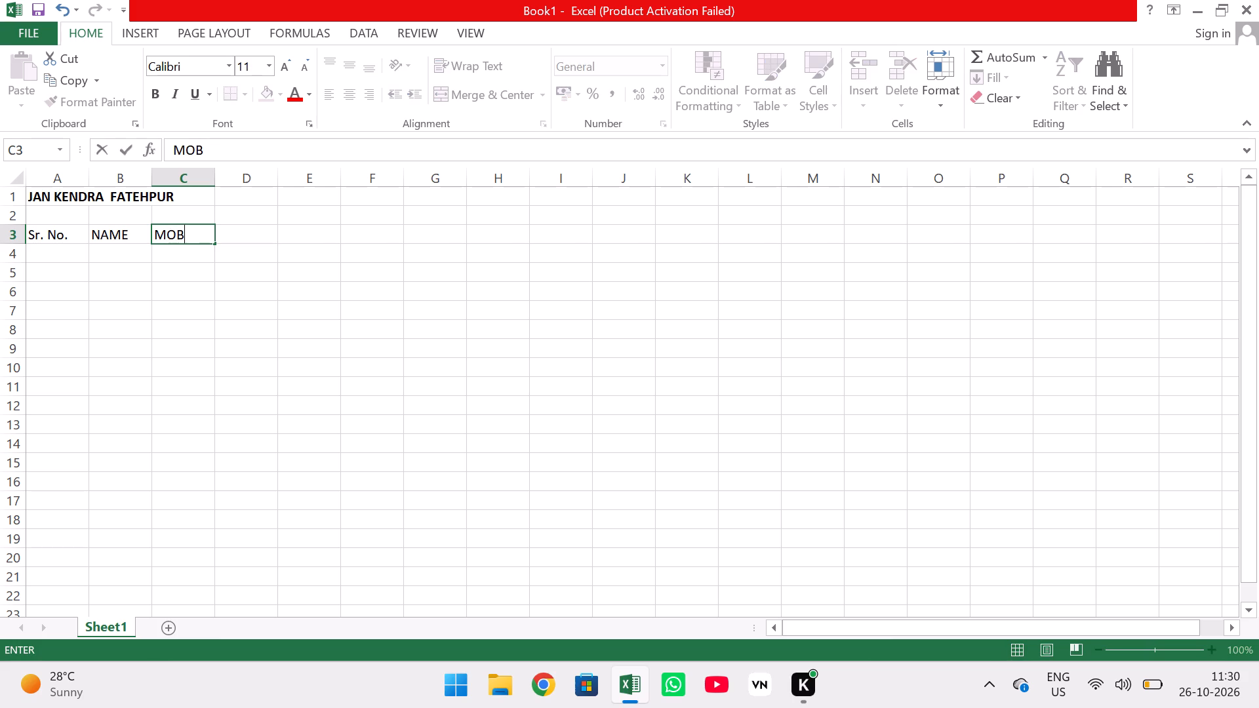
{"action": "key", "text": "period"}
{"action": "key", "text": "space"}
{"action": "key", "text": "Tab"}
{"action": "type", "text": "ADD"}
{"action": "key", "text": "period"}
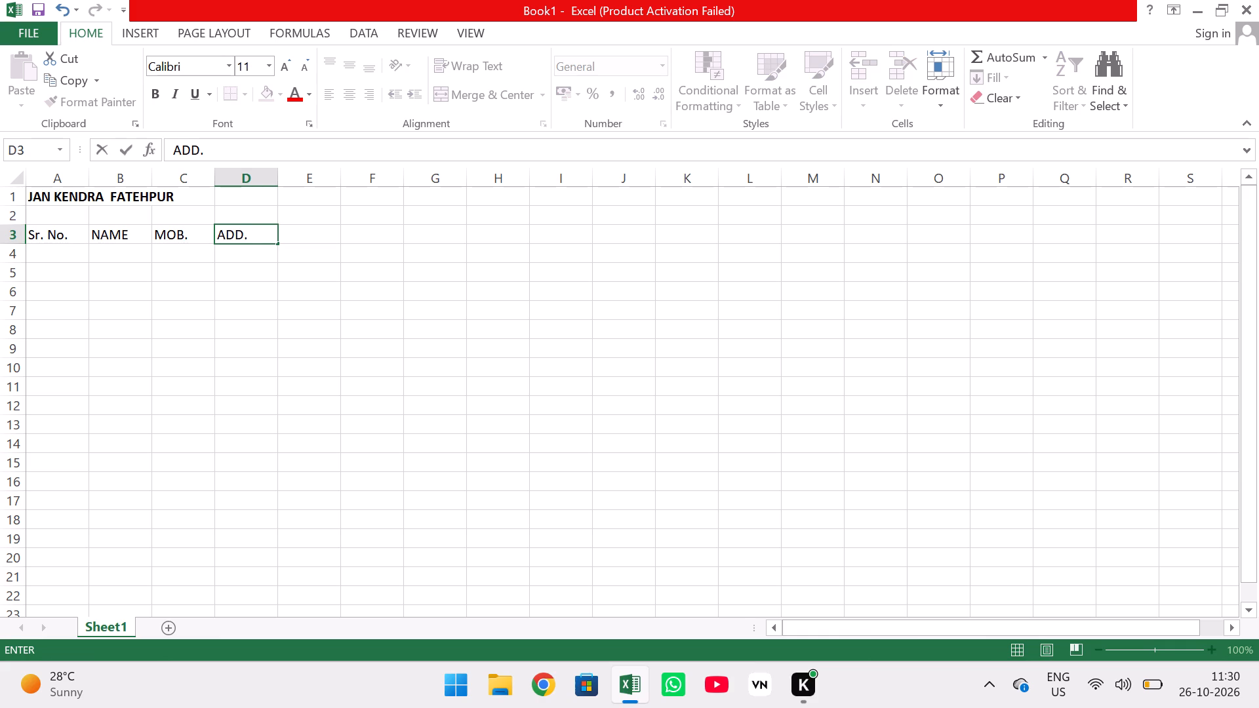
{"action": "left_click", "coordinate": [81, 233]}
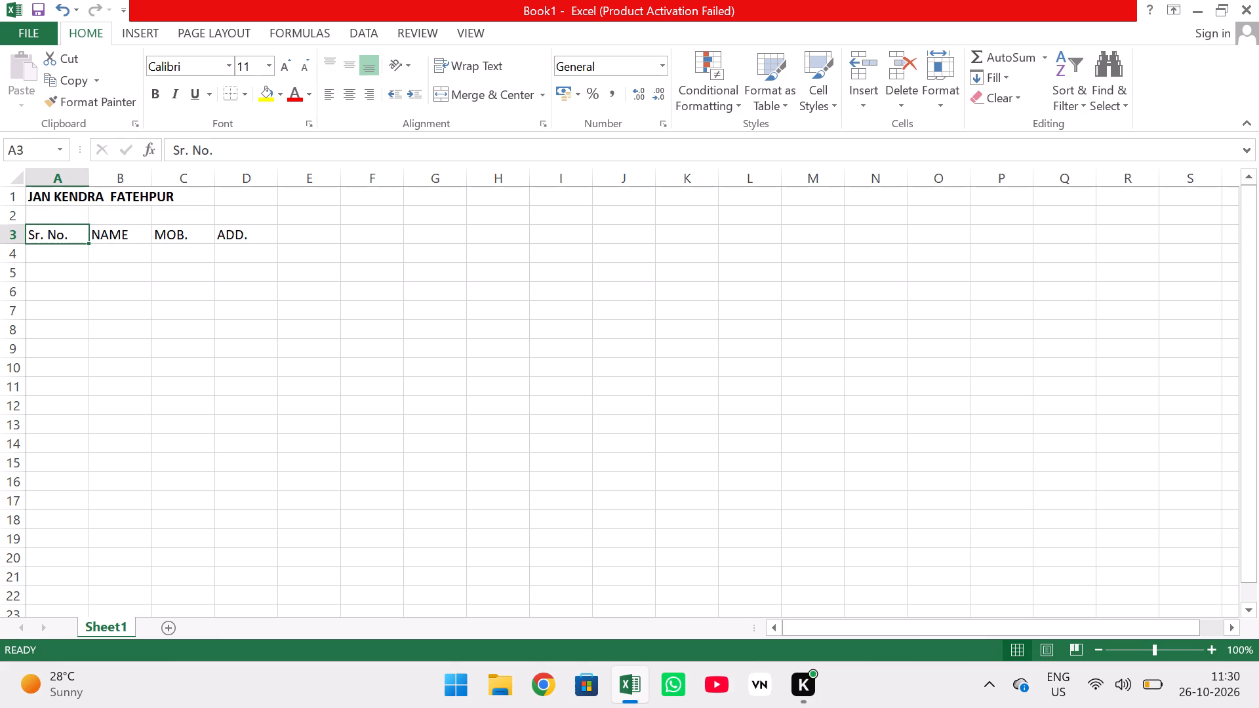
Widen the NAME column B to about five times the default width and the MOB. column C to about two and a half times.
{"action": "left_click_drag", "start_coordinate": [153, 178], "coordinate": [397, 173]}
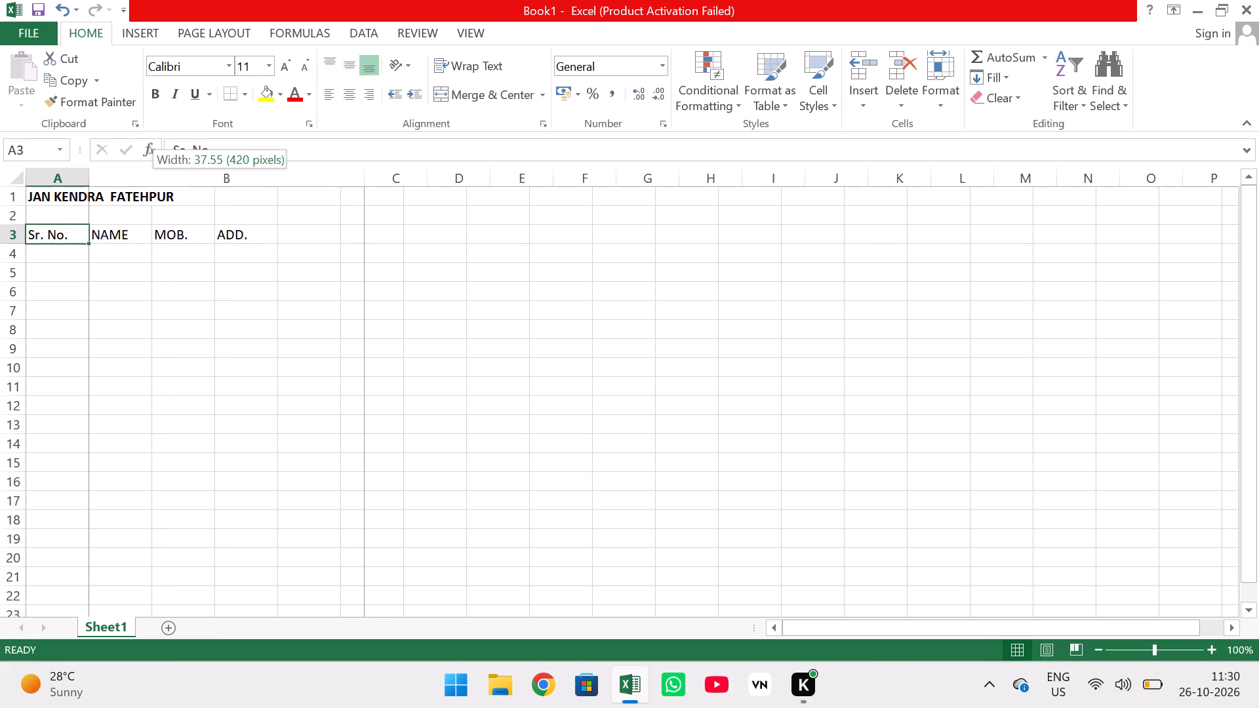
{"action": "left_click_drag", "start_coordinate": [397, 173], "coordinate": [407, 173]}
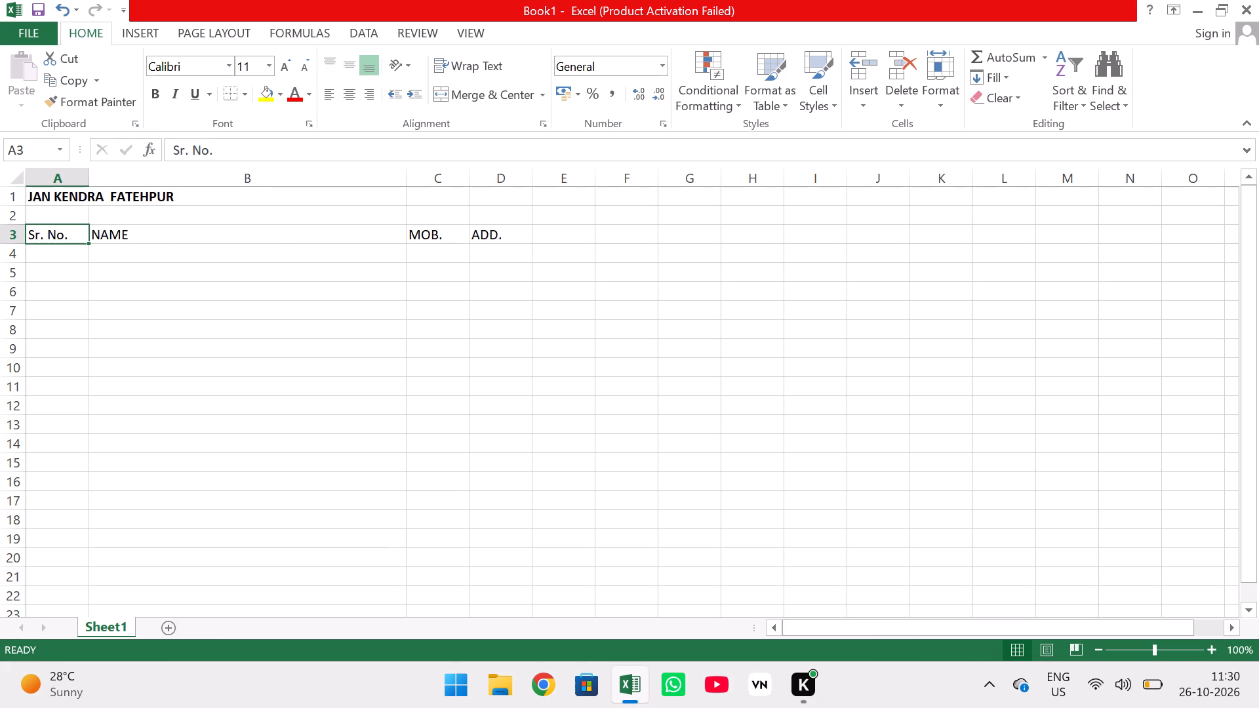
{"action": "left_click_drag", "start_coordinate": [471, 180], "coordinate": [573, 175]}
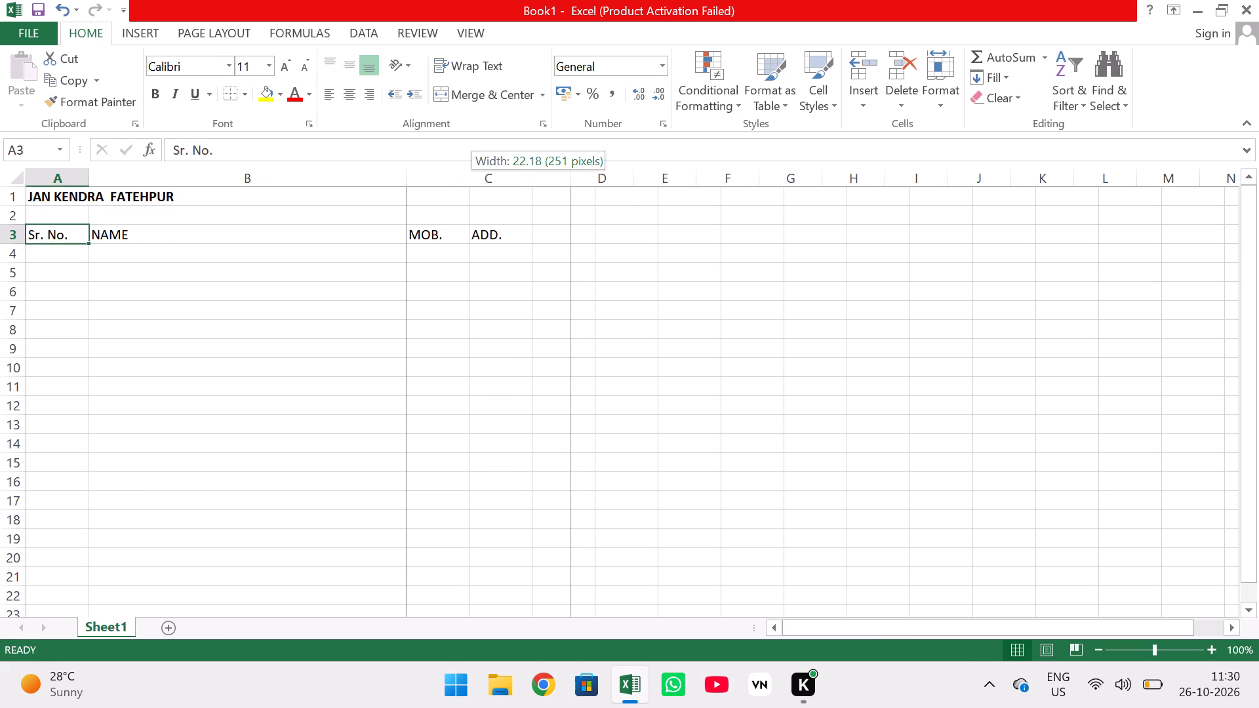
{"action": "left_click_drag", "start_coordinate": [573, 175], "coordinate": [561, 175]}
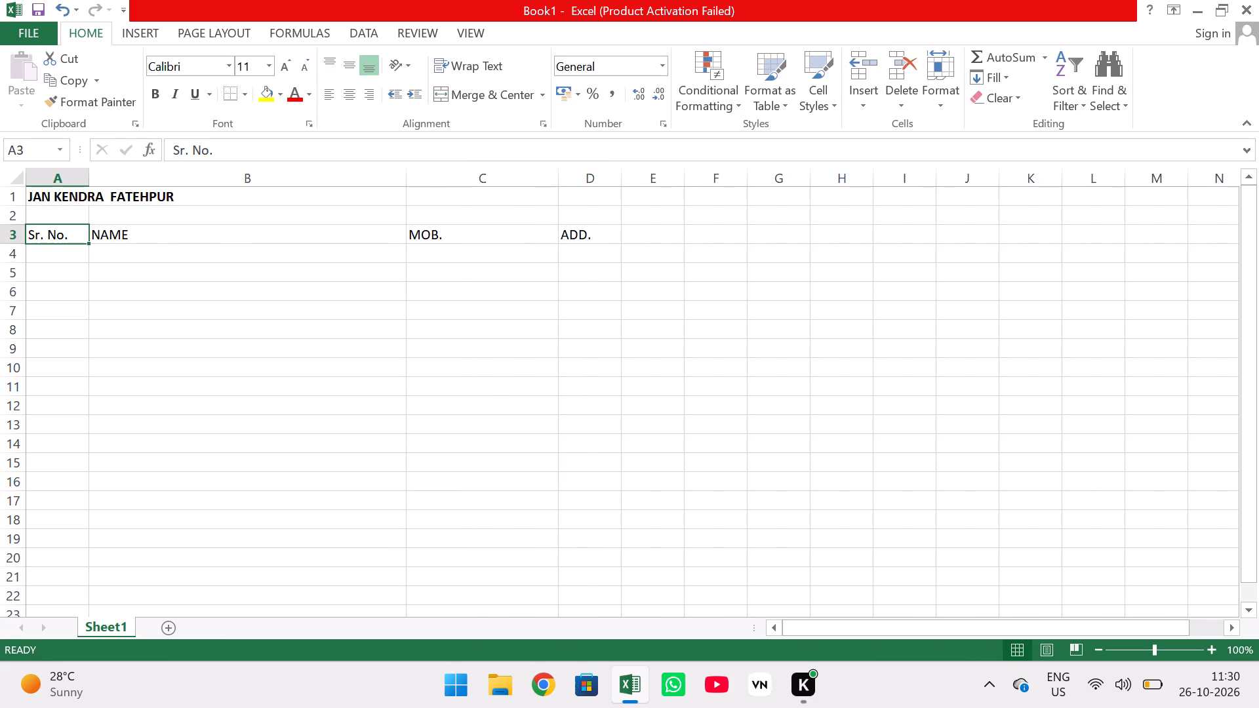
Widen the ADD. column D to about six times the default column width.
{"action": "left_click_drag", "start_coordinate": [622, 174], "coordinate": [673, 171]}
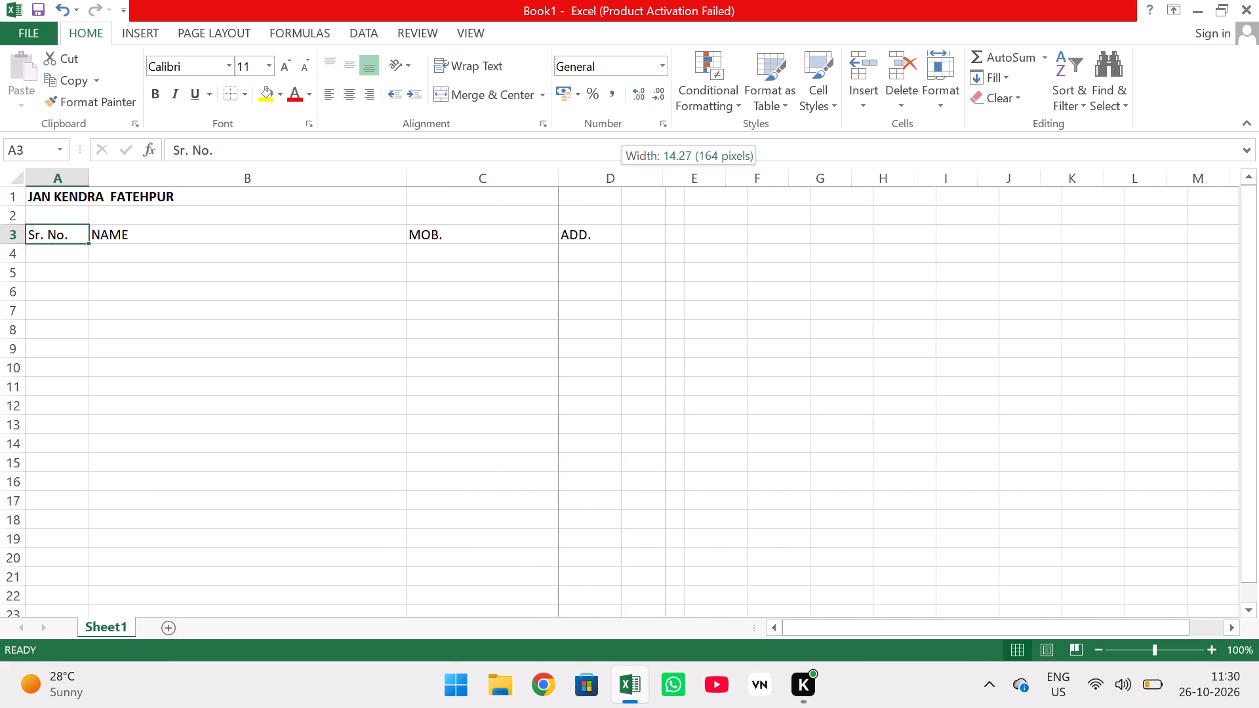
{"action": "left_click_drag", "start_coordinate": [673, 171], "coordinate": [681, 171]}
{"action": "left_click", "coordinate": [684, 171]}
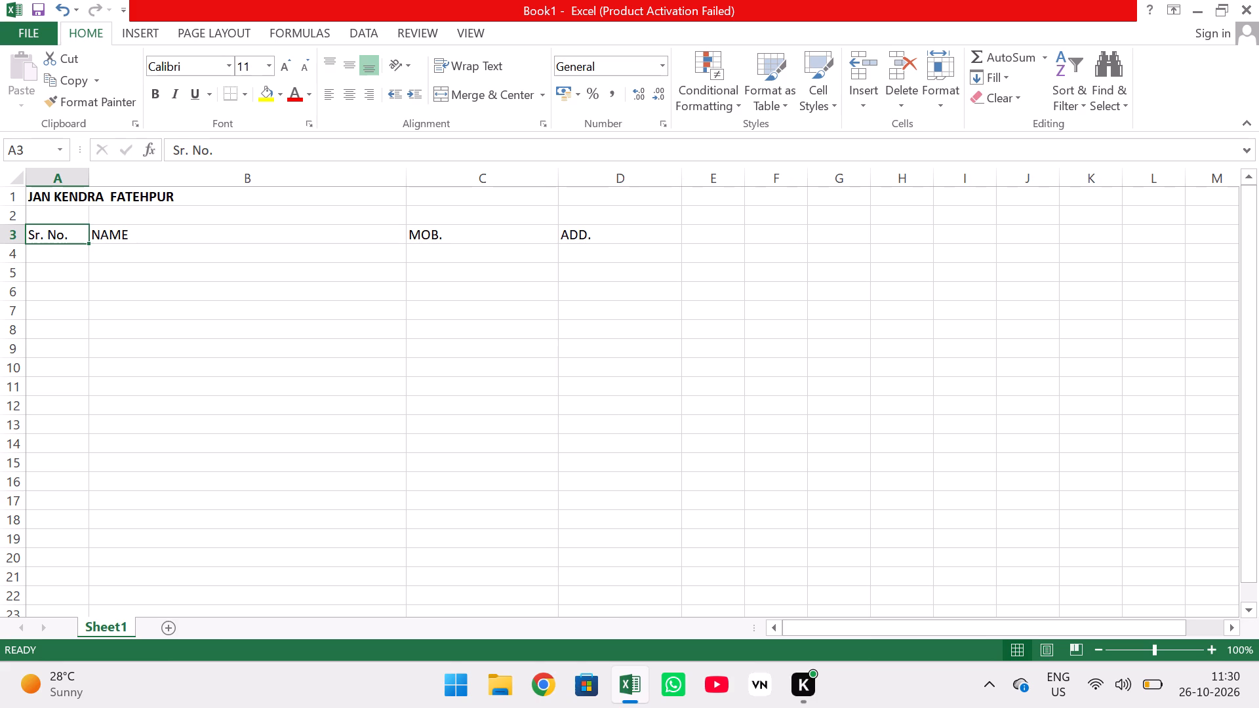
{"action": "left_click_drag", "start_coordinate": [680, 184], "coordinate": [902, 176]}
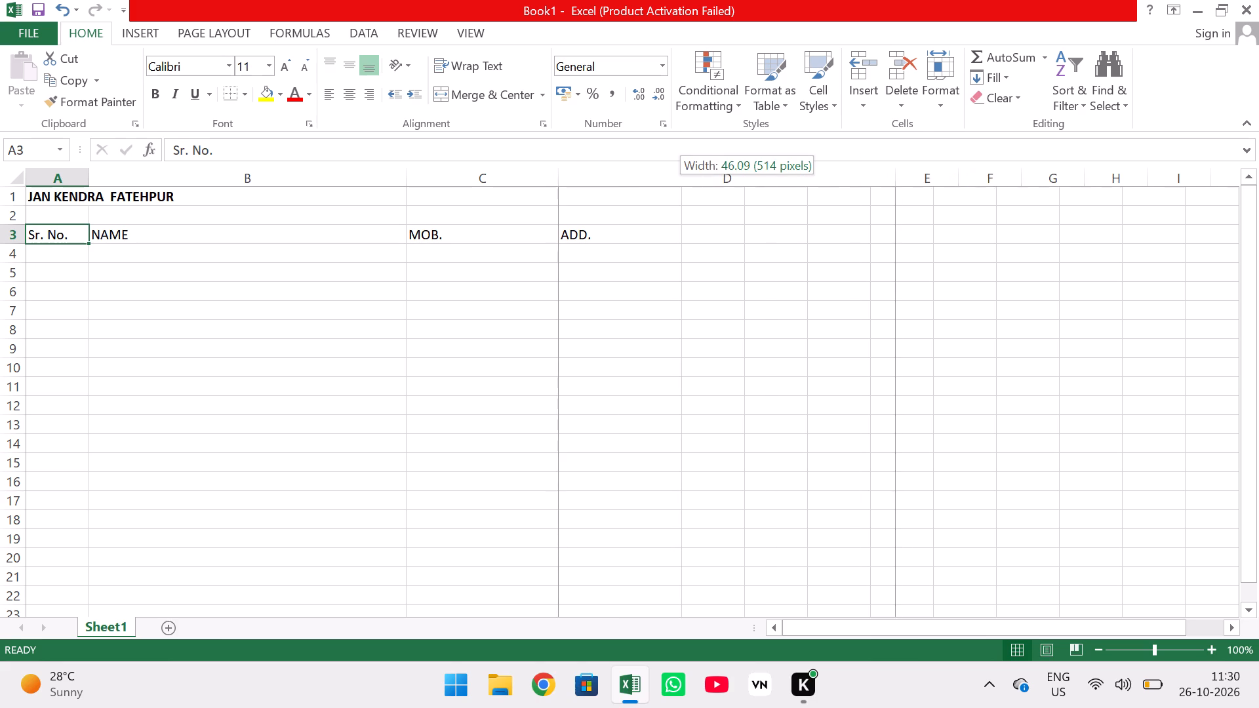
{"action": "left_click_drag", "start_coordinate": [902, 176], "coordinate": [938, 177]}
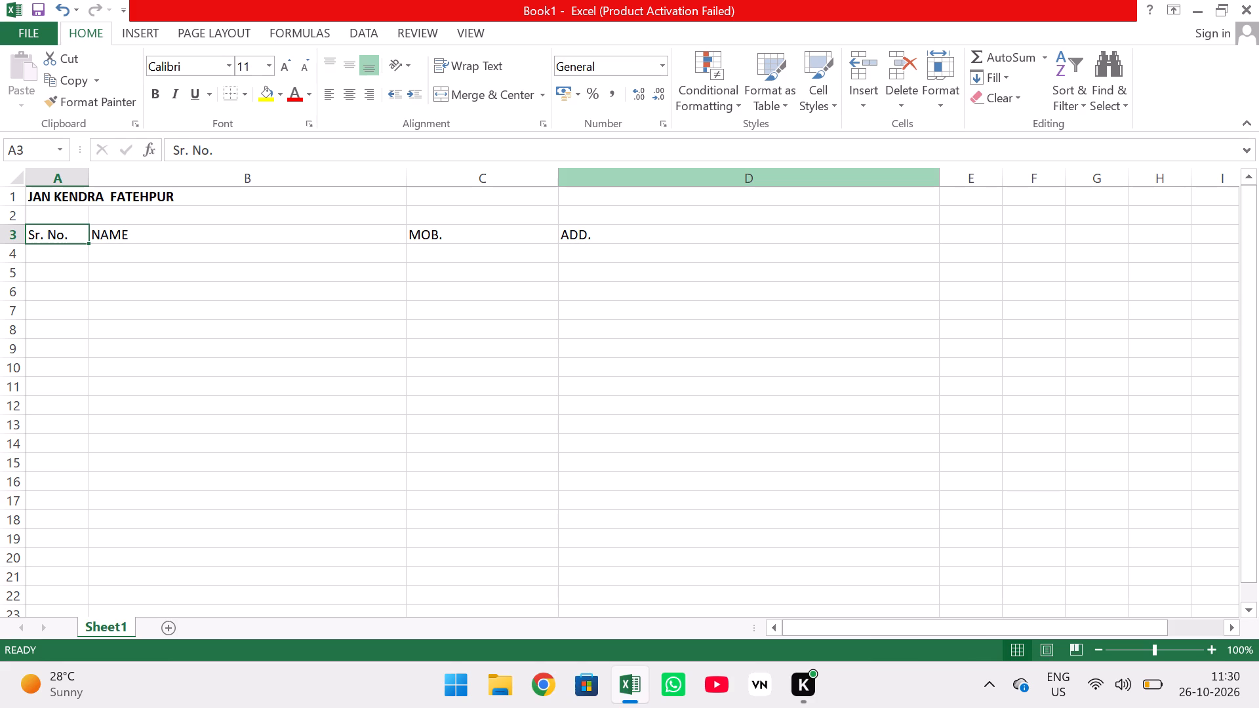
Fill the title cells A1 to D1 with the standard red colour.
{"action": "left_click", "coordinate": [45, 195]}
{"action": "left_click_drag", "start_coordinate": [45, 195], "coordinate": [475, 224]}
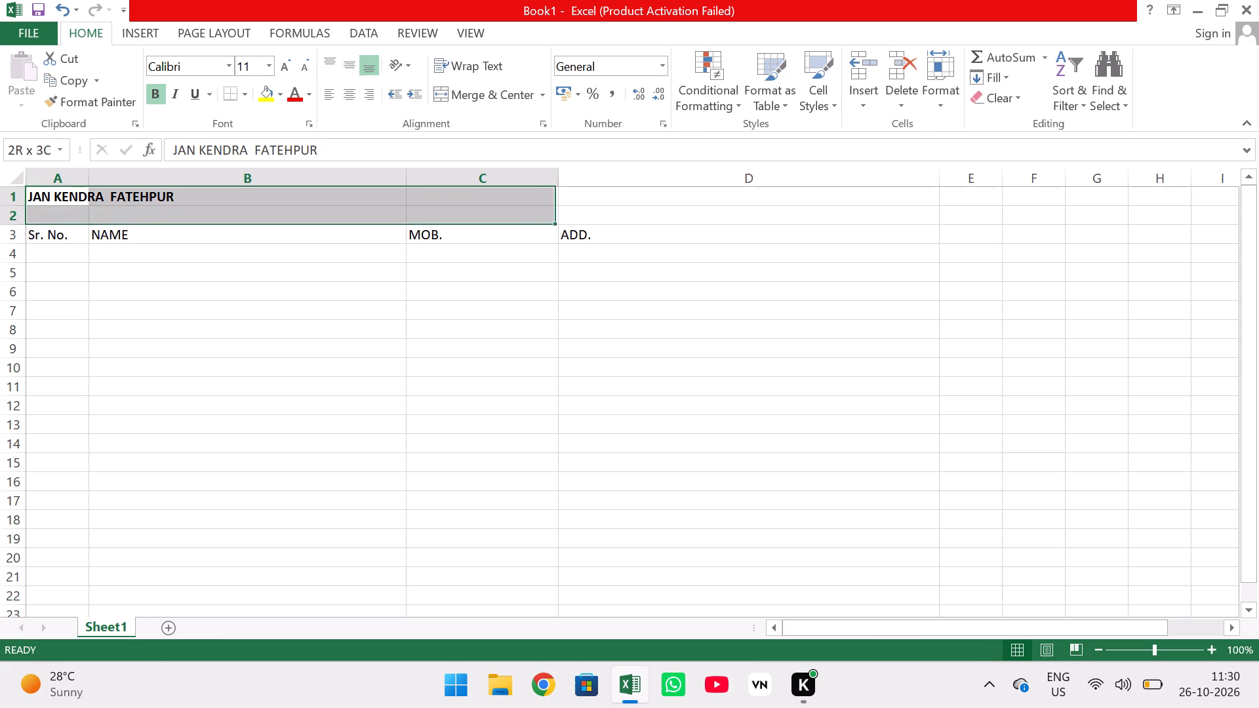
{"action": "left_click_drag", "start_coordinate": [475, 224], "coordinate": [634, 198]}
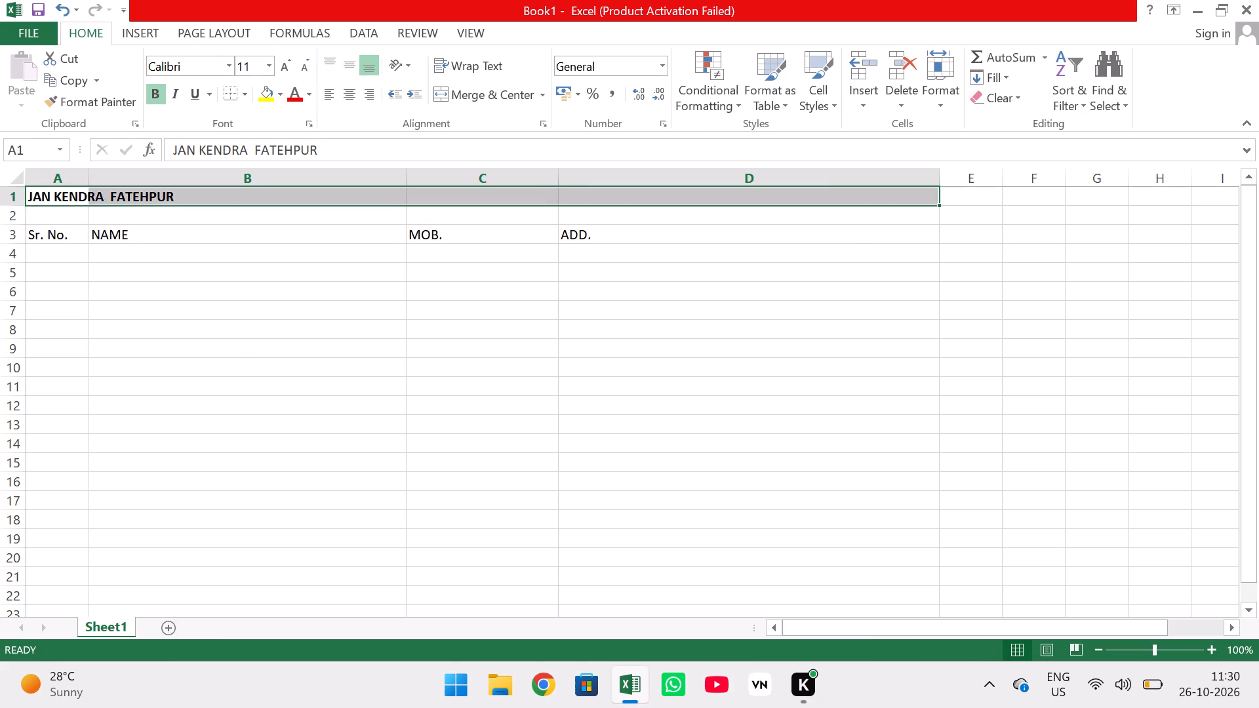
{"action": "left_click", "coordinate": [283, 91]}
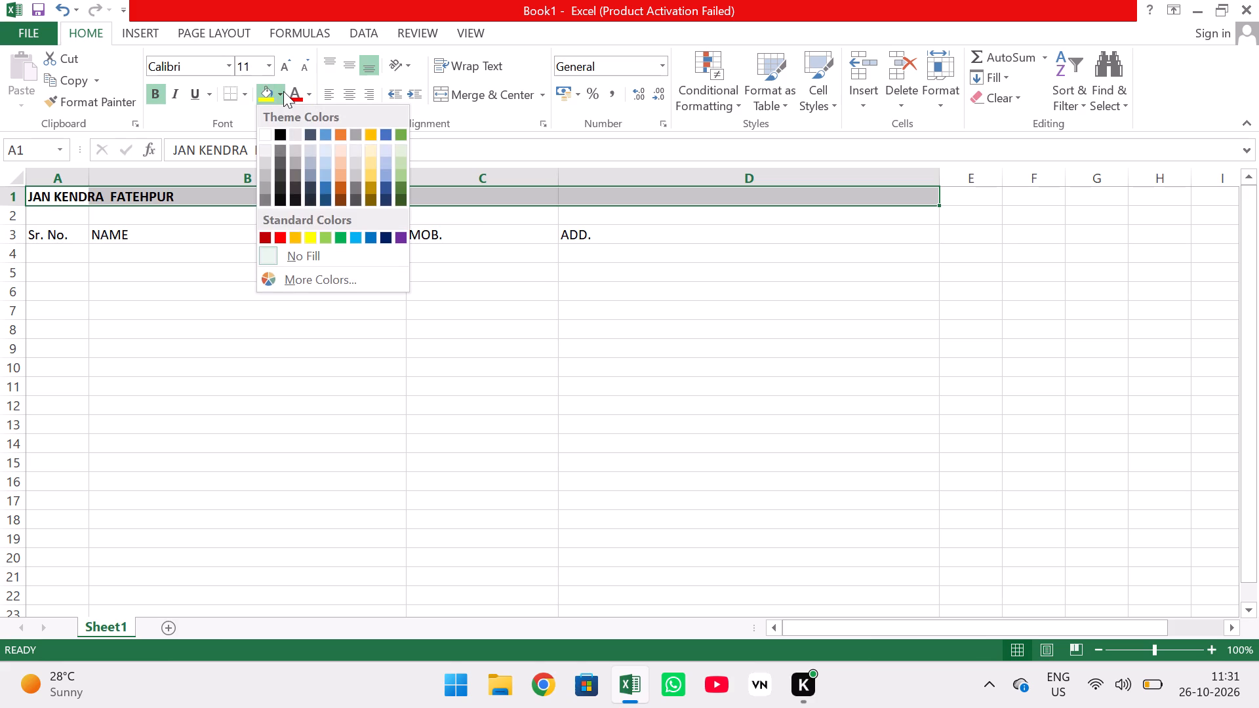
{"action": "left_click", "coordinate": [274, 235]}
{"action": "left_click", "coordinate": [180, 305]}
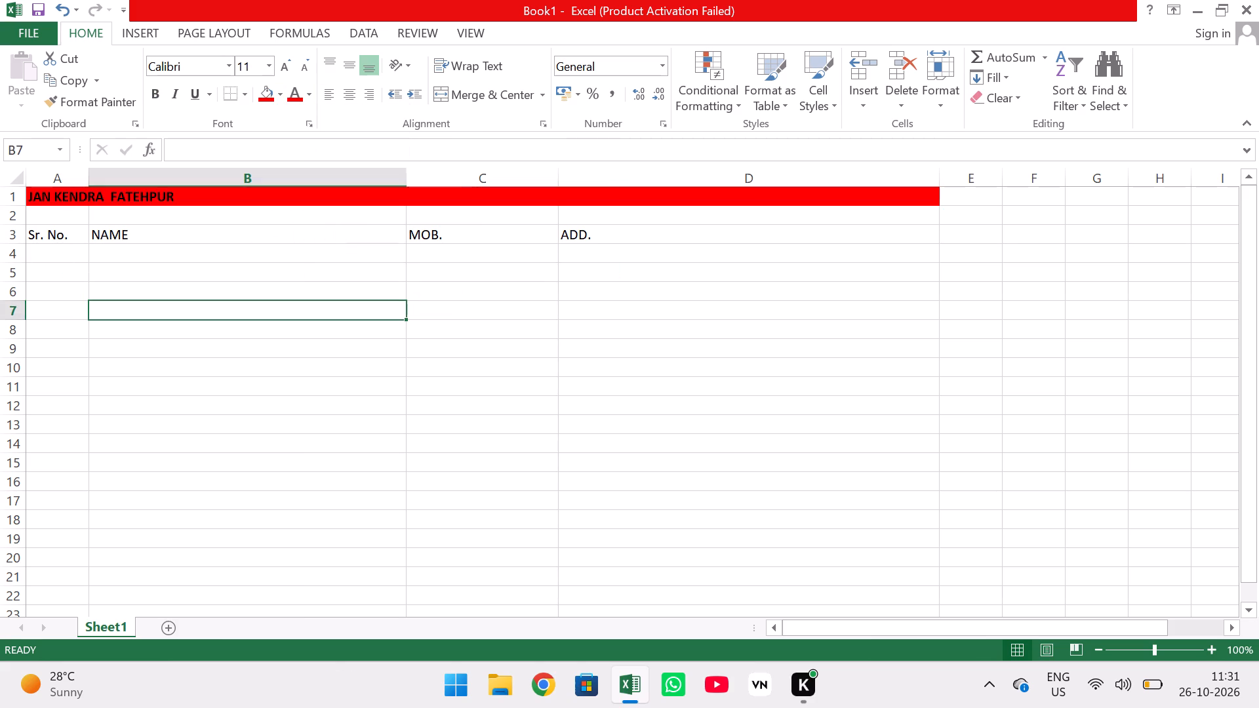
Fill the heading cells A3 to D3 with the standard yellow colour.
{"action": "left_click", "coordinate": [15, 237]}
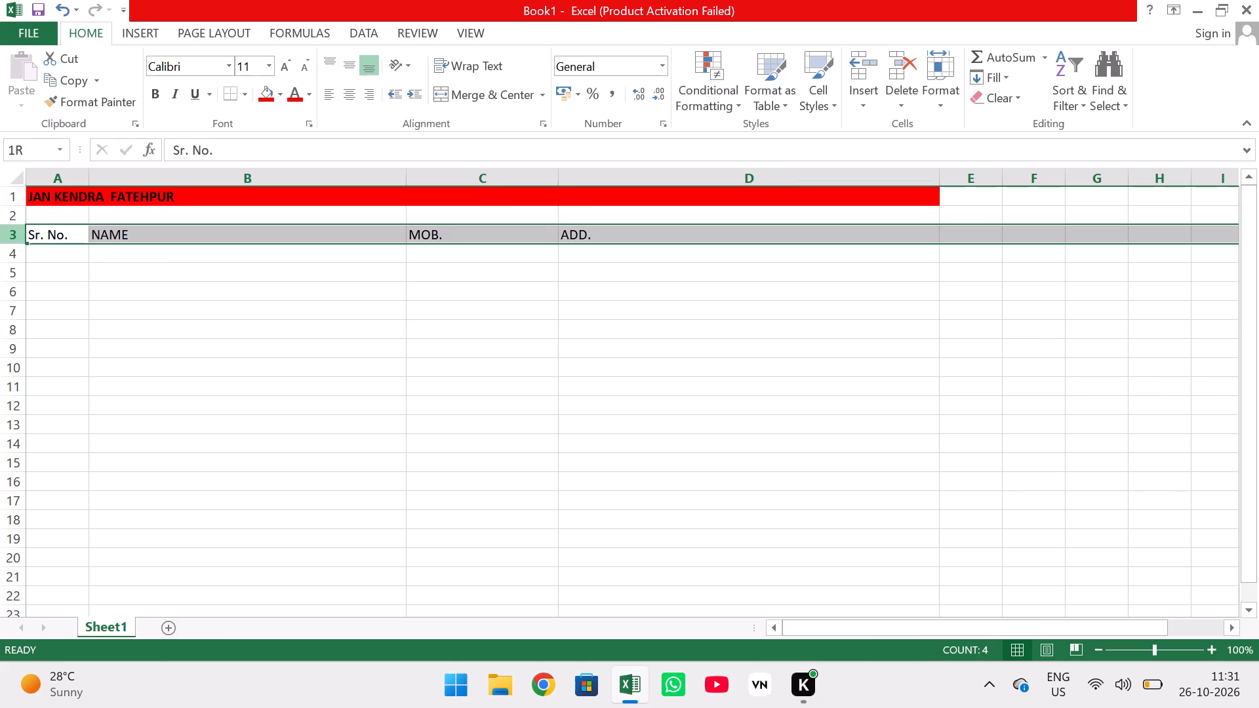
{"action": "left_click", "coordinate": [61, 238]}
{"action": "left_click_drag", "start_coordinate": [61, 238], "coordinate": [447, 225]}
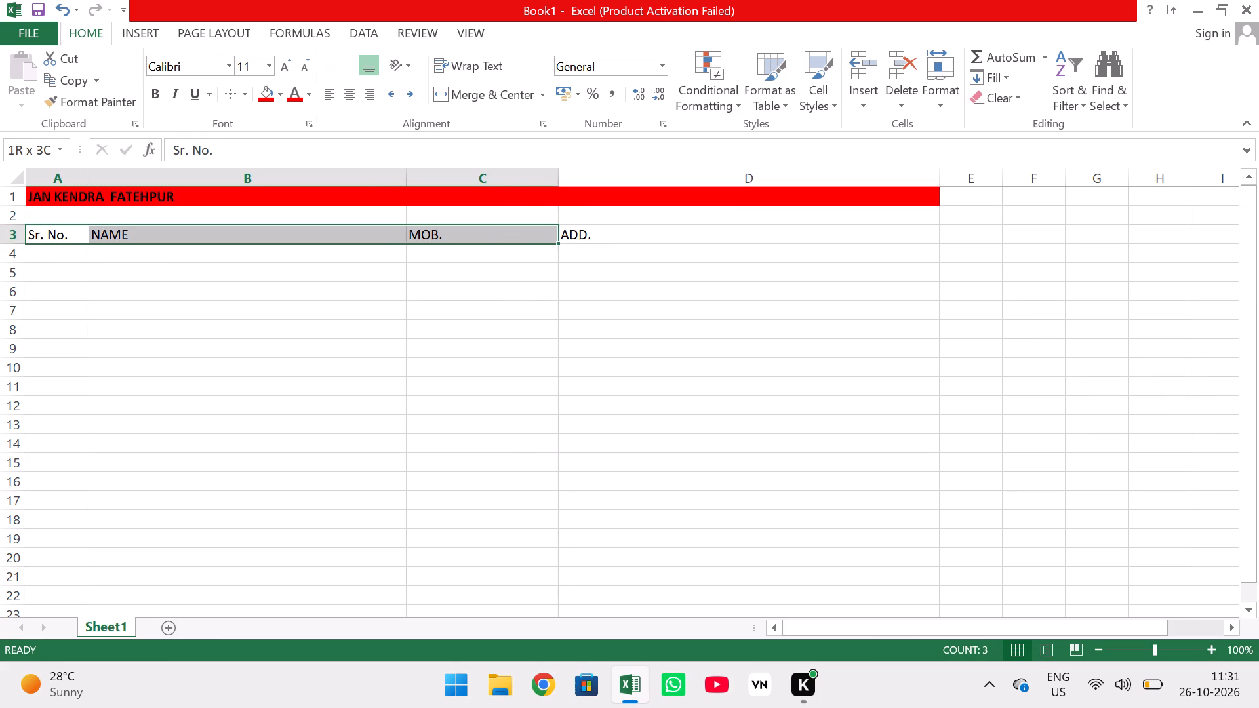
{"action": "left_click_drag", "start_coordinate": [447, 225], "coordinate": [714, 227]}
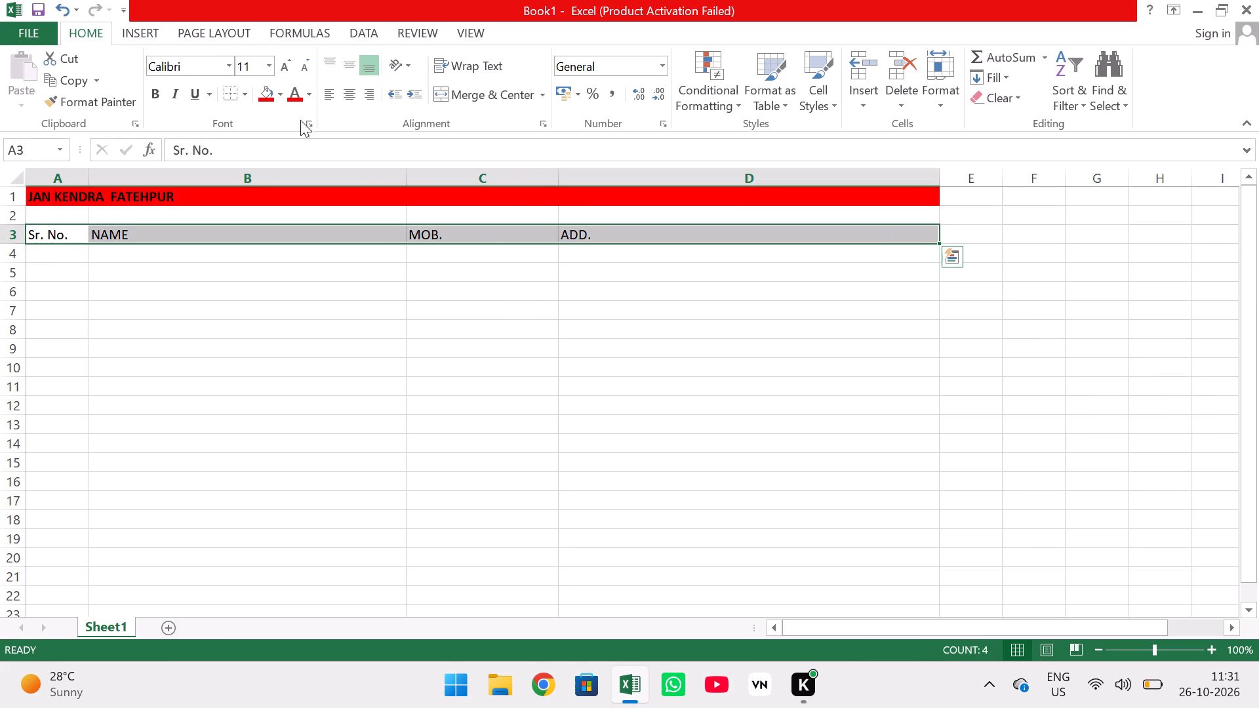
{"action": "left_click", "coordinate": [275, 94]}
{"action": "left_click", "coordinate": [282, 94]}
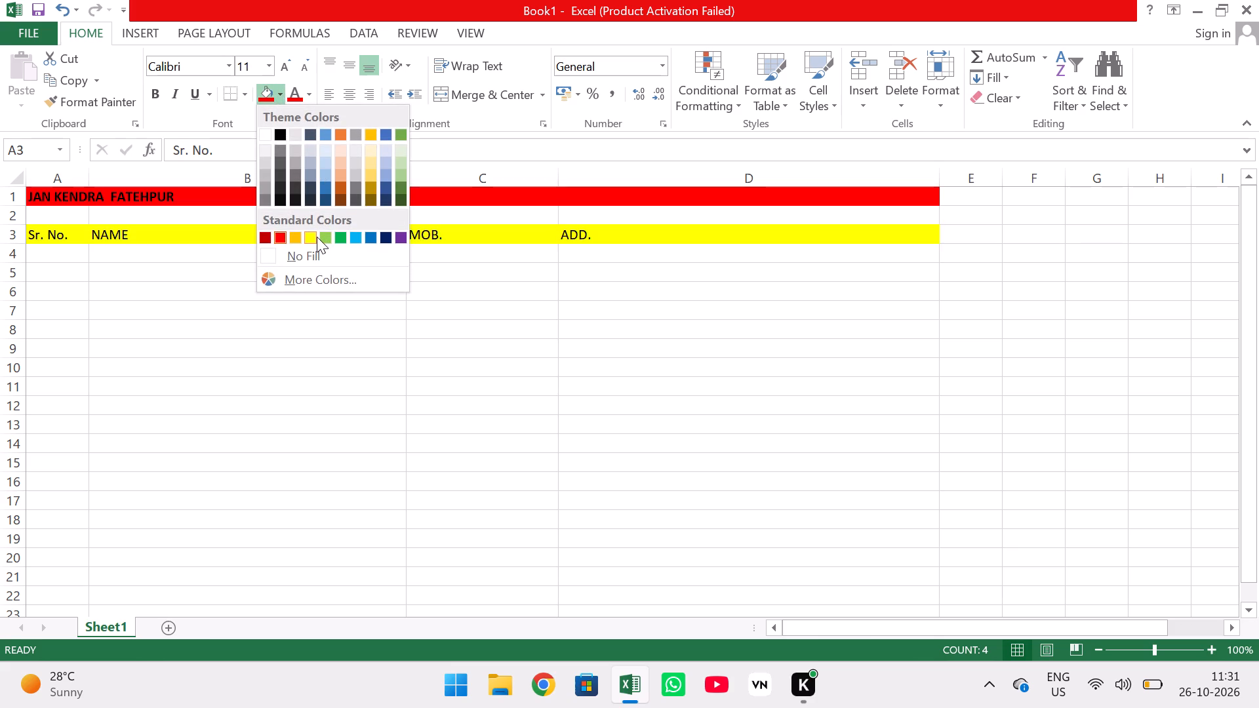
{"action": "left_click", "coordinate": [317, 237]}
{"action": "left_click", "coordinate": [241, 312]}
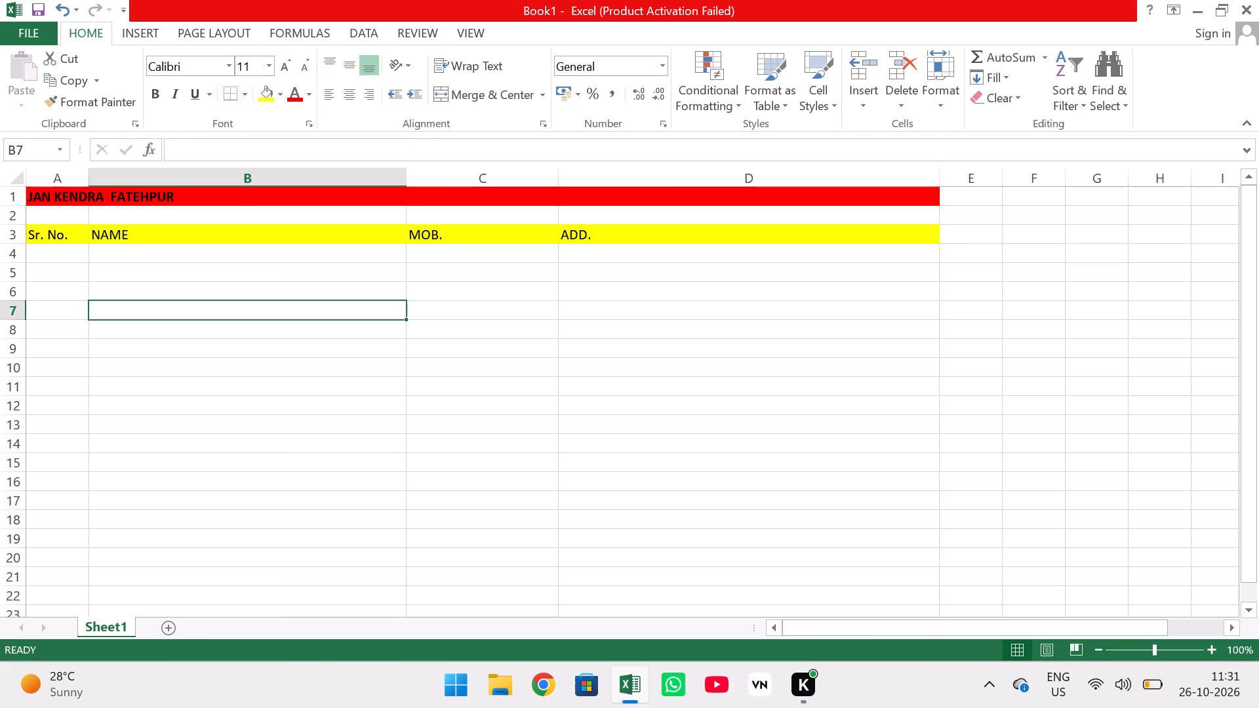
Make the whole of heading row 3 bold.
{"action": "left_click", "coordinate": [10, 234]}
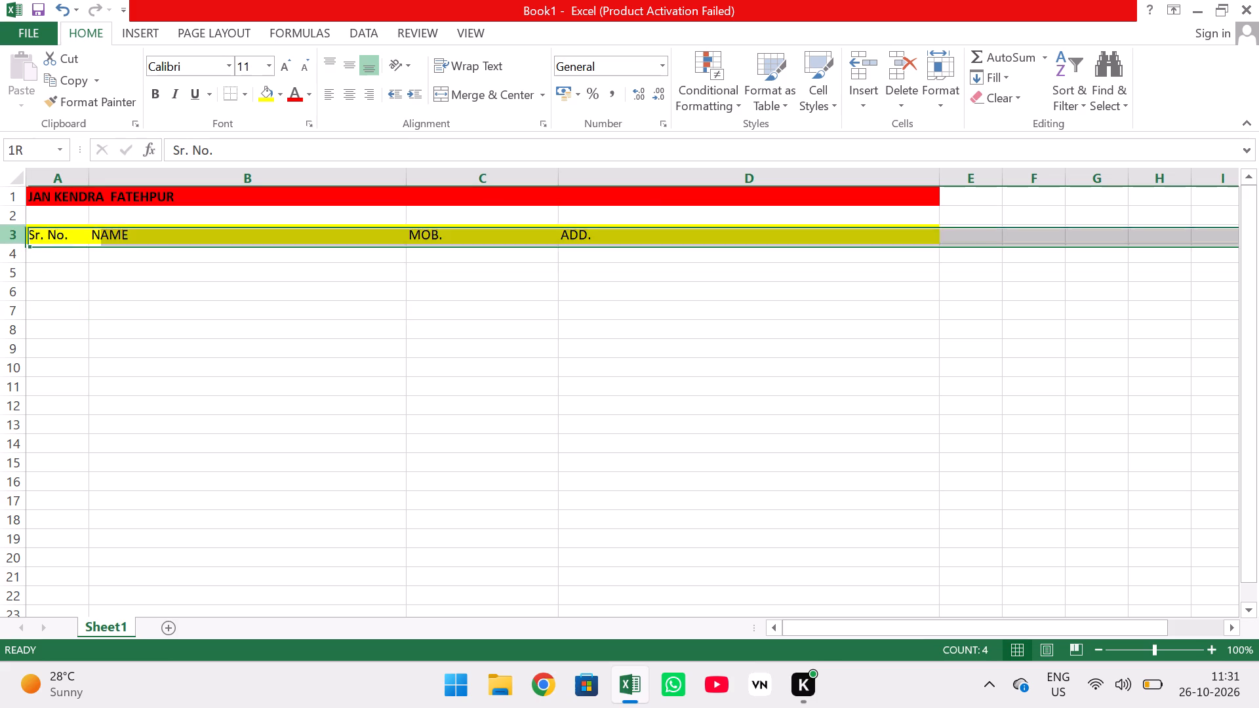
{"action": "left_click", "coordinate": [154, 85]}
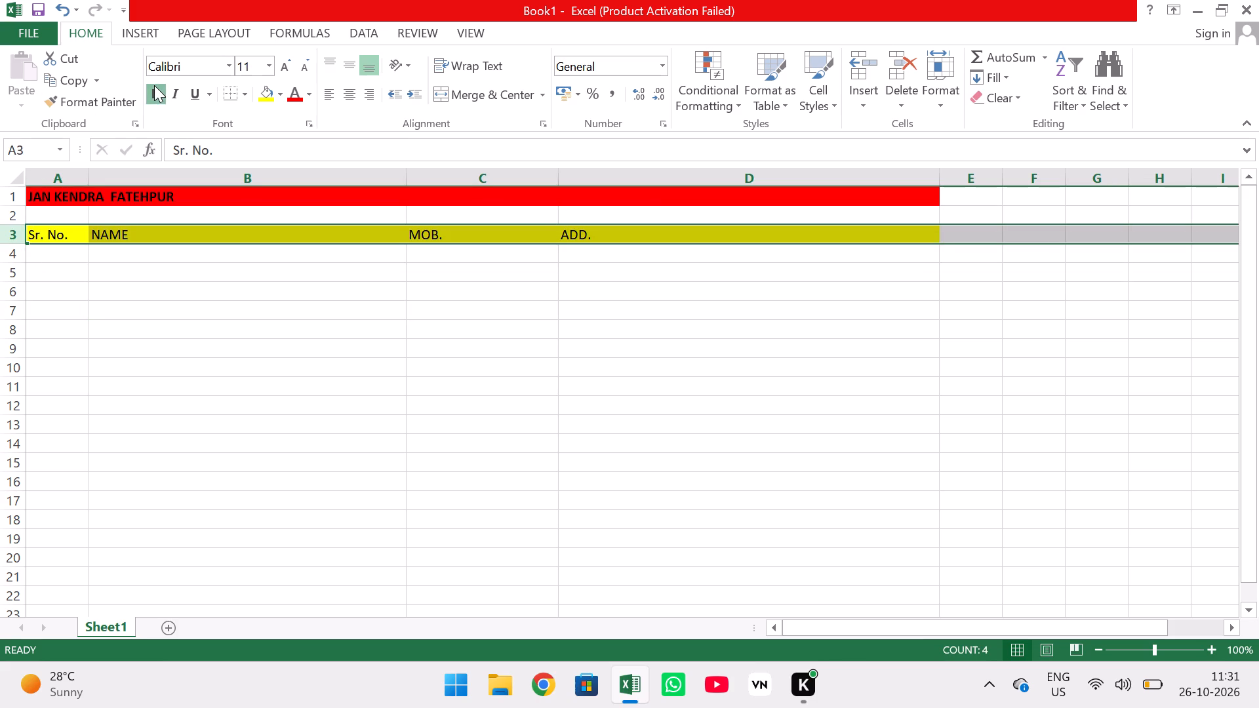
{"action": "left_click", "coordinate": [231, 330]}
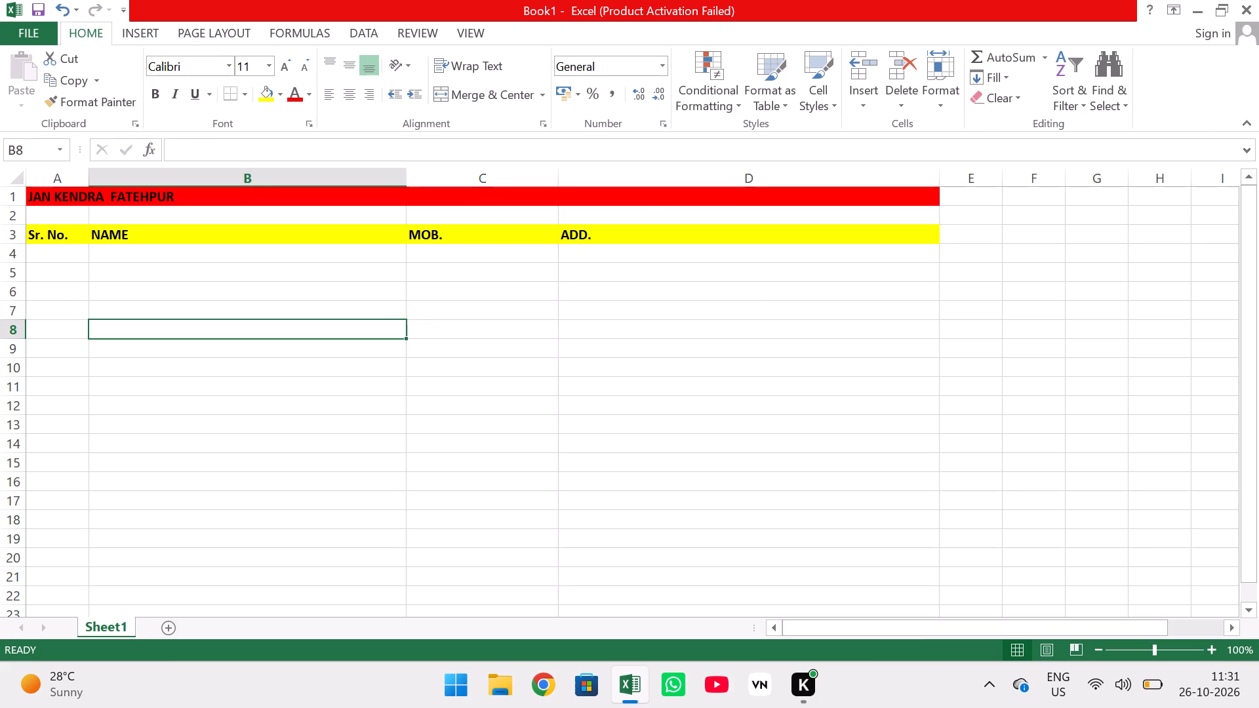
Centre-align the whole Sr. No. column A horizontally.
{"action": "left_click", "coordinate": [53, 256]}
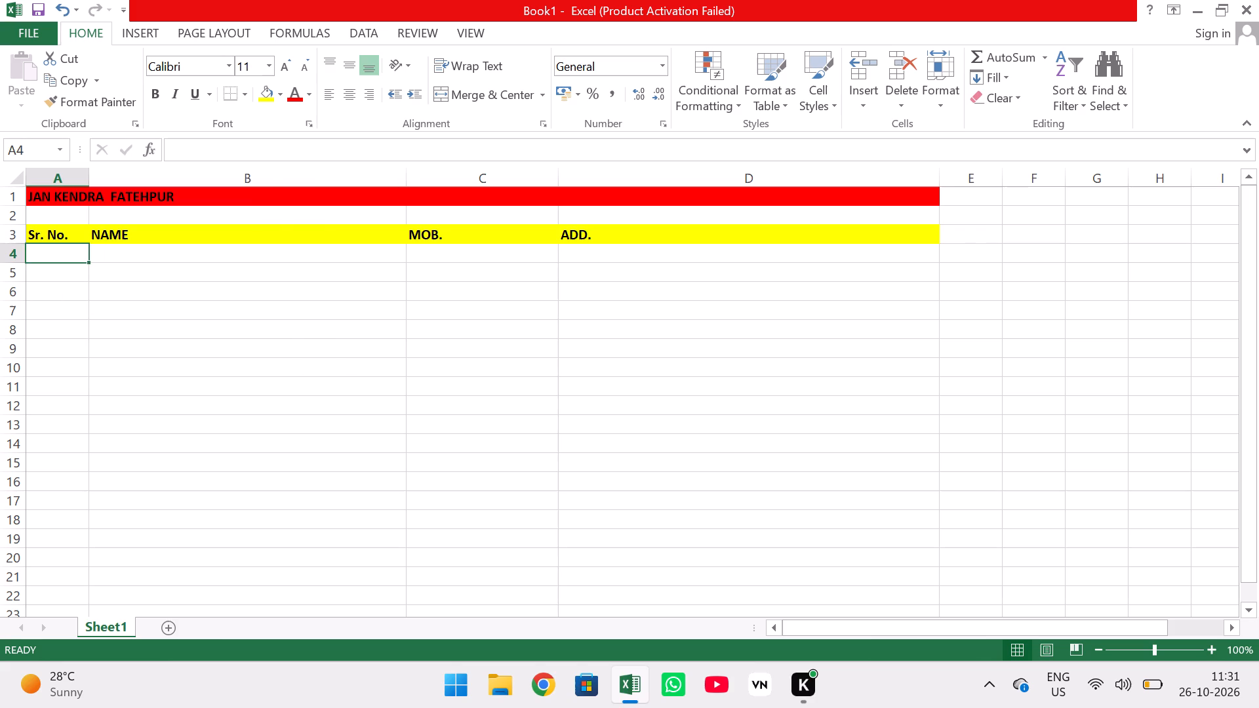
{"action": "left_click", "coordinate": [53, 175]}
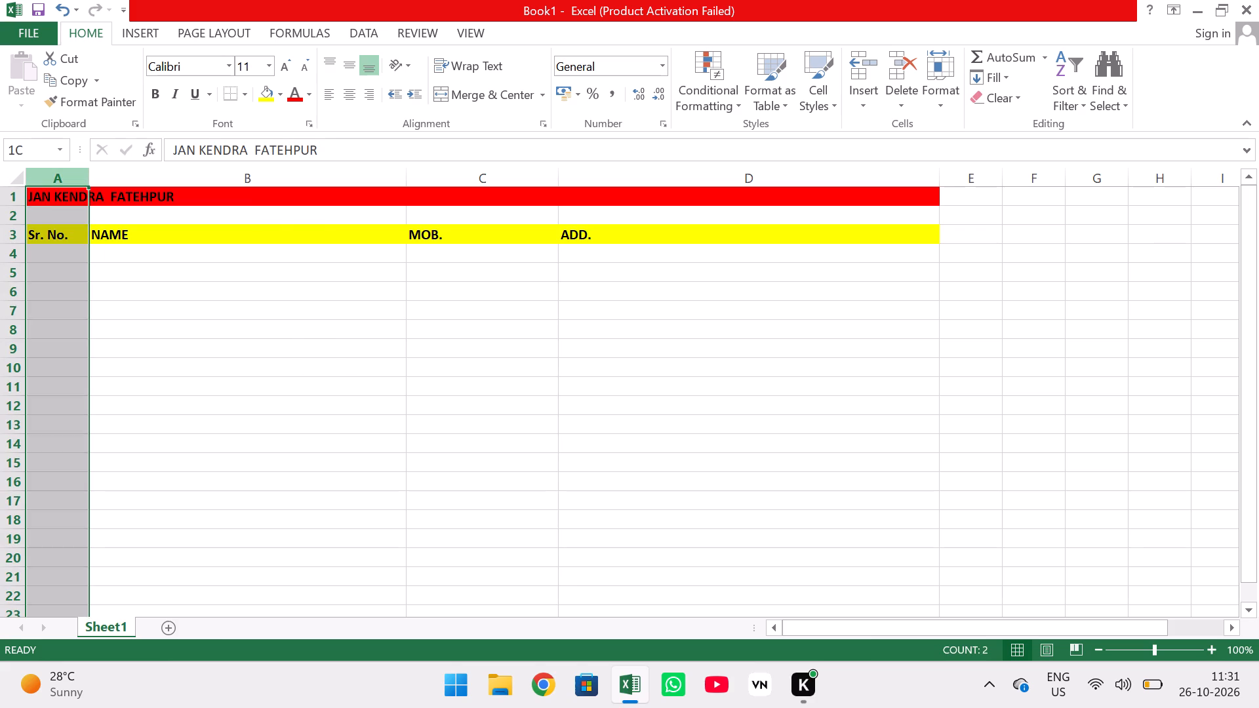
{"action": "left_click", "coordinate": [351, 102]}
{"action": "left_click", "coordinate": [224, 368]}
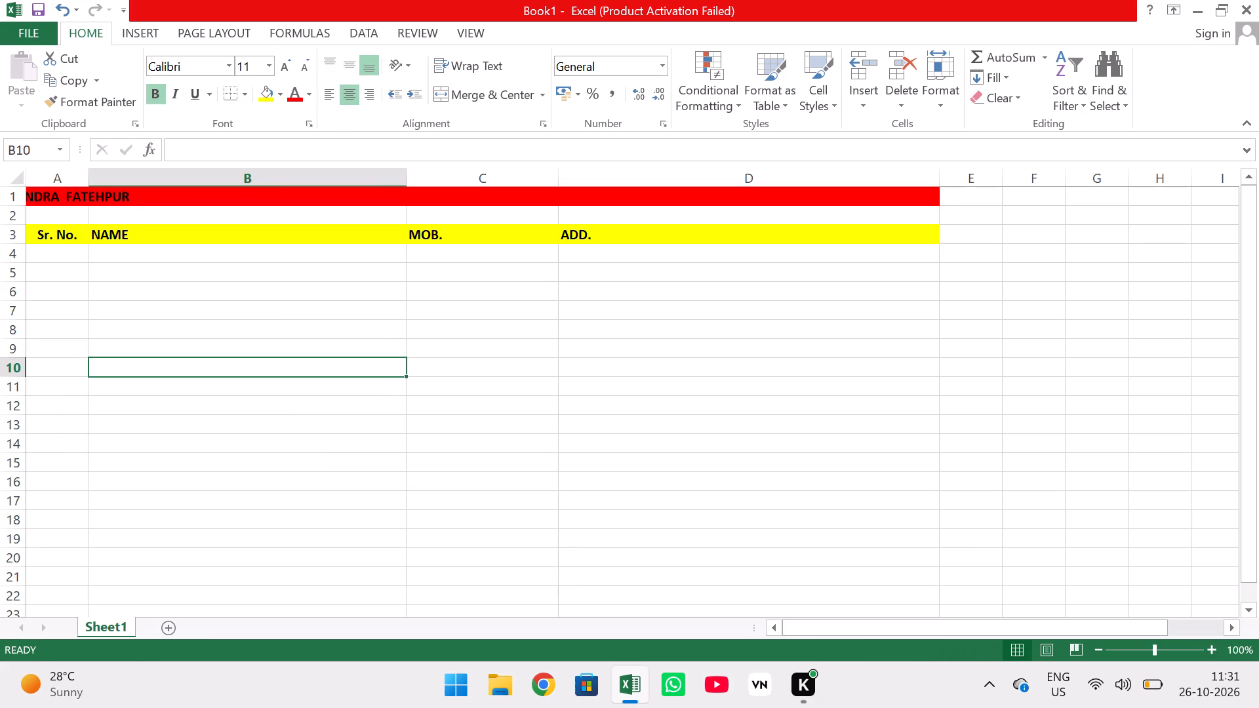
Enter the serial numbers 1 to 10 under the Sr. No. heading, in cells A4 to A13.
{"action": "left_click", "coordinate": [58, 252]}
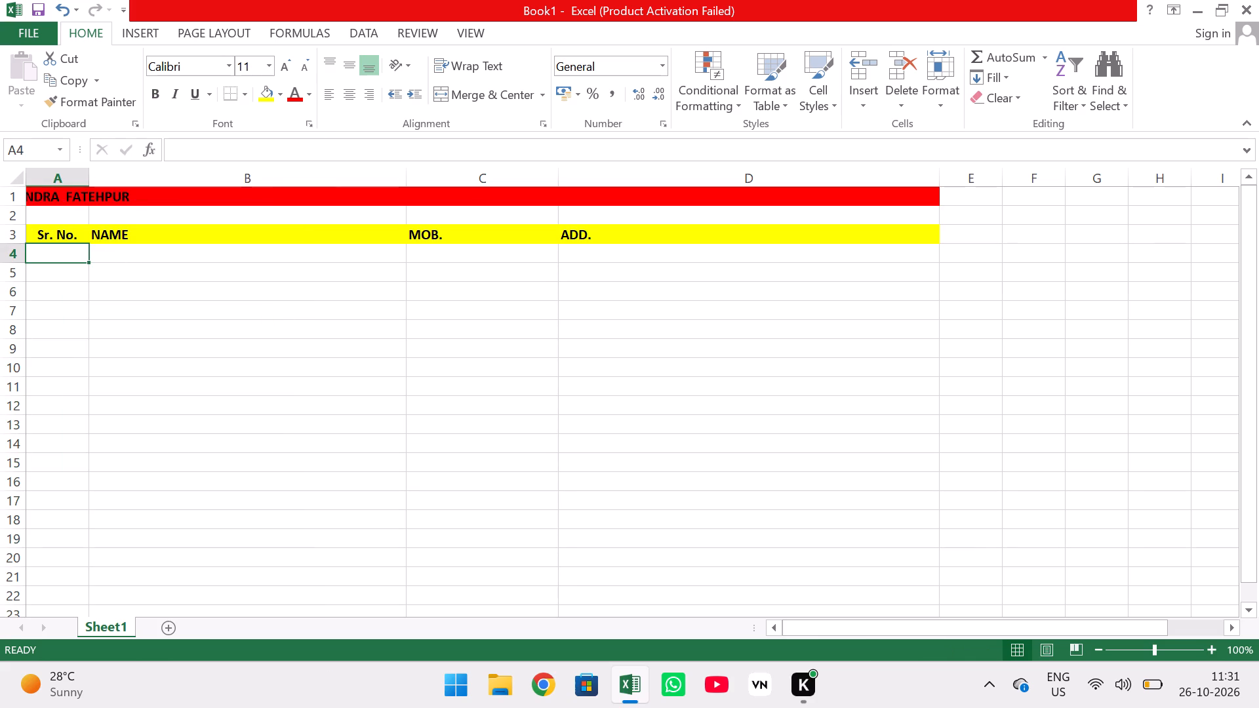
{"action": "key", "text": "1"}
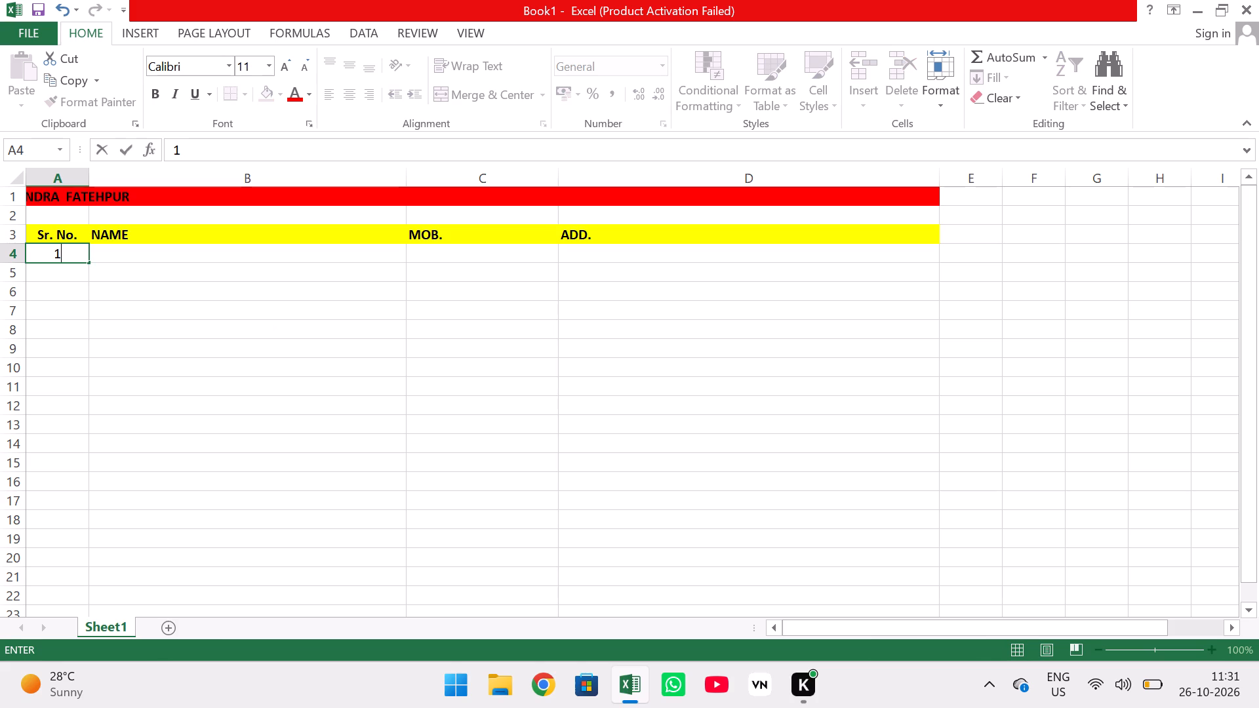
{"action": "key", "text": "Return"}
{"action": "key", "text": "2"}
{"action": "key", "text": "Return"}
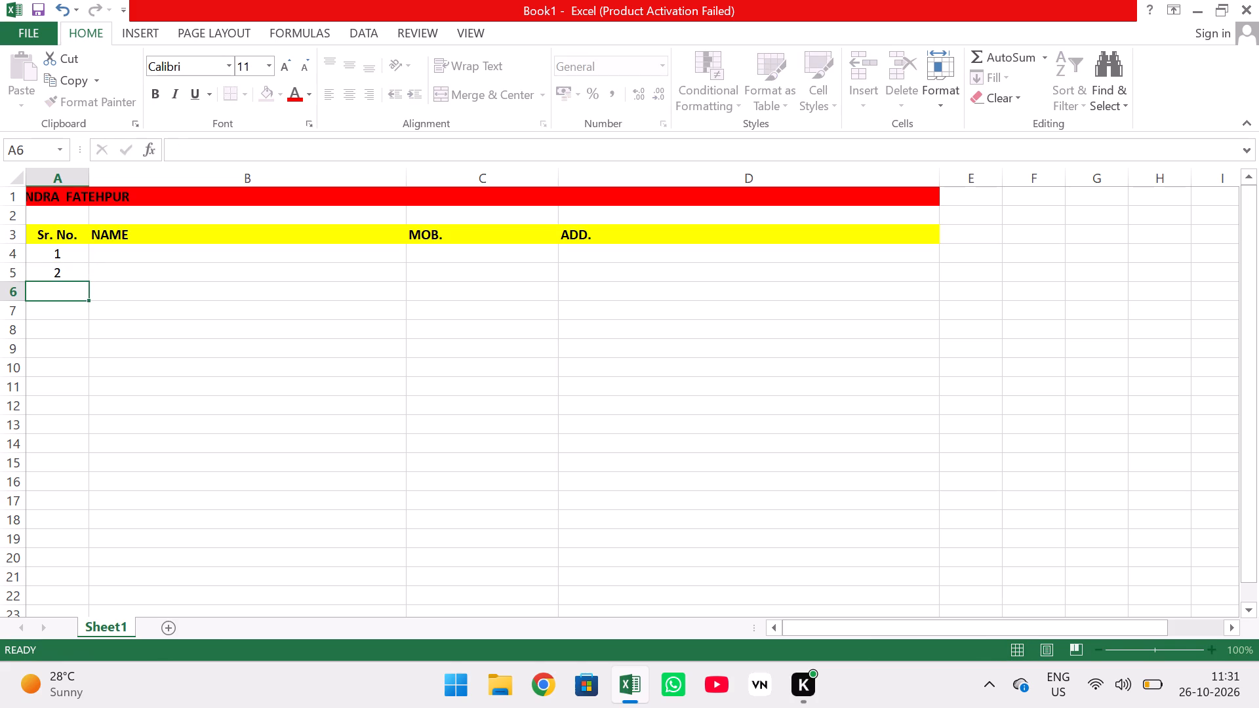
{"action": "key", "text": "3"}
{"action": "key", "text": "Return"}
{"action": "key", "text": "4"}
{"action": "key", "text": "Return"}
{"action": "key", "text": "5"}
{"action": "key", "text": "Return"}
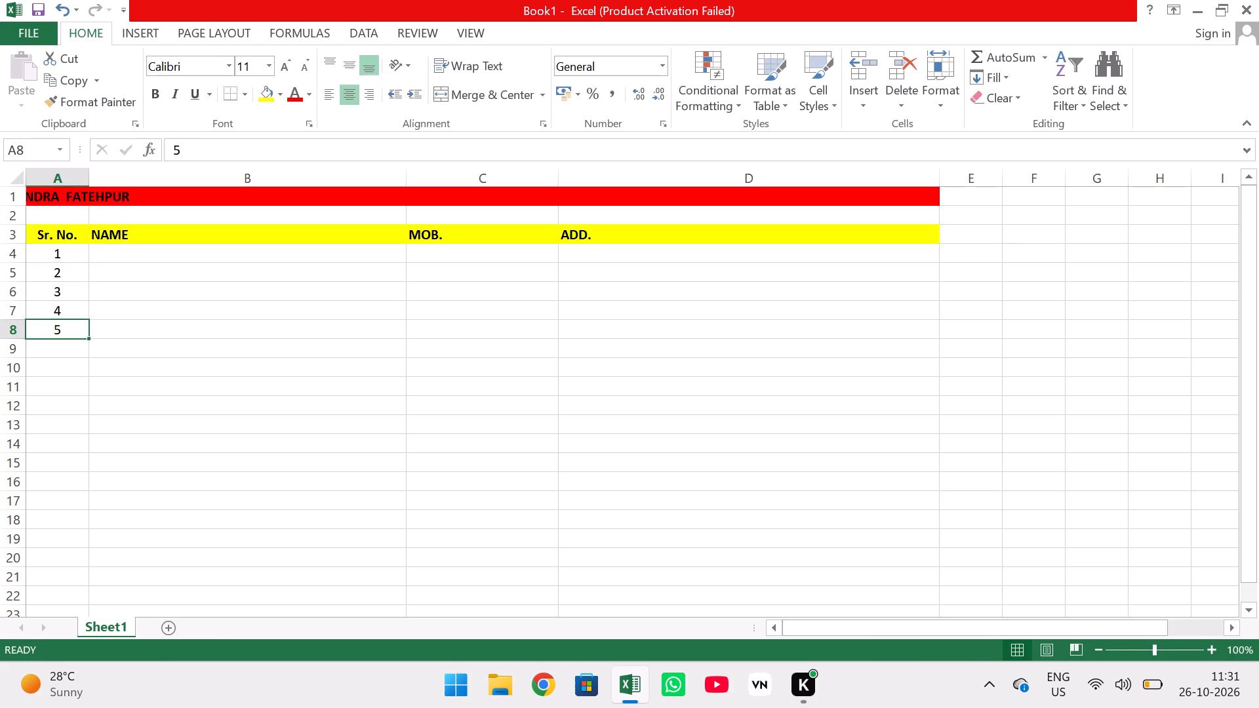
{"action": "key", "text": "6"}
{"action": "key", "text": "Return"}
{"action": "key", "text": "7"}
{"action": "key", "text": "Return"}
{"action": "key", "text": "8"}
{"action": "key", "text": "Return"}
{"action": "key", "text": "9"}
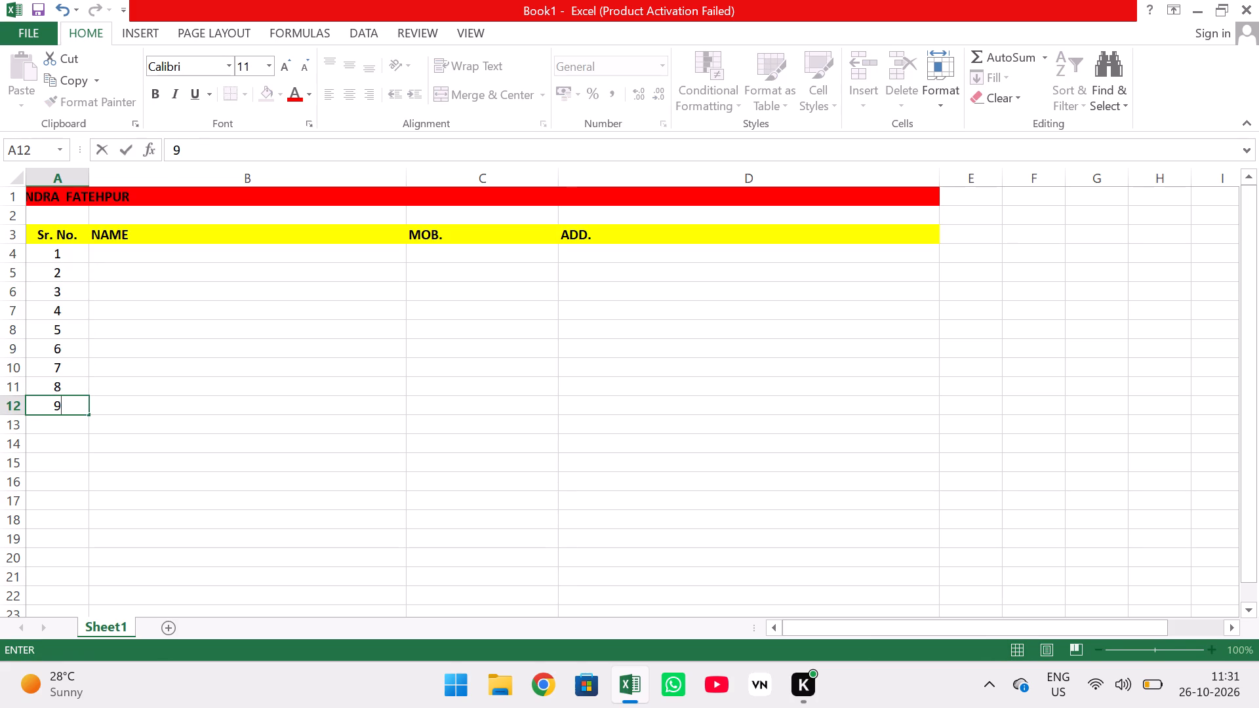
{"action": "key", "text": "Return"}
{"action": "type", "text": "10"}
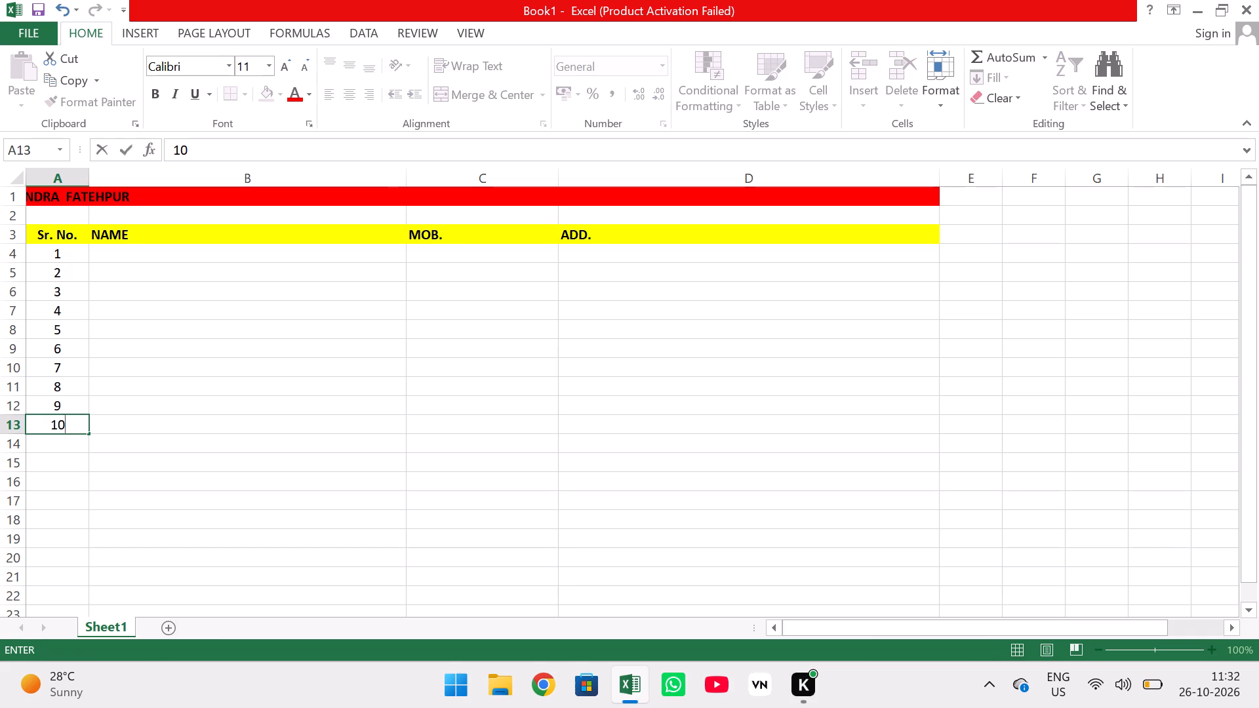
Extend the serial number series from cells A4 to A13 down to 50 in cell A53.
{"action": "left_click", "coordinate": [70, 256]}
{"action": "left_click_drag", "start_coordinate": [70, 256], "coordinate": [67, 441]}
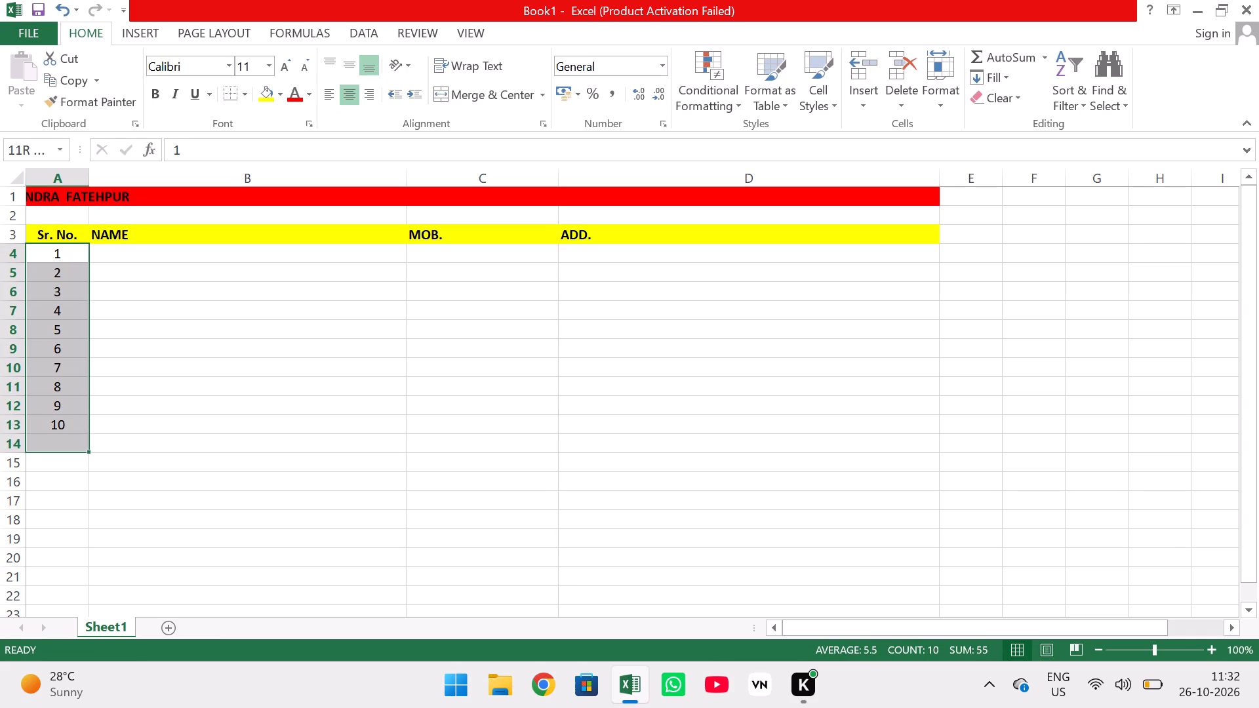
{"action": "left_click_drag", "start_coordinate": [67, 441], "coordinate": [75, 429]}
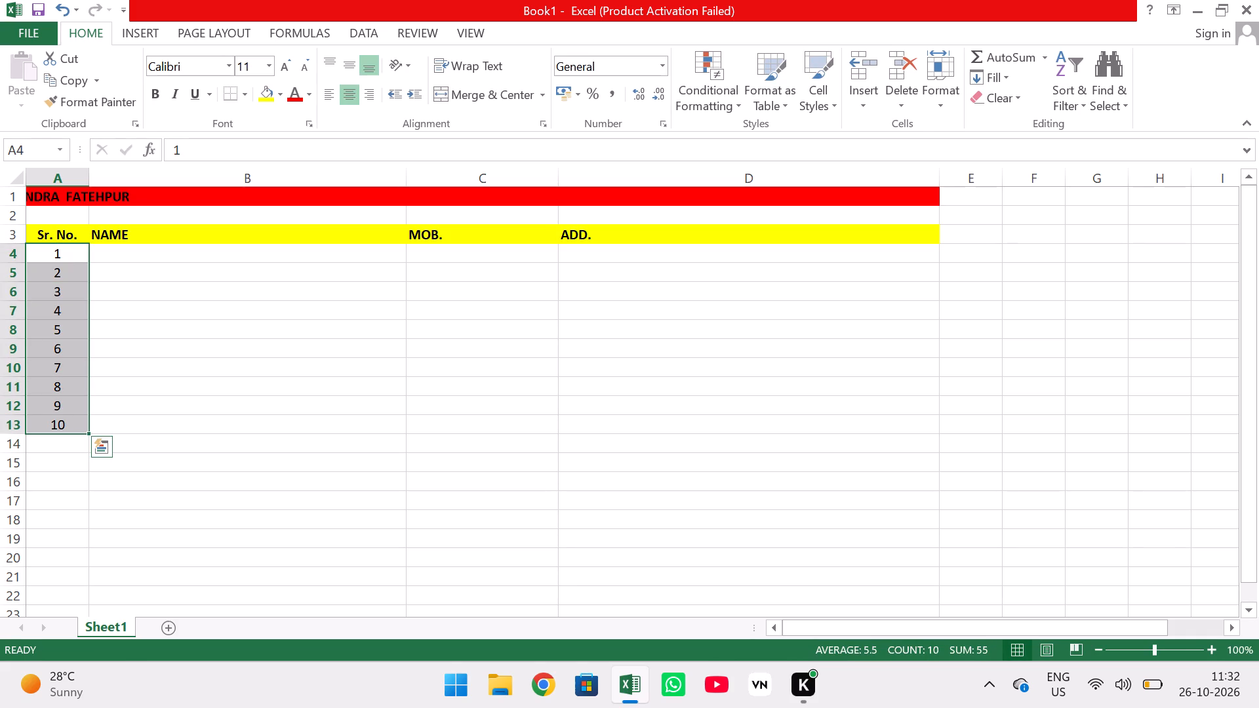
{"action": "left_click_drag", "start_coordinate": [90, 436], "coordinate": [90, 473]}
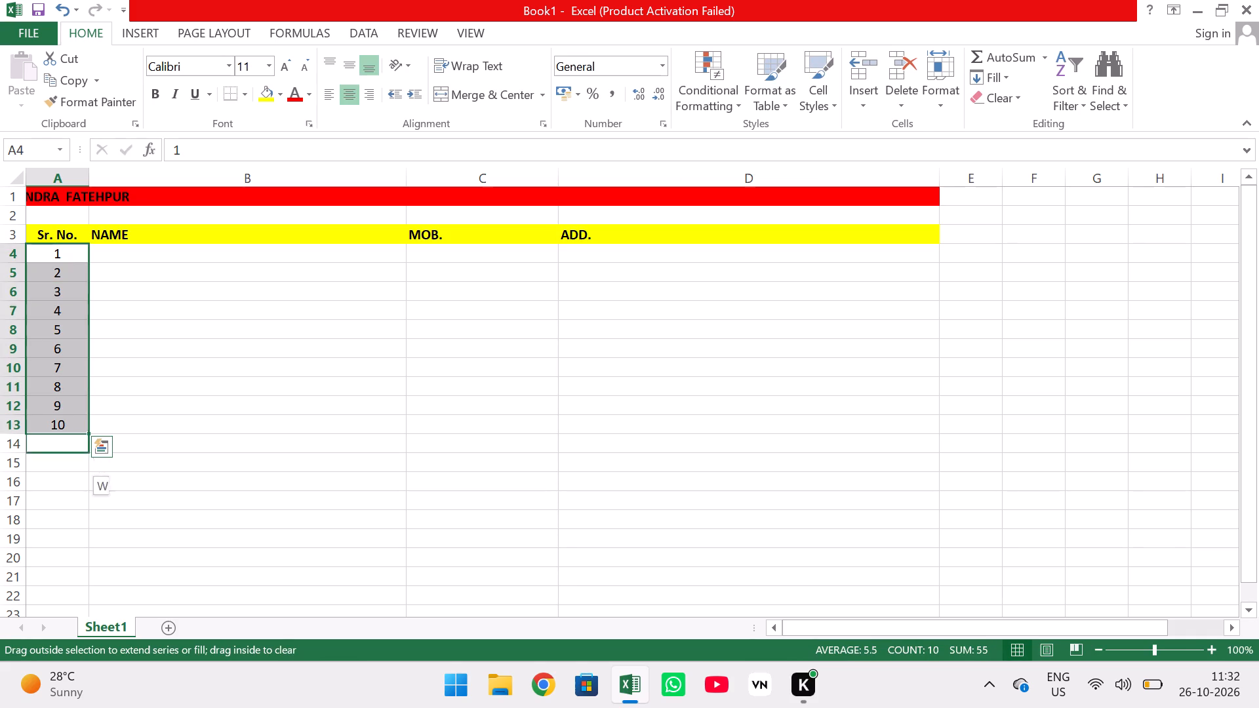
{"action": "left_click_drag", "start_coordinate": [90, 473], "coordinate": [96, 660]}
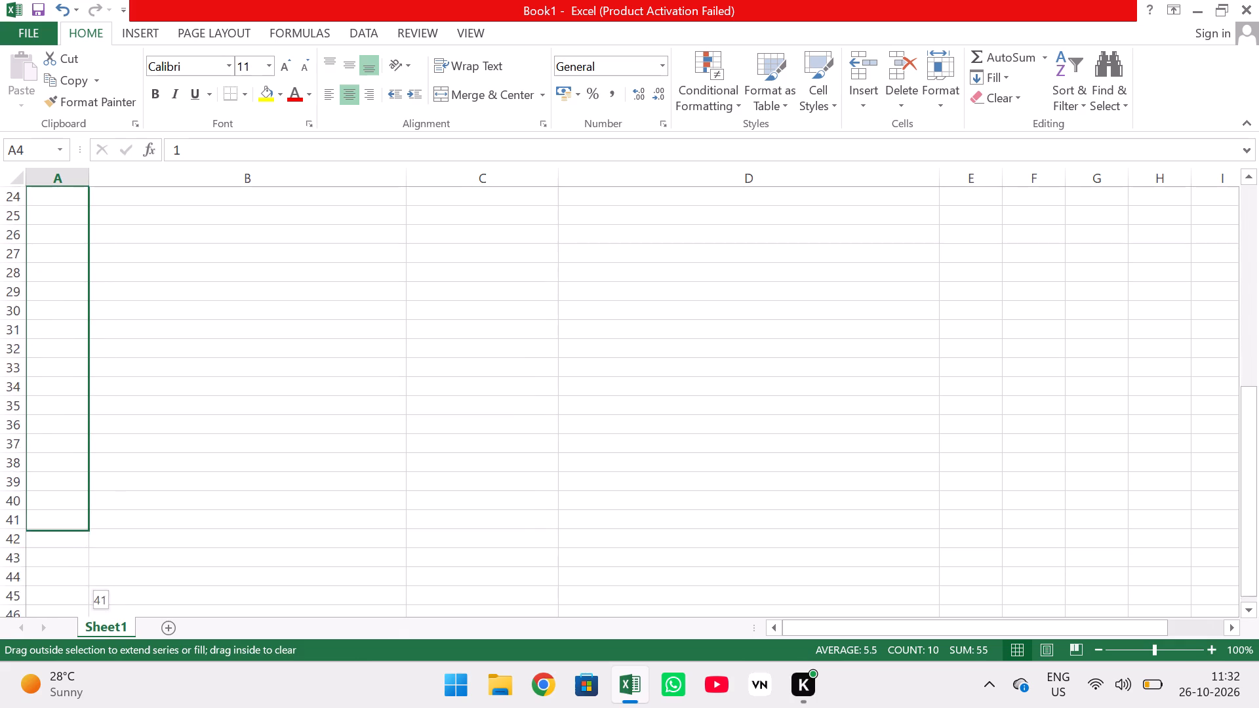
{"action": "left_click_drag", "start_coordinate": [96, 660], "coordinate": [107, 563]}
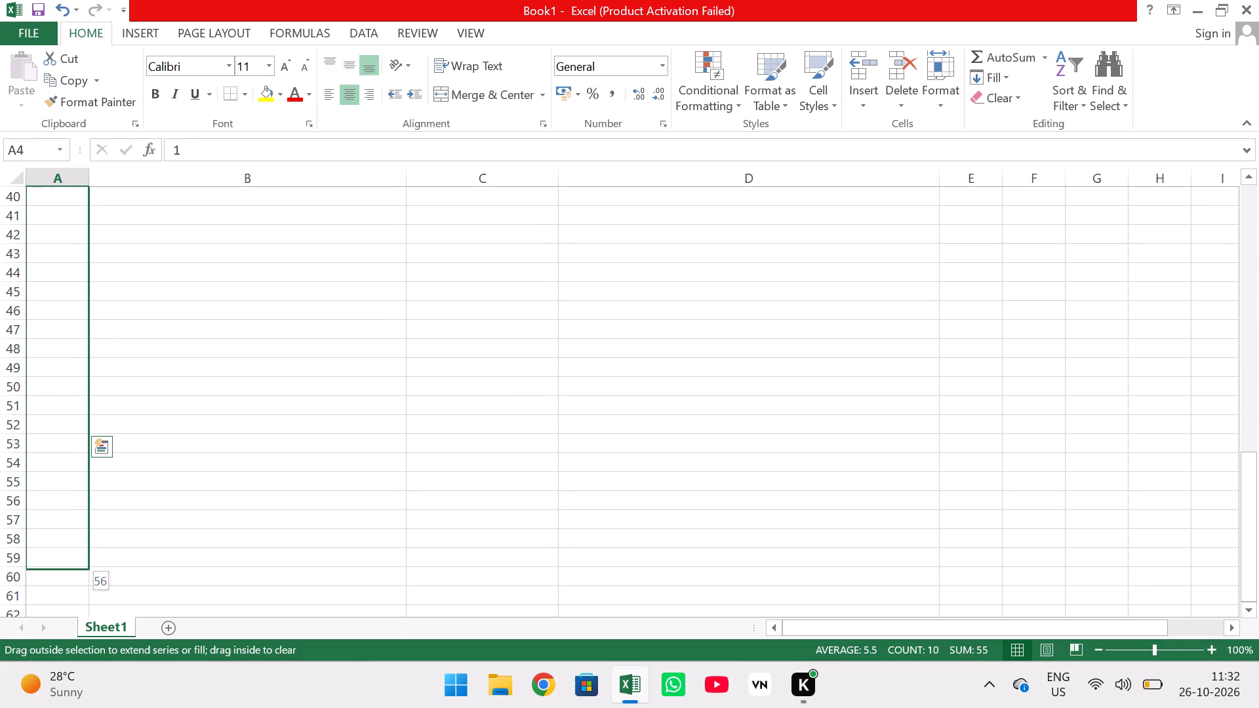
{"action": "left_click_drag", "start_coordinate": [107, 563], "coordinate": [111, 513]}
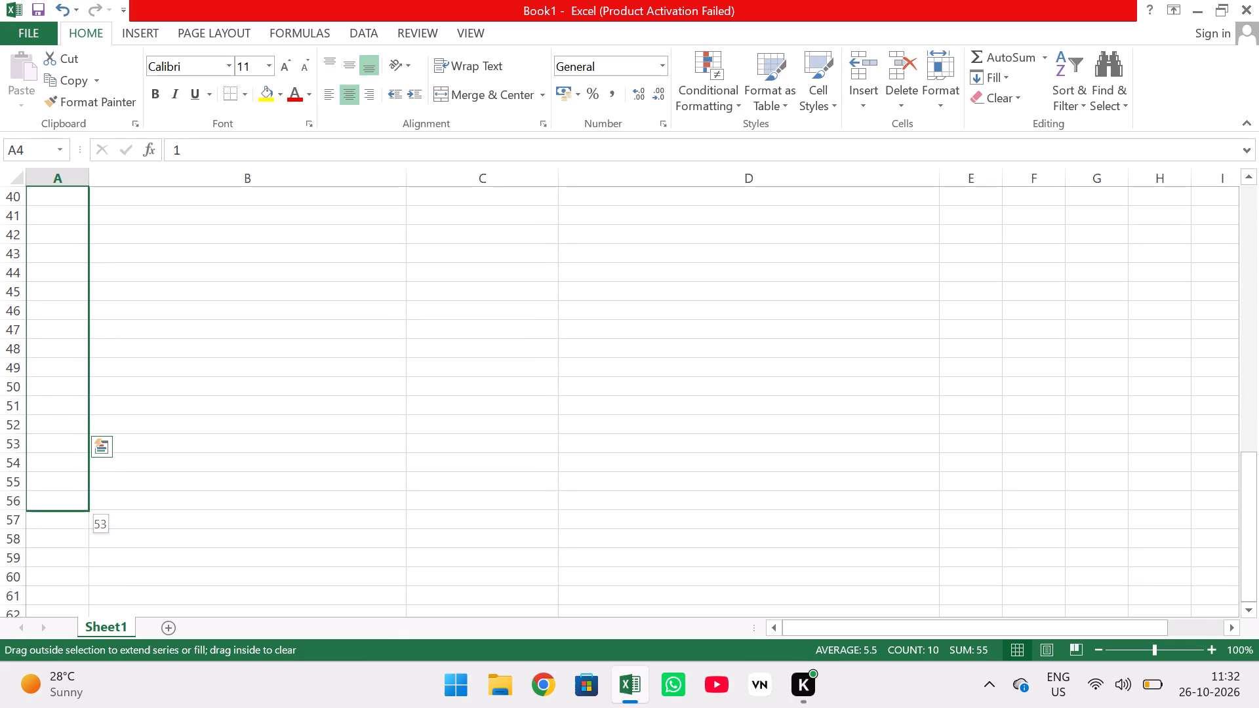
{"action": "left_click_drag", "start_coordinate": [111, 513], "coordinate": [114, 496]}
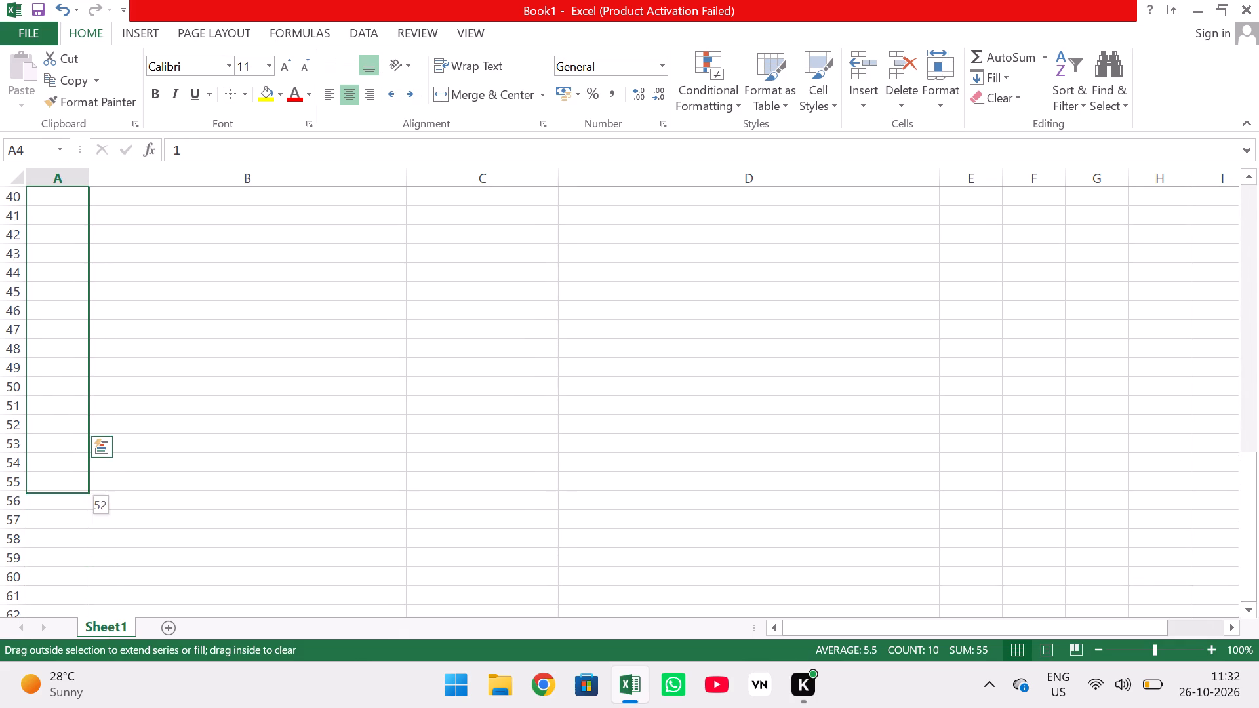
{"action": "left_click_drag", "start_coordinate": [114, 496], "coordinate": [119, 459]}
{"action": "scroll", "coordinate": [119, 459], "scroll_direction": "up", "scroll_amount": 2}
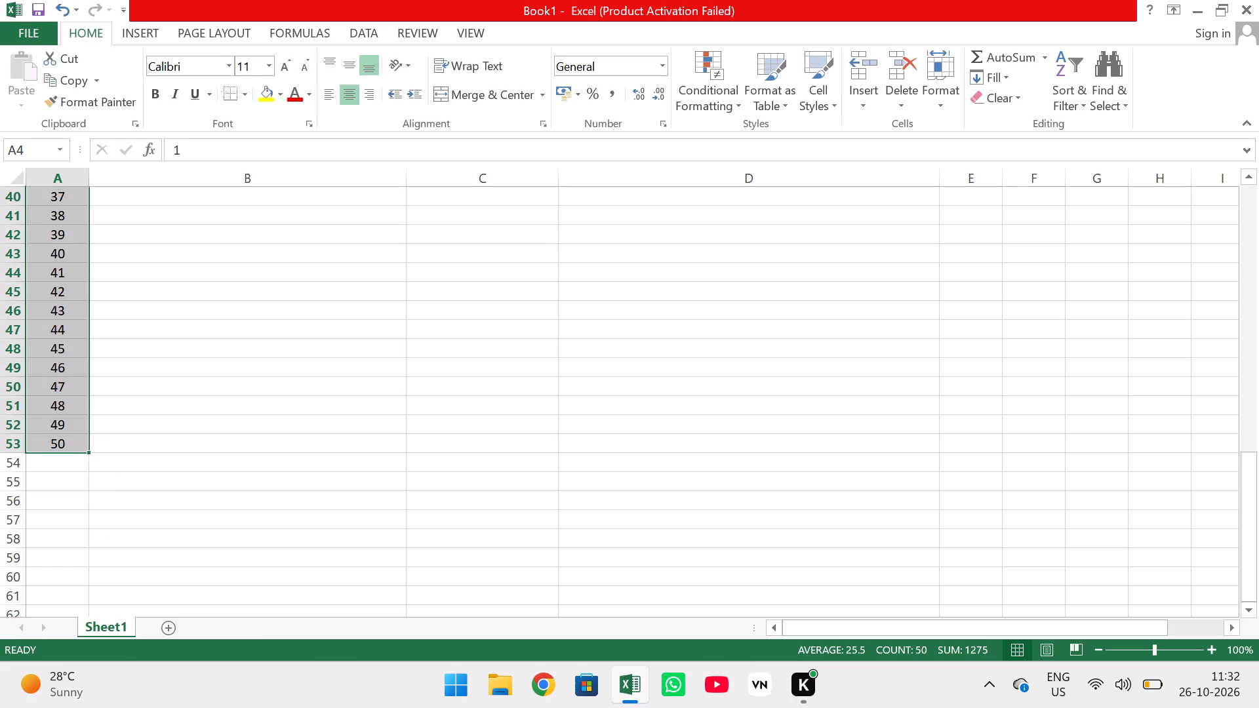
{"action": "scroll", "coordinate": [119, 459], "scroll_direction": "up", "scroll_amount": 4}
{"action": "left_click", "coordinate": [119, 459]}
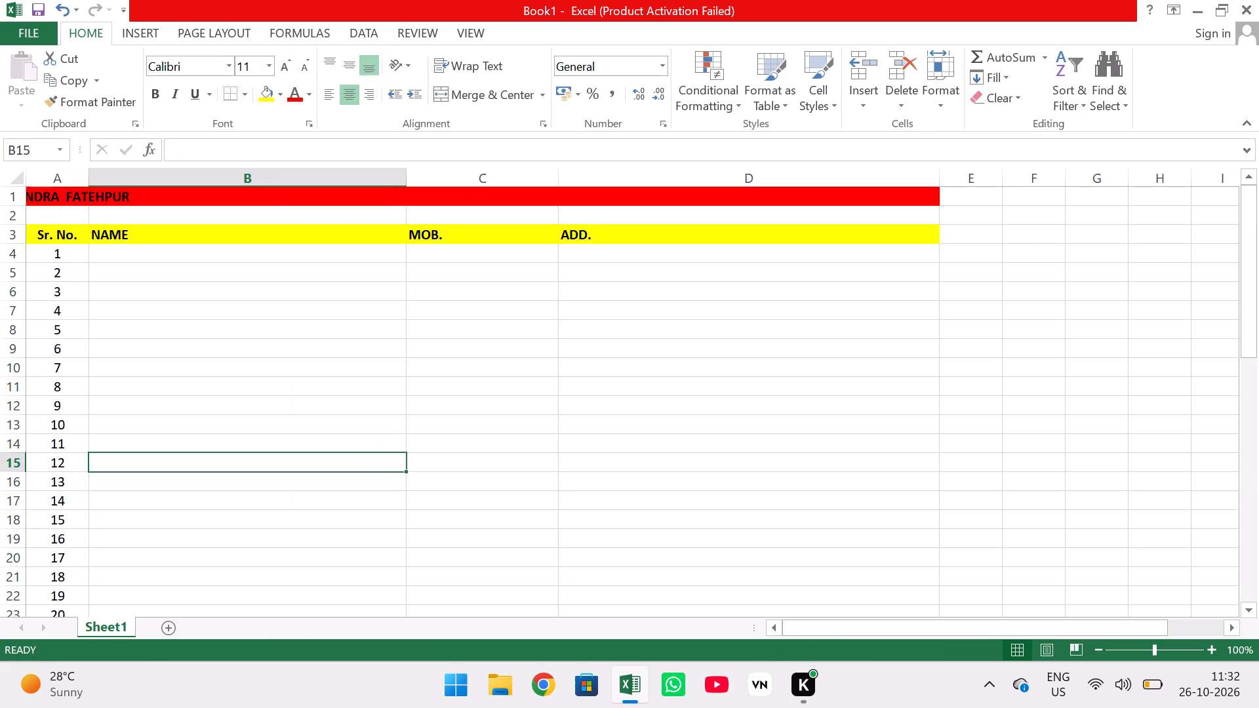
Delete the title text from cell A1, keeping the red fill.
{"action": "left_click", "coordinate": [167, 257]}
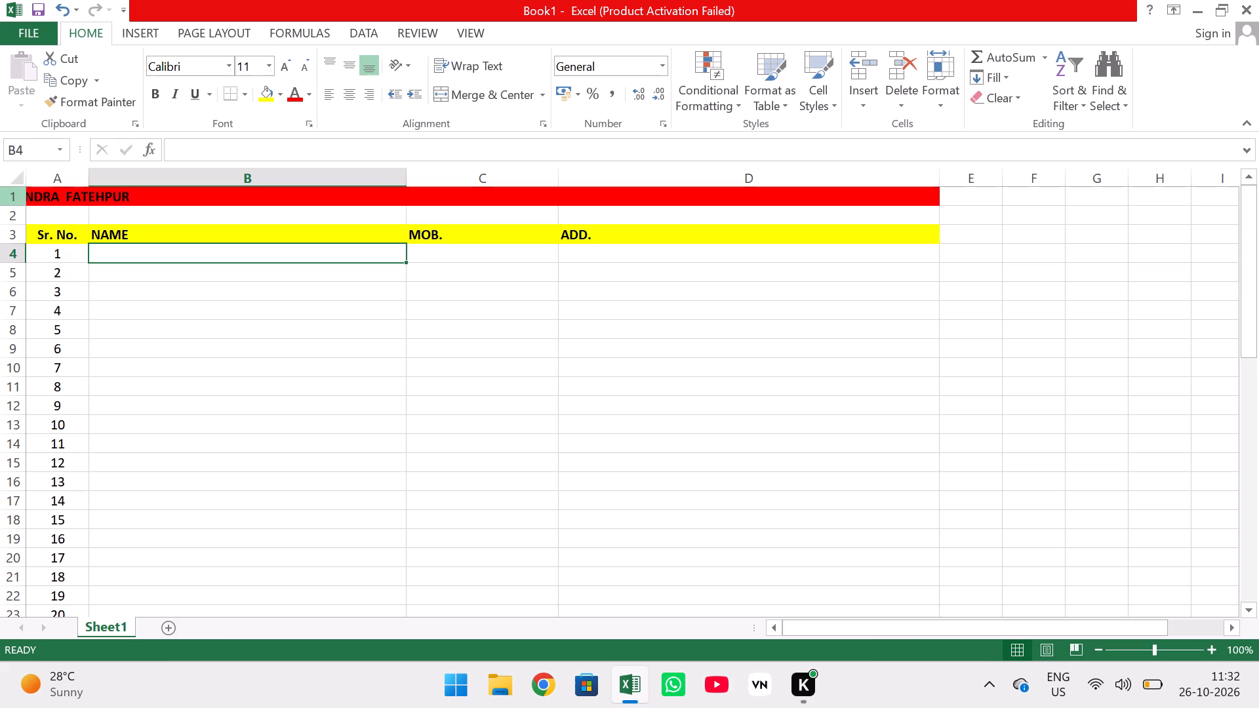
{"action": "left_click", "coordinate": [63, 187]}
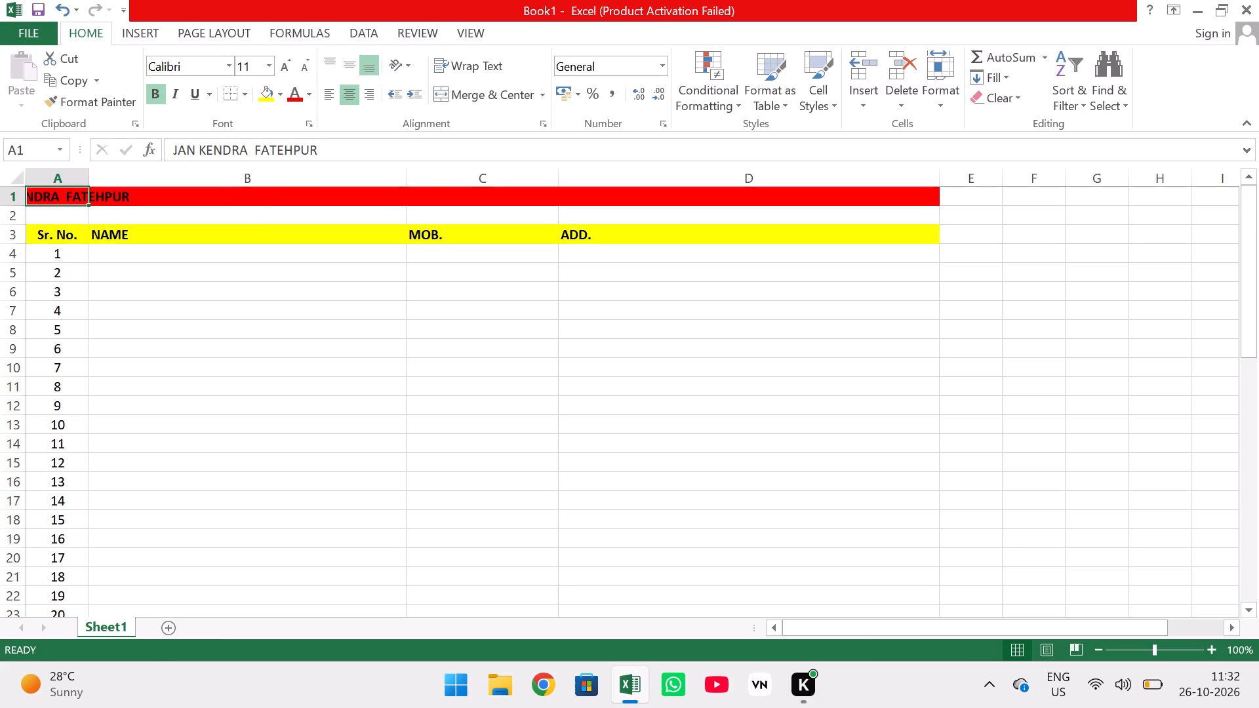
{"action": "left_click_drag", "start_coordinate": [62, 194], "coordinate": [105, 195]}
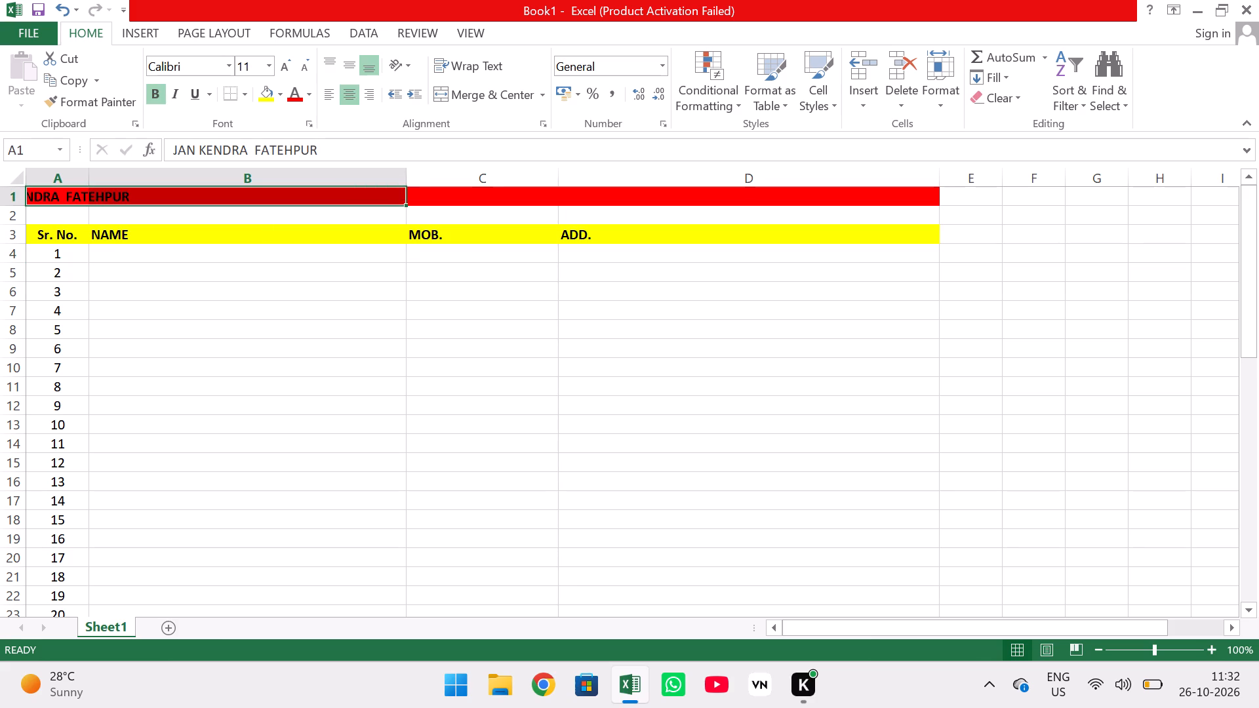
{"action": "key", "text": "BackSpace"}
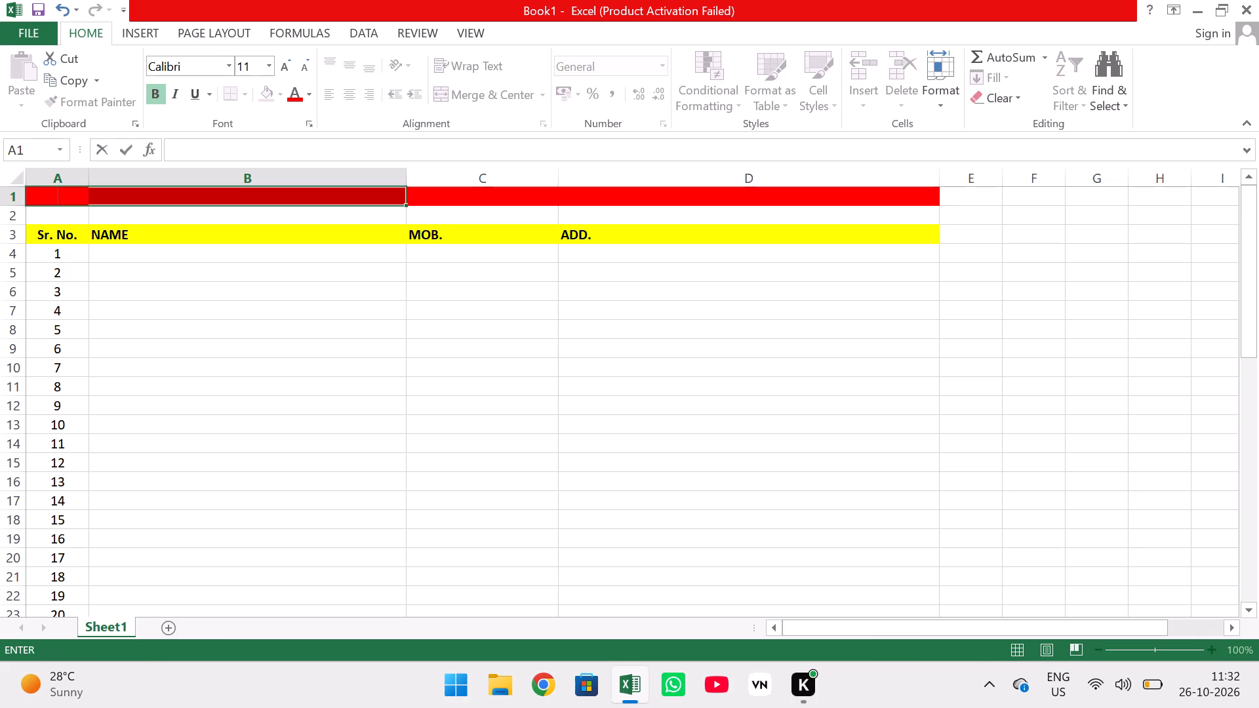
{"action": "scroll", "coordinate": [157, 301], "scroll_direction": "up", "scroll_amount": 1}
{"action": "left_click", "coordinate": [157, 301]}
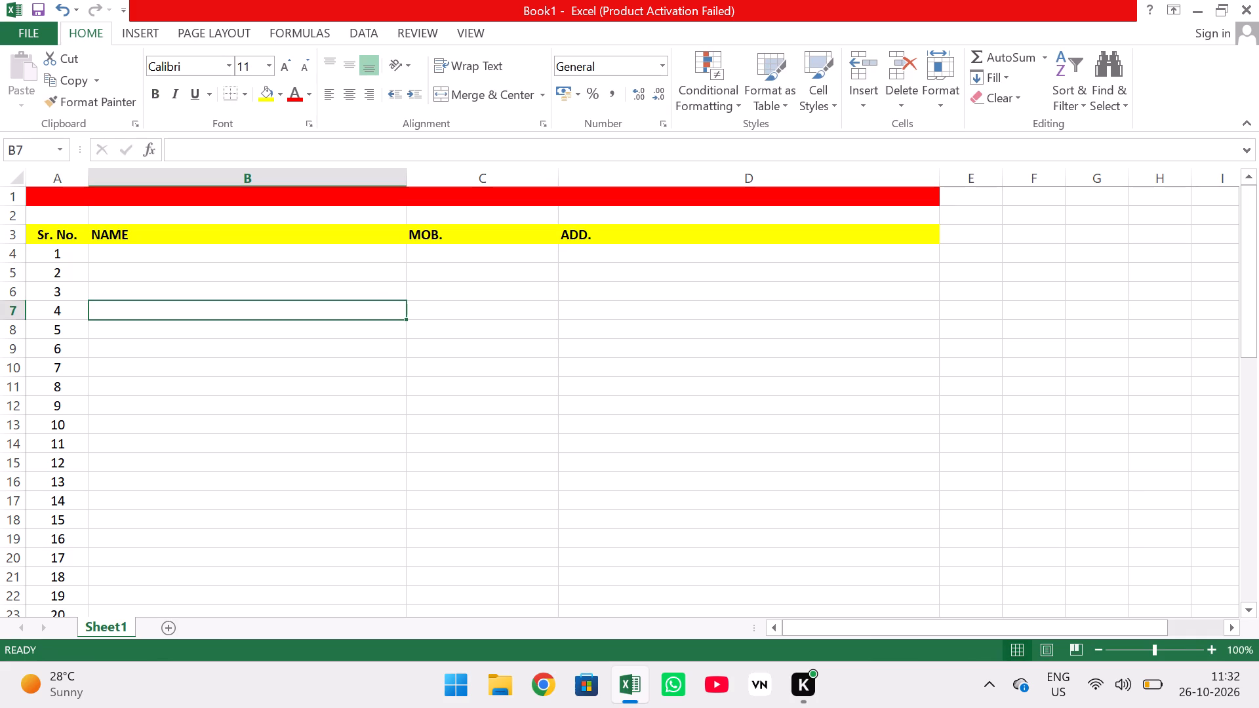
{"action": "left_click", "coordinate": [71, 197]}
{"action": "double_click", "coordinate": [71, 197]}
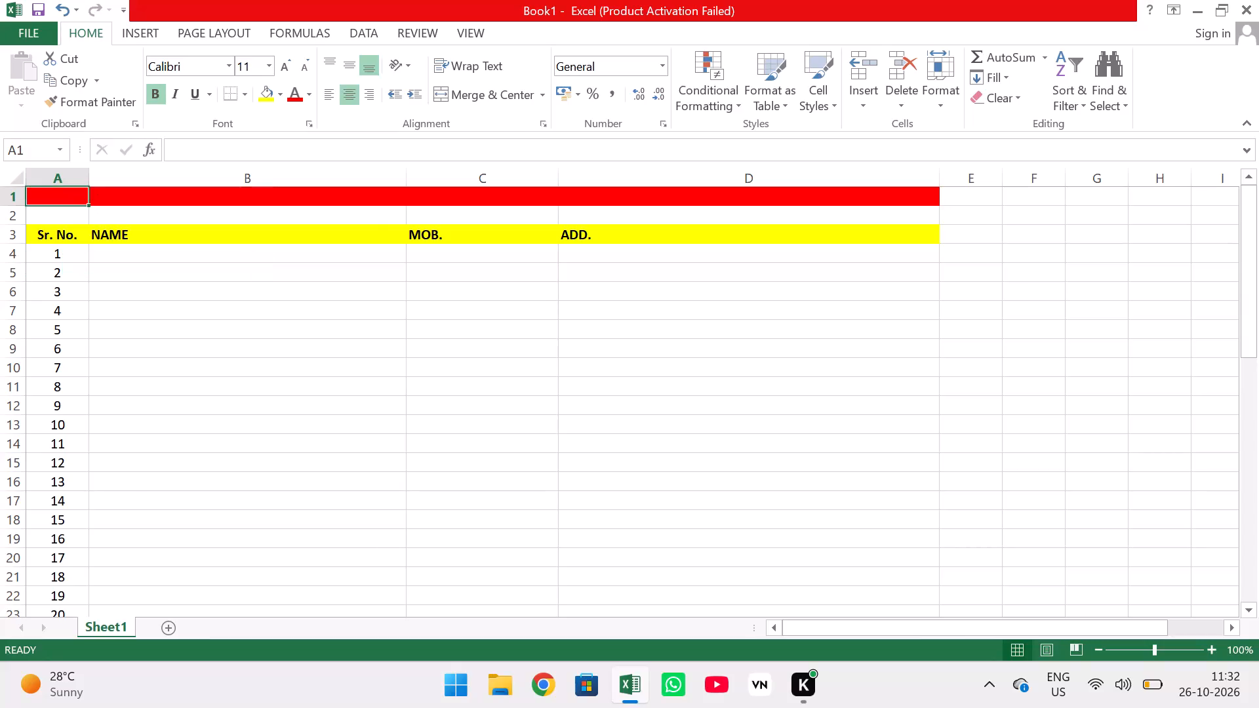
{"action": "left_click", "coordinate": [71, 197]}
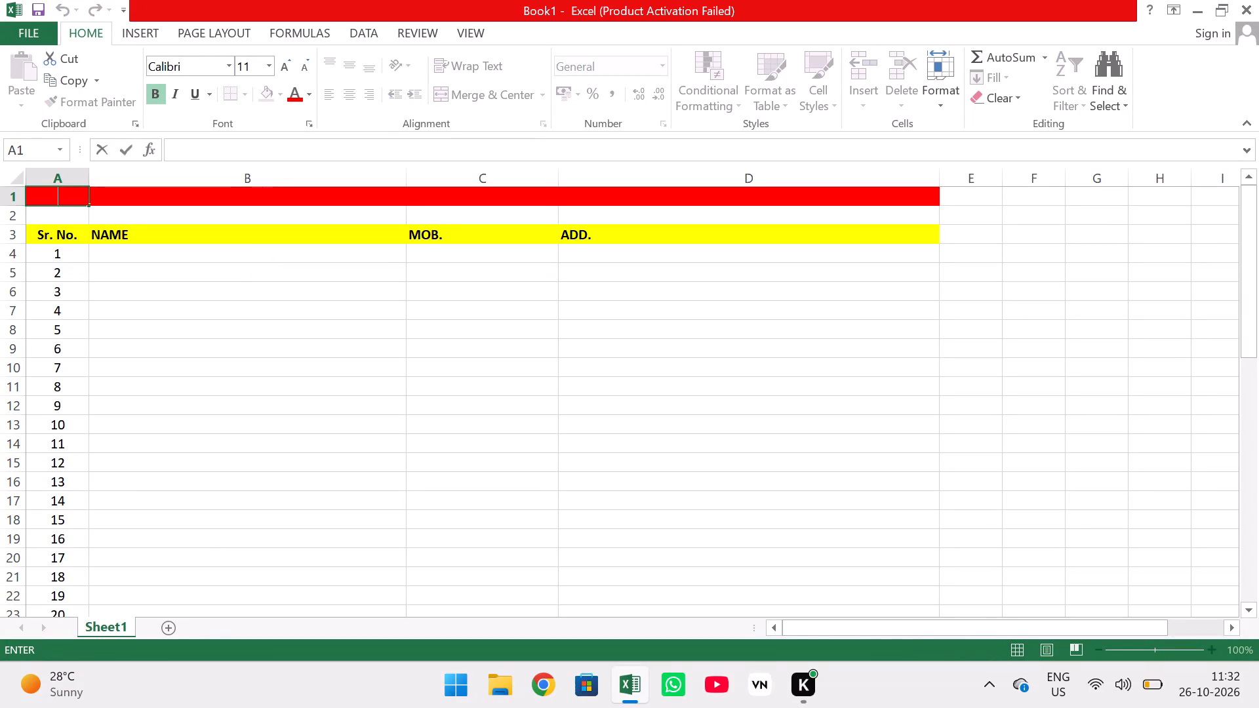
{"action": "left_click", "coordinate": [156, 270]}
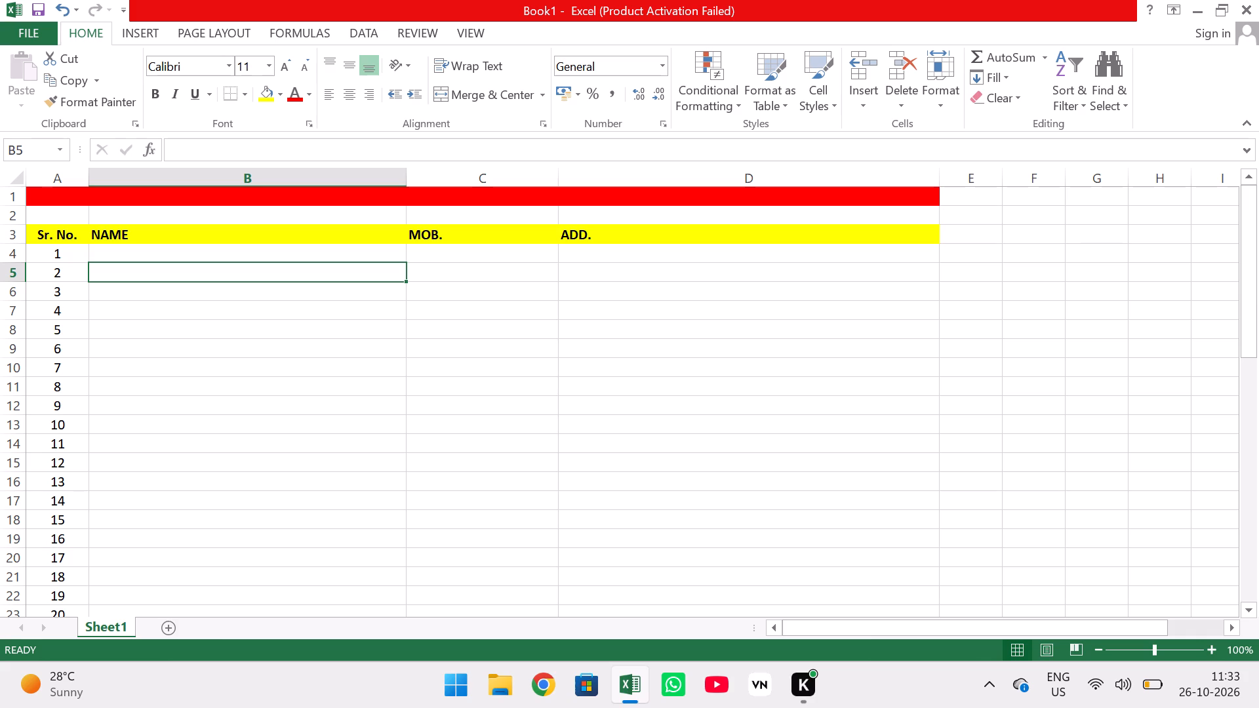
Enter the title JAN SEWA KENDRA FATEHPUR in the red cell B1 above the NAME column.
{"action": "left_click", "coordinate": [138, 198]}
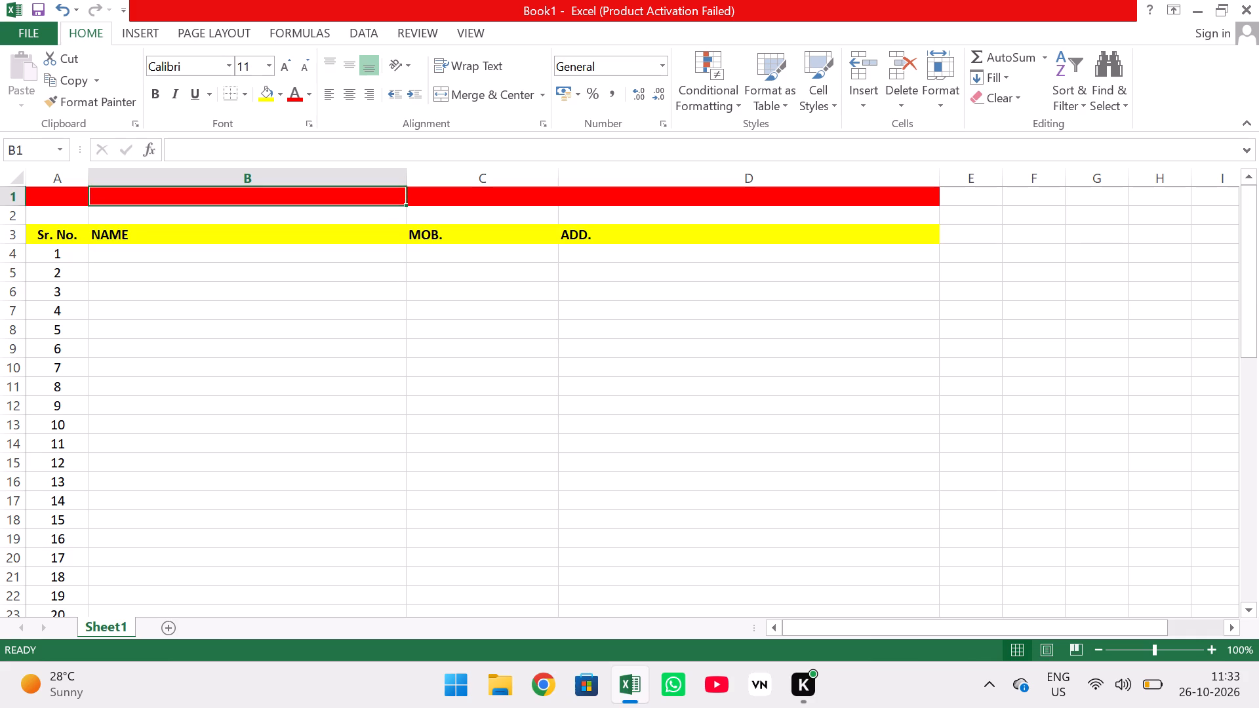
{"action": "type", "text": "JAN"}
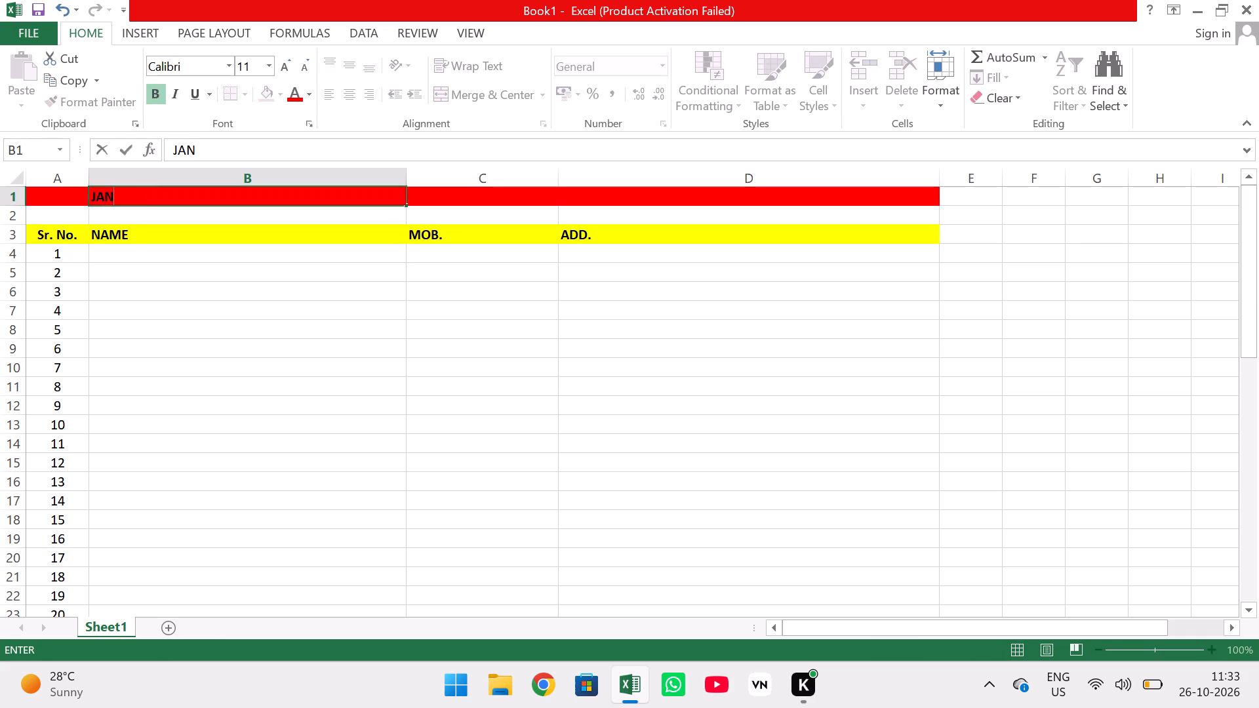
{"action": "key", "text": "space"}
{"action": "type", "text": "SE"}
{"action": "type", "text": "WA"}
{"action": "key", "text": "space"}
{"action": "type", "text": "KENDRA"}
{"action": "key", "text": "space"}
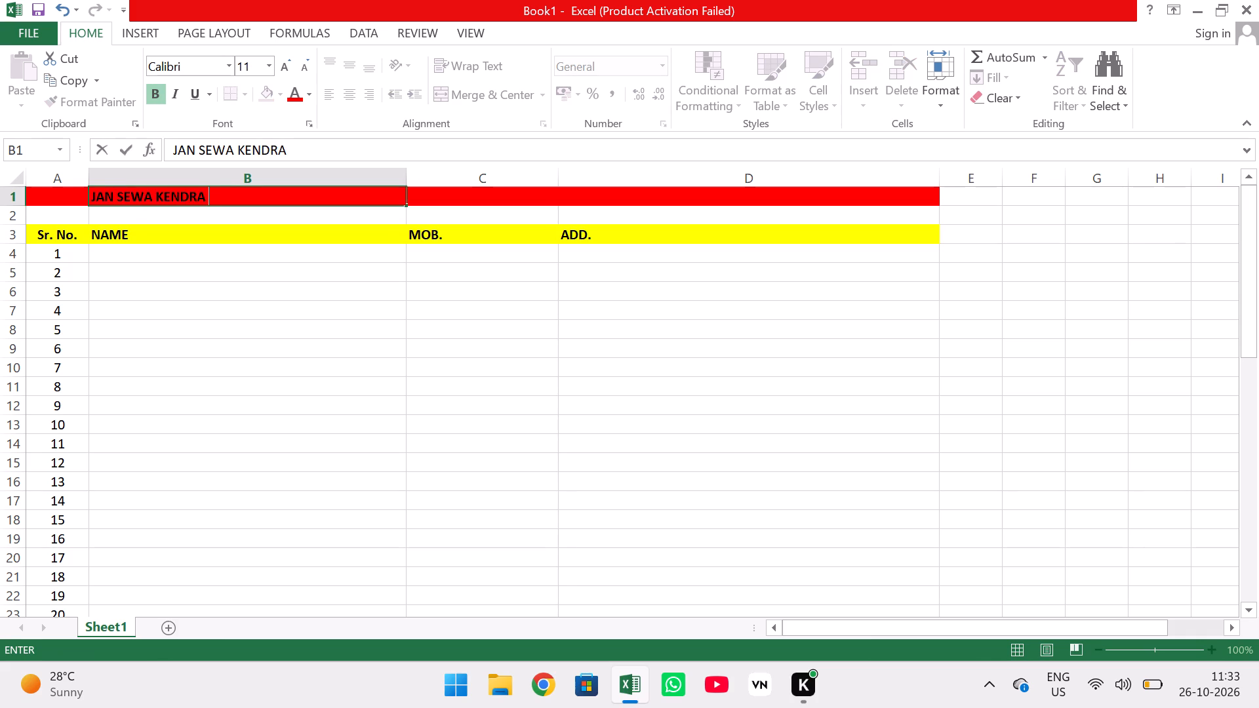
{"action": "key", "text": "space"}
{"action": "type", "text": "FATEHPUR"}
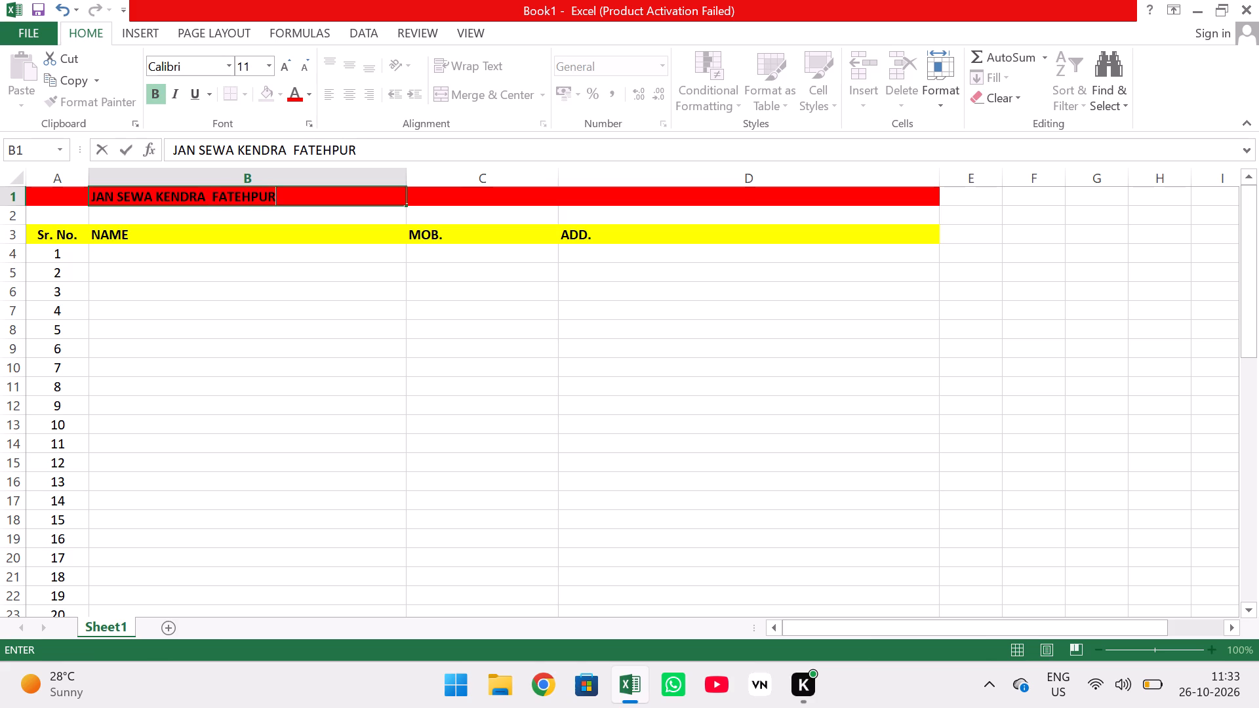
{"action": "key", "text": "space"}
{"action": "left_click", "coordinate": [121, 260]}
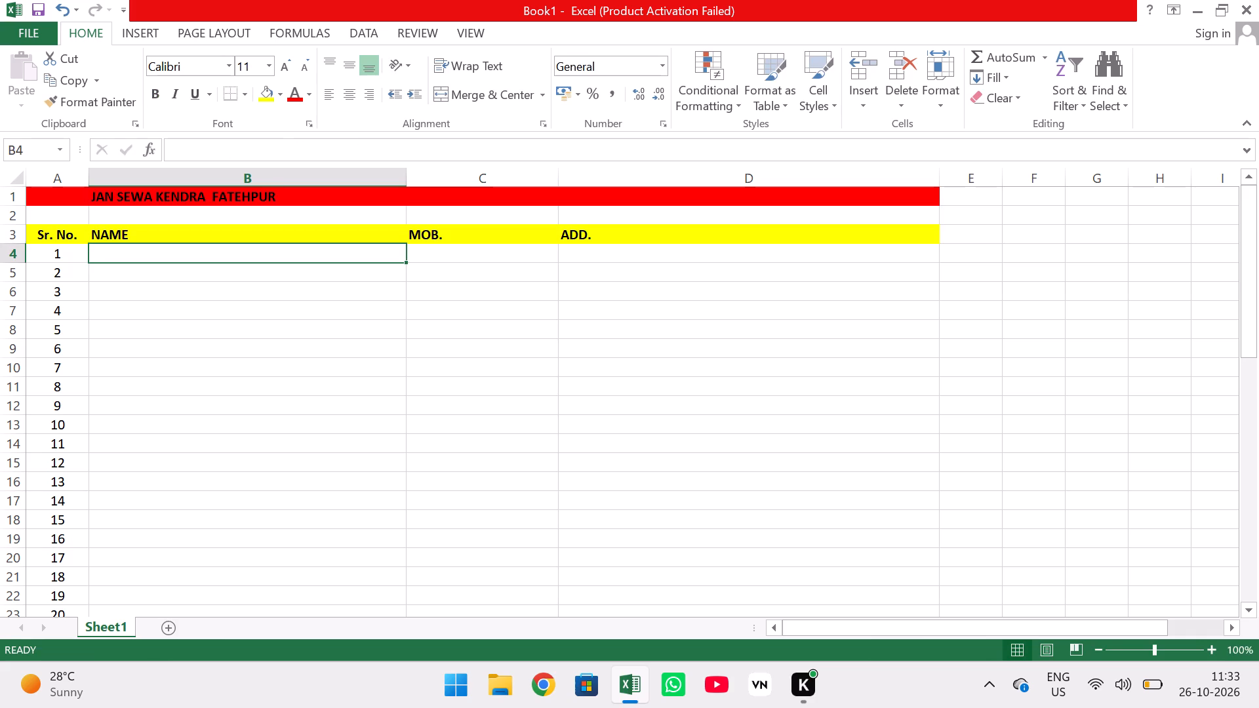
Switch to Chrome and search Google for jan seva kendra fatehpur.
{"action": "left_click", "coordinate": [553, 679]}
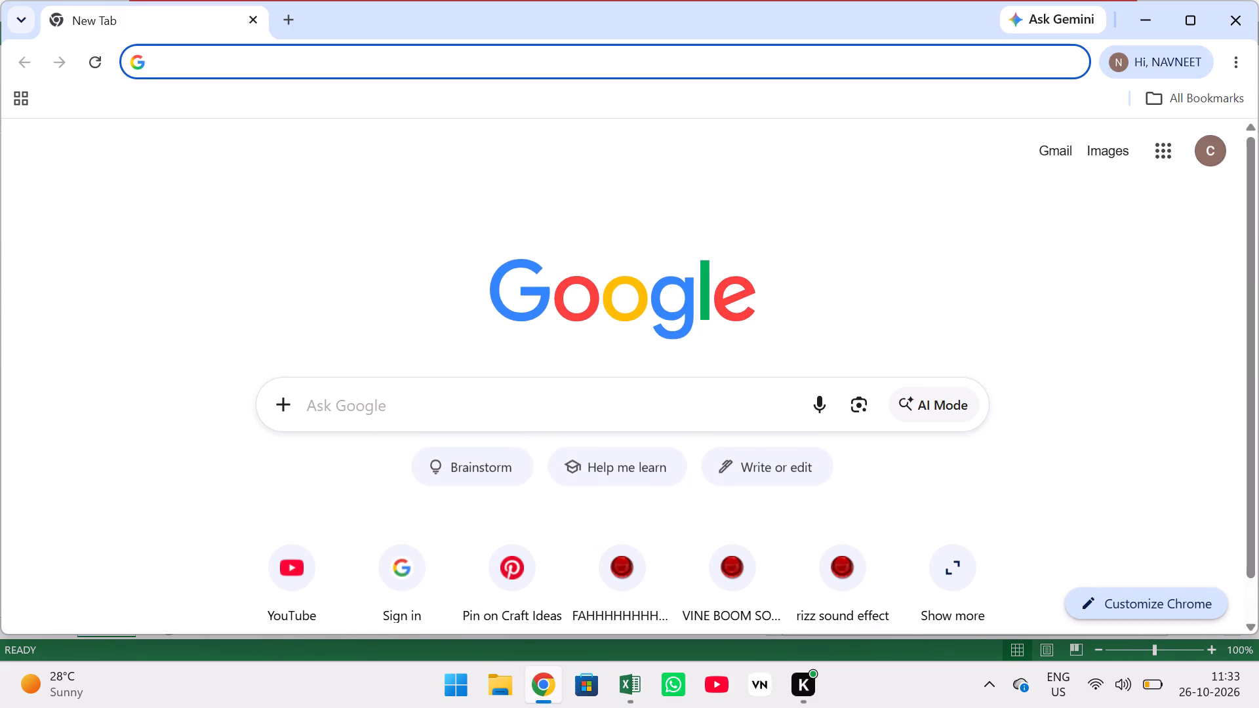
{"action": "left_click", "coordinate": [399, 408]}
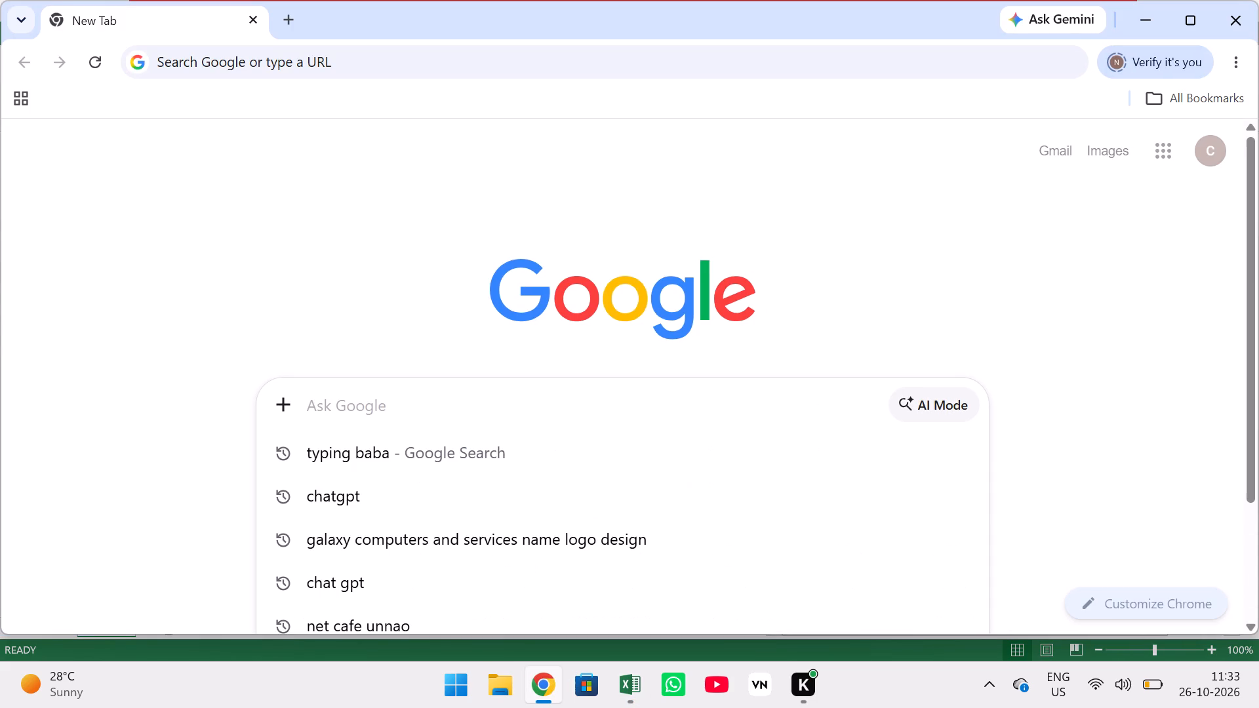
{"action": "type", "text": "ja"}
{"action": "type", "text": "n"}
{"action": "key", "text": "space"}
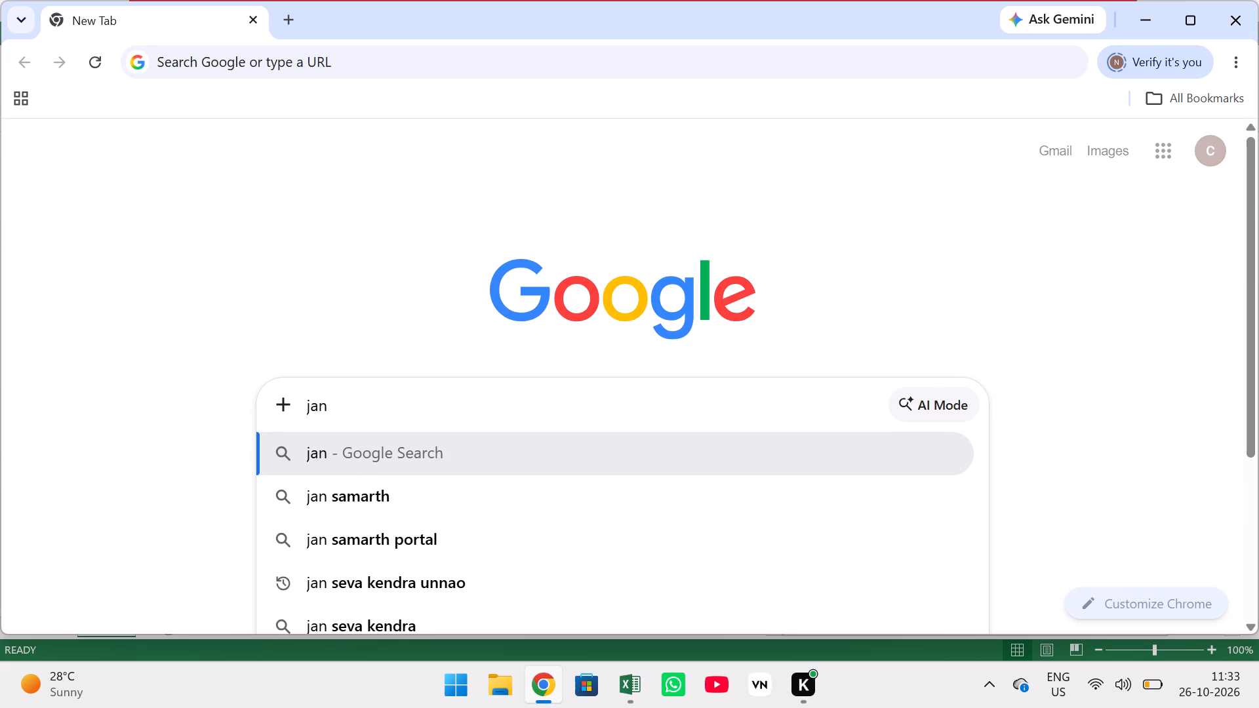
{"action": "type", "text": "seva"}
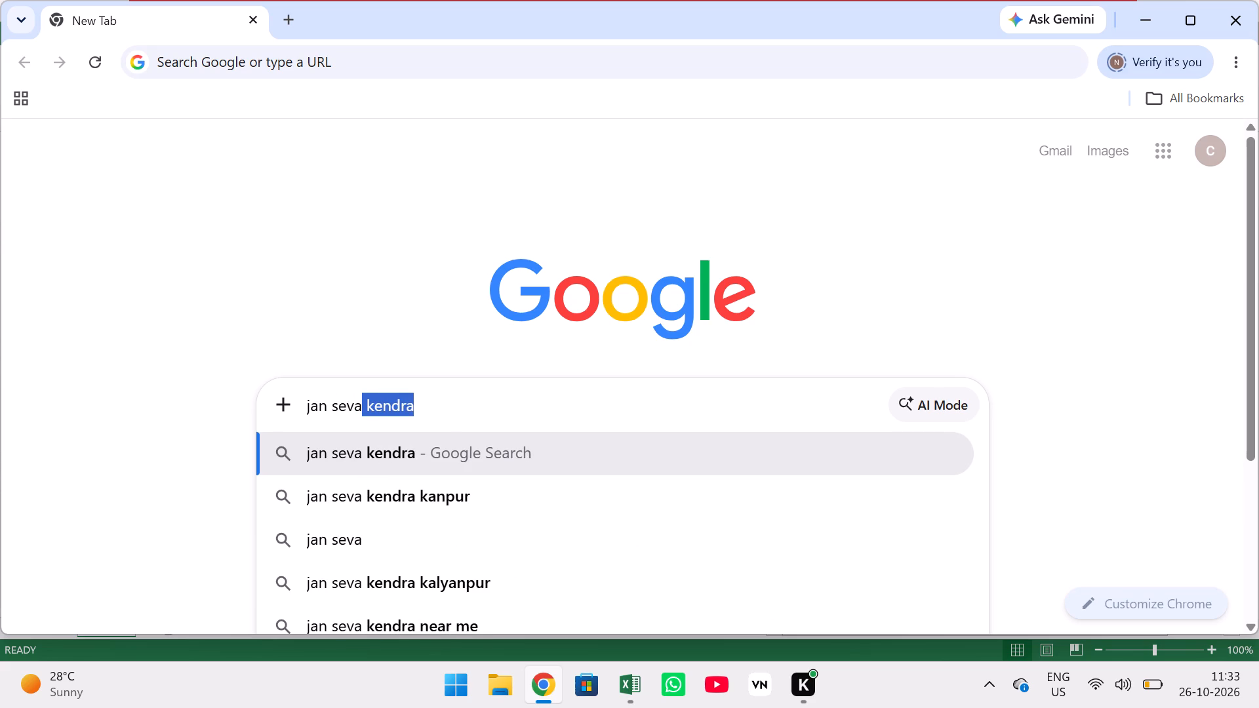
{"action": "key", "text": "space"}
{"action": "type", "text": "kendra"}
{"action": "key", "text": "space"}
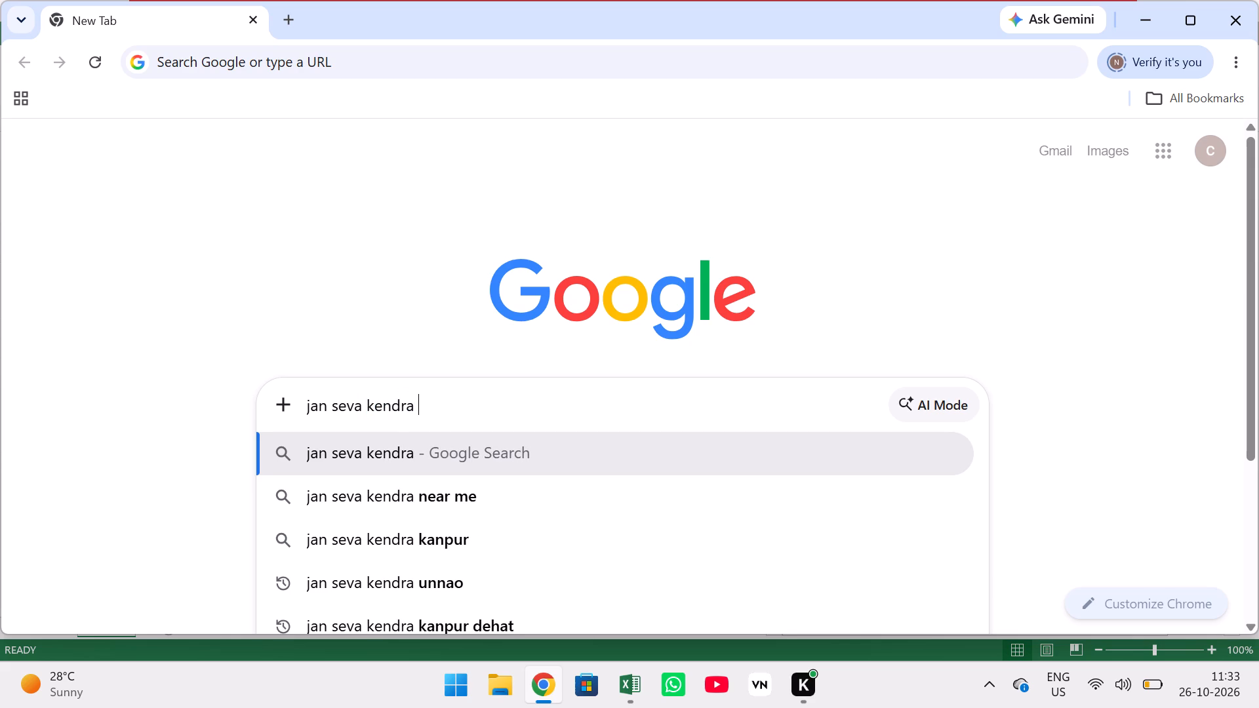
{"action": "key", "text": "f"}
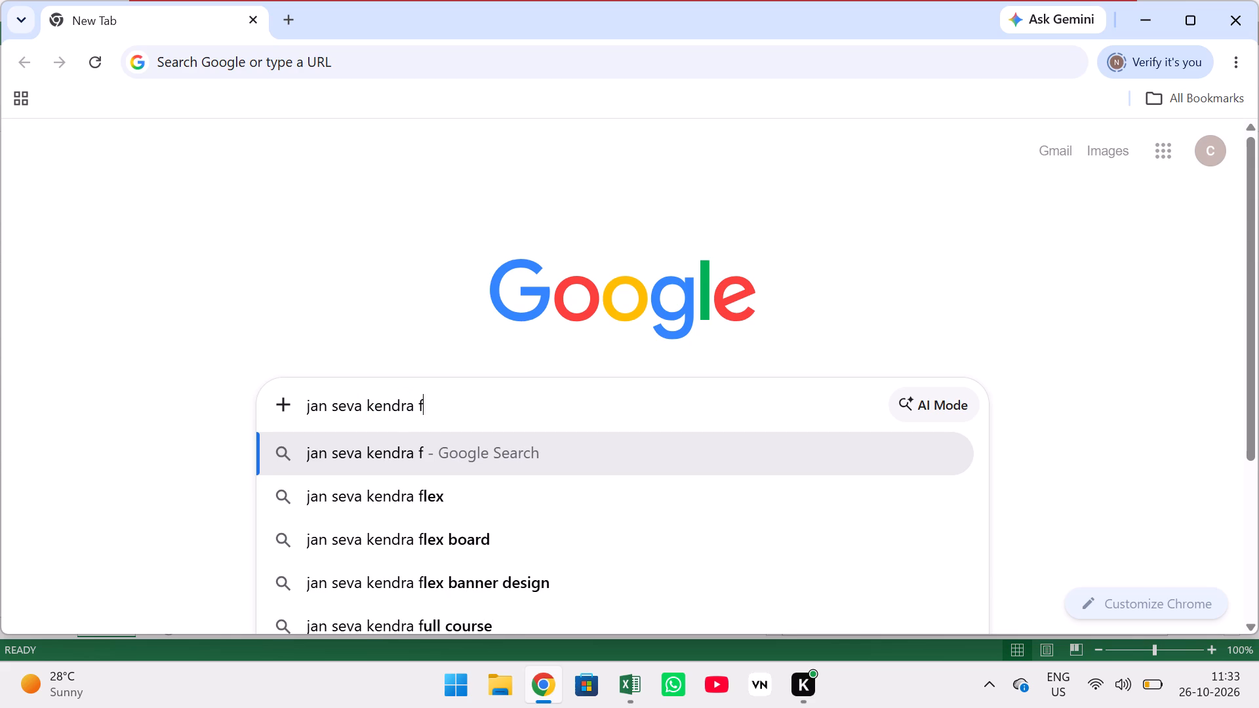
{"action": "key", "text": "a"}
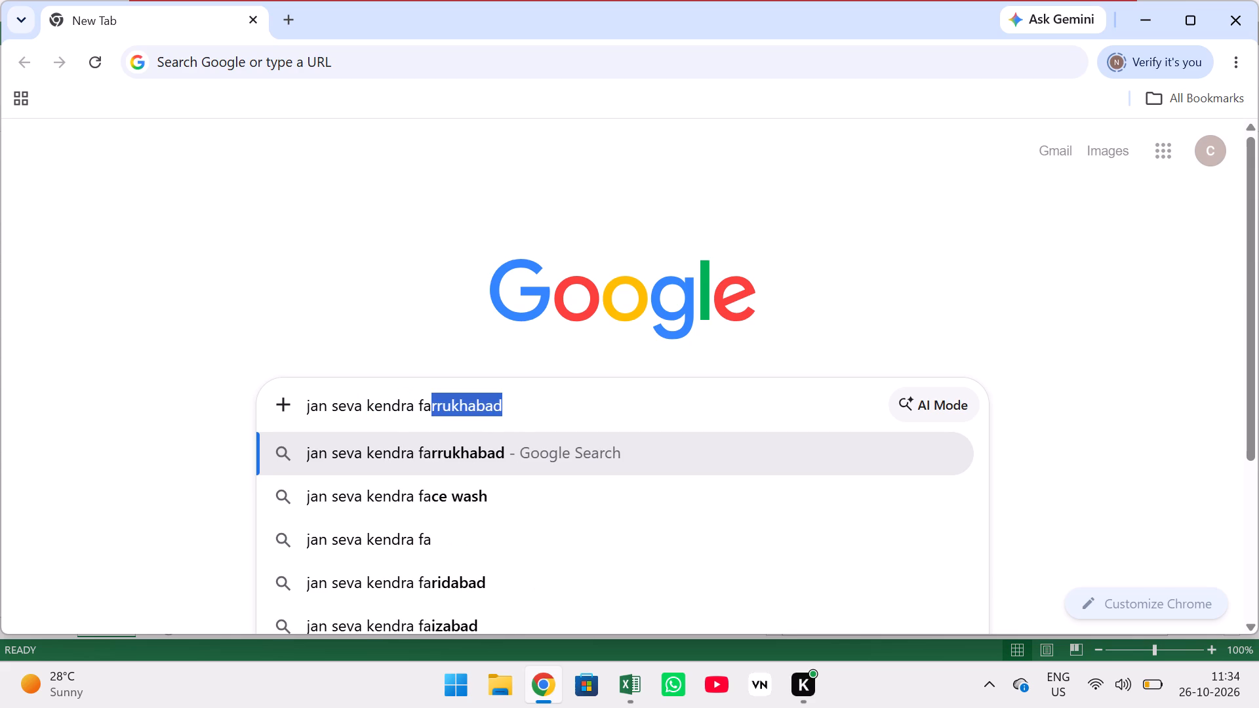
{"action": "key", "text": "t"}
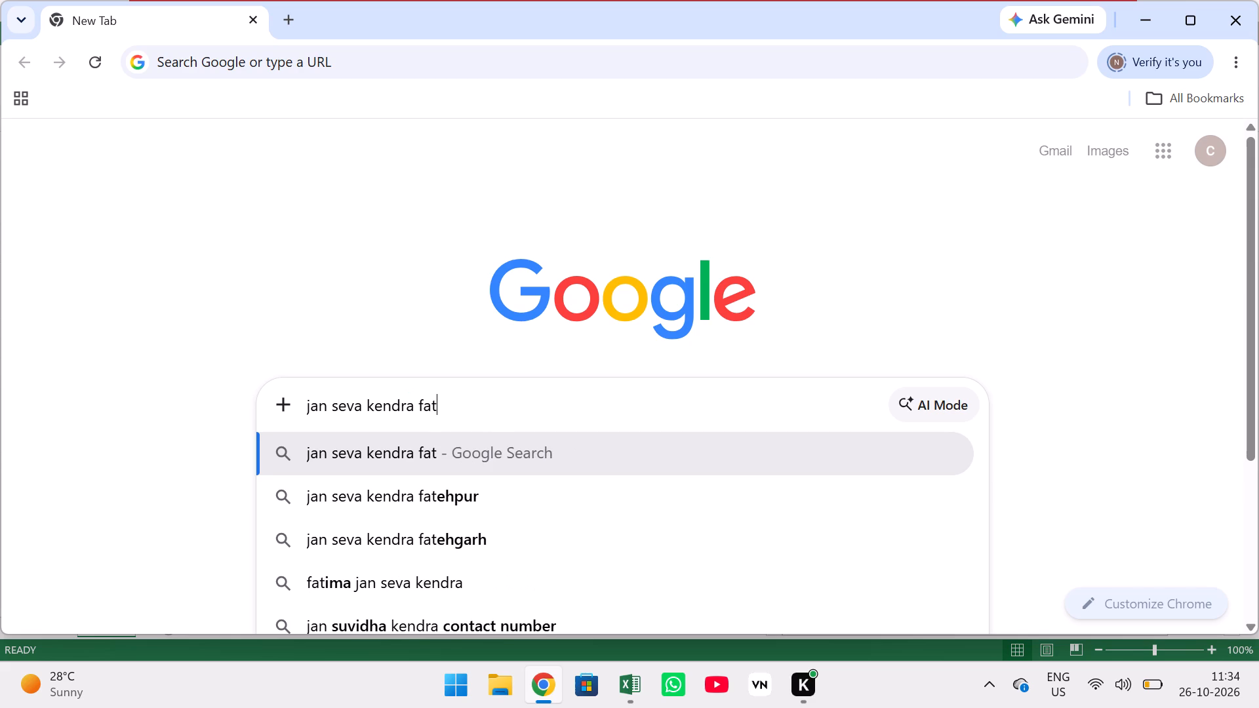
{"action": "left_click", "coordinate": [481, 488]}
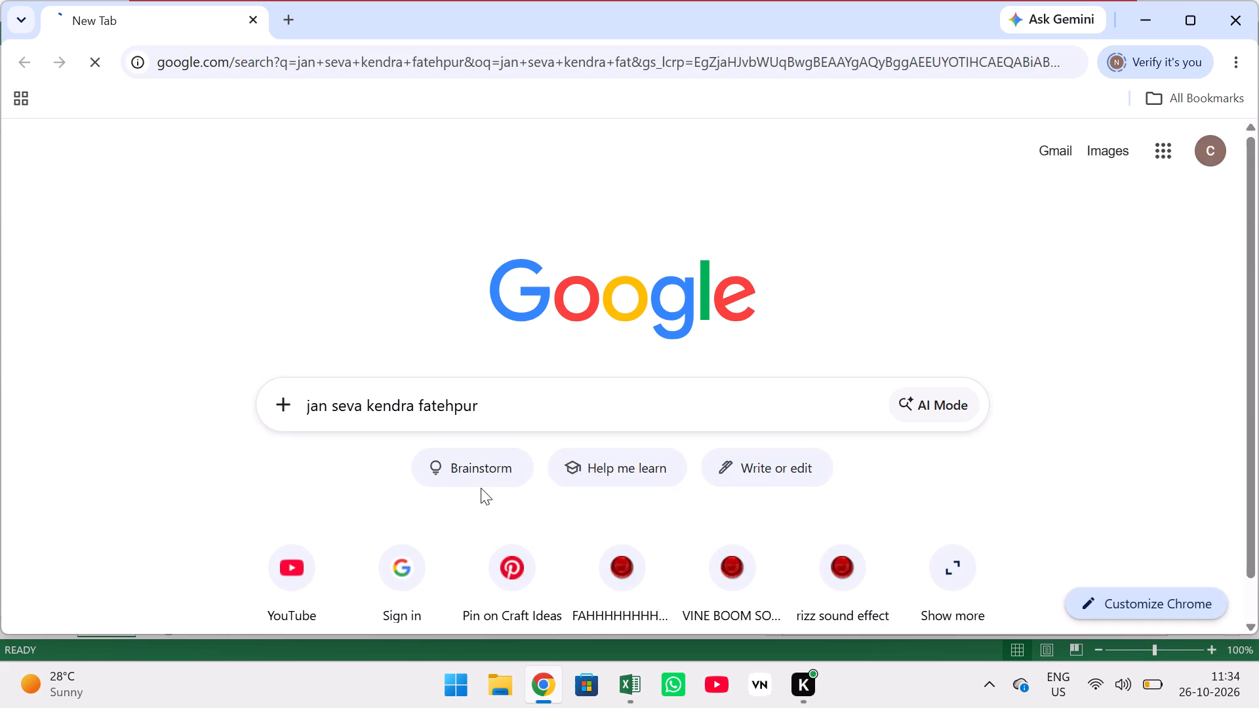
Open the full list of places for the Fatehpur search and look over the first entries.
{"action": "scroll", "coordinate": [317, 262], "scroll_direction": "down", "scroll_amount": 2}
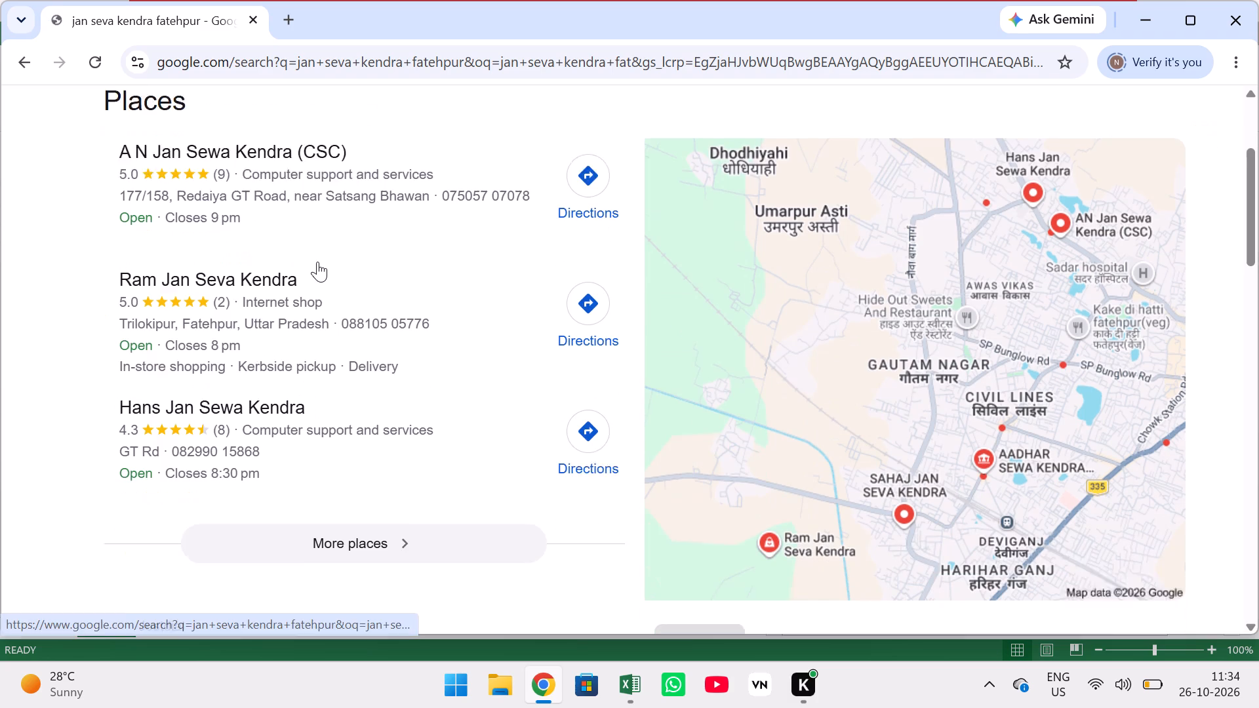
{"action": "left_click", "coordinate": [370, 516]}
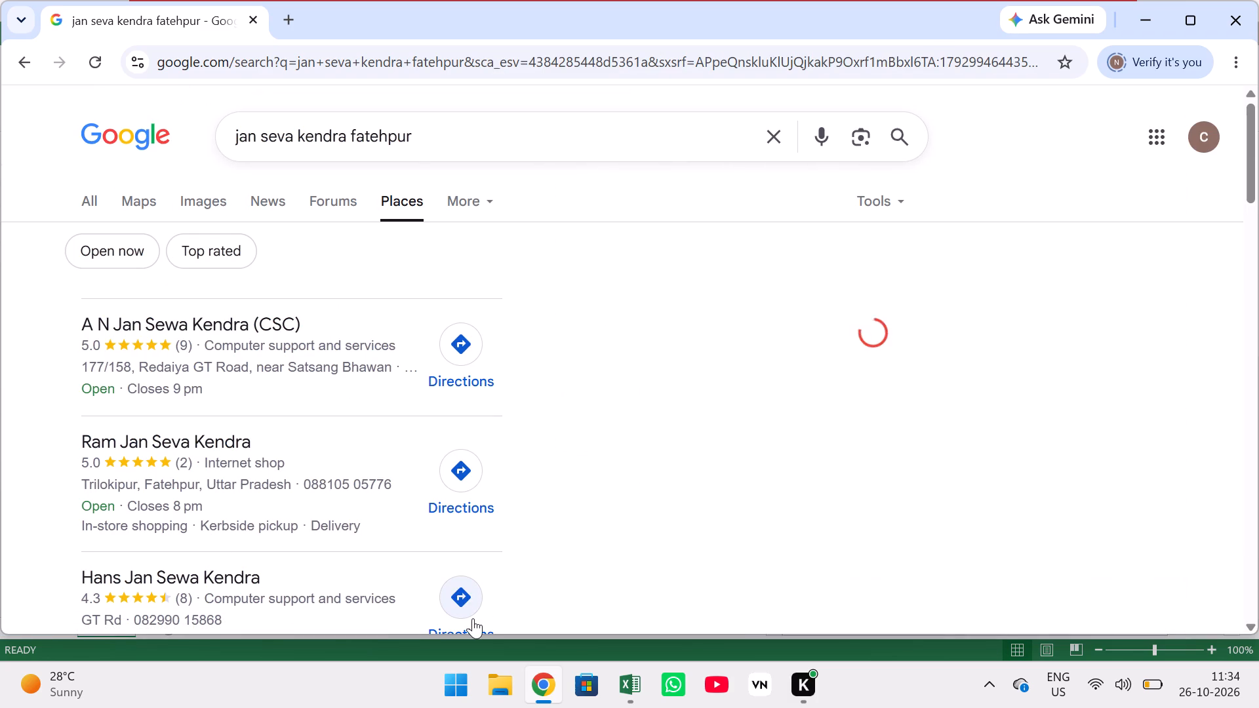
{"action": "scroll", "coordinate": [360, 486], "scroll_direction": "down", "scroll_amount": 2}
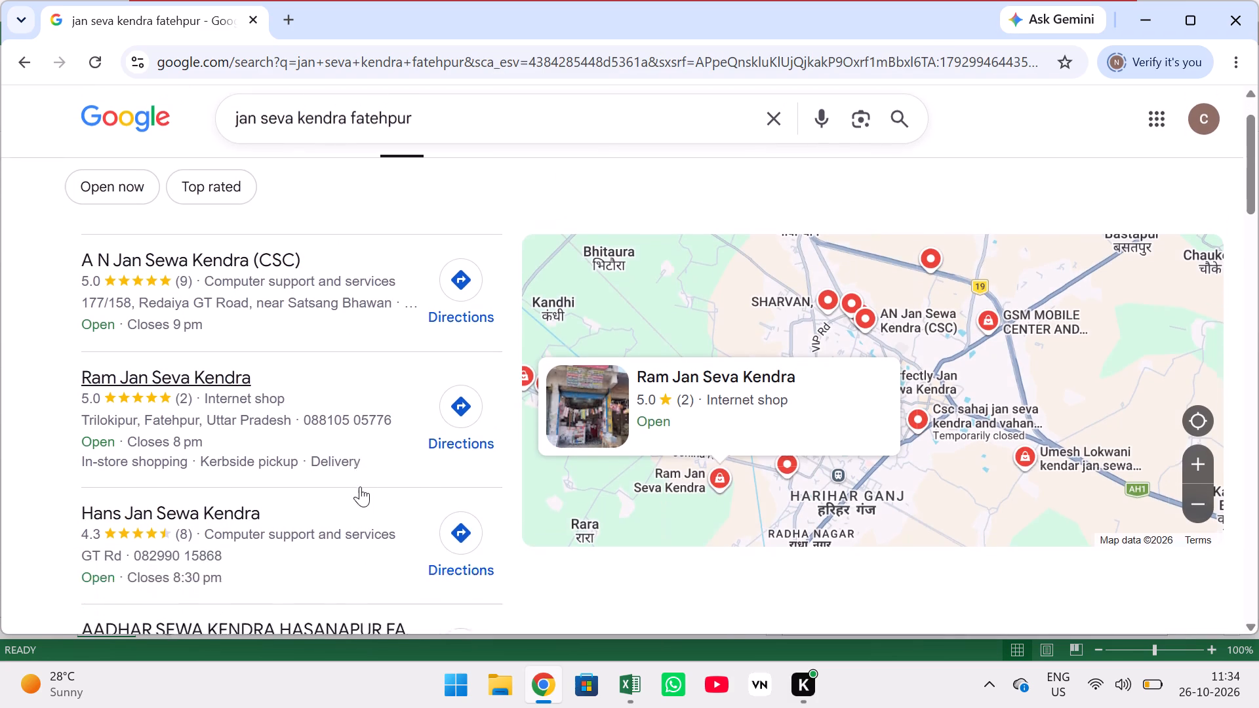
{"action": "scroll", "coordinate": [360, 486], "scroll_direction": "down", "scroll_amount": 1}
{"action": "scroll", "coordinate": [351, 476], "scroll_direction": "up", "scroll_amount": 1}
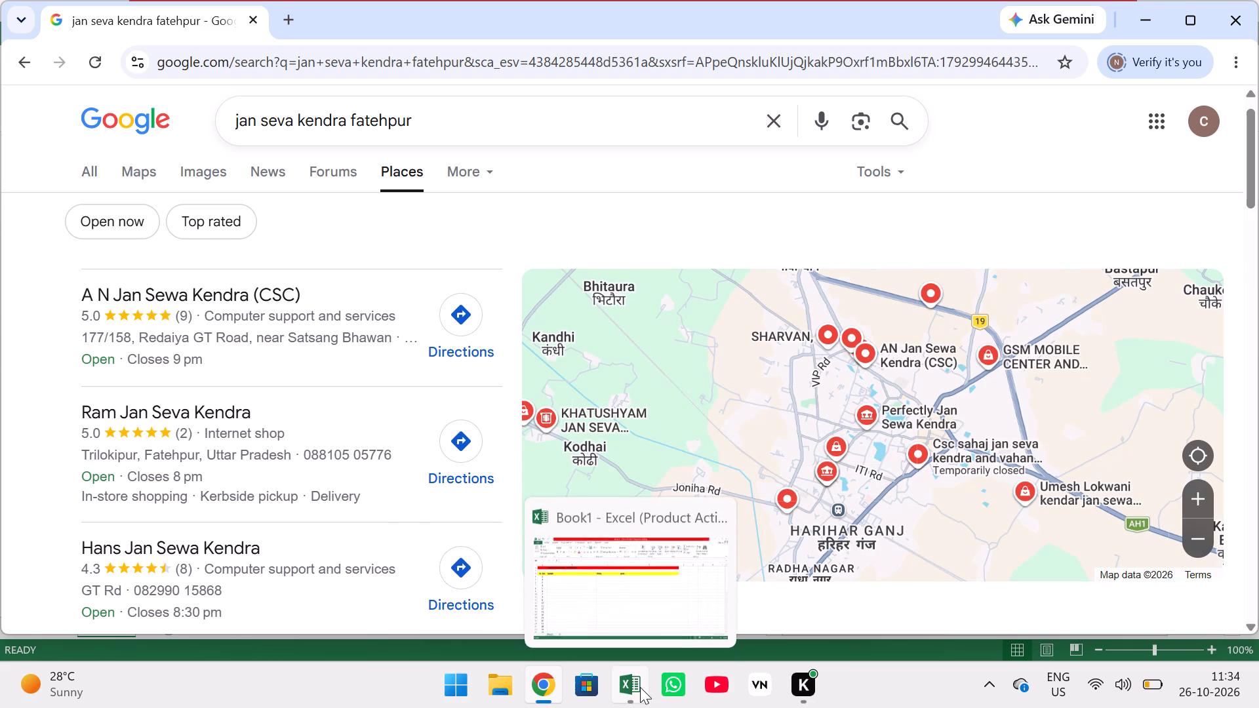
Back in Excel, correct SEWA to SEVA in the red B1 title so it reads JAN SEVA KENDRA FATEHPUR.
{"action": "key", "text": "alt+Tab"}
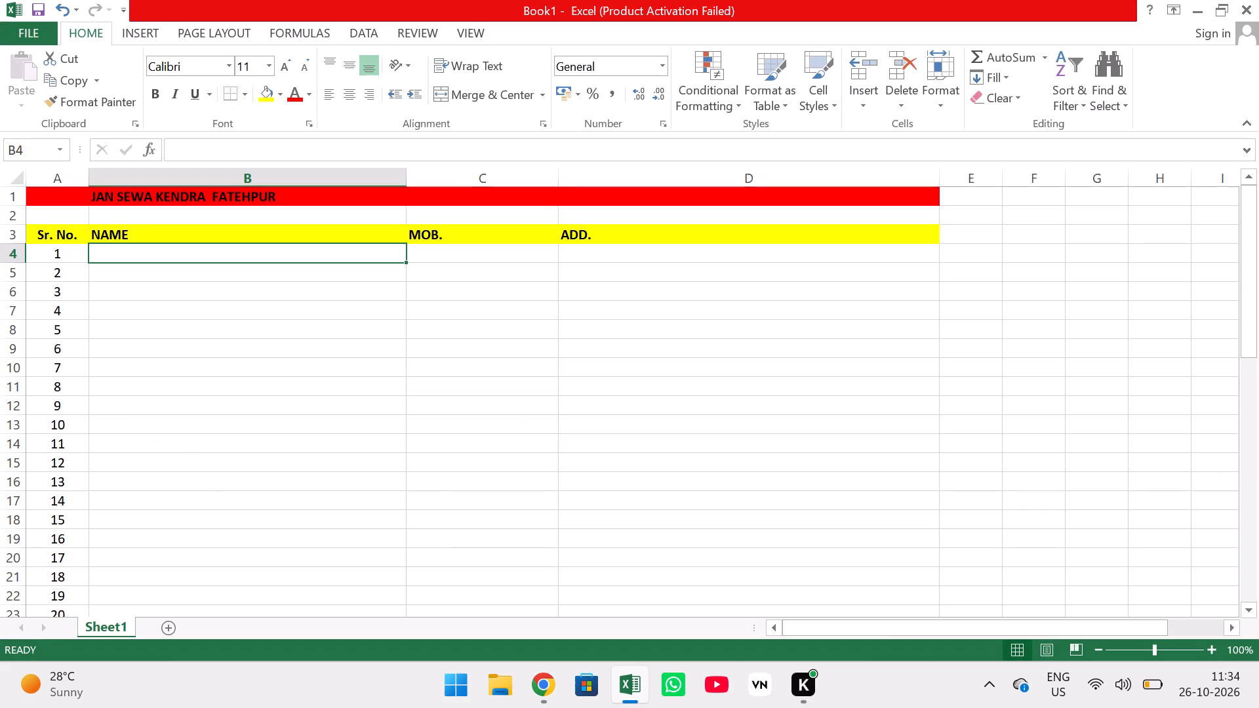
{"action": "left_click", "coordinate": [153, 199]}
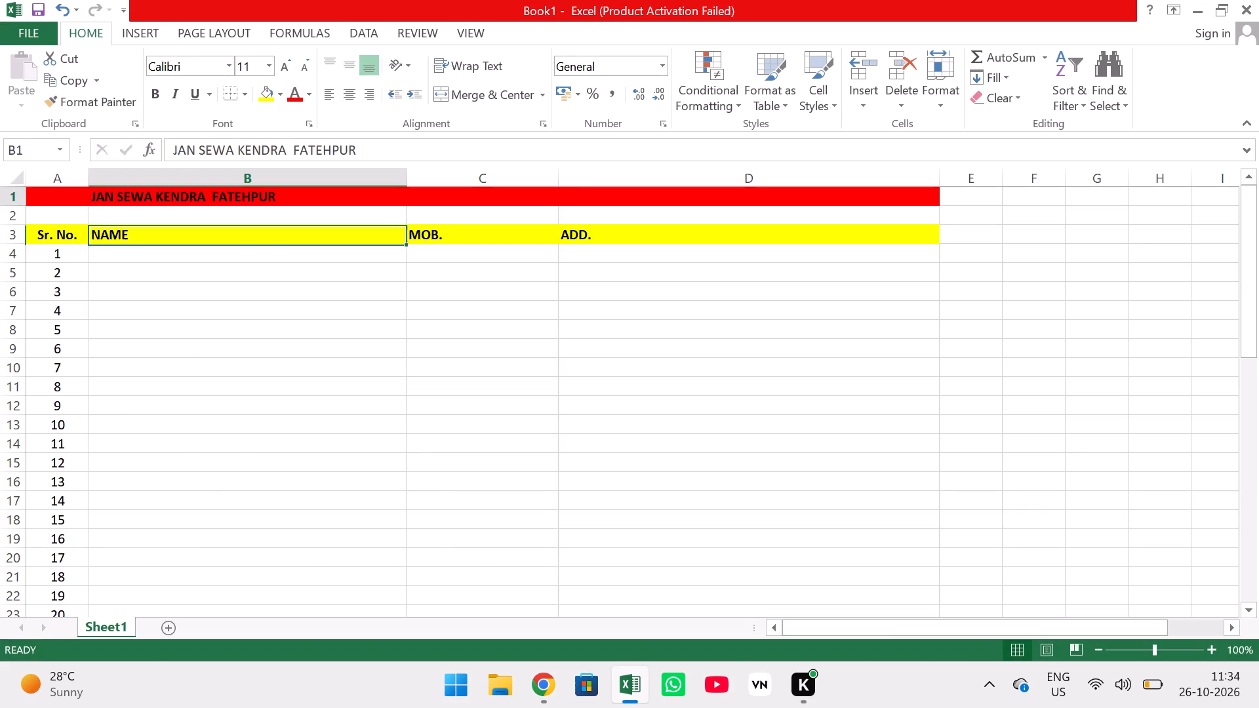
{"action": "double_click", "coordinate": [153, 199]}
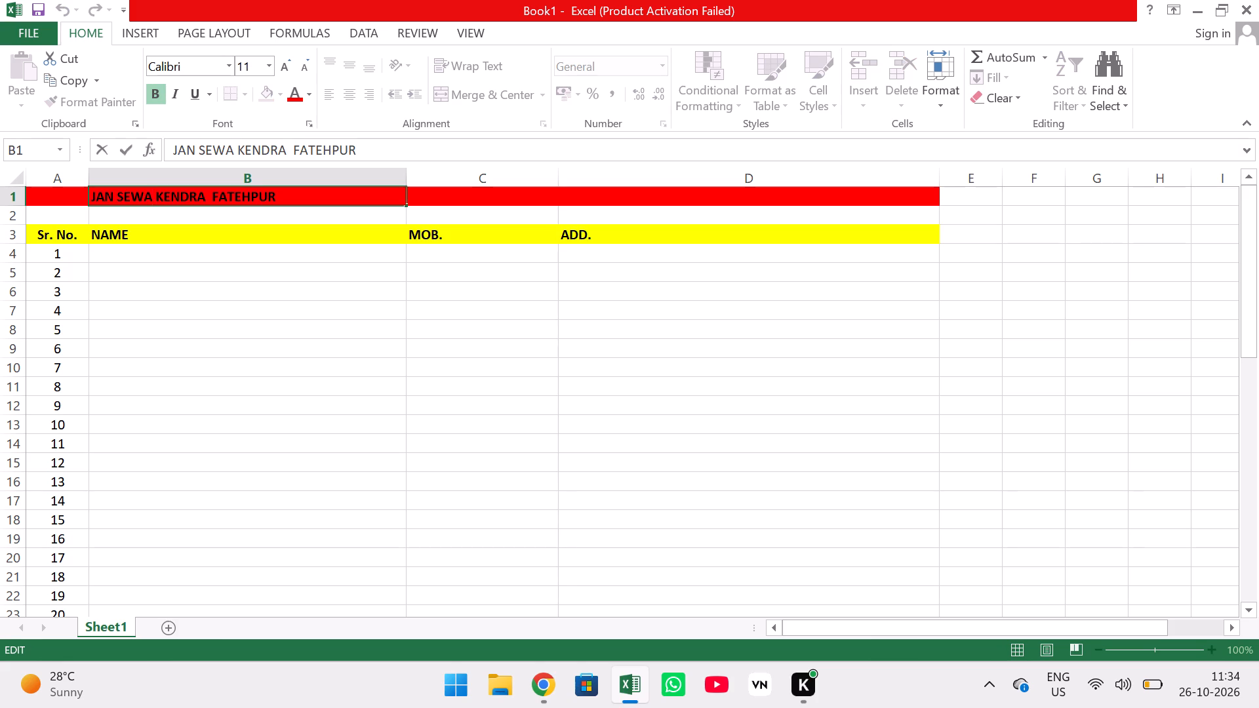
{"action": "key", "text": "BackSpace"}
{"action": "key", "text": "BackSpace"}
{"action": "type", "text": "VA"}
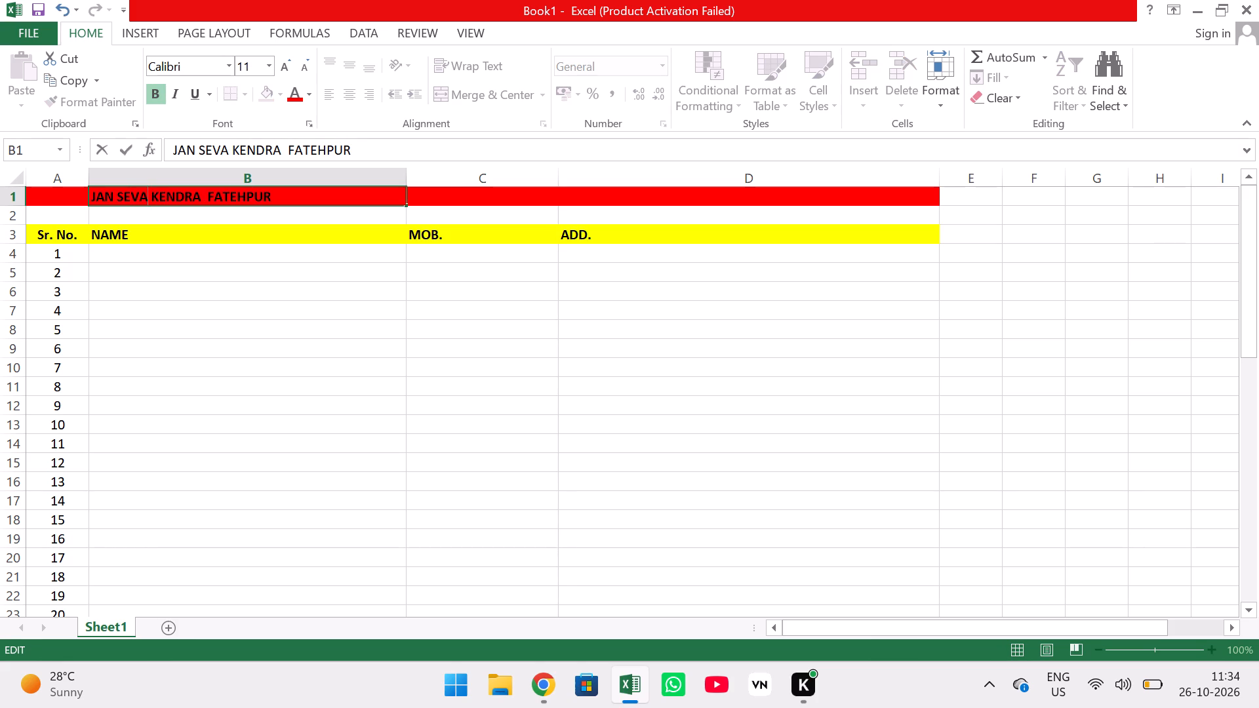
{"action": "left_click", "coordinate": [157, 251]}
Copy the business name A N Jan Sewa Kendra (CSC) from its Google listing in Chrome into Excel cell B4 under NAME.
{"action": "key", "text": "alt+Tab"}
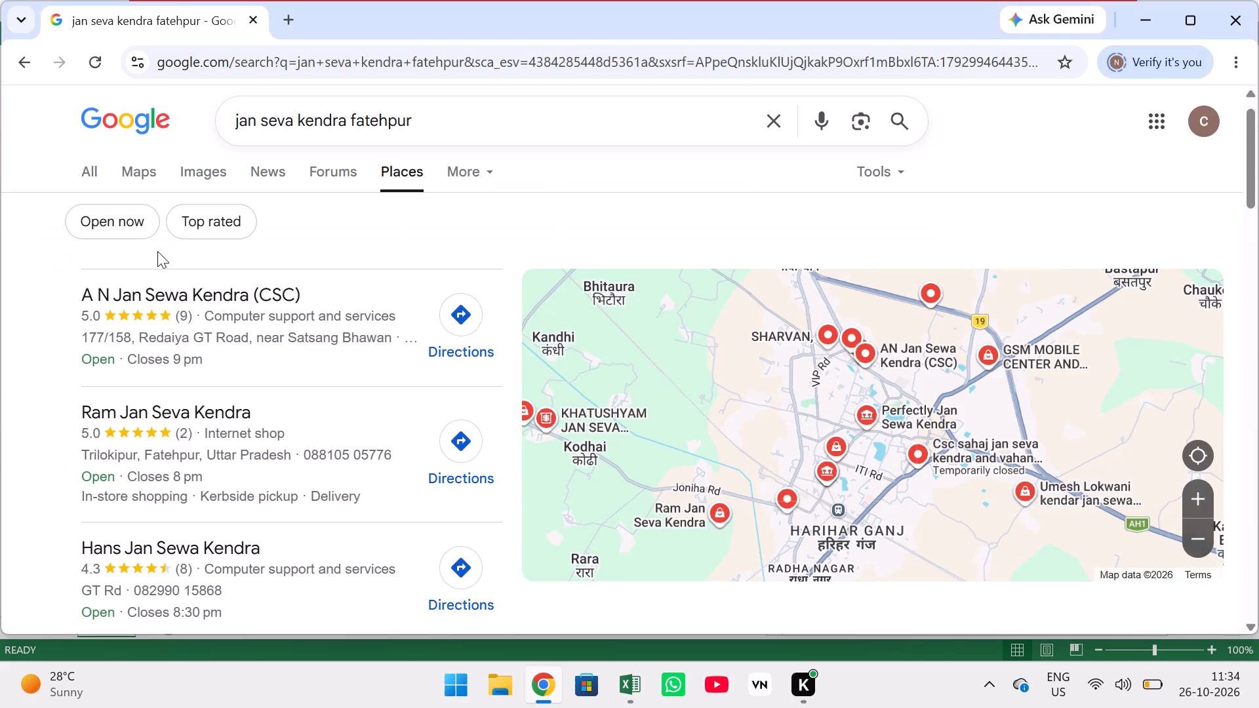
{"action": "left_click", "coordinate": [159, 290]}
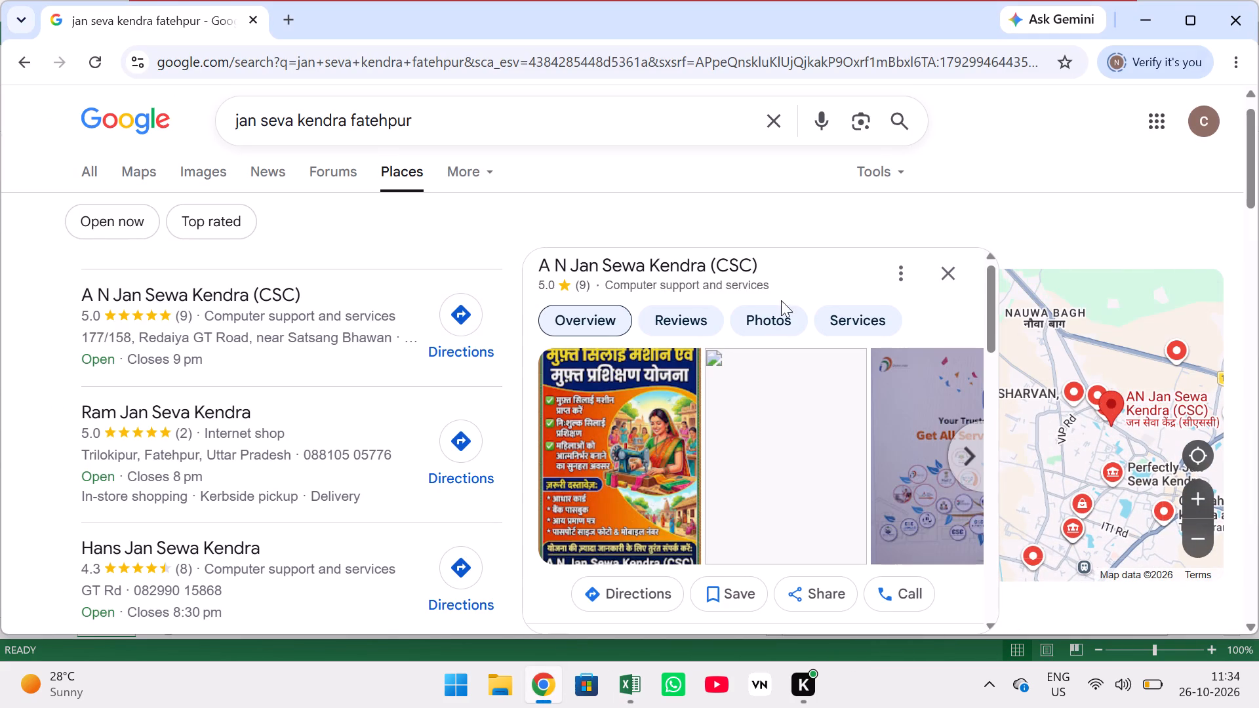
{"action": "left_click_drag", "start_coordinate": [763, 264], "coordinate": [562, 269]}
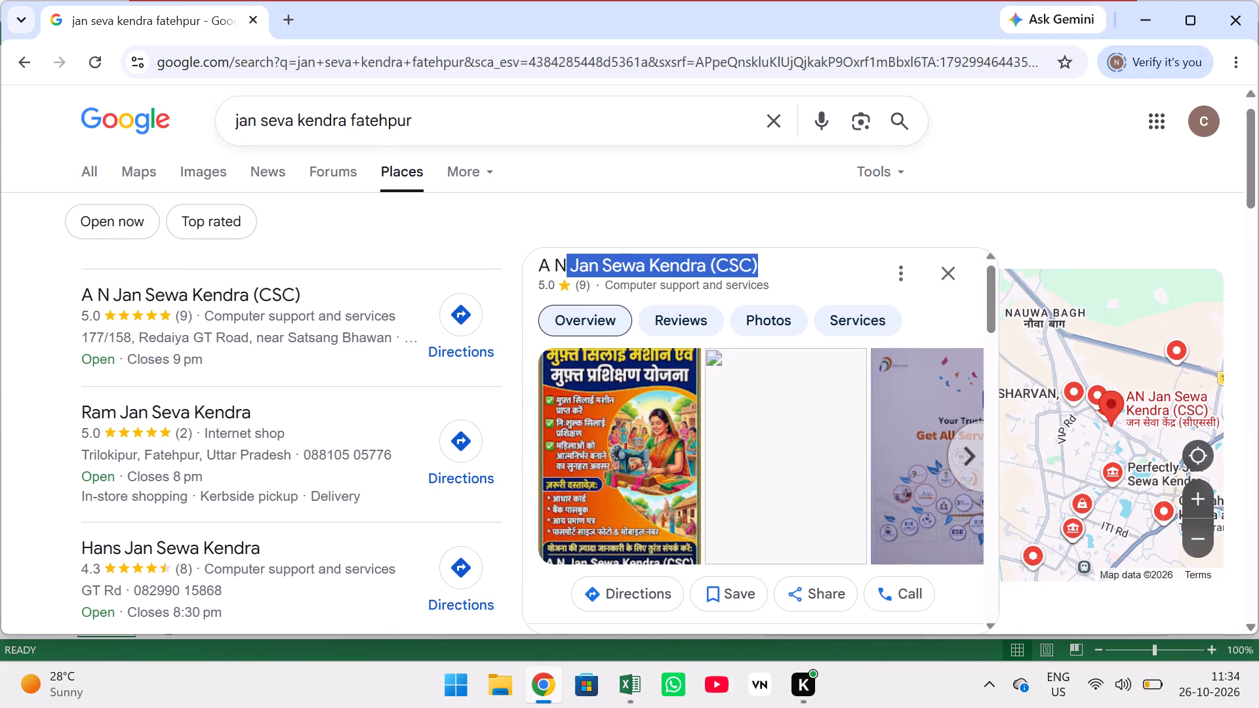
{"action": "left_click_drag", "start_coordinate": [562, 269], "coordinate": [534, 269]}
{"action": "key", "text": "ctrl+c"}
{"action": "key", "text": "alt+Tab"}
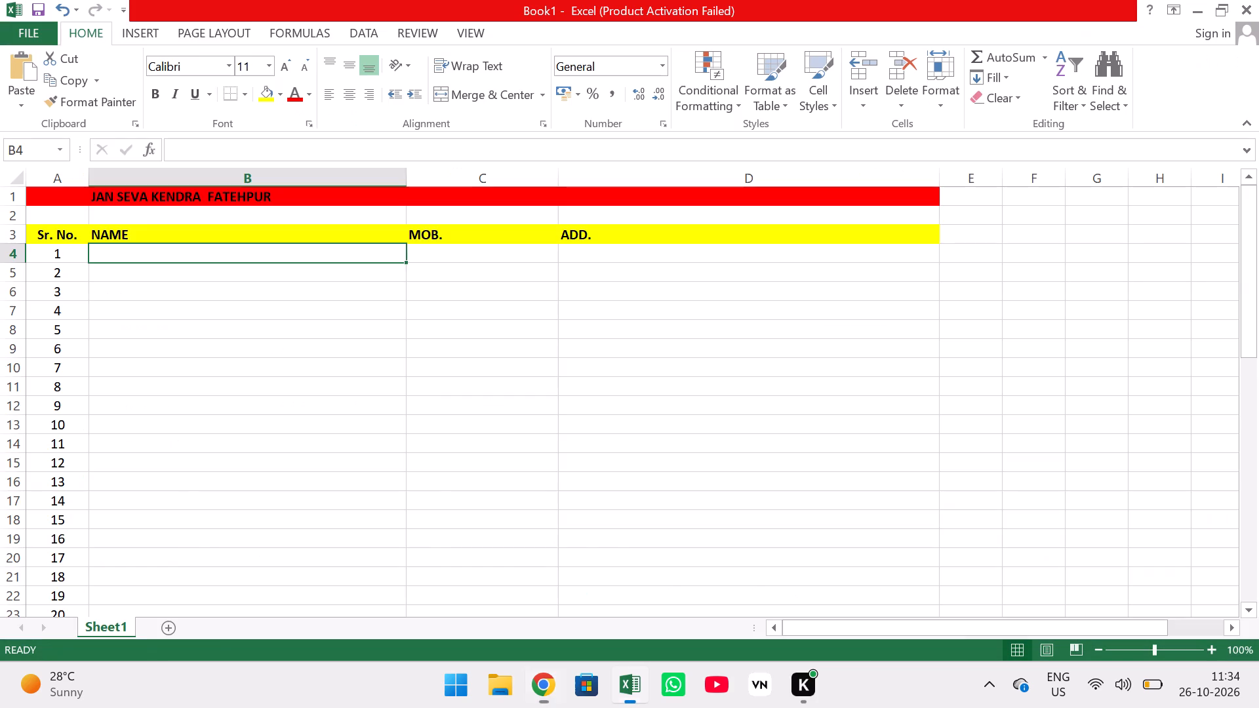
{"action": "left_click", "coordinate": [338, 254]}
{"action": "key", "text": "ctrl+v"}
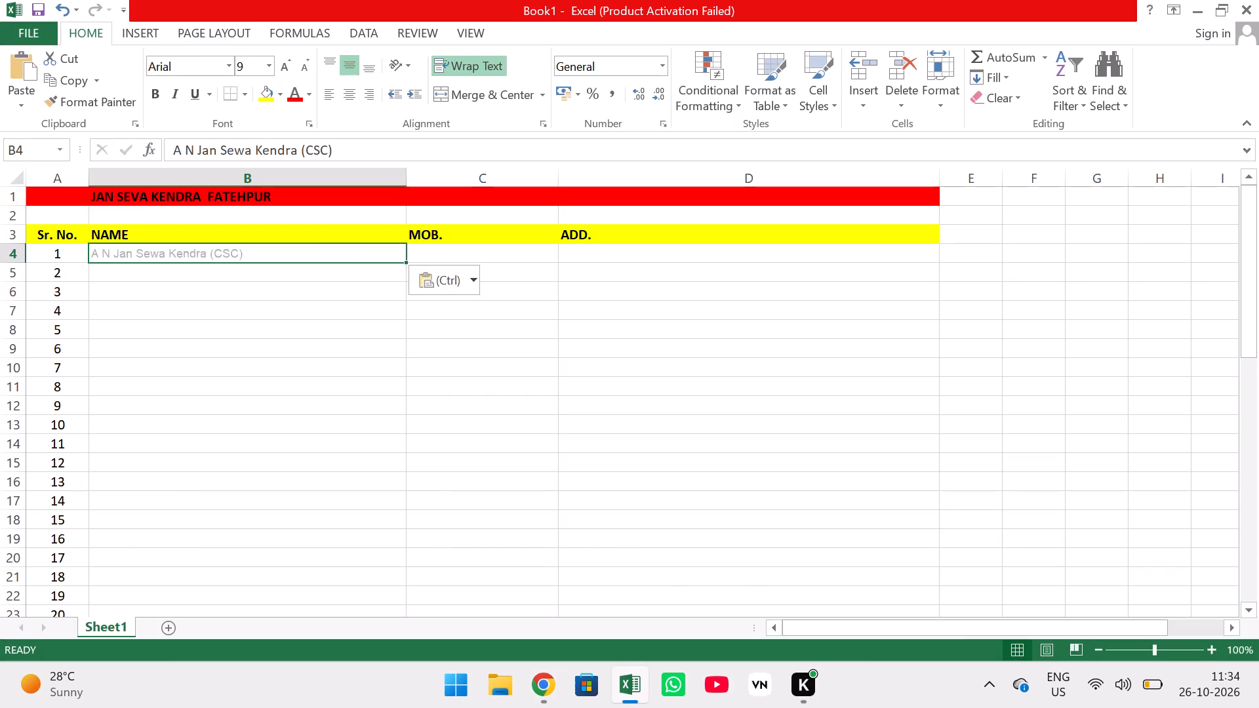
Copy the A N Jan Sewa Kendra (CSC) address from its Google Maps page in Chrome into Excel cell D4 under ADD.
{"action": "key", "text": "alt+Tab"}
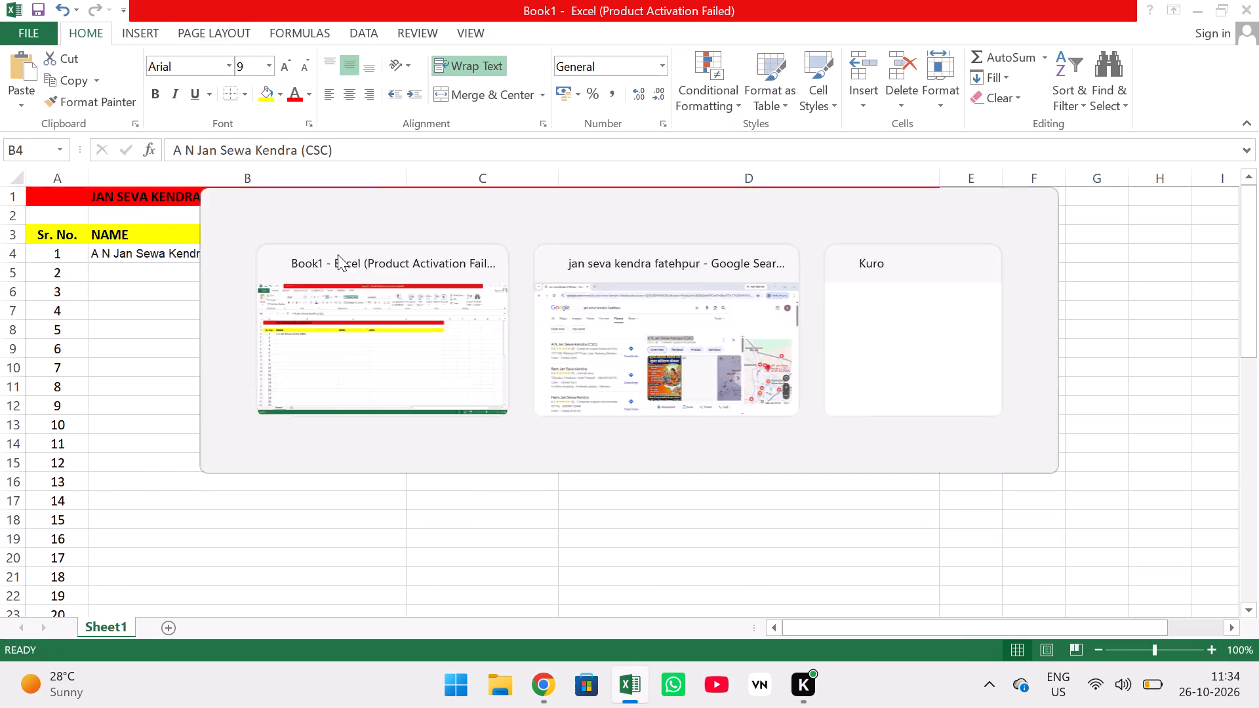
{"action": "scroll", "coordinate": [666, 448], "scroll_direction": "down", "scroll_amount": 5}
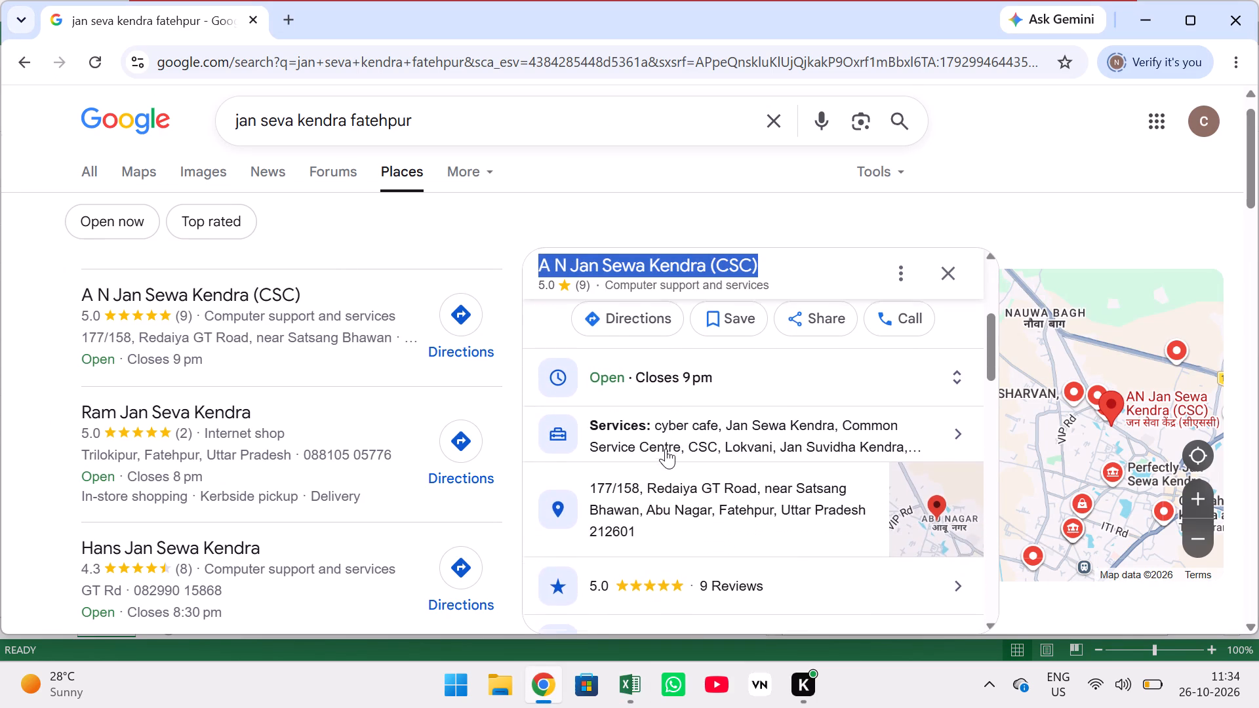
{"action": "scroll", "coordinate": [666, 448], "scroll_direction": "down", "scroll_amount": 1}
{"action": "left_click", "coordinate": [666, 448]}
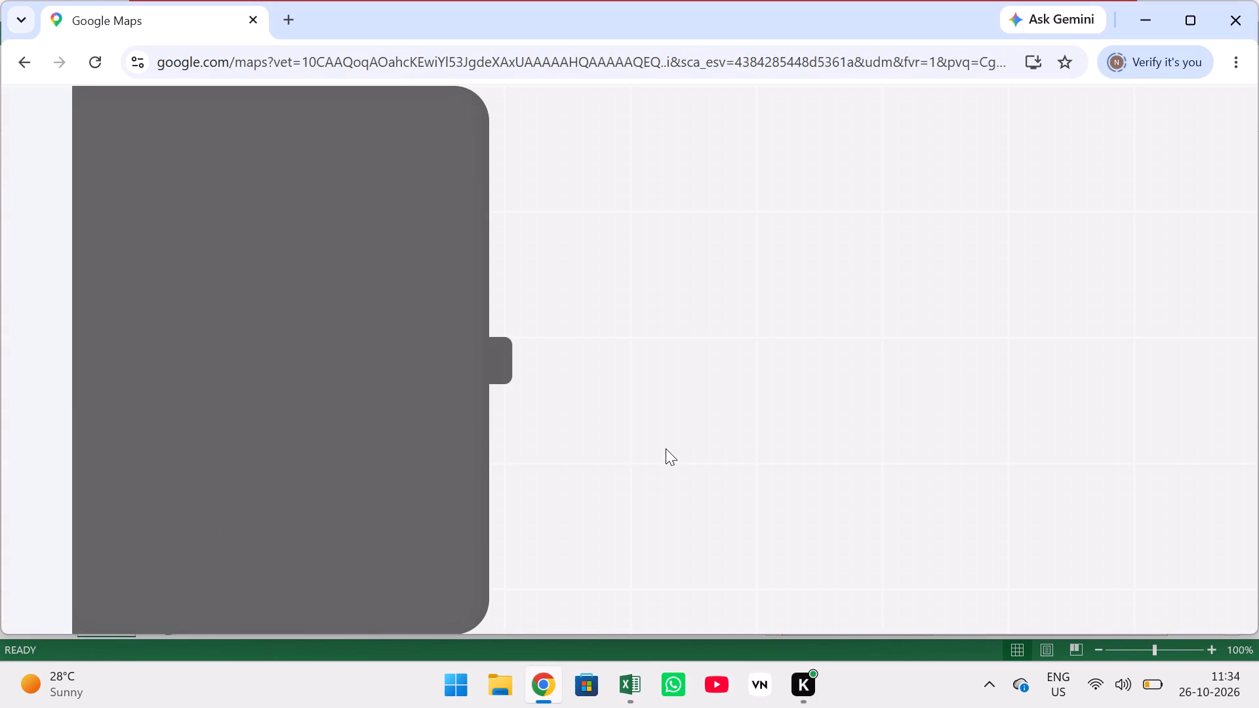
{"action": "scroll", "coordinate": [252, 393], "scroll_direction": "down", "scroll_amount": 2}
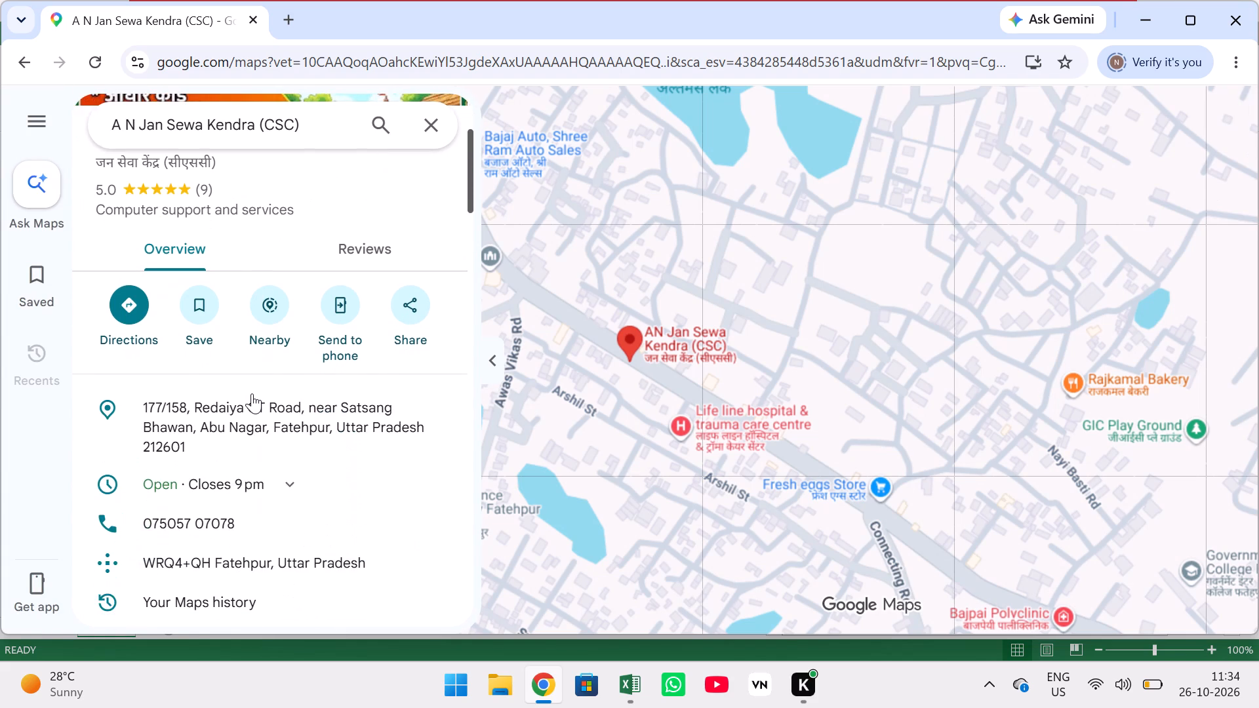
{"action": "scroll", "coordinate": [252, 393], "scroll_direction": "down", "scroll_amount": 2}
{"action": "left_click", "coordinate": [435, 356]}
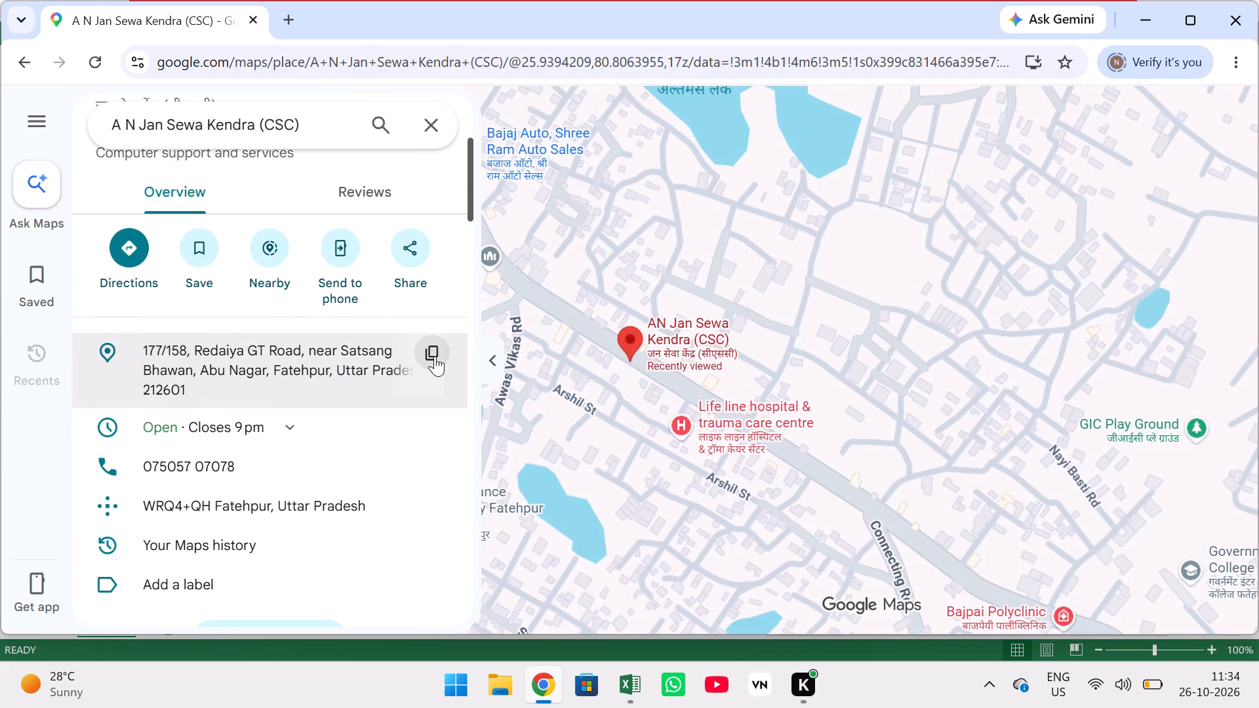
{"action": "key", "text": "alt+Tab"}
{"action": "left_click", "coordinate": [603, 257]}
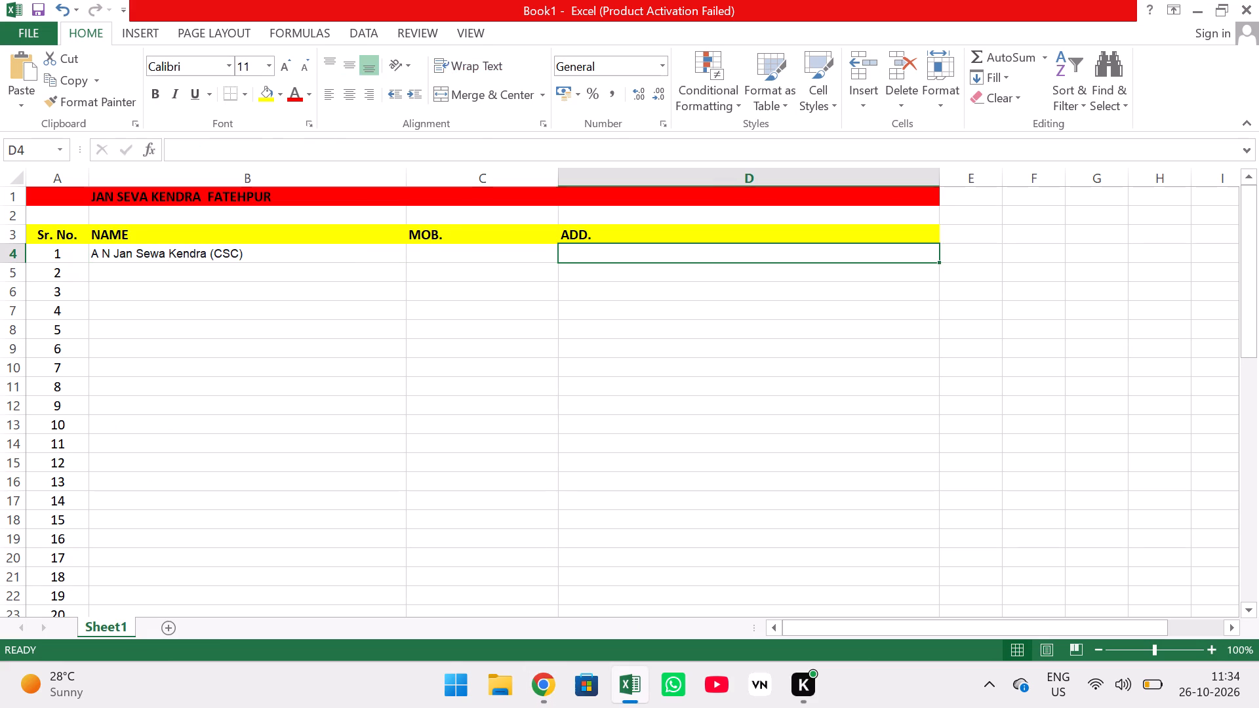
{"action": "key", "text": "ctrl+v"}
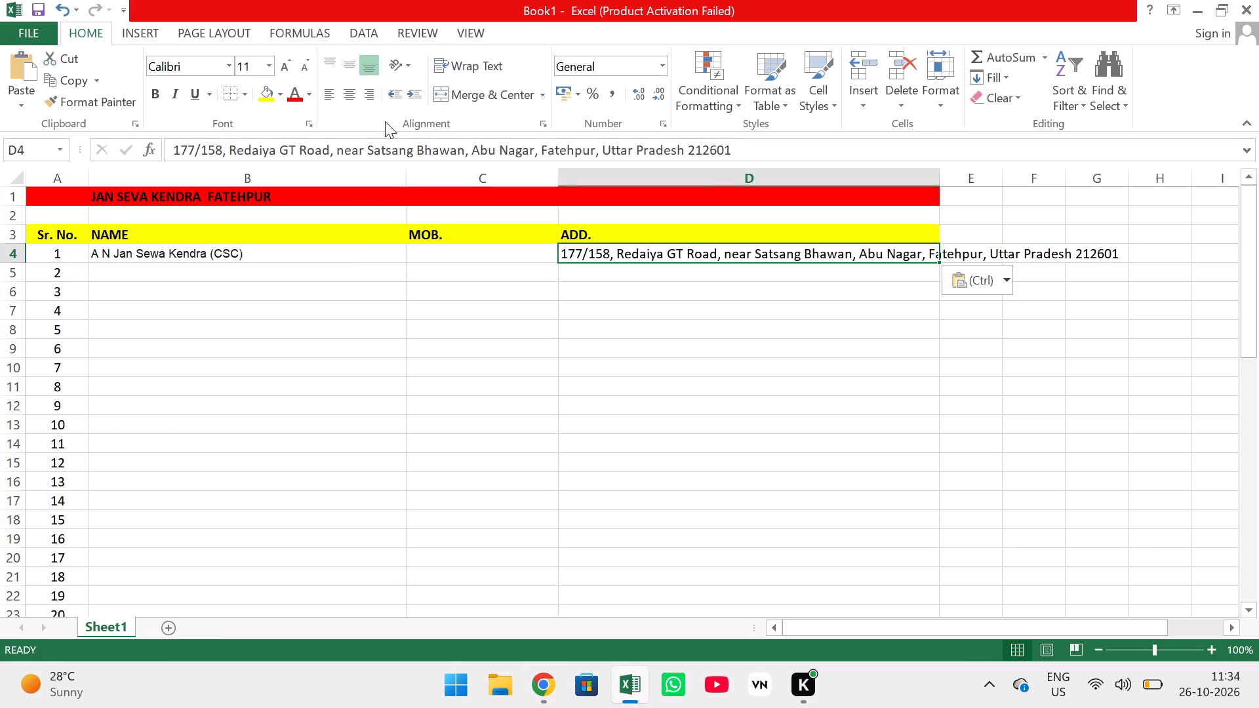
{"action": "left_click_drag", "start_coordinate": [469, 148], "coordinate": [441, 148]}
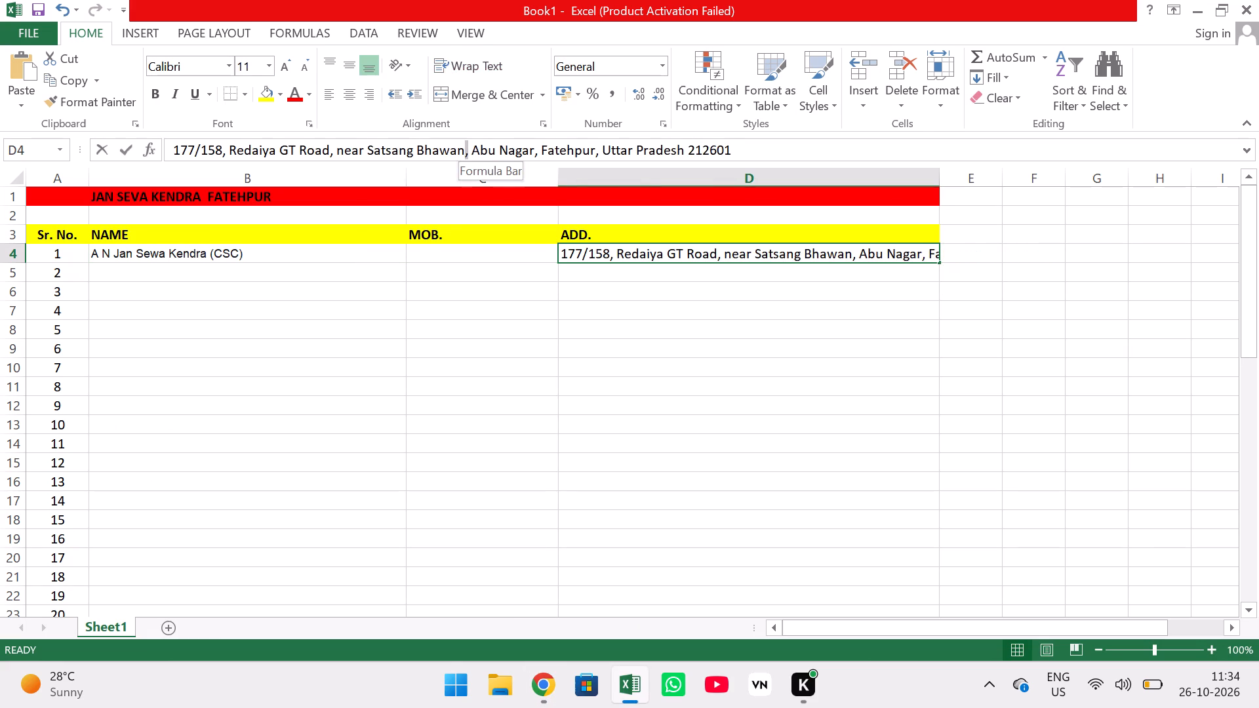
{"action": "left_click_drag", "start_coordinate": [441, 148], "coordinate": [308, 143]}
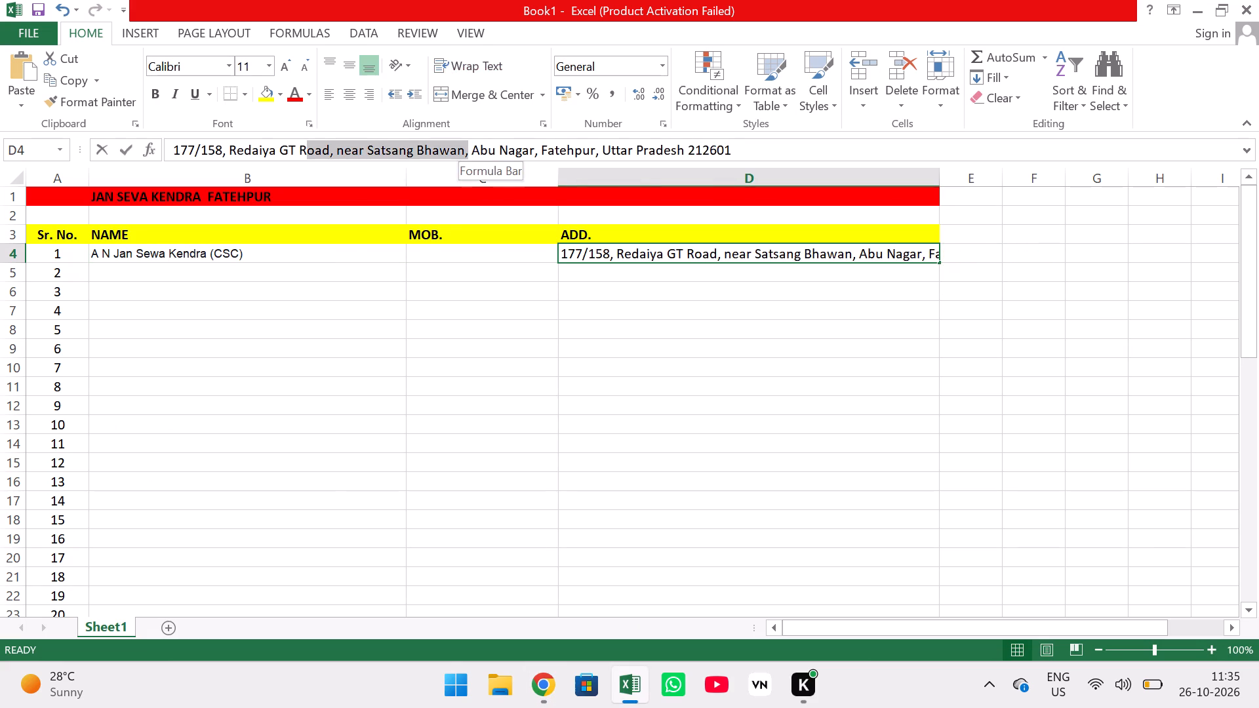
{"action": "left_click_drag", "start_coordinate": [308, 143], "coordinate": [333, 151]}
{"action": "key", "text": "BackSpace"}
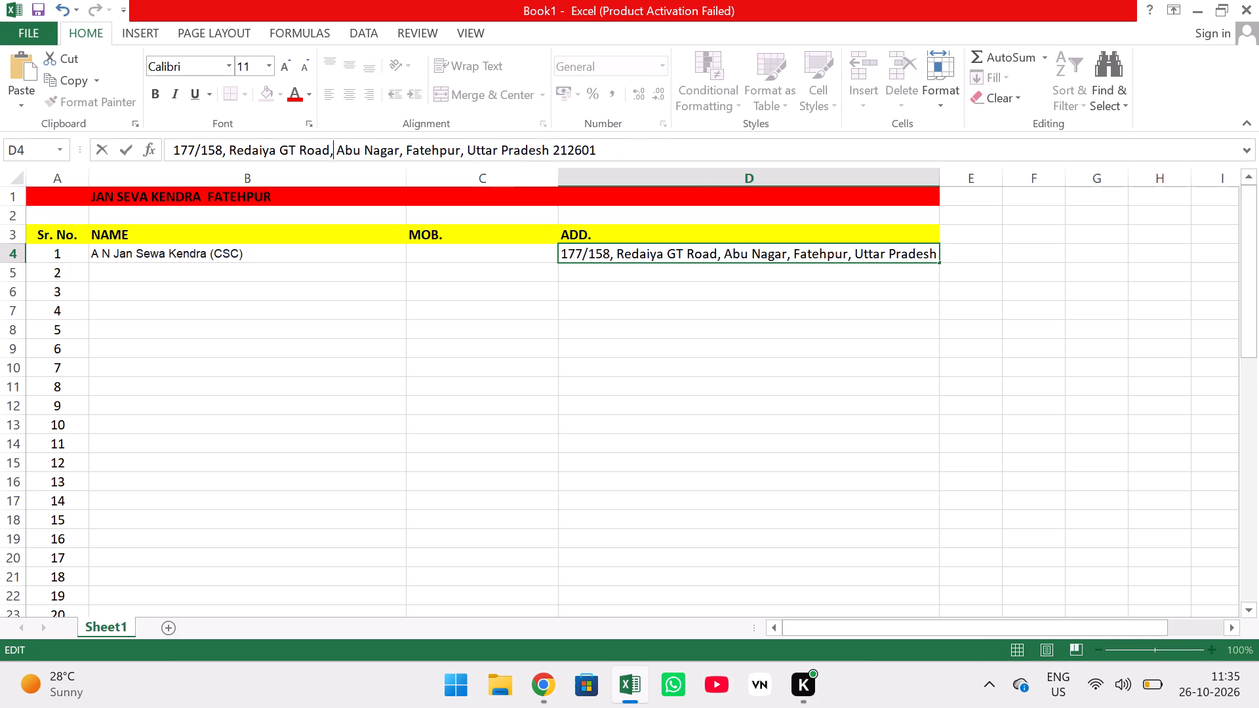
{"action": "left_click", "coordinate": [231, 151]}
{"action": "left_click_drag", "start_coordinate": [231, 151], "coordinate": [218, 151]}
{"action": "left_click_drag", "start_coordinate": [218, 151], "coordinate": [144, 151]}
{"action": "key", "text": "BackSpace"}
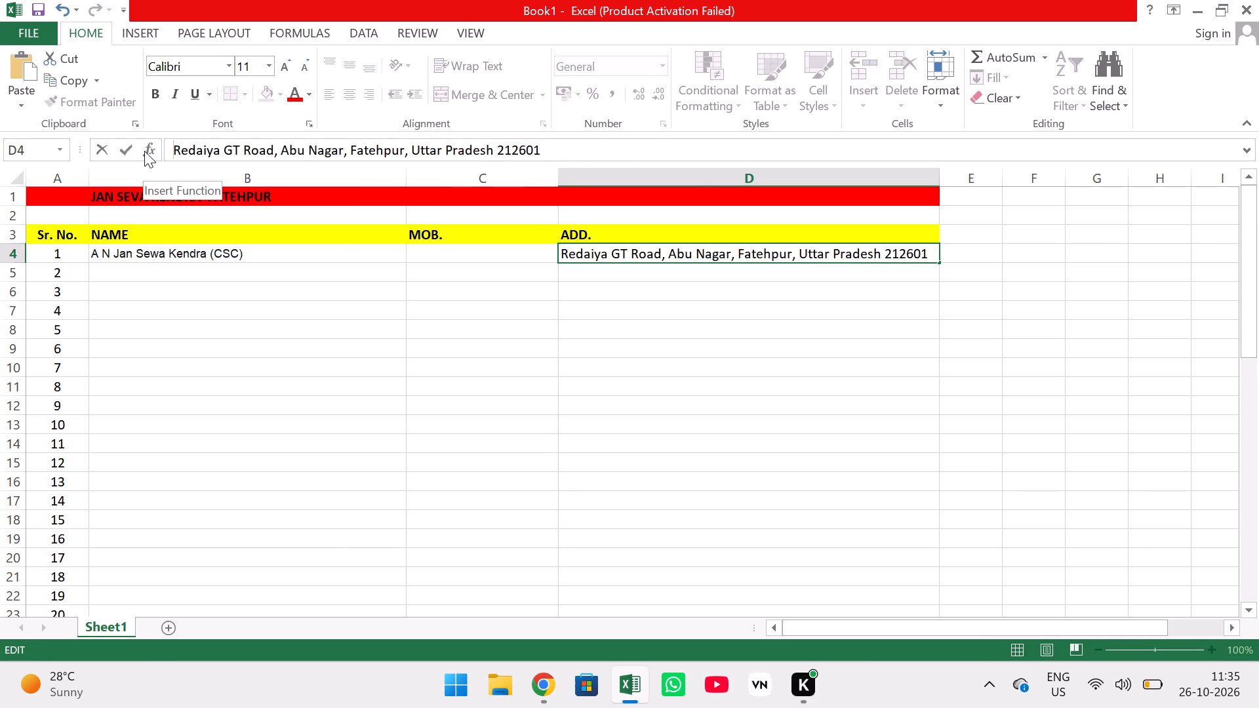
Widen column D so the ADD. column extends beyond the full address in row 4.
{"action": "left_click", "coordinate": [939, 182]}
{"action": "left_click_drag", "start_coordinate": [939, 182], "coordinate": [1002, 180]}
{"action": "left_click", "coordinate": [715, 377]}
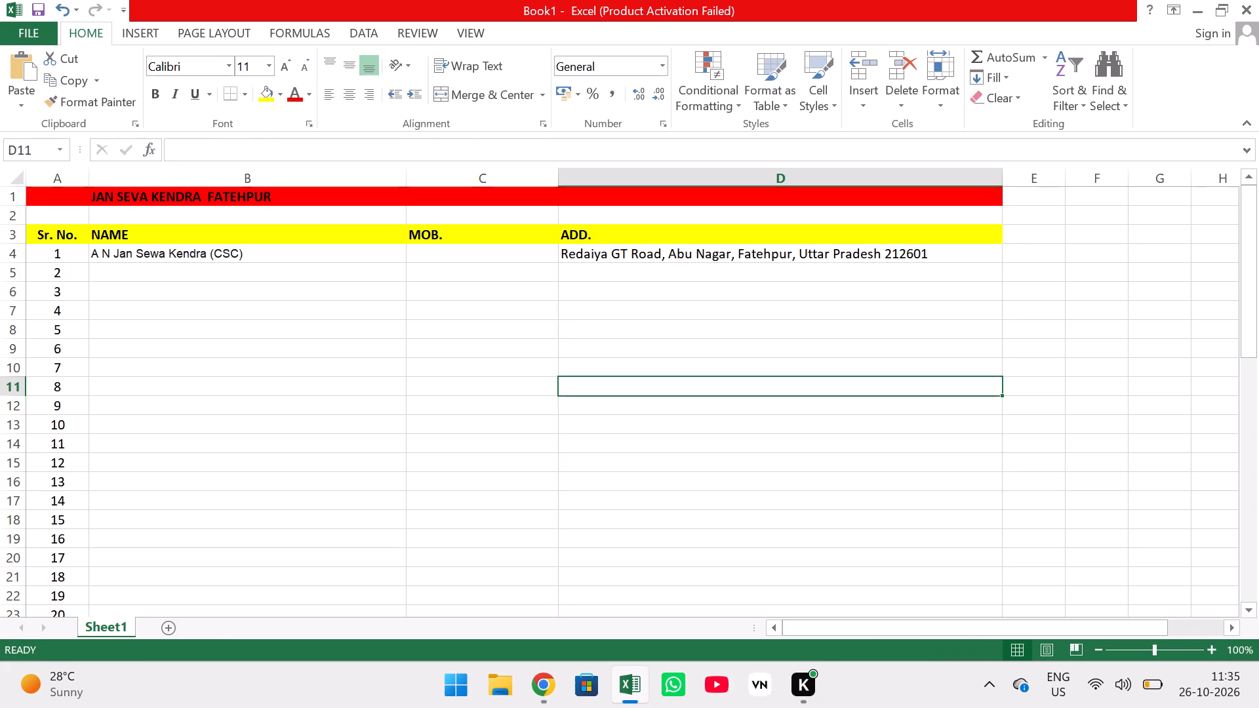
Copy the A N Jan Sewa Kendra (CSC) phone number from its Google Maps page in Chrome into Excel cell C4 under MOB.
{"action": "left_click", "coordinate": [424, 248]}
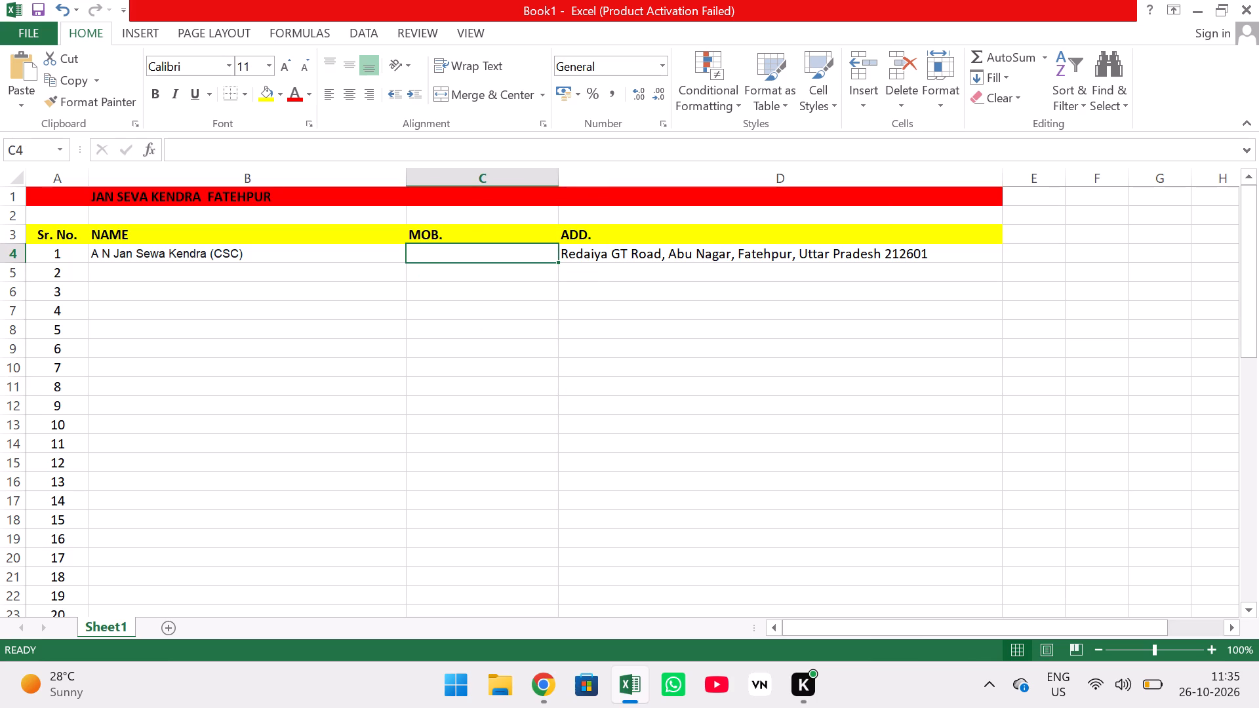
{"action": "key", "text": "alt+Tab"}
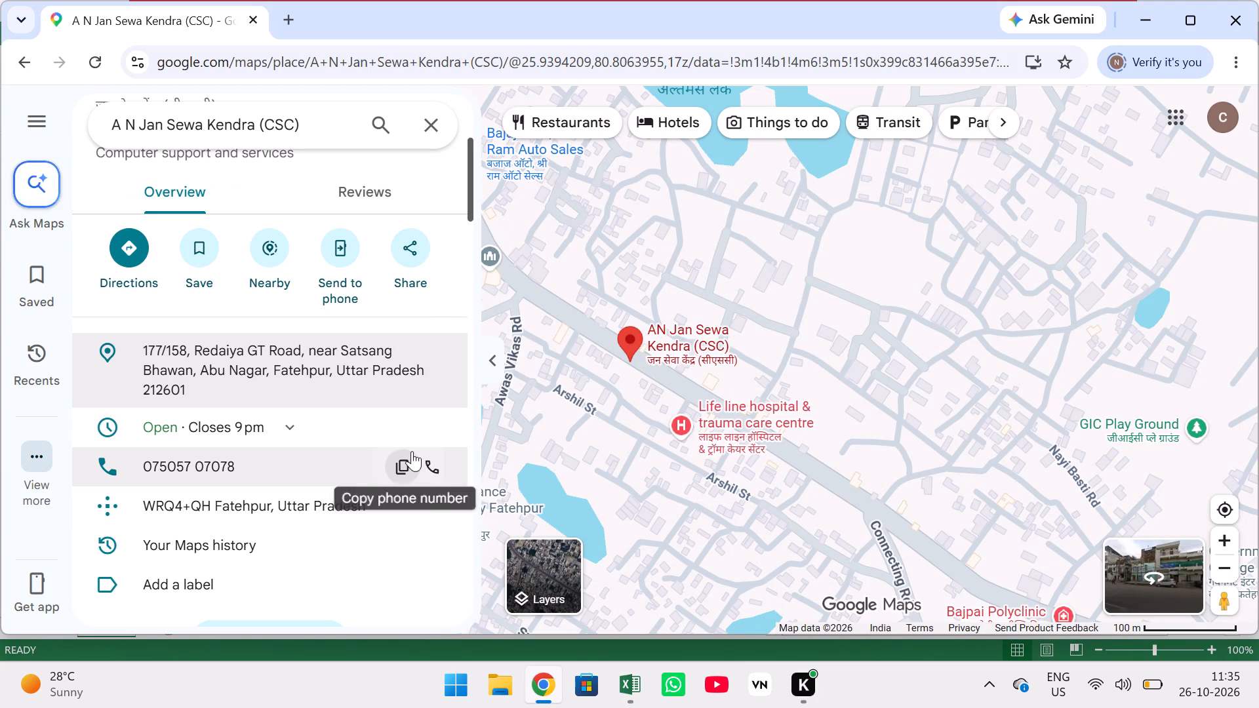
{"action": "left_click", "coordinate": [407, 460]}
{"action": "key", "text": "alt+Tab"}
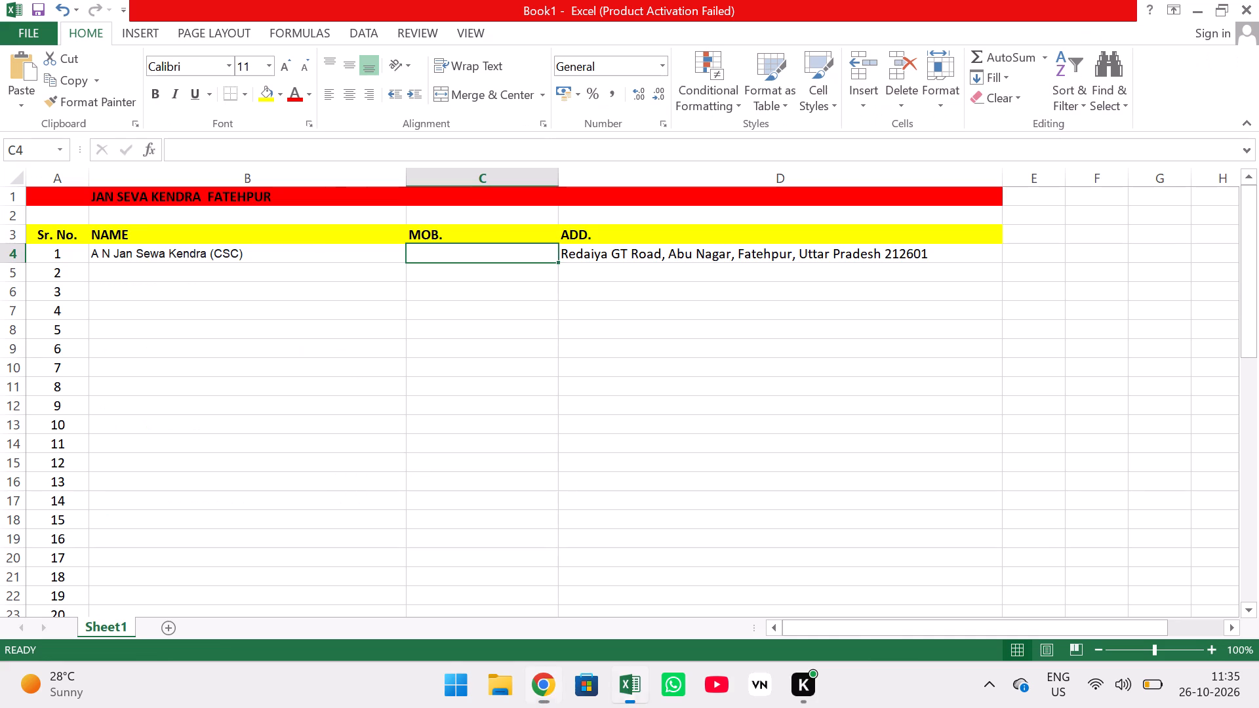
{"action": "key", "text": "ctrl+v"}
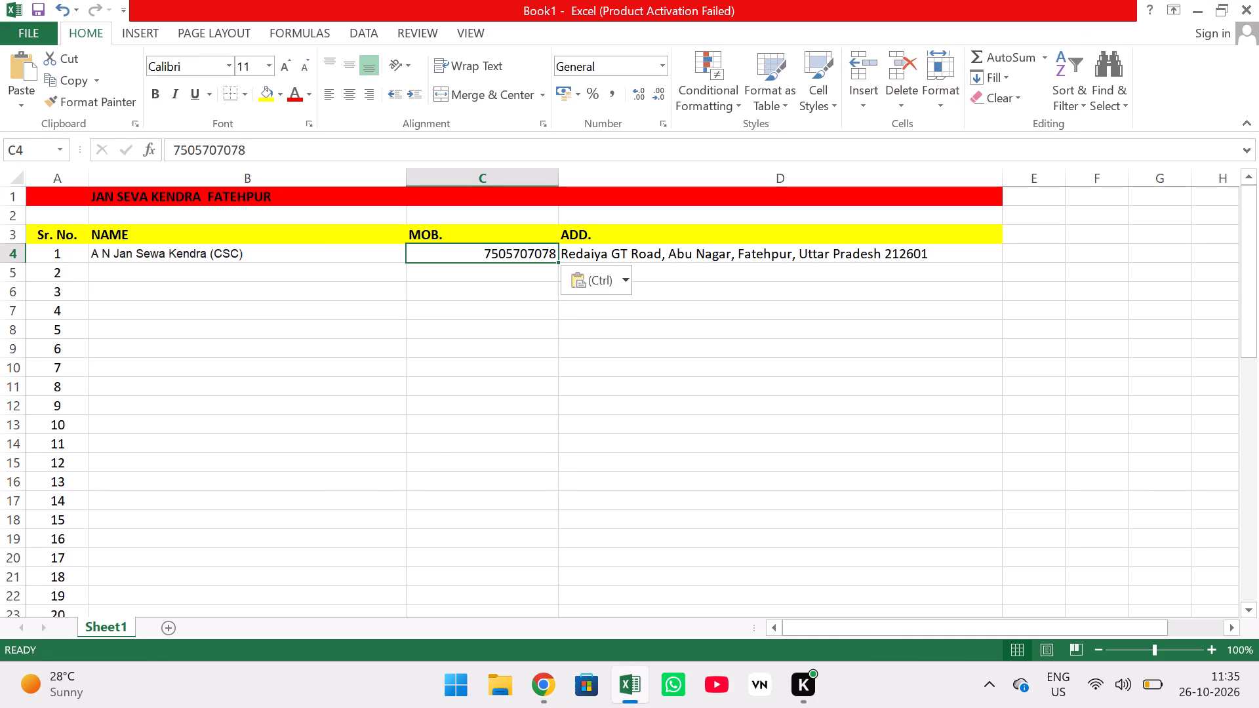
Left-align the whole MOB. column C and the whole ADD. column D.
{"action": "left_click", "coordinate": [487, 178]}
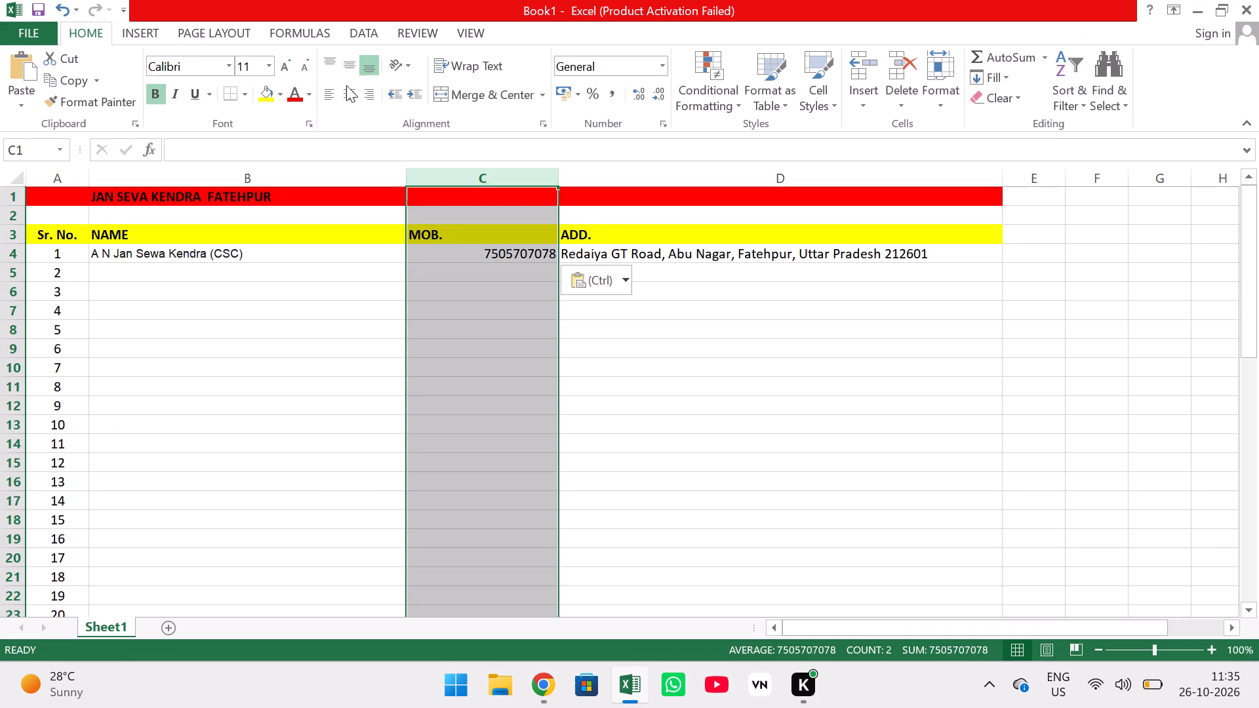
{"action": "left_click", "coordinate": [324, 100]}
{"action": "left_click", "coordinate": [313, 257]}
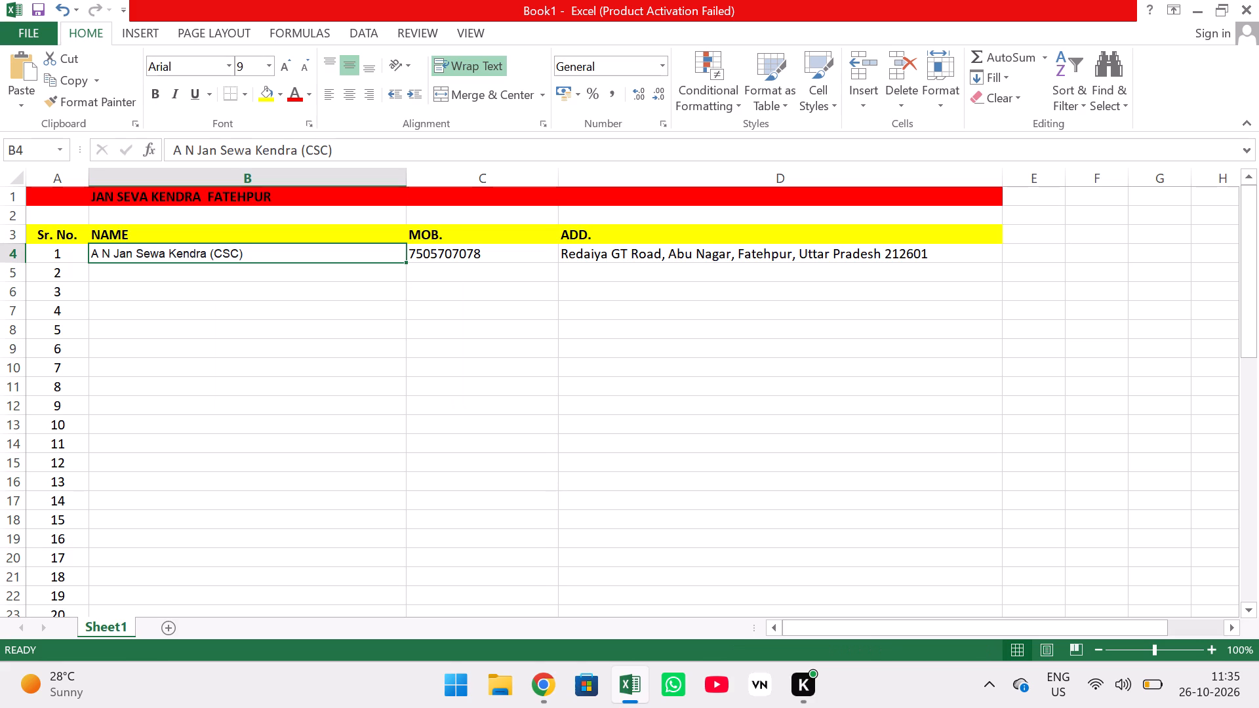
{"action": "left_click", "coordinate": [682, 178]}
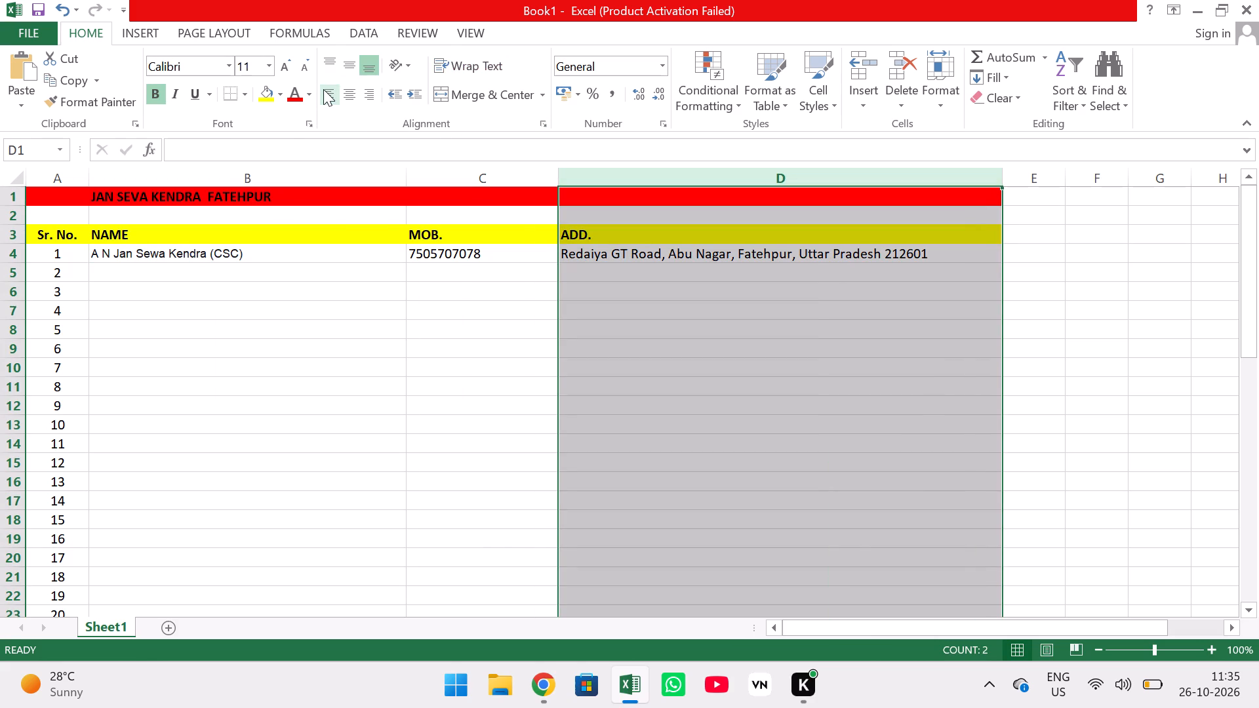
{"action": "left_click", "coordinate": [323, 89]}
{"action": "left_click", "coordinate": [323, 89]}
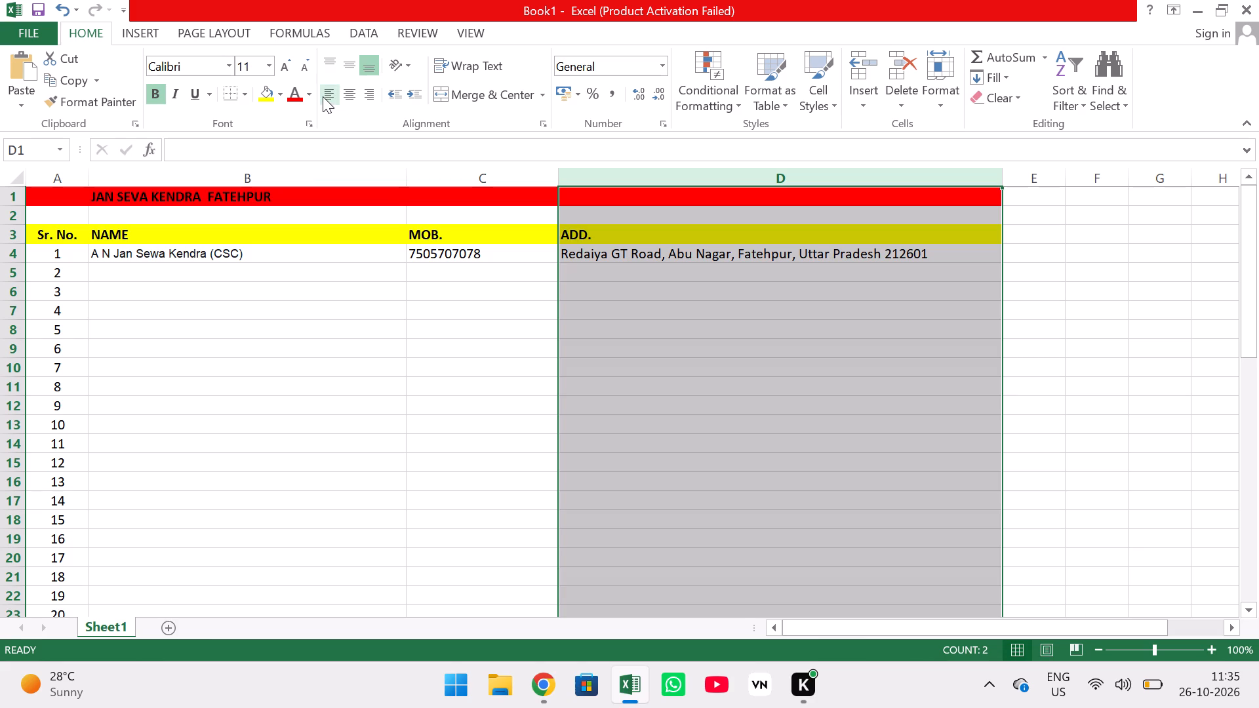
{"action": "left_click", "coordinate": [323, 96]}
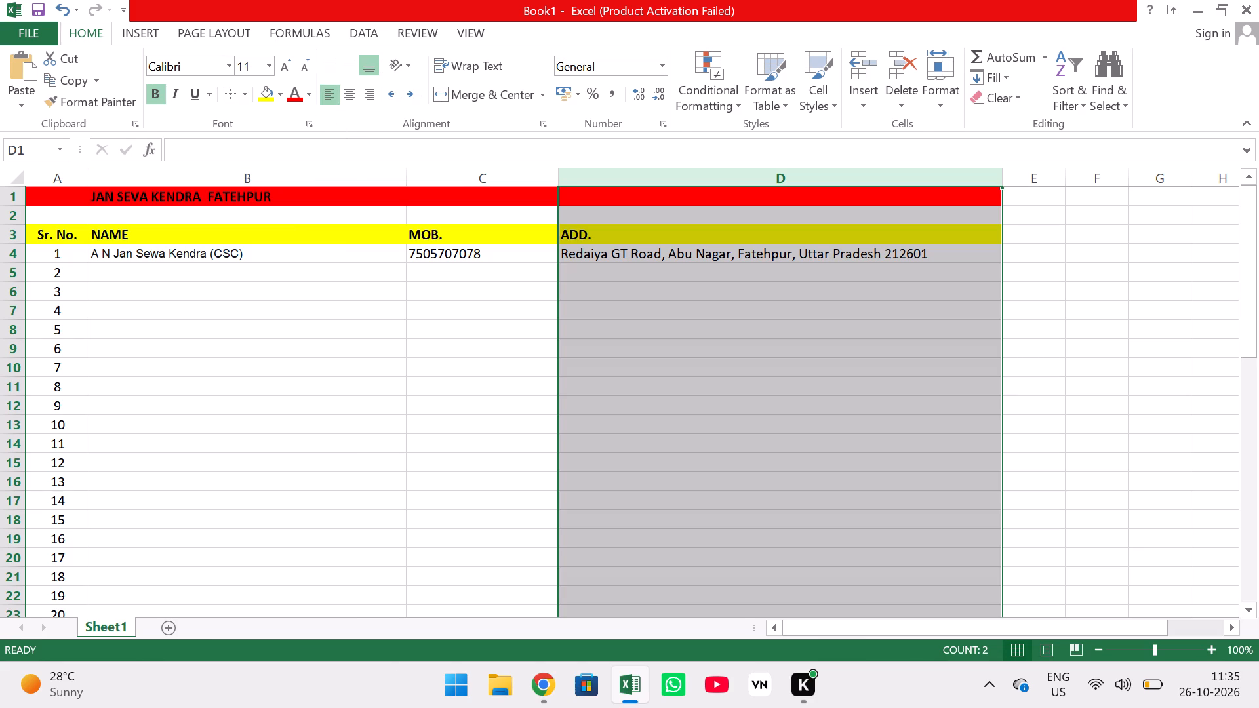
{"action": "left_click", "coordinate": [506, 338]}
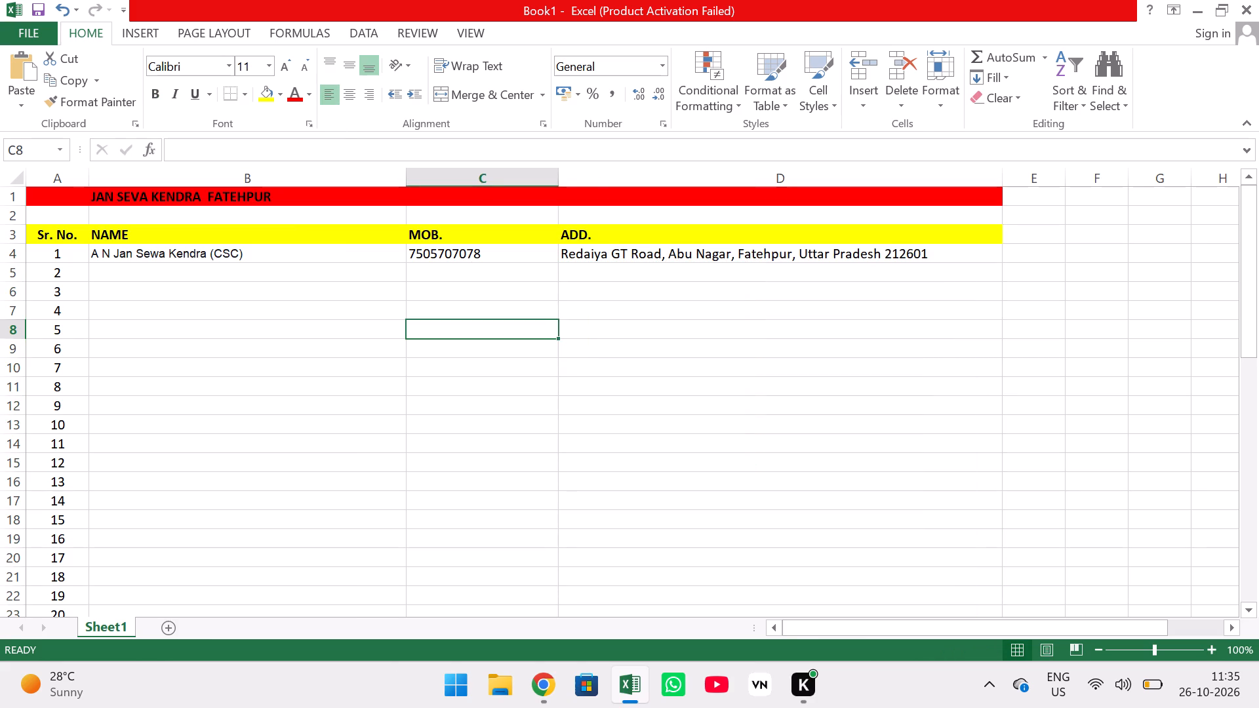
With Excel cell B5 selected for the next name, return to the Fatehpur places list in Chrome and open the Ram Jan Seva Kendra listing.
{"action": "left_click", "coordinate": [237, 273]}
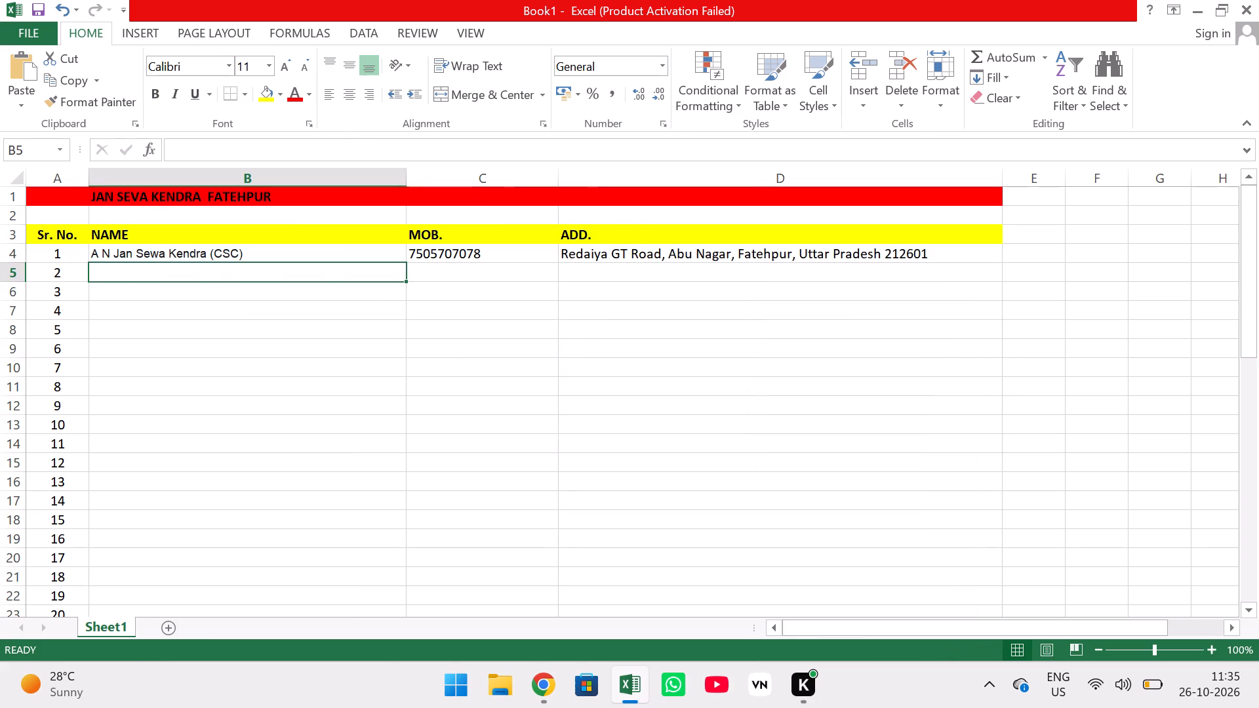
{"action": "key", "text": "alt+Tab"}
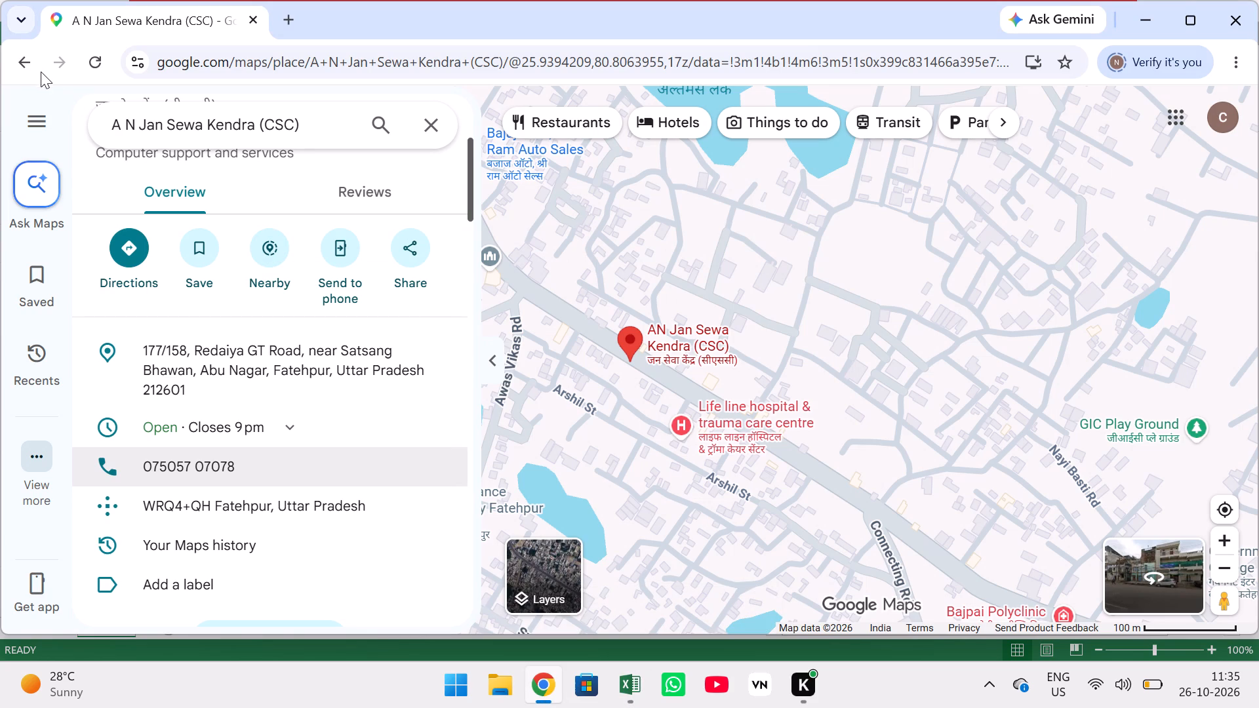
{"action": "left_click", "coordinate": [24, 64]}
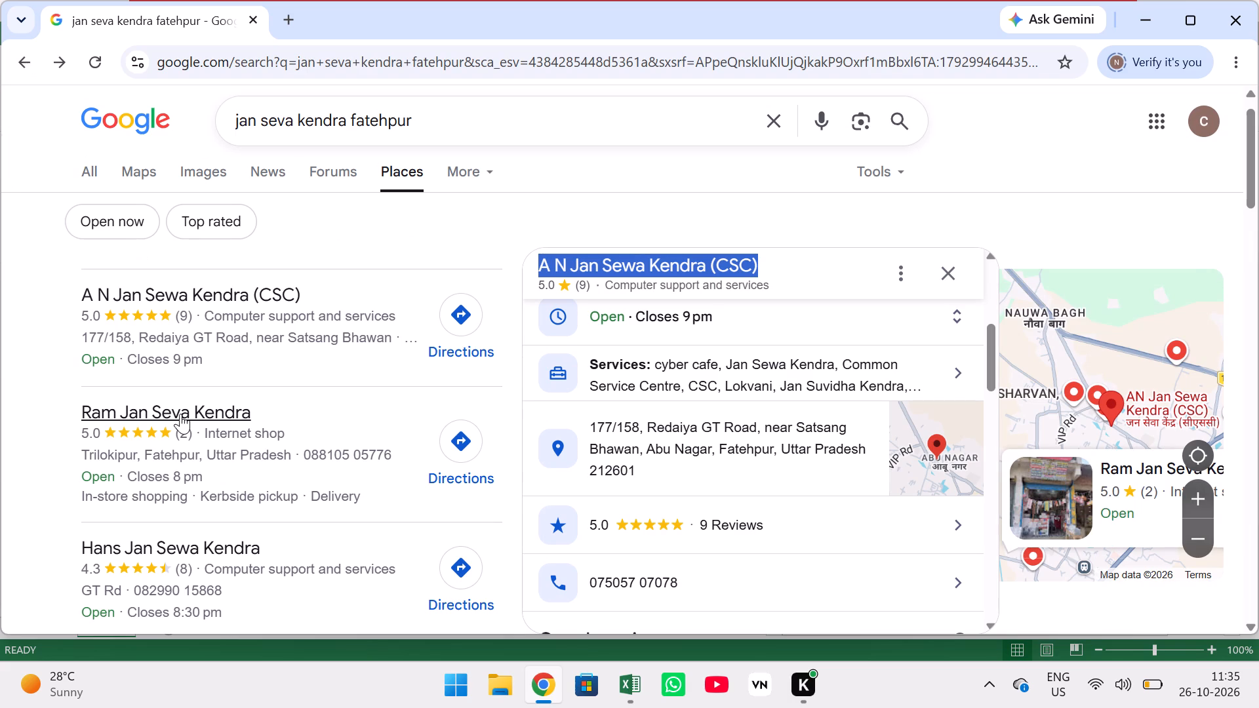
{"action": "left_click", "coordinate": [180, 414]}
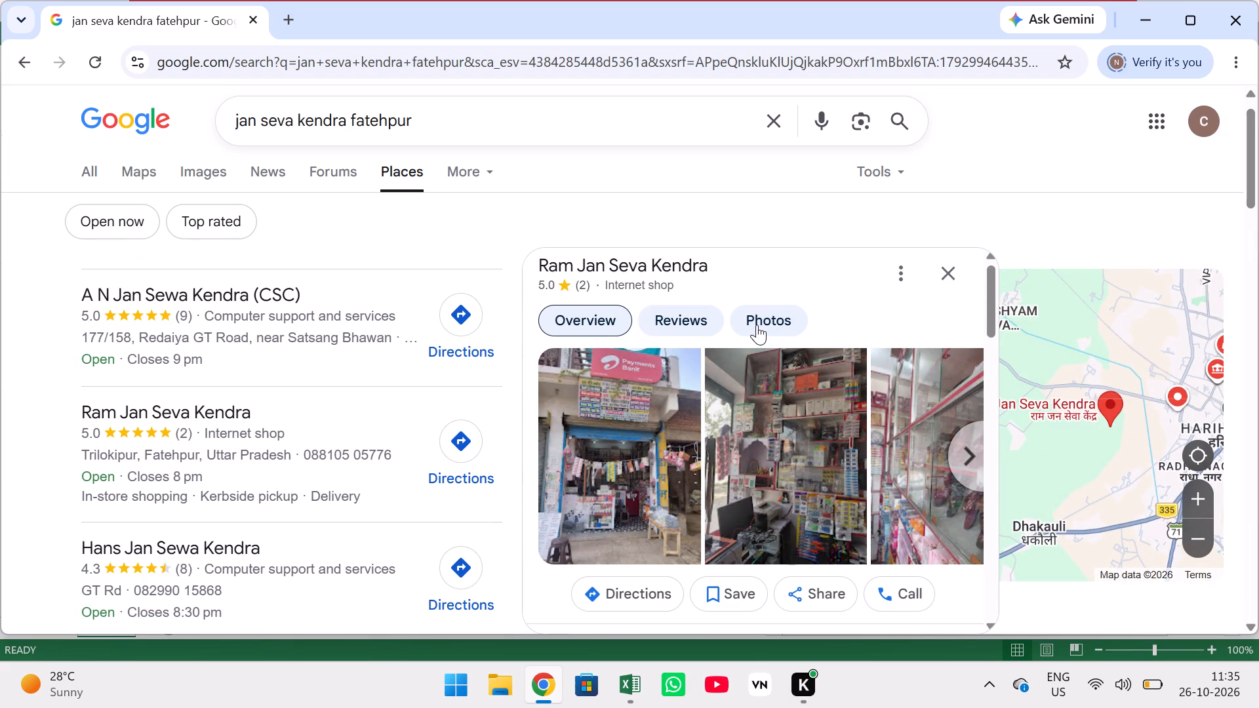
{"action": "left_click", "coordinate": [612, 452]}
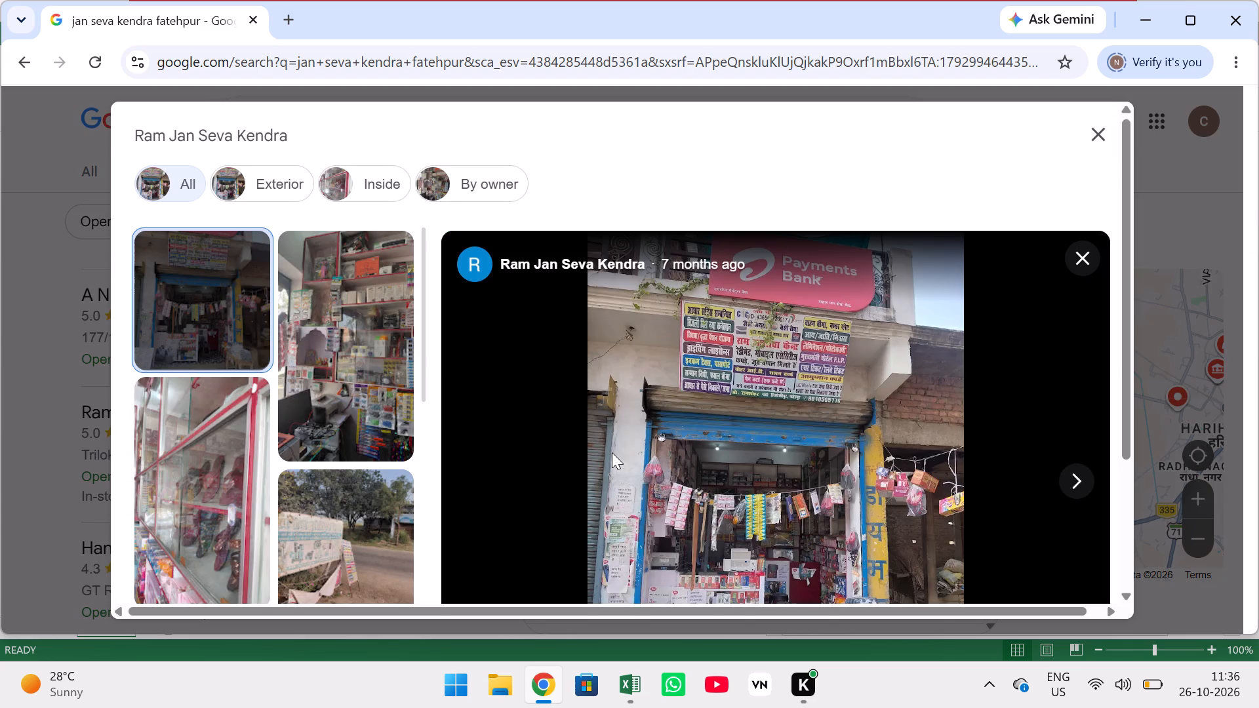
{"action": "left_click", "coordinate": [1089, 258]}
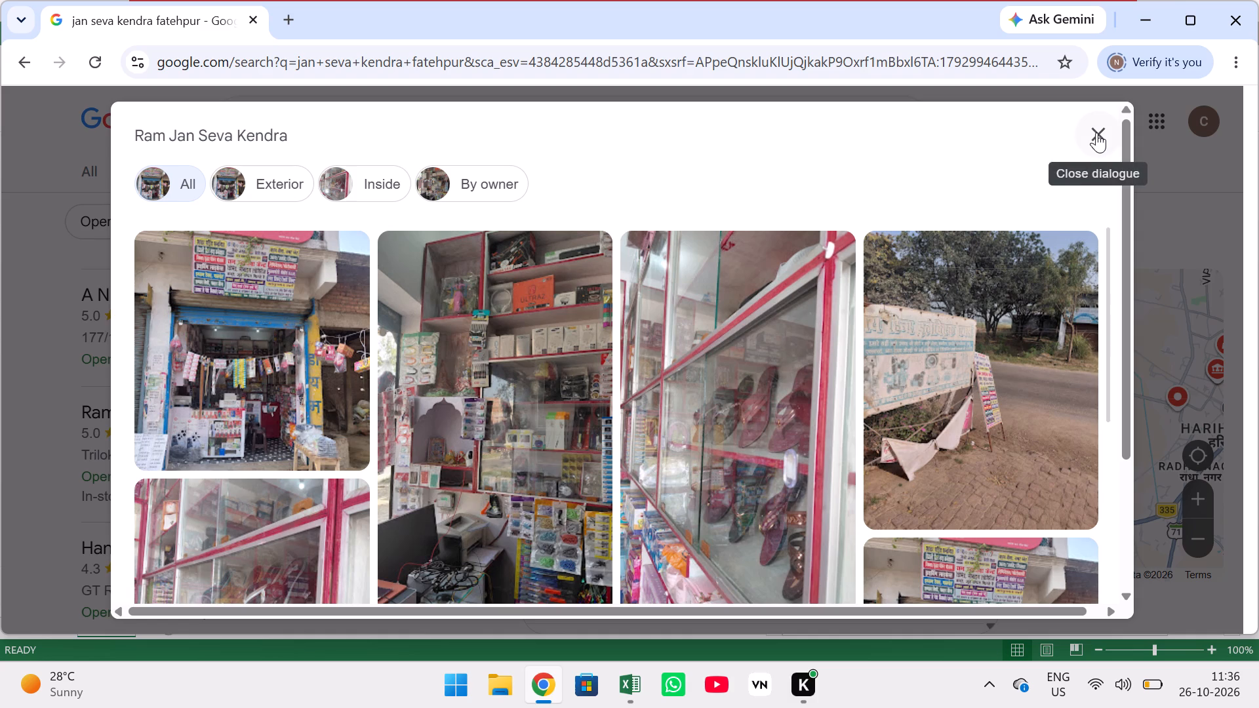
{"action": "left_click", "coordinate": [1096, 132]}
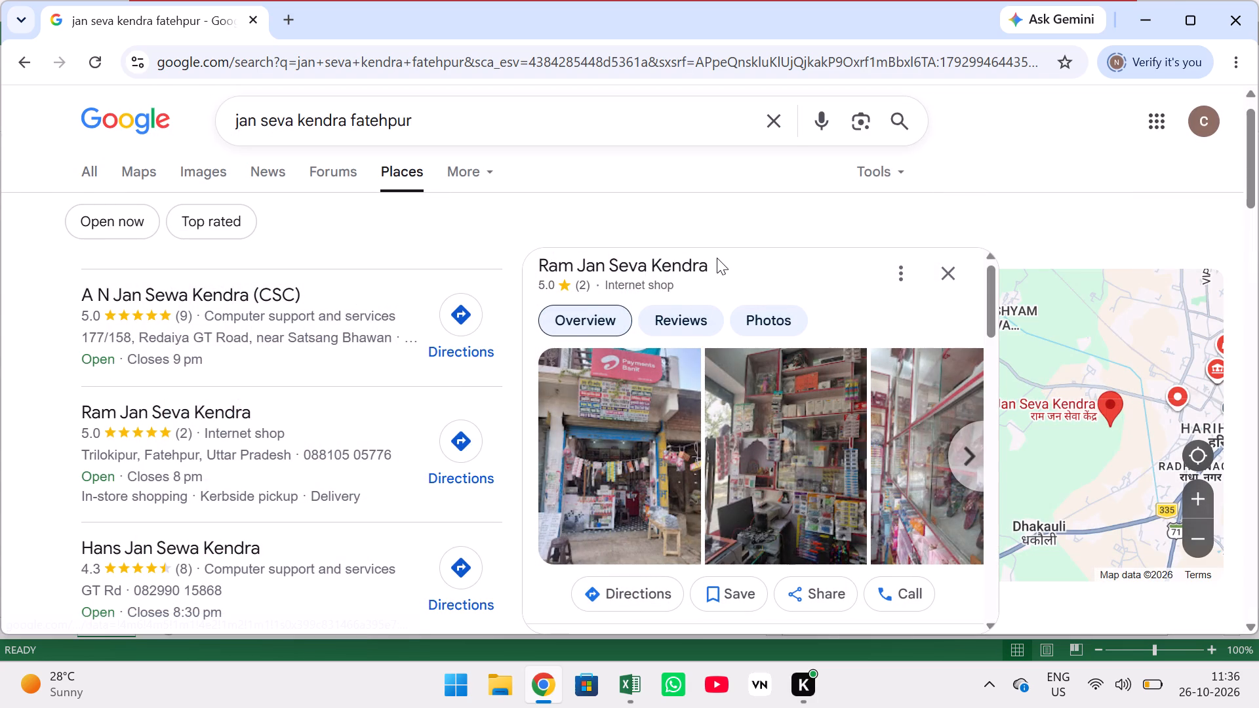
Copy the business name Ram Jan Seva Kendra from its Google listing into Excel cell B5 under NAME.
{"action": "left_click_drag", "start_coordinate": [717, 254], "coordinate": [535, 254]}
{"action": "key", "text": "ctrl+c"}
{"action": "key", "text": "alt+Tab"}
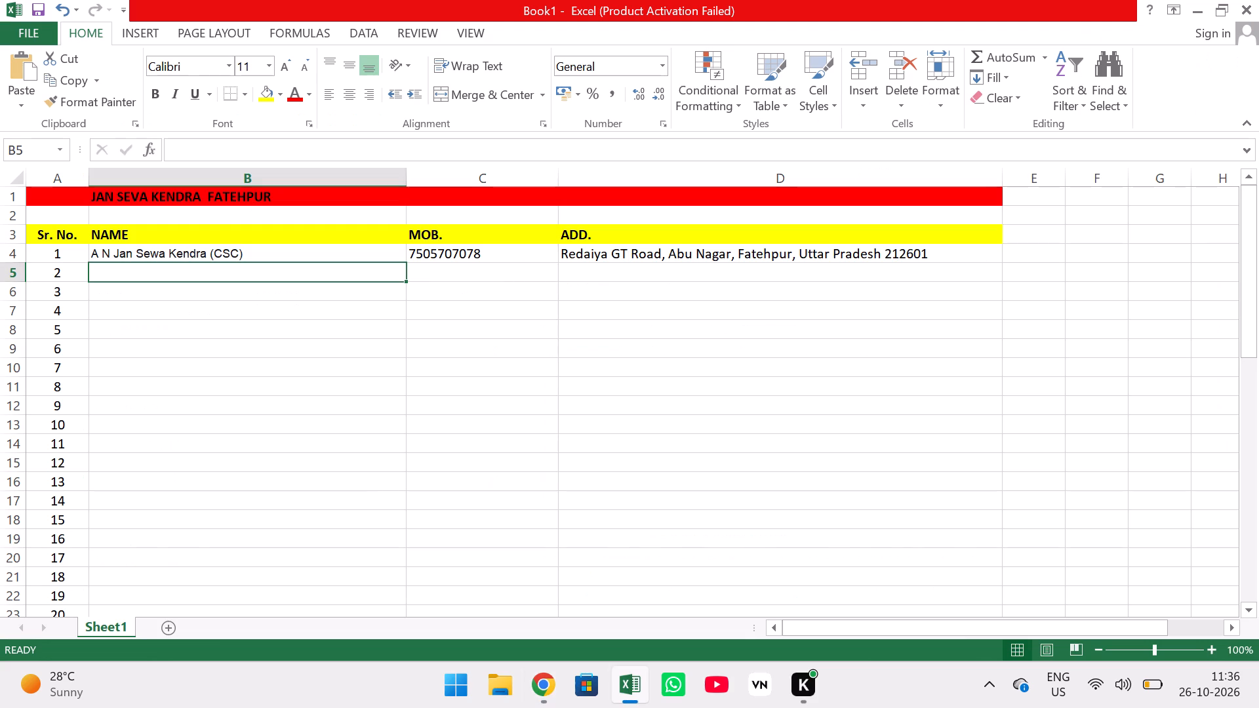
{"action": "key", "text": "ctrl+v"}
Copy the Ram Jan Seva Kendra address from its Google Maps page in Chrome into Excel cell D5 under ADD.
{"action": "key", "text": "alt+Tab"}
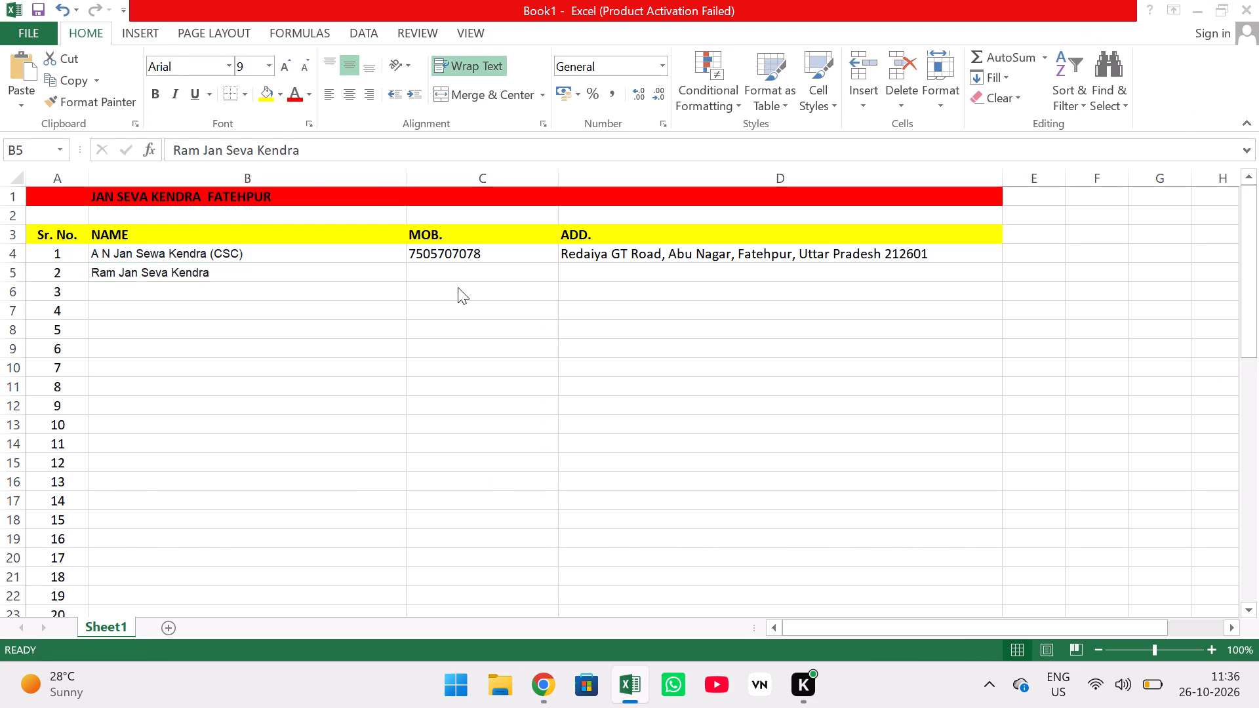
{"action": "scroll", "coordinate": [655, 351], "scroll_direction": "down", "scroll_amount": 5}
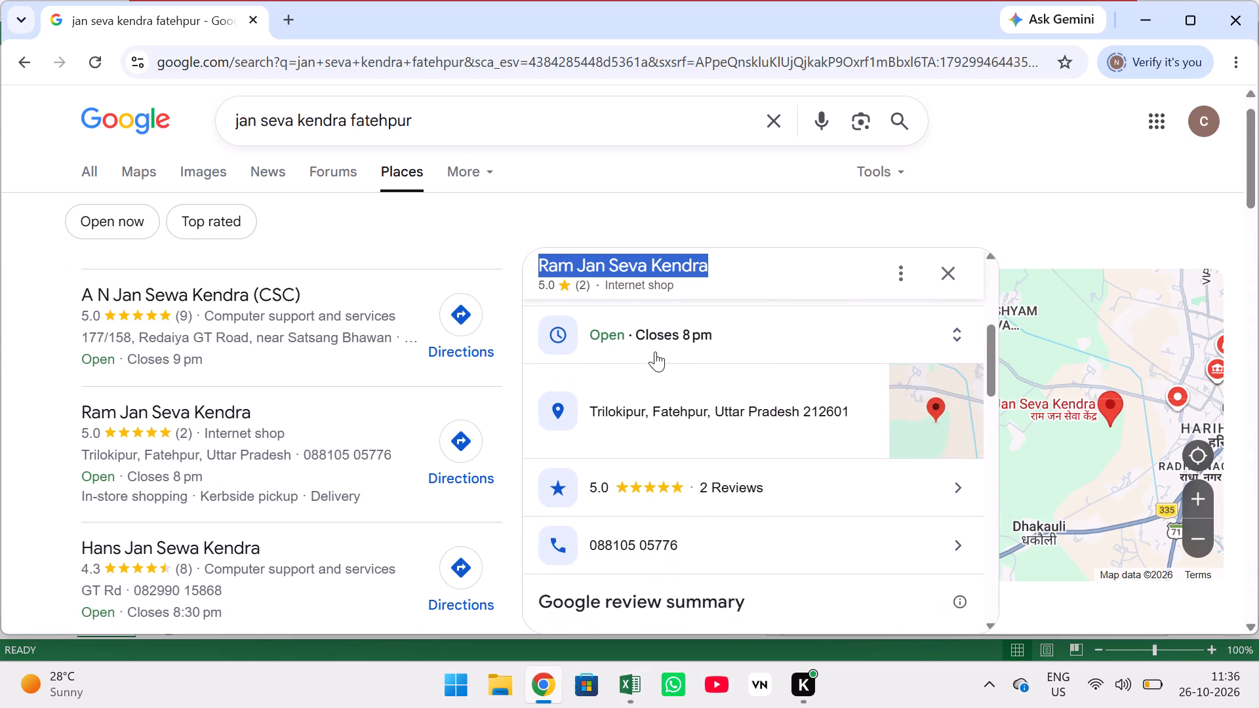
{"action": "scroll", "coordinate": [655, 351], "scroll_direction": "right", "scroll_amount": 1}
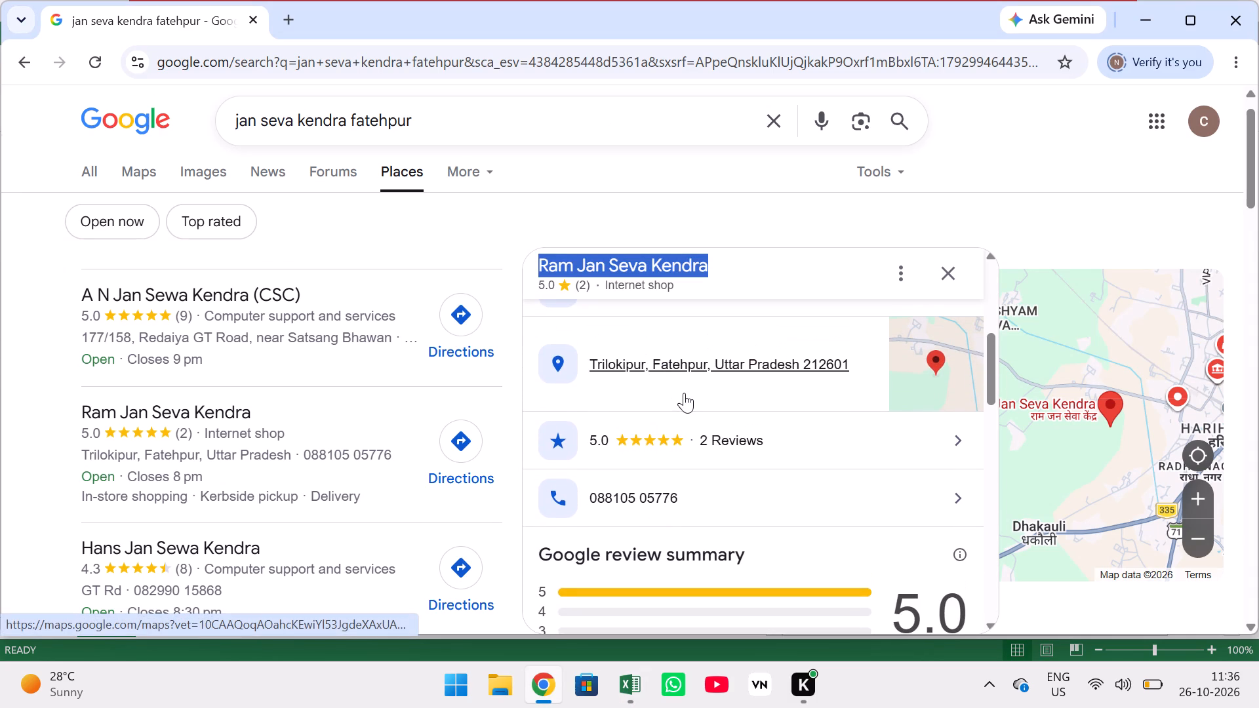
{"action": "left_click", "coordinate": [711, 353]}
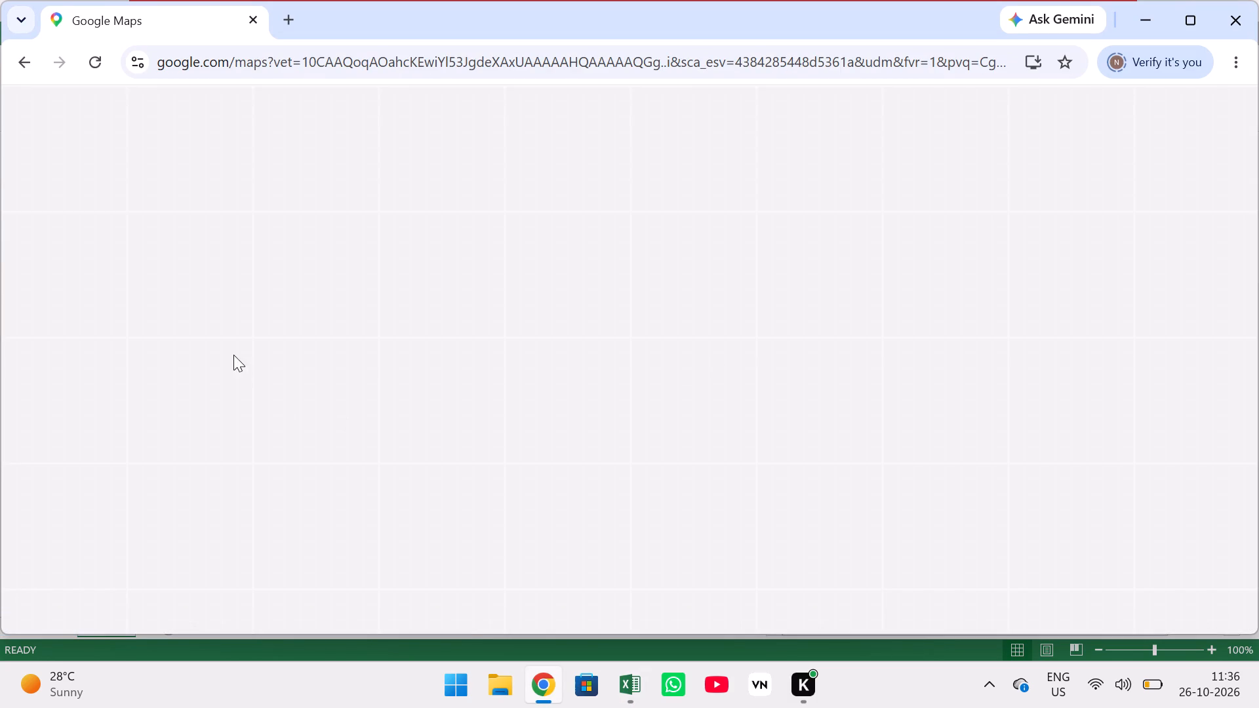
{"action": "scroll", "coordinate": [235, 385], "scroll_direction": "down", "scroll_amount": 4}
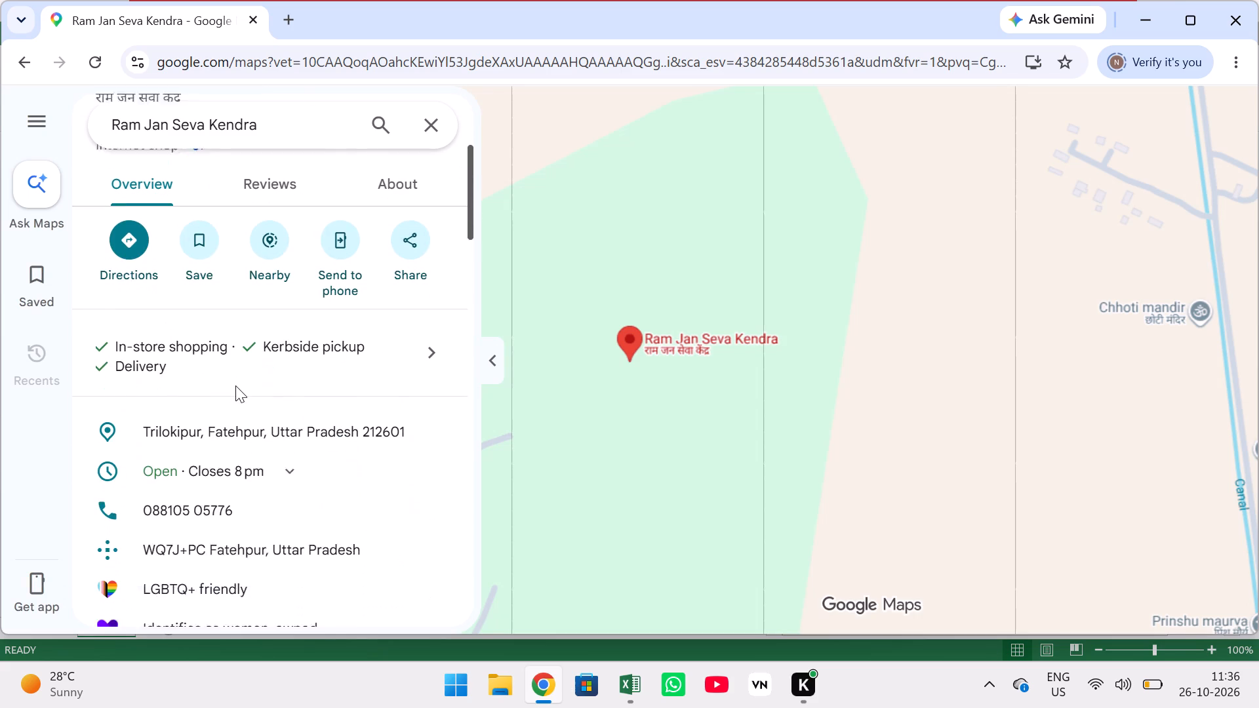
{"action": "left_click", "coordinate": [417, 424]}
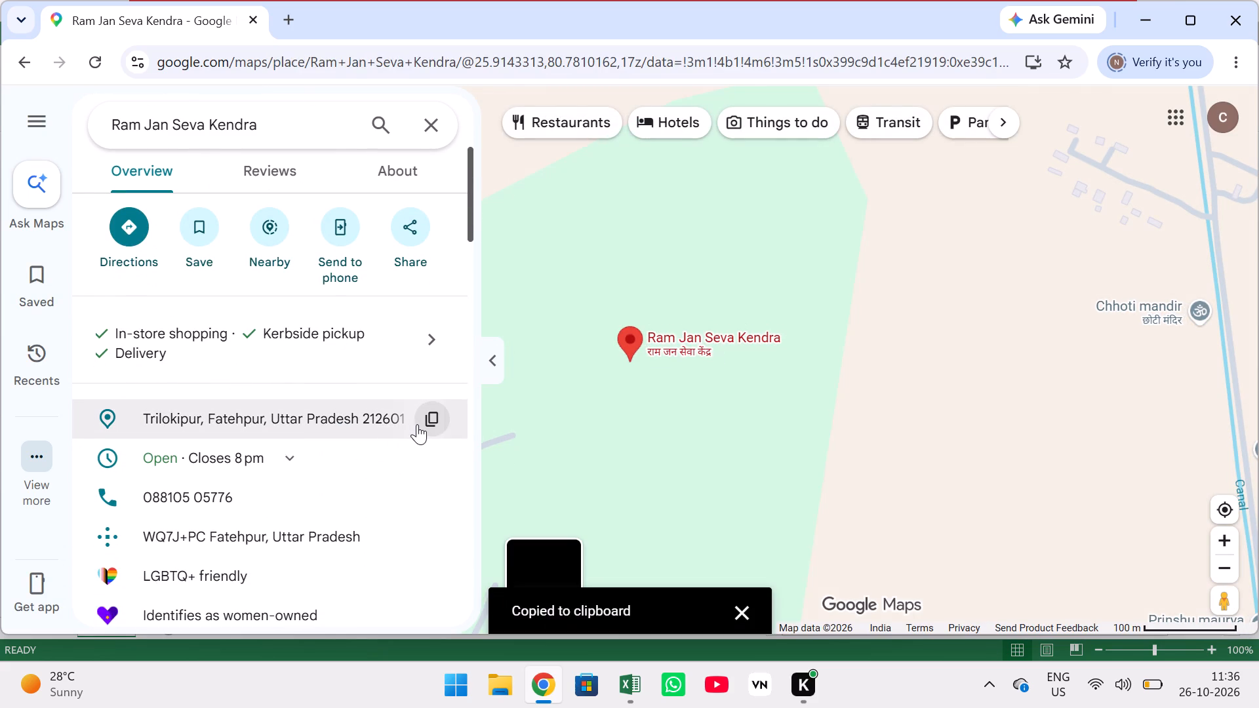
{"action": "key", "text": "alt+Tab"}
{"action": "left_click", "coordinate": [630, 274]}
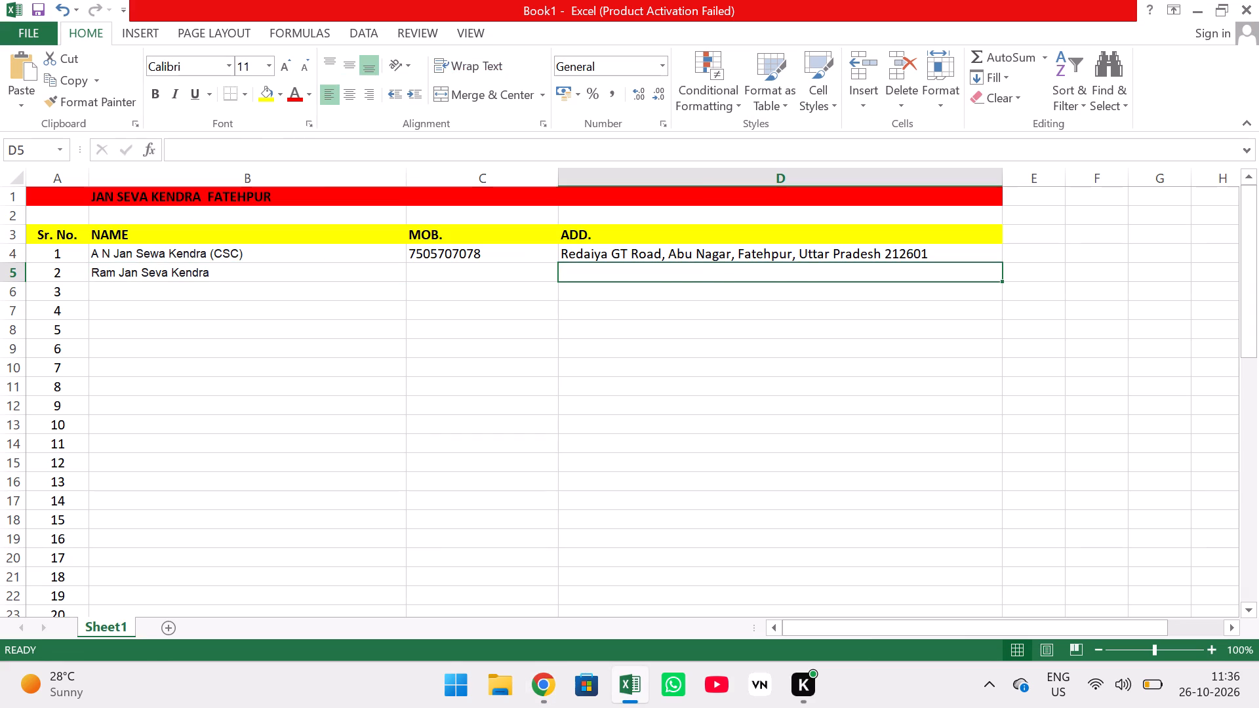
{"action": "key", "text": "ctrl+v"}
Copy the Ram Jan Seva Kendra phone number from its Google Maps page into Excel cell C5 under MOB., and return to Chrome.
{"action": "key", "text": "alt+Tab"}
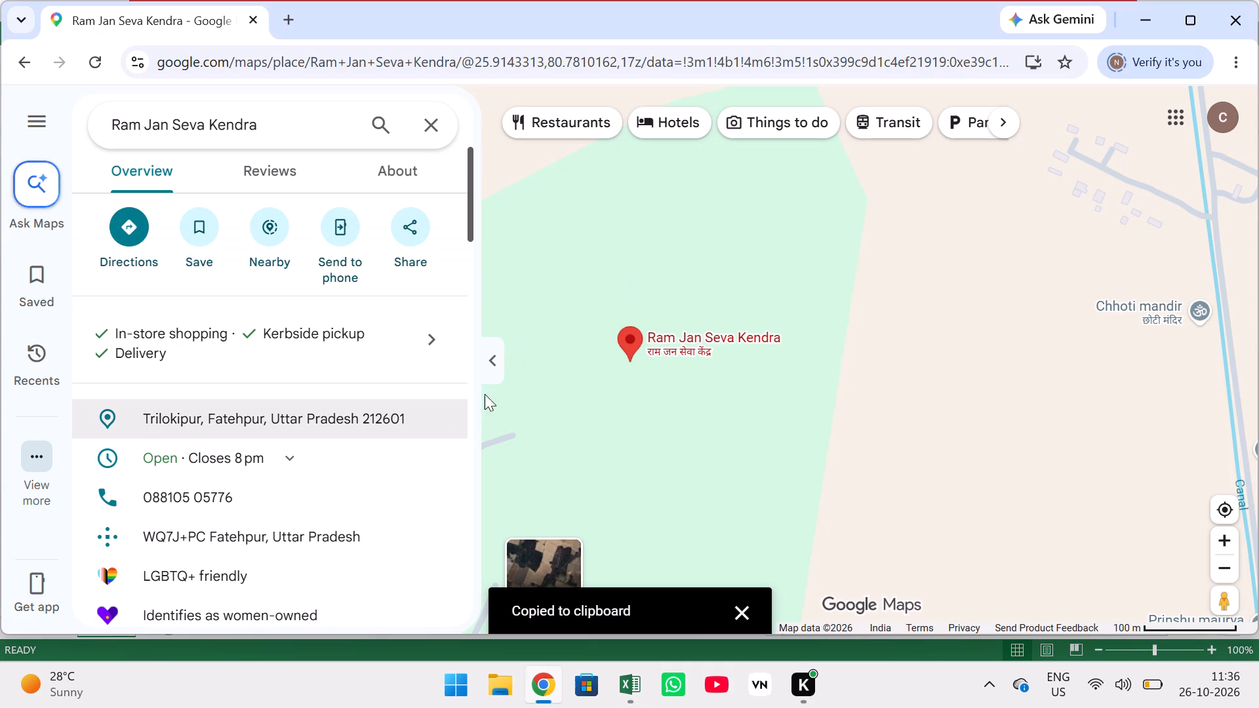
{"action": "left_click", "coordinate": [392, 496]}
{"action": "key", "text": "alt+Tab"}
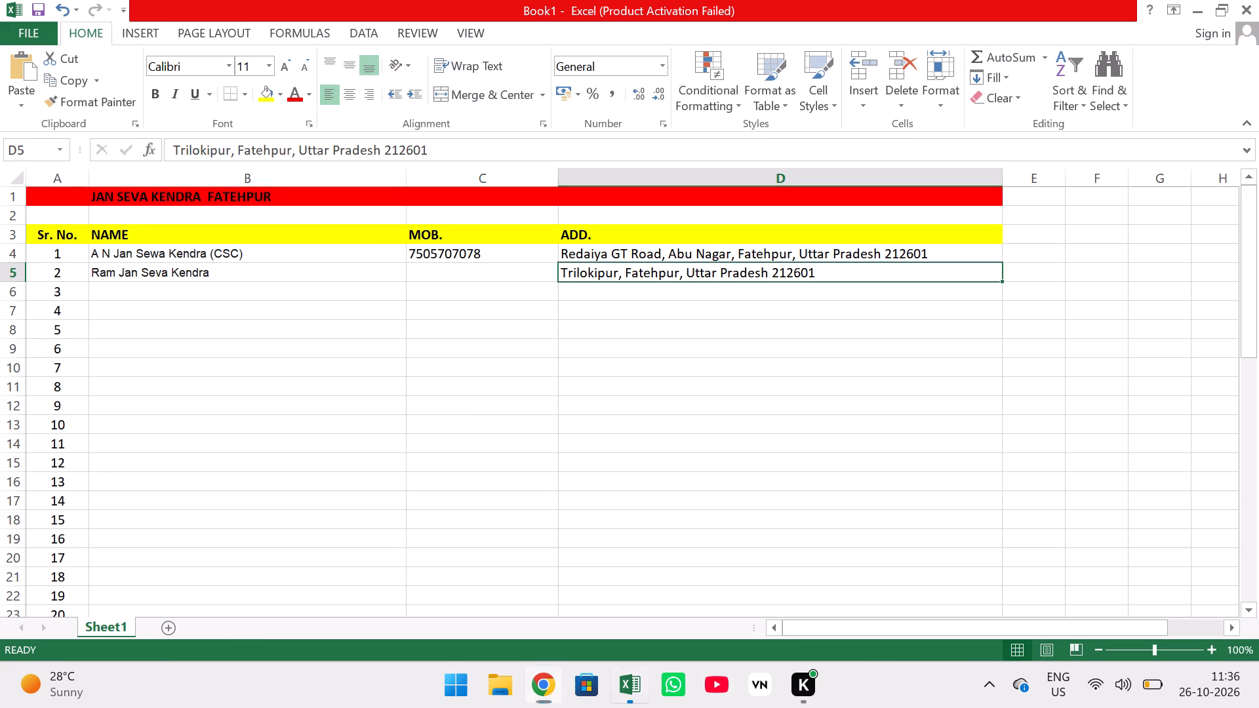
{"action": "left_click", "coordinate": [468, 277]}
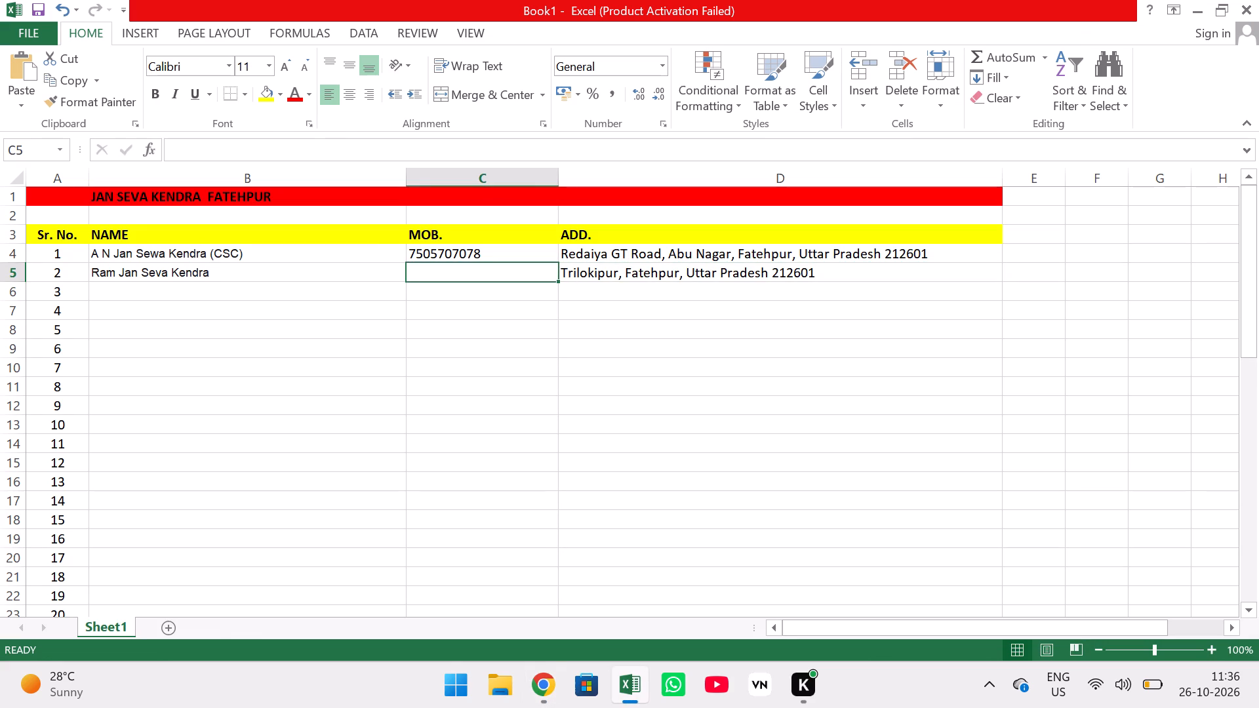
{"action": "key", "text": "ctrl+v"}
{"action": "key", "text": "alt+Tab"}
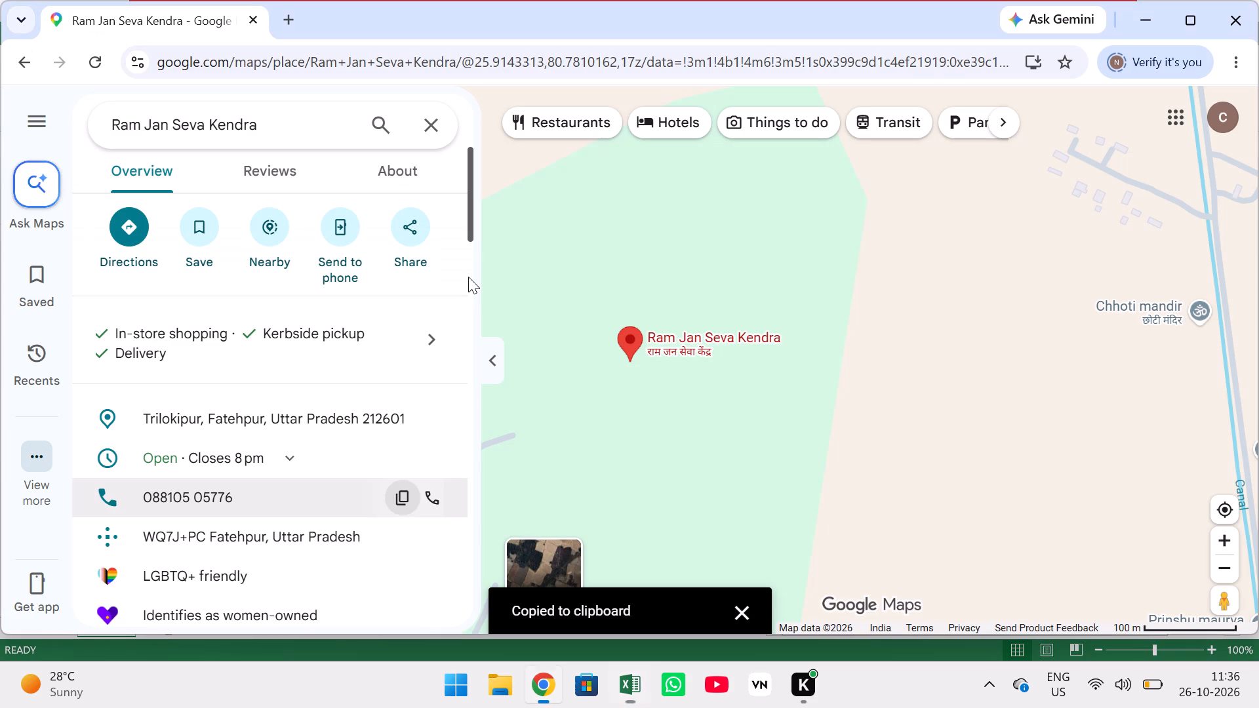
Return from the Ram Jan Seva Kendra Maps page to the Fatehpur places list and open the Hans Jan Sewa Kendra listing.
{"action": "scroll", "coordinate": [313, 420], "scroll_direction": "up", "scroll_amount": 1}
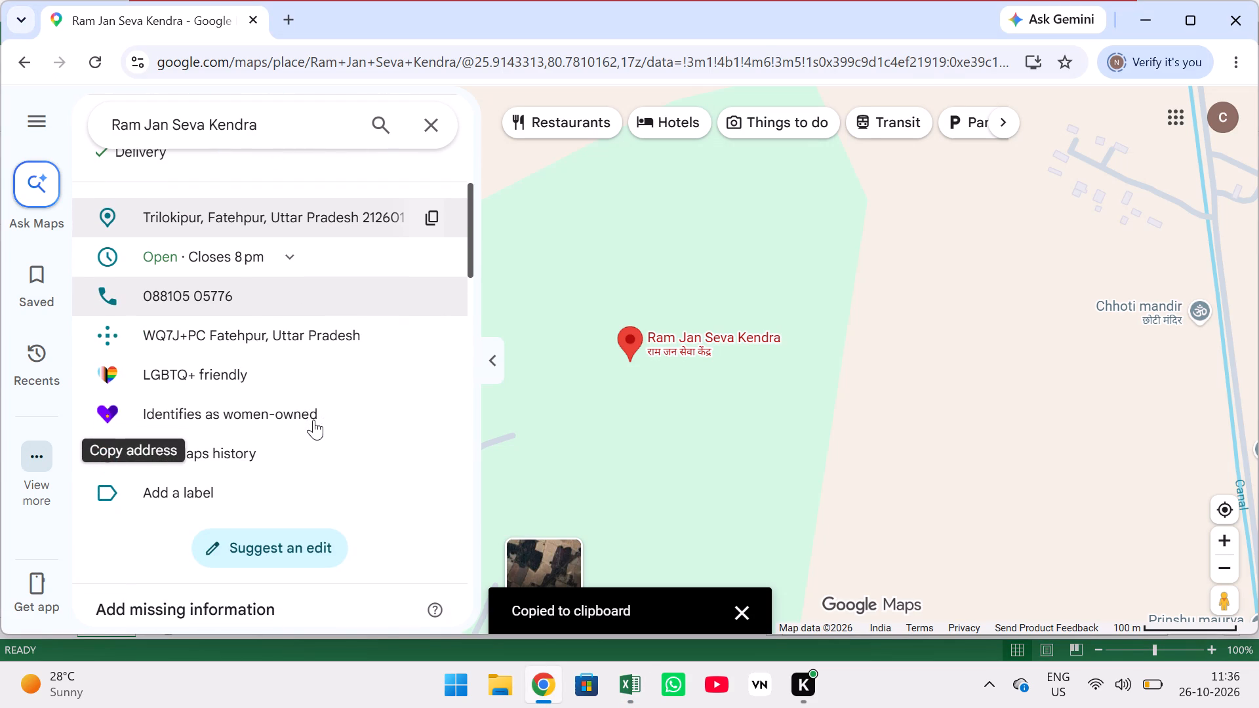
{"action": "scroll", "coordinate": [313, 420], "scroll_direction": "up", "scroll_amount": 2}
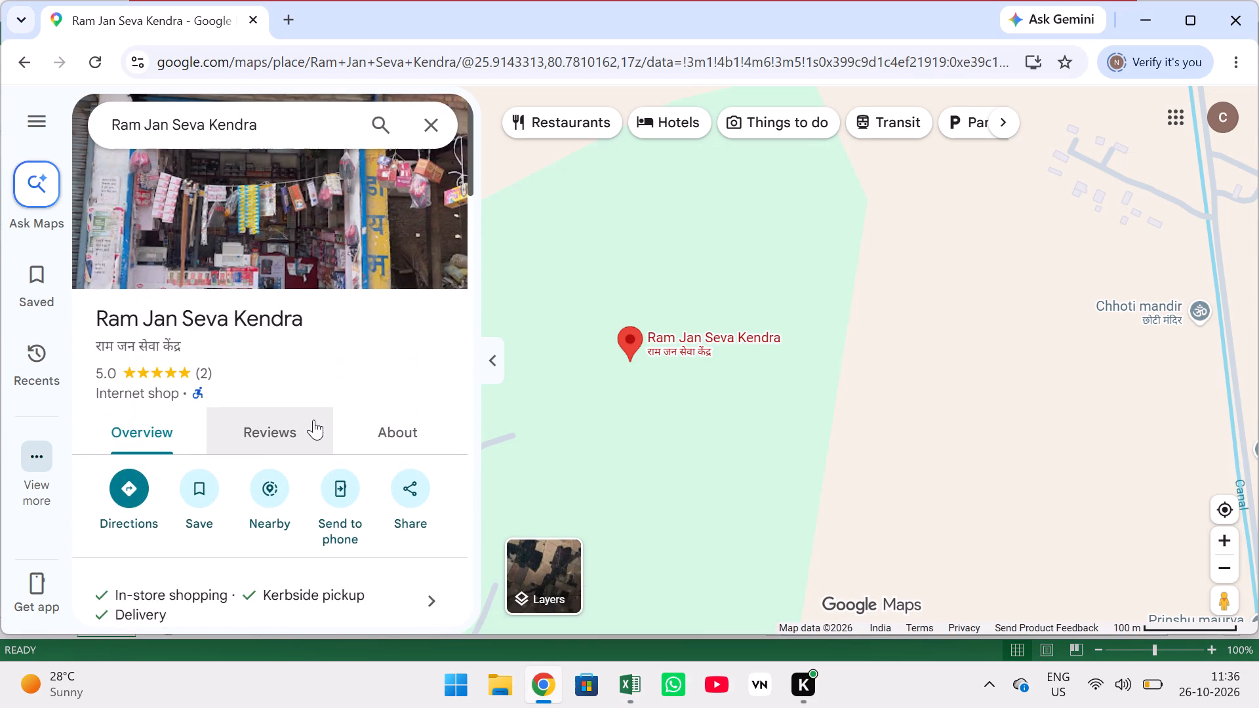
{"action": "scroll", "coordinate": [313, 420], "scroll_direction": "up", "scroll_amount": 2}
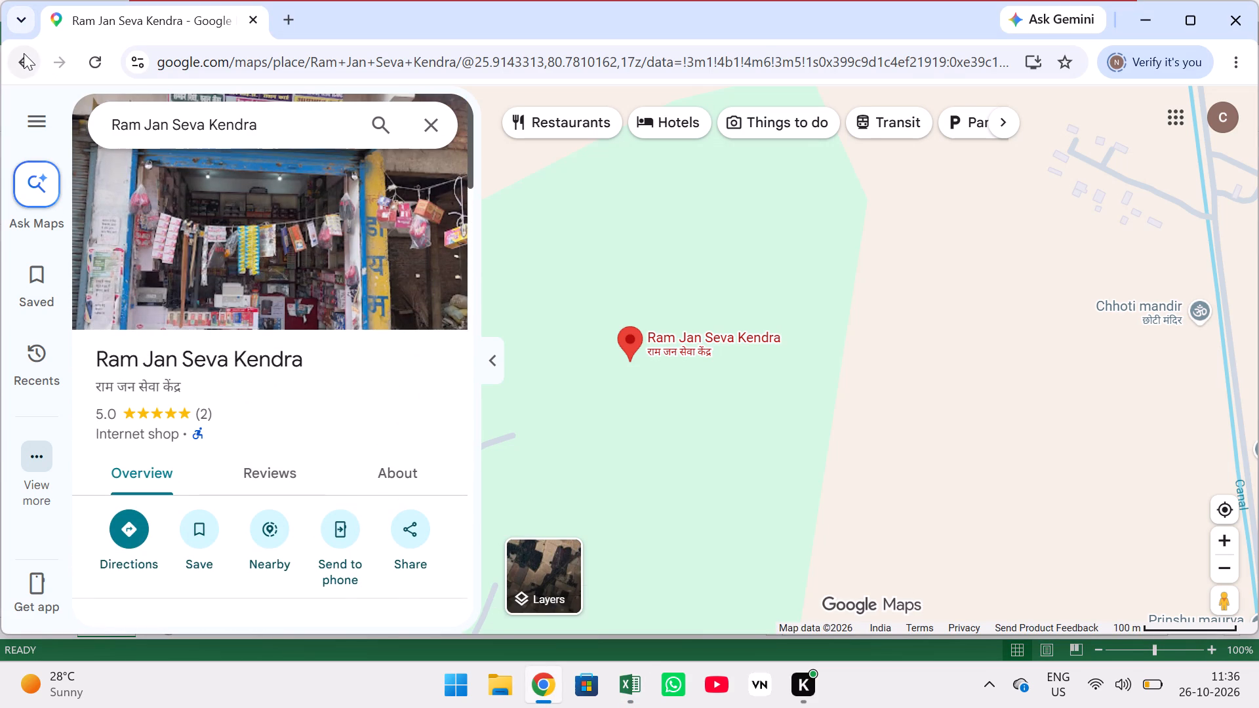
{"action": "left_click", "coordinate": [24, 53]}
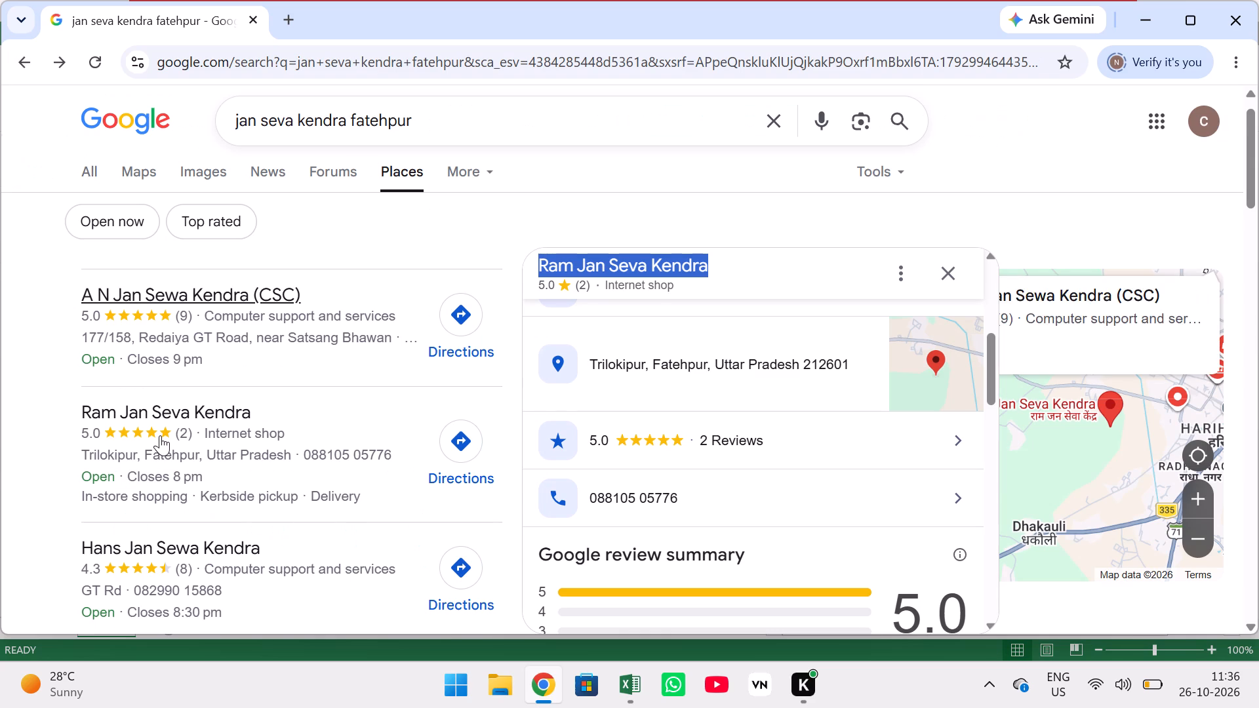
{"action": "scroll", "coordinate": [160, 435], "scroll_direction": "down", "scroll_amount": 2}
{"action": "left_click", "coordinate": [162, 425]}
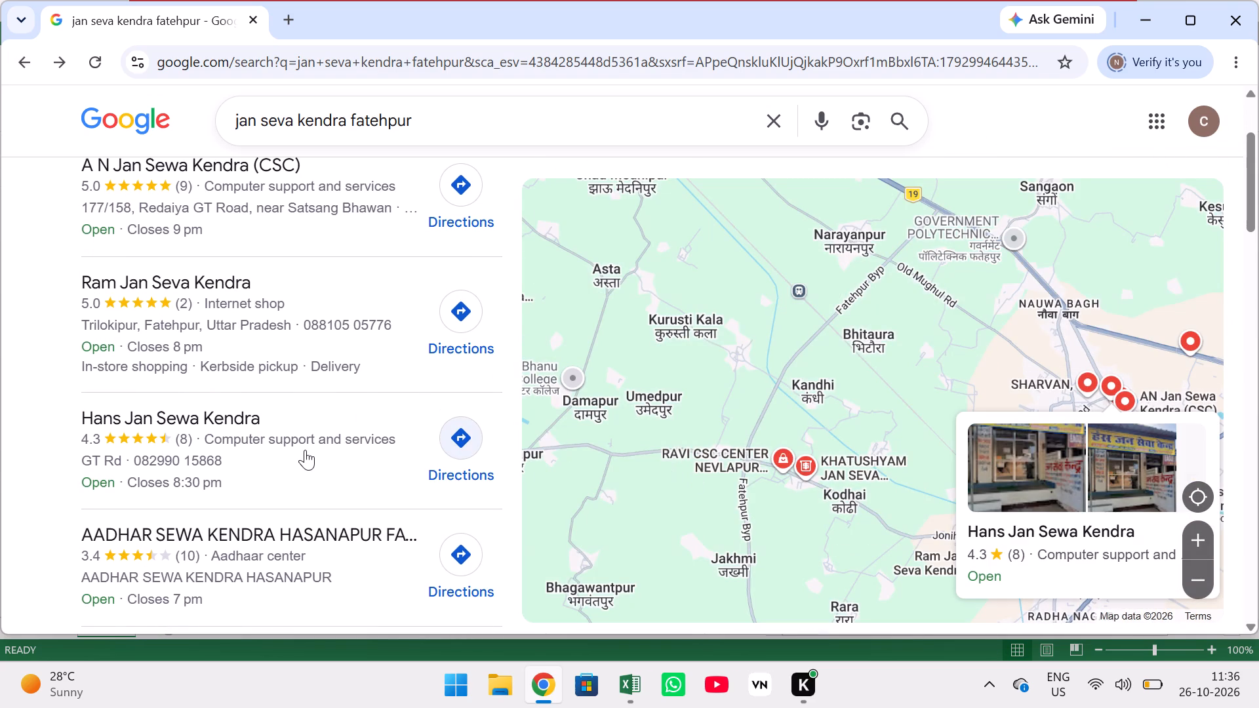
{"action": "left_click", "coordinate": [228, 414]}
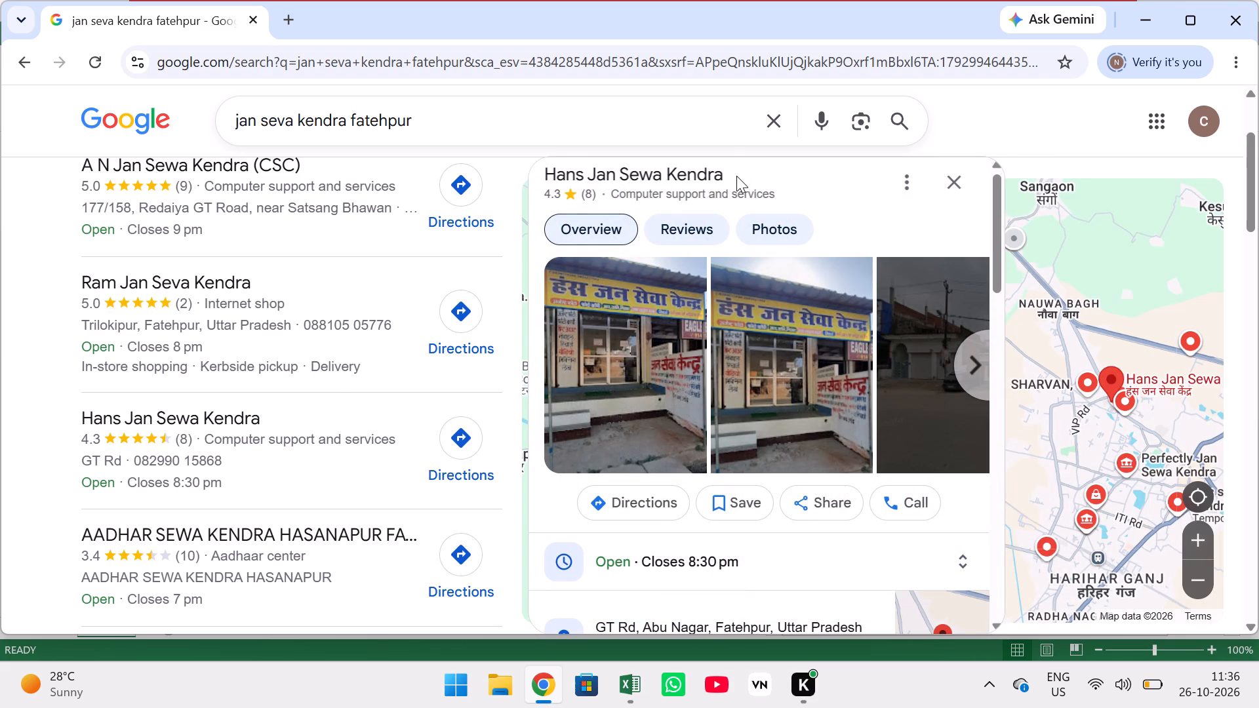
Copy the business name Hans Jan Sewa Kendra from its Google listing into Excel cell B6 under NAME.
{"action": "left_click_drag", "start_coordinate": [736, 176], "coordinate": [542, 181]}
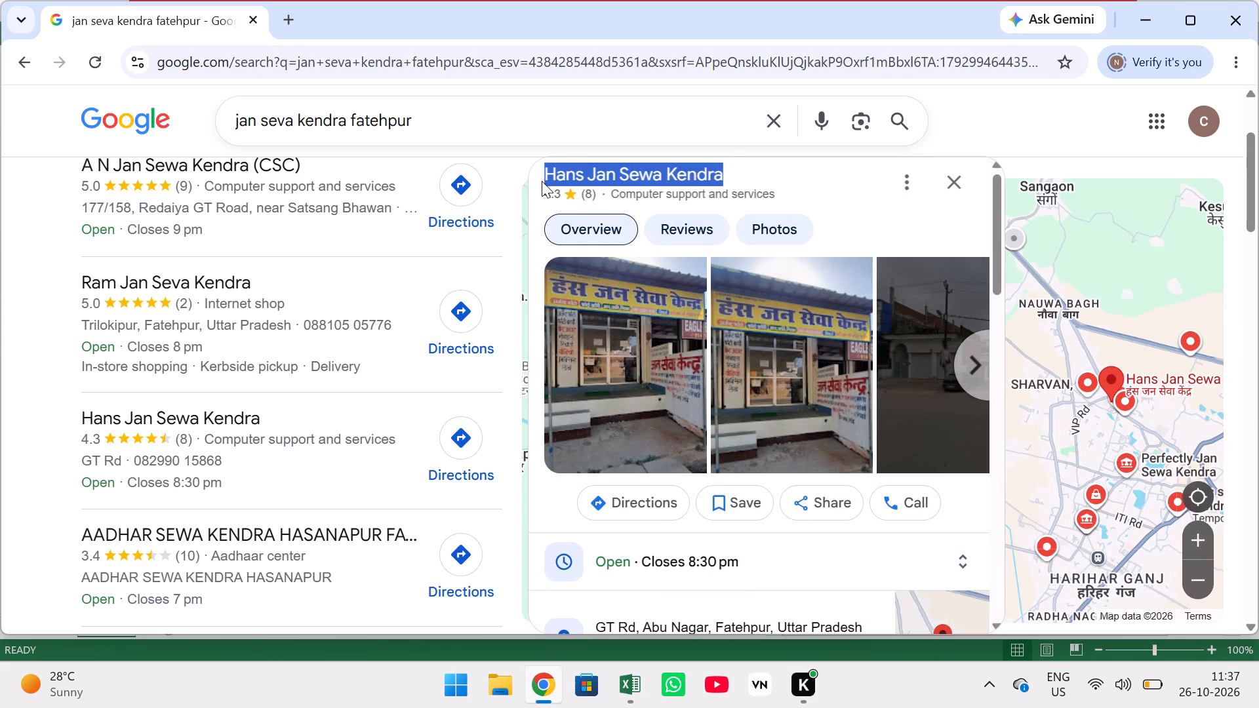
{"action": "key", "text": "ctrl+c"}
{"action": "key", "text": "alt+Tab"}
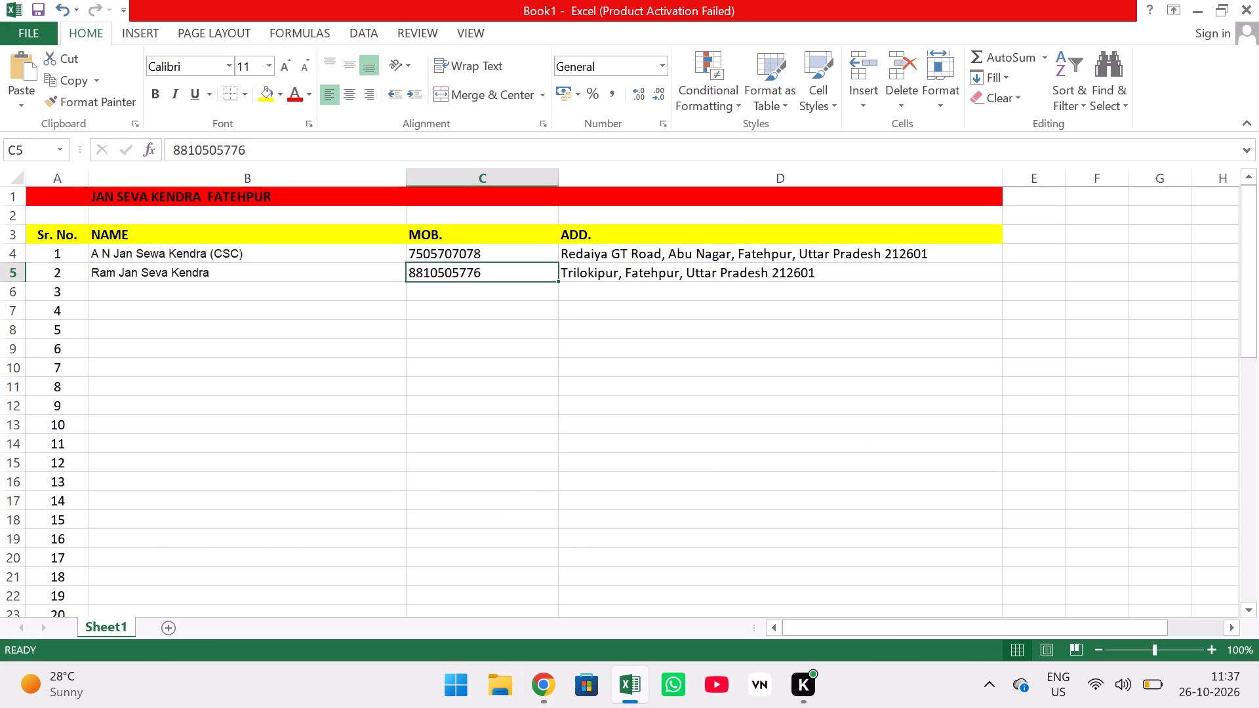
{"action": "left_click", "coordinate": [281, 292]}
{"action": "key", "text": "ctrl+v"}
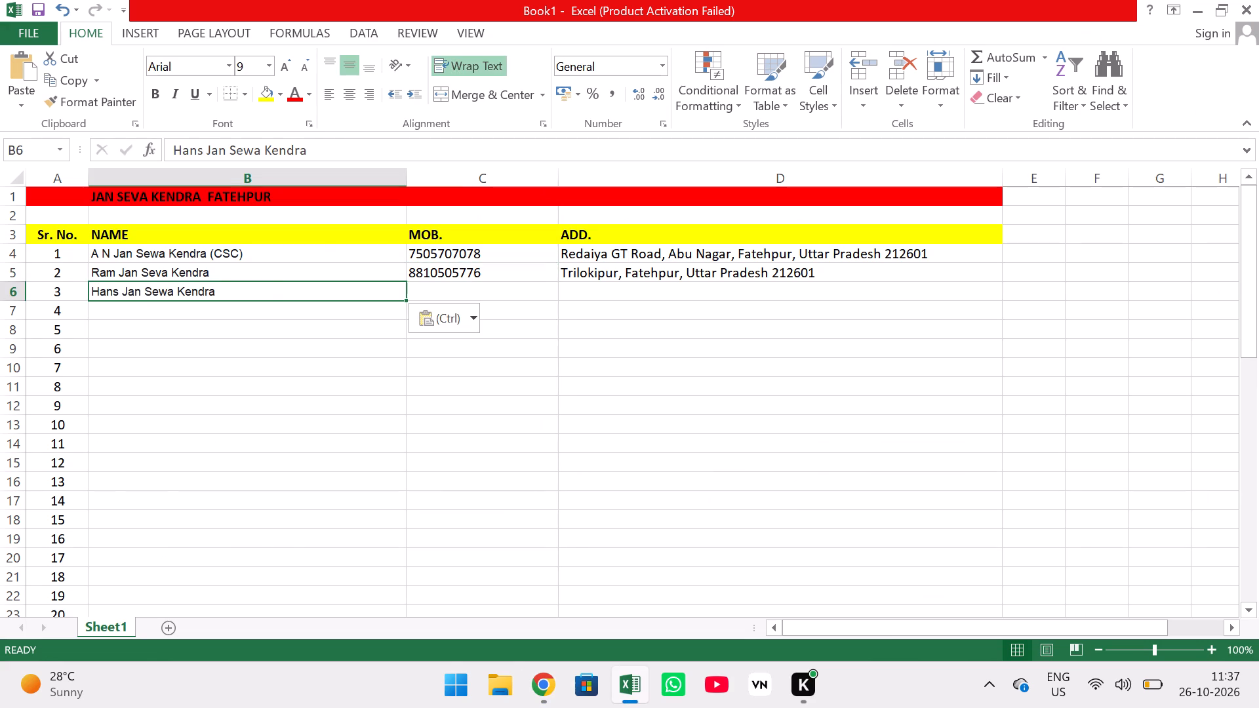
Open the Hans Jan Sewa Kendra Google Maps page in Chrome and copy its address into Excel cell D6 under ADD.
{"action": "key", "text": "alt+Tab"}
{"action": "scroll", "coordinate": [668, 380], "scroll_direction": "down", "scroll_amount": 3}
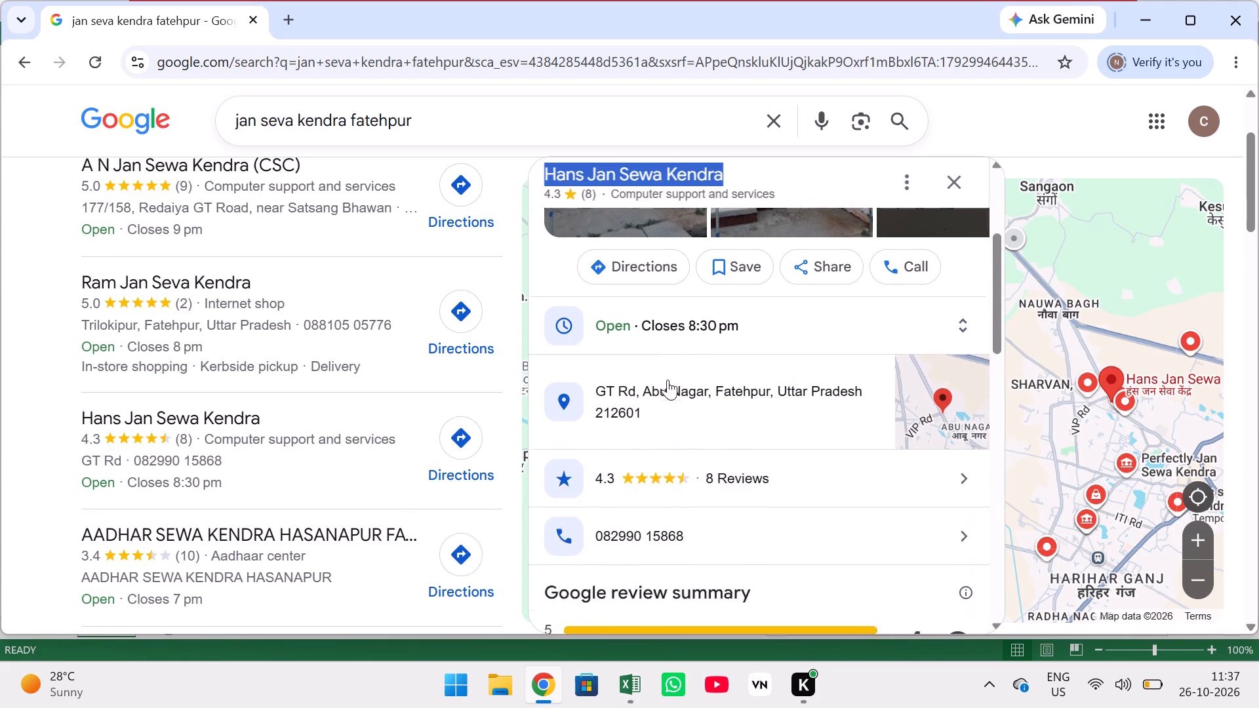
{"action": "scroll", "coordinate": [668, 380], "scroll_direction": "down", "scroll_amount": 1}
{"action": "left_click", "coordinate": [732, 320]}
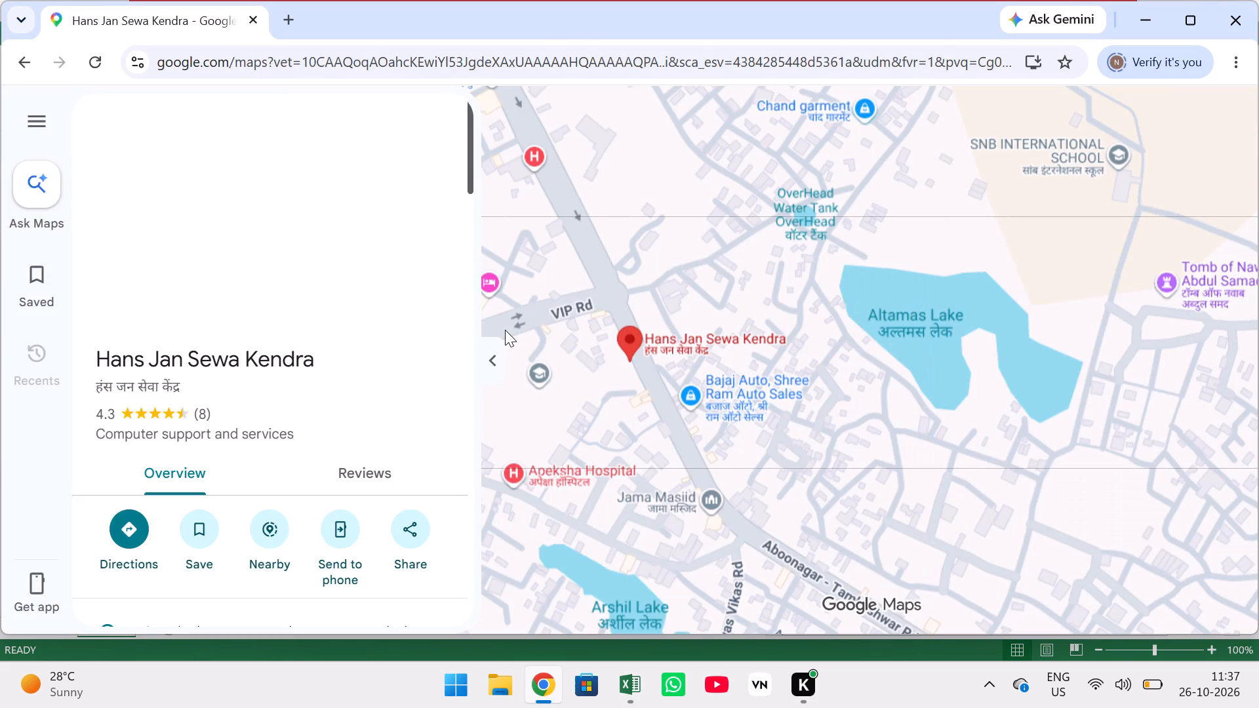
{"action": "scroll", "coordinate": [426, 399], "scroll_direction": "down", "scroll_amount": 5}
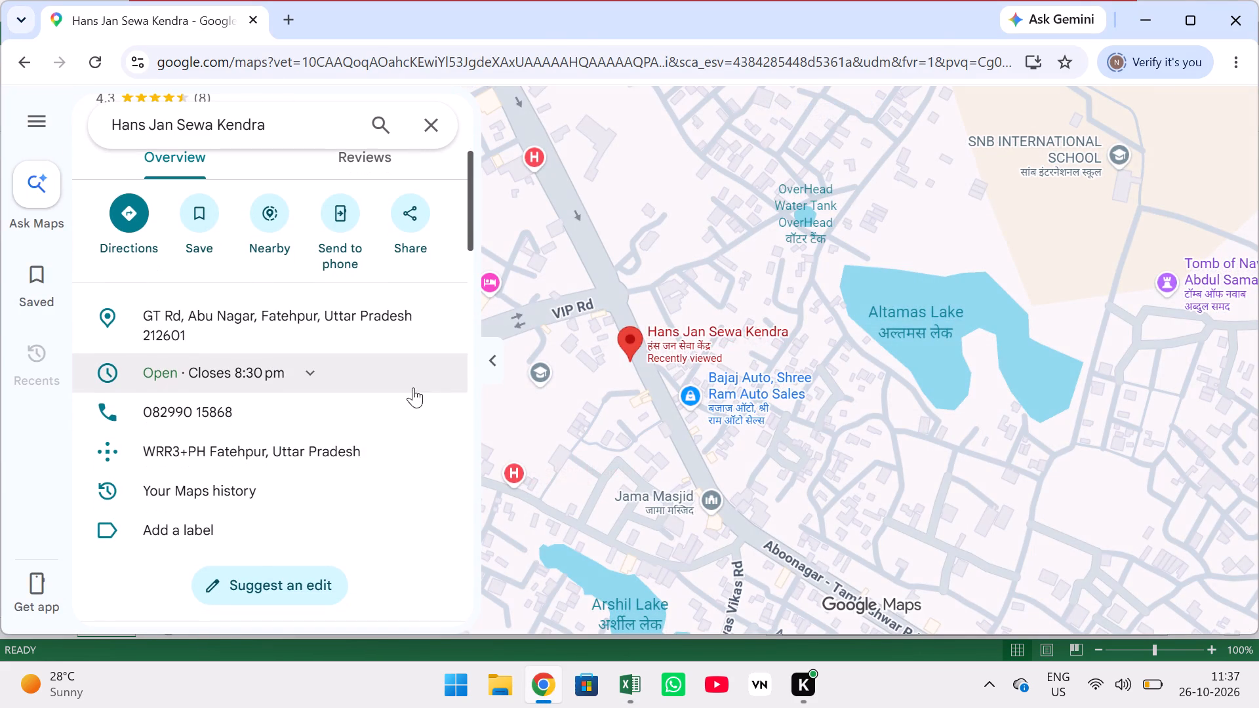
{"action": "left_click", "coordinate": [428, 329]}
{"action": "key", "text": "alt+Tab"}
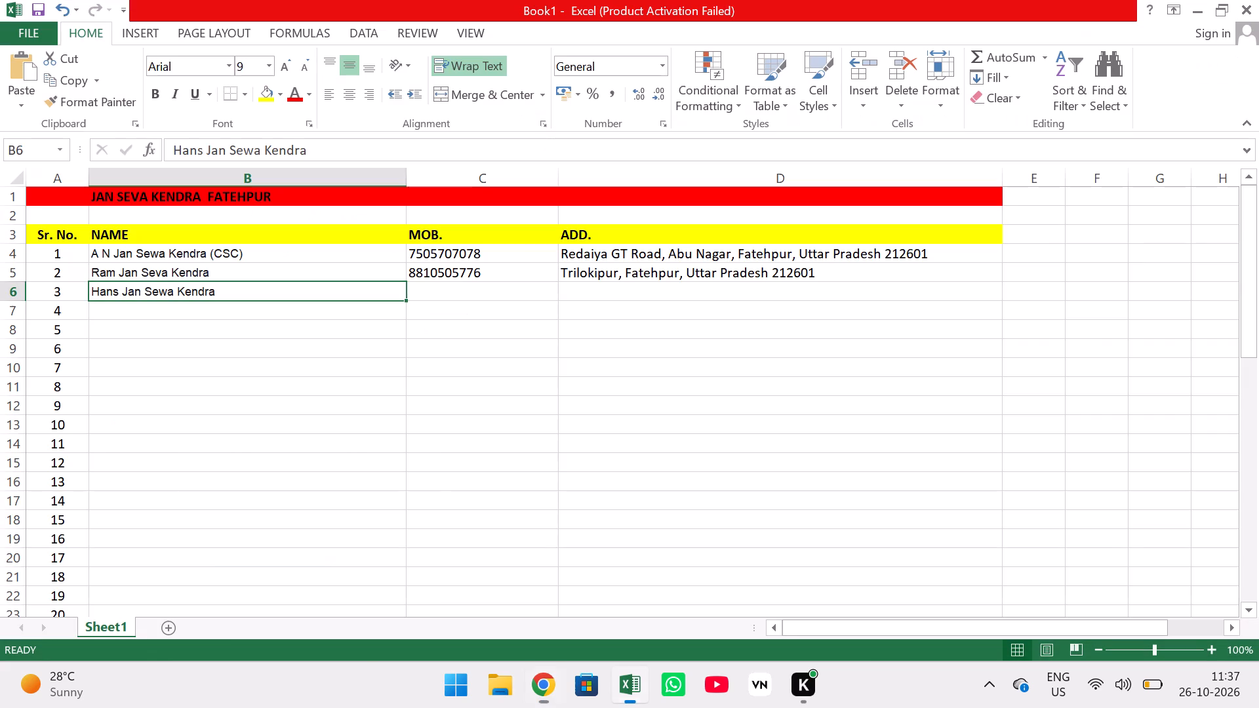
{"action": "left_click", "coordinate": [649, 292]}
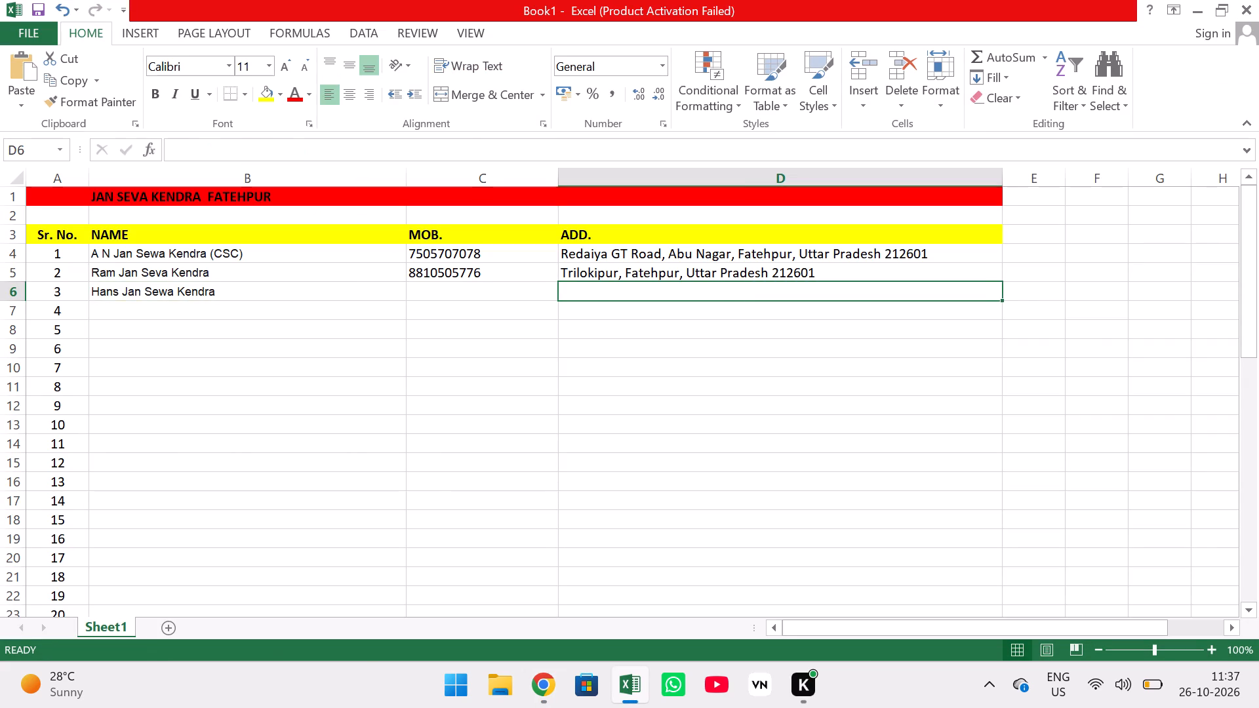
{"action": "key", "text": "ctrl+v"}
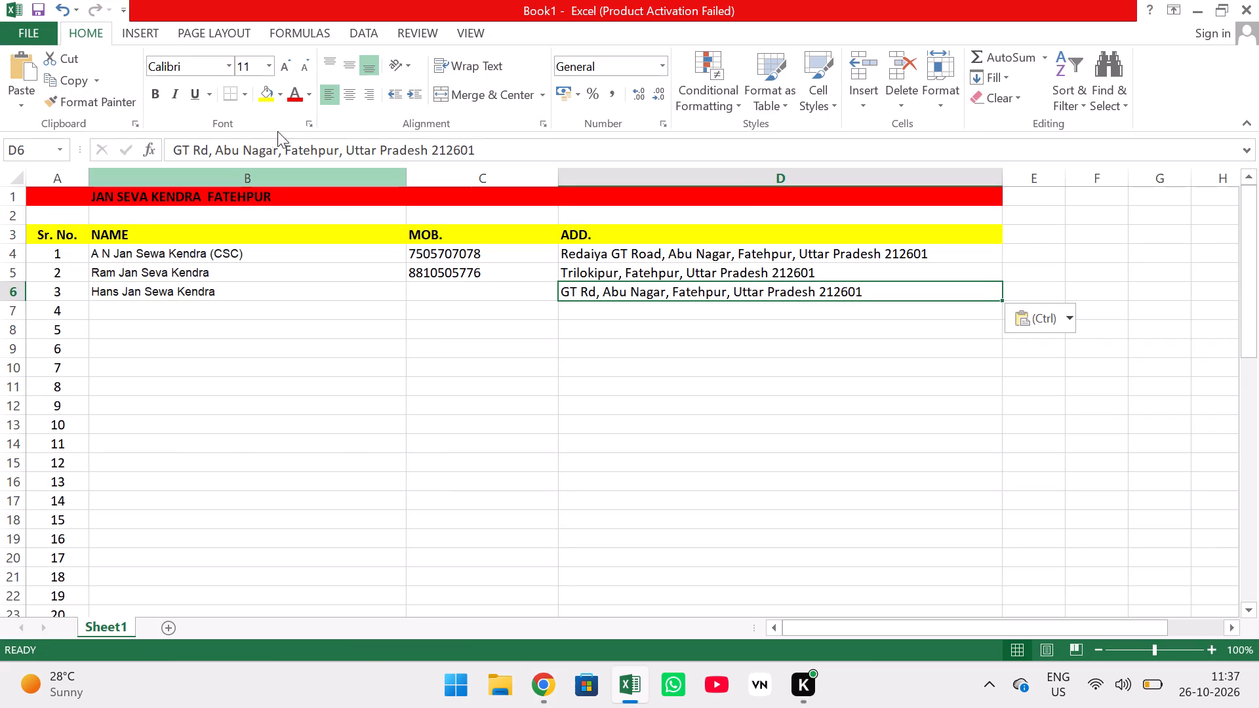
{"action": "left_click", "coordinate": [216, 146]}
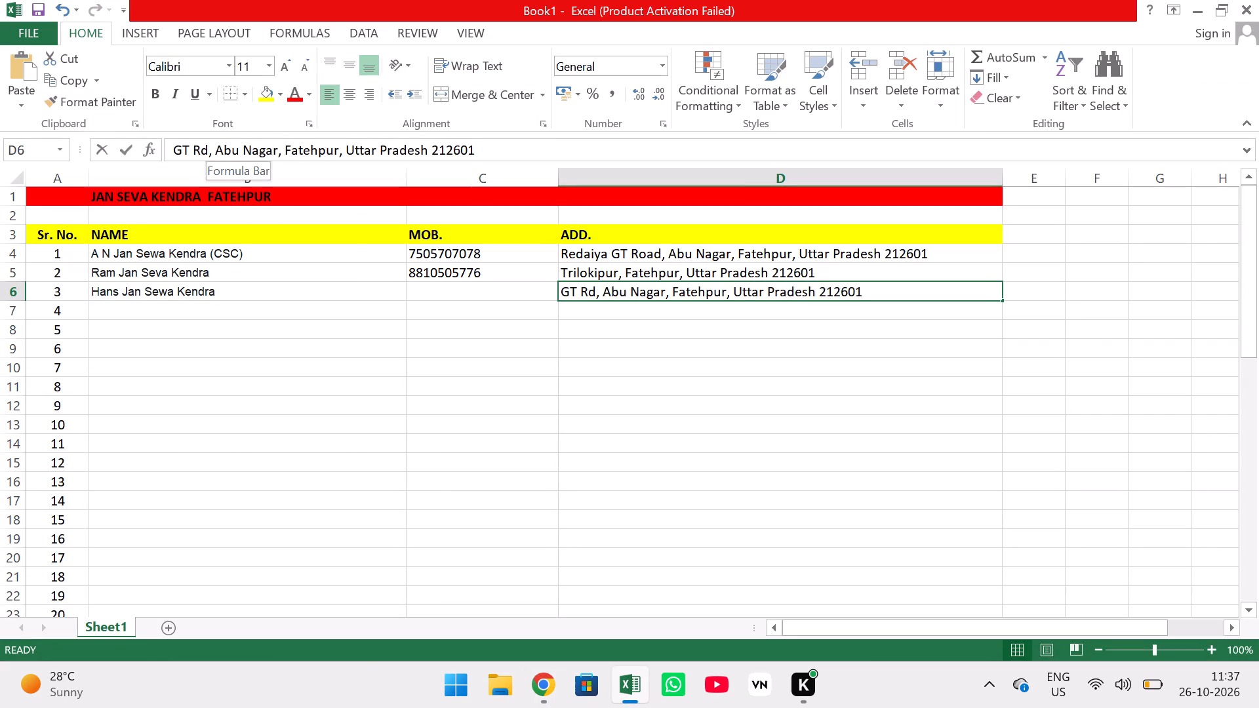
{"action": "left_click_drag", "start_coordinate": [216, 146], "coordinate": [158, 147]}
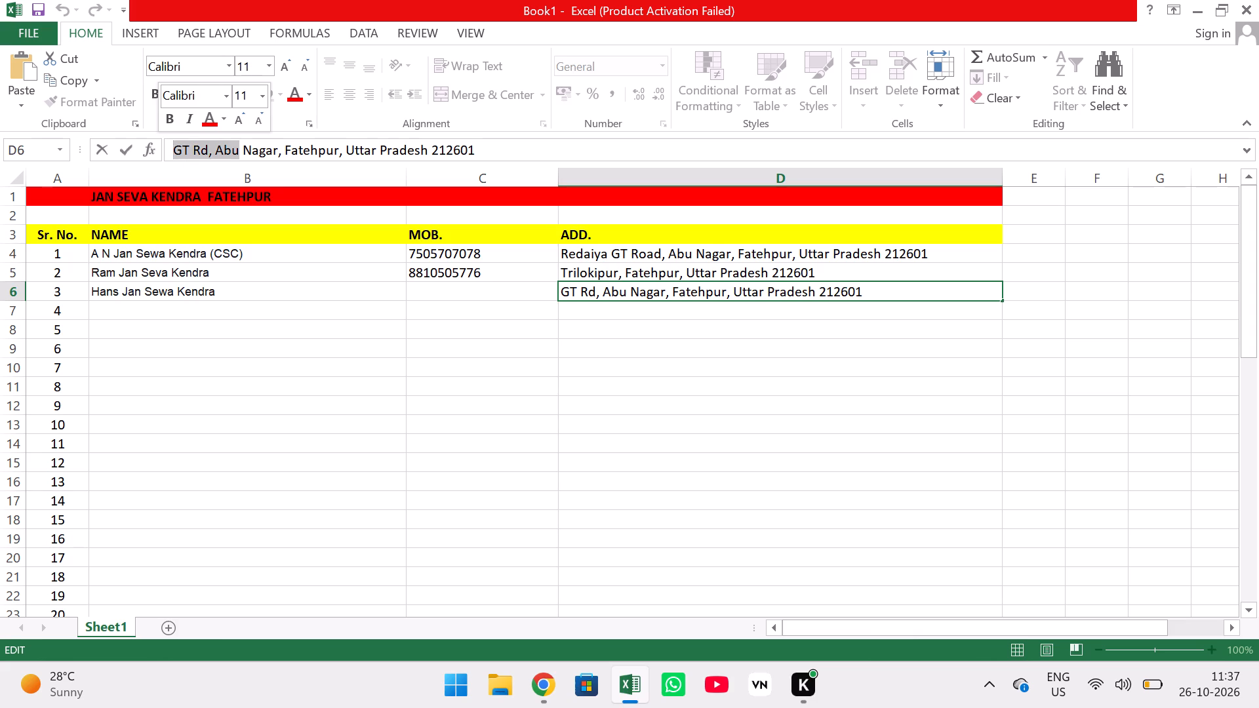
{"action": "left_click_drag", "start_coordinate": [170, 147], "coordinate": [213, 144]}
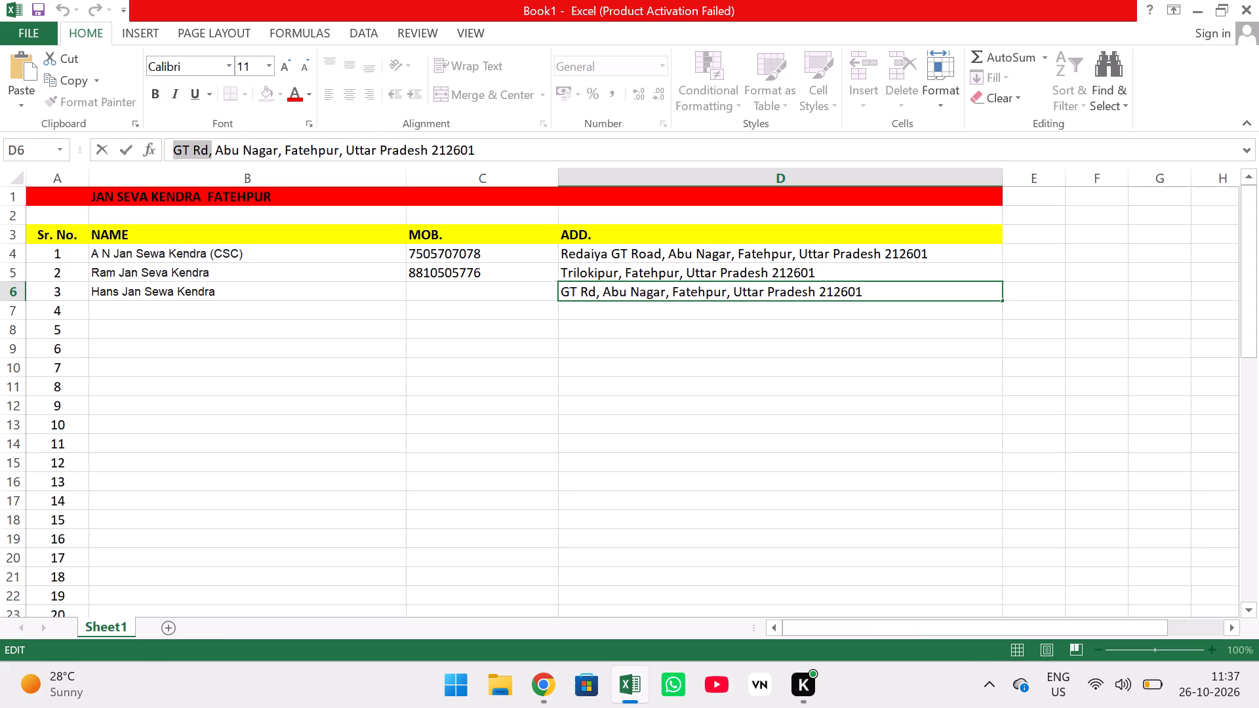
{"action": "left_click_drag", "start_coordinate": [213, 144], "coordinate": [213, 144]}
{"action": "key", "text": "BackSpace"}
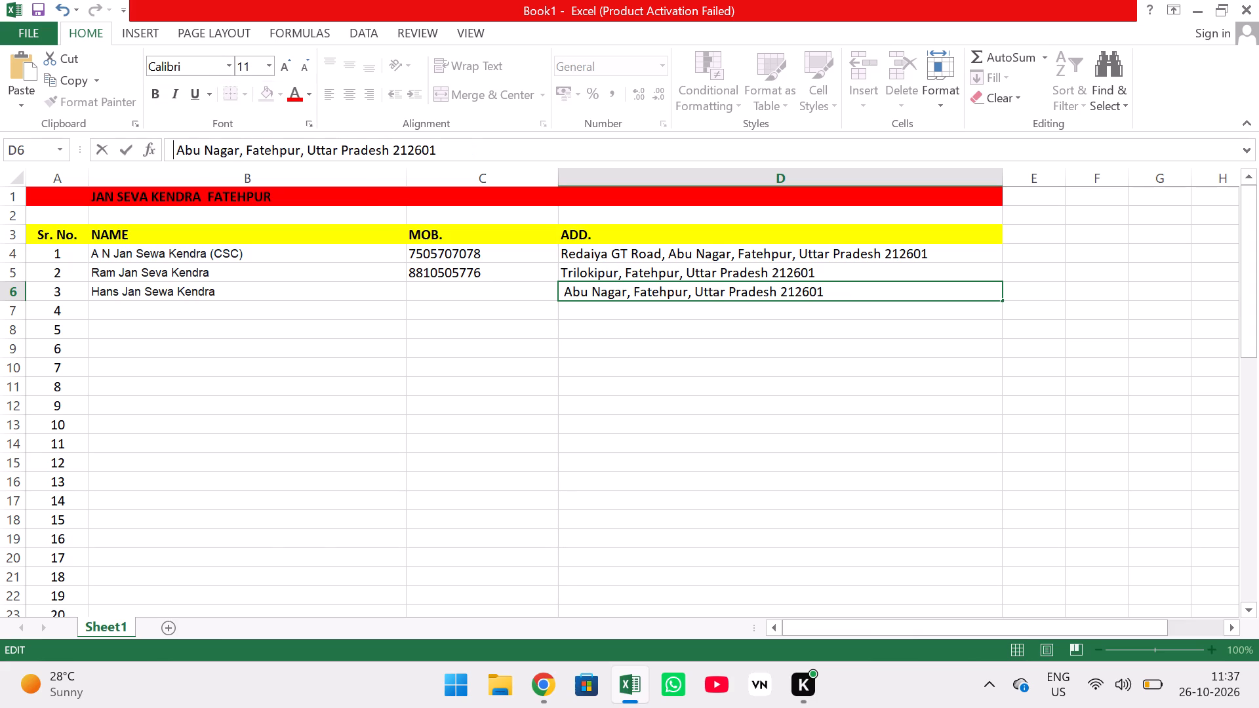
{"action": "key", "text": "Right"}
{"action": "key", "text": "BackSpace"}
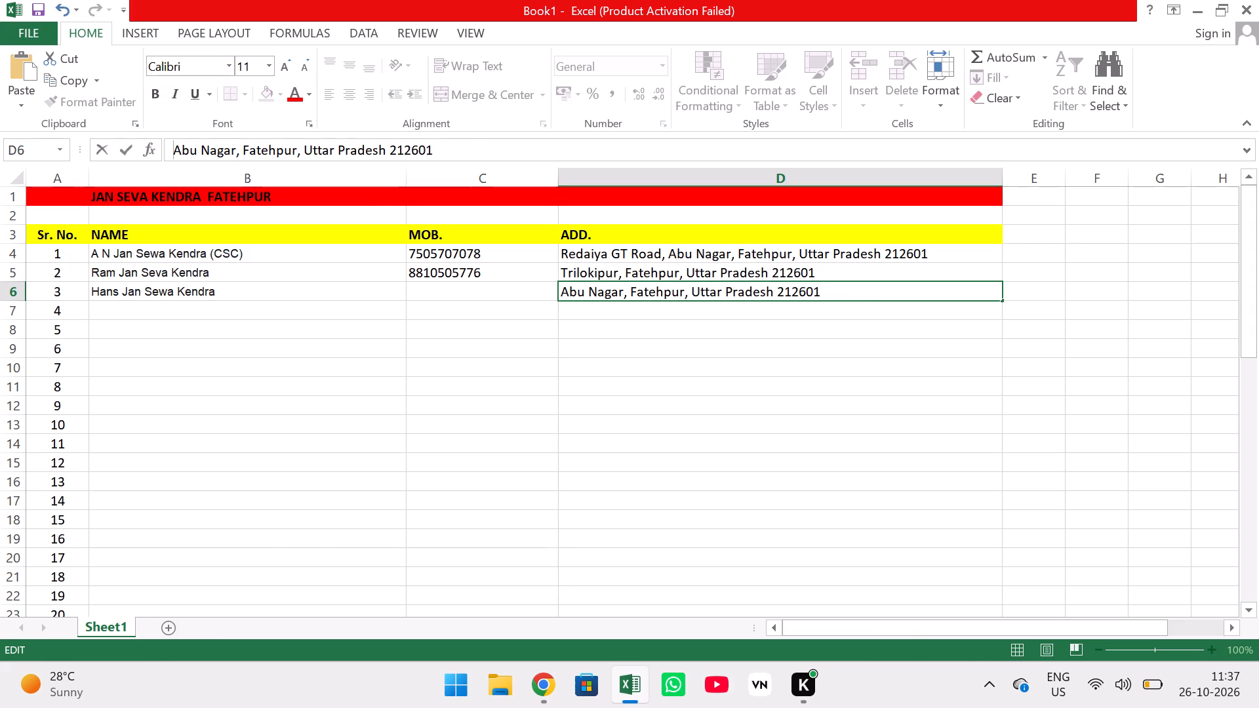
Copy the Hans Jan Sewa Kendra phone number from its Google Maps page in Chrome into Excel cell C6 under MOB.
{"action": "key", "text": "alt+Tab"}
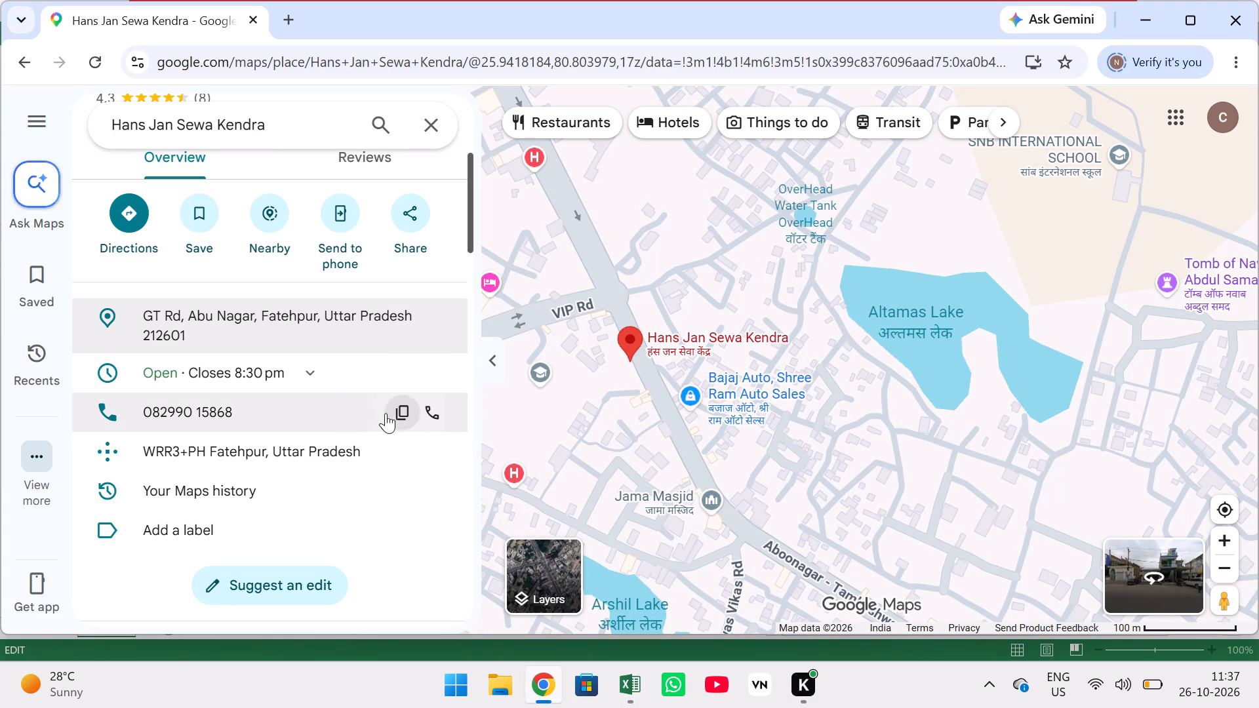
{"action": "left_click", "coordinate": [394, 416]}
{"action": "key", "text": "alt+Tab"}
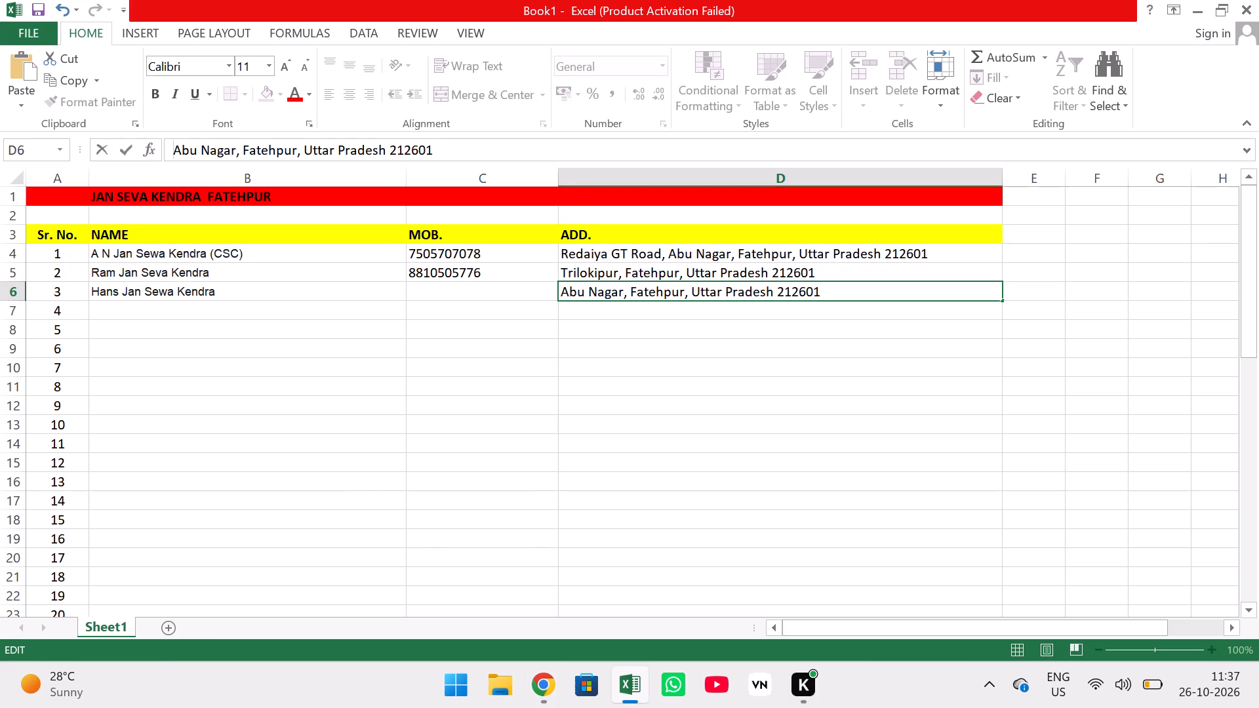
{"action": "left_click", "coordinate": [468, 292]}
{"action": "key", "text": "ctrl+v"}
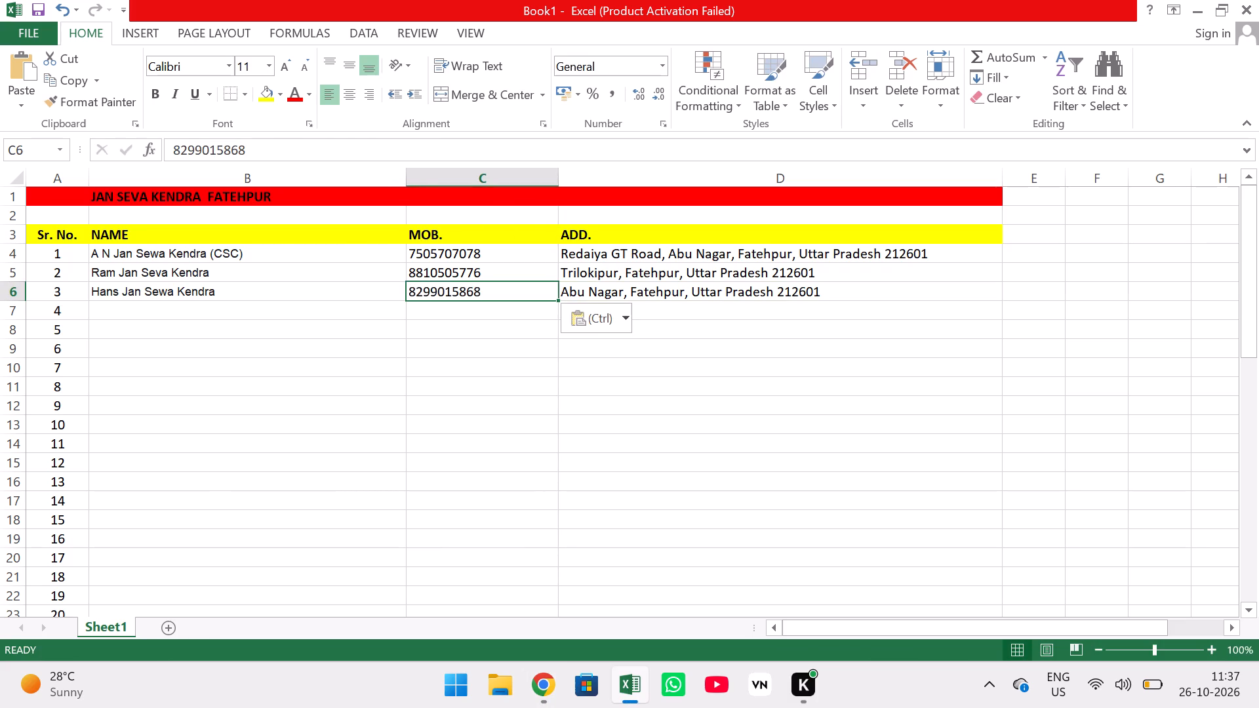
Open the AADHAR SEWA KENDRA HASANAPUR FATEHPUR listing from the Chrome places list and copy its name into Excel cell B7 under NAME.
{"action": "key", "text": "alt+Tab"}
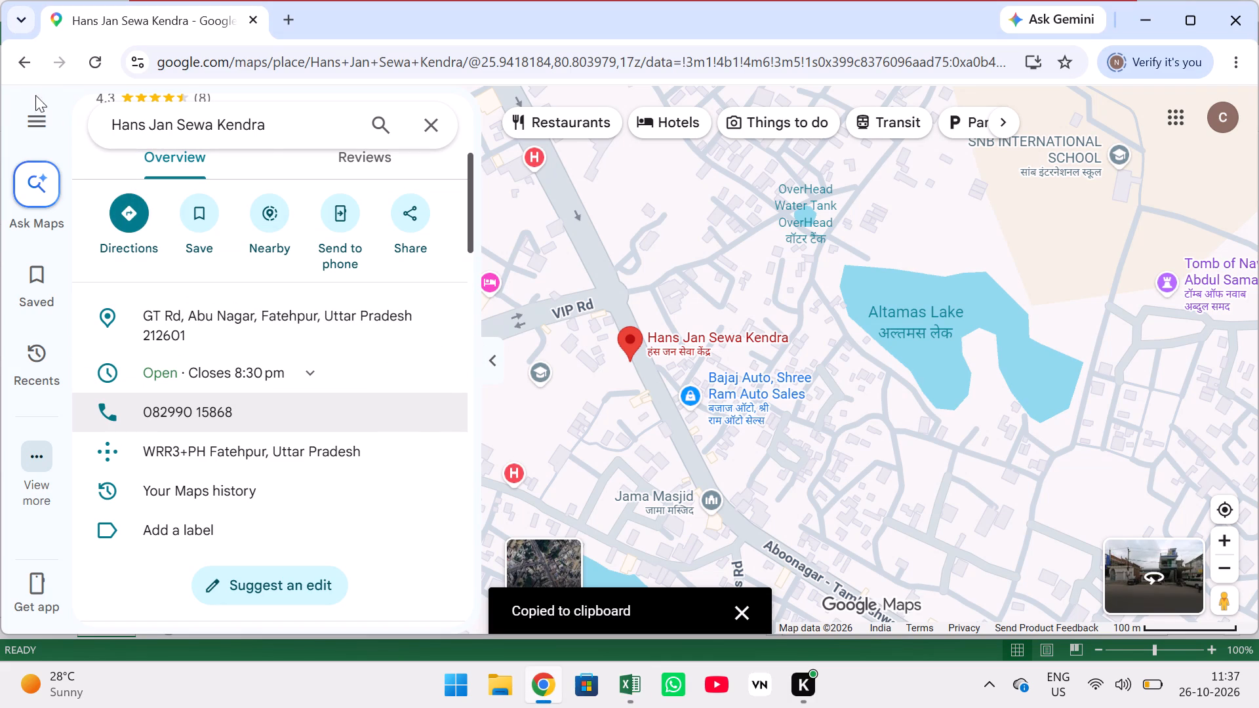
{"action": "left_click", "coordinate": [26, 67]}
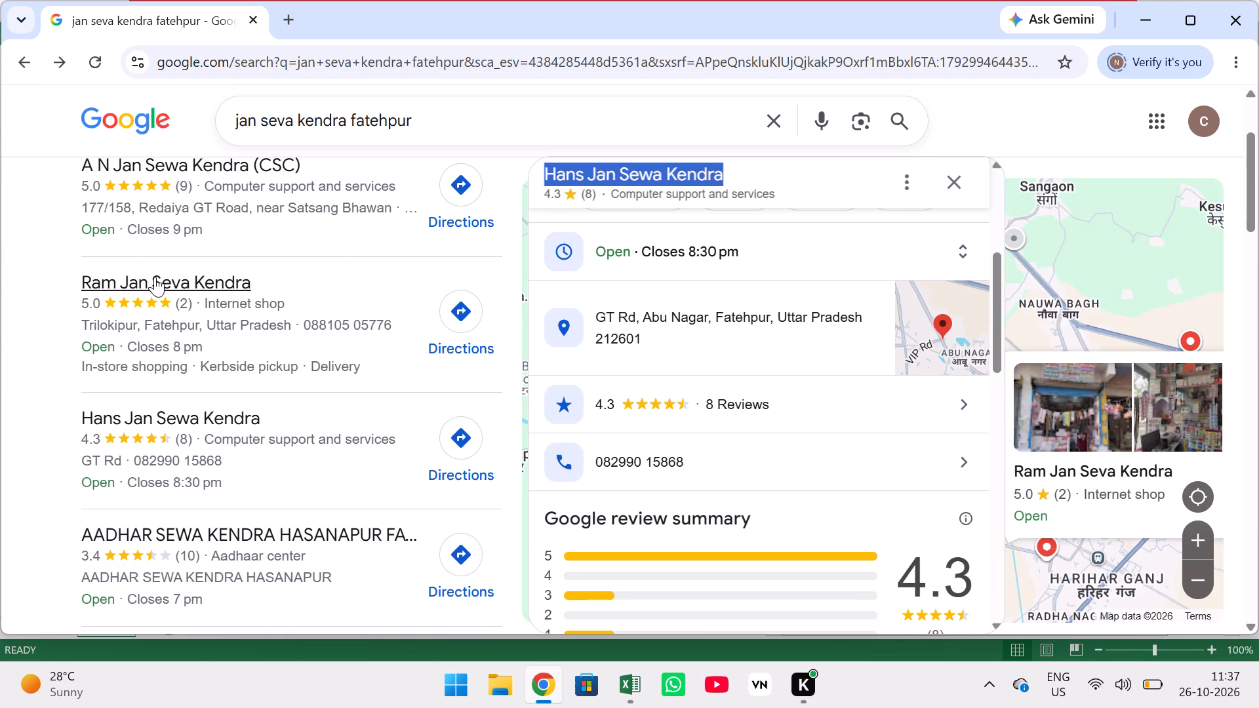
{"action": "left_click", "coordinate": [182, 526]}
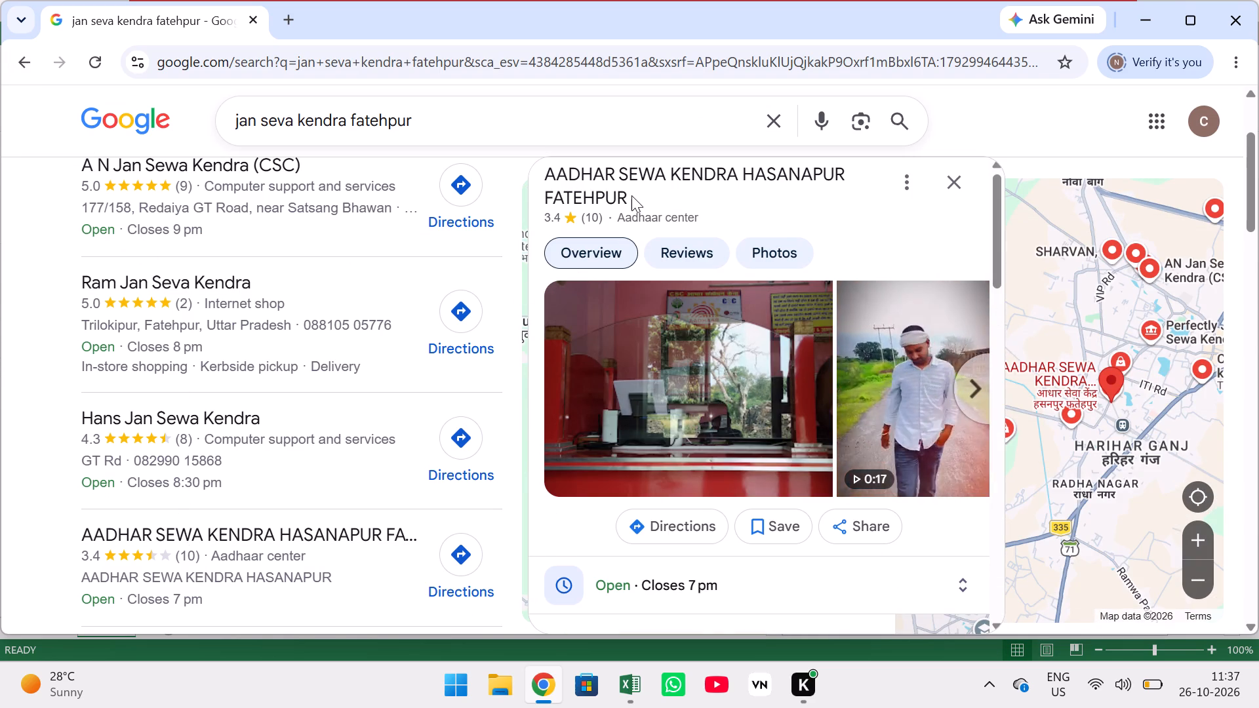
{"action": "left_click_drag", "start_coordinate": [637, 193], "coordinate": [534, 174]}
{"action": "key", "text": "ctrl+c"}
{"action": "key", "text": "alt+Tab"}
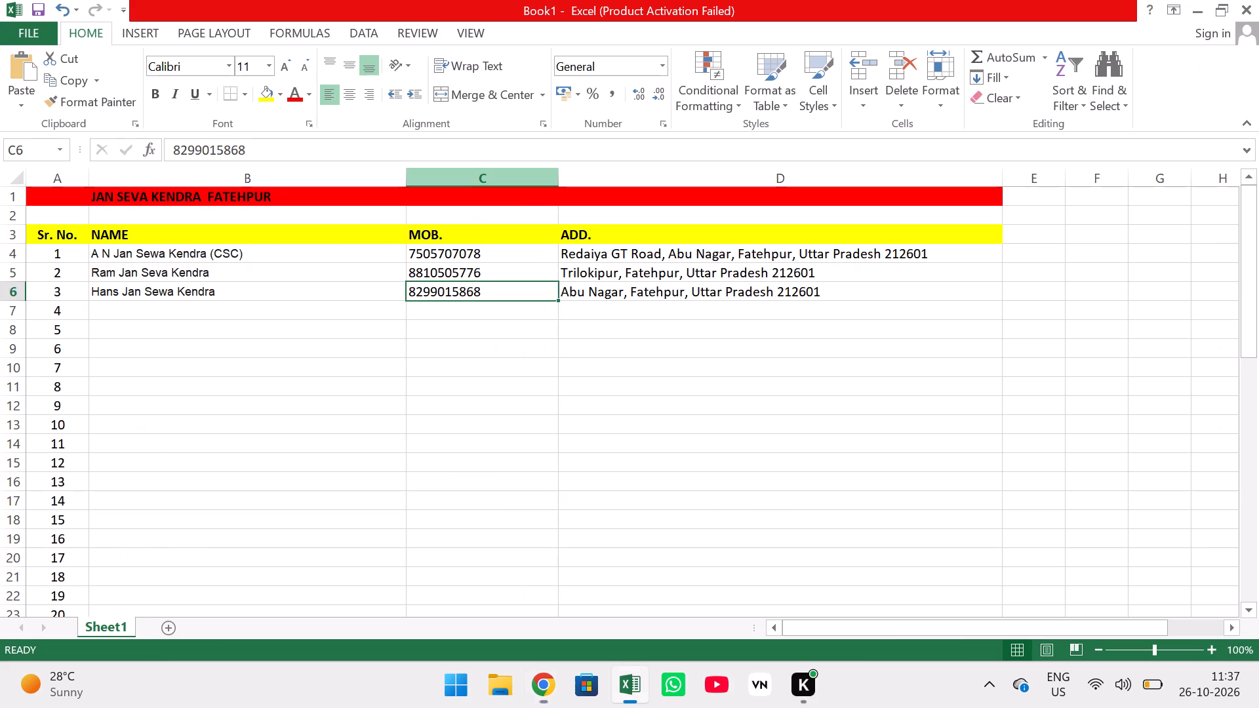
{"action": "left_click", "coordinate": [238, 306]}
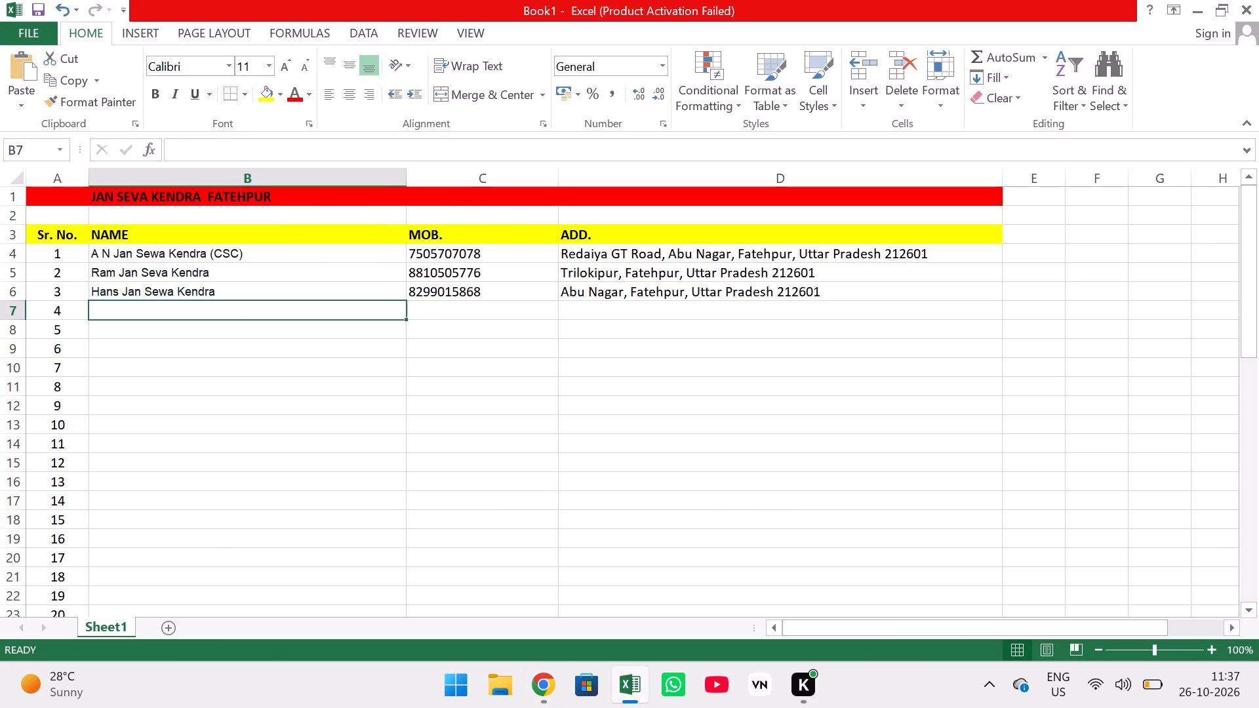
{"action": "key", "text": "ctrl+v"}
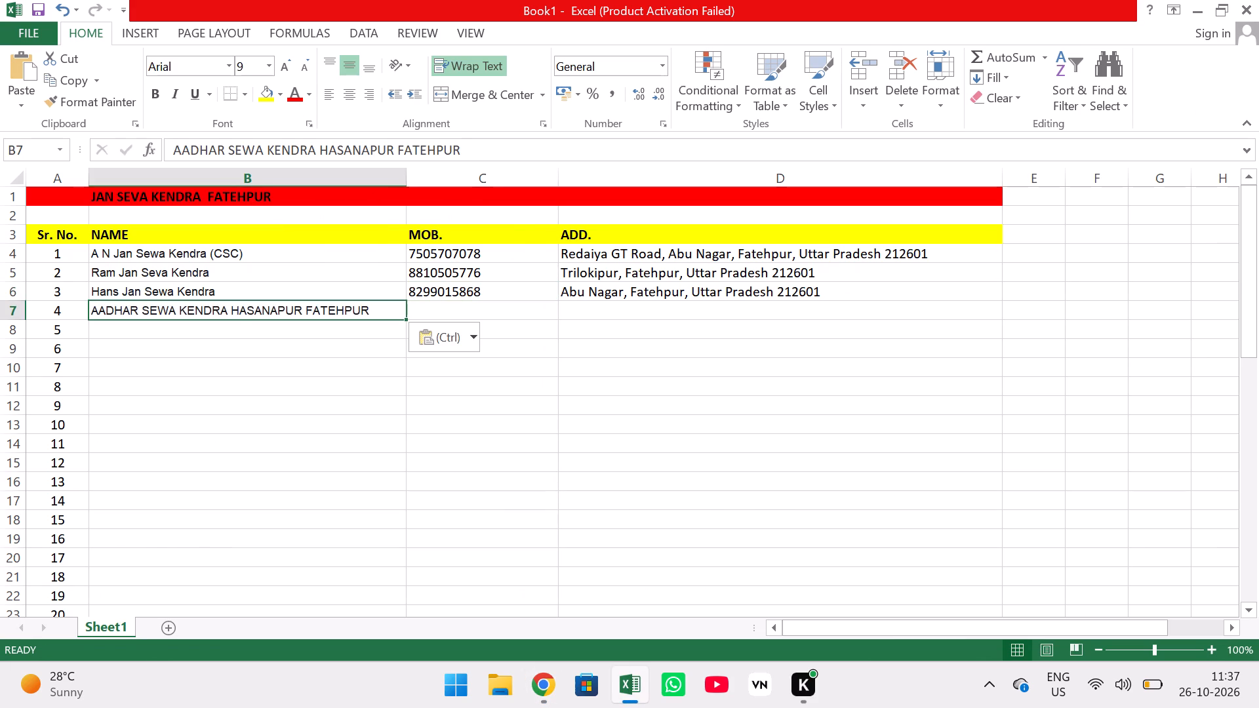
Copy the AADHAR SEWA KENDRA HASANAPUR FATEHPUR address from its Google Maps page in Chrome into Excel cell D7 under ADD.
{"action": "key", "text": "alt+Tab"}
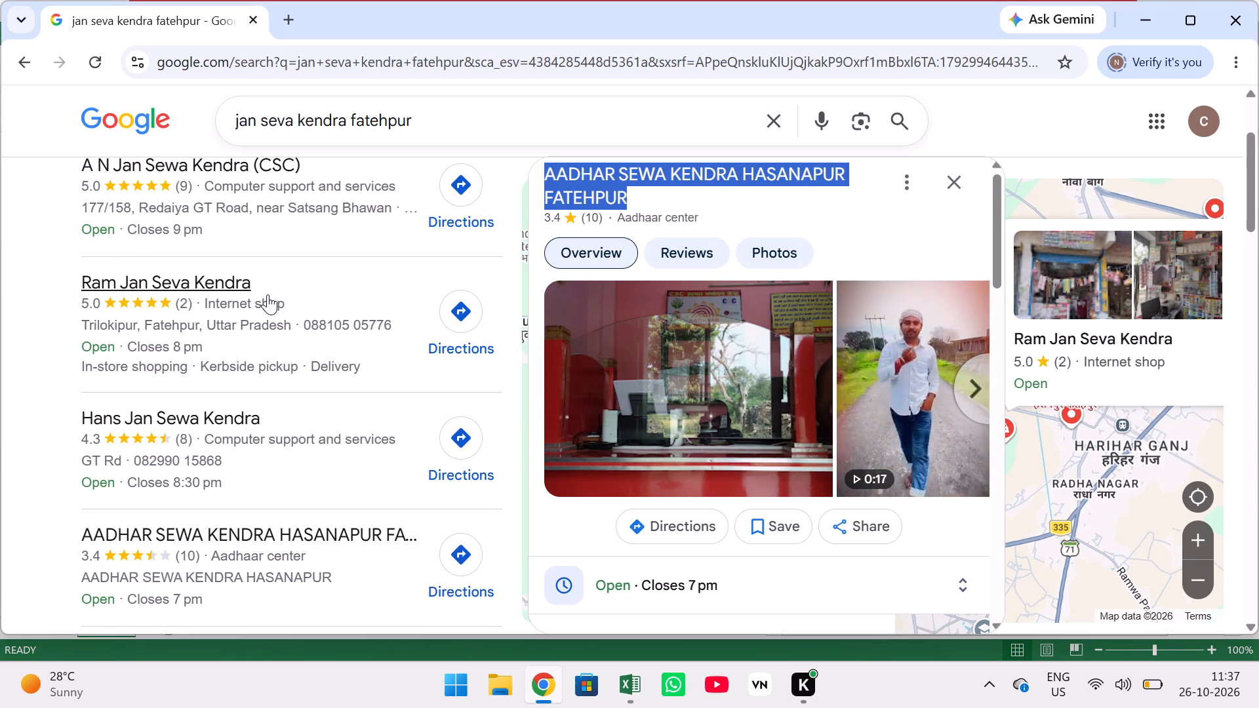
{"action": "scroll", "coordinate": [700, 437], "scroll_direction": "down", "scroll_amount": 2}
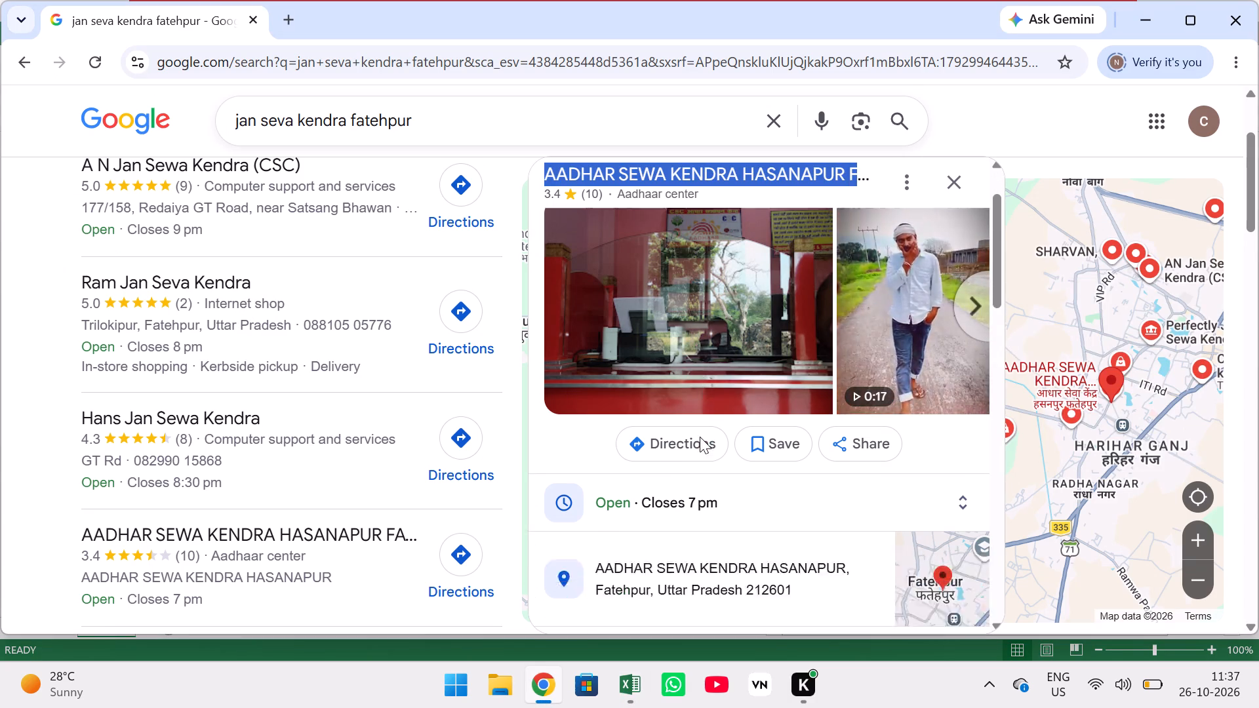
{"action": "scroll", "coordinate": [700, 437], "scroll_direction": "down", "scroll_amount": 2}
{"action": "left_click", "coordinate": [787, 366]}
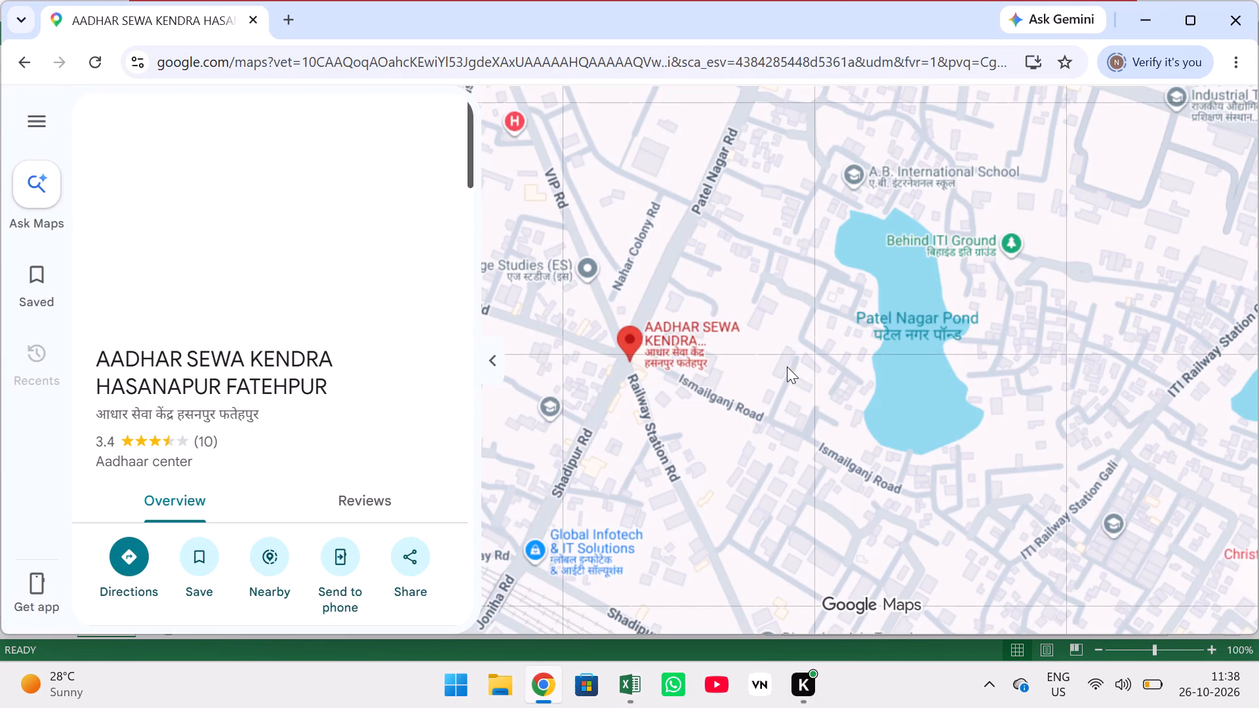
{"action": "scroll", "coordinate": [380, 391], "scroll_direction": "down", "scroll_amount": 3}
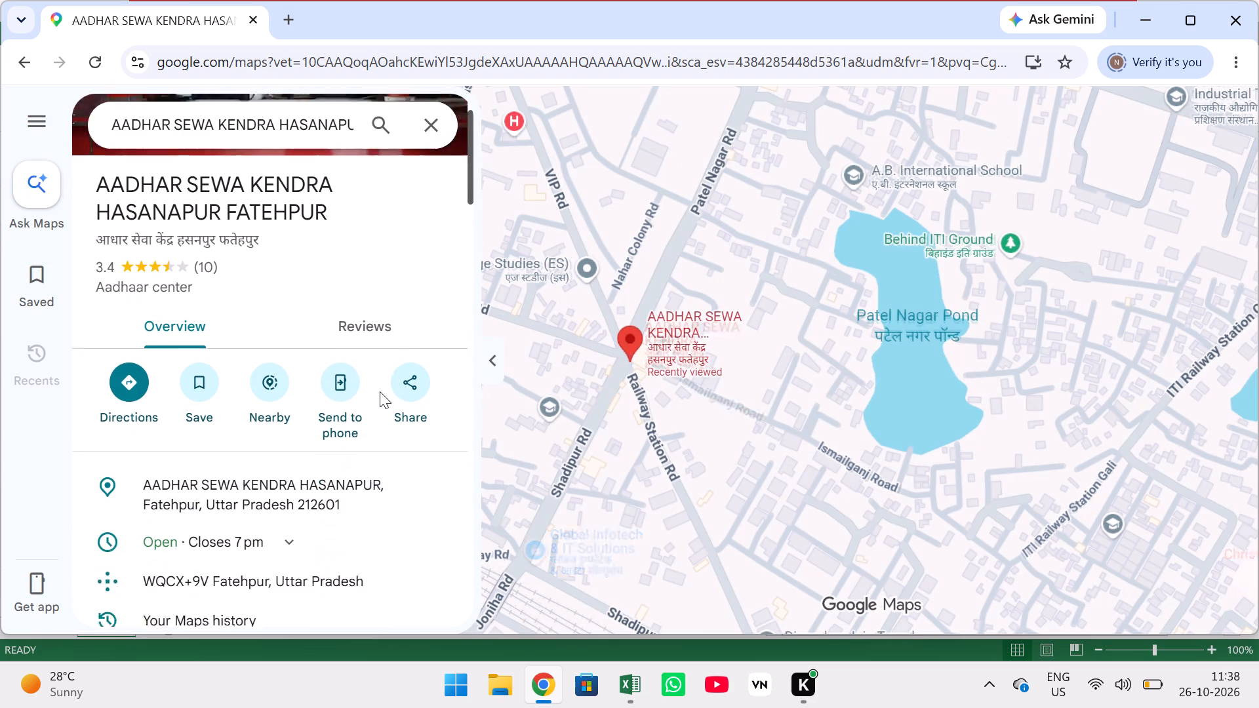
{"action": "scroll", "coordinate": [380, 391], "scroll_direction": "down", "scroll_amount": 2}
{"action": "left_click", "coordinate": [438, 367]}
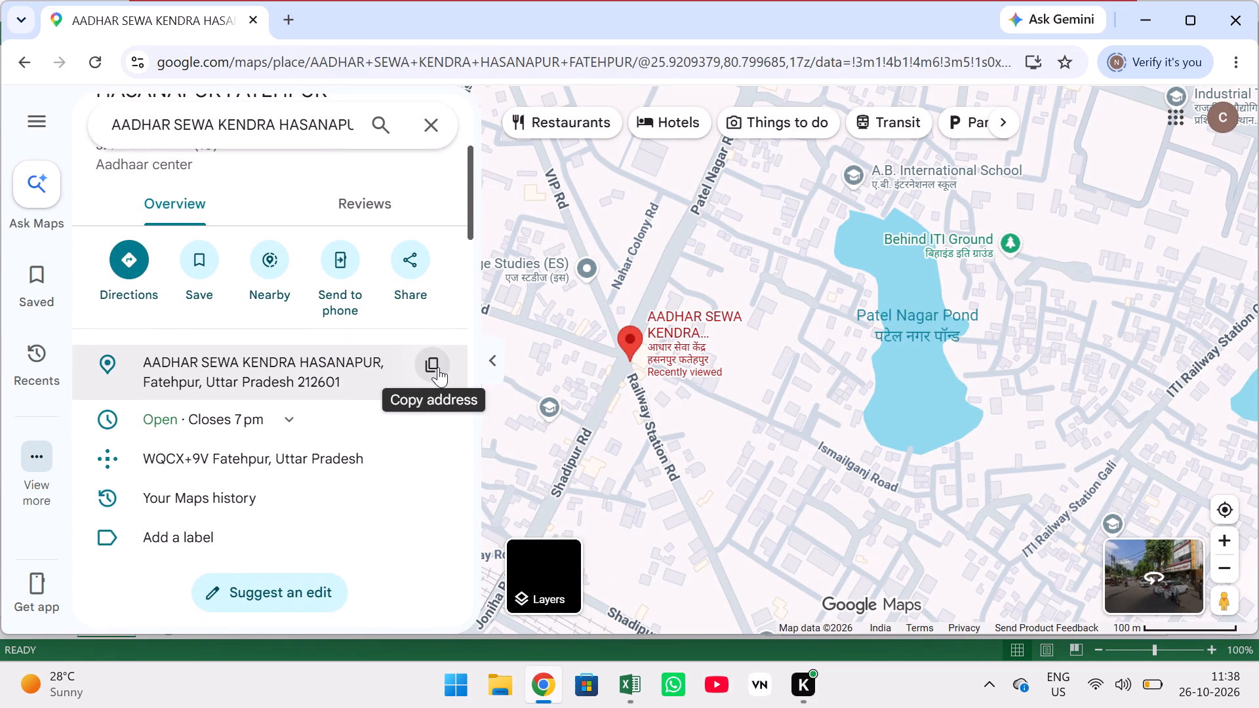
{"action": "key", "text": "alt+Tab"}
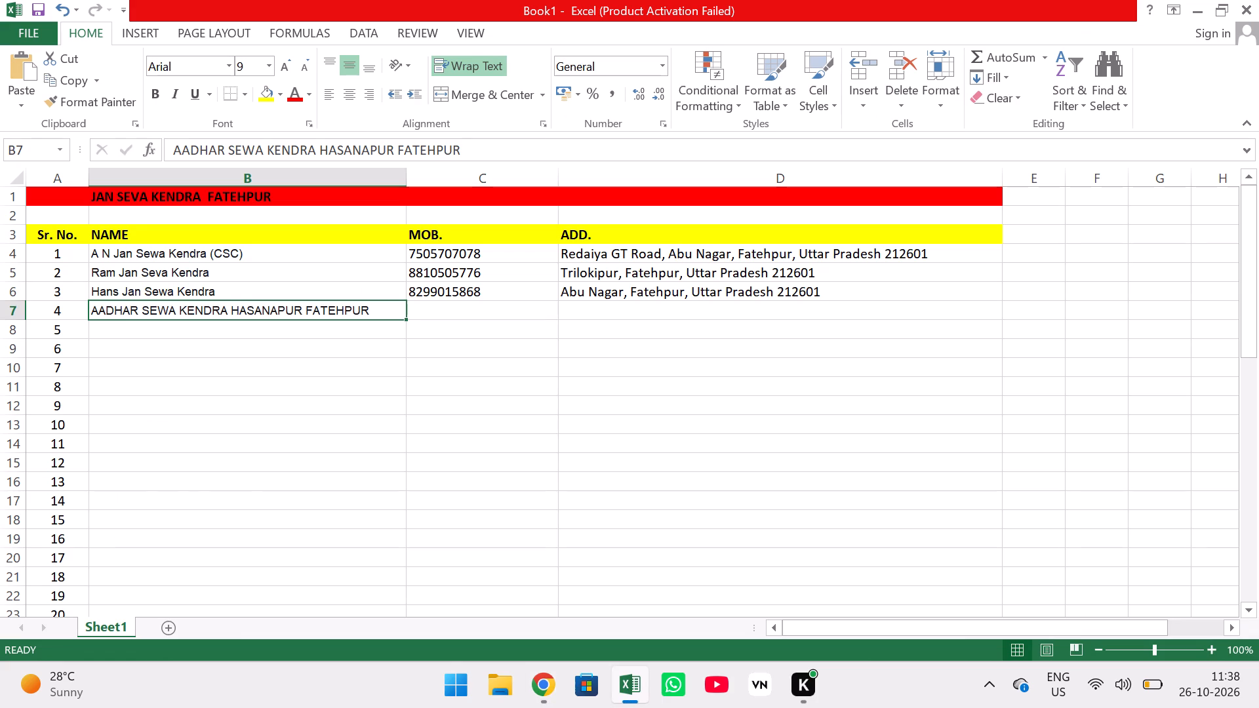
{"action": "left_click", "coordinate": [609, 315]}
{"action": "key", "text": "ctrl+v"}
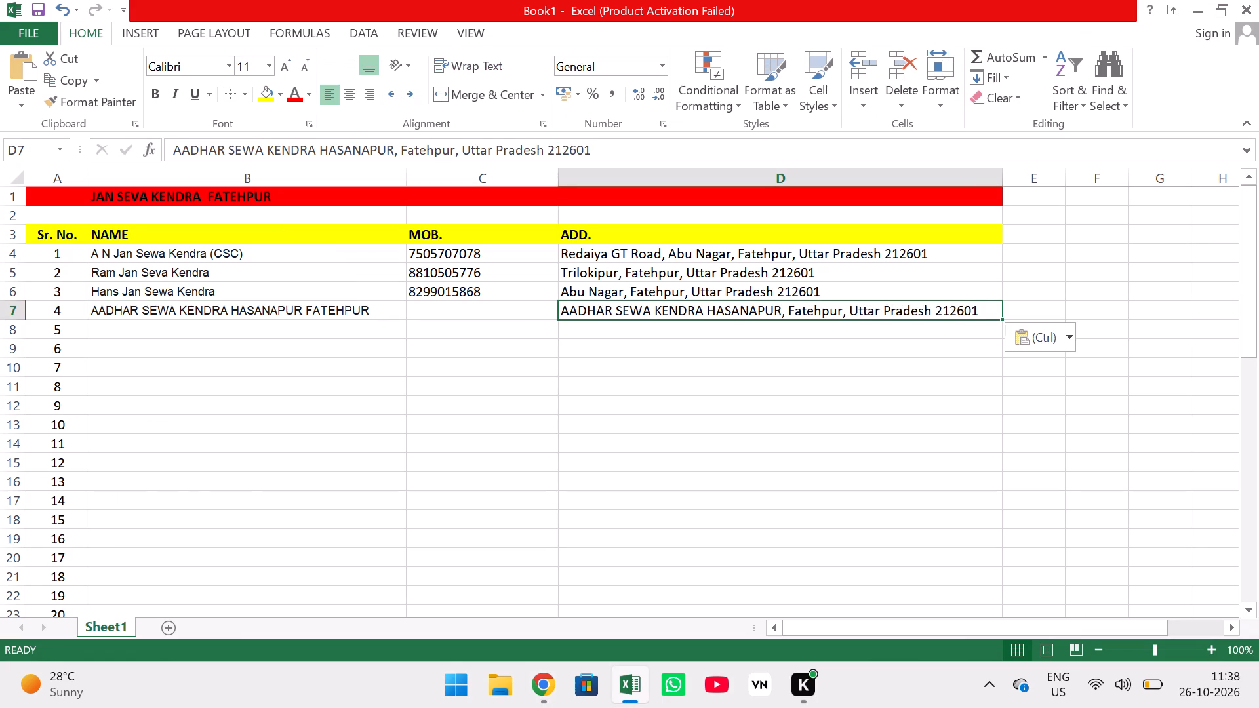
Switch to Chrome and return from the Maps page to the AADHAR SEWA KENDRA HASANAPUR FATEHPUR listing in the search results.
{"action": "key", "text": "alt+Tab"}
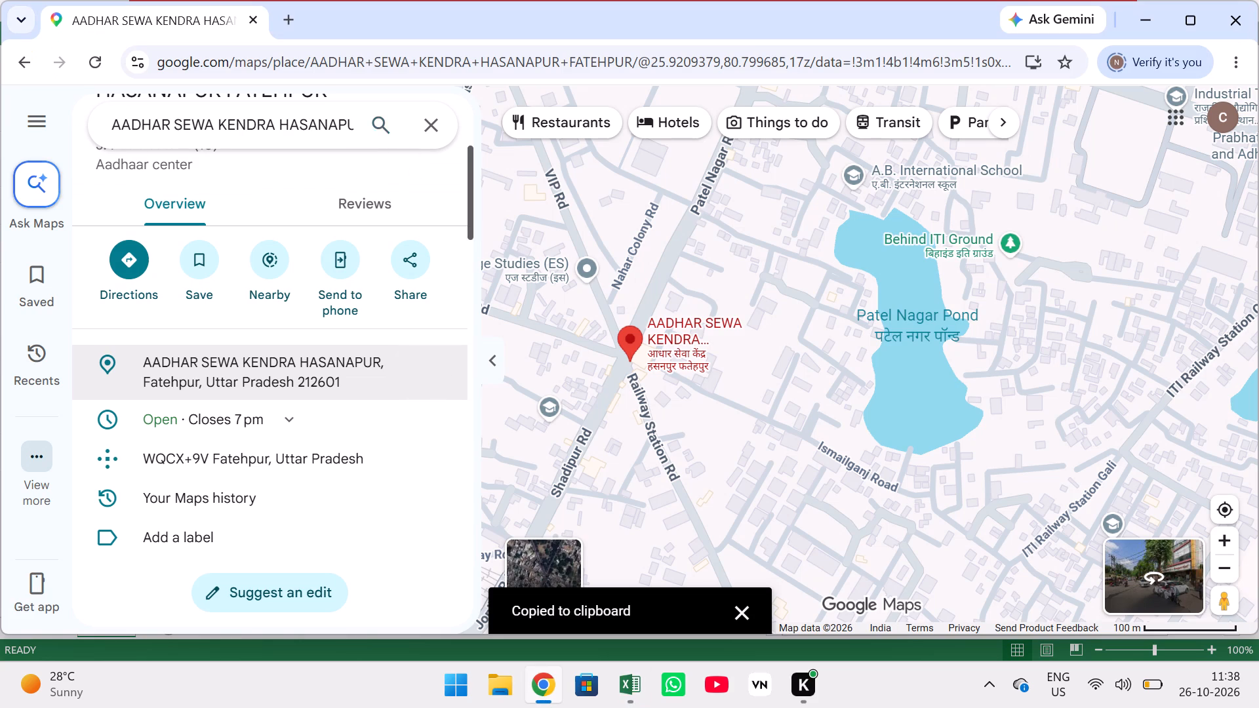
{"action": "scroll", "coordinate": [340, 247], "scroll_direction": "up", "scroll_amount": 5}
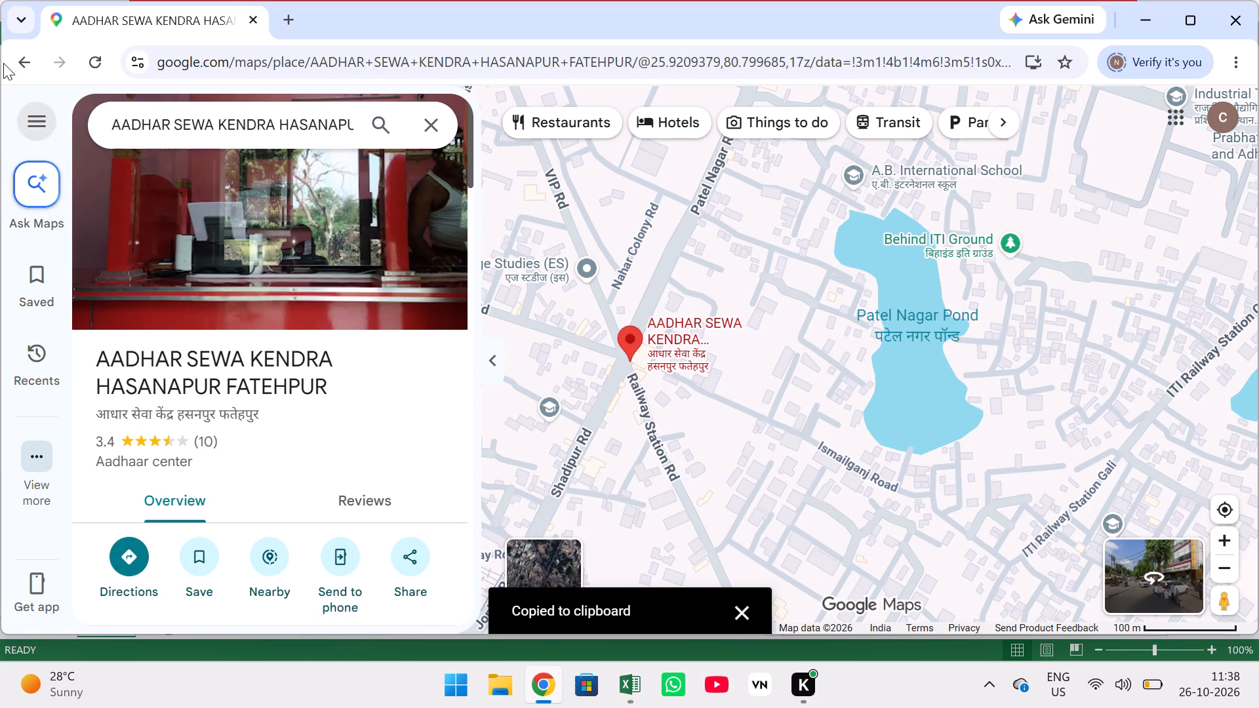
{"action": "left_click", "coordinate": [22, 59]}
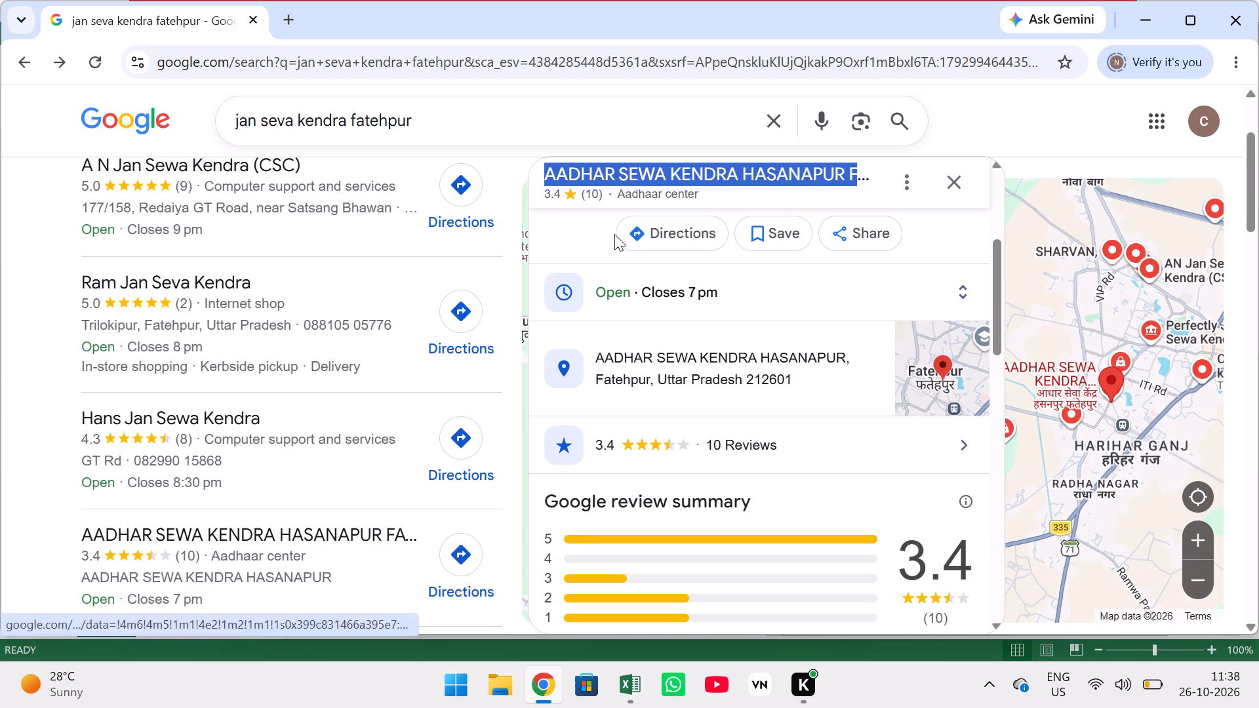
{"action": "scroll", "coordinate": [620, 235], "scroll_direction": "up", "scroll_amount": 5}
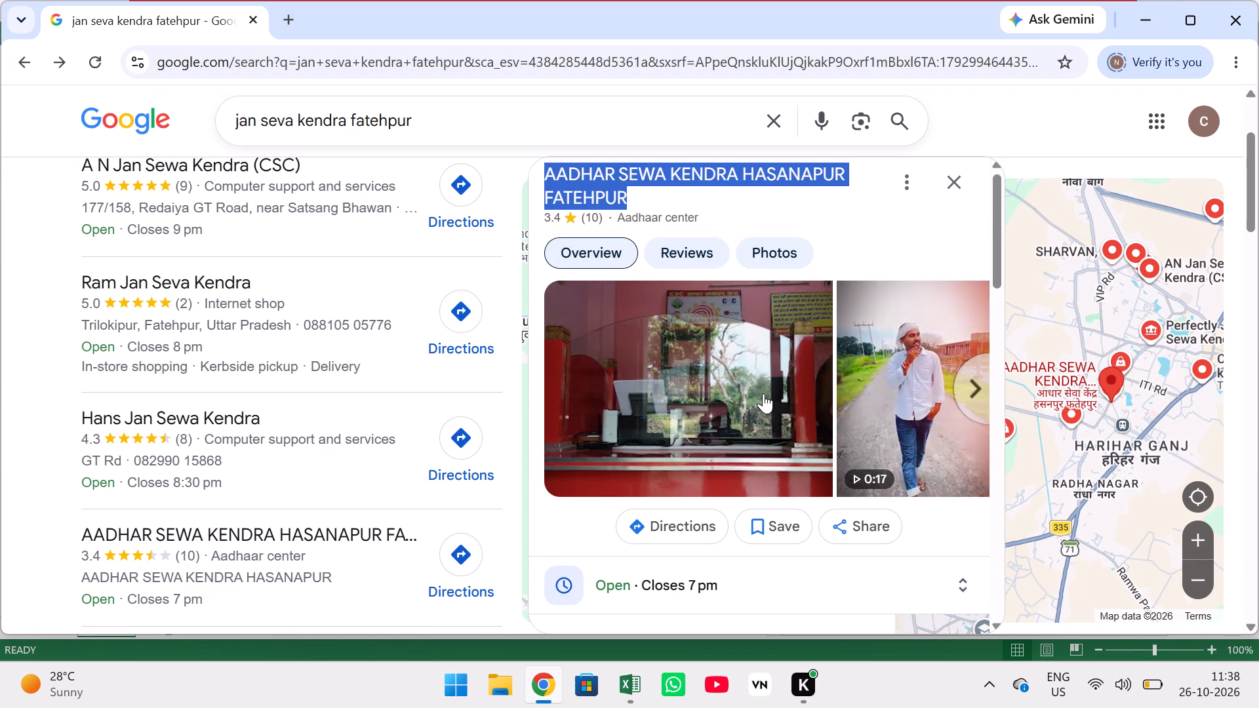
Open the listing's photos and its 360° street view, and look around the road junction and the surrounding shops.
{"action": "left_click", "coordinate": [763, 393]}
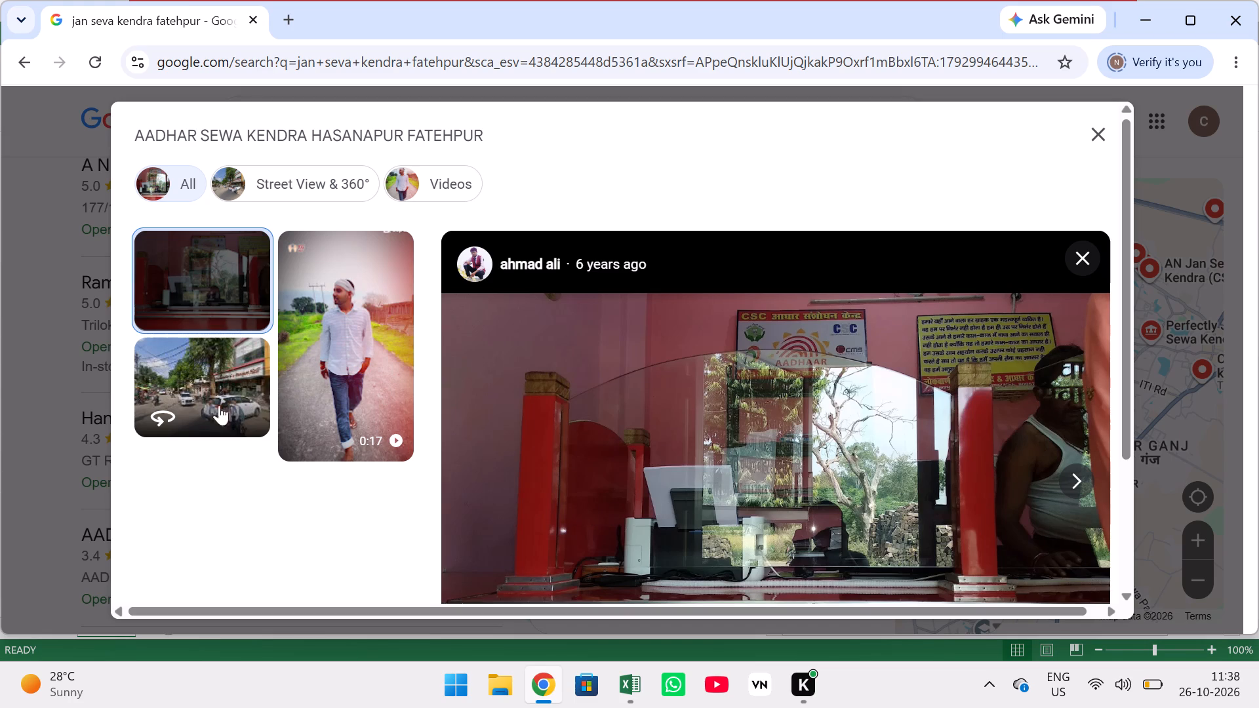
{"action": "left_click", "coordinate": [178, 407]}
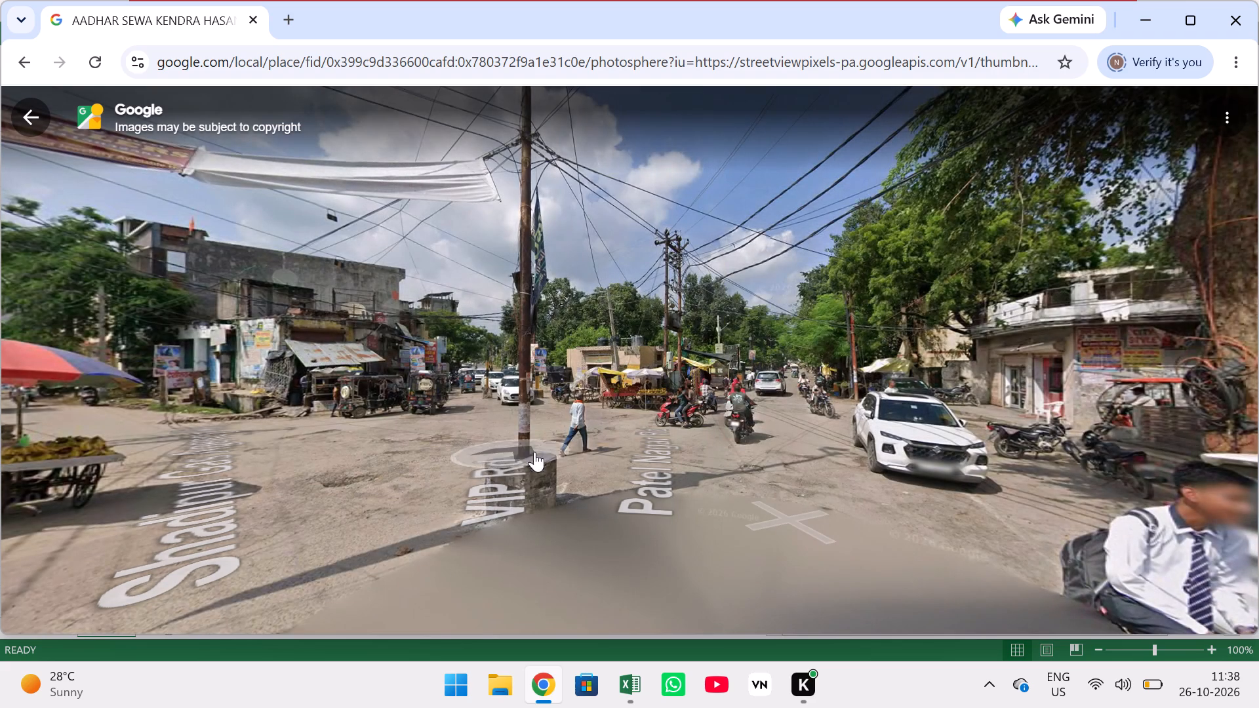
{"action": "left_click_drag", "start_coordinate": [553, 452], "coordinate": [685, 437]}
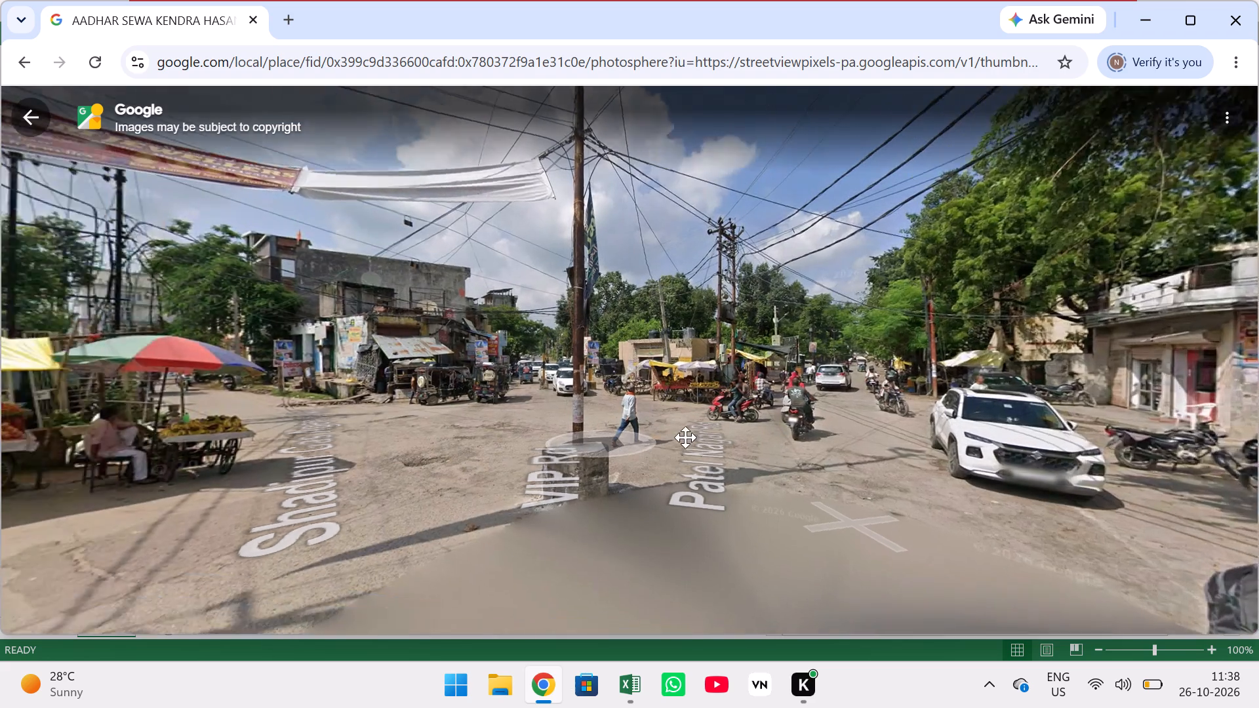
{"action": "left_click_drag", "start_coordinate": [685, 437], "coordinate": [992, 452]}
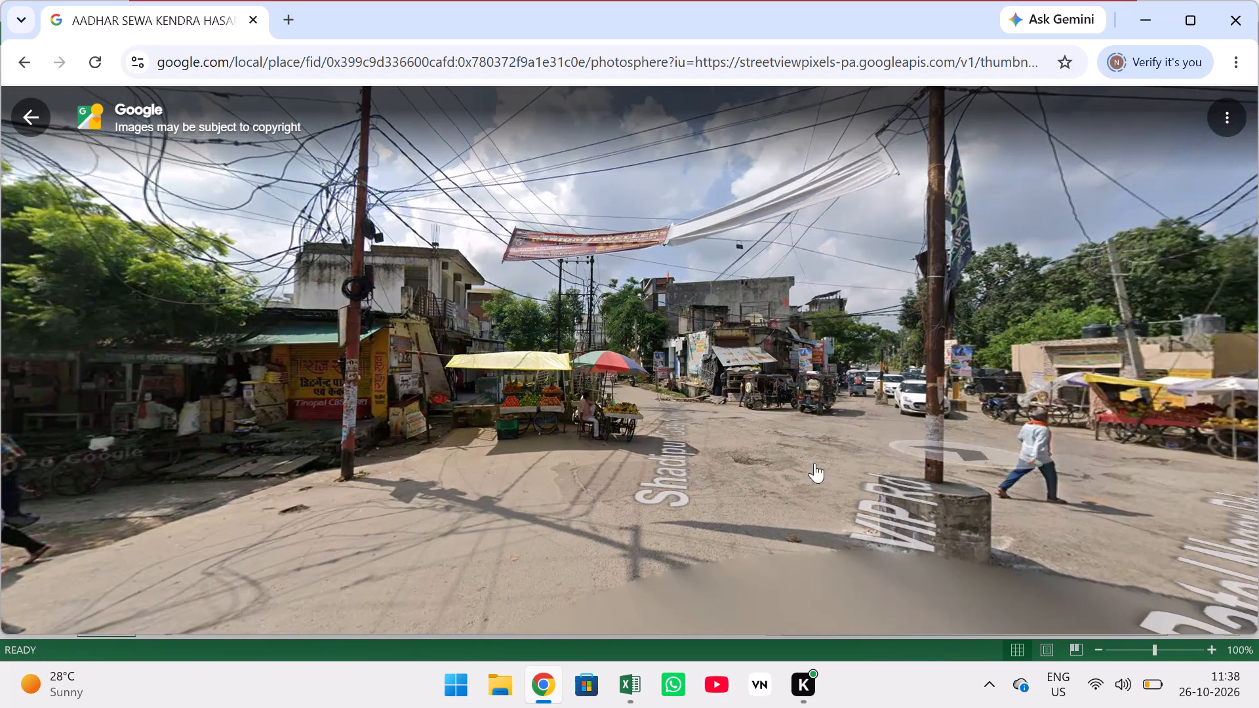
{"action": "left_click_drag", "start_coordinate": [732, 454], "coordinate": [974, 437]}
{"action": "left_click_drag", "start_coordinate": [675, 433], "coordinate": [962, 427]}
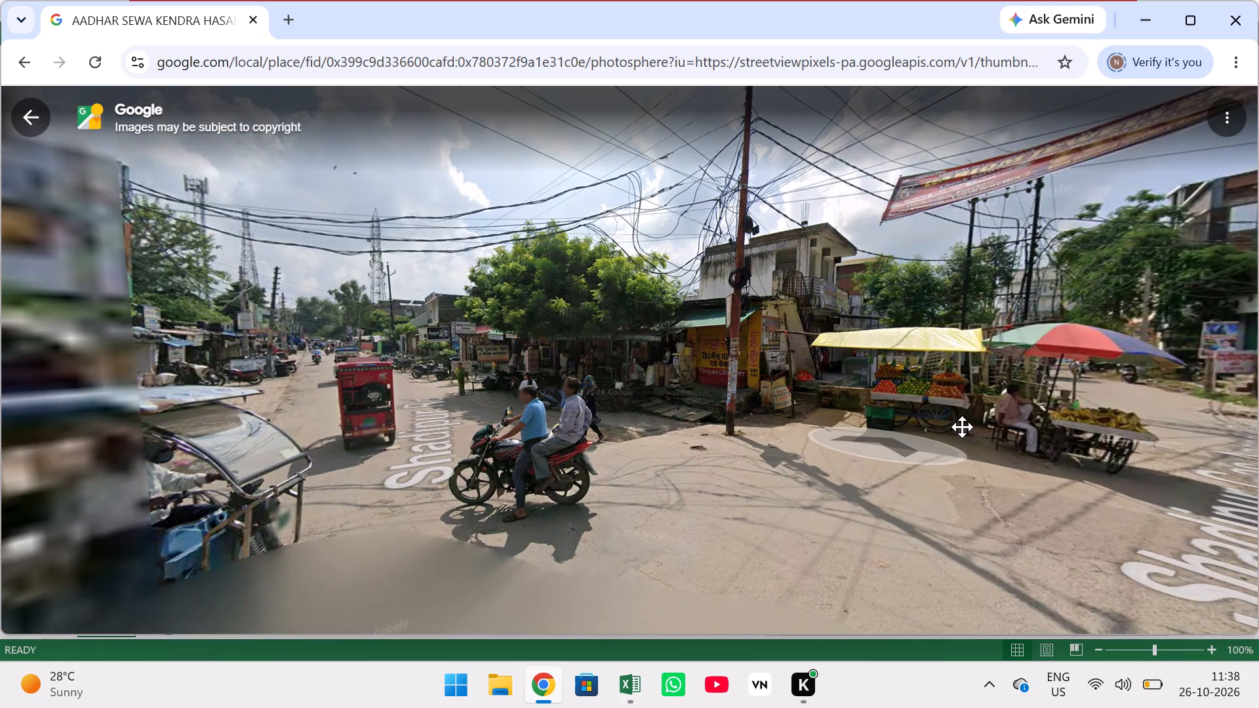
{"action": "left_click_drag", "start_coordinate": [962, 427], "coordinate": [968, 428]}
{"action": "left_click_drag", "start_coordinate": [597, 439], "coordinate": [888, 401]}
{"action": "left_click_drag", "start_coordinate": [568, 421], "coordinate": [833, 383]}
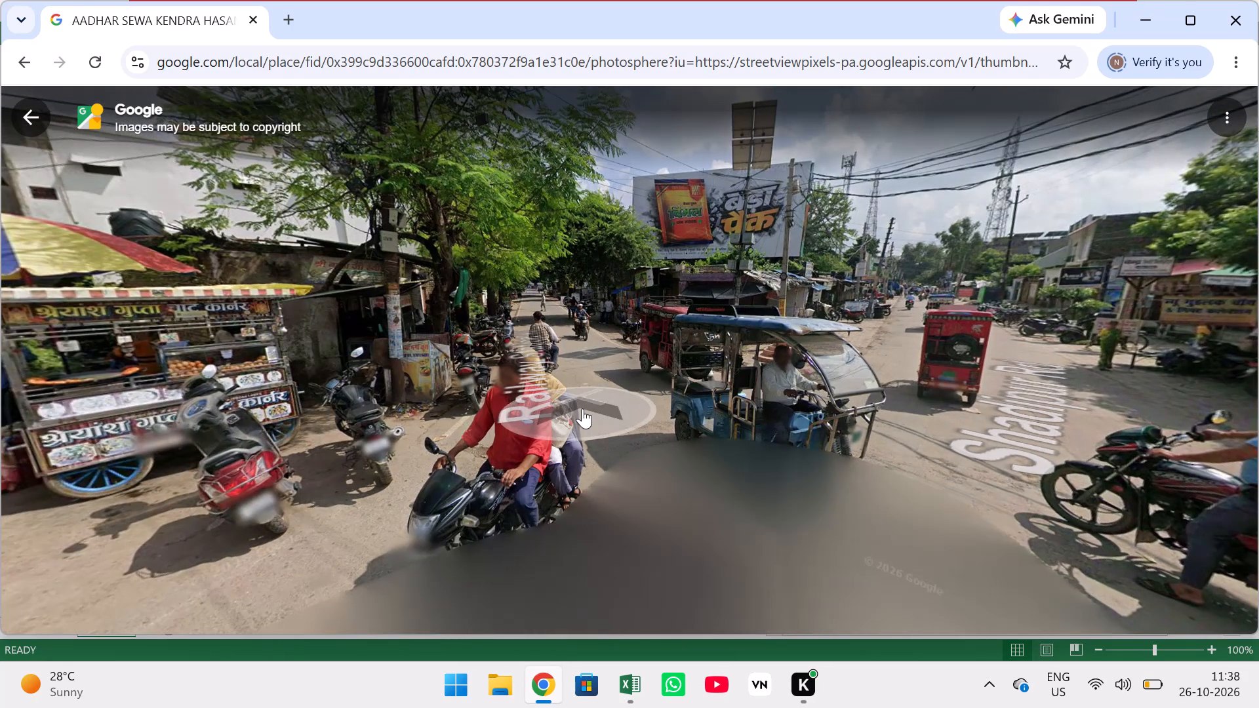
{"action": "left_click_drag", "start_coordinate": [582, 408], "coordinate": [590, 342]}
{"action": "left_click_drag", "start_coordinate": [595, 340], "coordinate": [800, 330]}
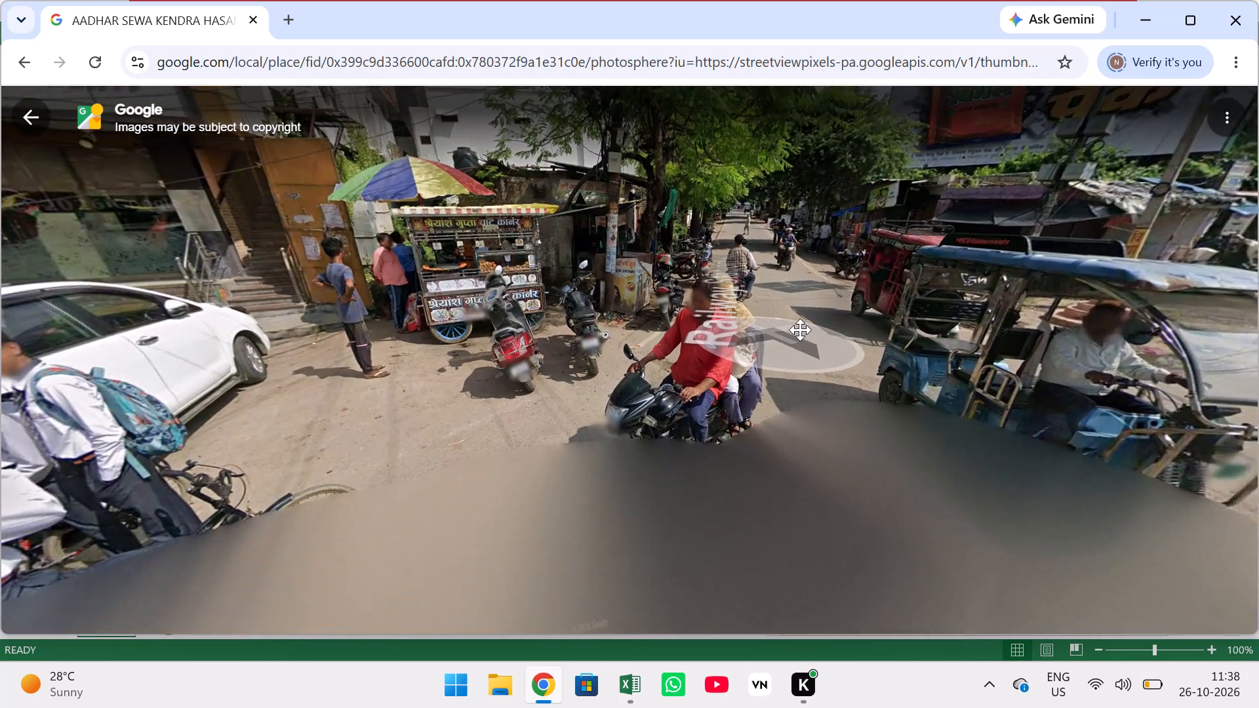
{"action": "left_click_drag", "start_coordinate": [800, 330], "coordinate": [801, 330]}
{"action": "left_click_drag", "start_coordinate": [739, 327], "coordinate": [733, 410]}
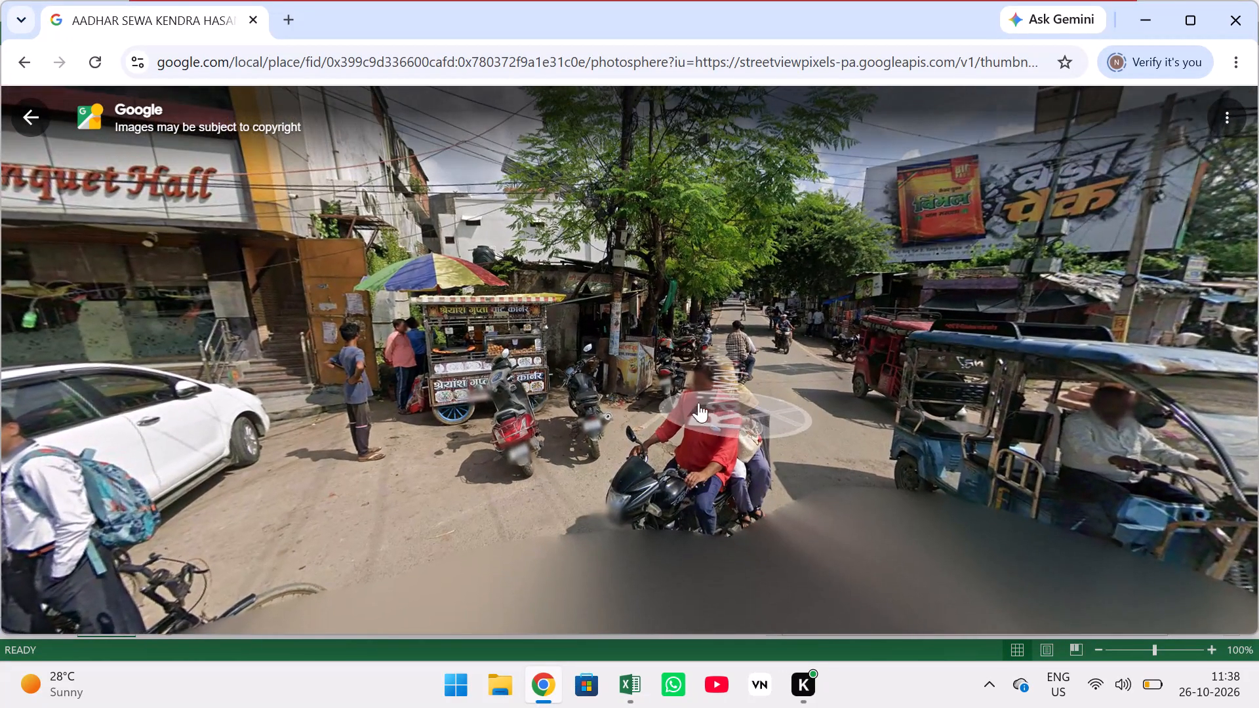
{"action": "left_click_drag", "start_coordinate": [573, 387], "coordinate": [775, 372]}
{"action": "left_click_drag", "start_coordinate": [555, 398], "coordinate": [755, 359]}
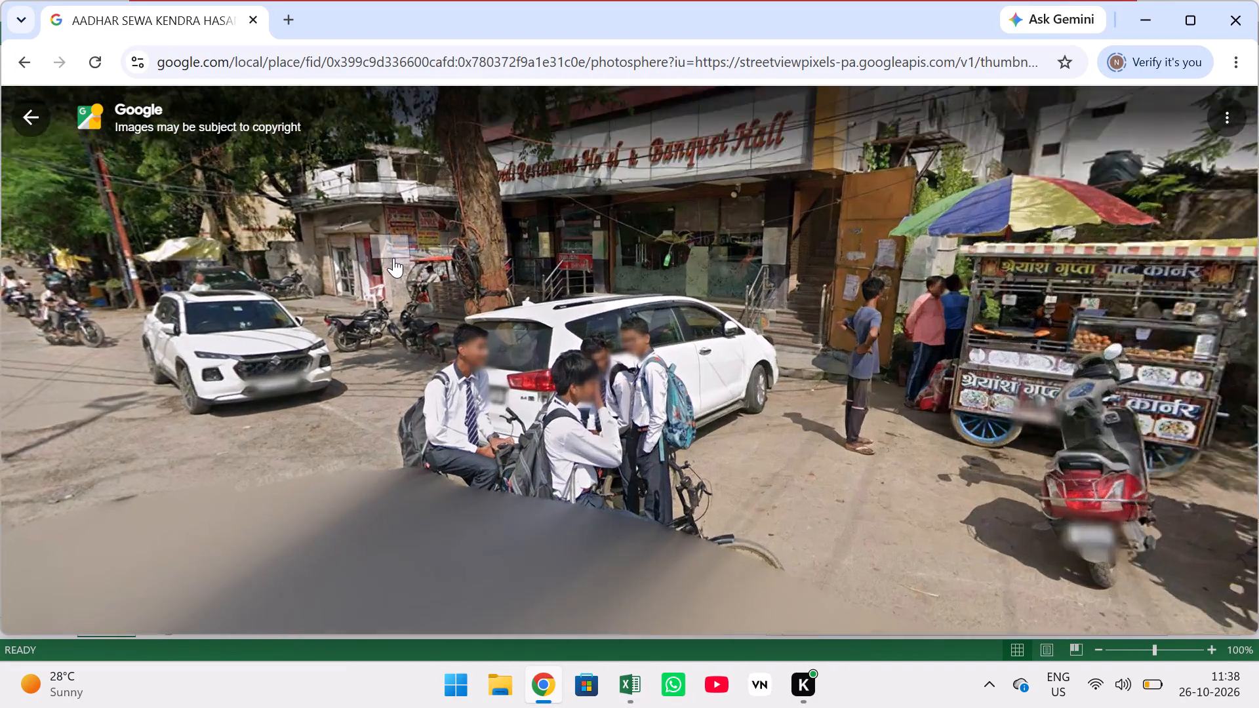
Examine the shopfronts and posters beside the large tree near the Banquet Hall close up in the street view.
{"action": "left_click_drag", "start_coordinate": [393, 258], "coordinate": [397, 330]}
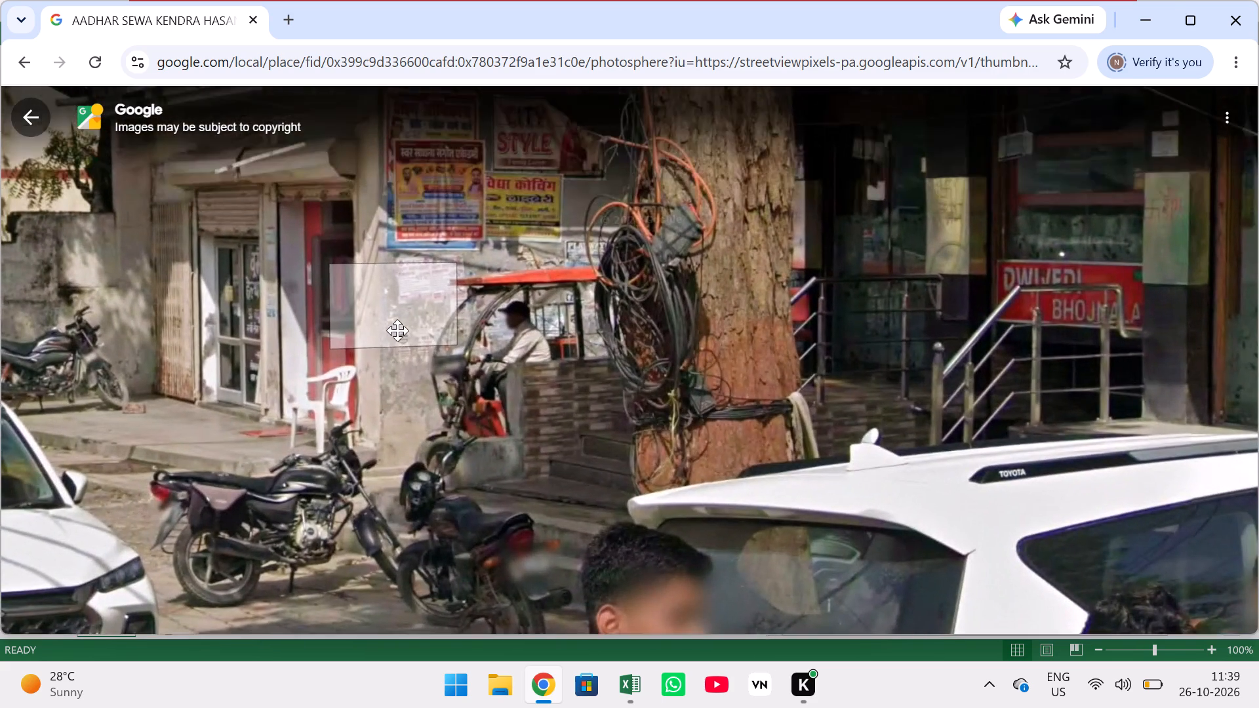
{"action": "left_click_drag", "start_coordinate": [397, 330], "coordinate": [393, 420]}
{"action": "left_click_drag", "start_coordinate": [226, 428], "coordinate": [448, 420]}
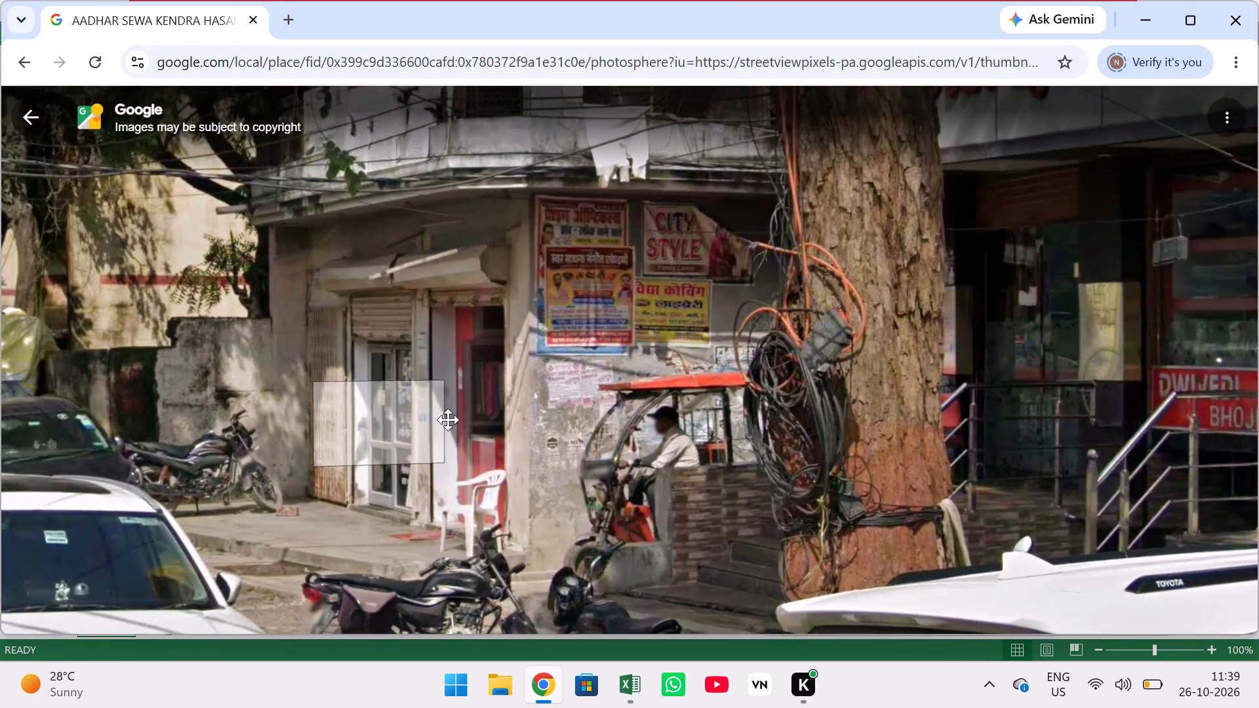
{"action": "left_click_drag", "start_coordinate": [448, 420], "coordinate": [526, 408]}
{"action": "left_click_drag", "start_coordinate": [271, 383], "coordinate": [421, 380]}
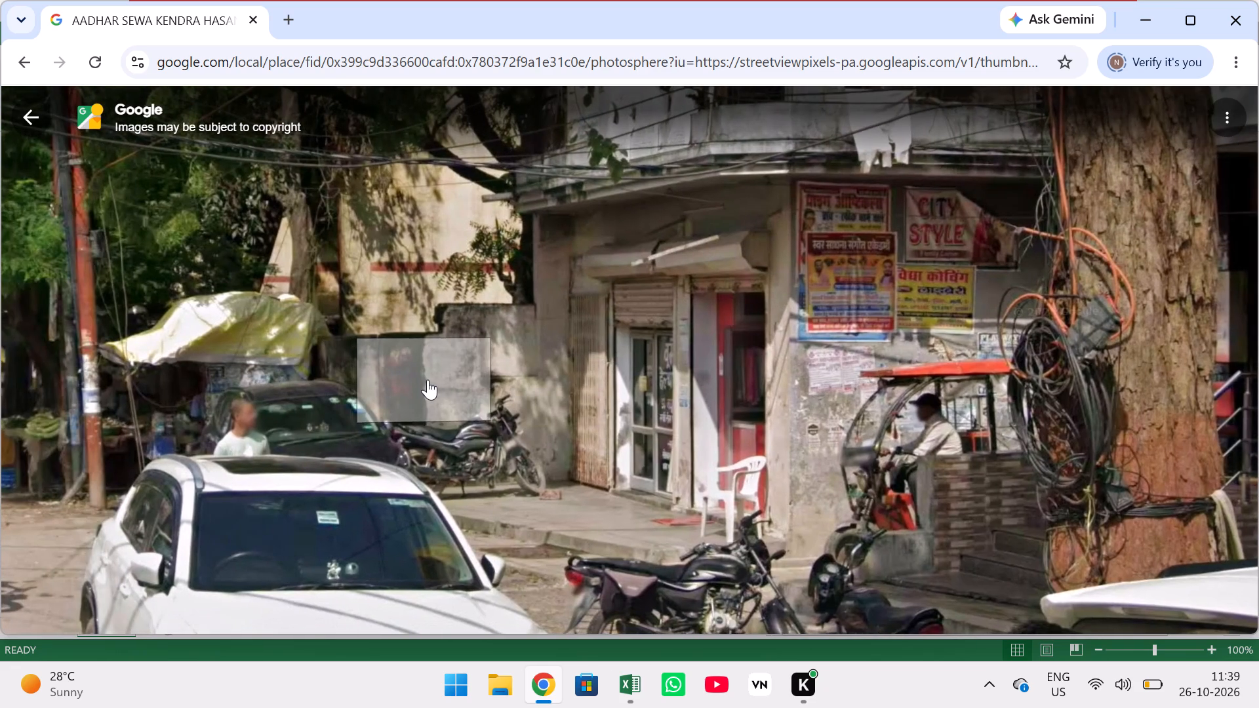
{"action": "left_click_drag", "start_coordinate": [428, 380], "coordinate": [644, 385]}
{"action": "left_click_drag", "start_coordinate": [344, 429], "coordinate": [542, 415]}
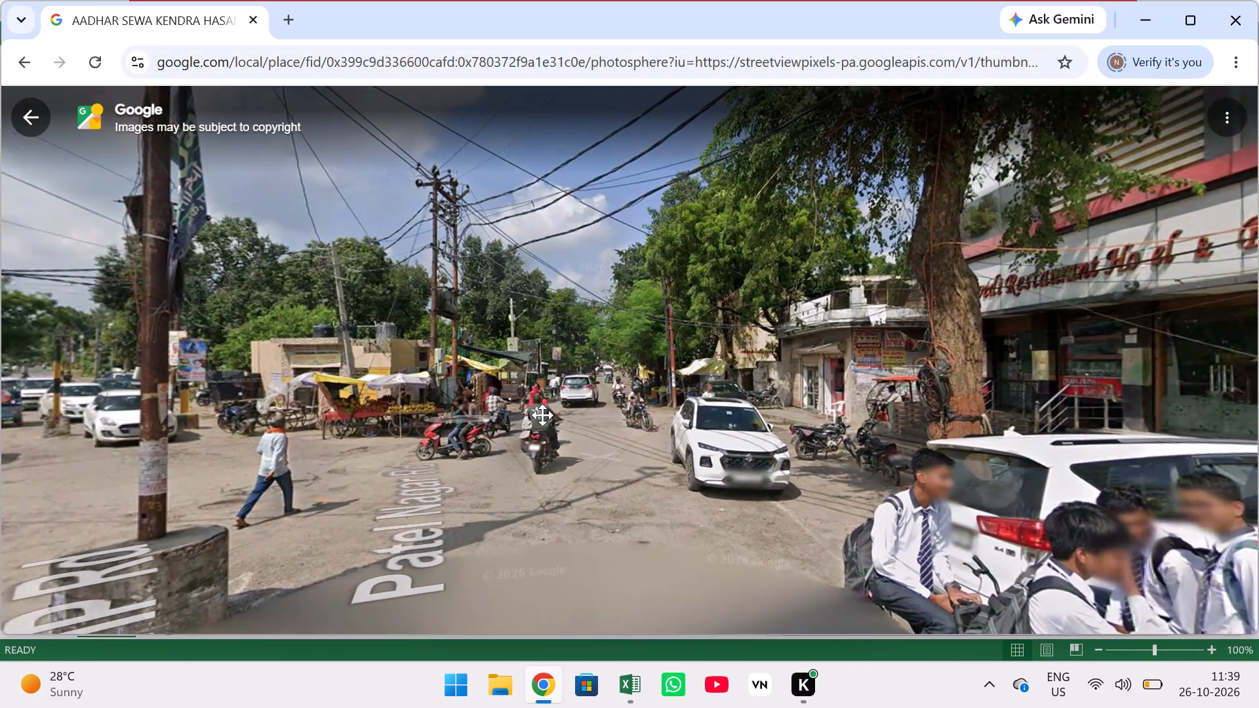
Examine the VIP Rd, Patel Nagar Rd and Shadipur sides of the junction, and close the street view and photo viewer.
{"action": "left_click_drag", "start_coordinate": [542, 415], "coordinate": [614, 414]}
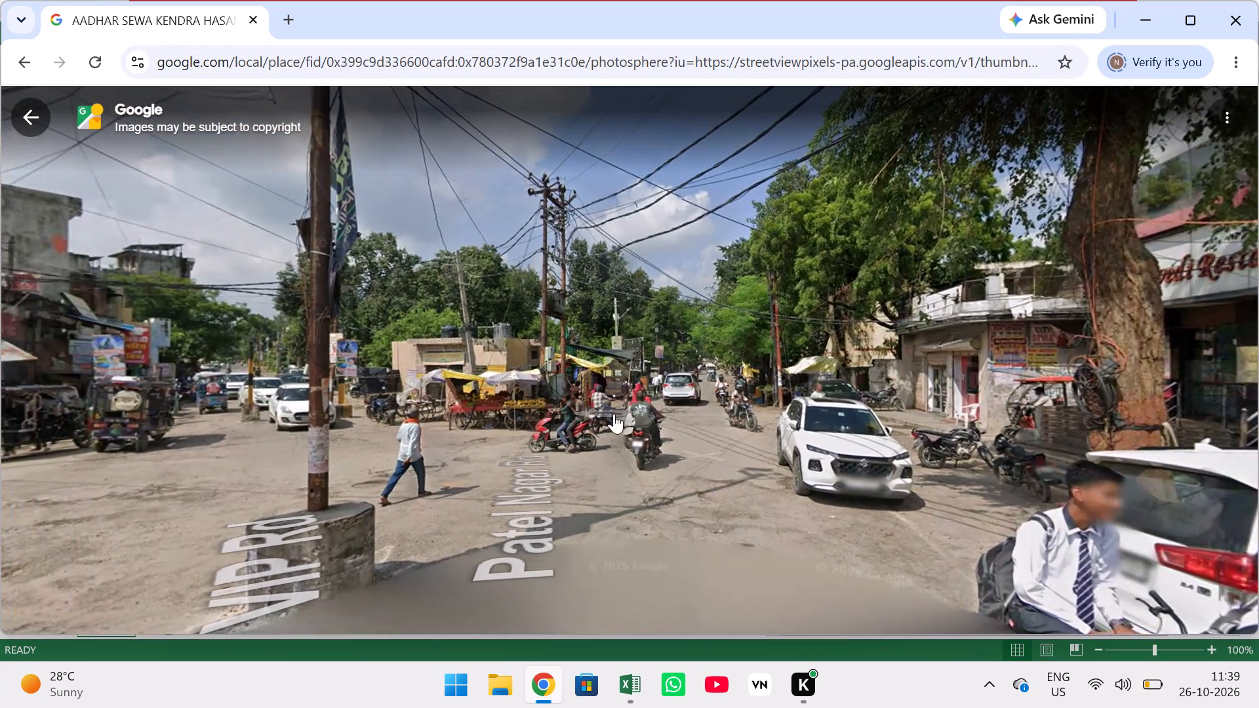
{"action": "left_click_drag", "start_coordinate": [463, 428], "coordinate": [502, 424]}
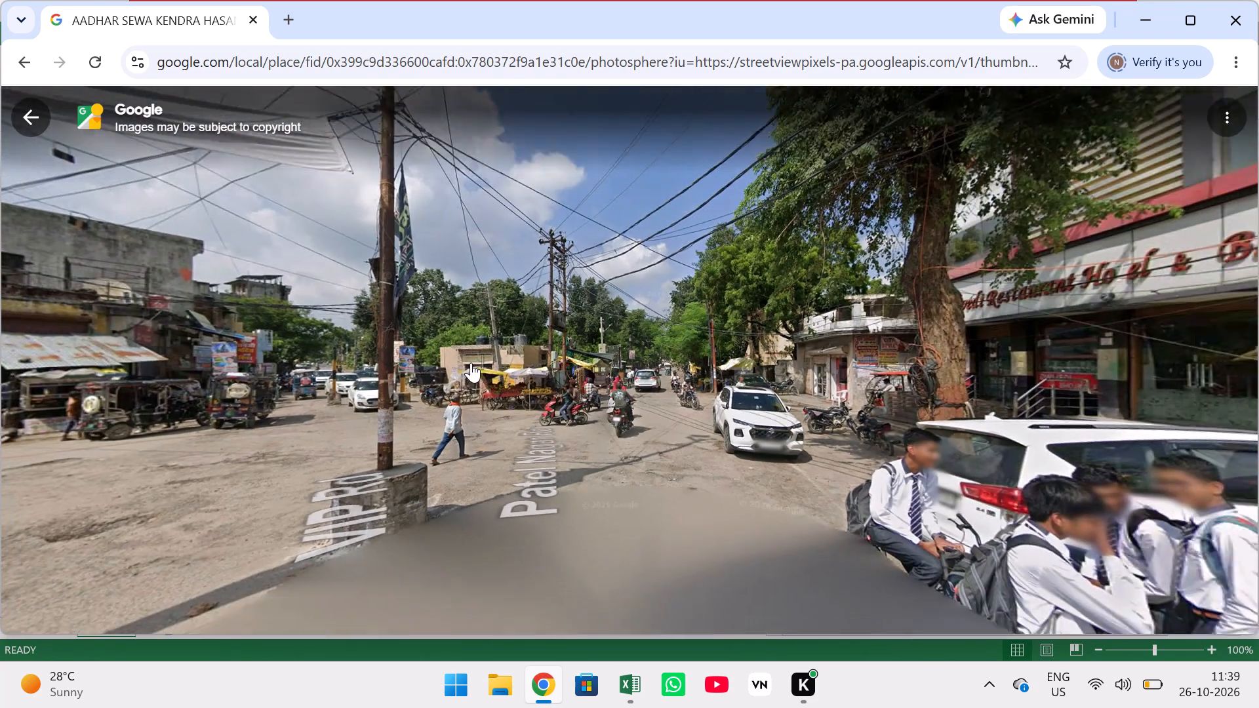
{"action": "left_click_drag", "start_coordinate": [471, 363], "coordinate": [432, 393]}
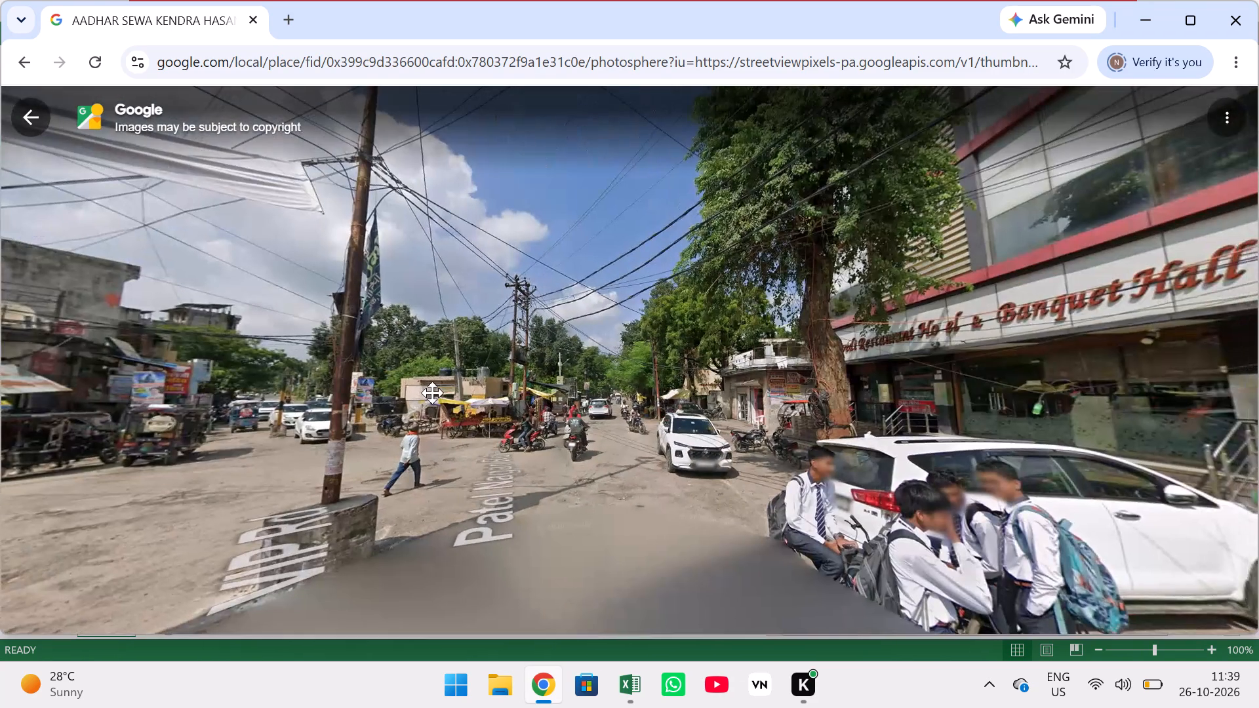
{"action": "left_click_drag", "start_coordinate": [432, 393], "coordinate": [749, 376]}
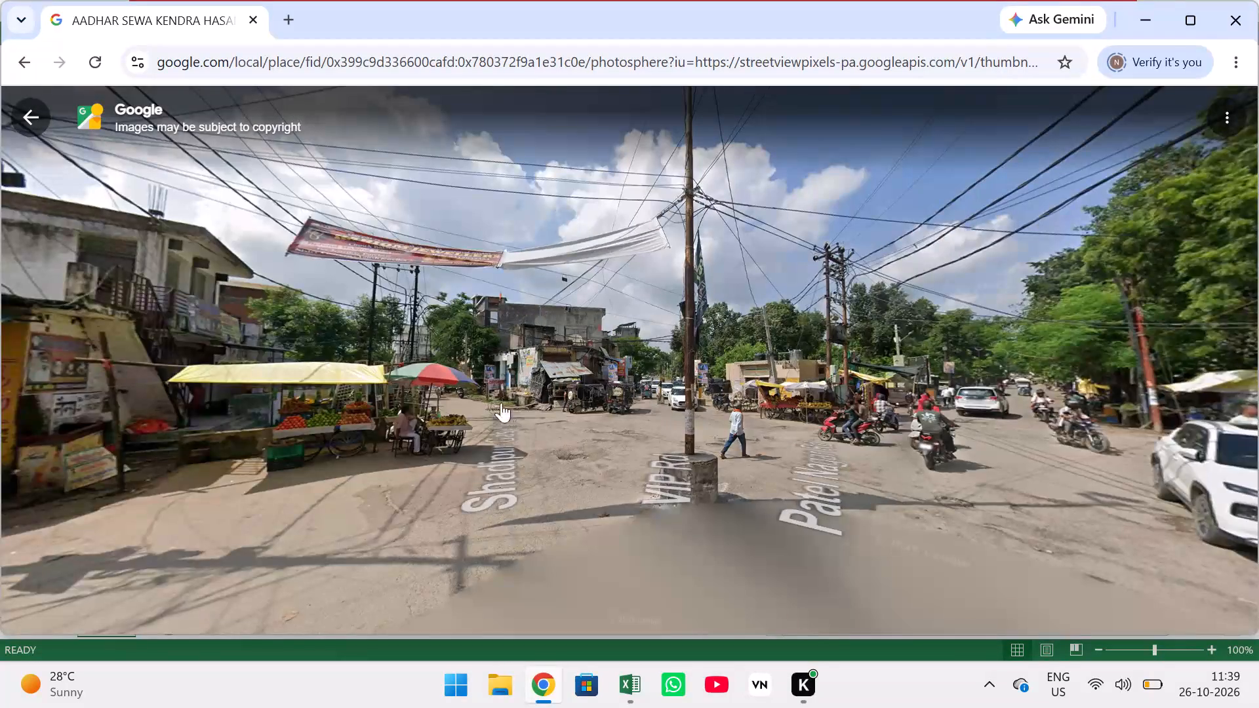
{"action": "left_click_drag", "start_coordinate": [501, 403], "coordinate": [603, 403]}
{"action": "left_click_drag", "start_coordinate": [477, 407], "coordinate": [594, 391]}
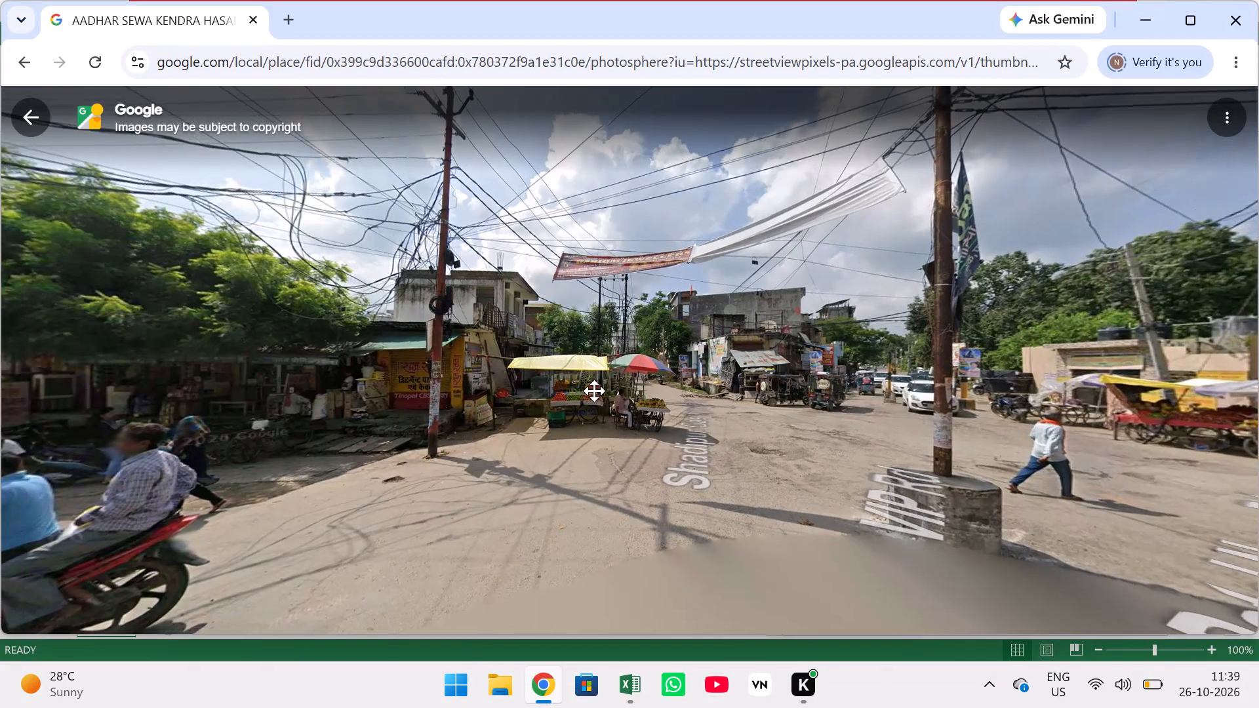
{"action": "left_click_drag", "start_coordinate": [594, 391], "coordinate": [594, 414]}
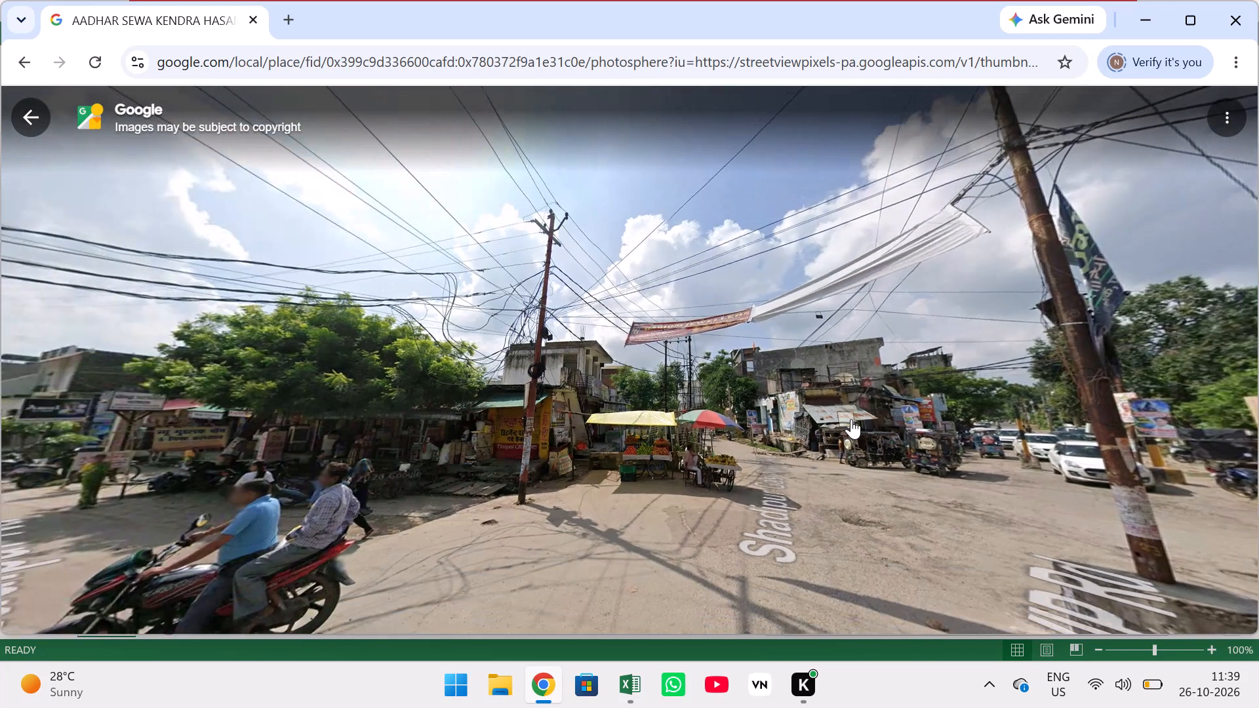
{"action": "left_click_drag", "start_coordinate": [851, 419], "coordinate": [1092, 425]}
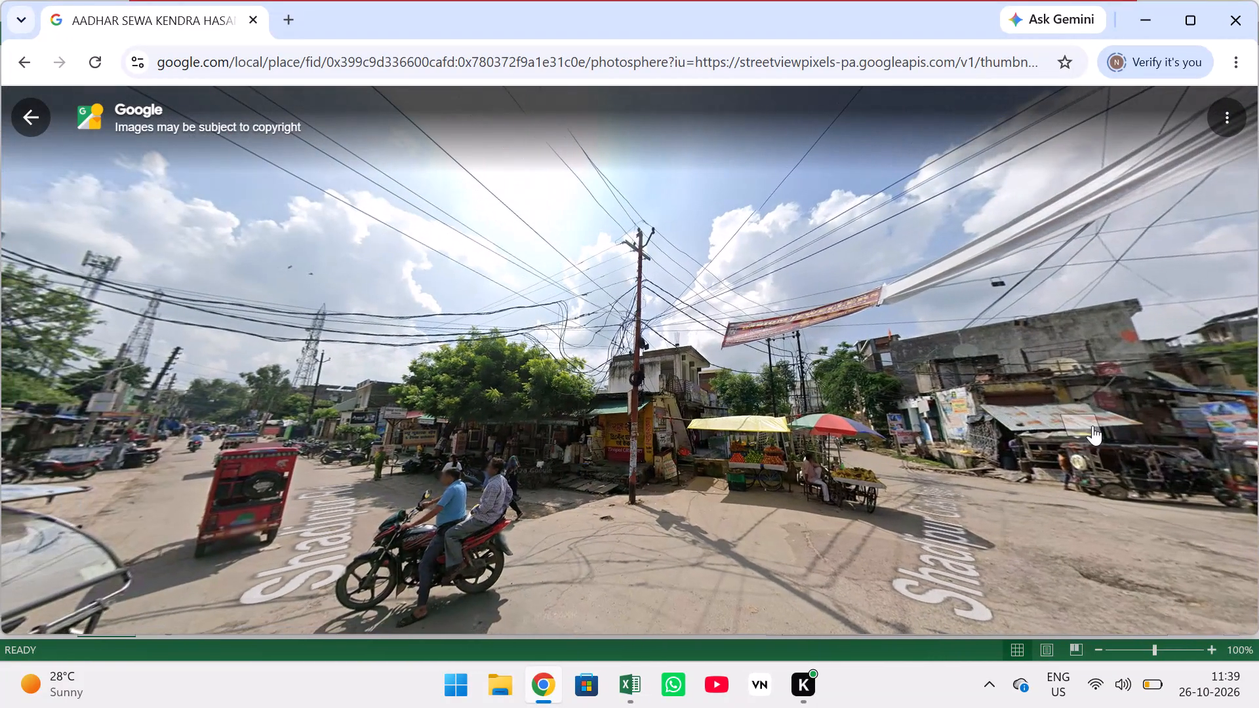
{"action": "left_click_drag", "start_coordinate": [919, 476], "coordinate": [894, 373]}
{"action": "left_click_drag", "start_coordinate": [772, 381], "coordinate": [868, 380]}
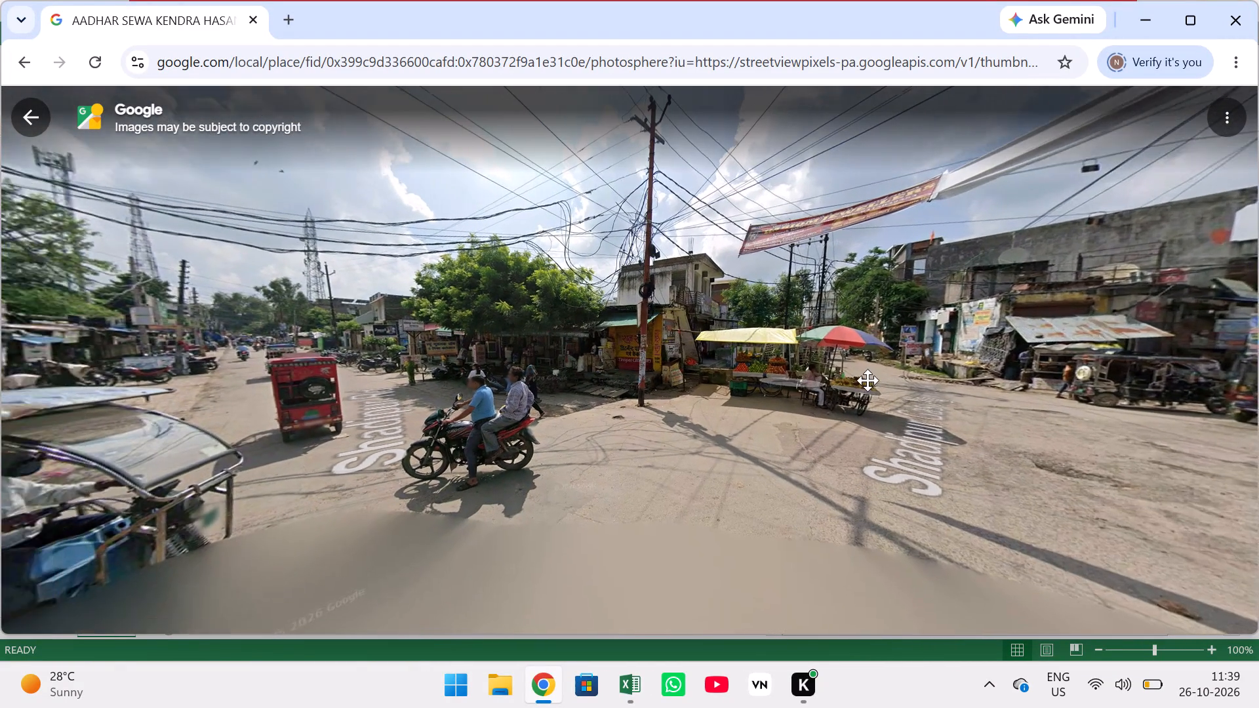
{"action": "left_click_drag", "start_coordinate": [868, 380], "coordinate": [985, 370]}
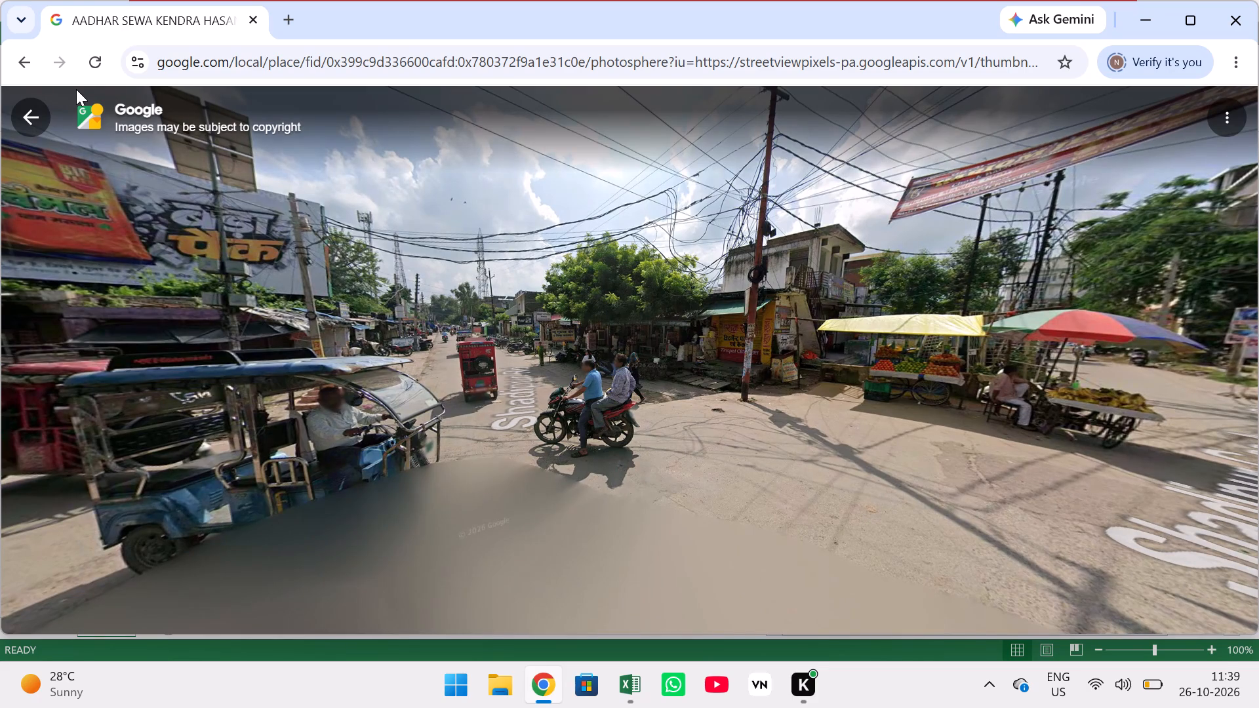
{"action": "left_click", "coordinate": [23, 61]}
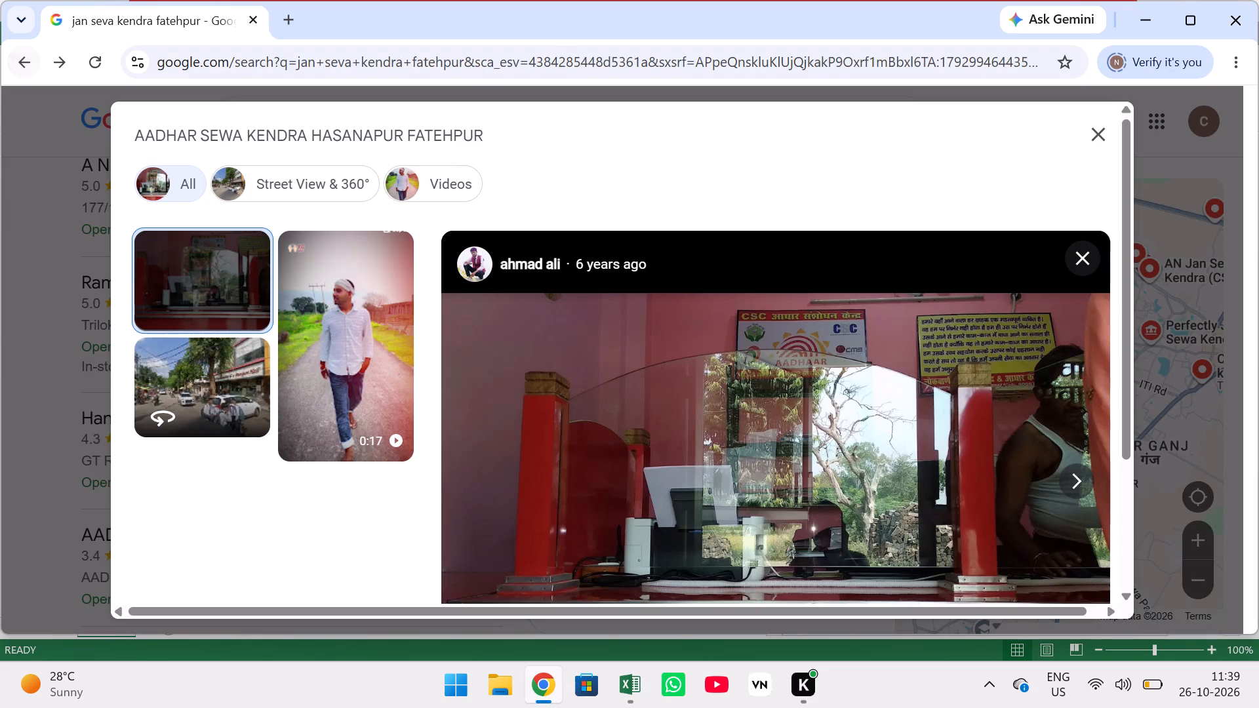
{"action": "left_click", "coordinate": [1103, 140]}
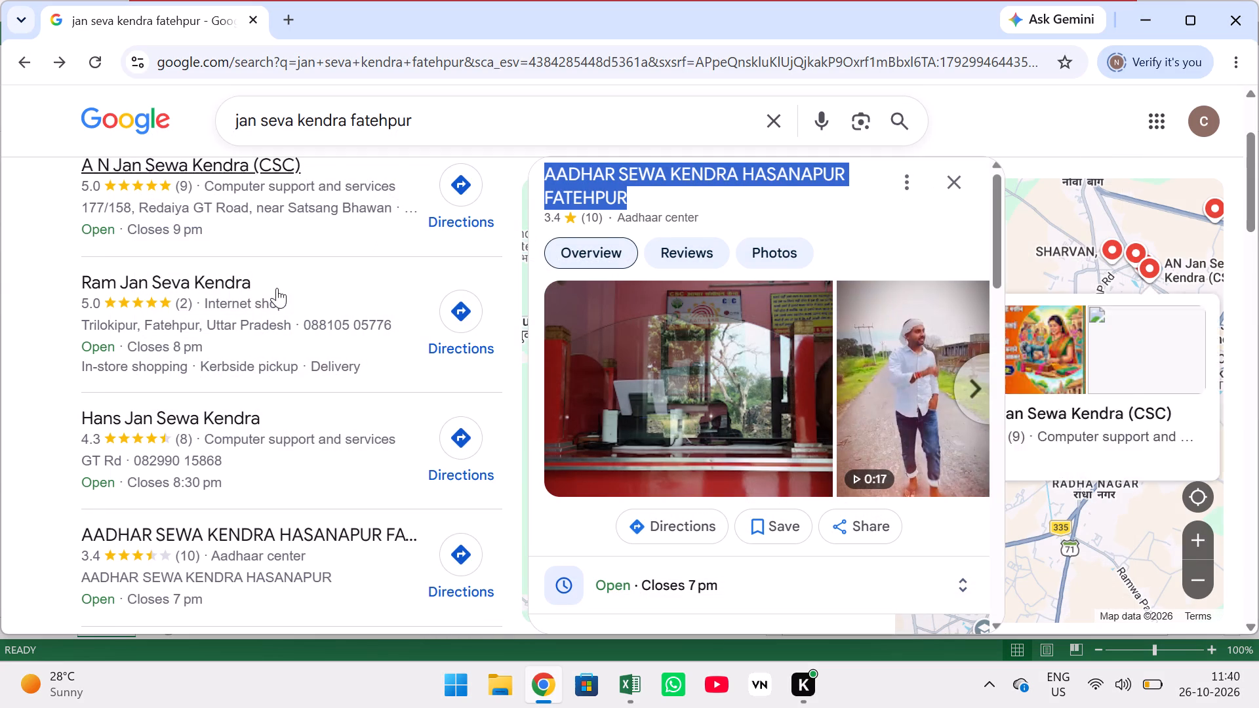
Find the SAHAJ JAN SEVA KENDRA listing in the search results and examine its contact and address details.
{"action": "scroll", "coordinate": [258, 410], "scroll_direction": "down", "scroll_amount": 6}
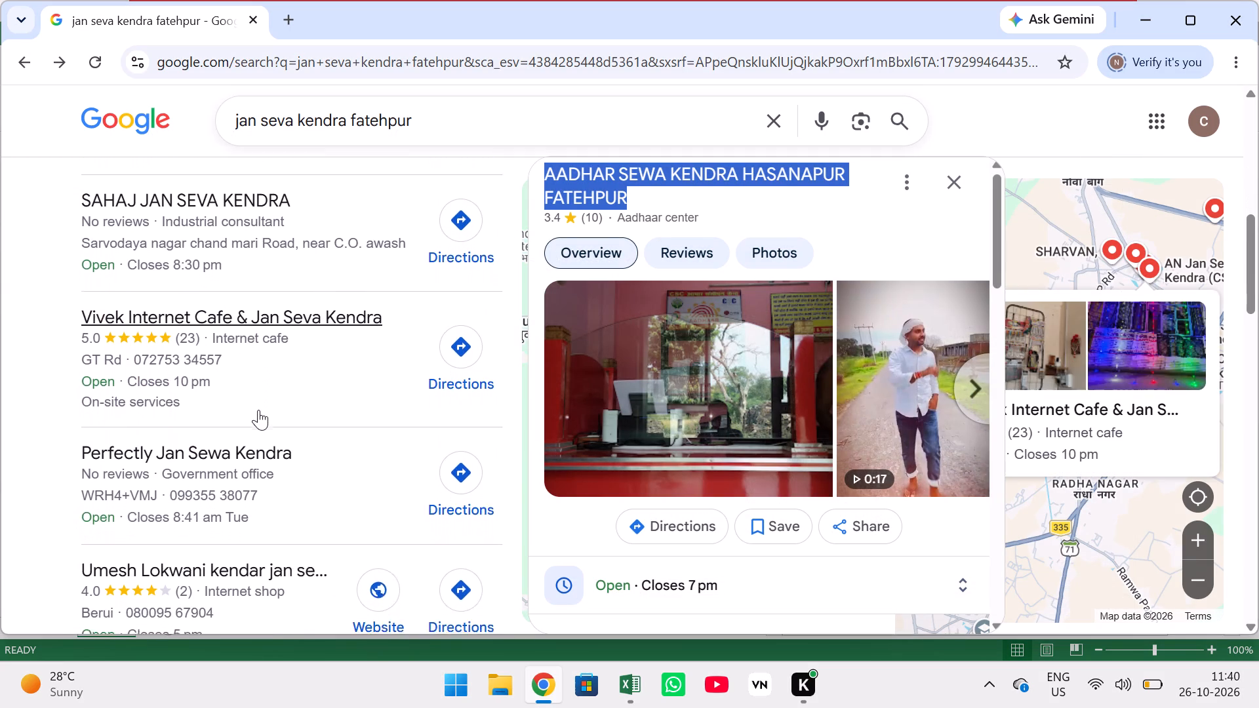
{"action": "scroll", "coordinate": [258, 410], "scroll_direction": "down", "scroll_amount": 1}
{"action": "left_click", "coordinate": [153, 173]}
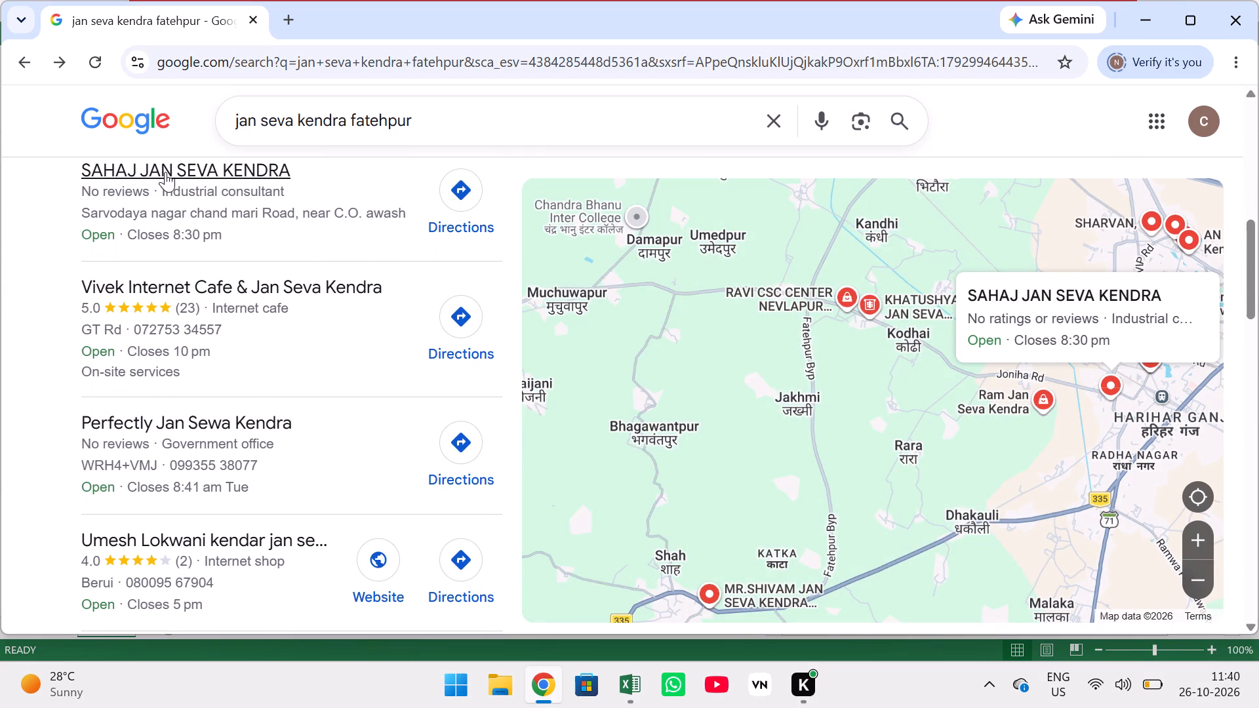
{"action": "left_click", "coordinate": [165, 172]}
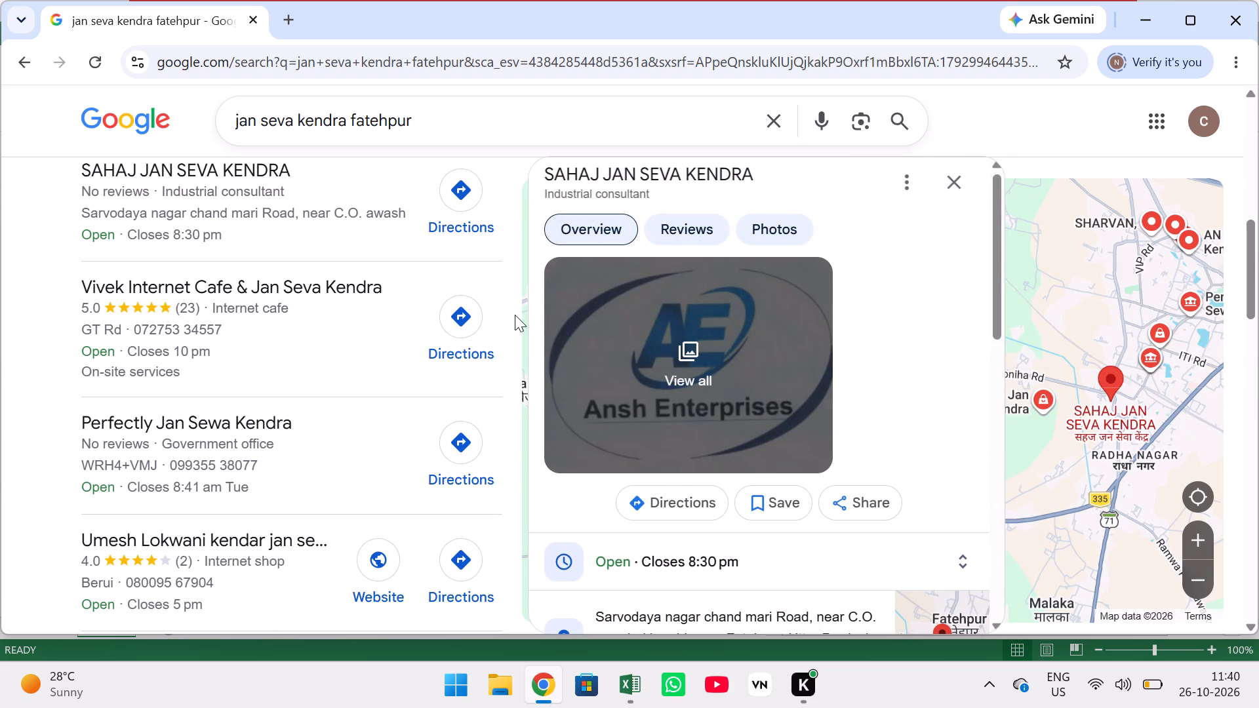
{"action": "scroll", "coordinate": [740, 358], "scroll_direction": "down", "scroll_amount": 5}
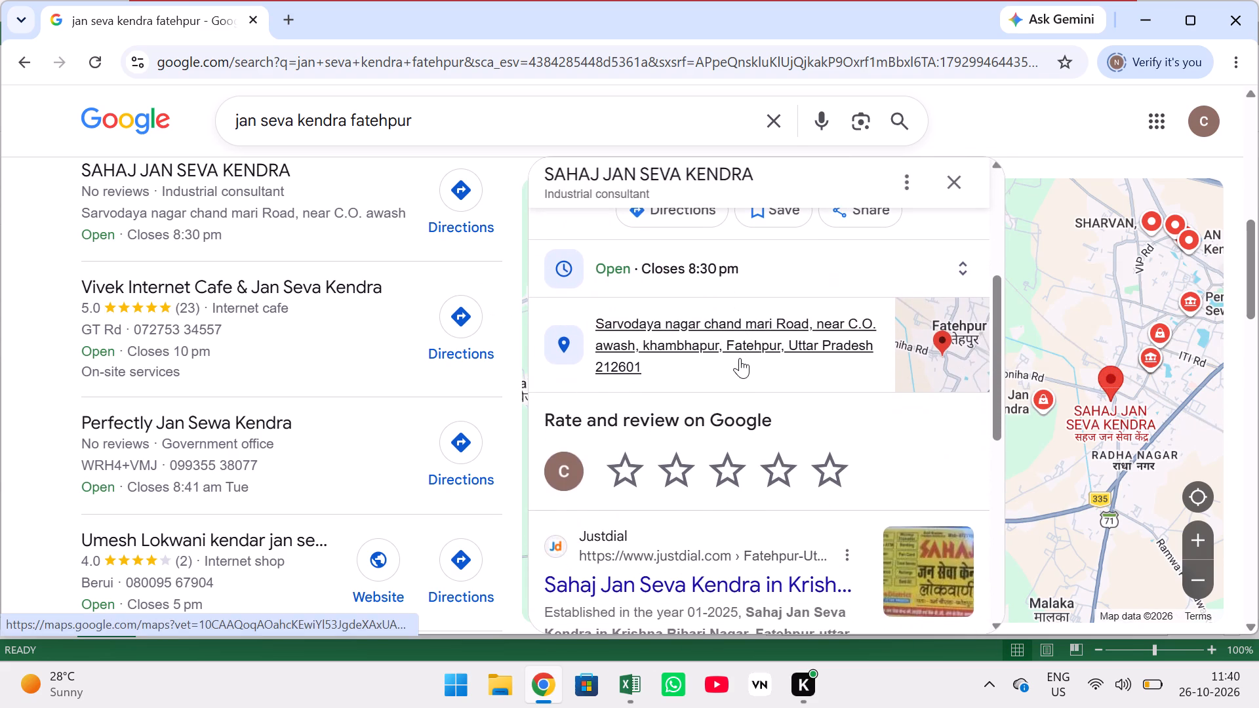
{"action": "scroll", "coordinate": [740, 358], "scroll_direction": "up", "scroll_amount": 2}
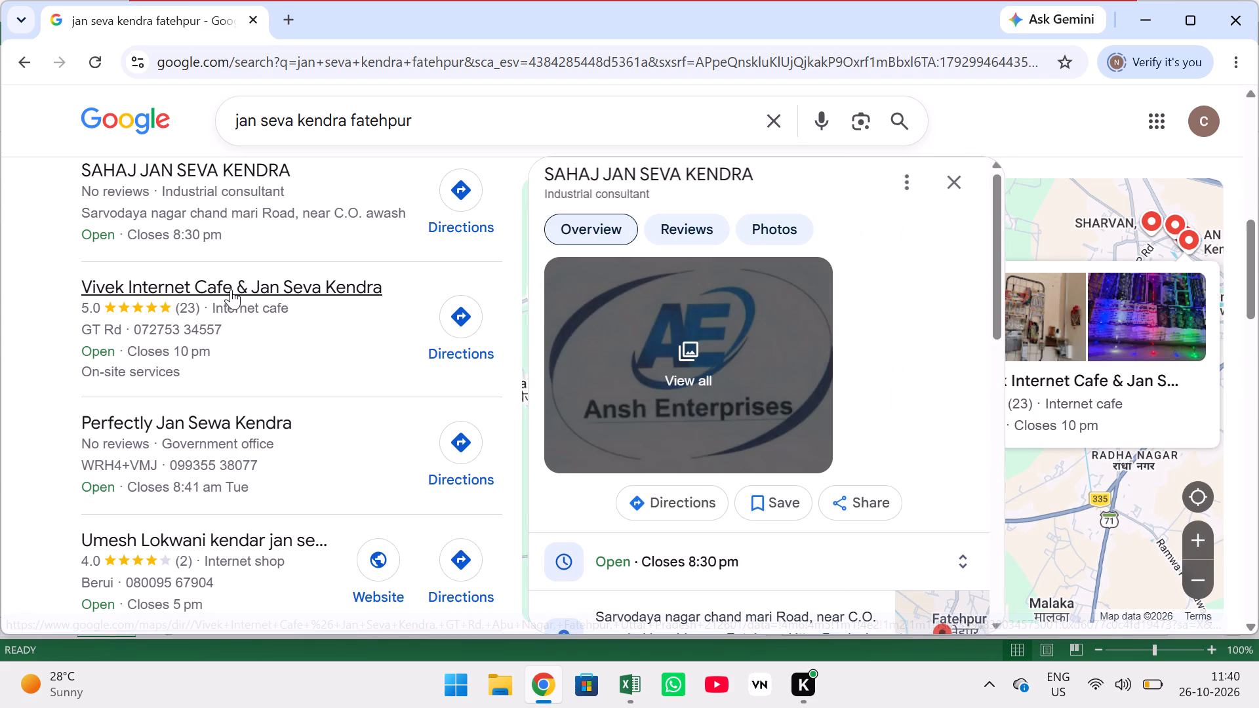
Open the Vivek Internet Cafe & Jan Seva Kendra listing and copy its name into cell B8 of the Excel sheet.
{"action": "left_click", "coordinate": [231, 289]}
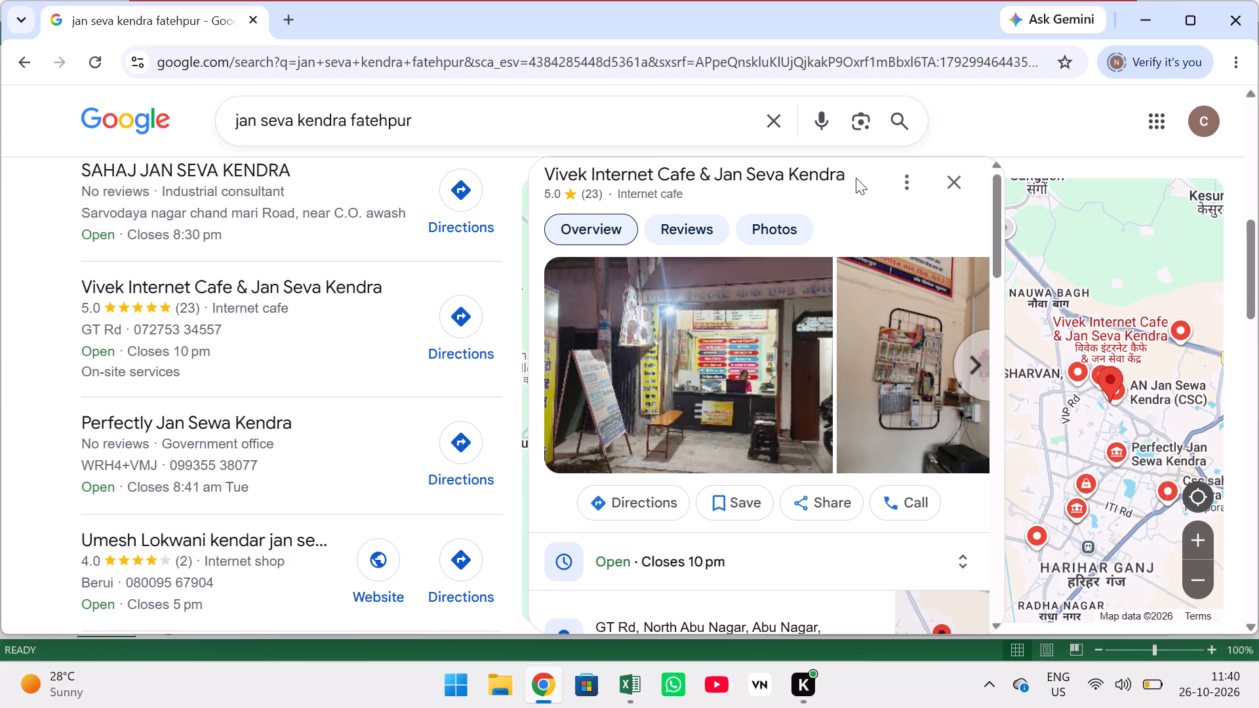
{"action": "left_click_drag", "start_coordinate": [856, 174], "coordinate": [696, 180]}
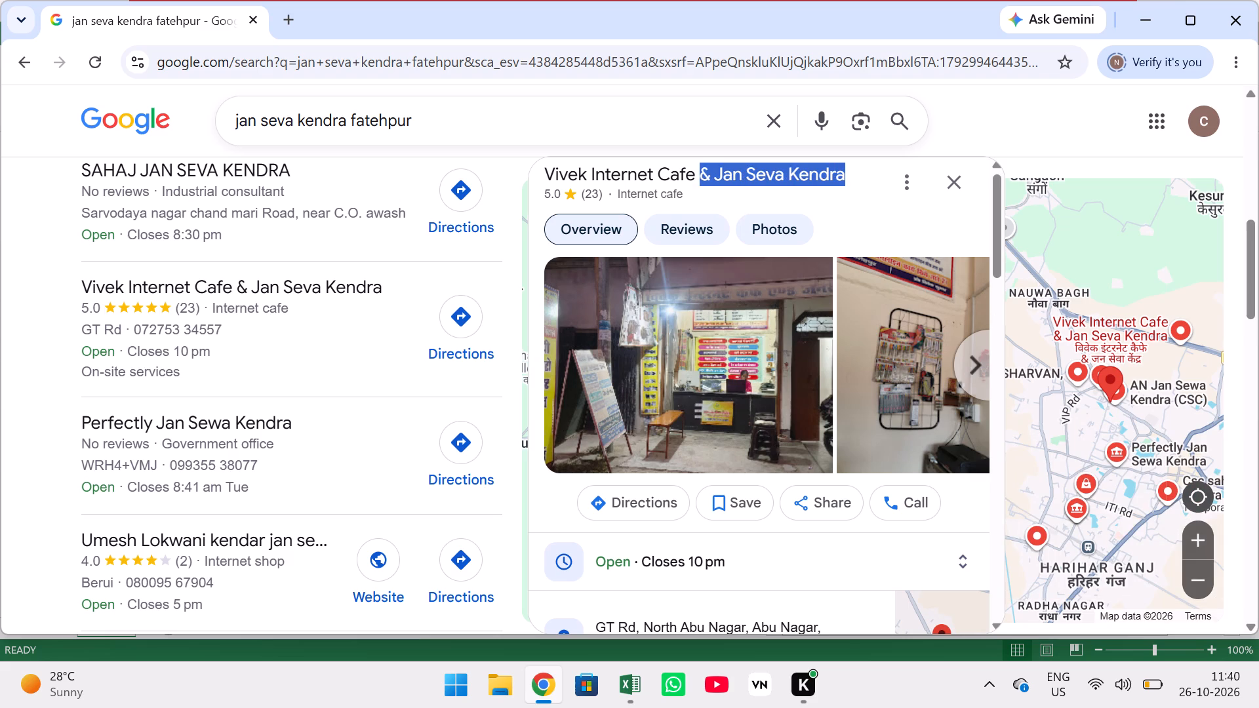
{"action": "left_click_drag", "start_coordinate": [696, 180], "coordinate": [546, 180]}
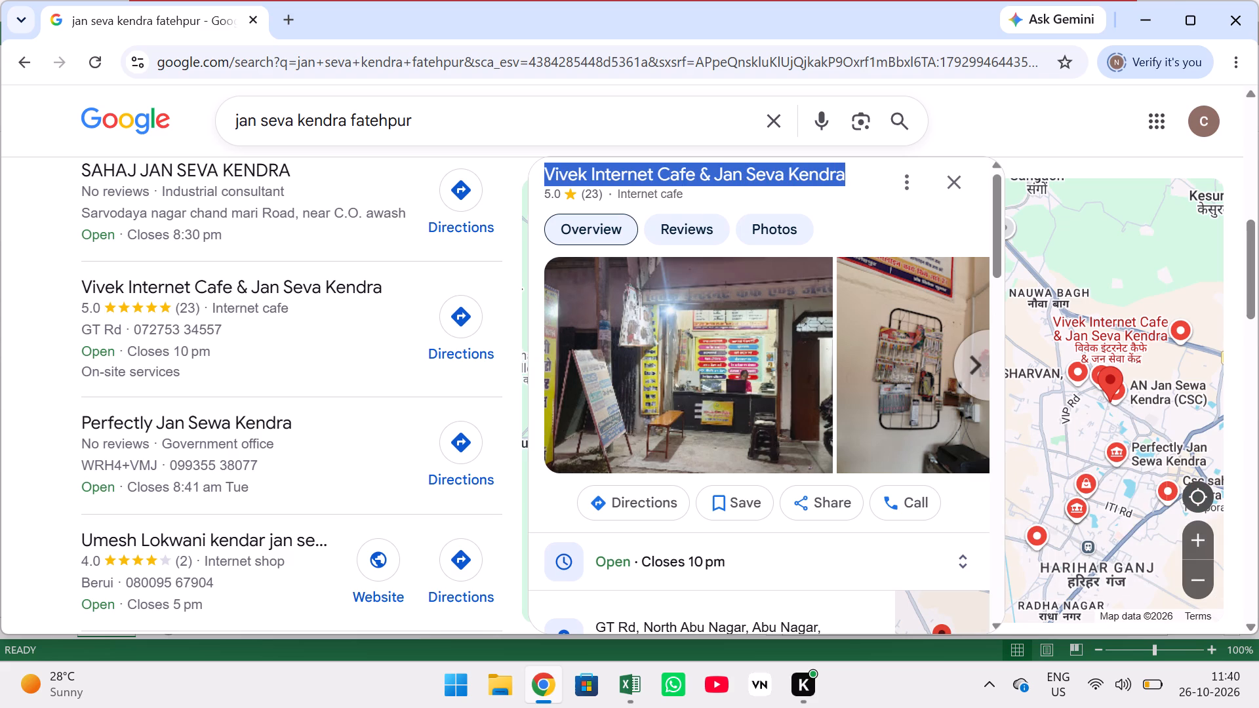
{"action": "key", "text": "alt+c"}
{"action": "key", "text": "ctrl+c"}
{"action": "key", "text": "alt+Tab"}
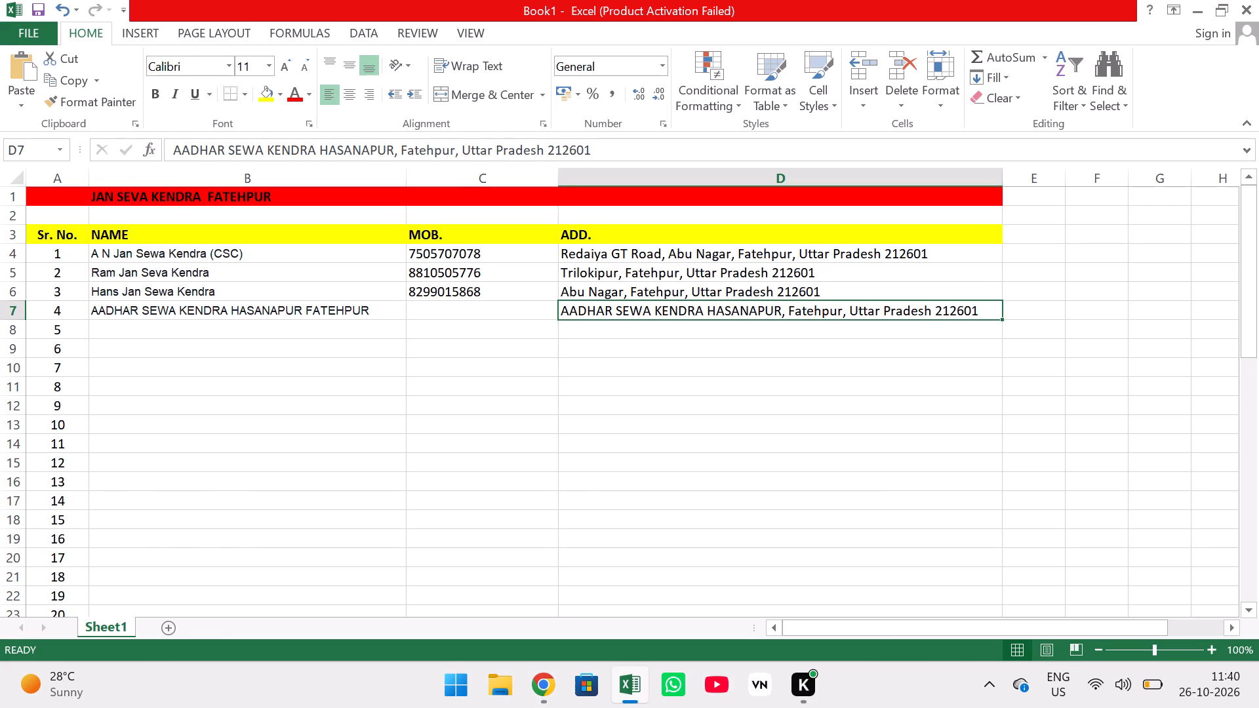
{"action": "left_click", "coordinate": [163, 327]}
{"action": "key", "text": "ctrl+v"}
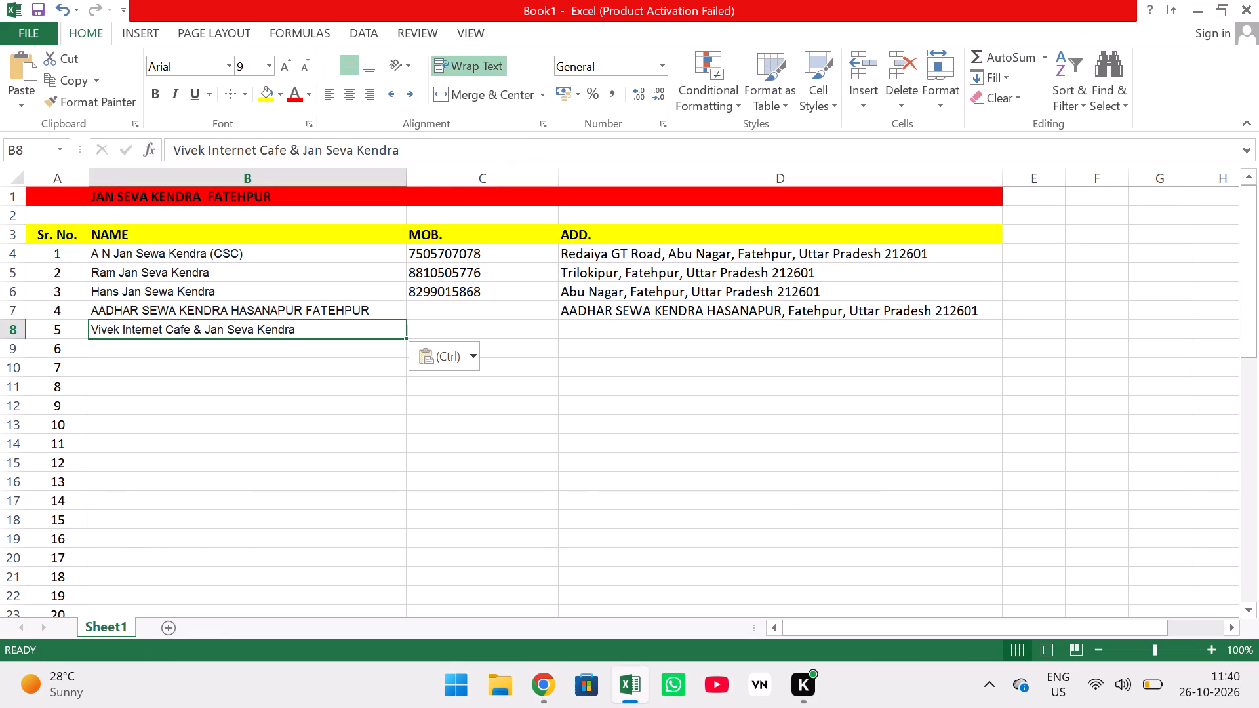
Copy the Vivek Internet Cafe listing's full address from its Google Maps page into Excel cell D8, and select the leading GT Rd text.
{"action": "key", "text": "alt+Tab"}
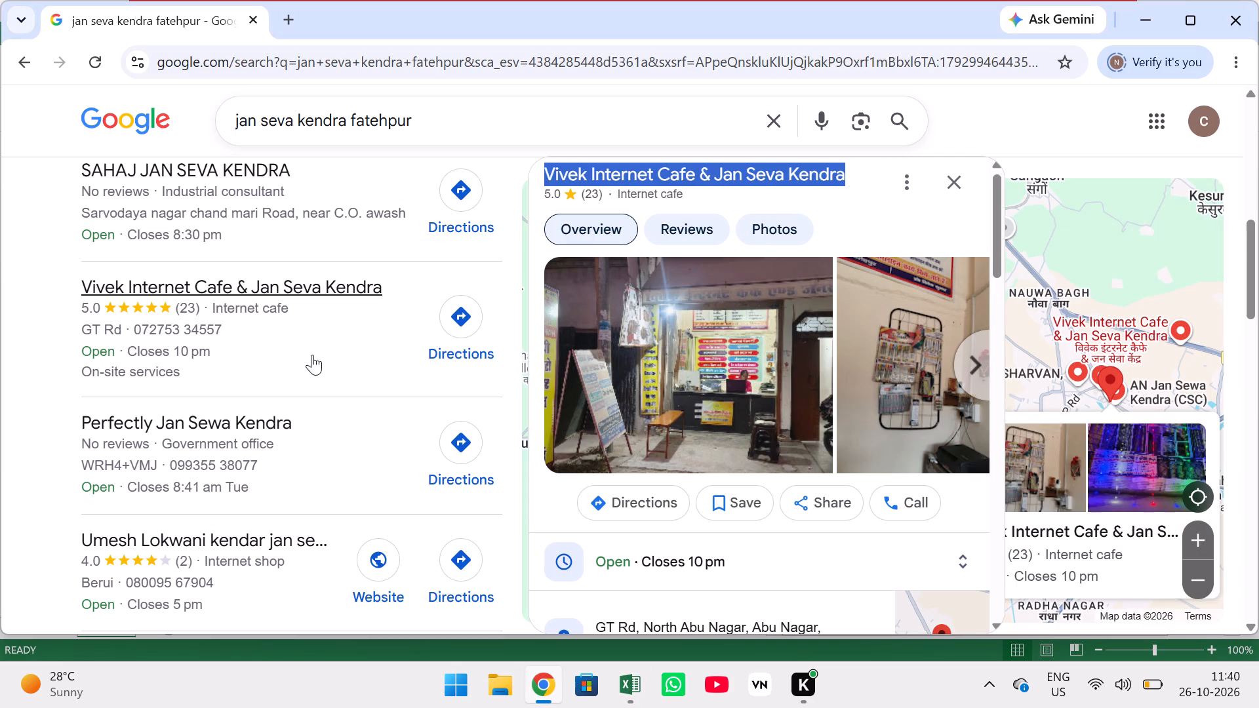
{"action": "scroll", "coordinate": [800, 363], "scroll_direction": "down", "scroll_amount": 4}
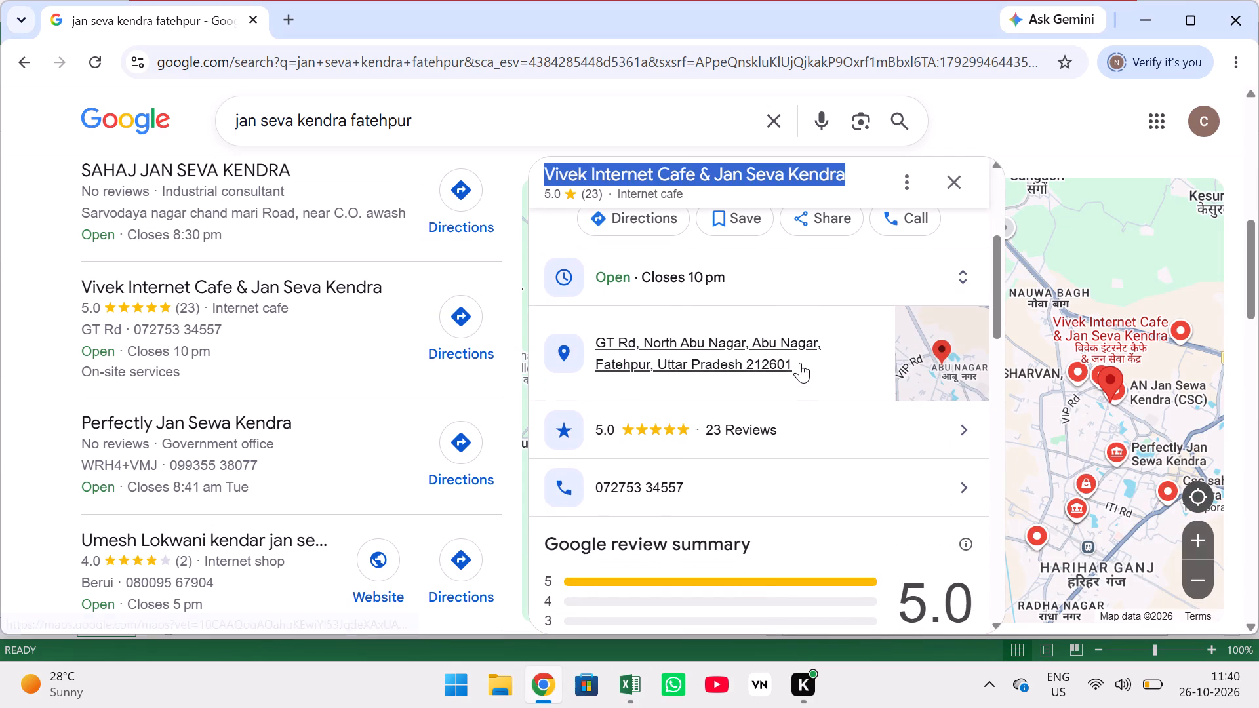
{"action": "left_click", "coordinate": [707, 334]}
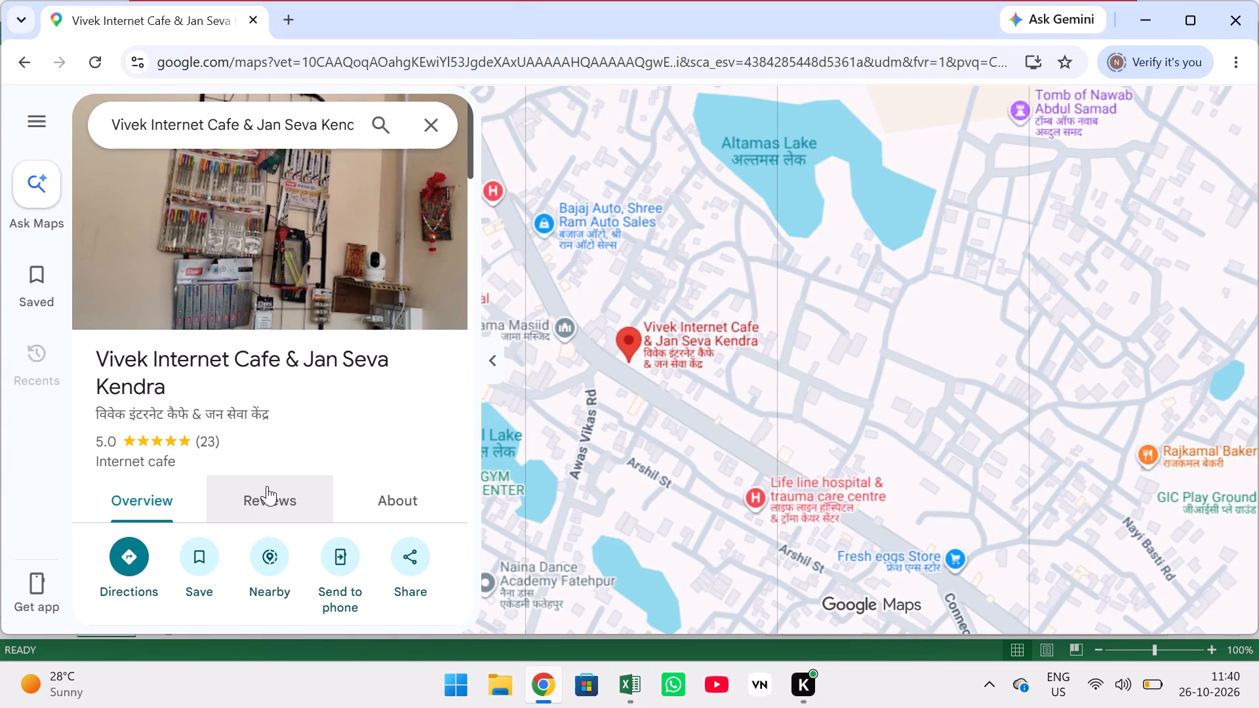
{"action": "scroll", "coordinate": [267, 486], "scroll_direction": "down", "scroll_amount": 5}
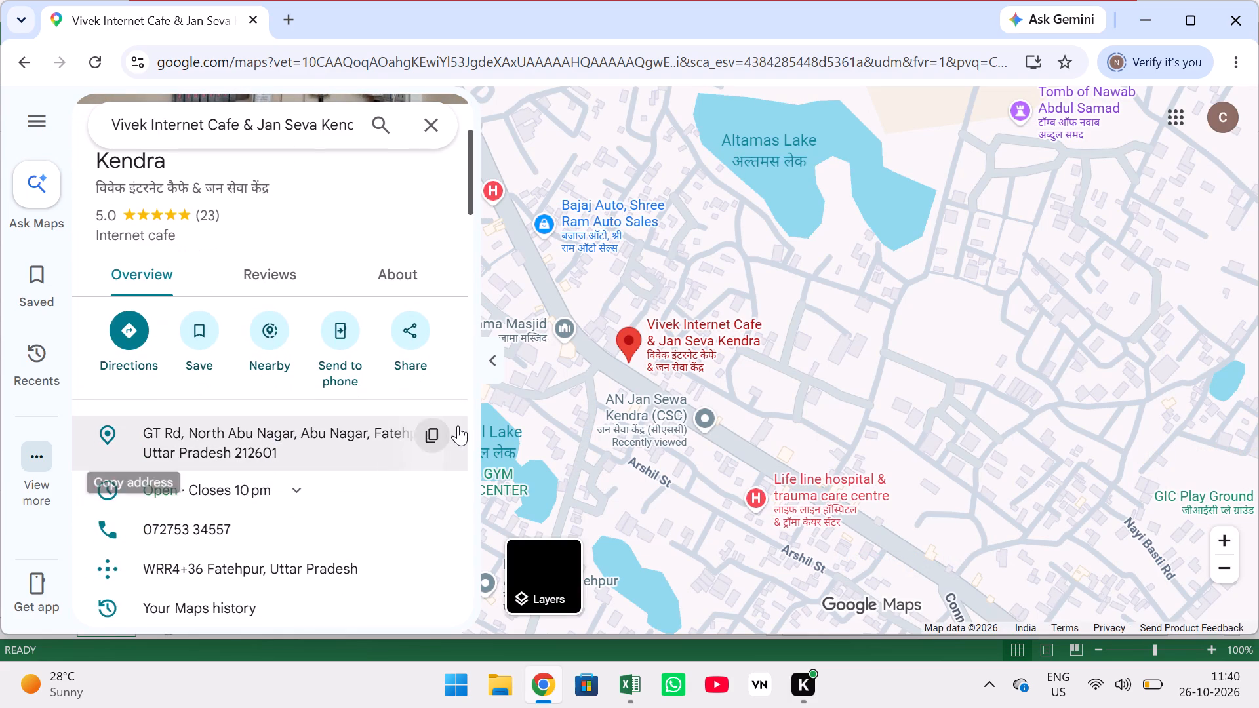
{"action": "left_click", "coordinate": [433, 444]}
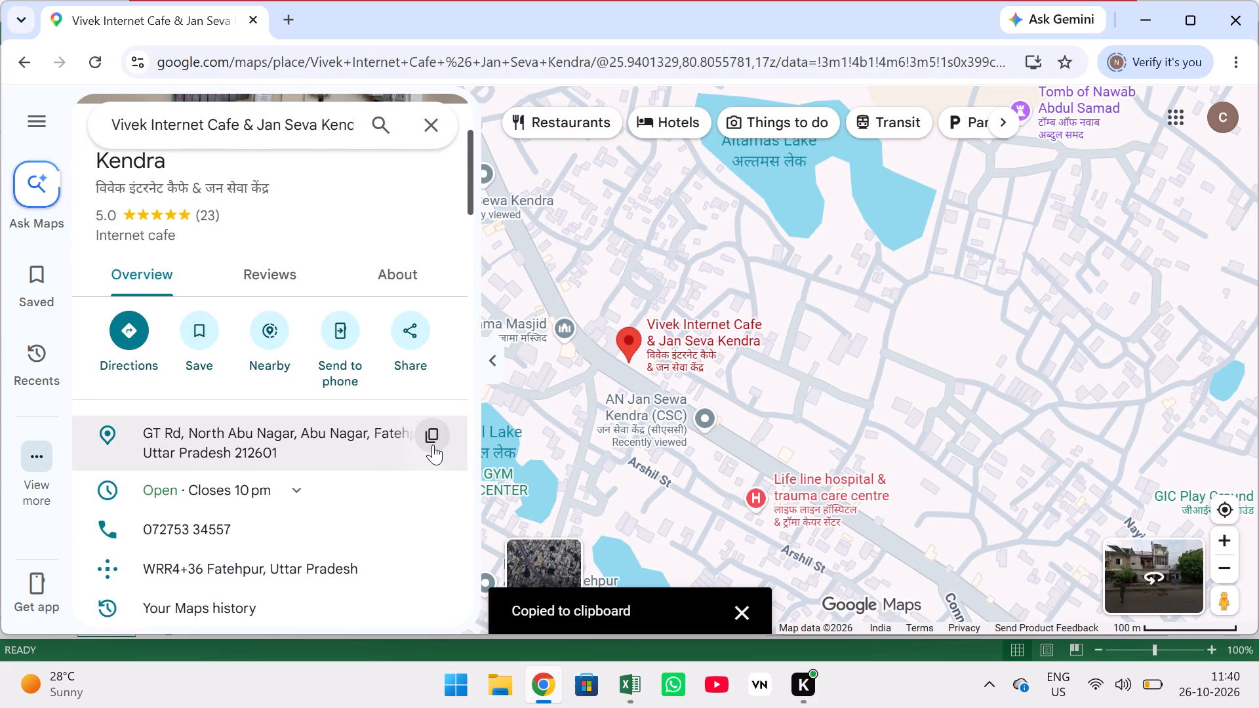
{"action": "key", "text": "alt+Tab"}
{"action": "left_click", "coordinate": [644, 334]}
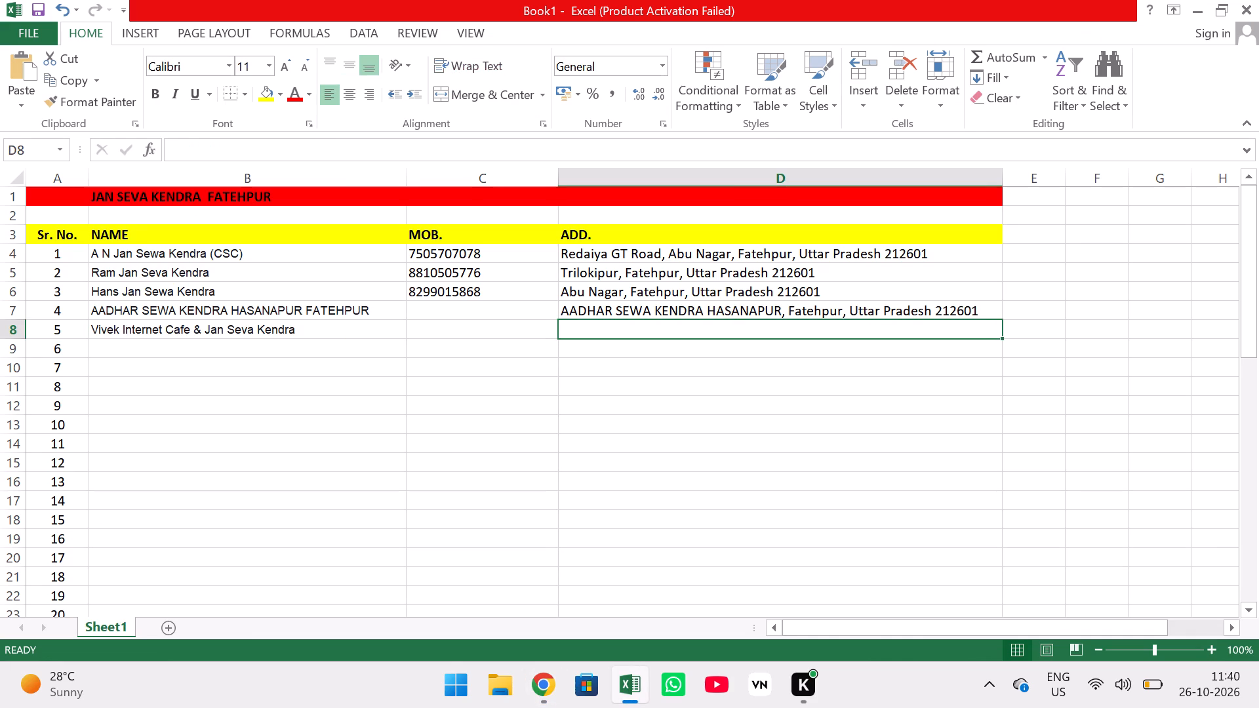
{"action": "key", "text": "ctrl+v"}
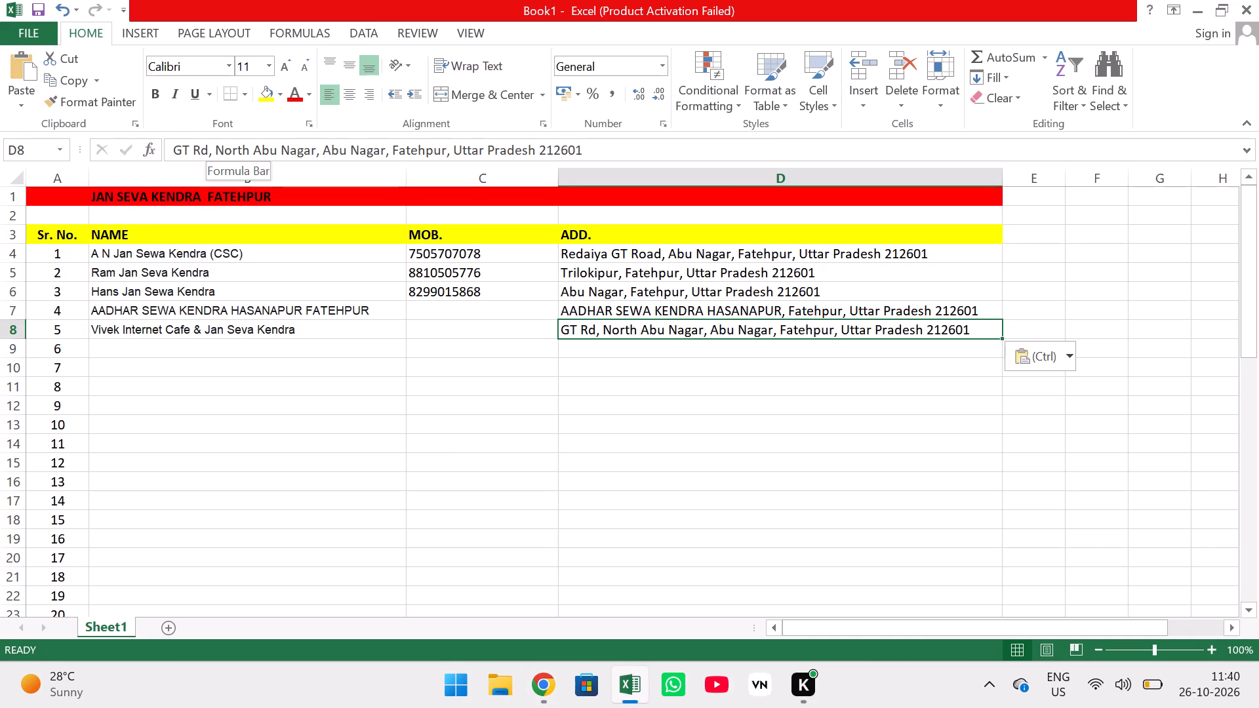
{"action": "left_click_drag", "start_coordinate": [216, 153], "coordinate": [164, 151]}
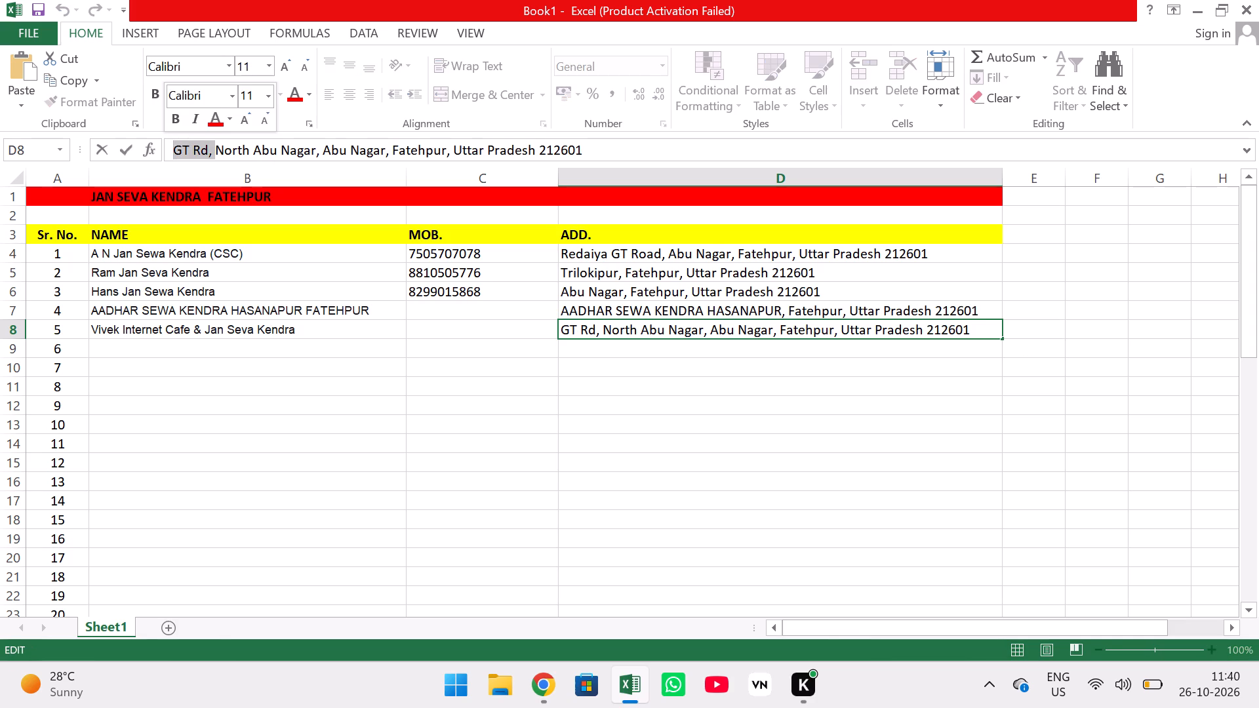
Copy the Vivek Internet Cafe phone number from its Maps page in Chrome into the MOB. cell C8 in Excel.
{"action": "key", "text": "alt+Tab"}
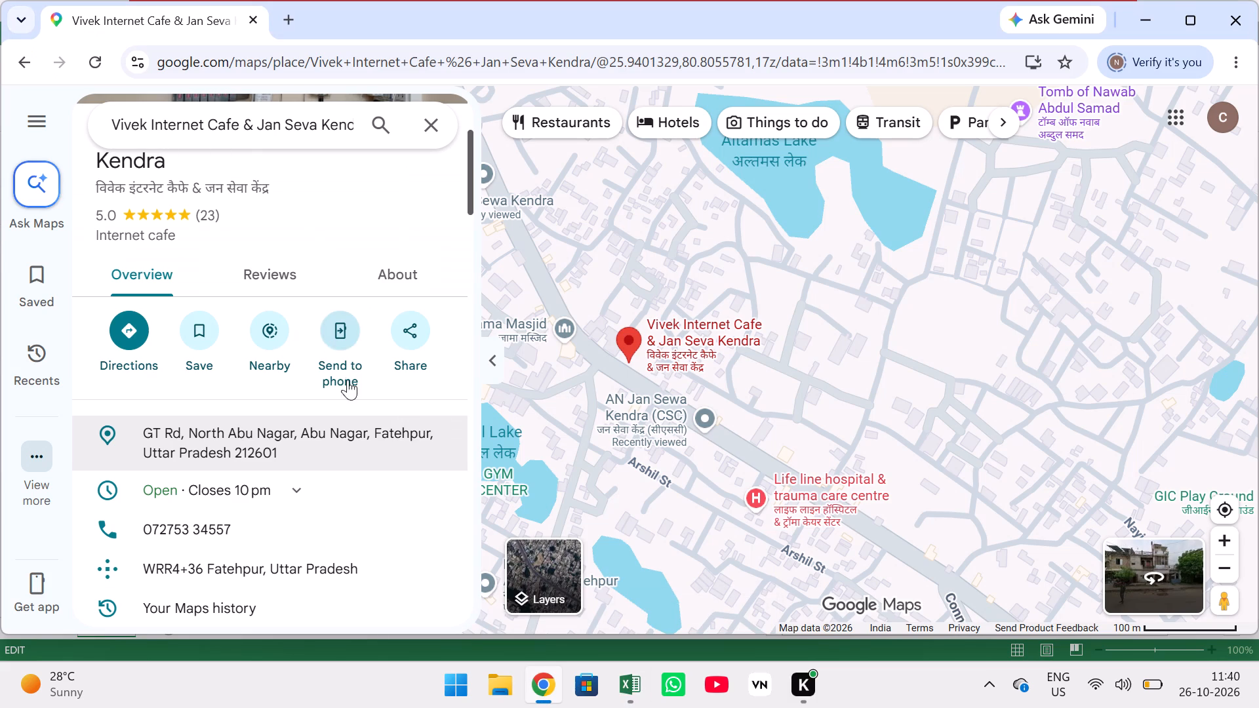
{"action": "left_click", "coordinate": [401, 530]}
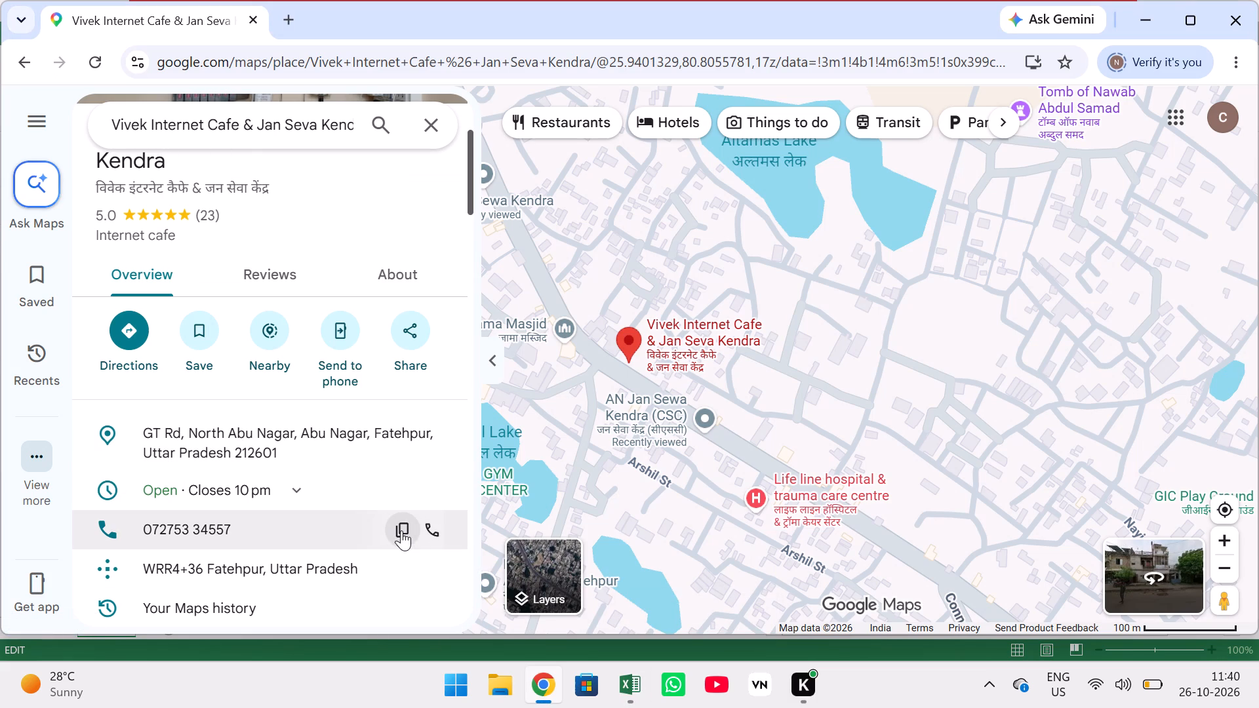
{"action": "key", "text": "alt+Tab"}
{"action": "left_click", "coordinate": [478, 330]}
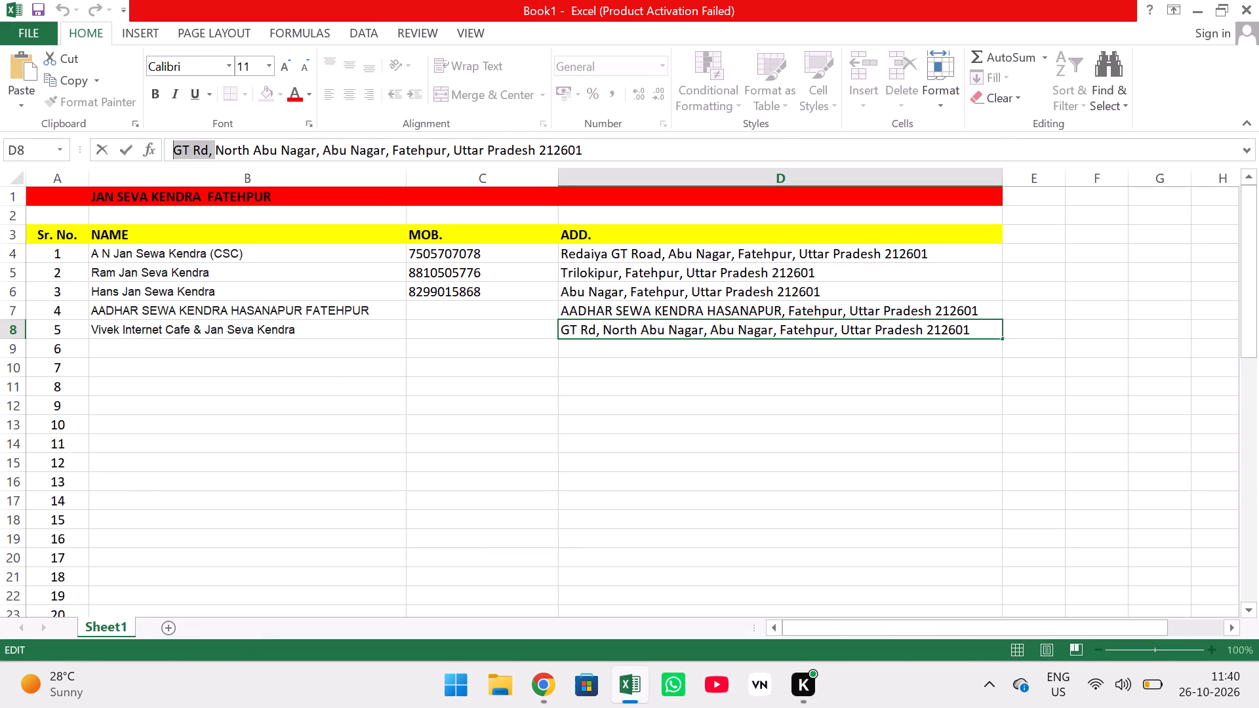
{"action": "key", "text": "ctrl+v"}
Return to the Chrome search results, open the Perfectly Jan Sewa Kendra listing and copy its name into Excel cell B7.
{"action": "key", "text": "alt+Tab"}
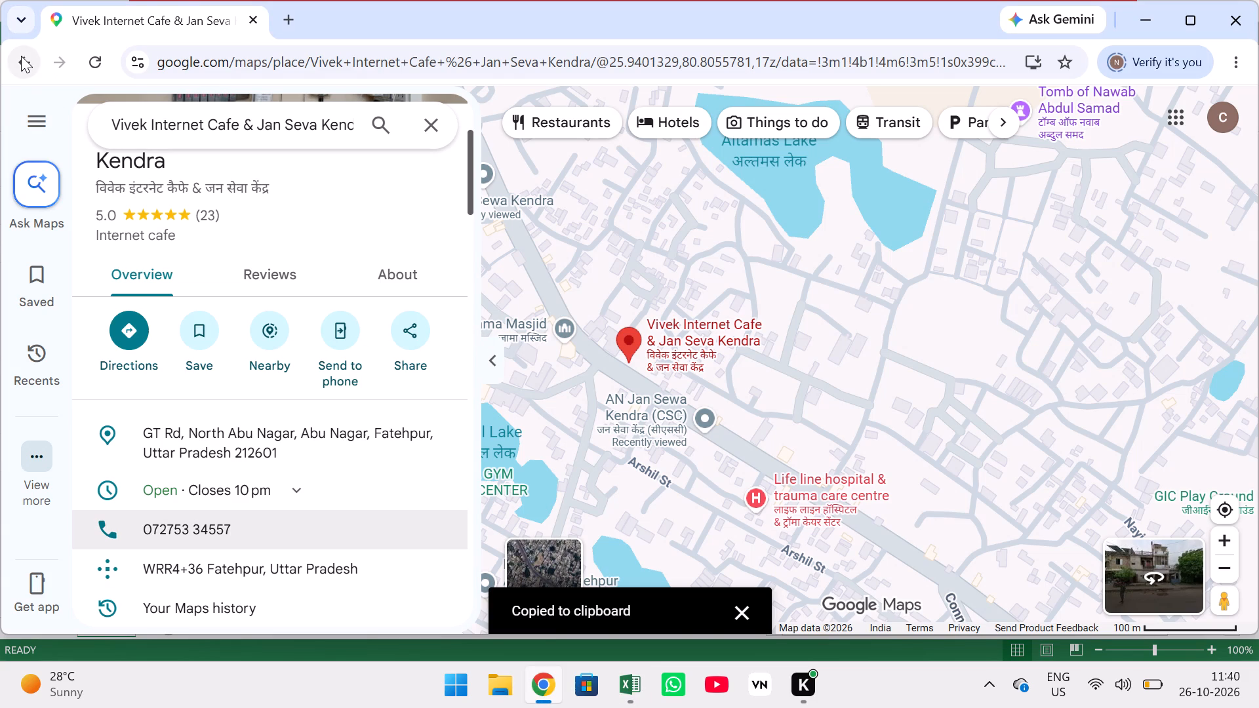
{"action": "left_click", "coordinate": [21, 56]}
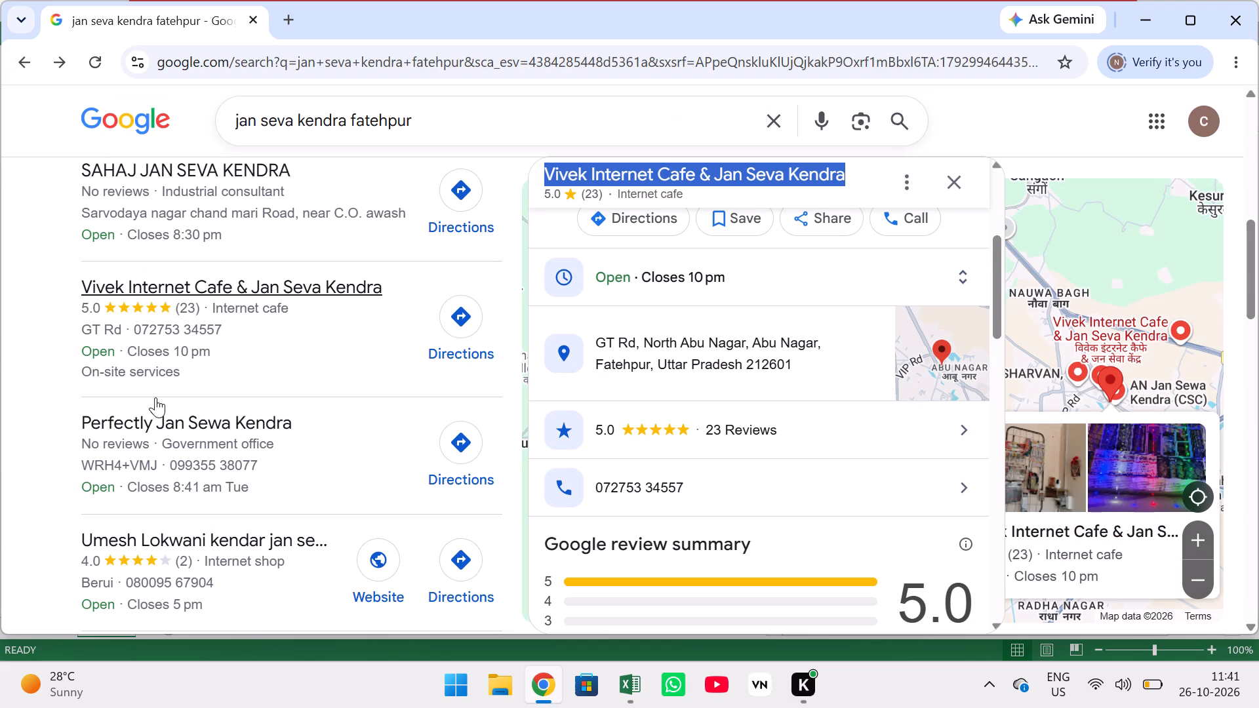
{"action": "left_click", "coordinate": [150, 418]}
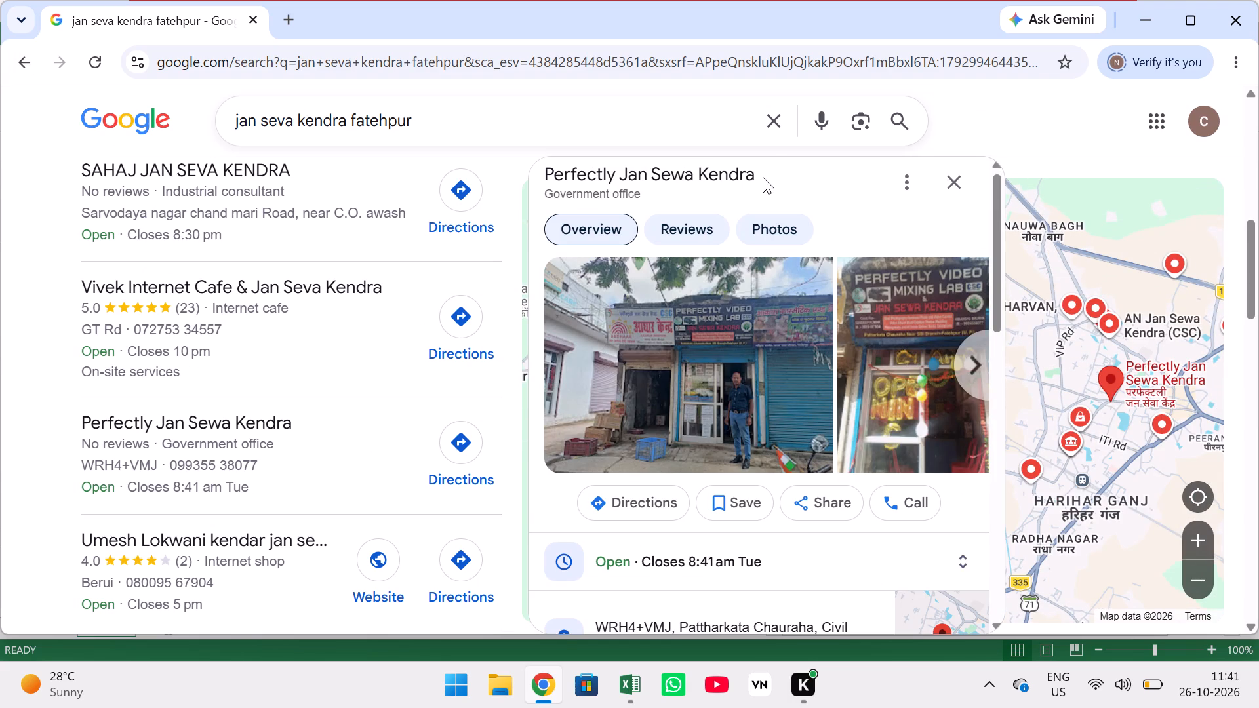
{"action": "left_click_drag", "start_coordinate": [768, 172], "coordinate": [539, 170]}
{"action": "key", "text": "ctrl+c"}
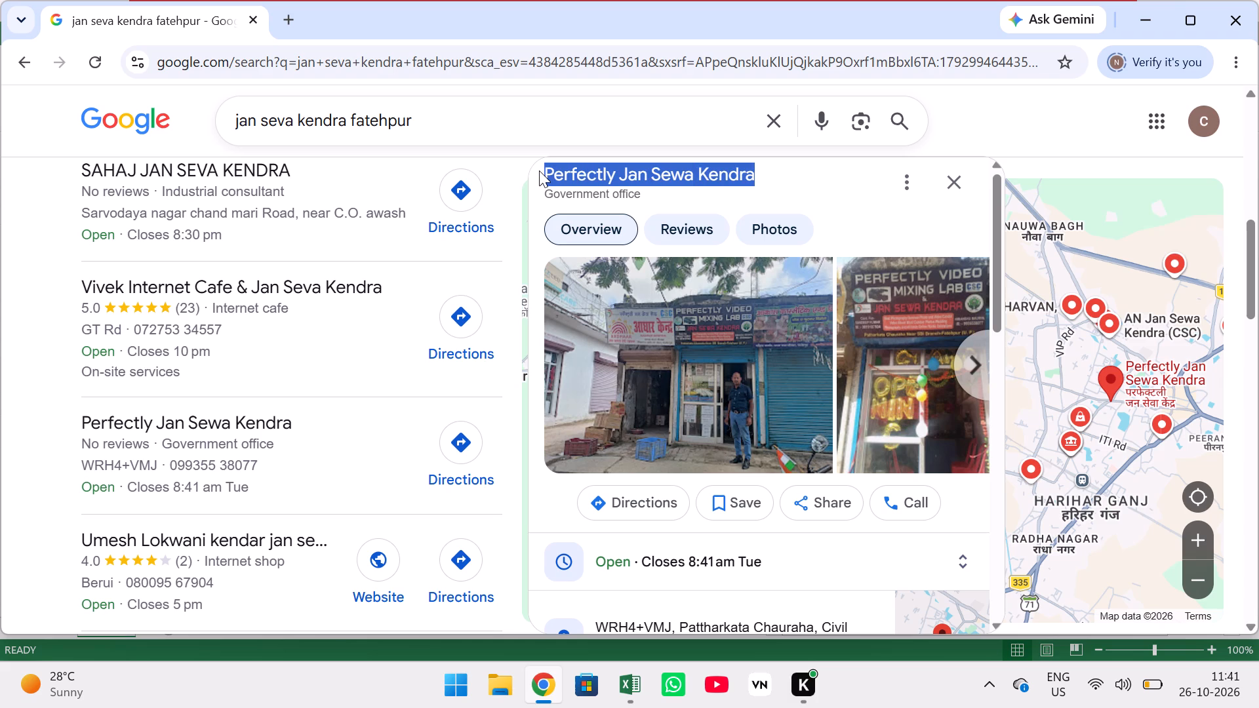
{"action": "key", "text": "alt+Tab"}
{"action": "left_click", "coordinate": [245, 309]}
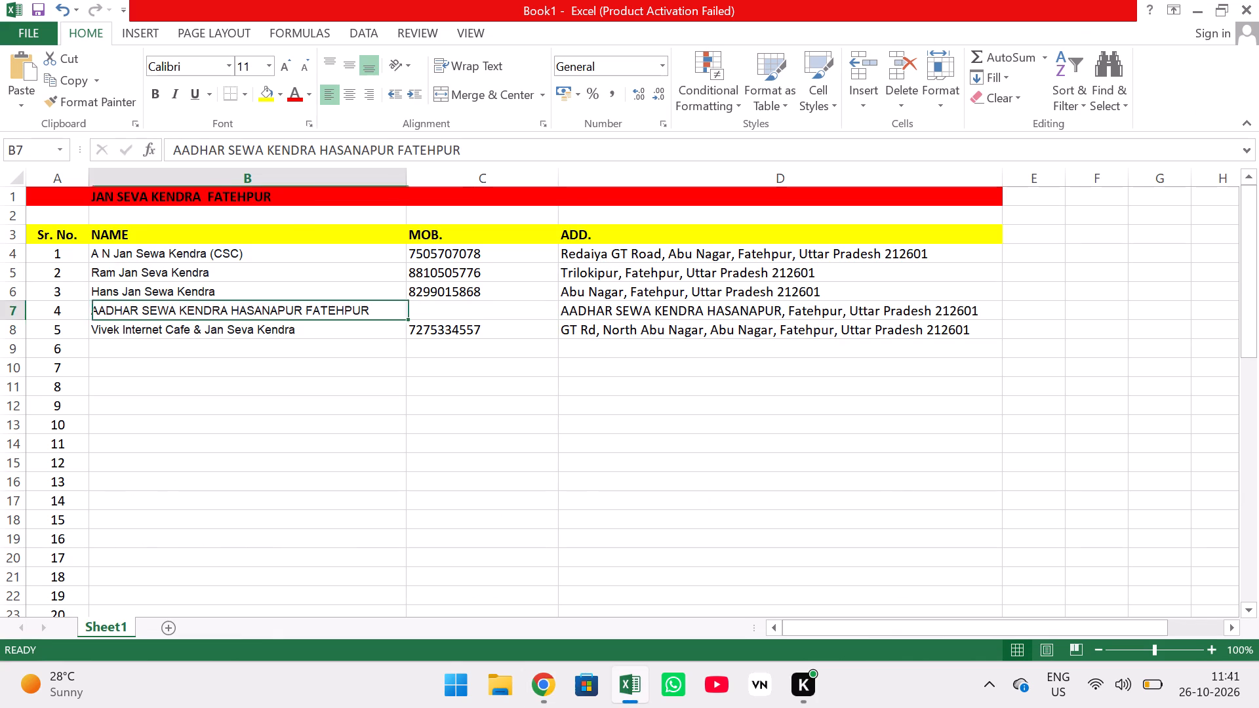
{"action": "key", "text": "ctrl+v"}
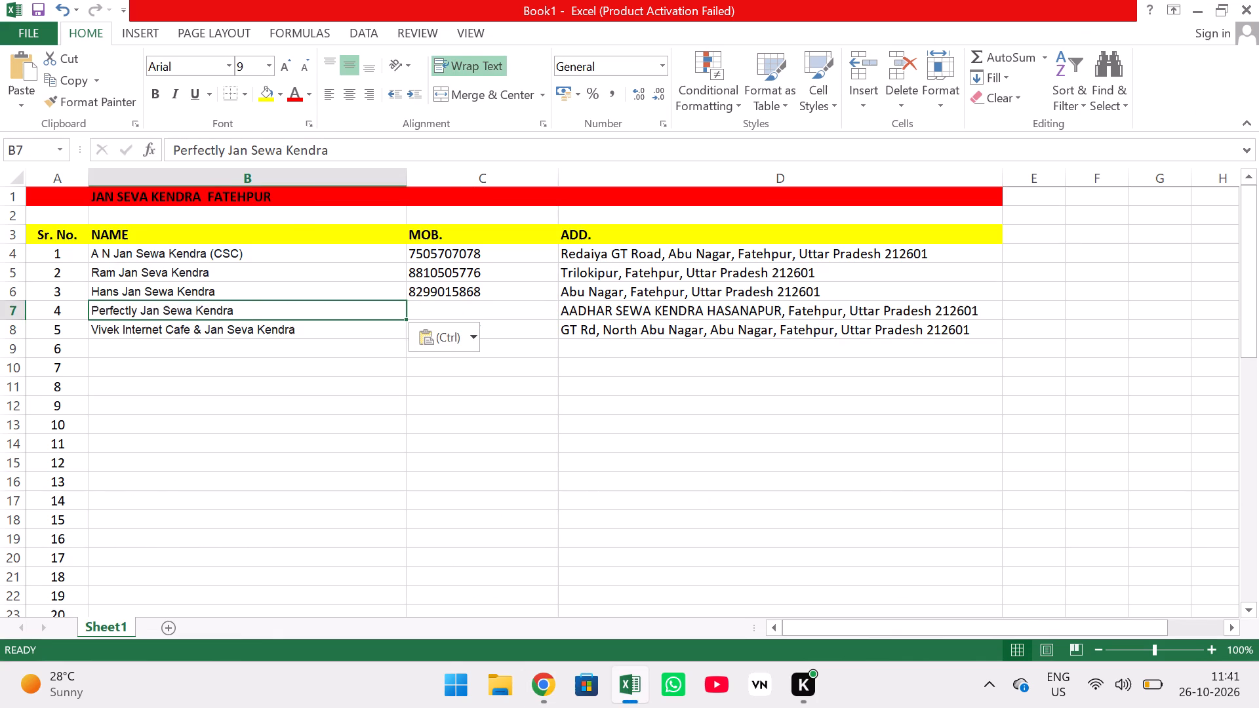
Copy the Perfectly Jan Sewa Kendra address from its Google Maps page in Chrome into Excel cell D7, replacing the existing address.
{"action": "key", "text": "alt+Tab"}
{"action": "scroll", "coordinate": [709, 384], "scroll_direction": "down", "scroll_amount": 4}
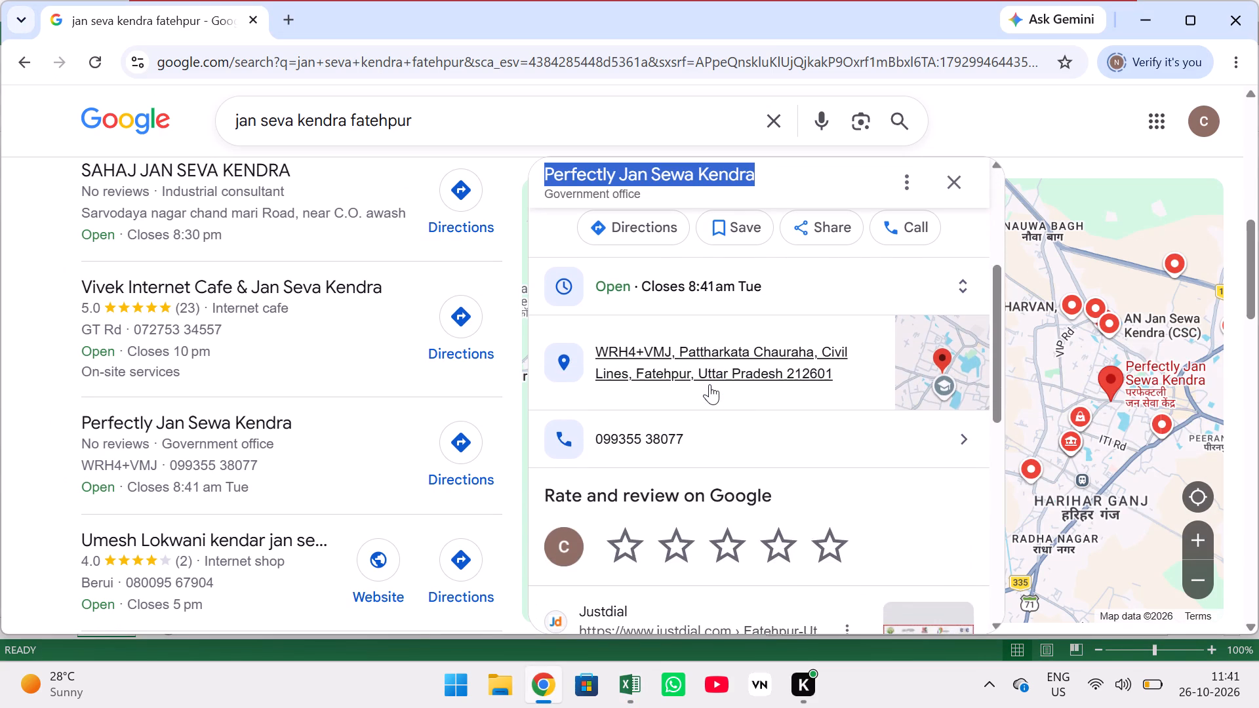
{"action": "left_click", "coordinate": [709, 378]}
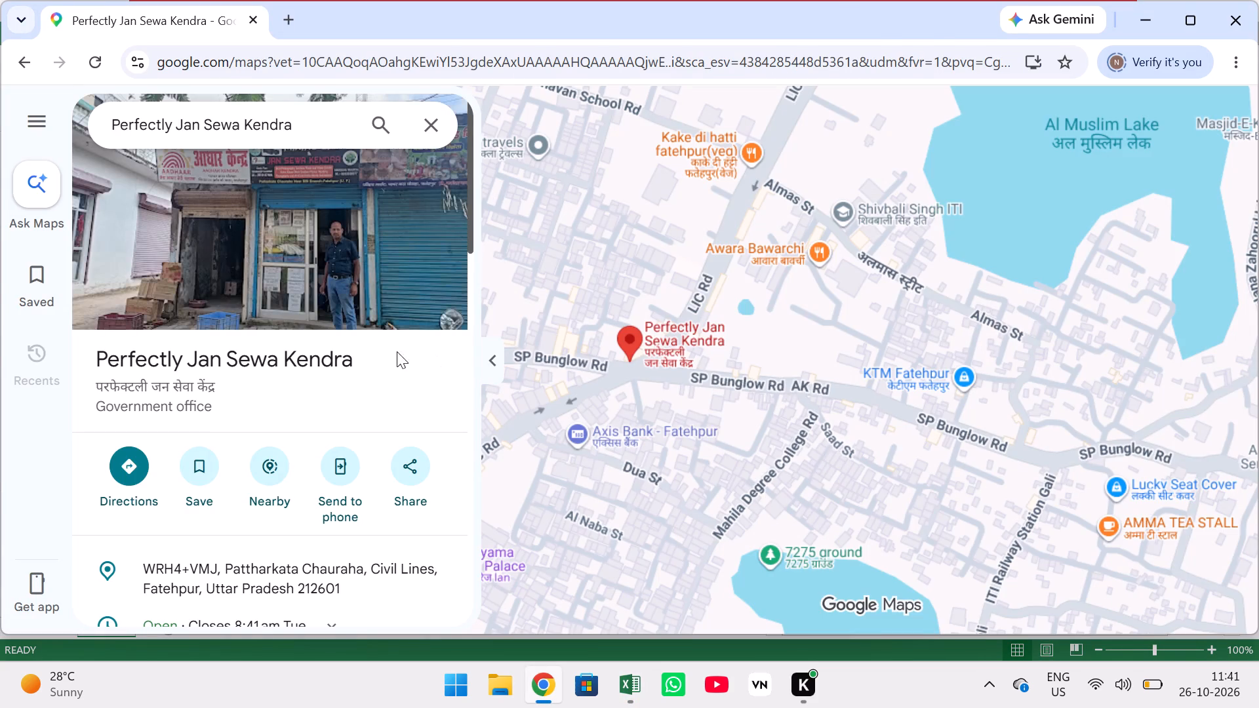
{"action": "scroll", "coordinate": [316, 471], "scroll_direction": "down", "scroll_amount": 2}
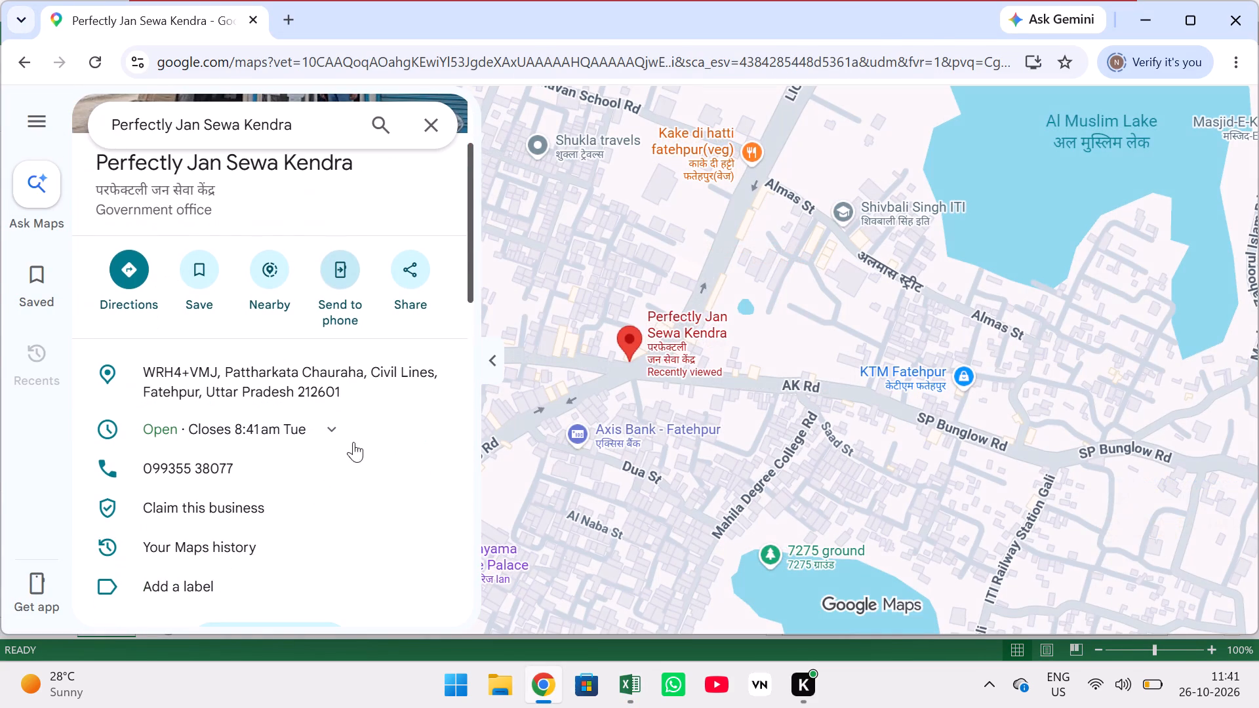
{"action": "left_click", "coordinate": [435, 381]}
{"action": "key", "text": "alt+Tab"}
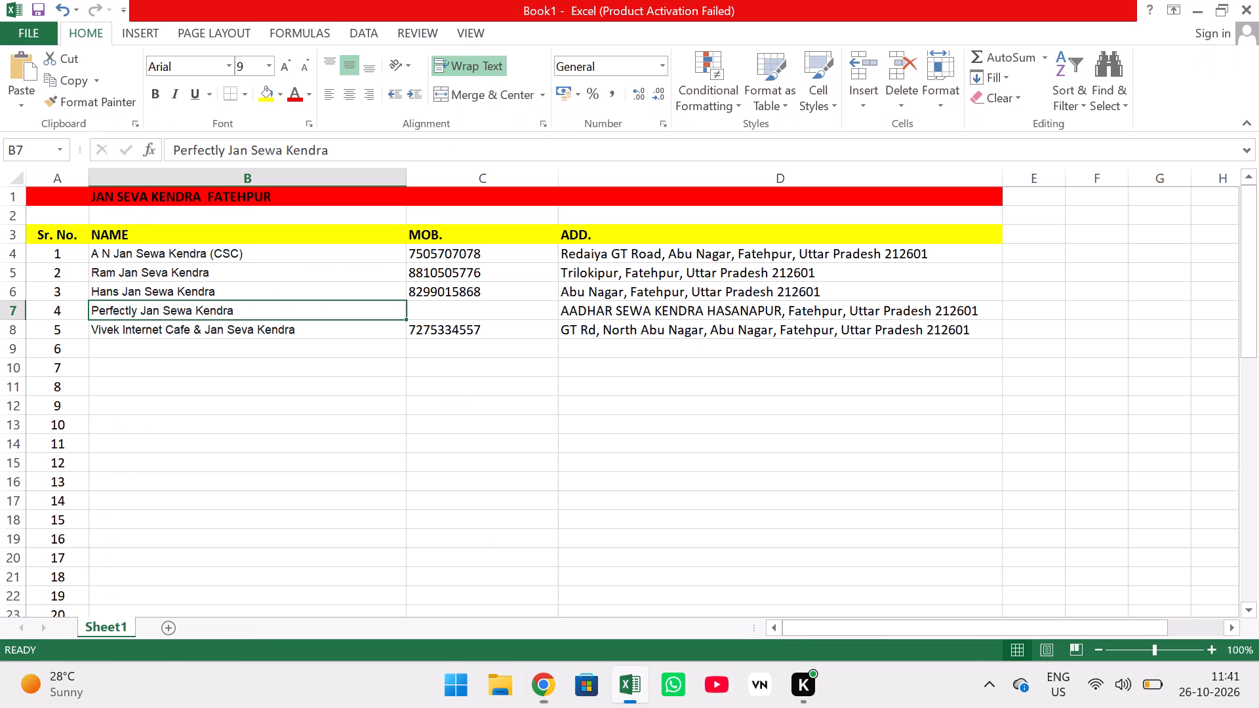
{"action": "left_click", "coordinate": [593, 305]}
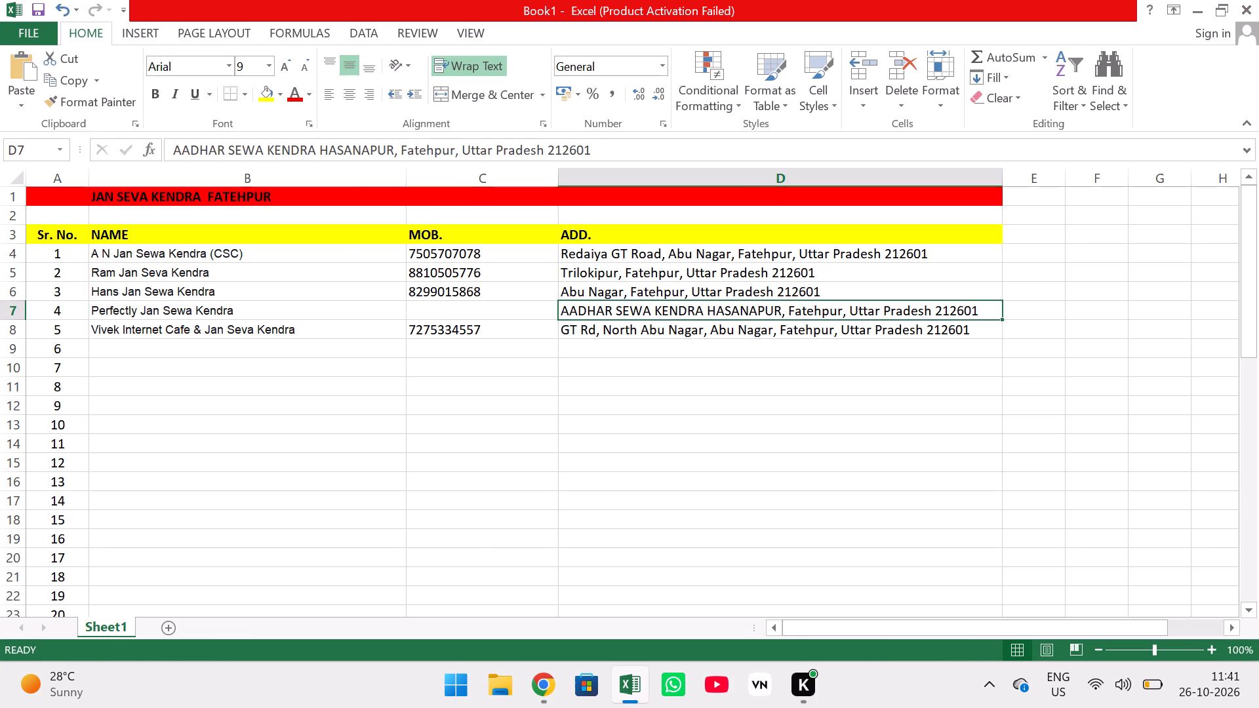
{"action": "key", "text": "ctrl+v"}
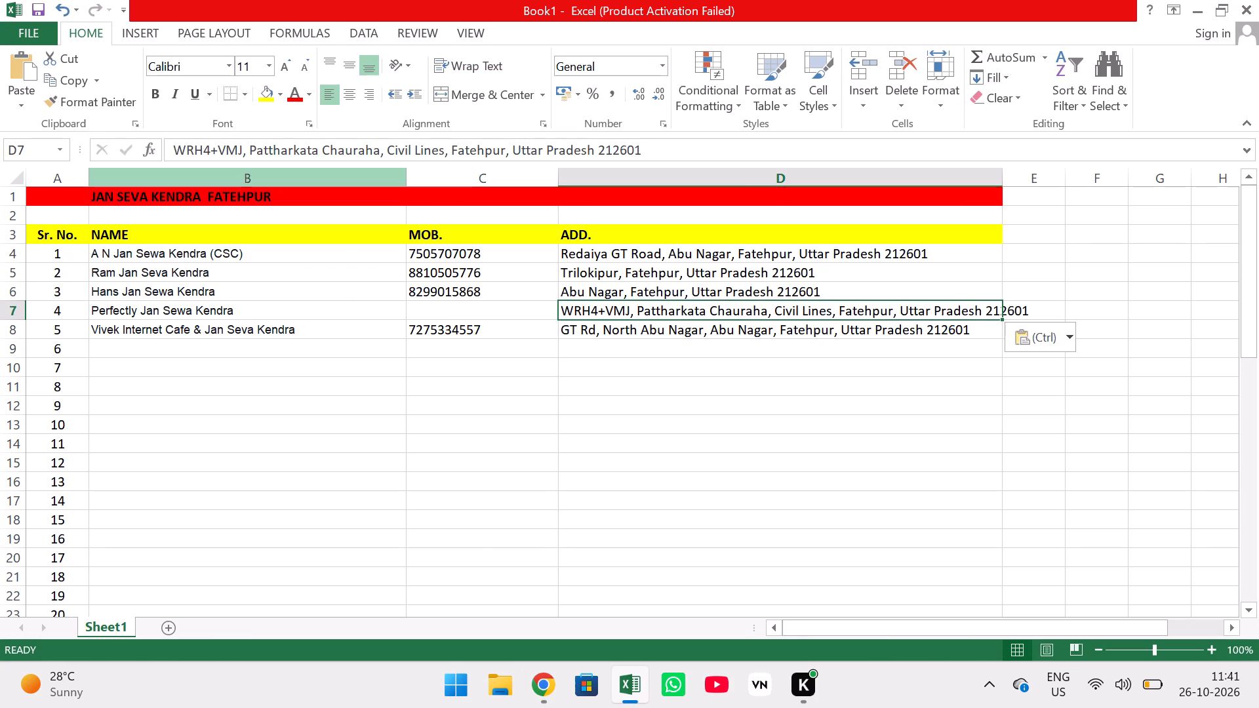
Delete the leading plus code "WRH4+VMJ," from the Perfectly Jan Sewa Kendra address in cell D7.
{"action": "left_click", "coordinate": [252, 149]}
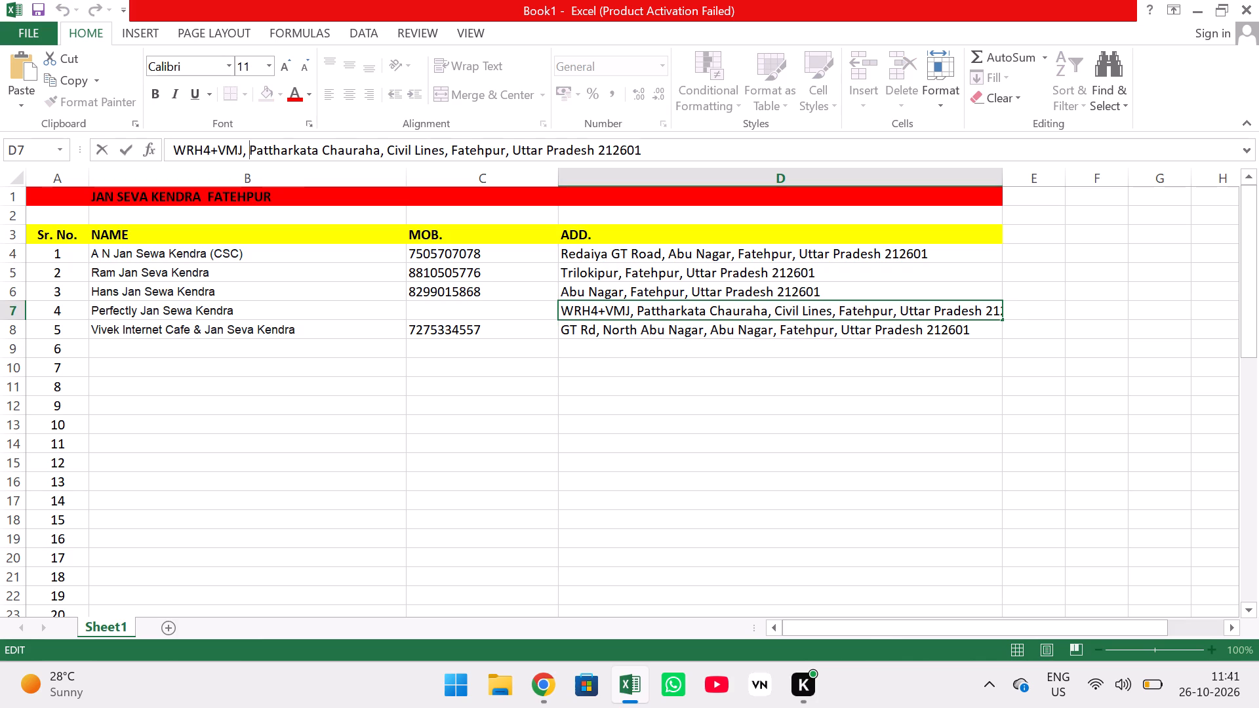
{"action": "left_click_drag", "start_coordinate": [168, 149], "coordinate": [246, 144]}
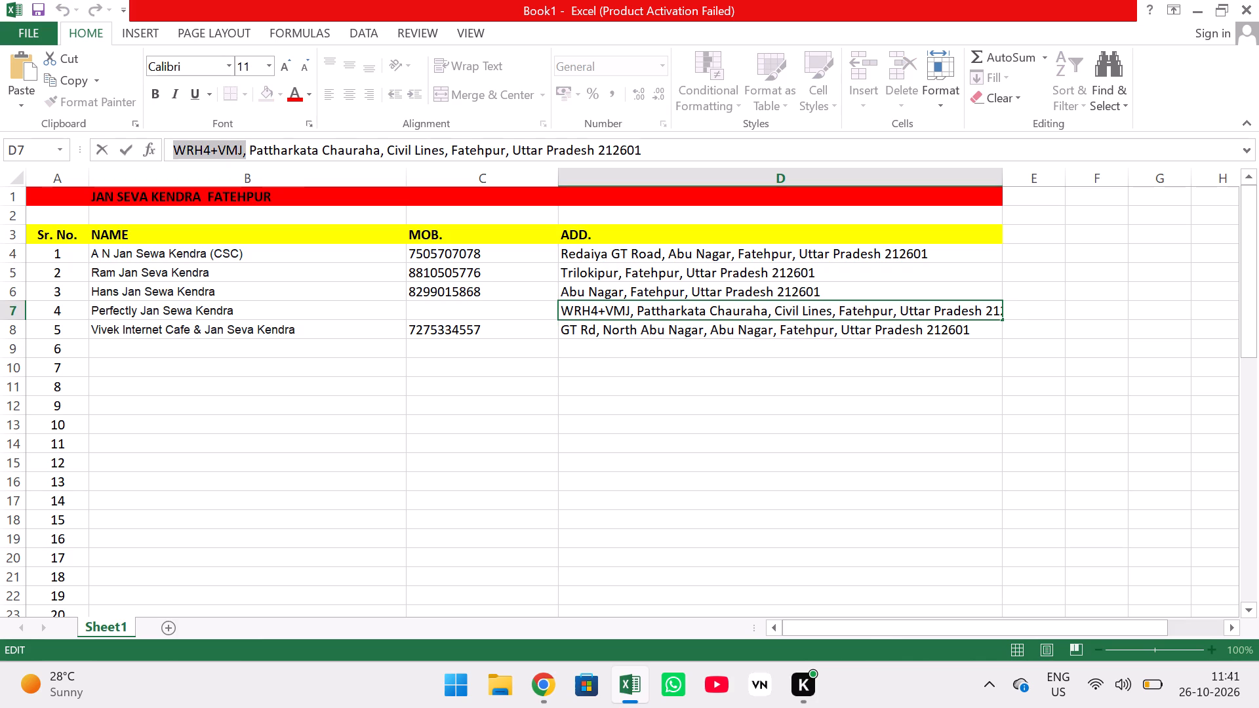
{"action": "left_click_drag", "start_coordinate": [246, 144], "coordinate": [251, 146]}
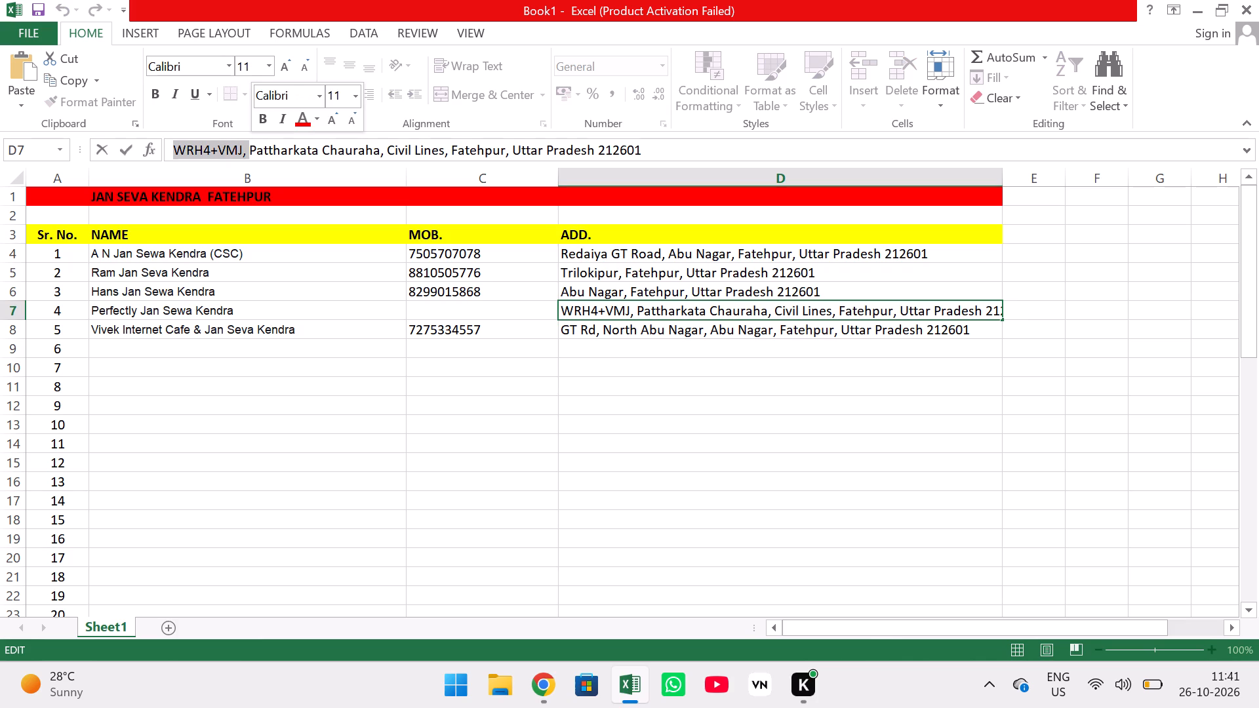
{"action": "key", "text": "BackSpace"}
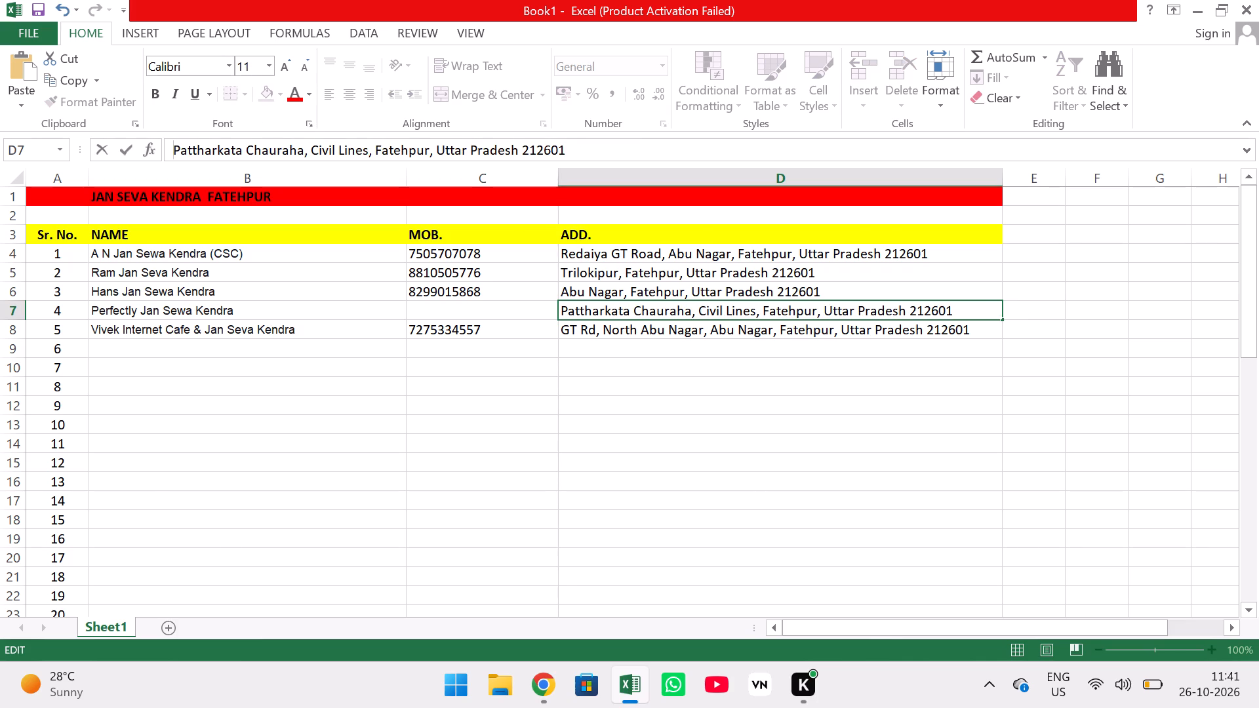
Copy the Perfectly Jan Sewa Kendra phone number from its Google Maps page in Chrome into the MOB. cell C7 in Excel.
{"action": "key", "text": "alt+Tab"}
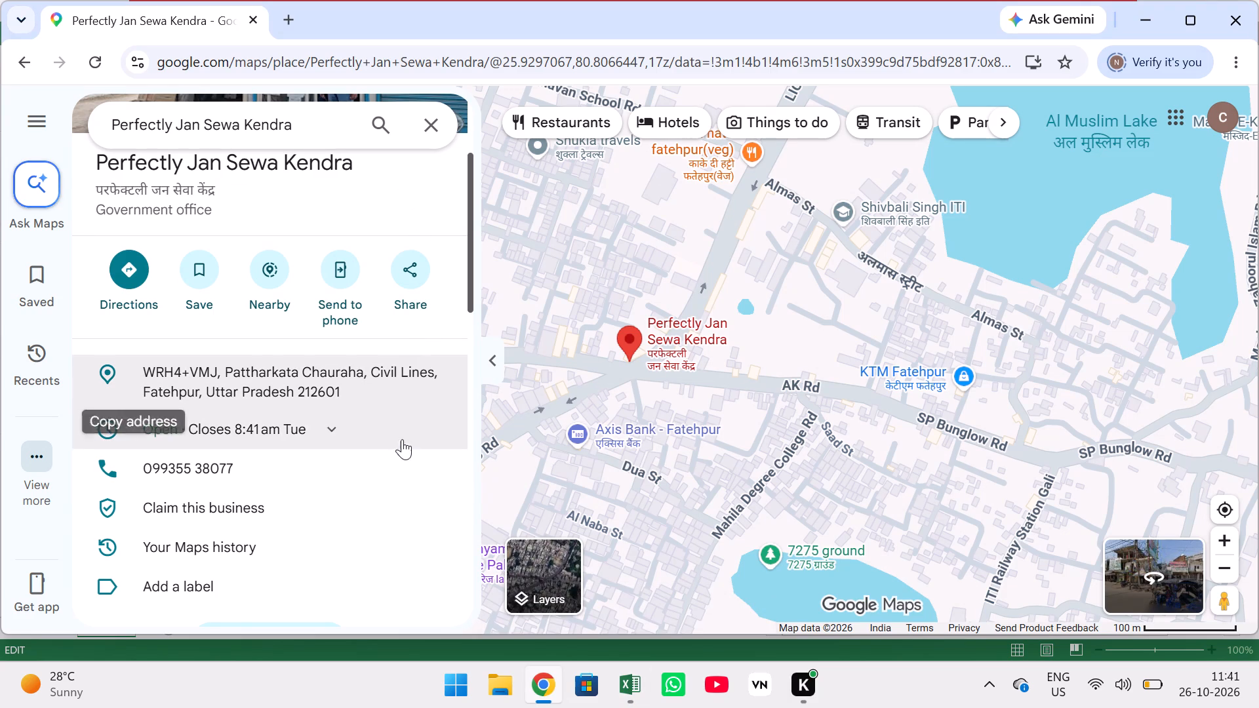
{"action": "left_click", "coordinate": [405, 460]}
{"action": "key", "text": "alt+Tab"}
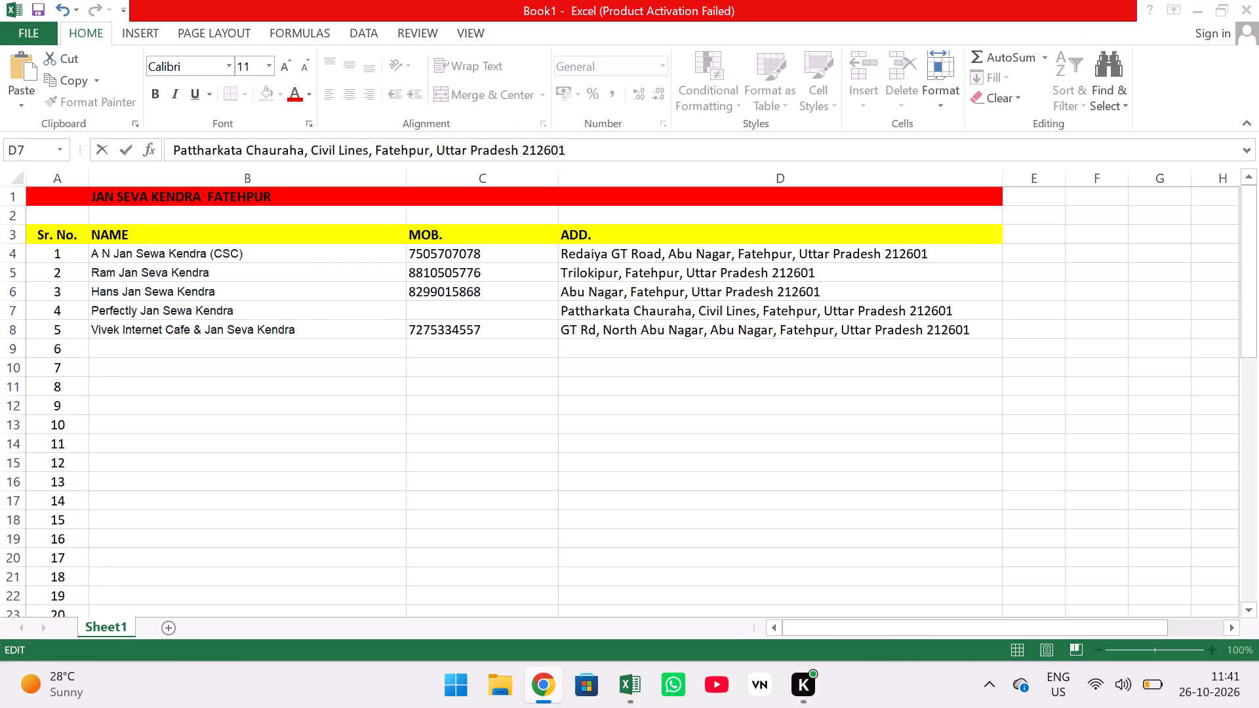
{"action": "left_click", "coordinate": [470, 314]}
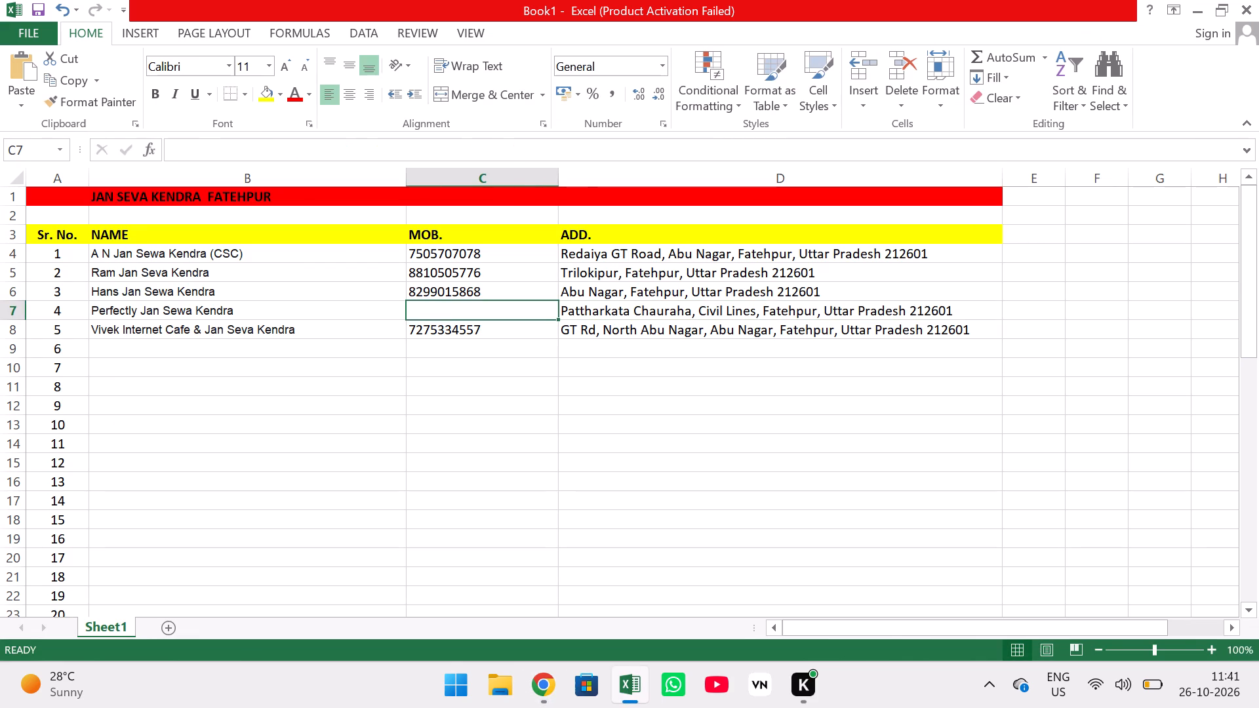
{"action": "key", "text": "ctrl+v"}
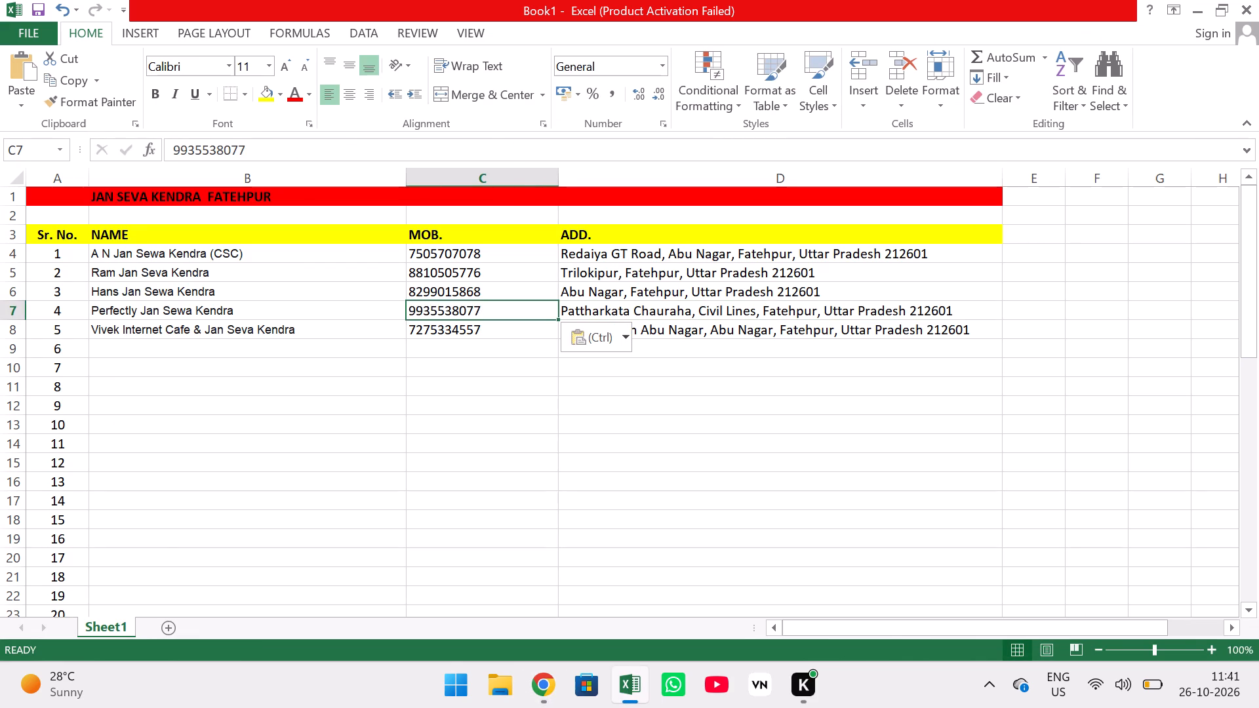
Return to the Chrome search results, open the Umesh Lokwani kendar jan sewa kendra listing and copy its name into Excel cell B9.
{"action": "key", "text": "alt+Tab"}
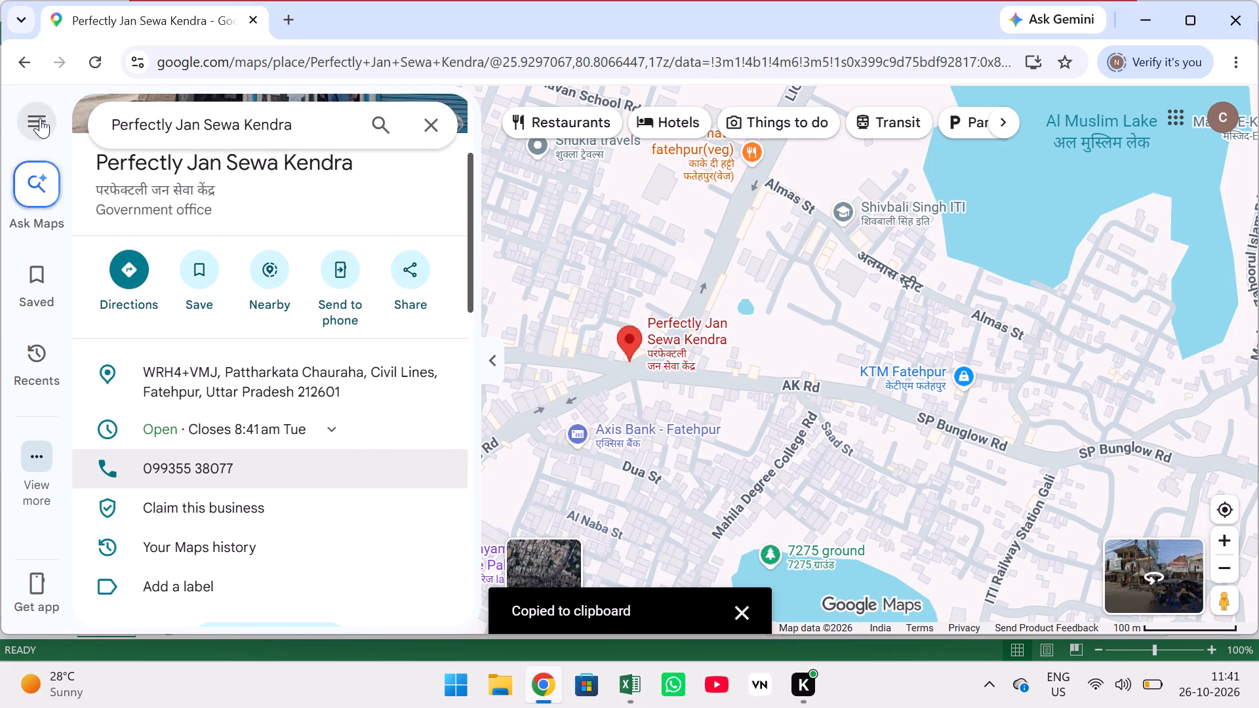
{"action": "left_click", "coordinate": [20, 61]}
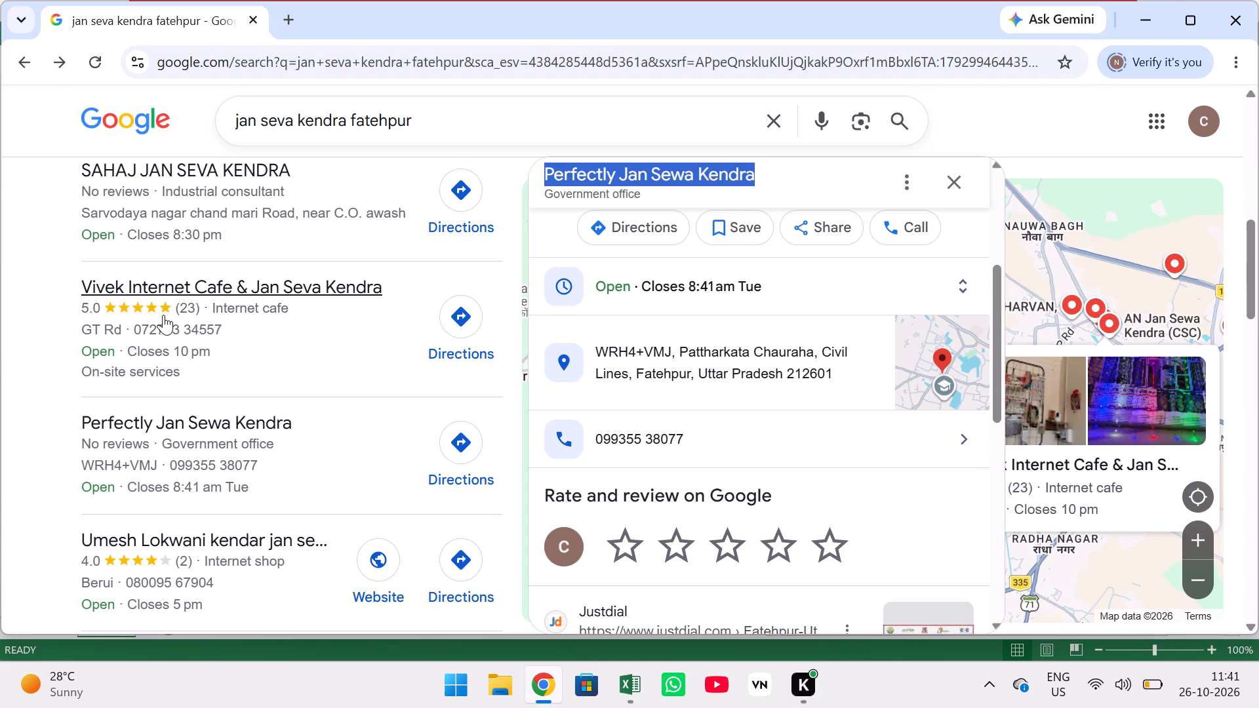
{"action": "left_click", "coordinate": [163, 541]}
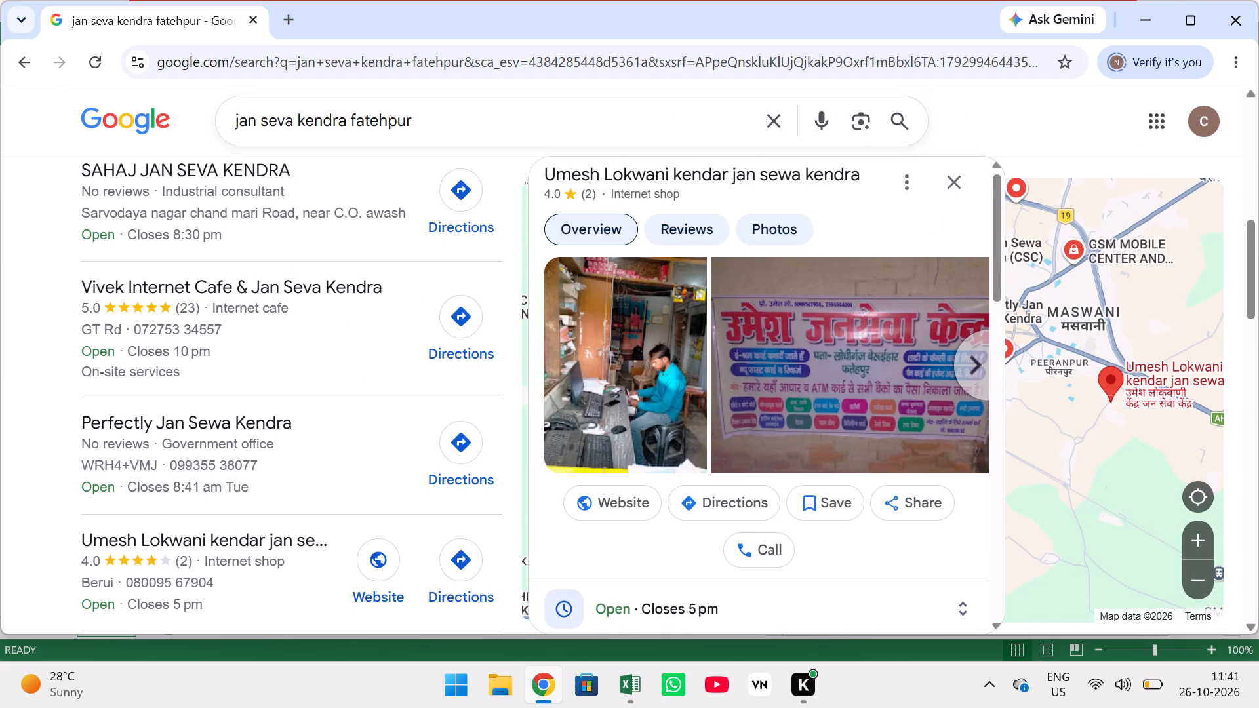
{"action": "left_click_drag", "start_coordinate": [541, 170], "coordinate": [864, 168]}
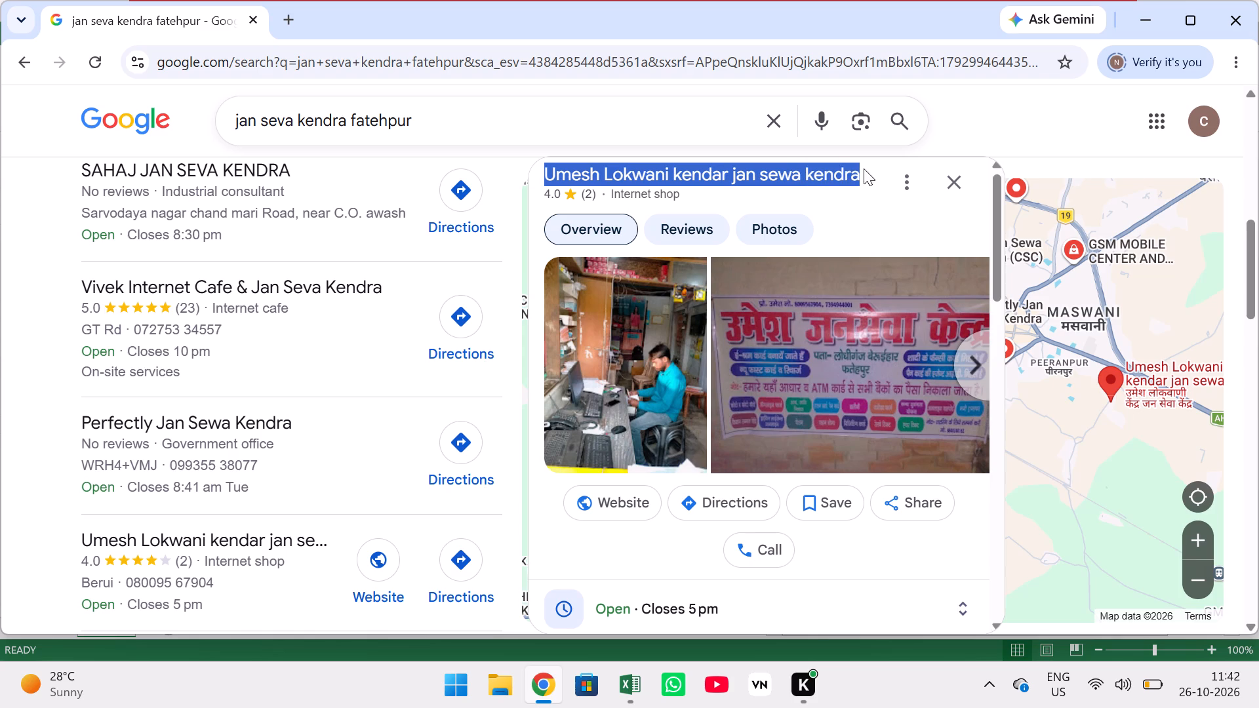
{"action": "left_click_drag", "start_coordinate": [864, 168], "coordinate": [869, 168]}
{"action": "key", "text": "ctrl+c"}
{"action": "key", "text": "alt+Tab"}
{"action": "left_click", "coordinate": [199, 344]}
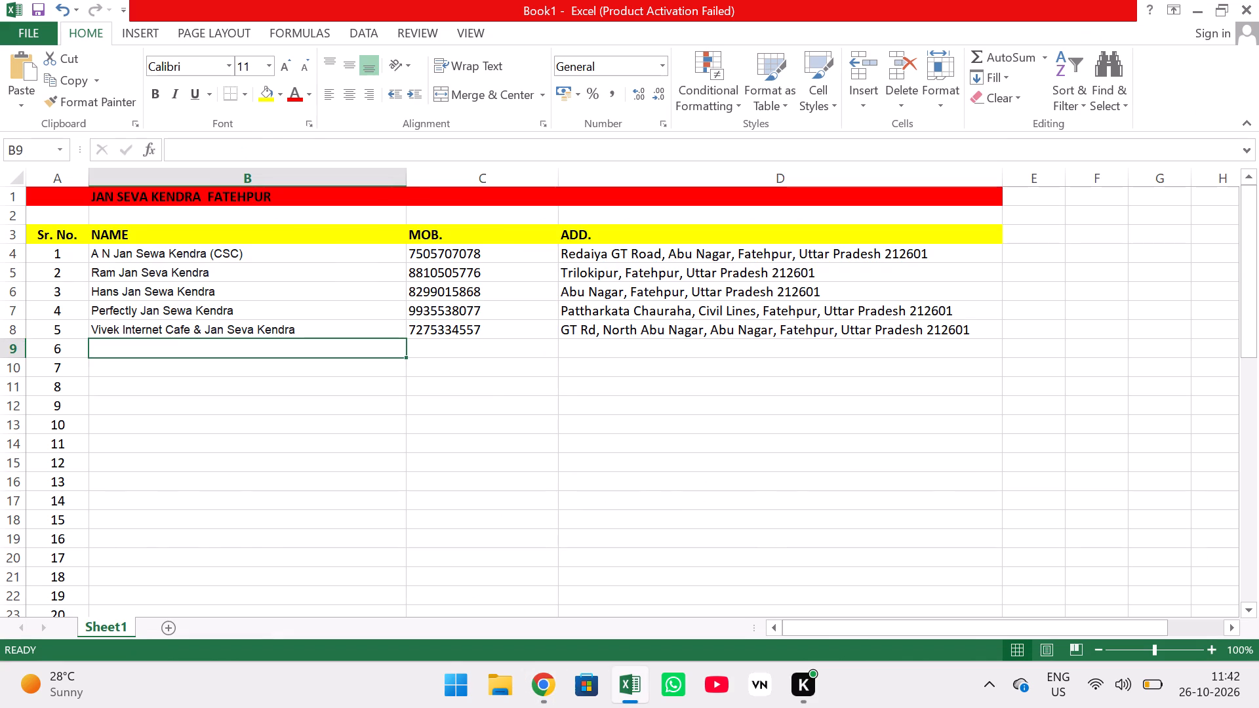
{"action": "key", "text": "ctrl+v"}
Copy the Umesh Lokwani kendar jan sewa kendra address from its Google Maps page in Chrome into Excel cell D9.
{"action": "key", "text": "alt+Tab"}
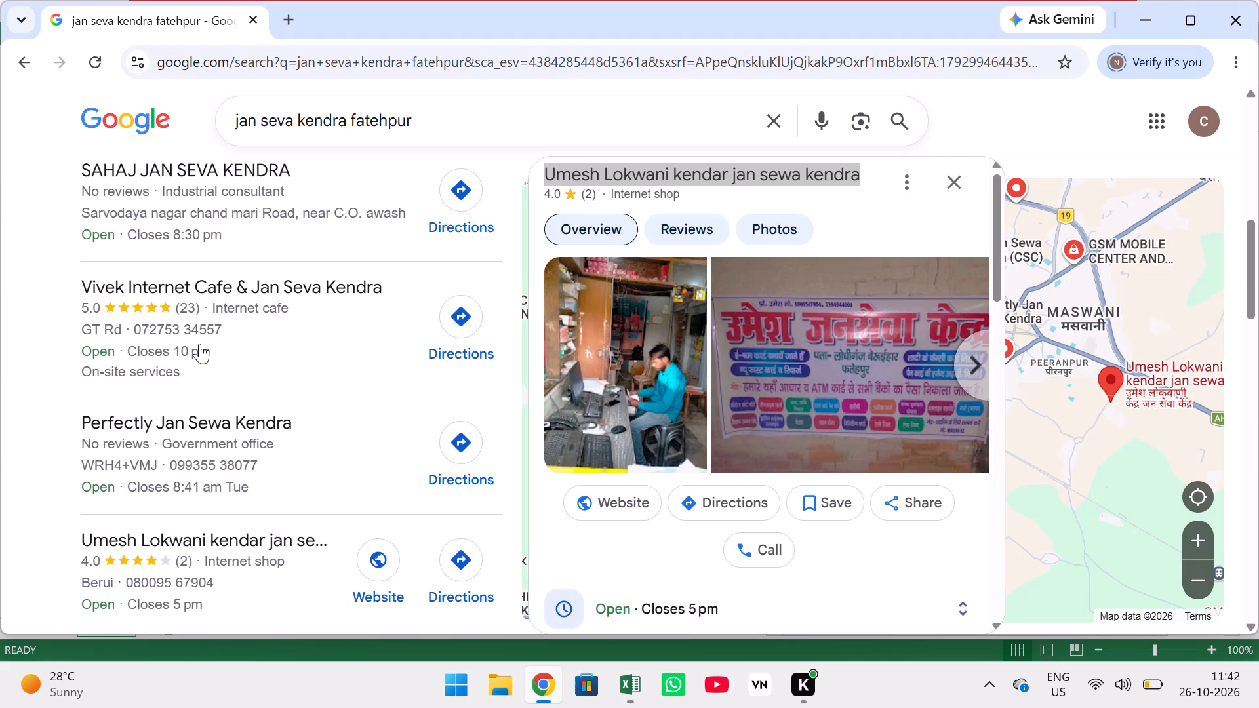
{"action": "scroll", "coordinate": [713, 309], "scroll_direction": "down", "scroll_amount": 4}
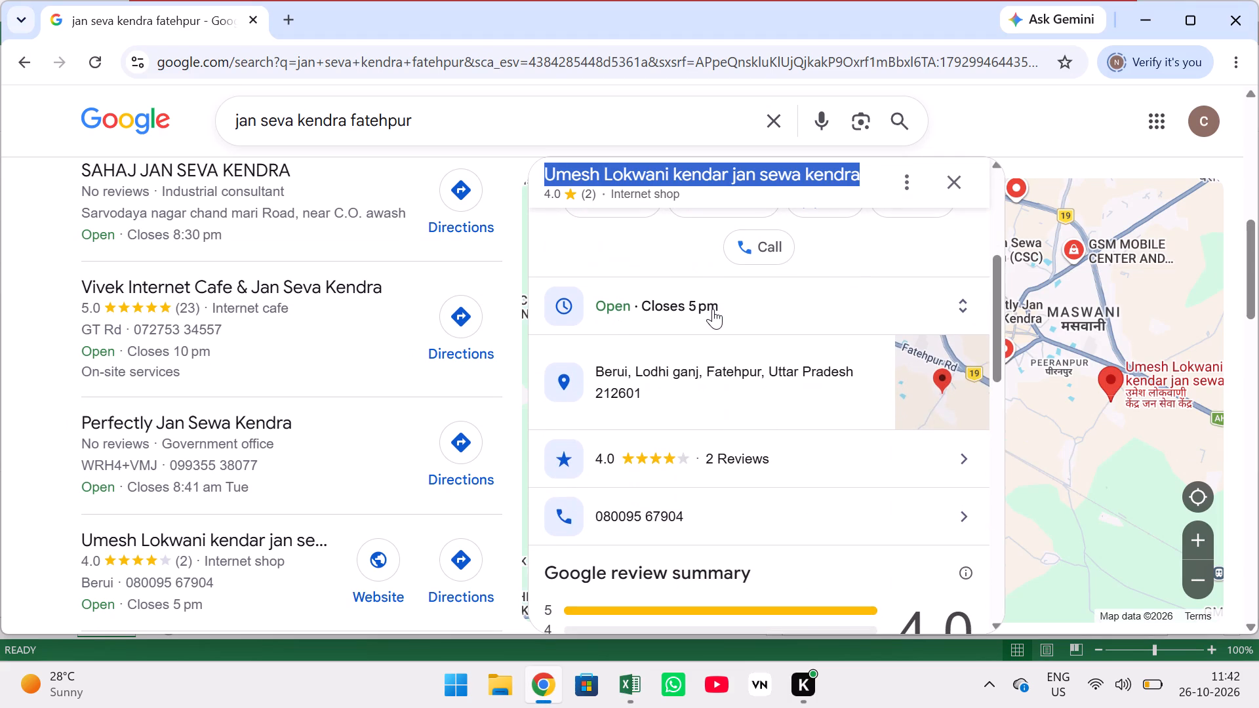
{"action": "left_click", "coordinate": [713, 374]}
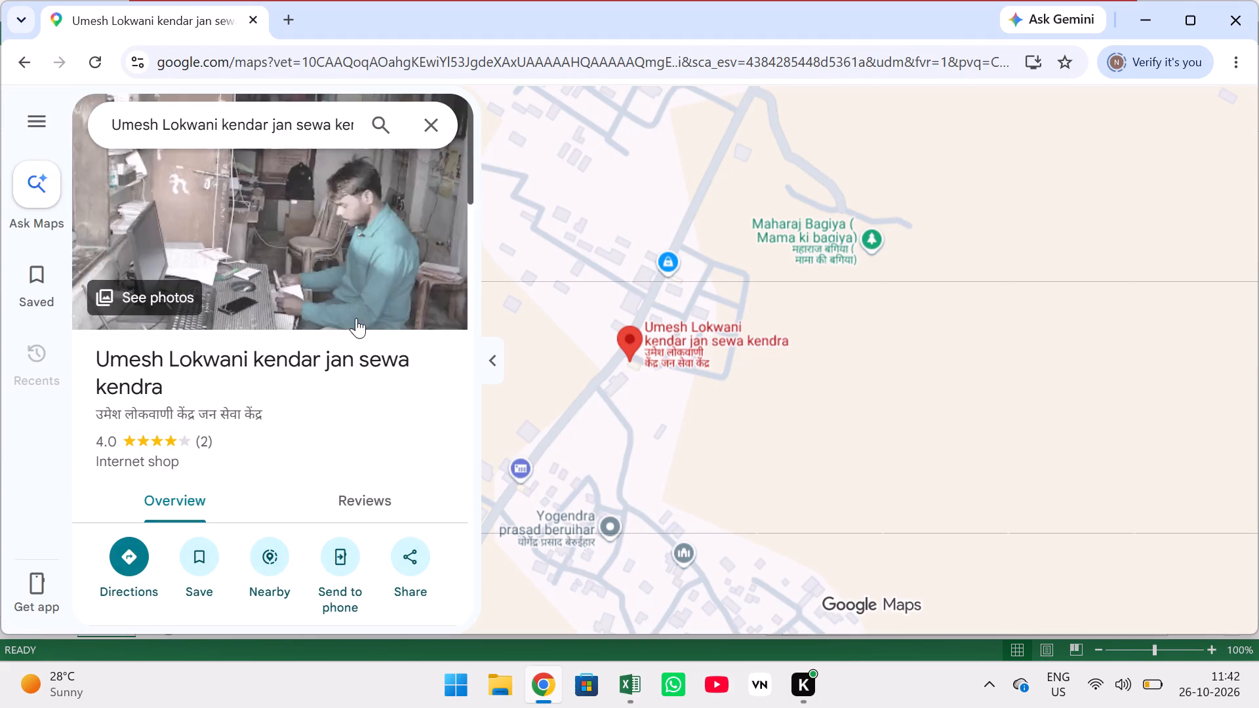
{"action": "scroll", "coordinate": [317, 371], "scroll_direction": "down", "scroll_amount": 5}
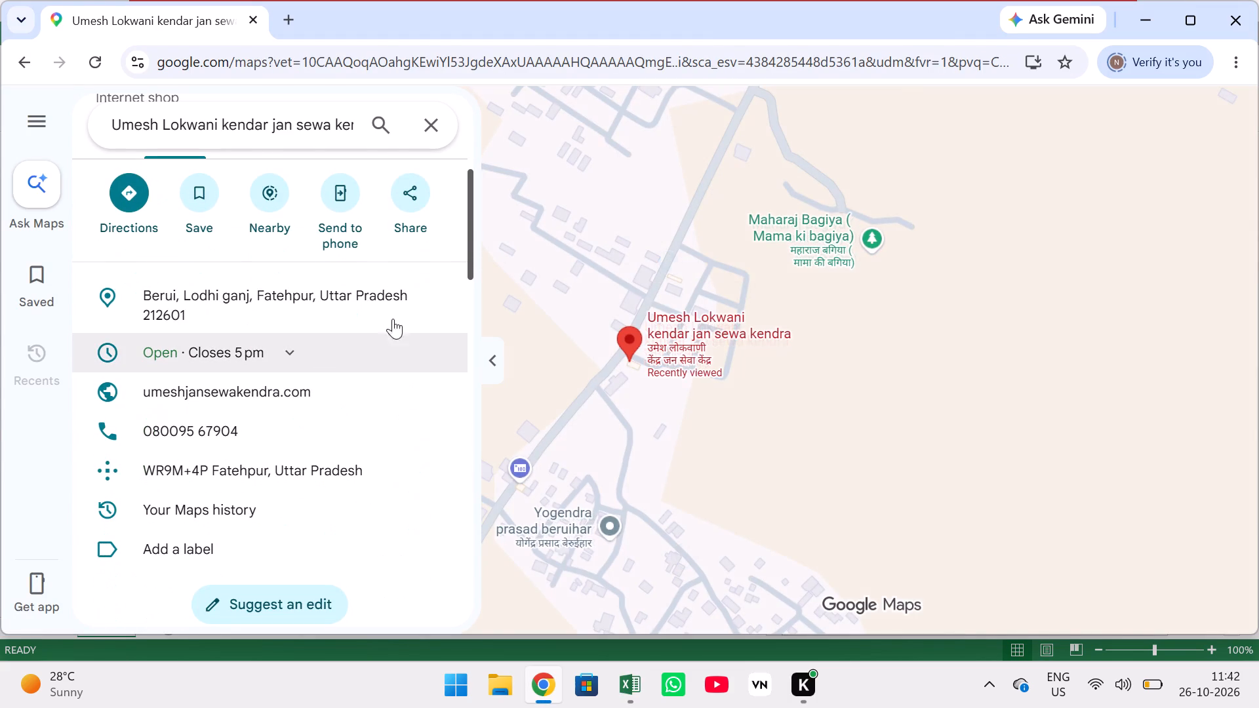
{"action": "left_click", "coordinate": [425, 299]}
{"action": "key", "text": "alt+Tab"}
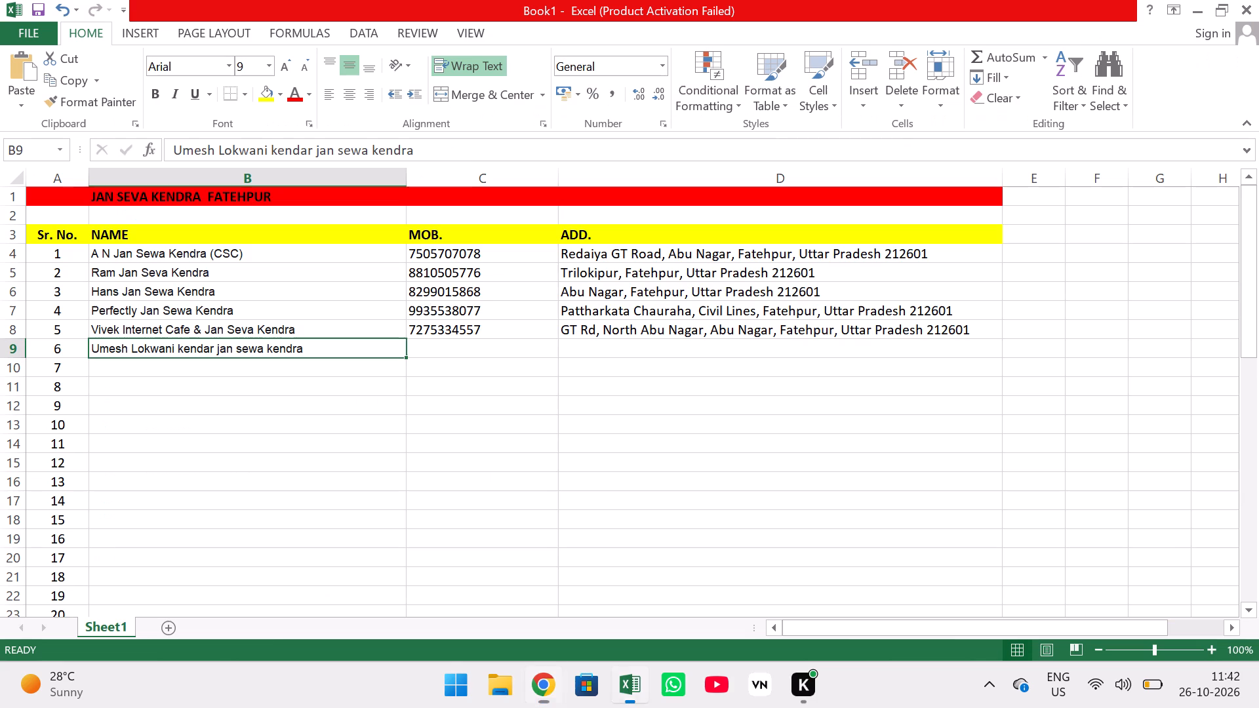
{"action": "left_click", "coordinate": [610, 346]}
{"action": "key", "text": "ctrl+v"}
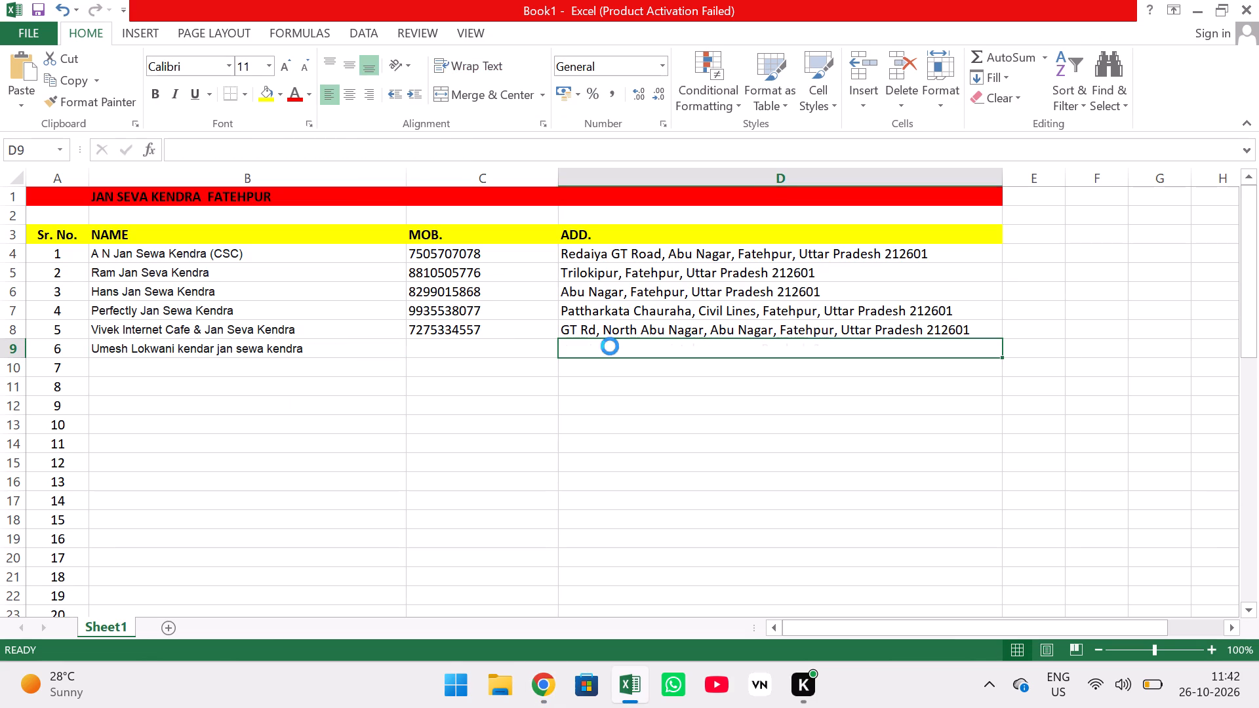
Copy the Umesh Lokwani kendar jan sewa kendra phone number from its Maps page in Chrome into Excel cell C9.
{"action": "key", "text": "alt+Tab"}
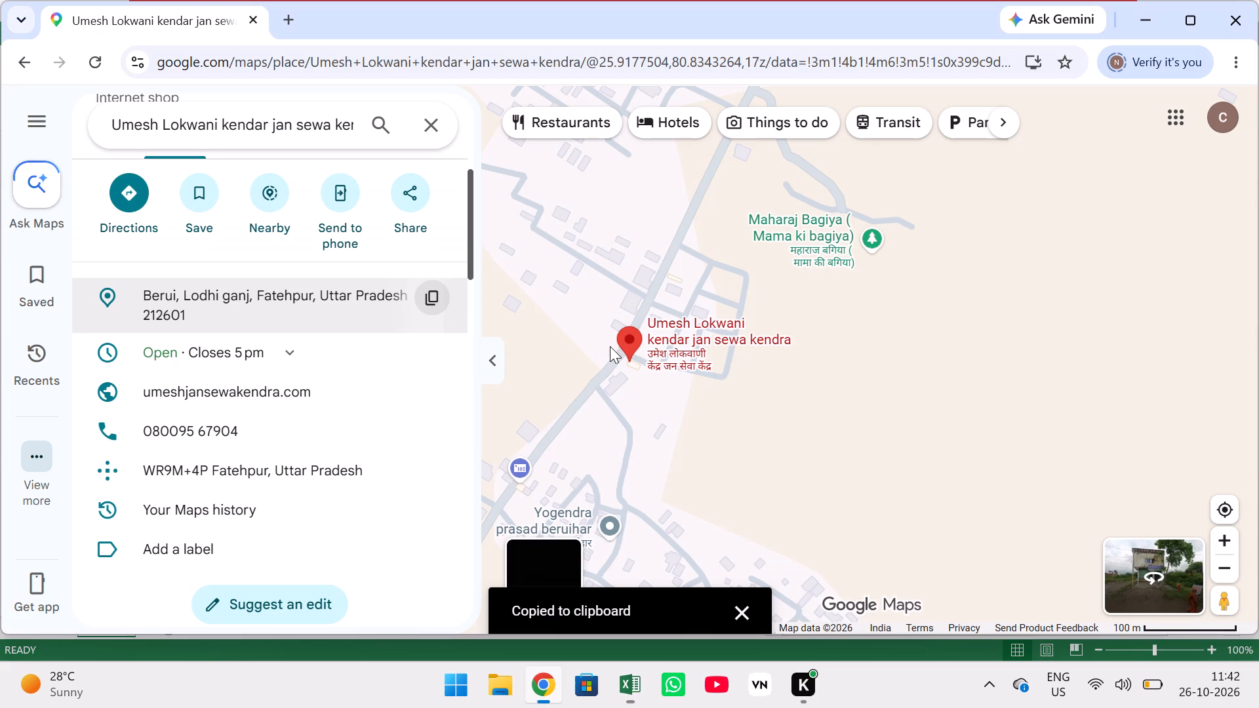
{"action": "left_click", "coordinate": [391, 433]}
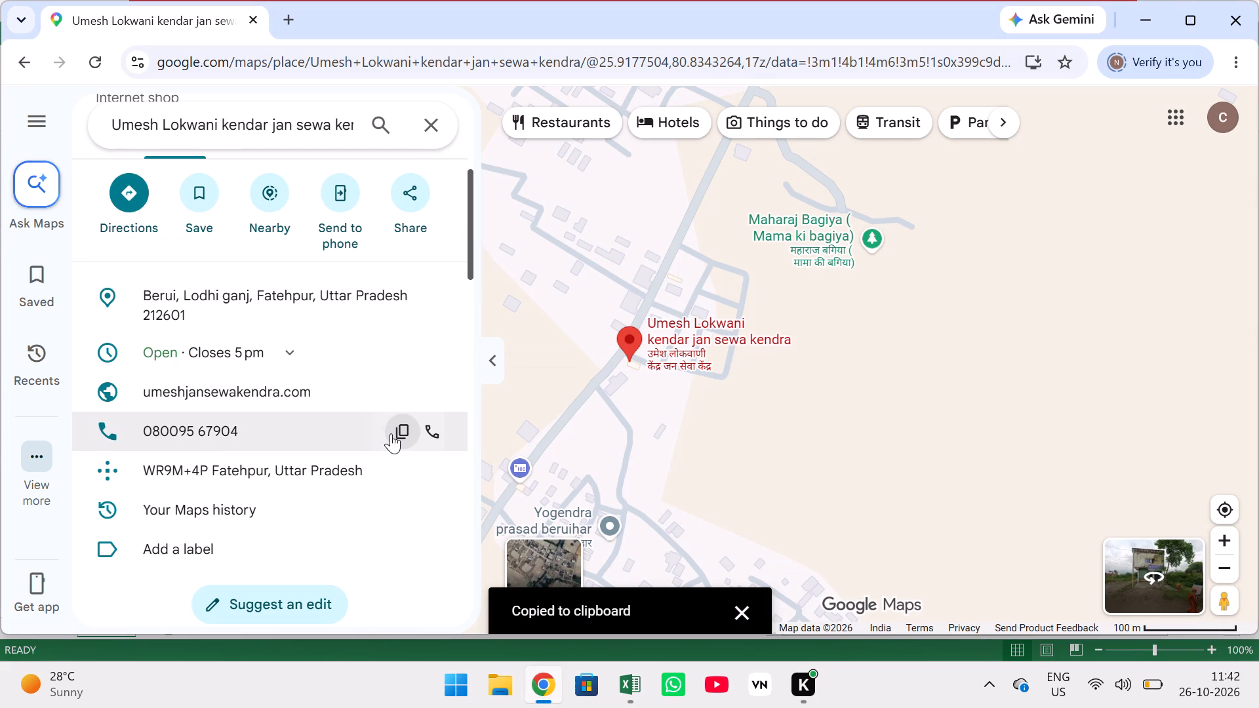
{"action": "key", "text": "alt+Tab"}
{"action": "left_click", "coordinate": [496, 352]}
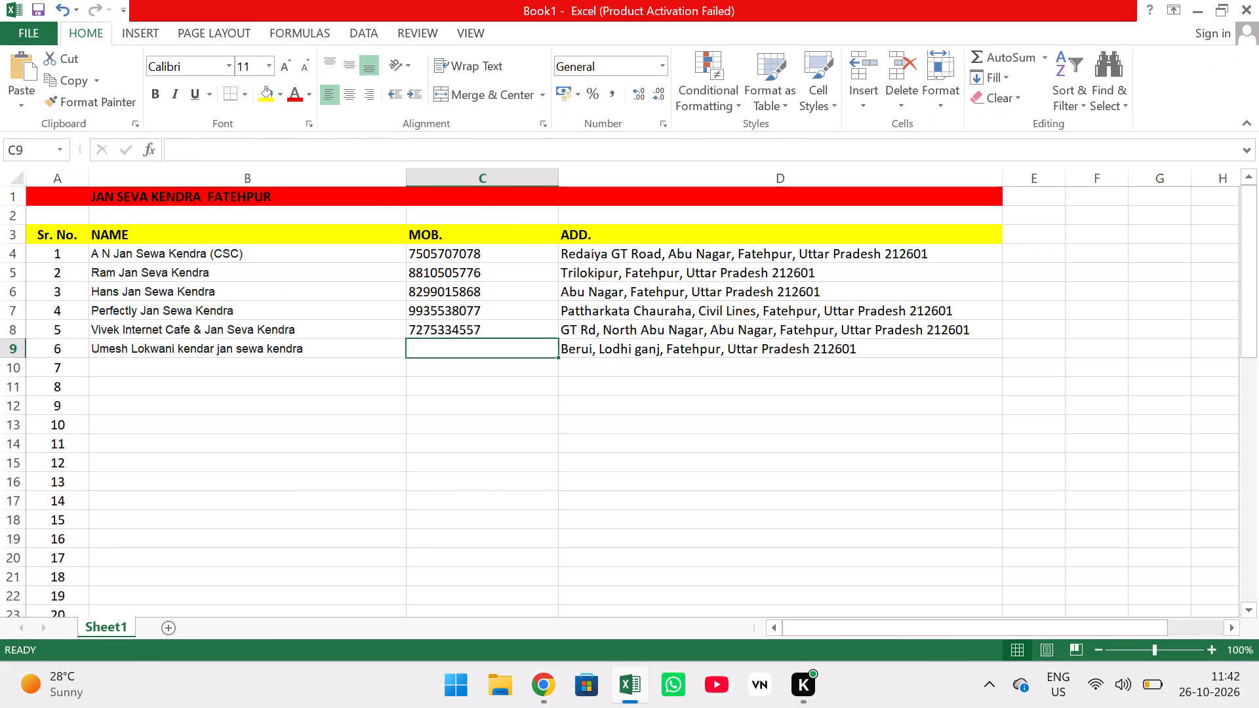
{"action": "key", "text": "ctrl+v"}
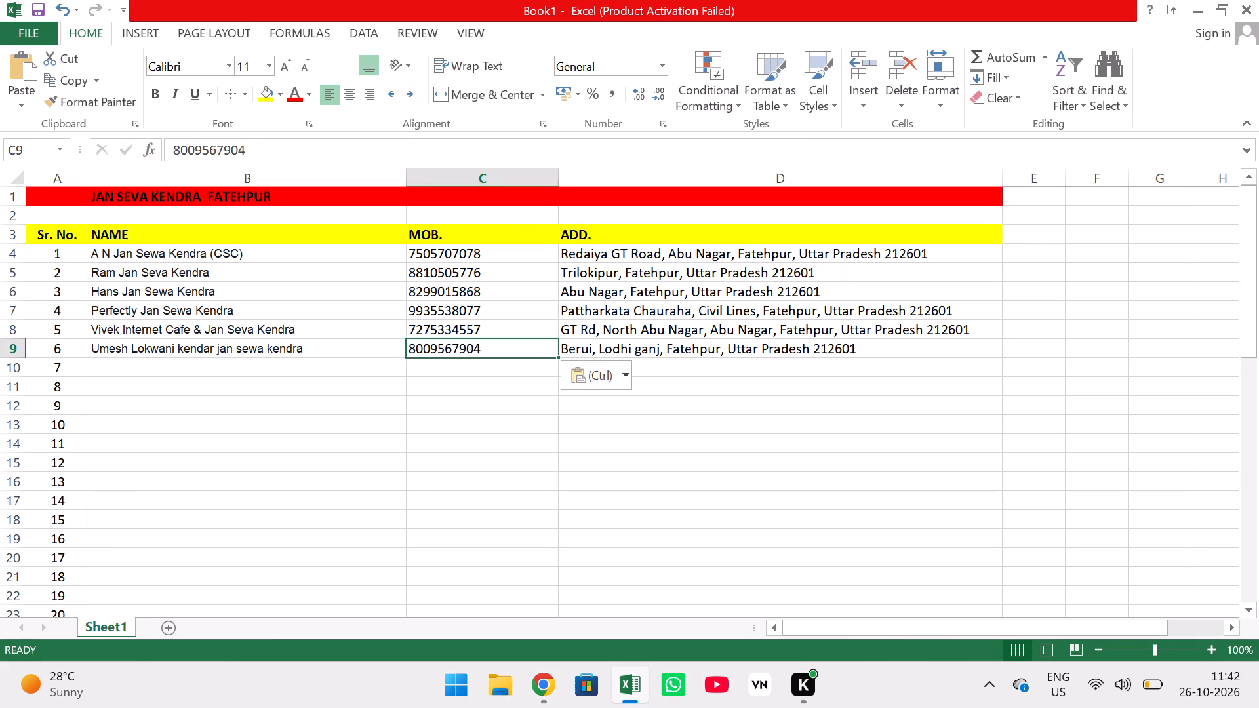
Return to the Chrome search results, open the Rp Jan Seva Kendra Malwan Fatehpur listing and copy its name into Excel cell B10.
{"action": "key", "text": "alt+Tab"}
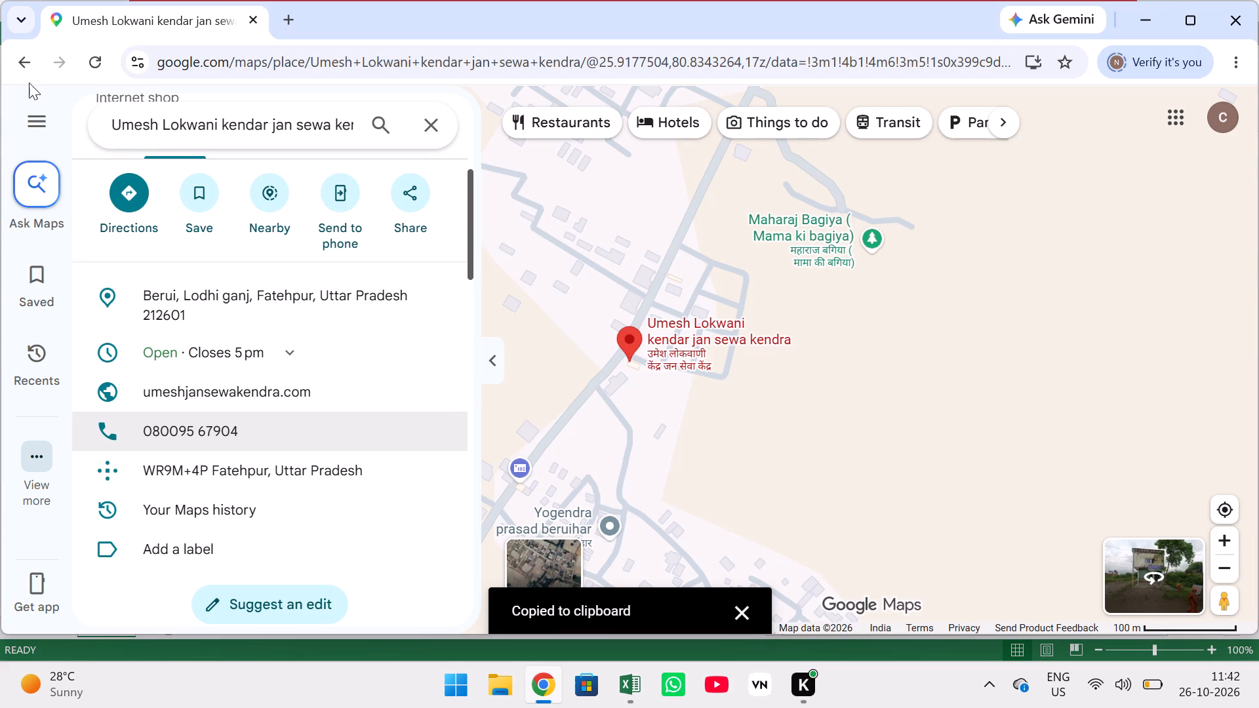
{"action": "left_click", "coordinate": [22, 61]}
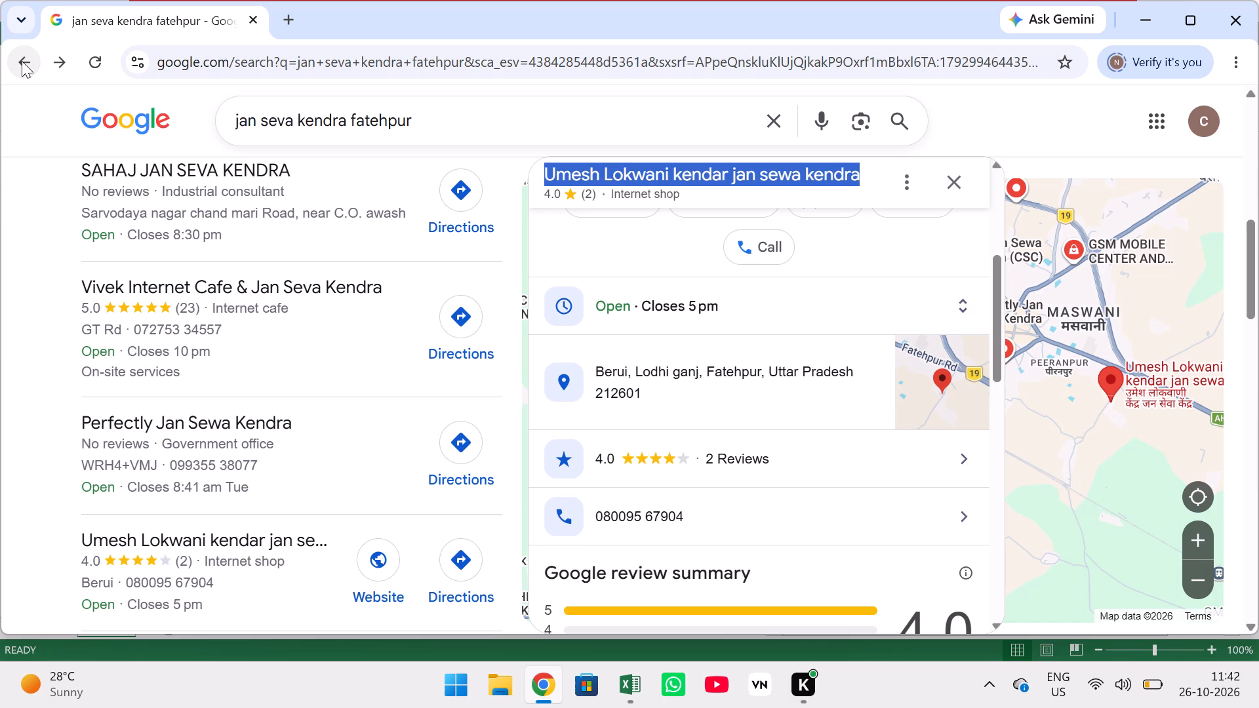
{"action": "scroll", "coordinate": [288, 481], "scroll_direction": "down", "scroll_amount": 7}
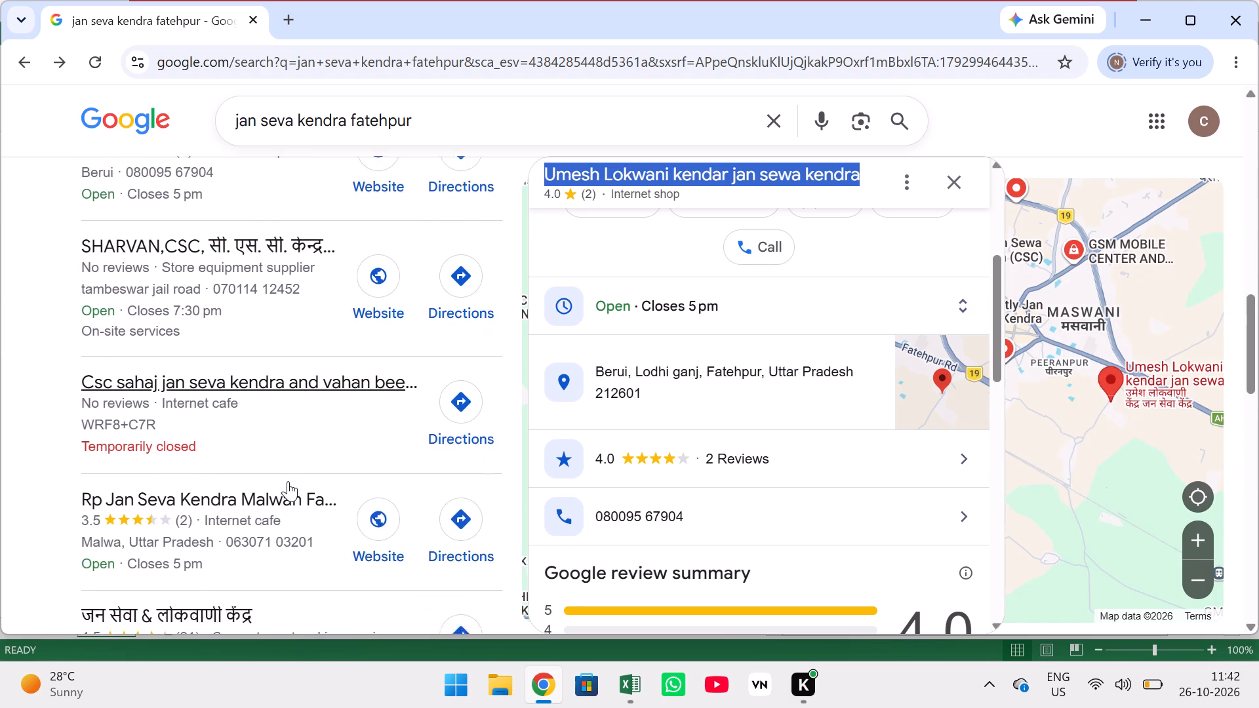
{"action": "scroll", "coordinate": [288, 481], "scroll_direction": "down", "scroll_amount": 2}
{"action": "left_click", "coordinate": [188, 203]}
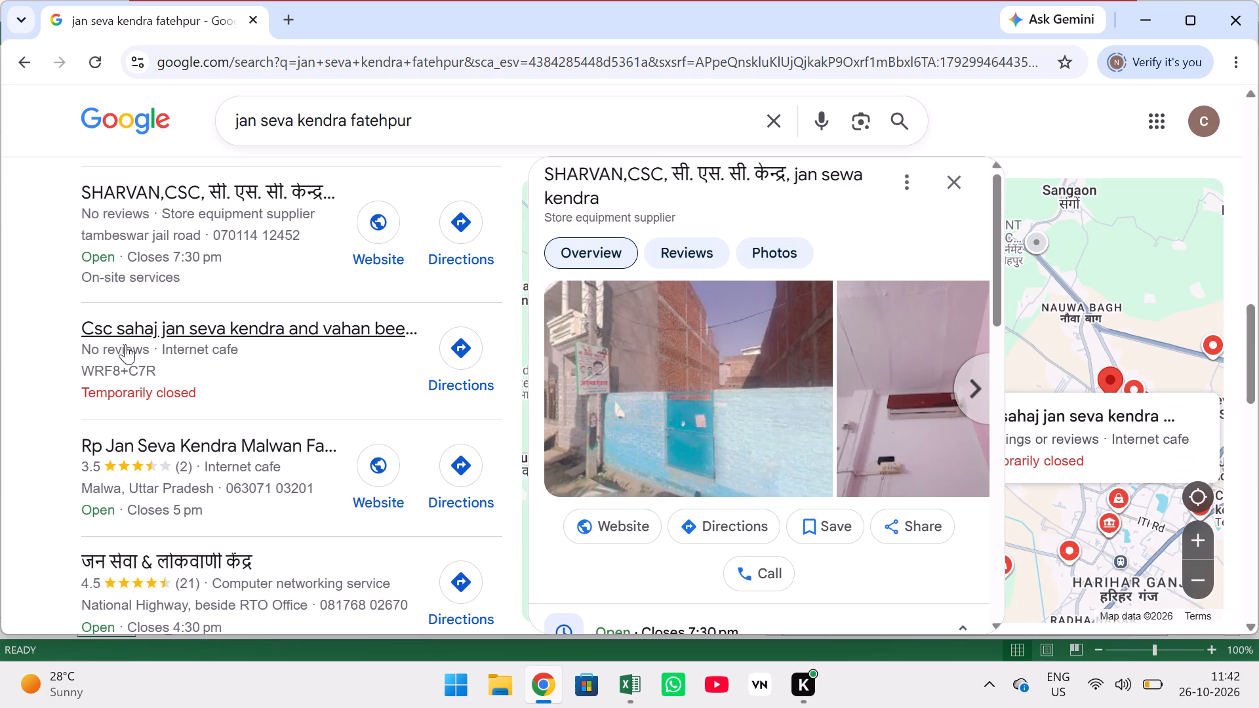
{"action": "left_click", "coordinate": [171, 446]}
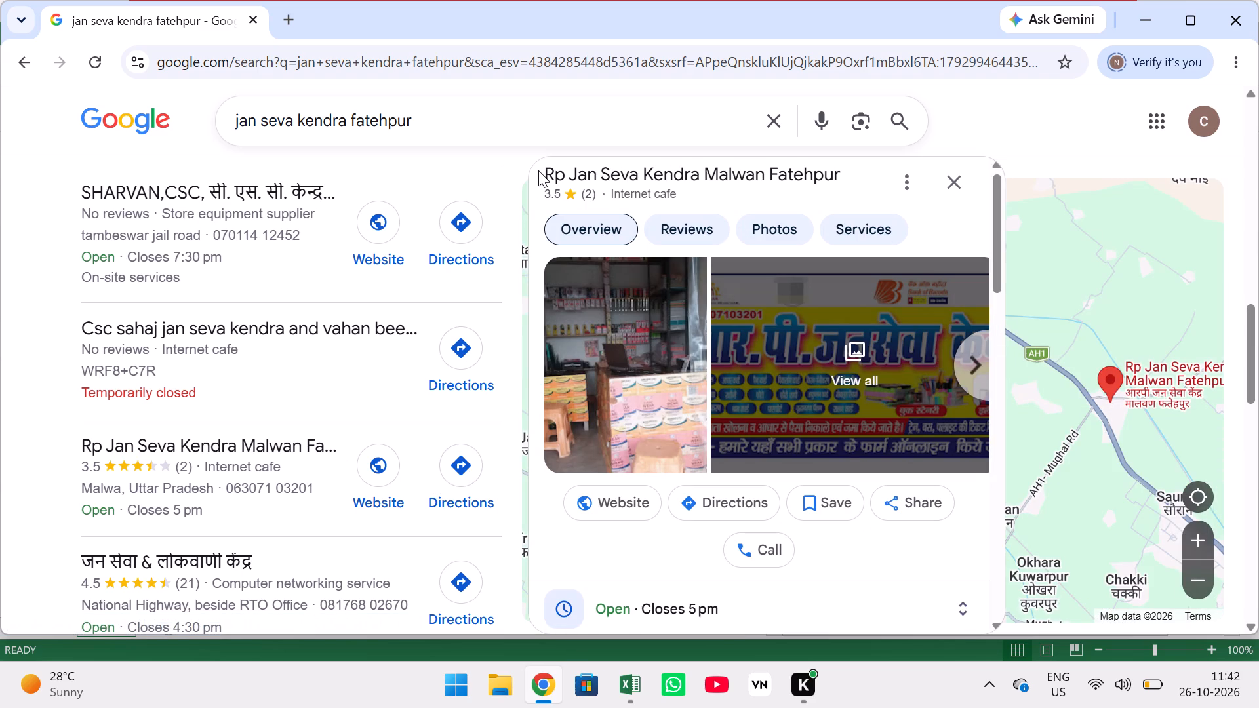
{"action": "left_click_drag", "start_coordinate": [538, 170], "coordinate": [842, 167]}
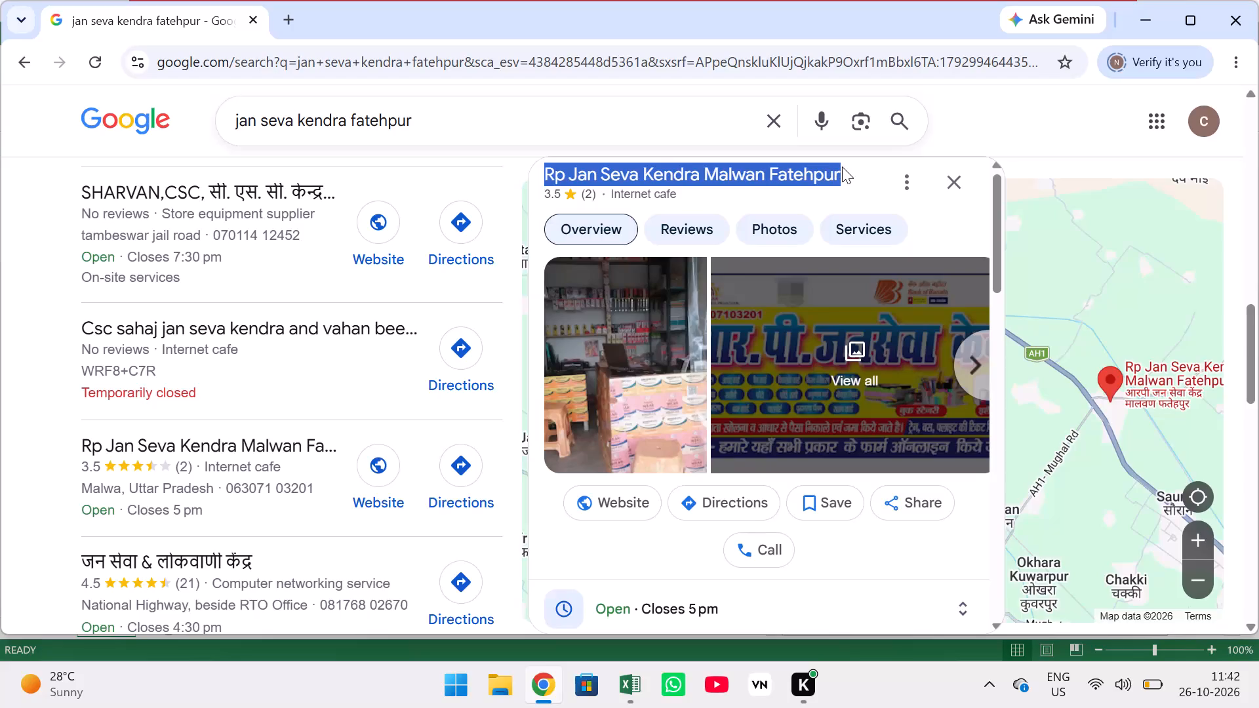
{"action": "left_click_drag", "start_coordinate": [842, 167], "coordinate": [843, 167]}
{"action": "key", "text": "ctrl+c"}
{"action": "key", "text": "alt+Tab"}
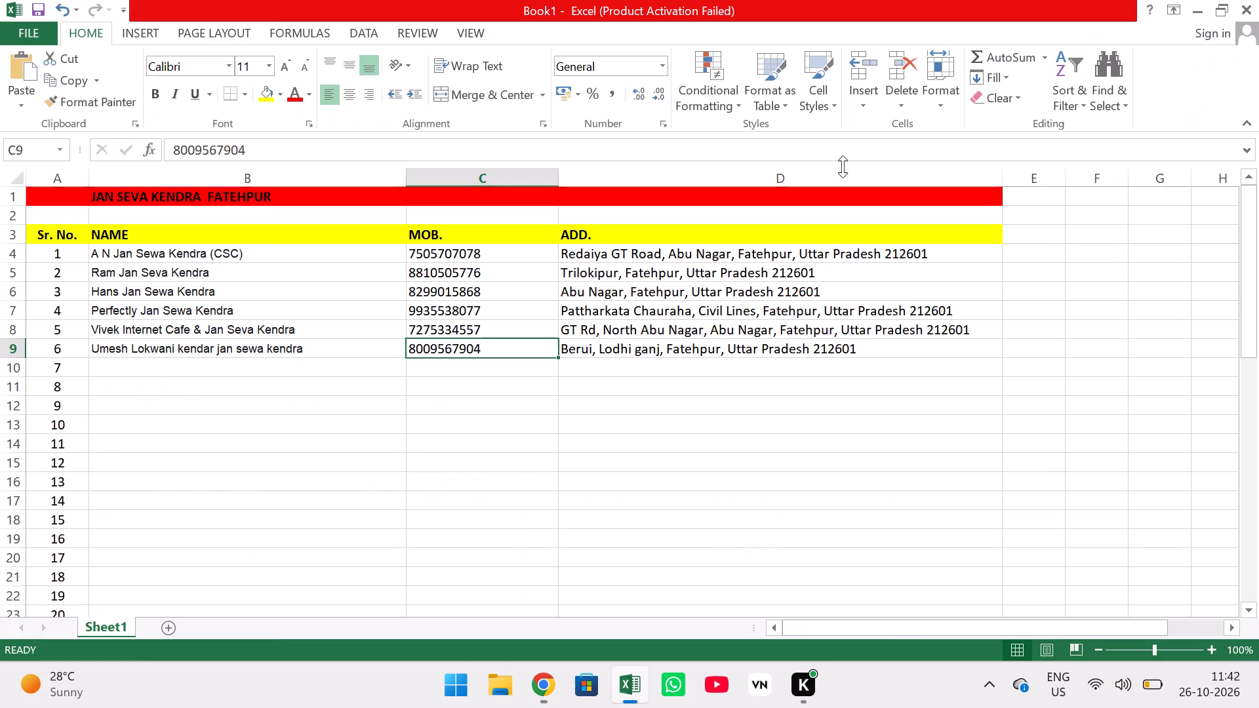
{"action": "left_click", "coordinate": [311, 365]}
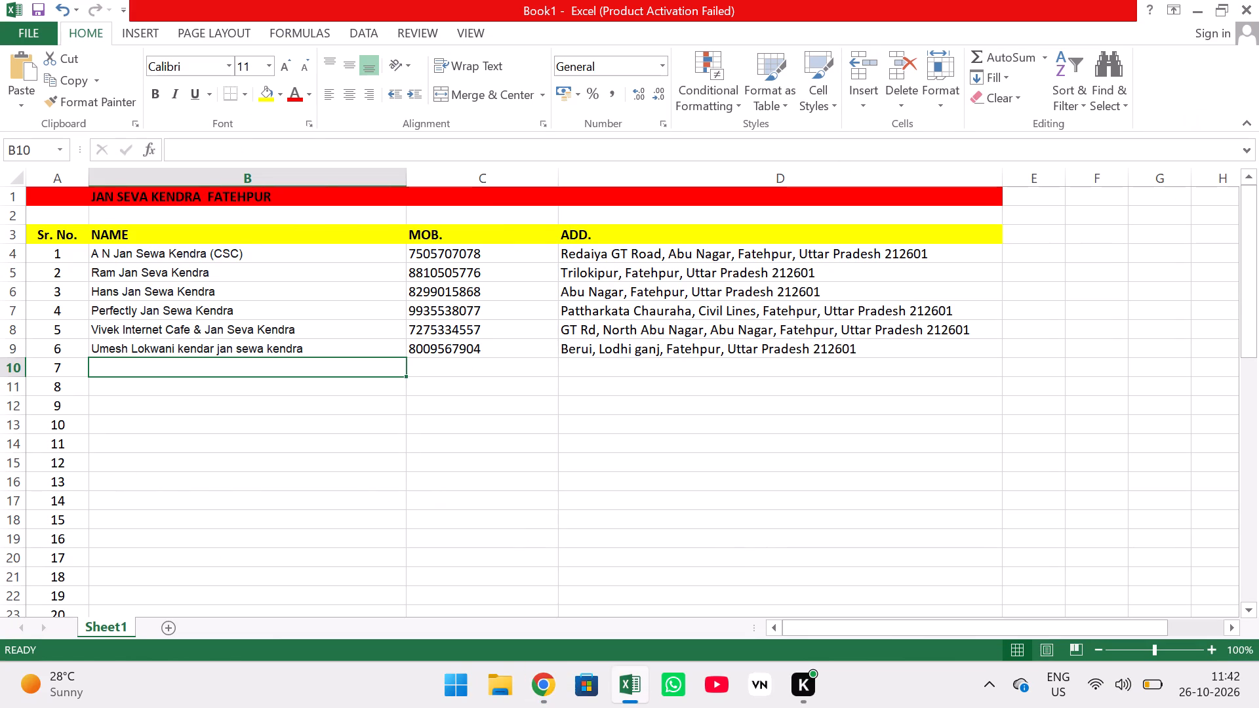
{"action": "key", "text": "ctrl+v"}
Copy the Rp Jan Seva Kendra Malwan Fatehpur address from its Google Maps page in Chrome into Excel cell D10.
{"action": "key", "text": "alt+Tab"}
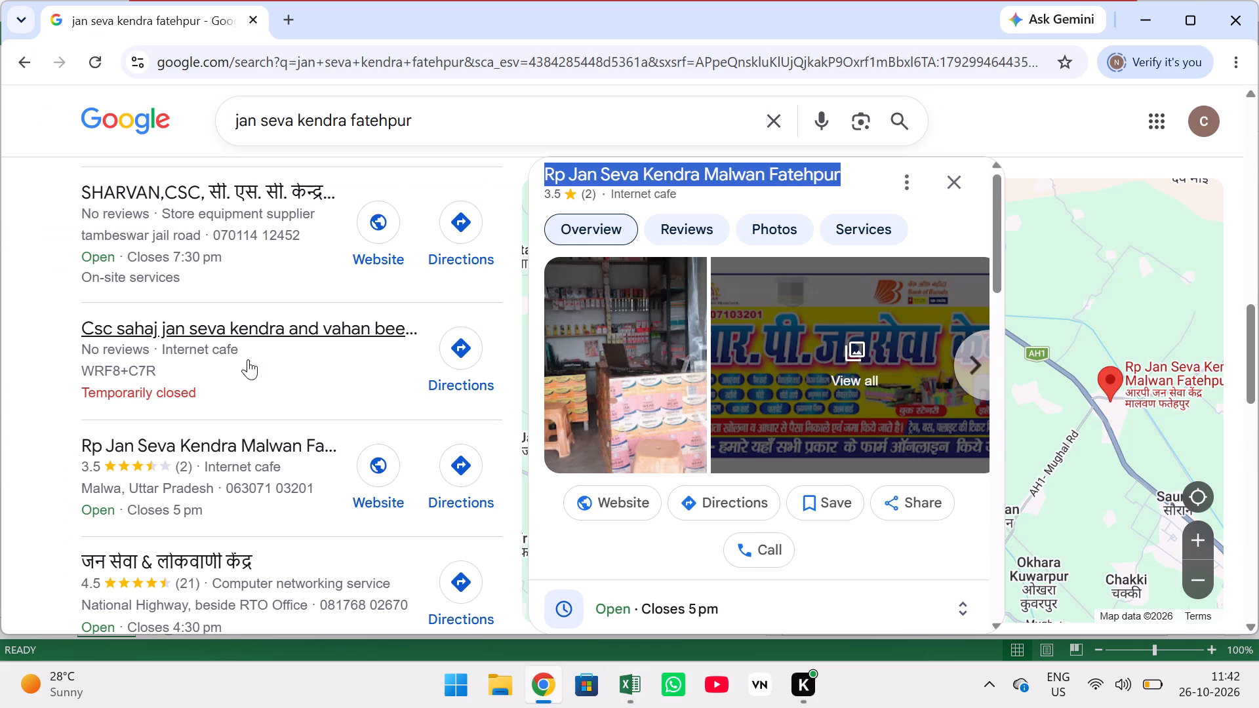
{"action": "scroll", "coordinate": [619, 379], "scroll_direction": "down", "scroll_amount": 3}
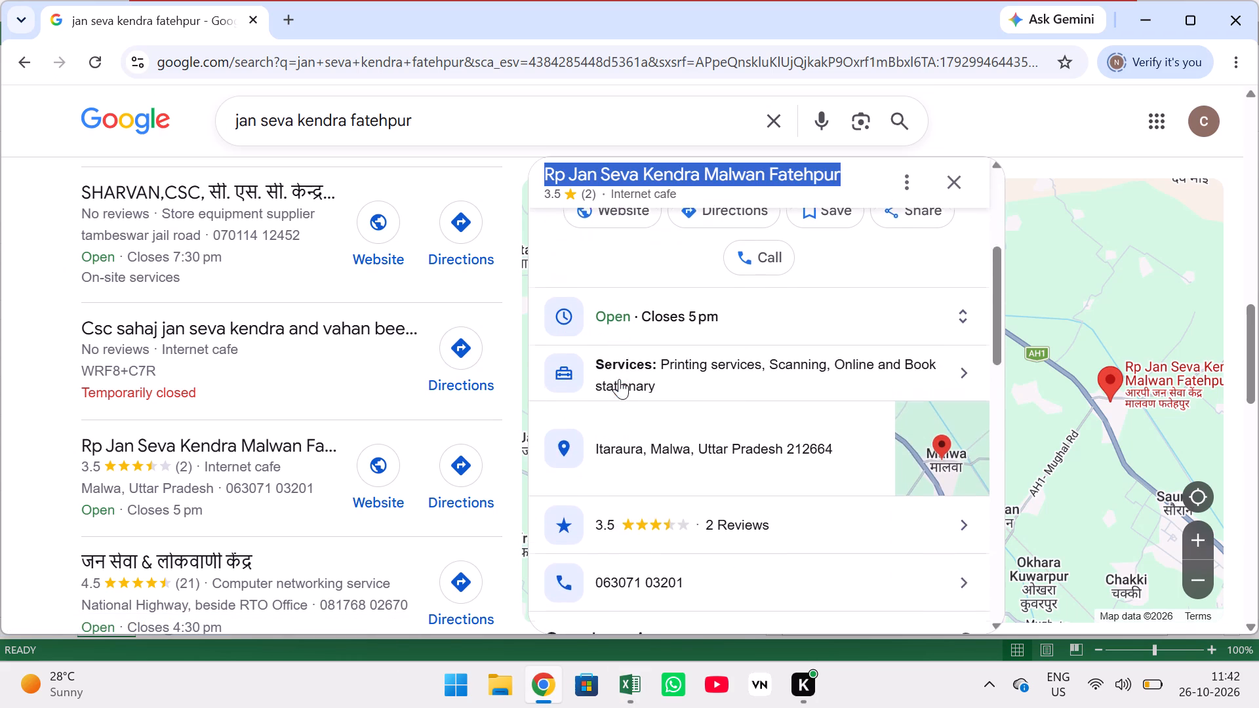
{"action": "scroll", "coordinate": [619, 379], "scroll_direction": "down", "scroll_amount": 1}
{"action": "left_click", "coordinate": [696, 438]}
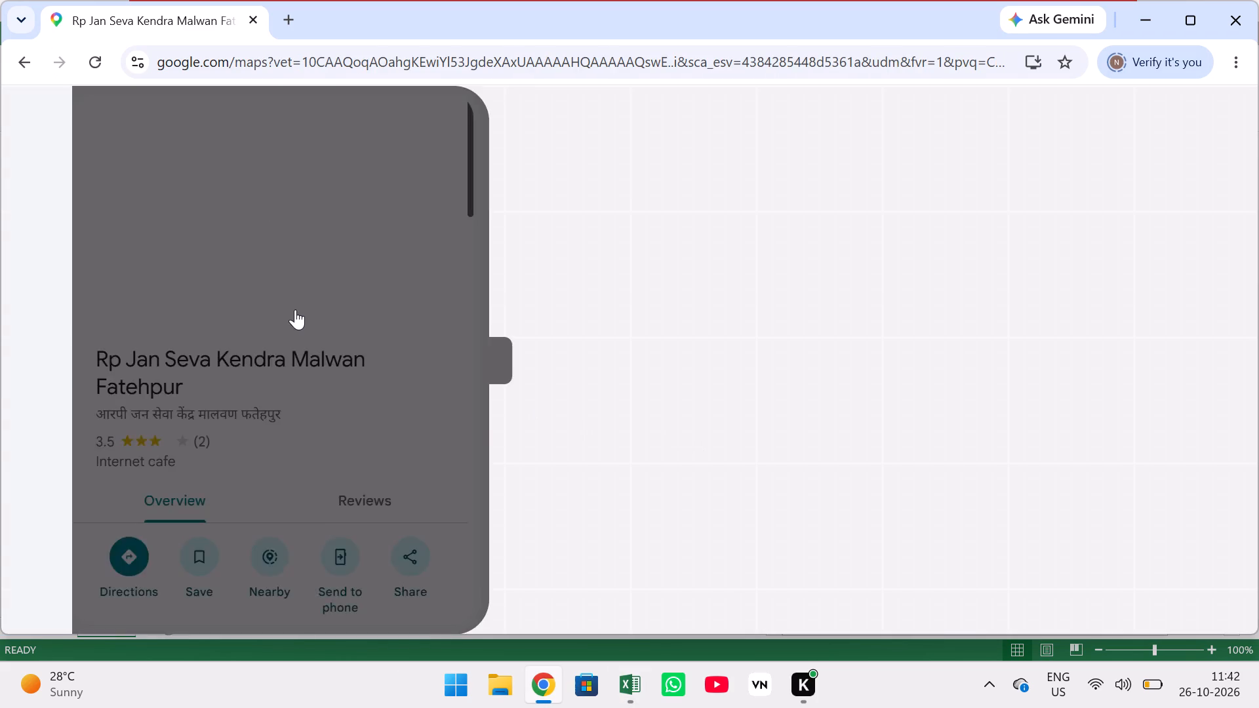
{"action": "scroll", "coordinate": [277, 364], "scroll_direction": "down", "scroll_amount": 4}
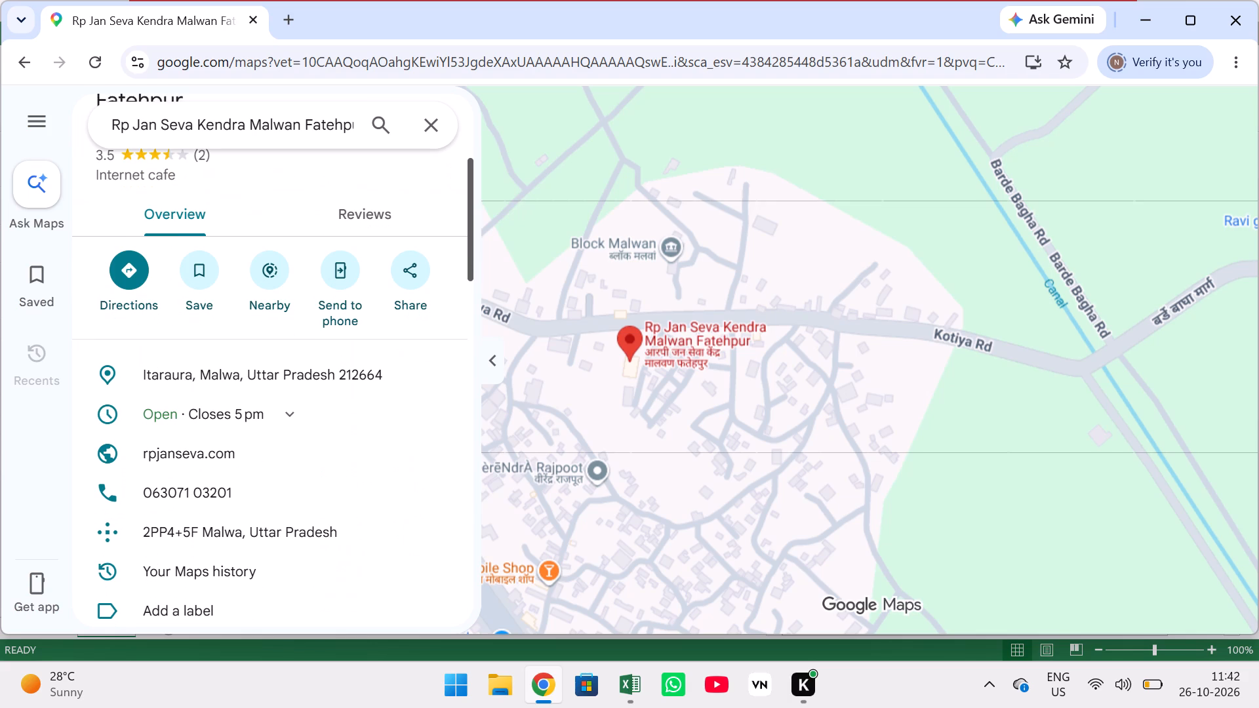
{"action": "left_click", "coordinate": [425, 372]}
{"action": "key", "text": "alt+Tab"}
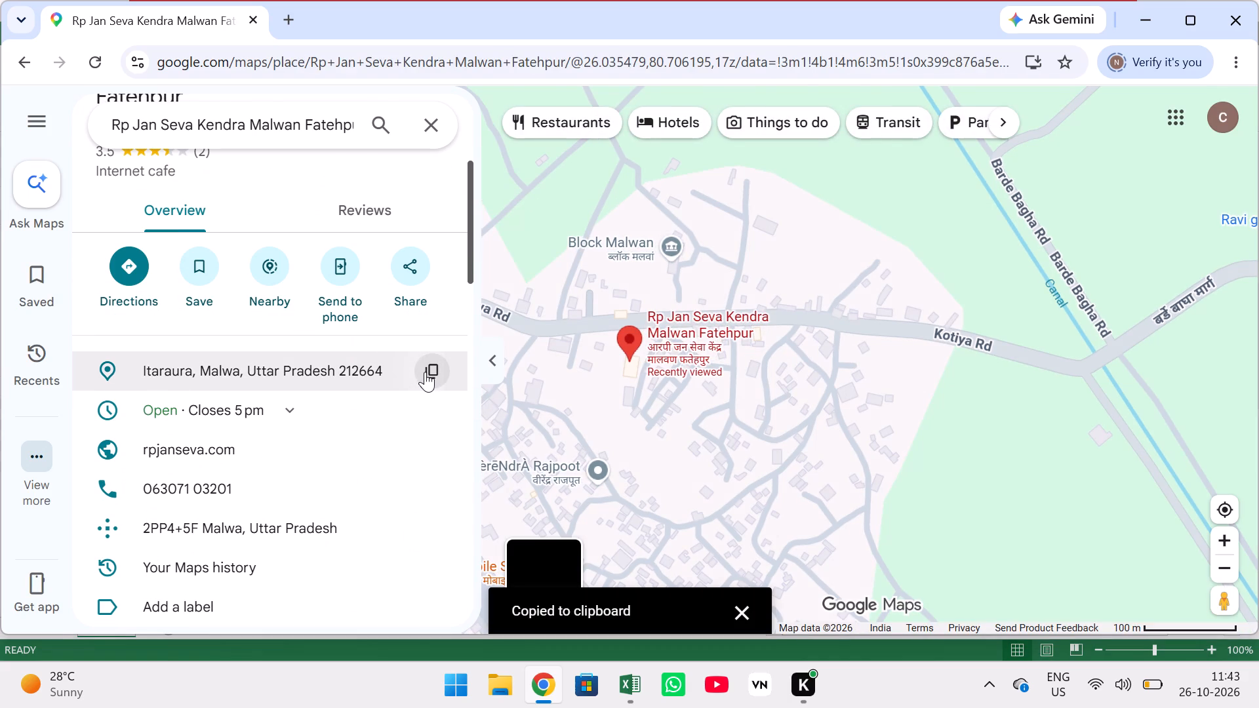
{"action": "left_click", "coordinate": [599, 354]}
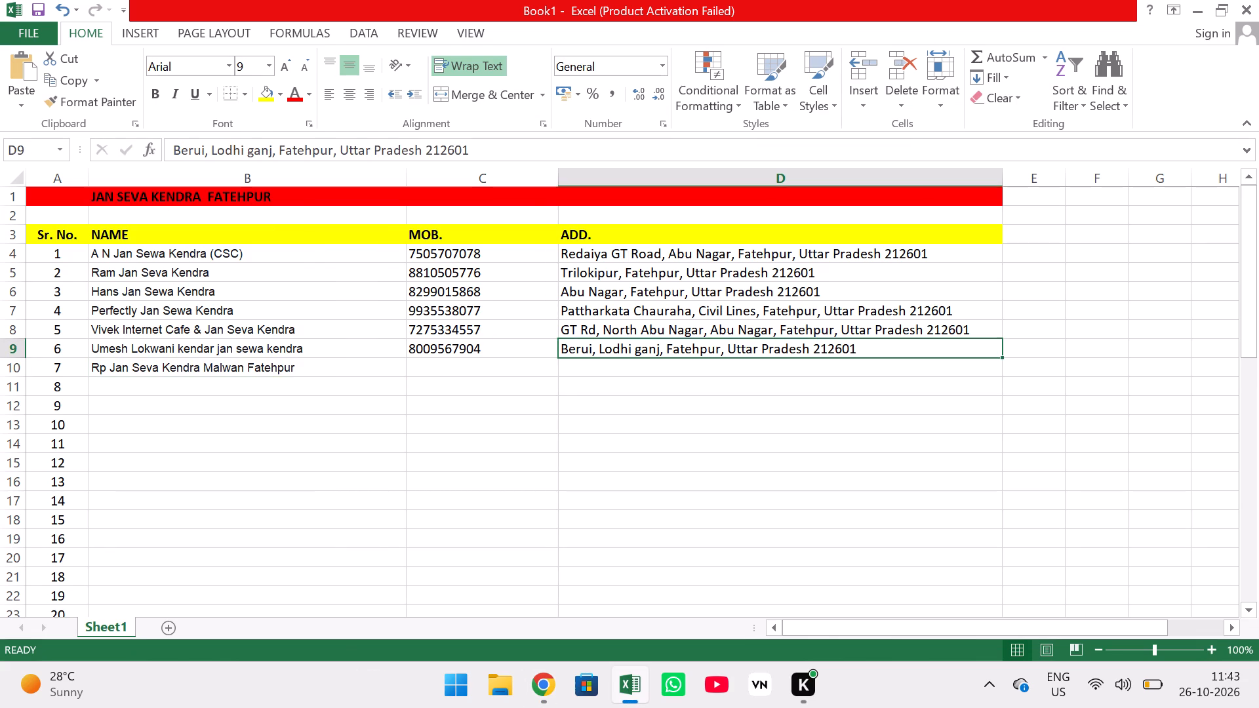
{"action": "left_click", "coordinate": [603, 366]}
{"action": "key", "text": "ctrl+v"}
Copy the Rp Jan Seva Kendra Malwan Fatehpur phone number from its Maps page in Chrome into Excel cell C10.
{"action": "key", "text": "alt+Tab"}
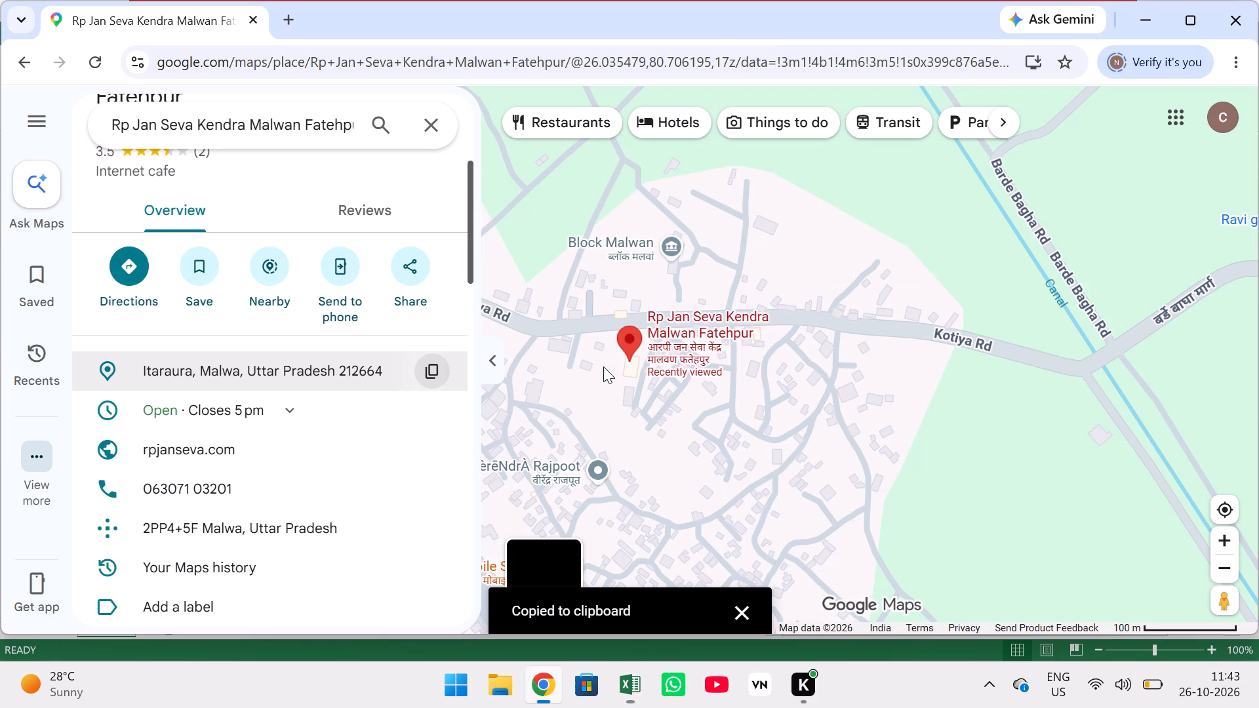
{"action": "left_click", "coordinate": [393, 490]}
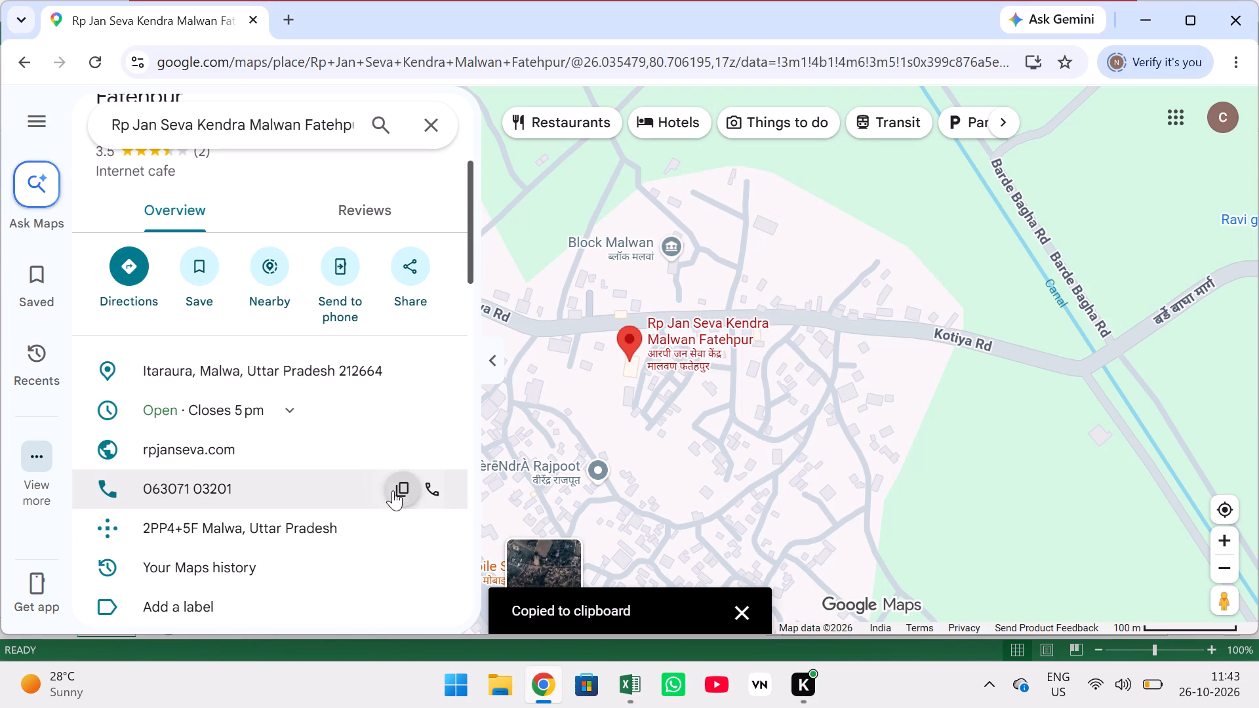
{"action": "key", "text": "alt+Tab"}
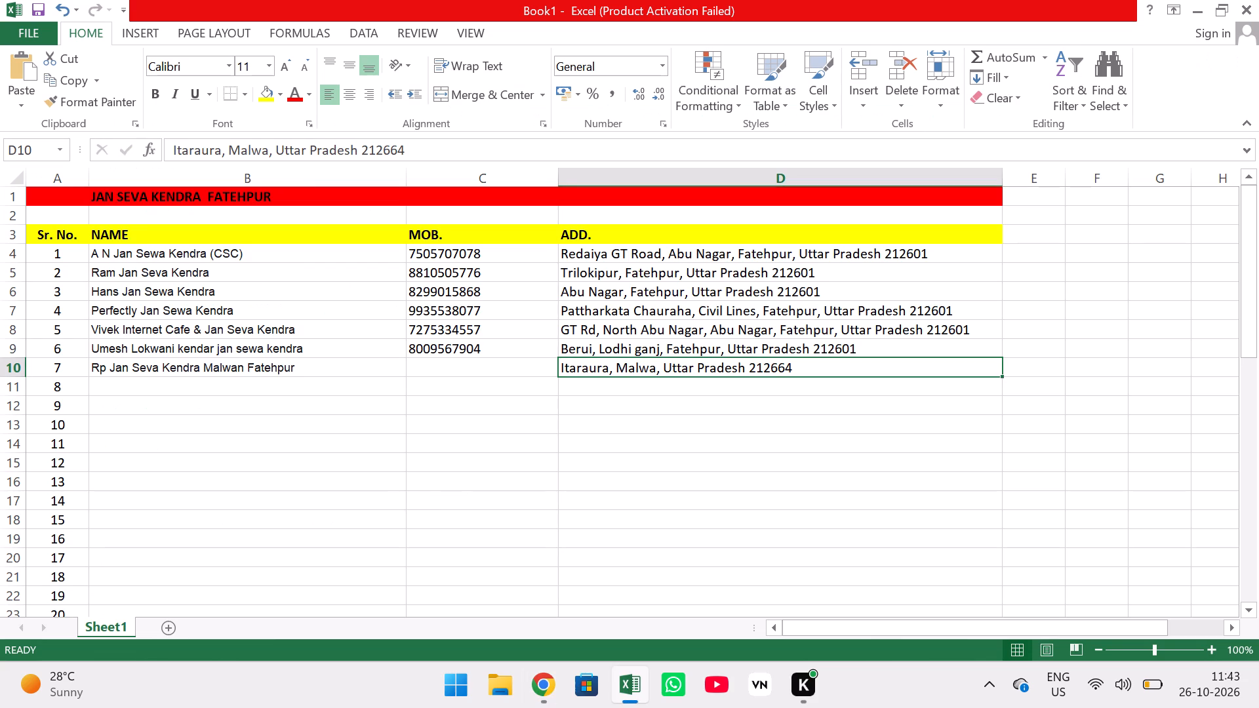
{"action": "left_click", "coordinate": [474, 371]}
{"action": "key", "text": "ctrl+v"}
Return to the Chrome search results, open the जन सेवा & लोकवाणी केंद्र listing and copy its name into Excel cell B11.
{"action": "key", "text": "alt+Tab"}
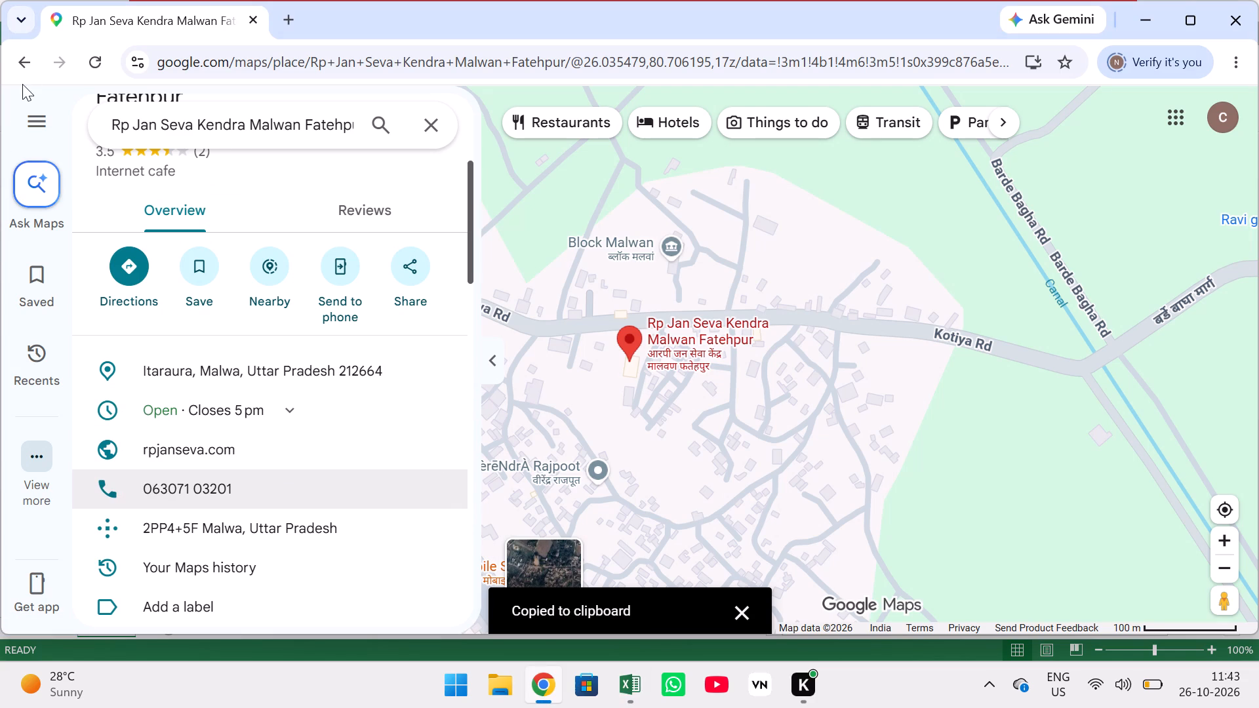
{"action": "left_click", "coordinate": [14, 52]}
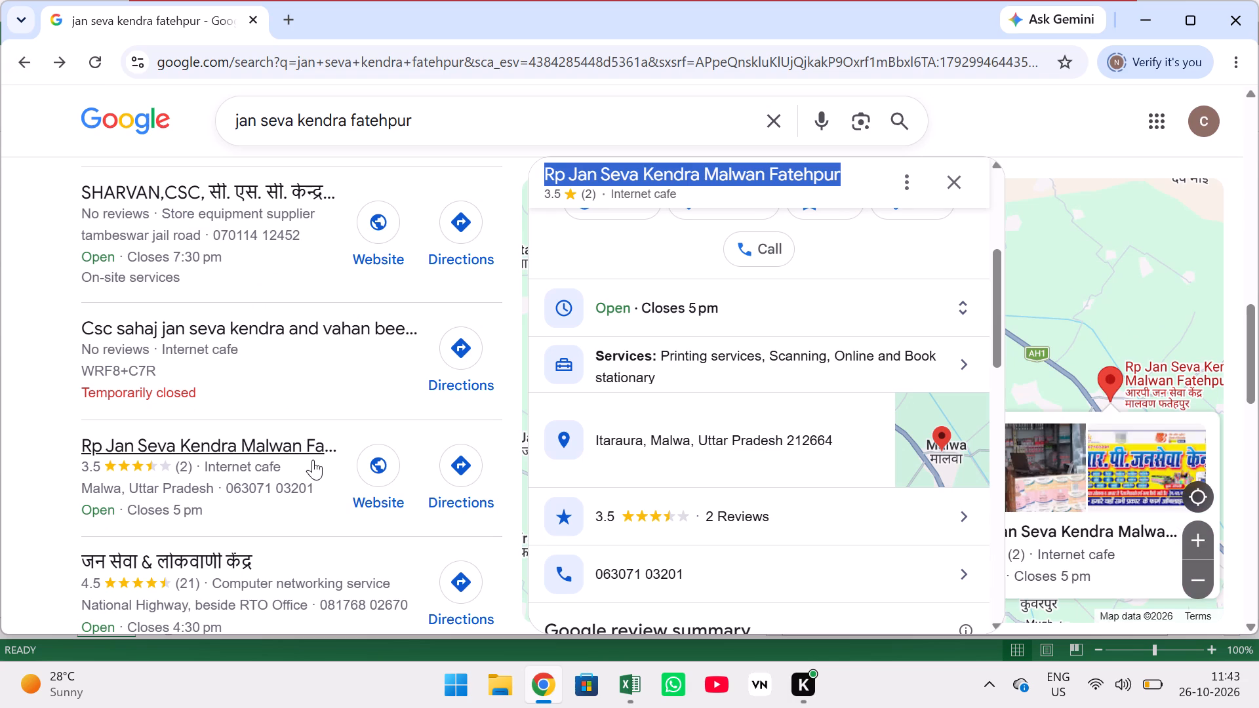
{"action": "left_click", "coordinate": [168, 562]}
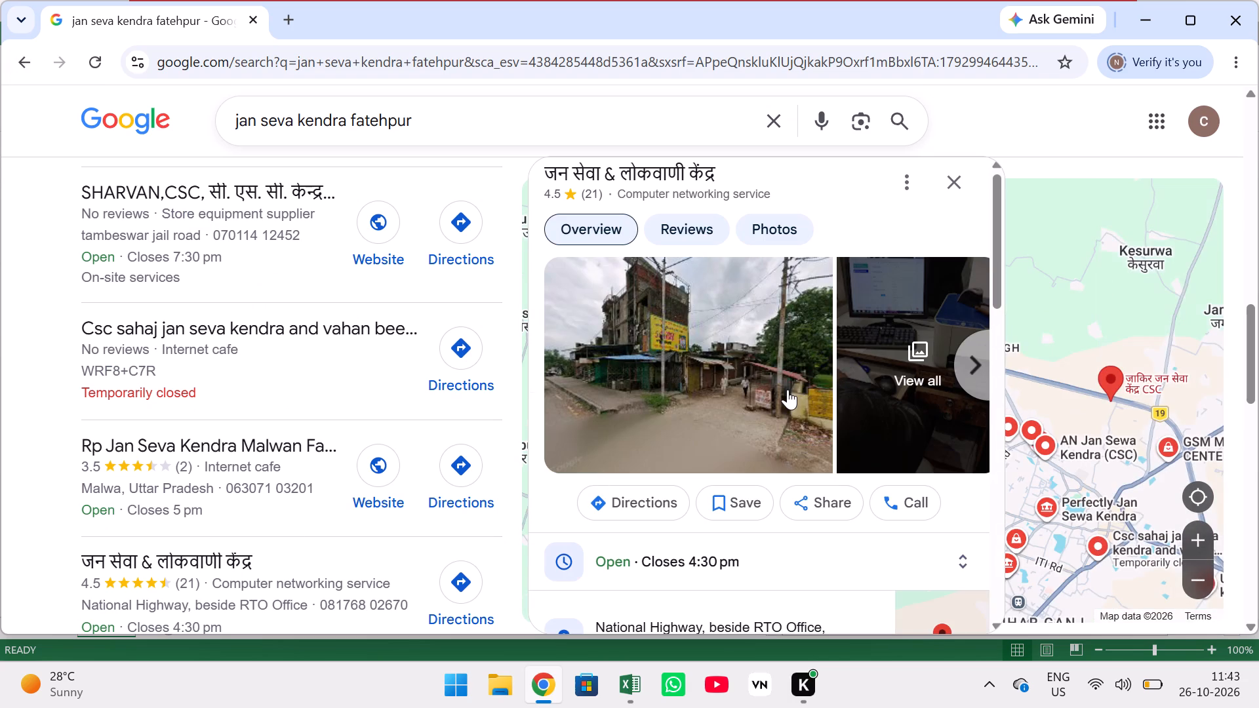
{"action": "scroll", "coordinate": [788, 389], "scroll_direction": "down", "scroll_amount": 3}
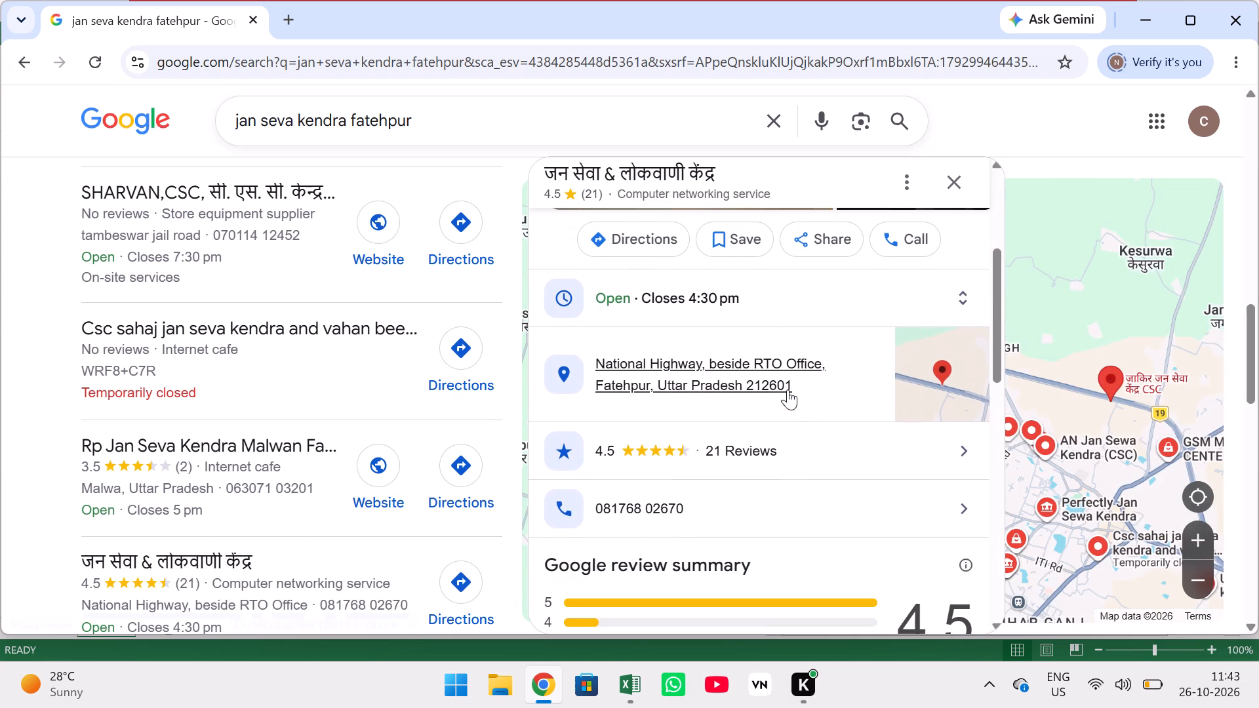
{"action": "scroll", "coordinate": [788, 391], "scroll_direction": "up", "scroll_amount": 5}
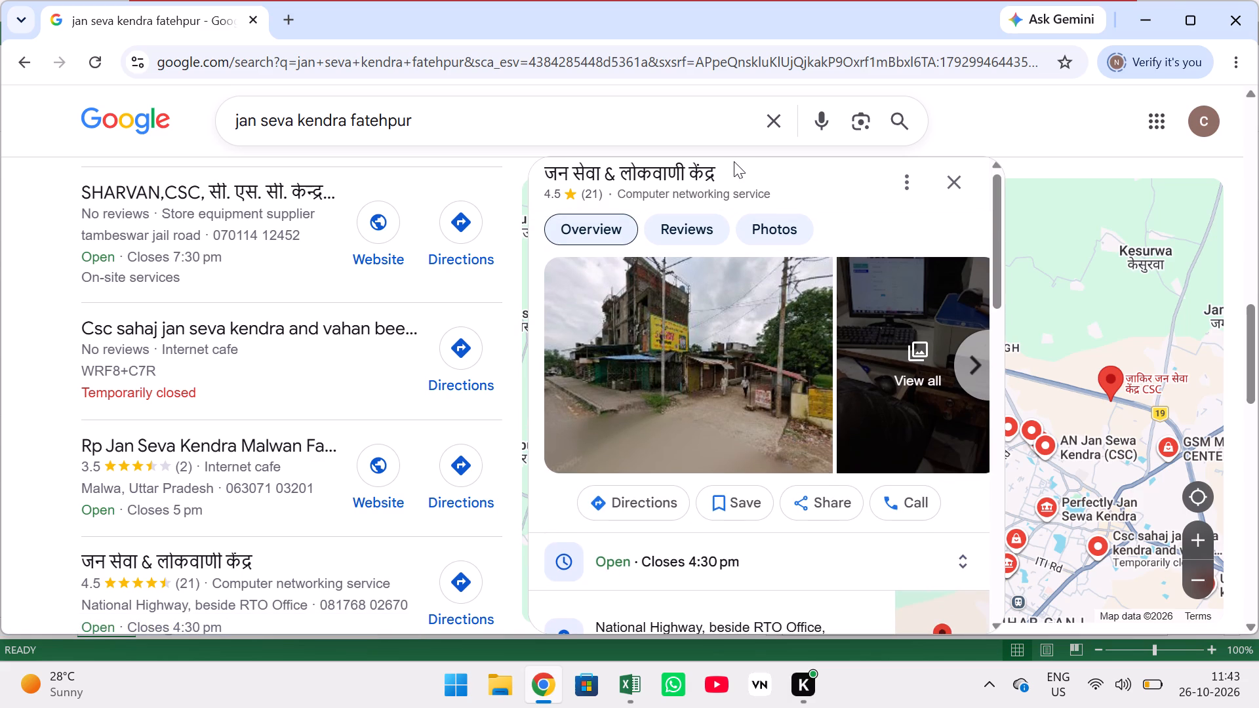
{"action": "left_click", "coordinate": [977, 350]}
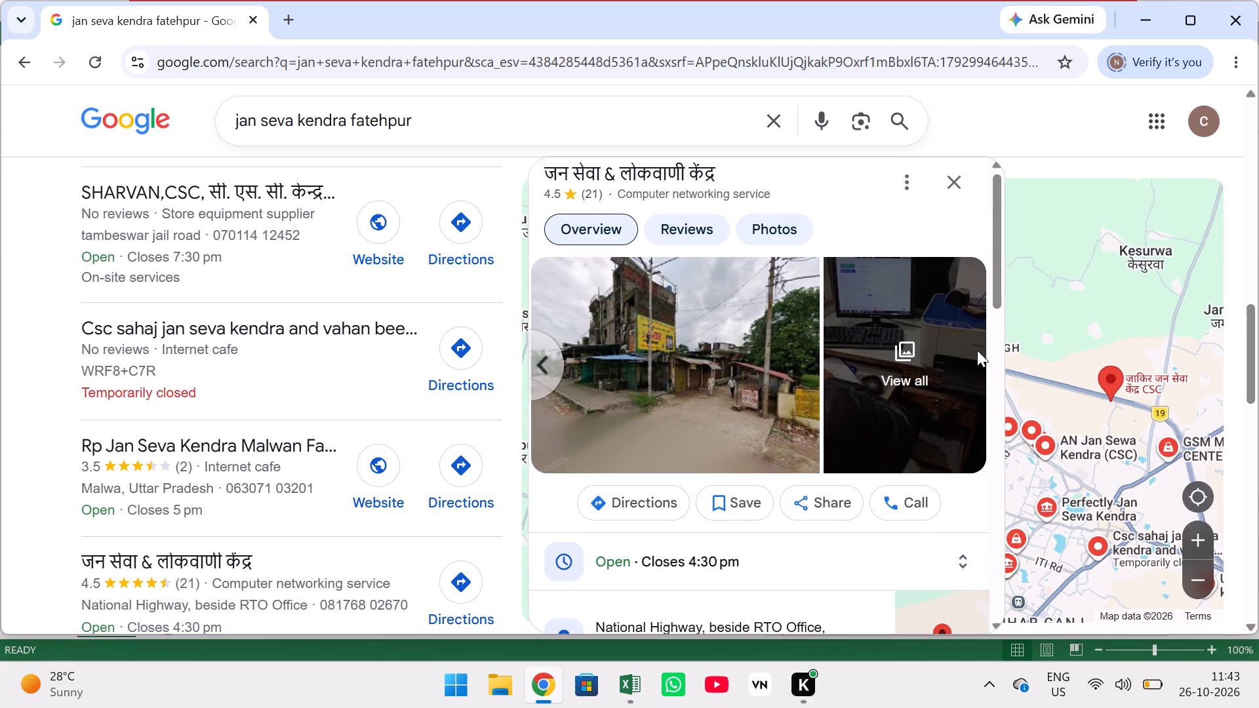
{"action": "left_click", "coordinate": [917, 355]}
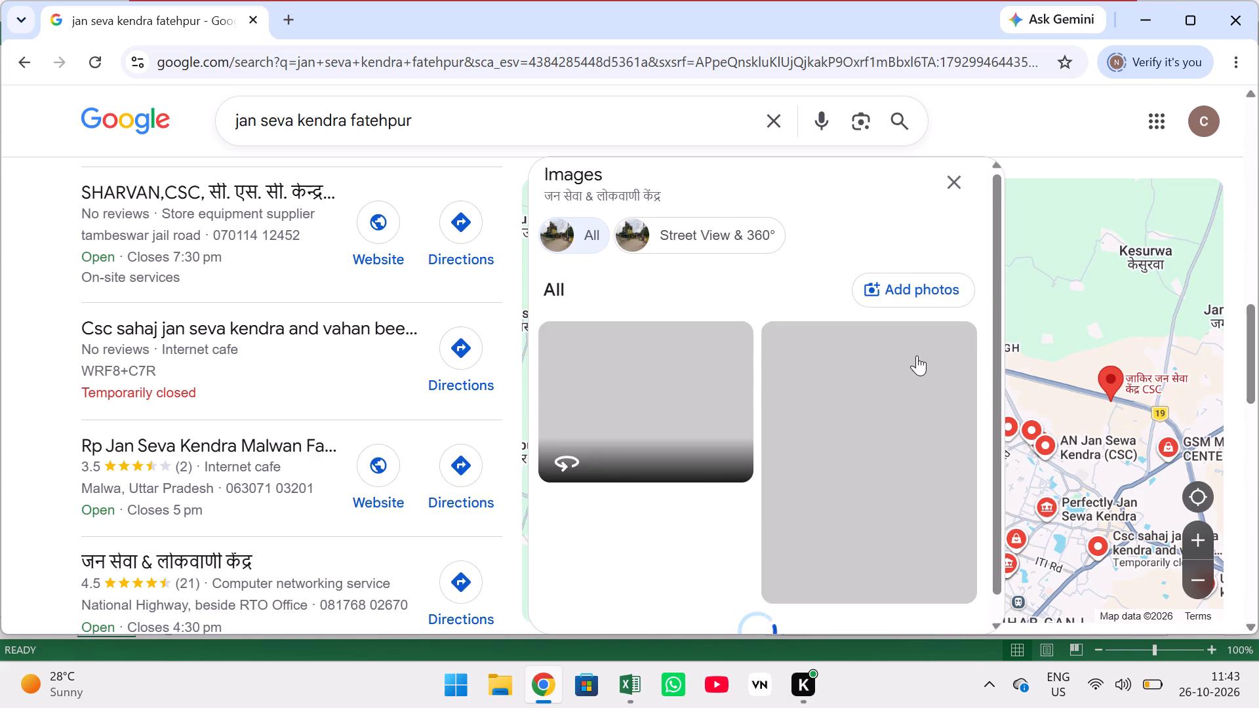
{"action": "scroll", "coordinate": [859, 401], "scroll_direction": "down", "scroll_amount": 4}
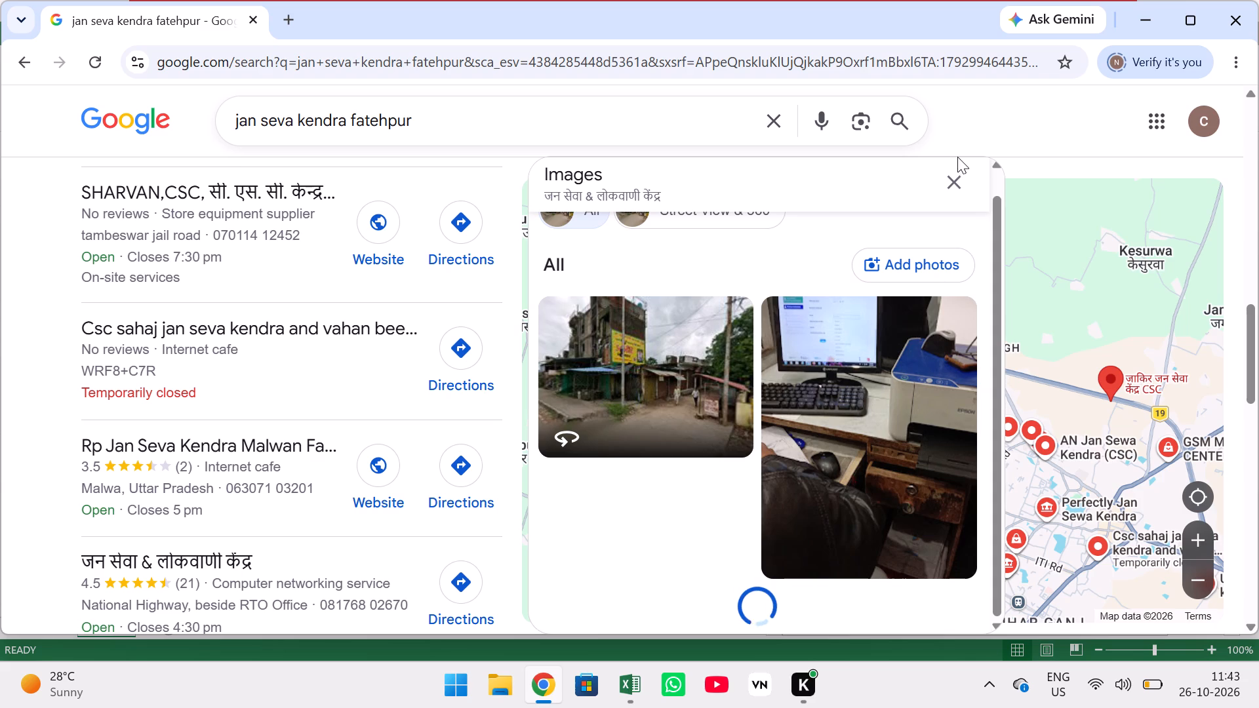
{"action": "left_click", "coordinate": [957, 171]}
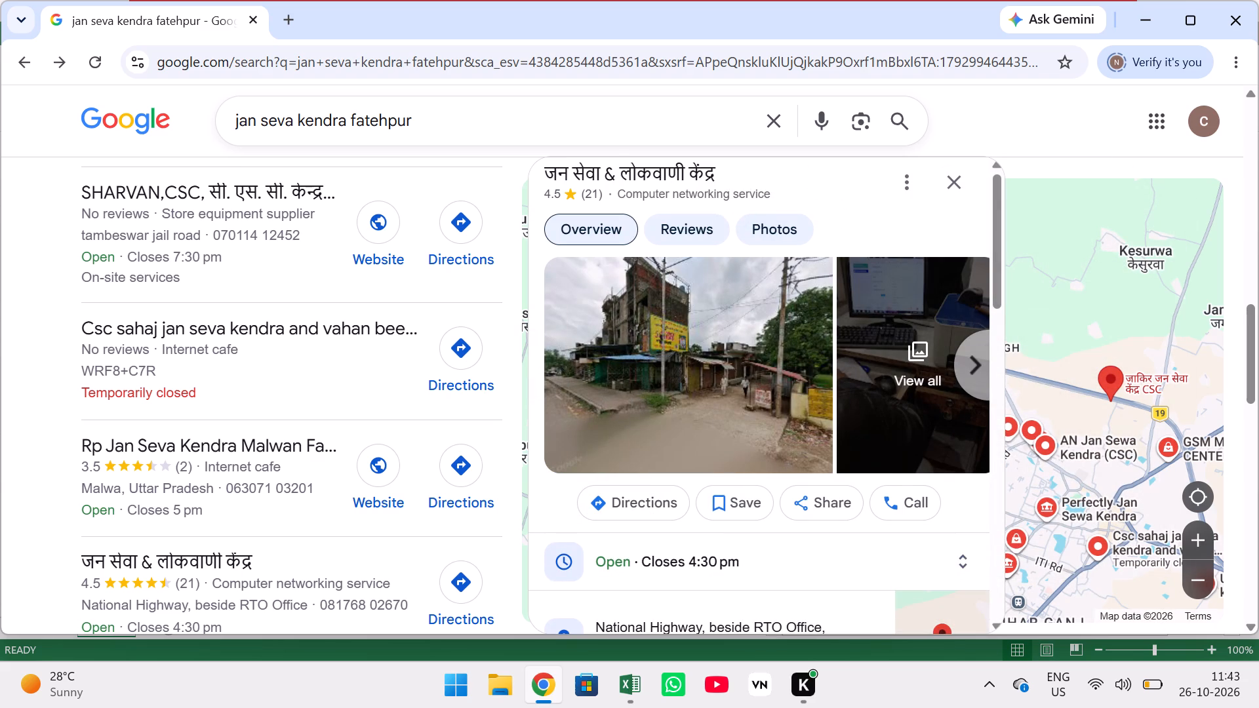
{"action": "left_click_drag", "start_coordinate": [541, 172], "coordinate": [732, 176]}
{"action": "key", "text": "ctrl+c"}
{"action": "key", "text": "alt+Tab"}
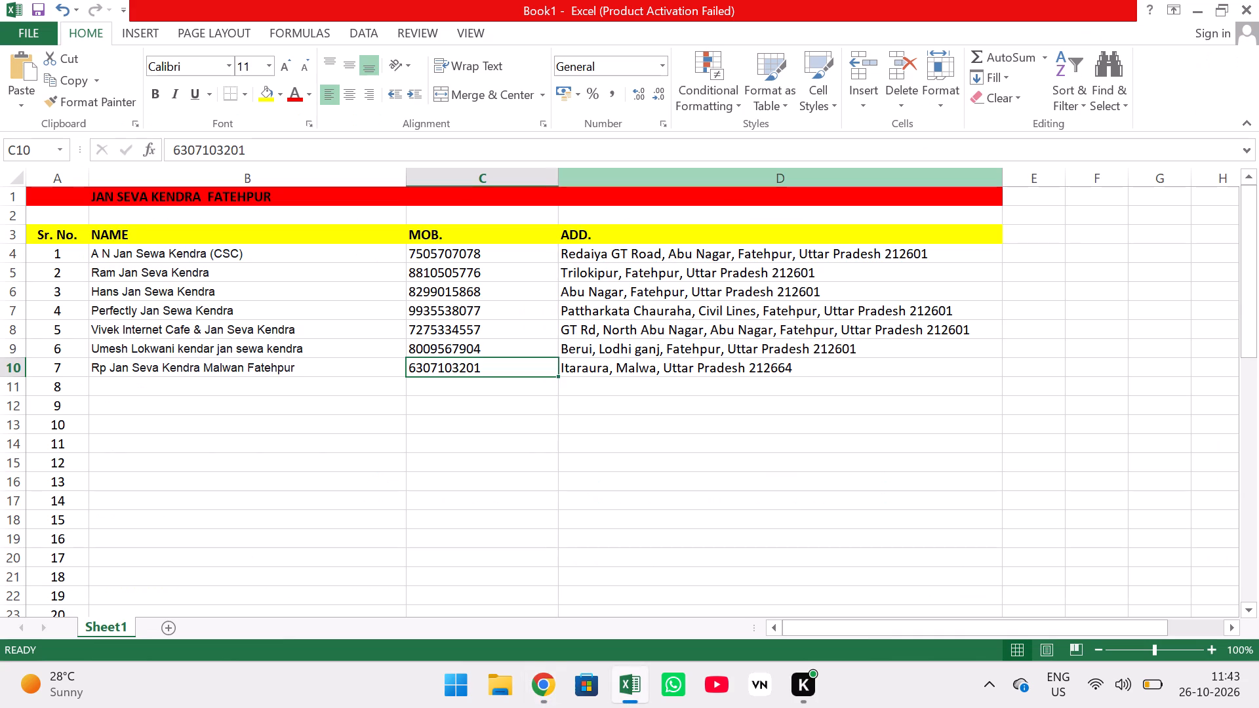
{"action": "left_click", "coordinate": [225, 381]}
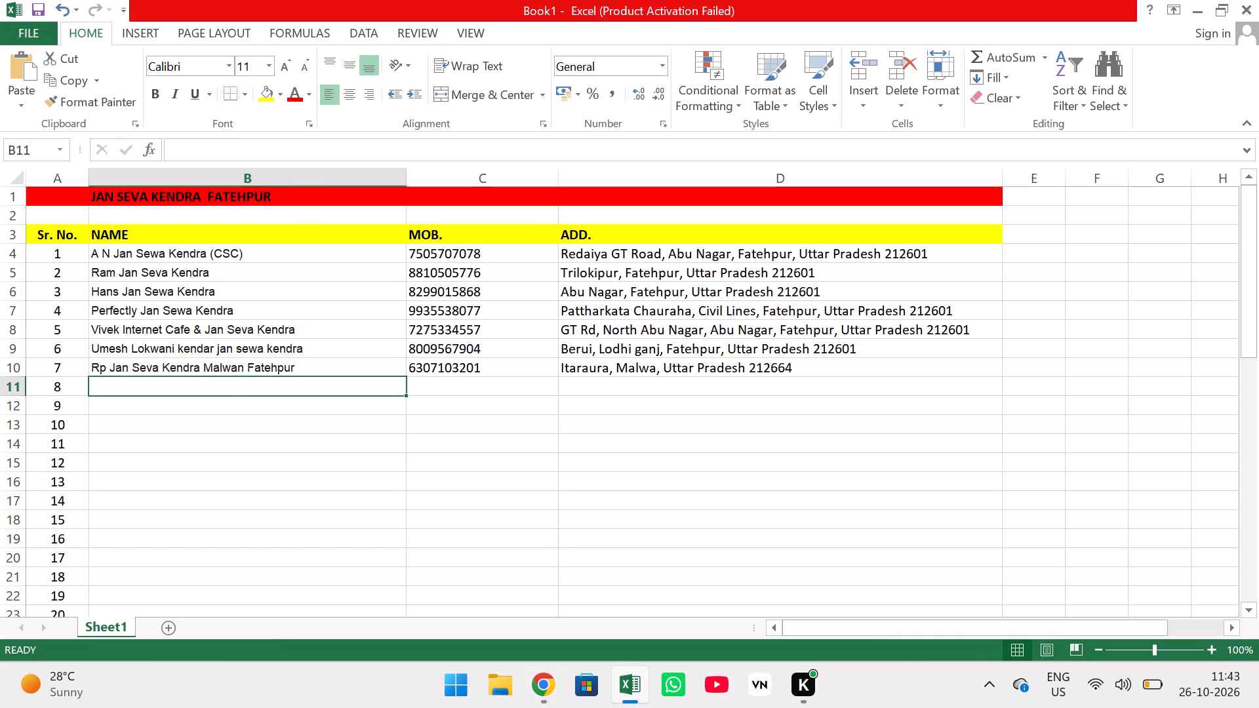
{"action": "key", "text": "ctrl+v"}
Copy the जन सेवा & लोकवाणी केंद्र address from its Google Maps page in Chrome into Excel cell D11.
{"action": "key", "text": "alt+Tab"}
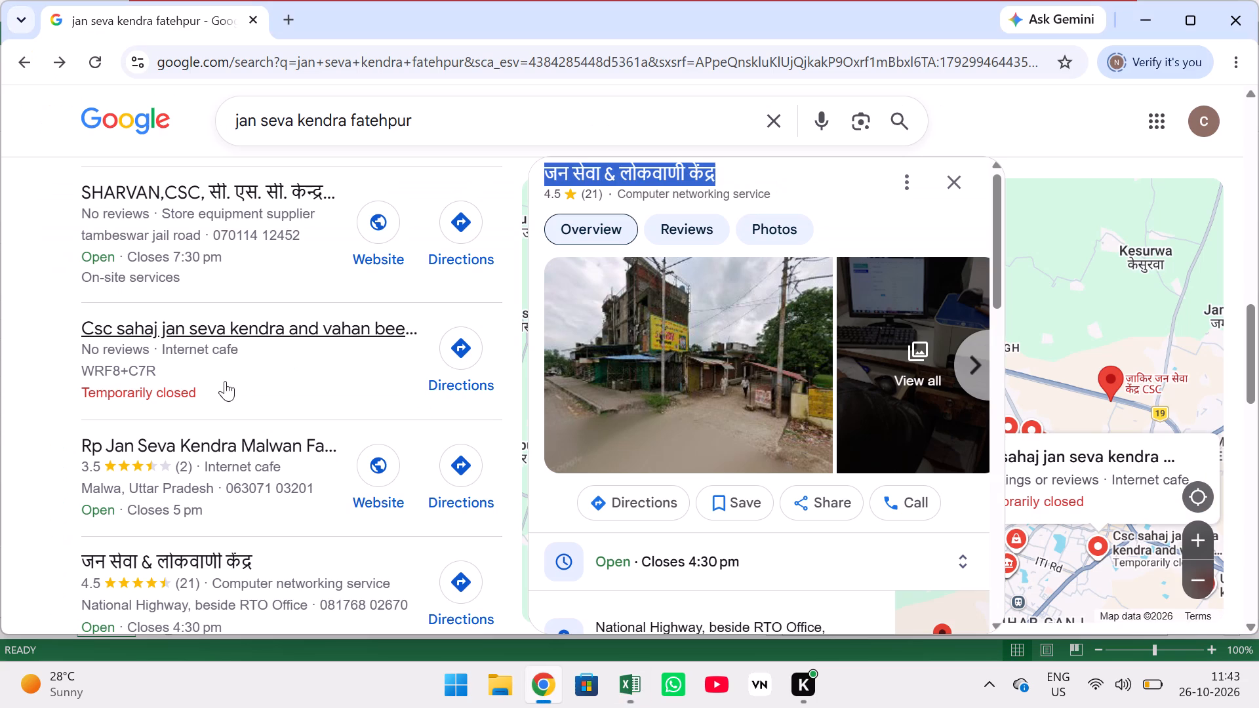
{"action": "scroll", "coordinate": [631, 415], "scroll_direction": "down", "scroll_amount": 4}
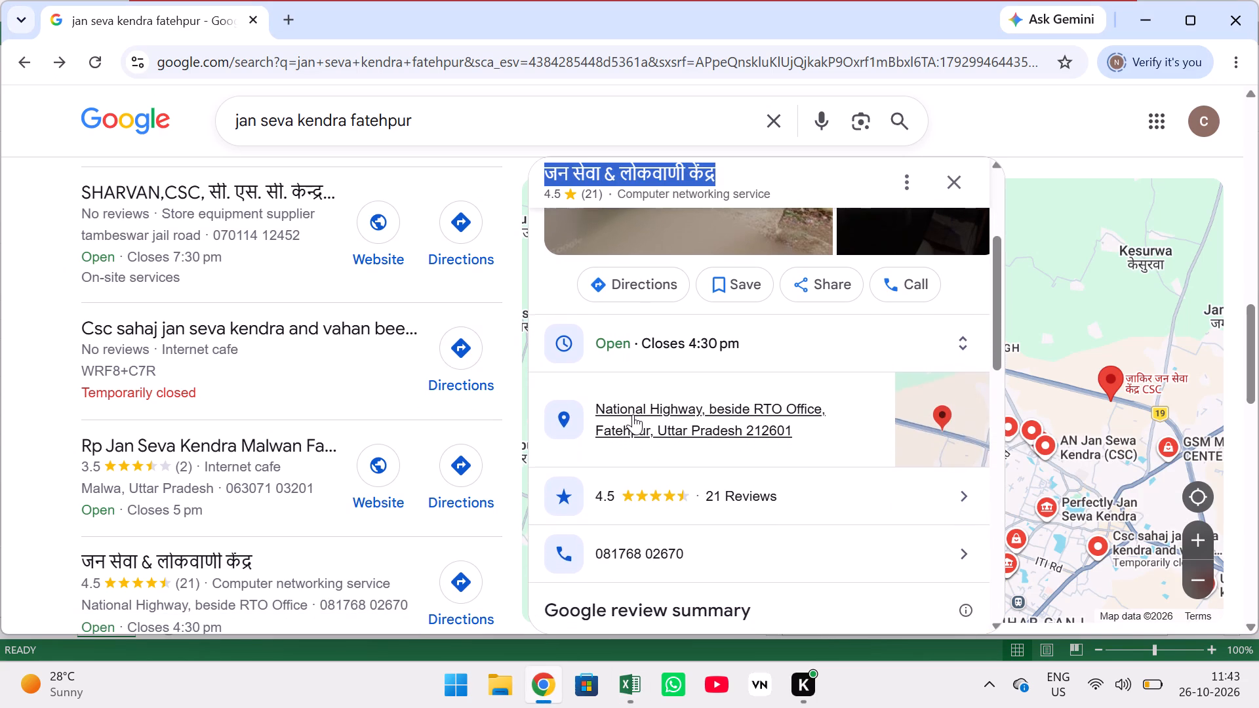
{"action": "left_click", "coordinate": [633, 414]}
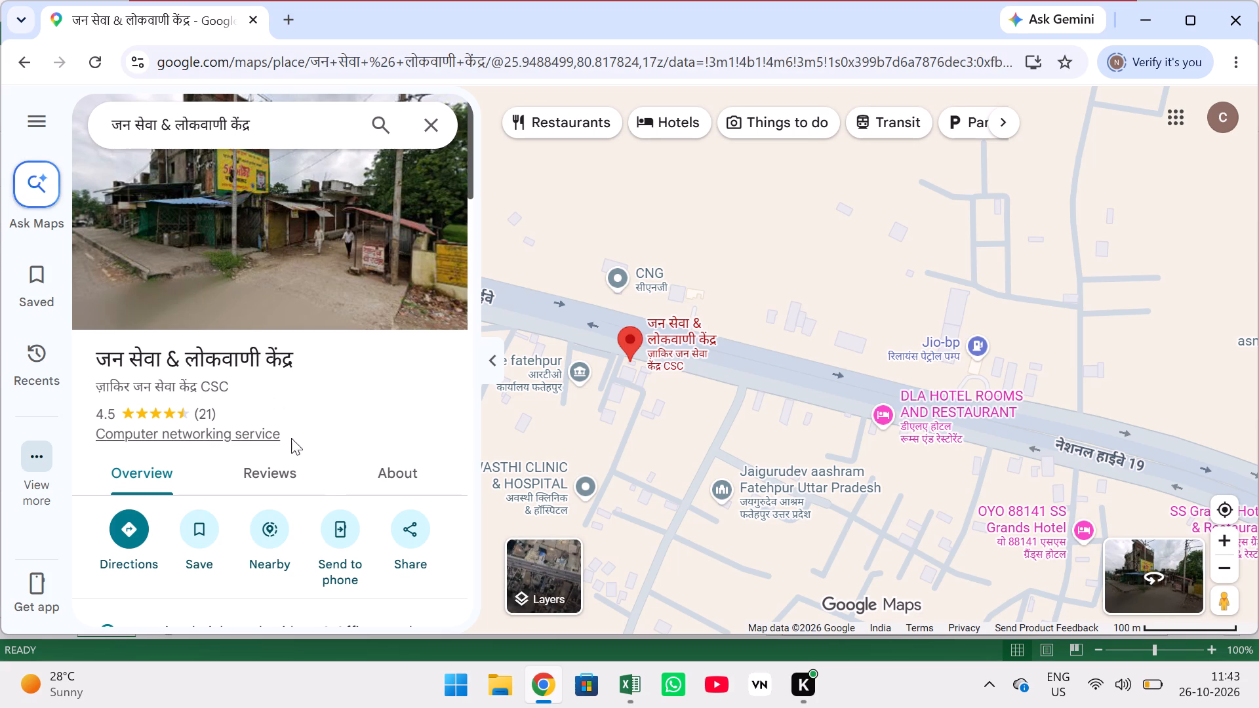
{"action": "scroll", "coordinate": [292, 454], "scroll_direction": "down", "scroll_amount": 4}
{"action": "left_click", "coordinate": [430, 357]}
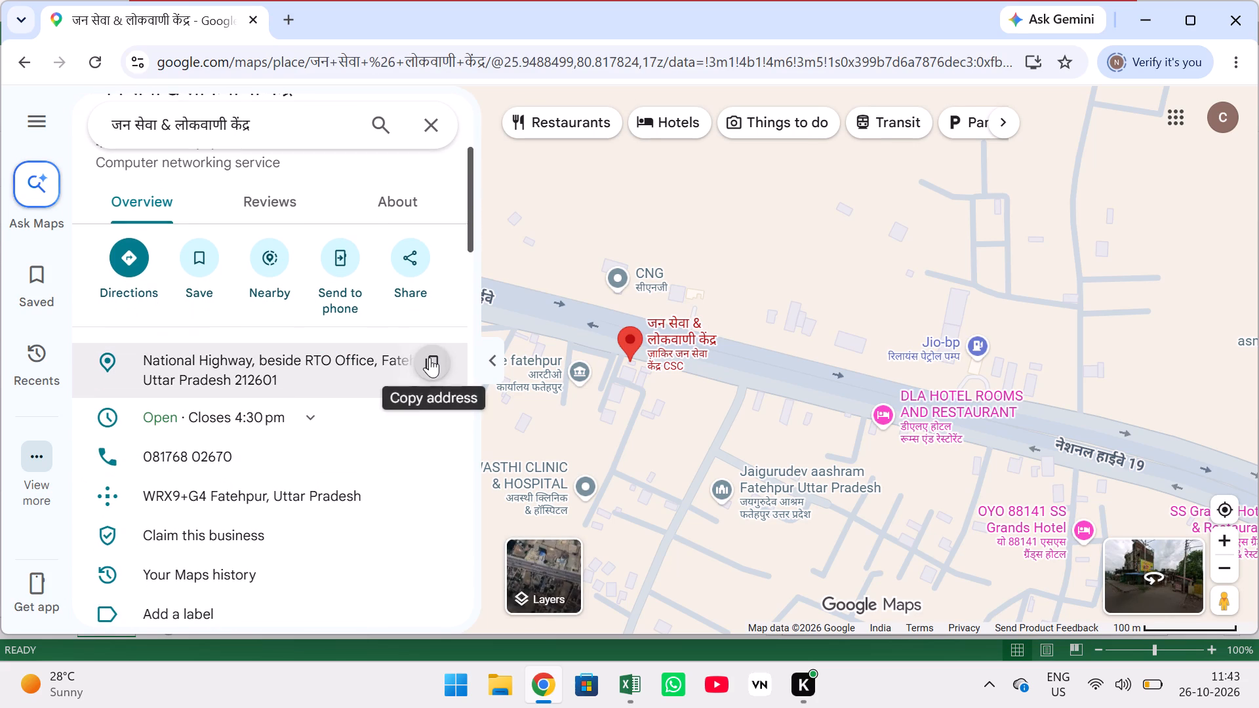
{"action": "key", "text": "alt+Tab"}
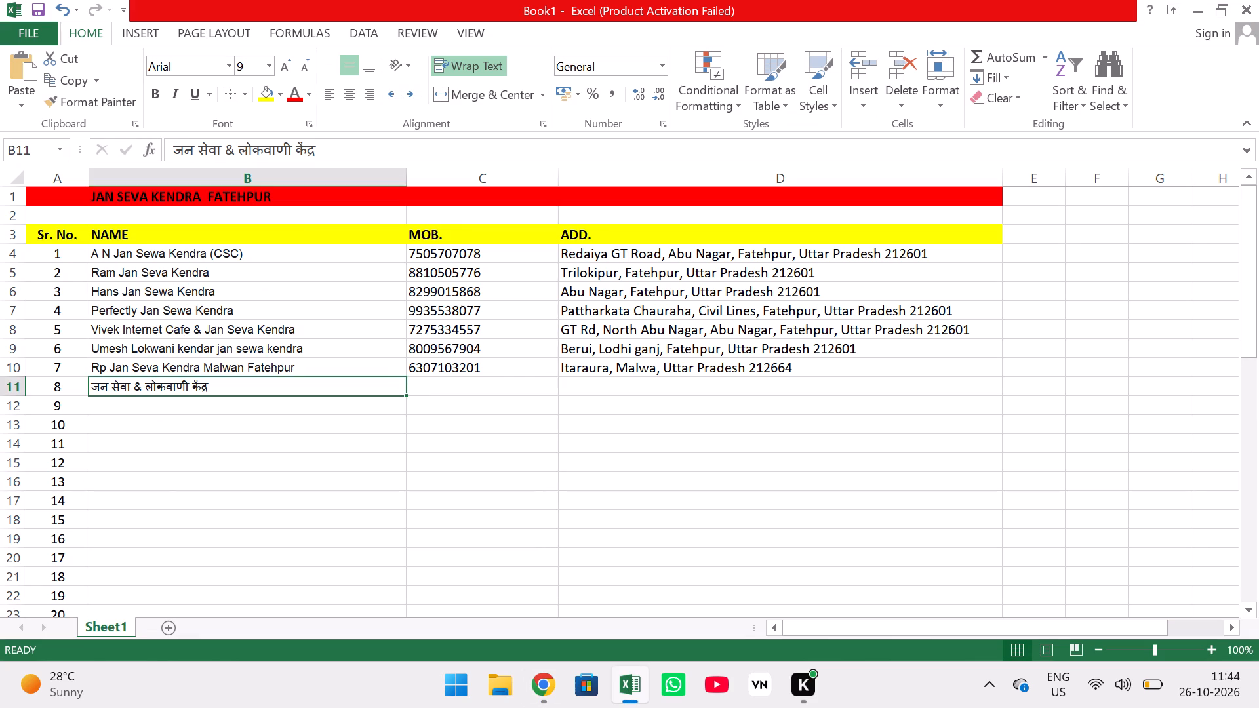
{"action": "left_click", "coordinate": [610, 383]}
{"action": "key", "text": "ctrl+v"}
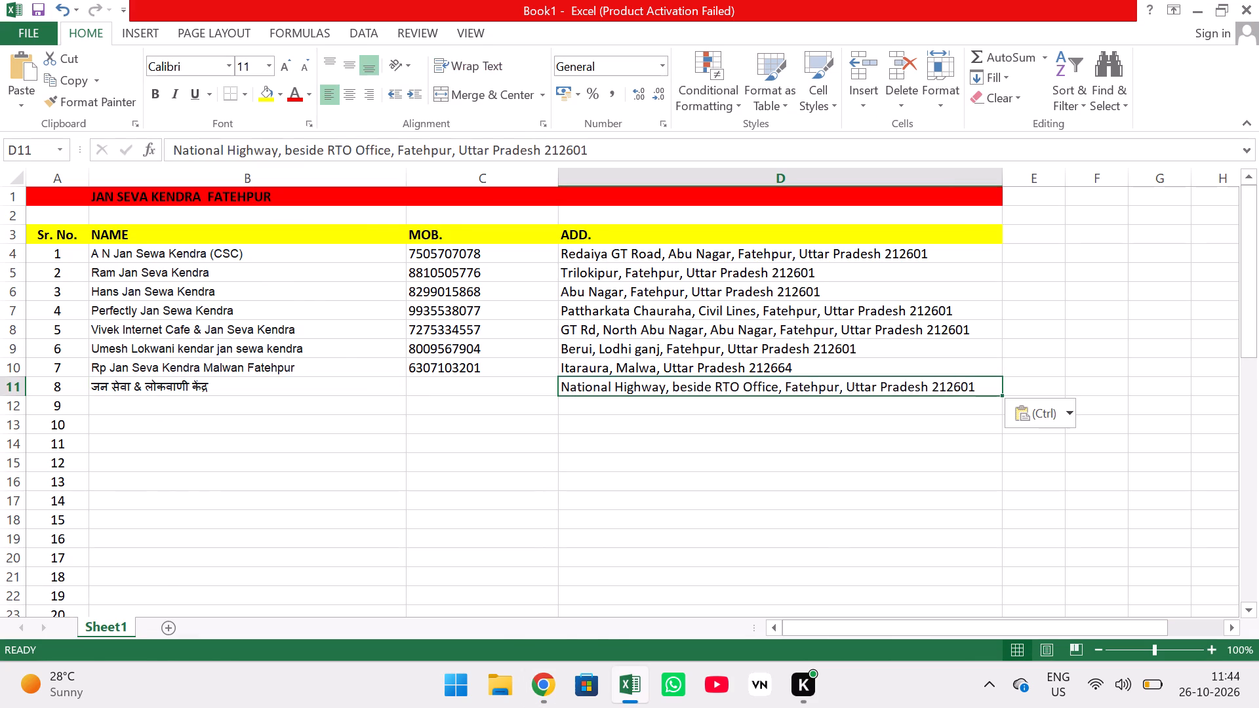
Copy the जन सेवा & लोकवाणी केंद्र phone number from its Maps page in Chrome into Excel cell C11.
{"action": "key", "text": "alt+Tab"}
{"action": "left_click", "coordinate": [401, 446]}
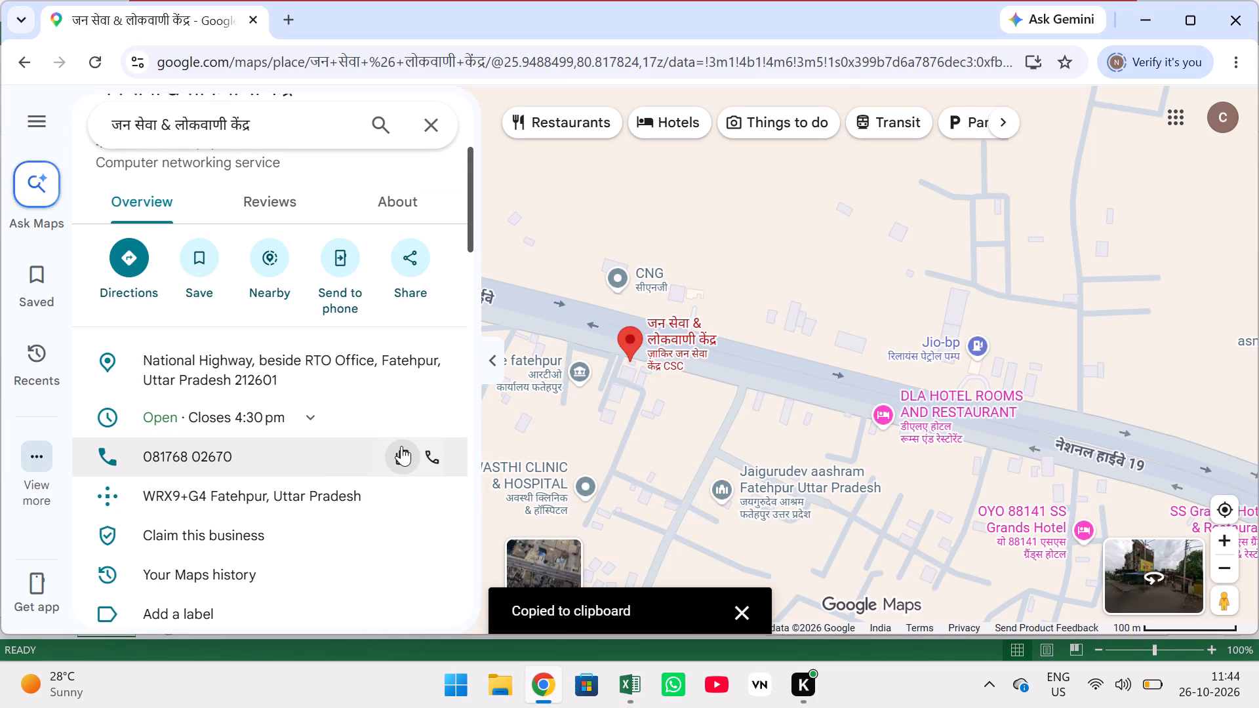
{"action": "key", "text": "alt+Tab"}
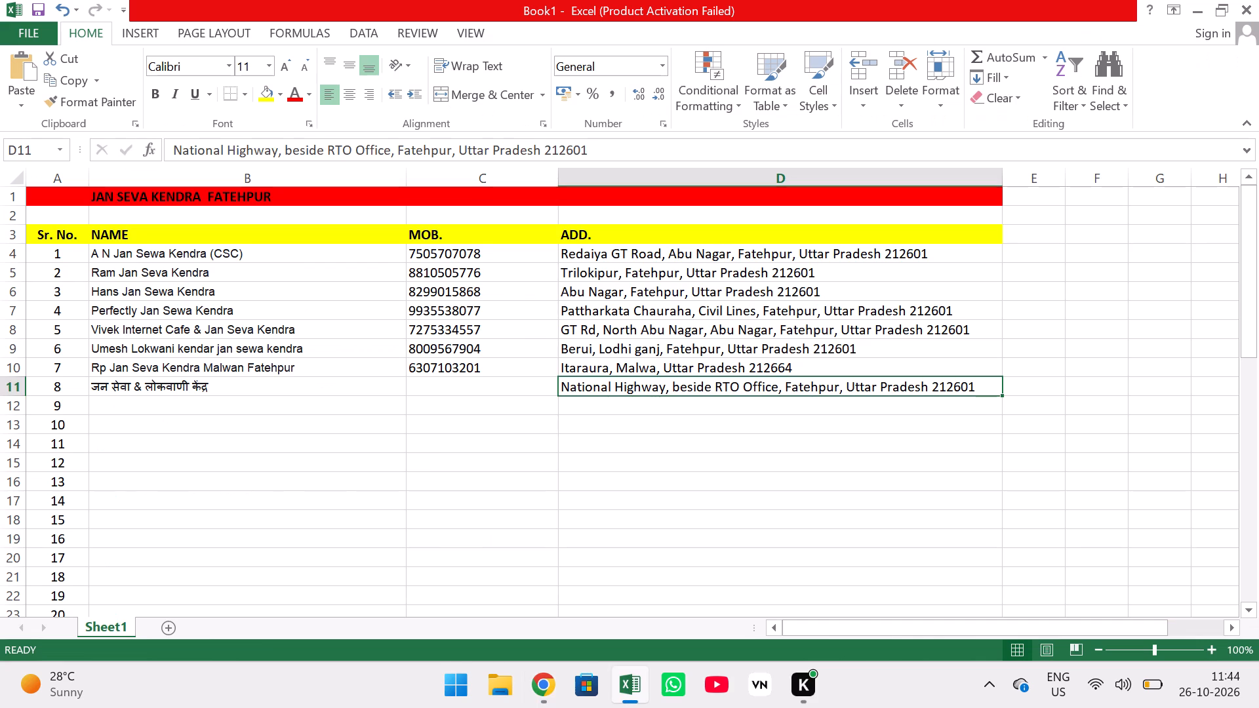
{"action": "left_click", "coordinate": [462, 390]}
{"action": "key", "text": "ctrl+v"}
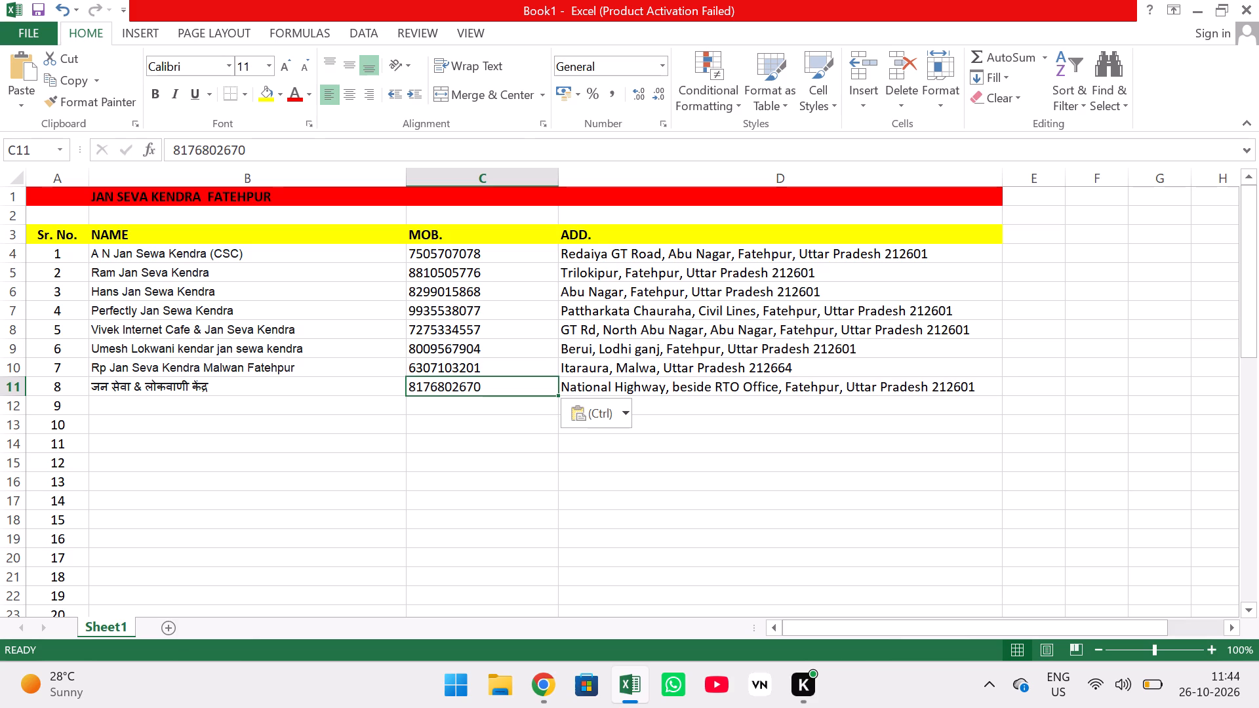
Return to the Chrome search results, open the Raj jn sewa kendra listing and copy its name into Excel cell B12.
{"action": "key", "text": "alt+Tab"}
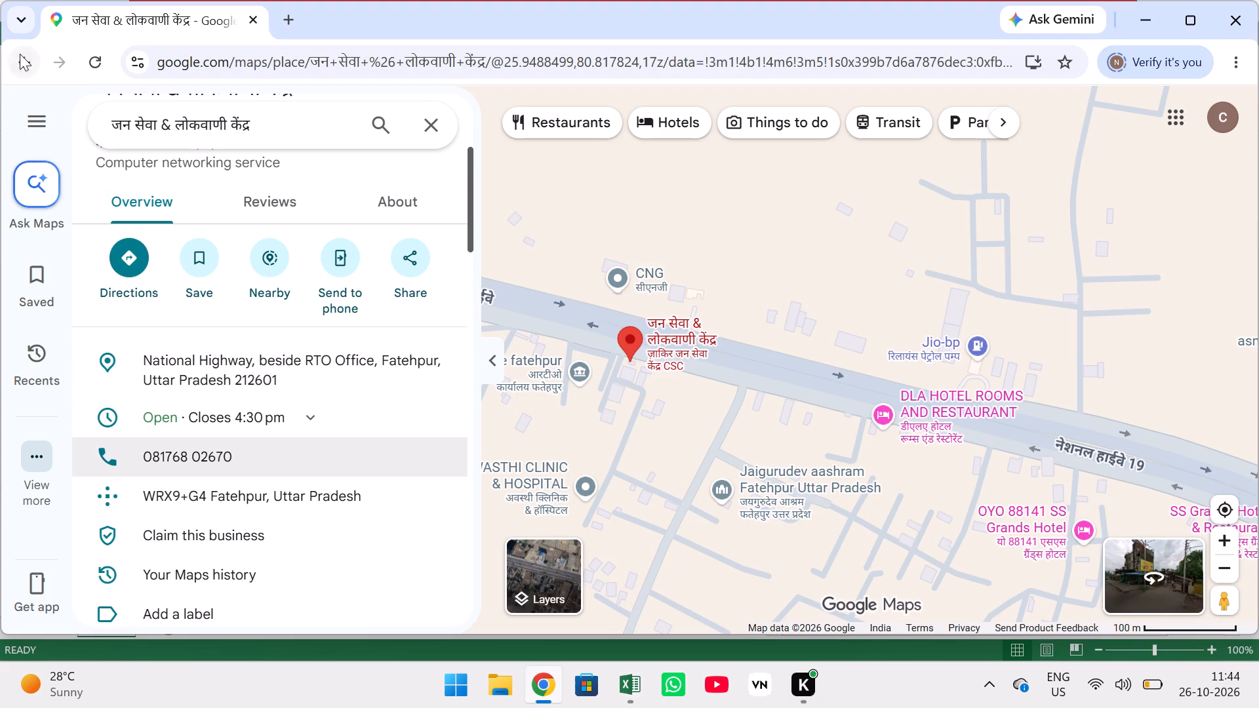
{"action": "left_click", "coordinate": [23, 63]}
{"action": "left_click", "coordinate": [231, 389]}
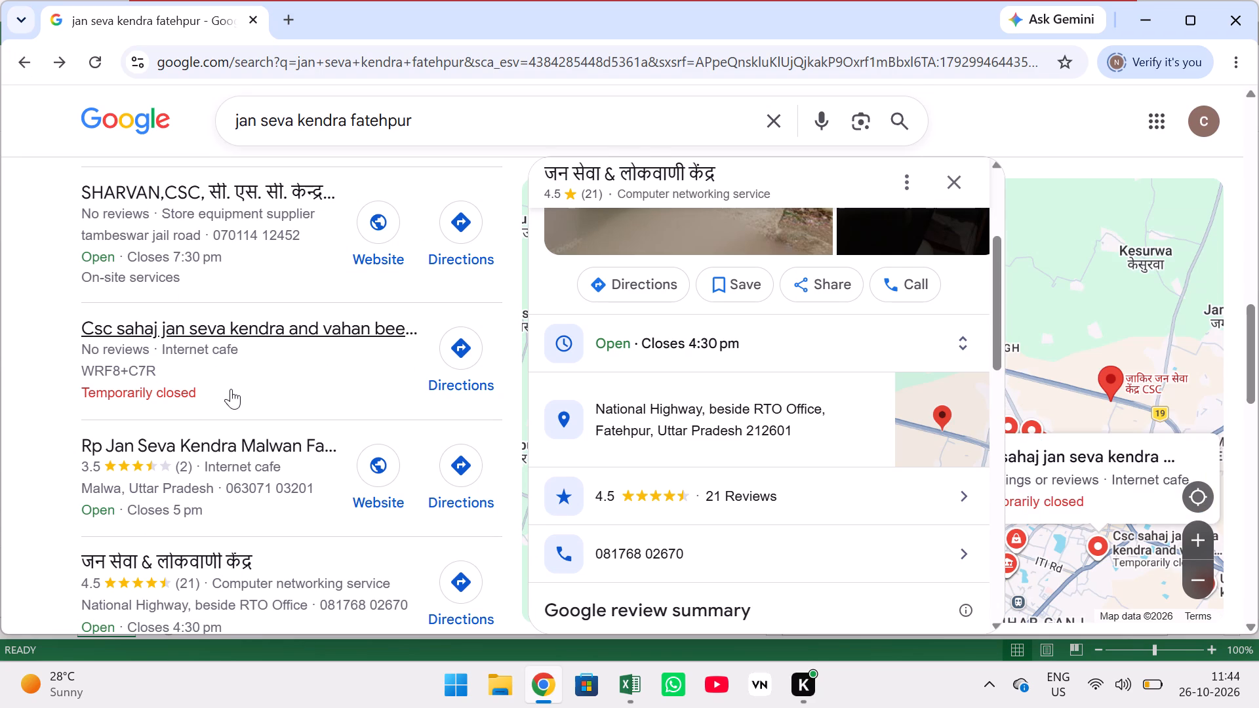
{"action": "scroll", "coordinate": [200, 558], "scroll_direction": "down", "scroll_amount": 6}
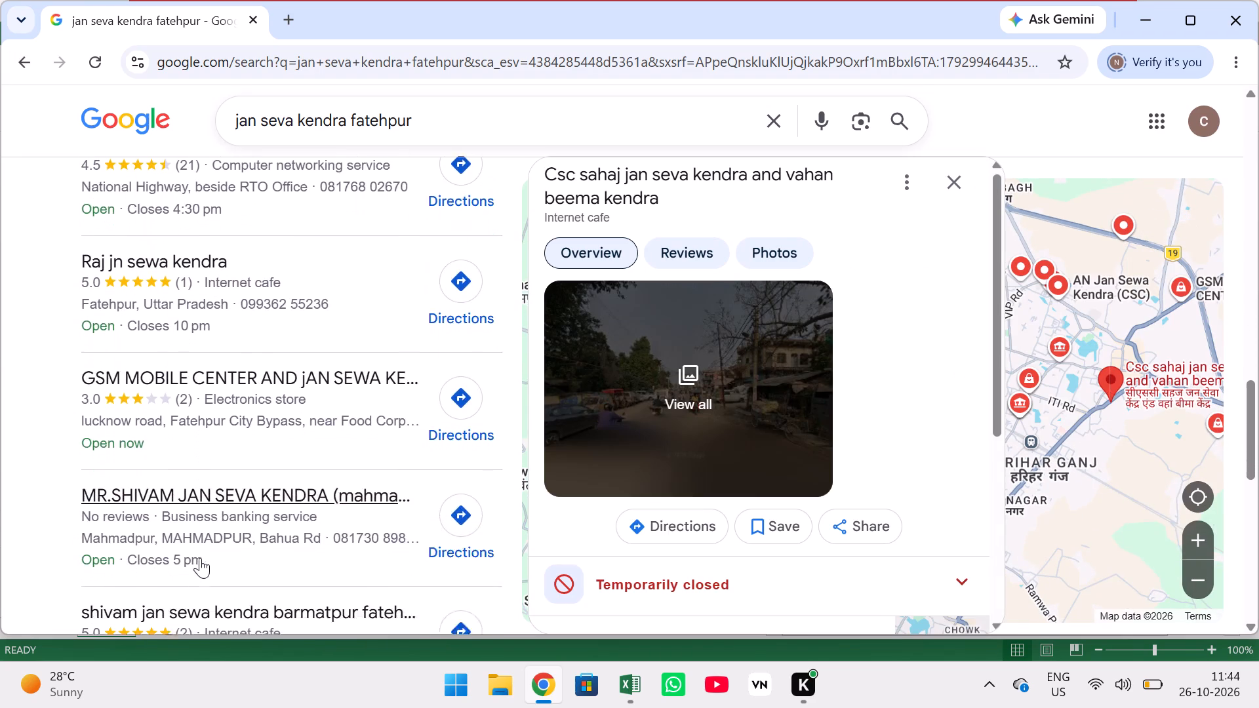
{"action": "scroll", "coordinate": [200, 558], "scroll_direction": "down", "scroll_amount": 1}
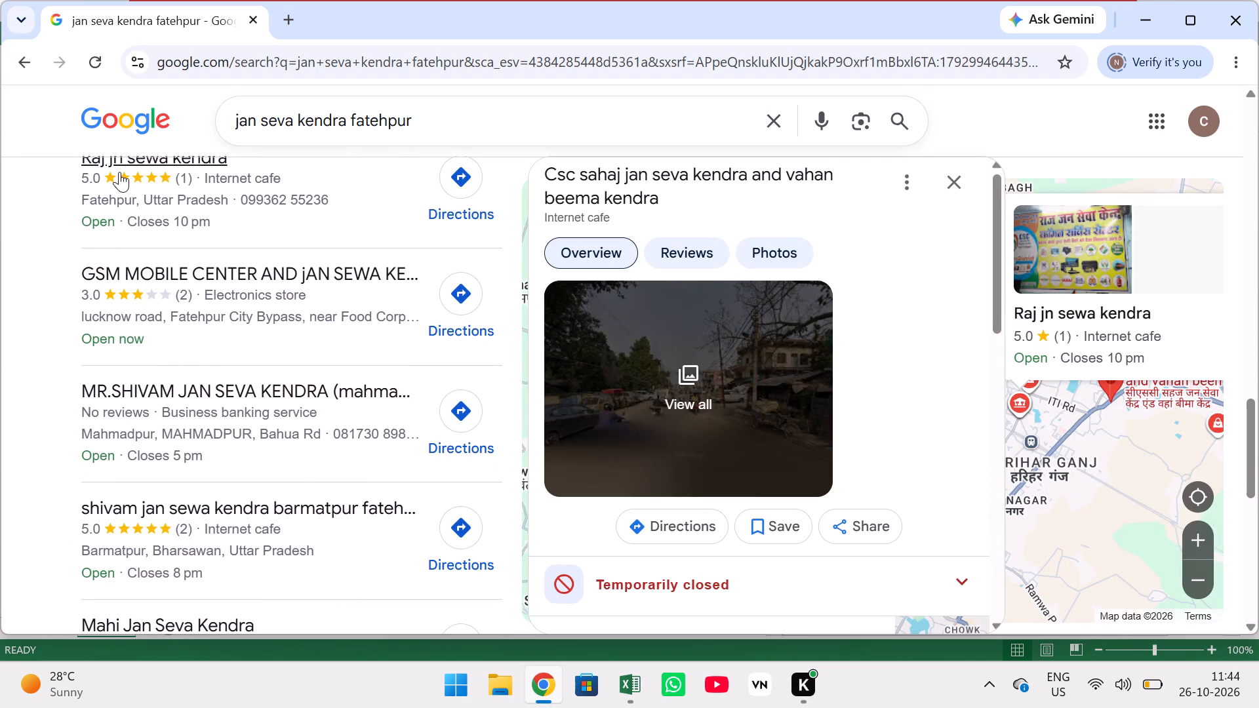
{"action": "left_click", "coordinate": [119, 172]}
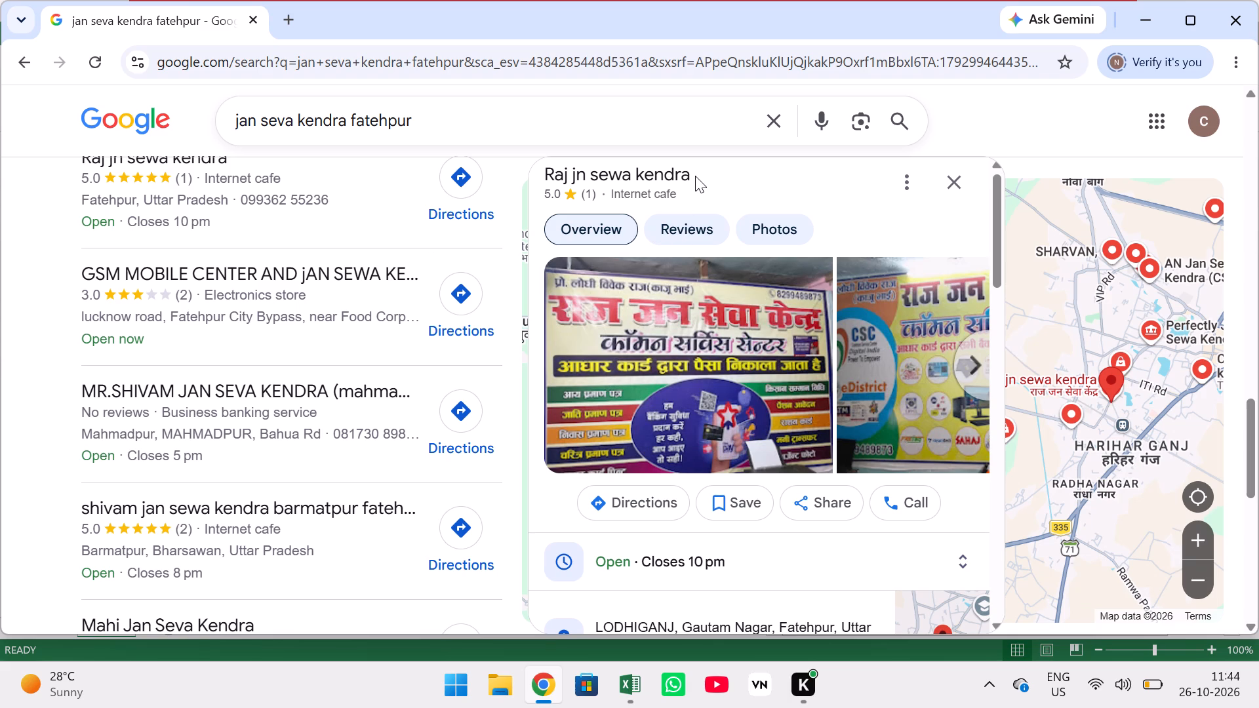
{"action": "left_click_drag", "start_coordinate": [695, 176], "coordinate": [541, 175]}
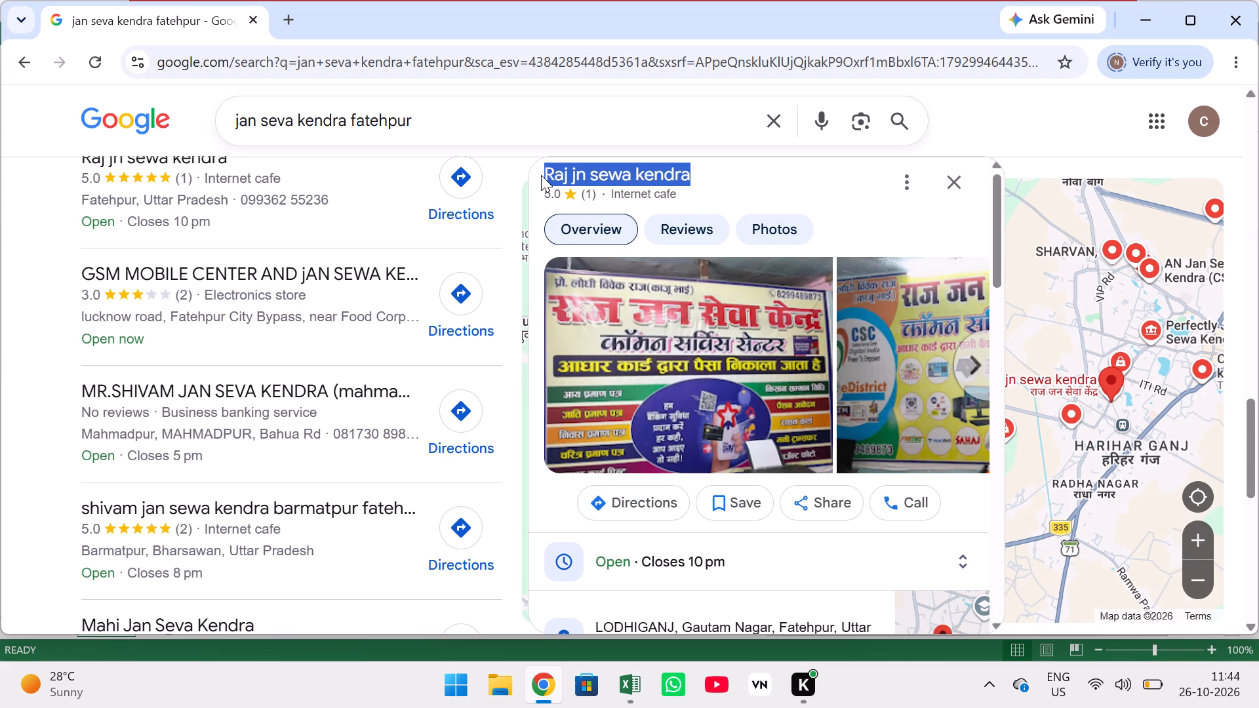
{"action": "key", "text": "ctrl+c"}
{"action": "key", "text": "alt+Tab"}
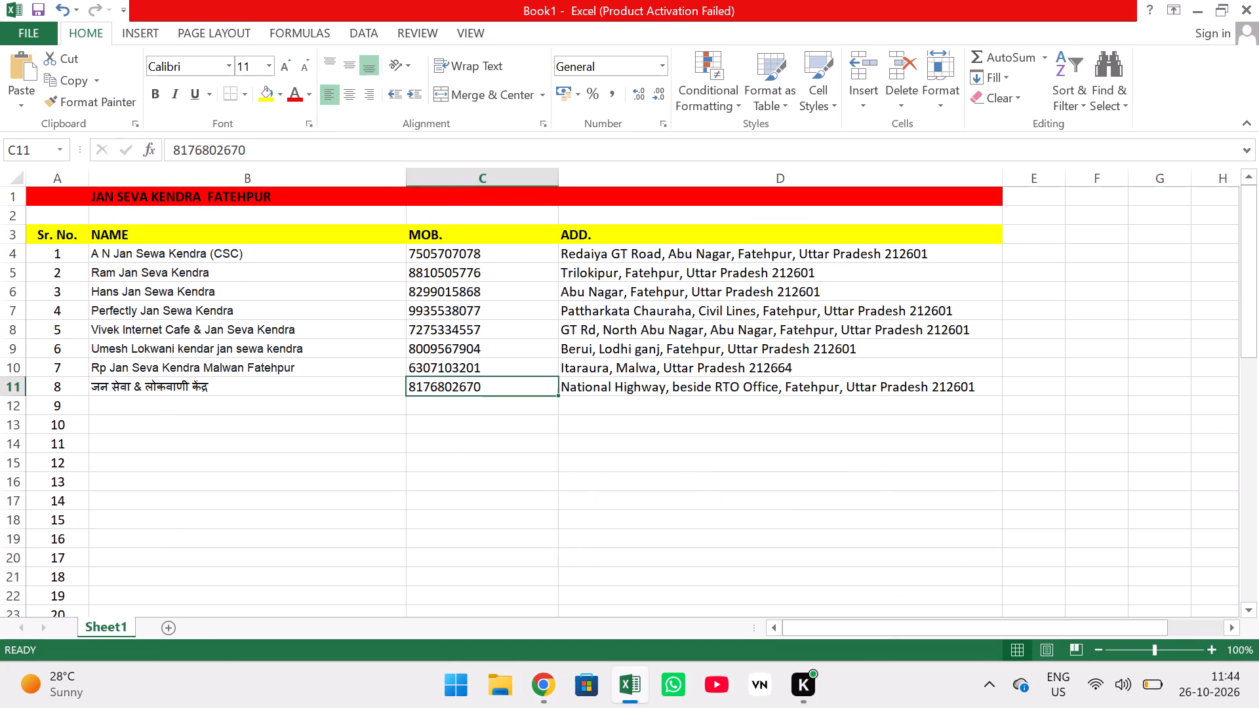
{"action": "left_click", "coordinate": [212, 410]}
{"action": "key", "text": "ctrl+v"}
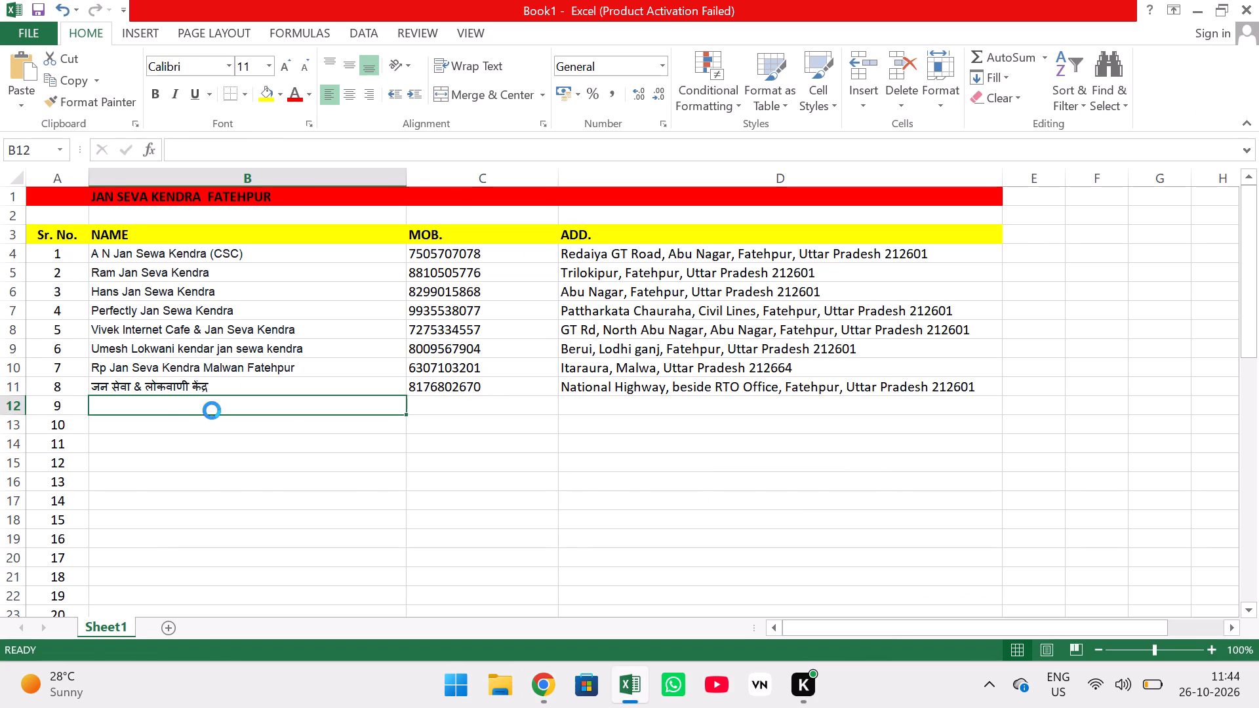
Copy the Raj jn sewa kendra address from its Google Maps page in Chrome into Excel cell D12.
{"action": "key", "text": "alt+Tab"}
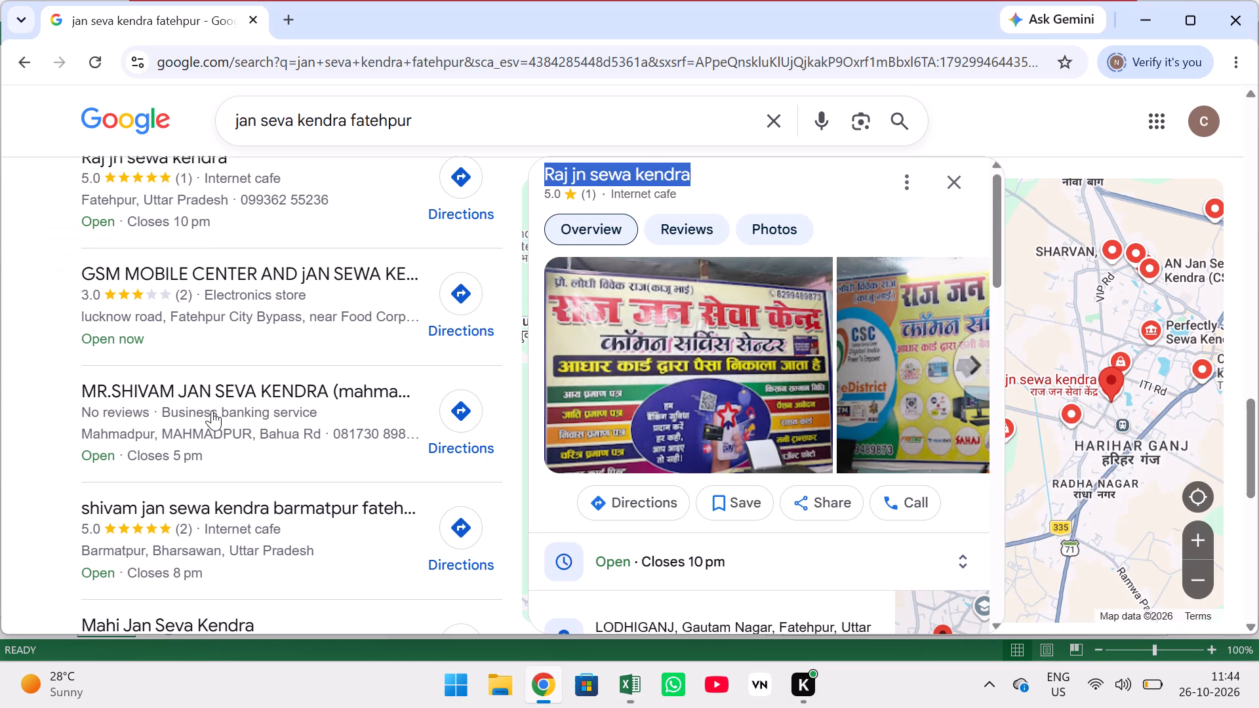
{"action": "scroll", "coordinate": [727, 454], "scroll_direction": "down", "scroll_amount": 2}
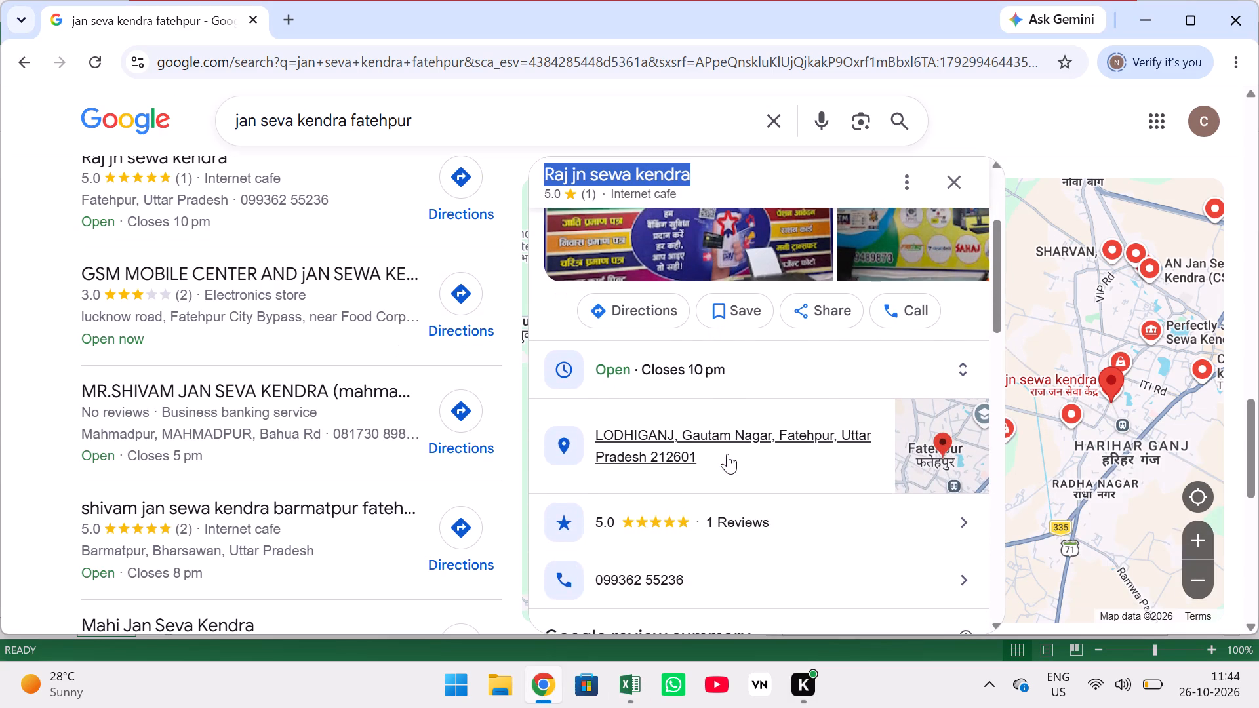
{"action": "left_click", "coordinate": [702, 450]}
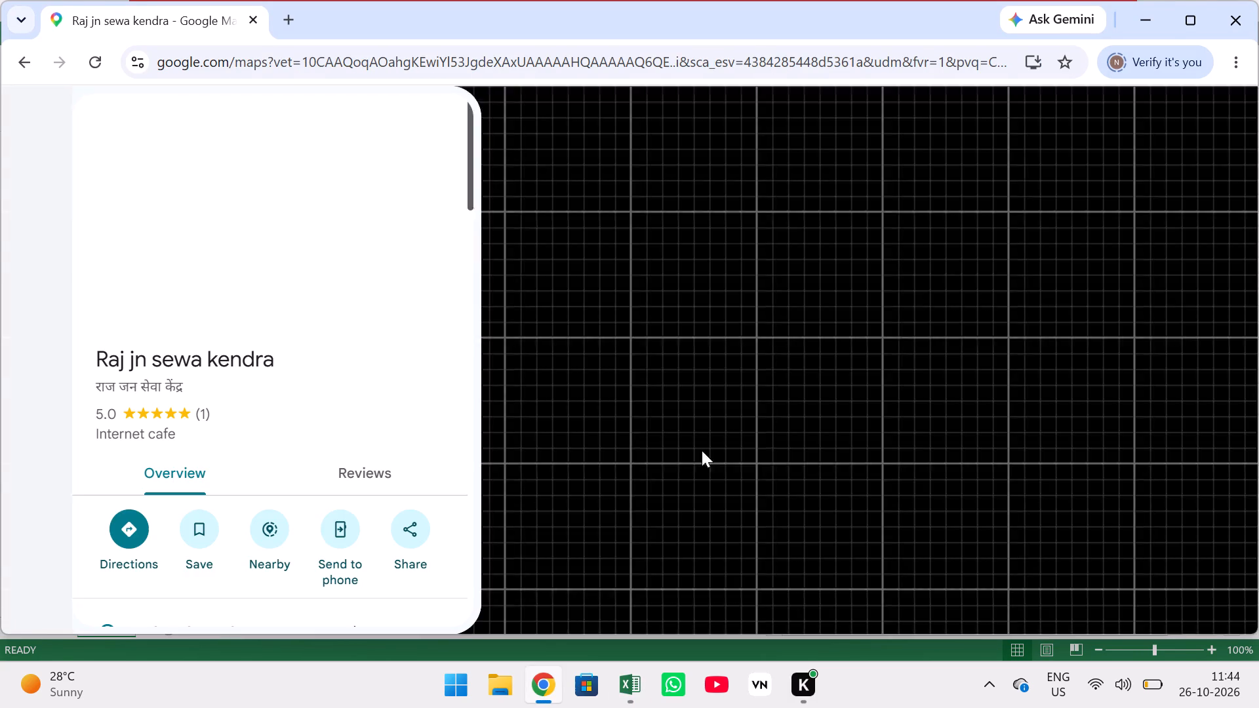
{"action": "scroll", "coordinate": [201, 397], "scroll_direction": "down", "scroll_amount": 4}
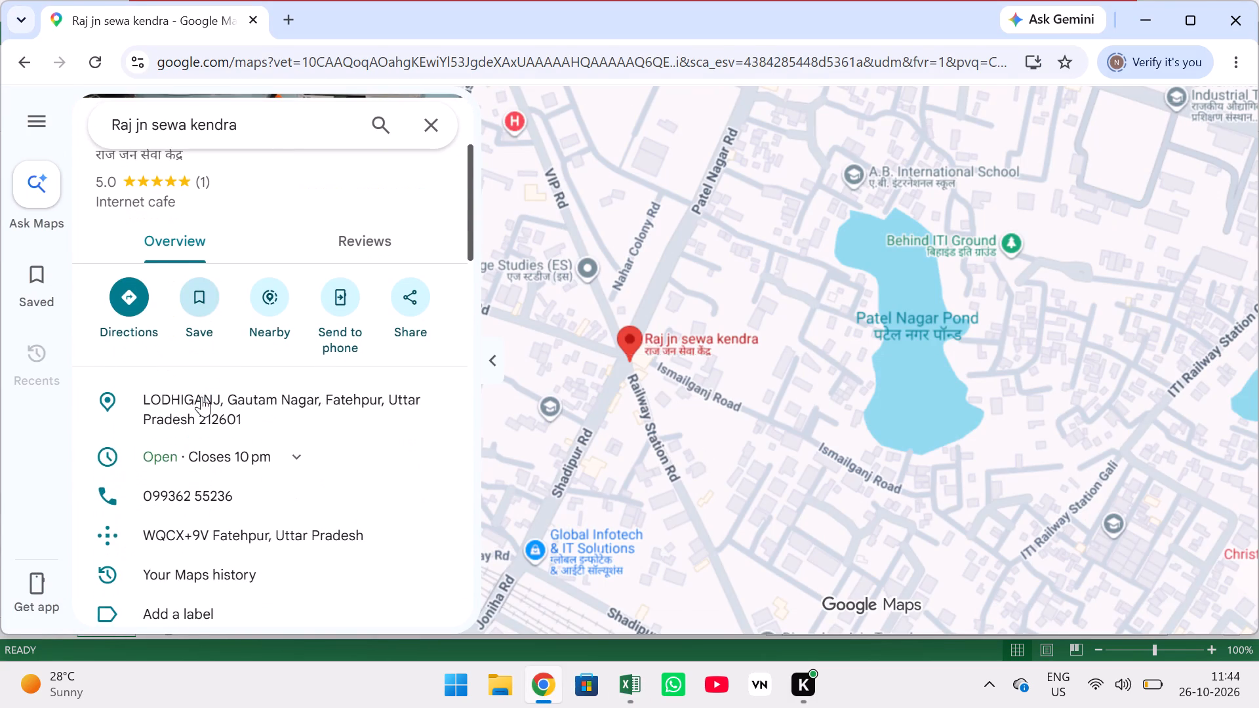
{"action": "left_click", "coordinate": [433, 407]}
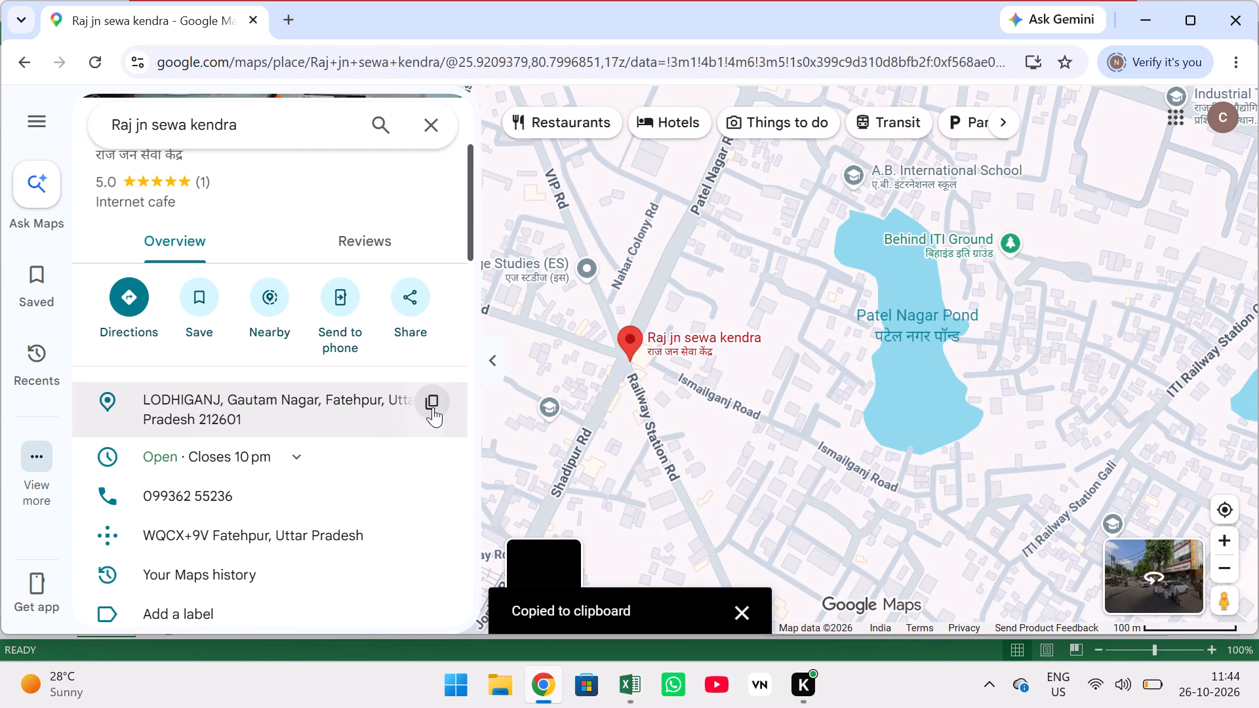
{"action": "key", "text": "alt+Tab"}
{"action": "left_click", "coordinate": [631, 400]}
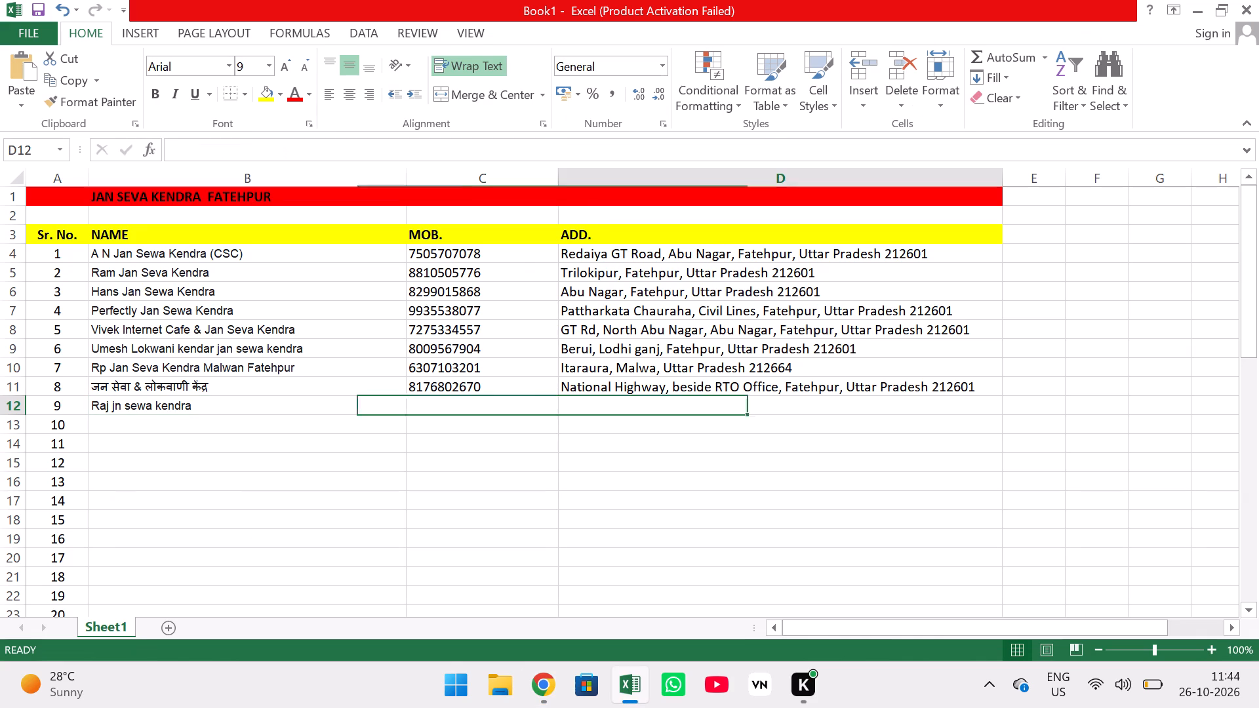
{"action": "key", "text": "ctrl+v"}
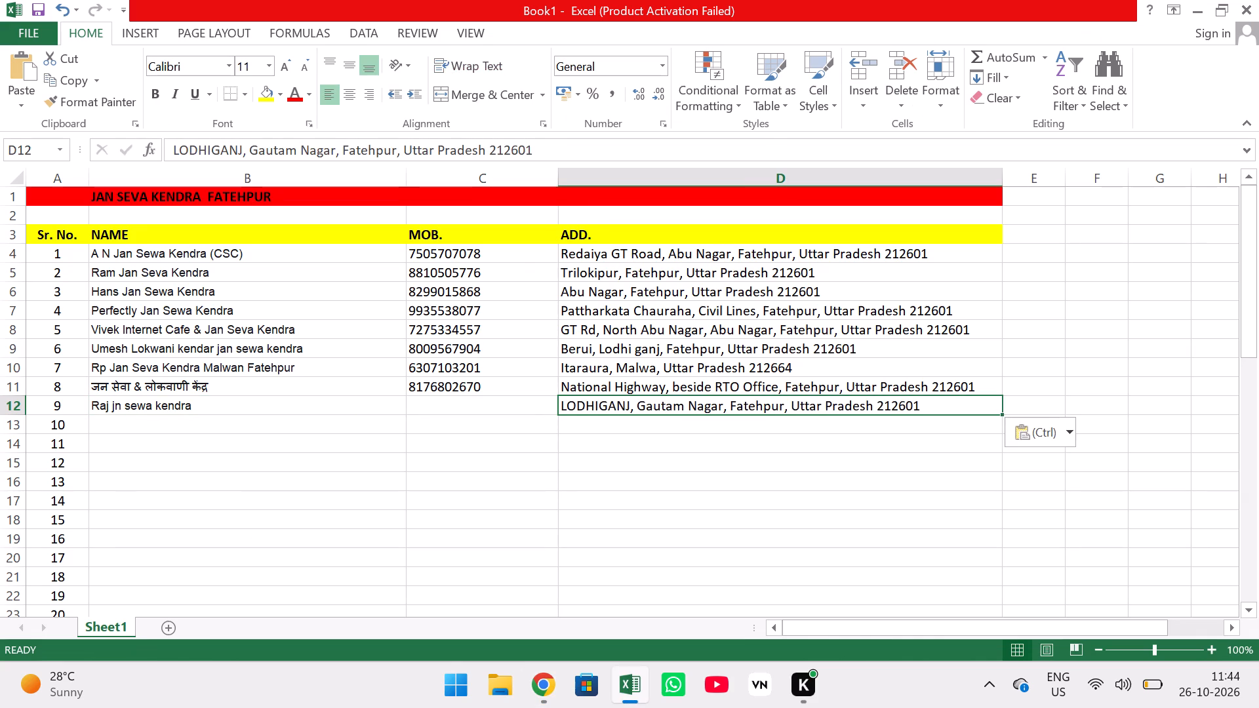
{"action": "left_click", "coordinate": [249, 150]}
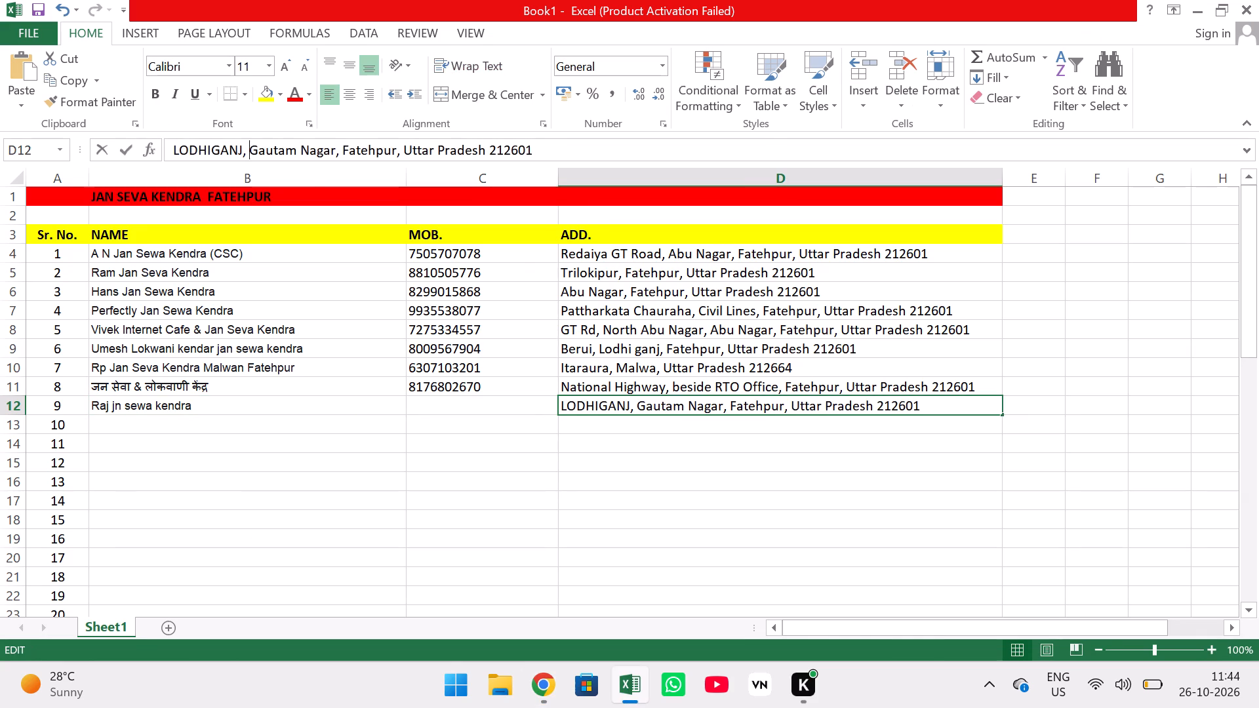
{"action": "left_click_drag", "start_coordinate": [249, 150], "coordinate": [161, 149]}
{"action": "key", "text": "BackSpace"}
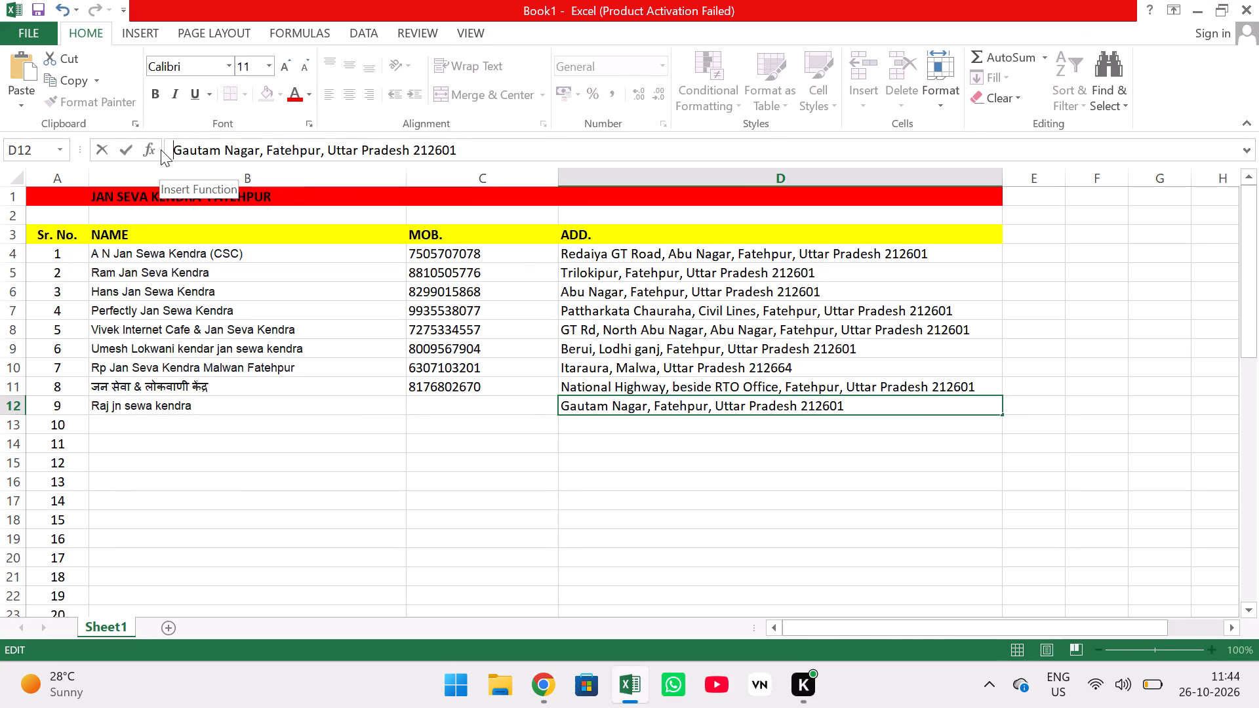
Copy the Raj jn sewa kendra phone number from its Maps page in Chrome into Excel cell C12.
{"action": "key", "text": "alt+Tab"}
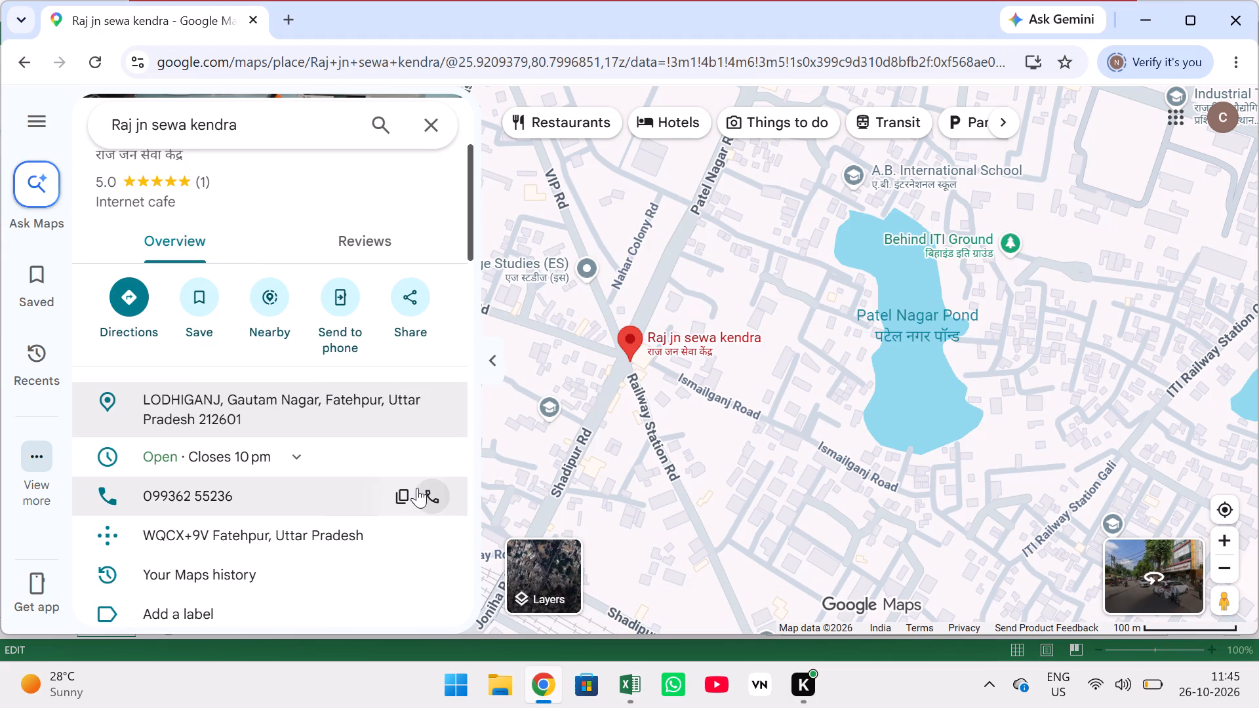
{"action": "left_click", "coordinate": [397, 494]}
{"action": "key", "text": "alt+Tab"}
{"action": "left_click", "coordinate": [496, 410]}
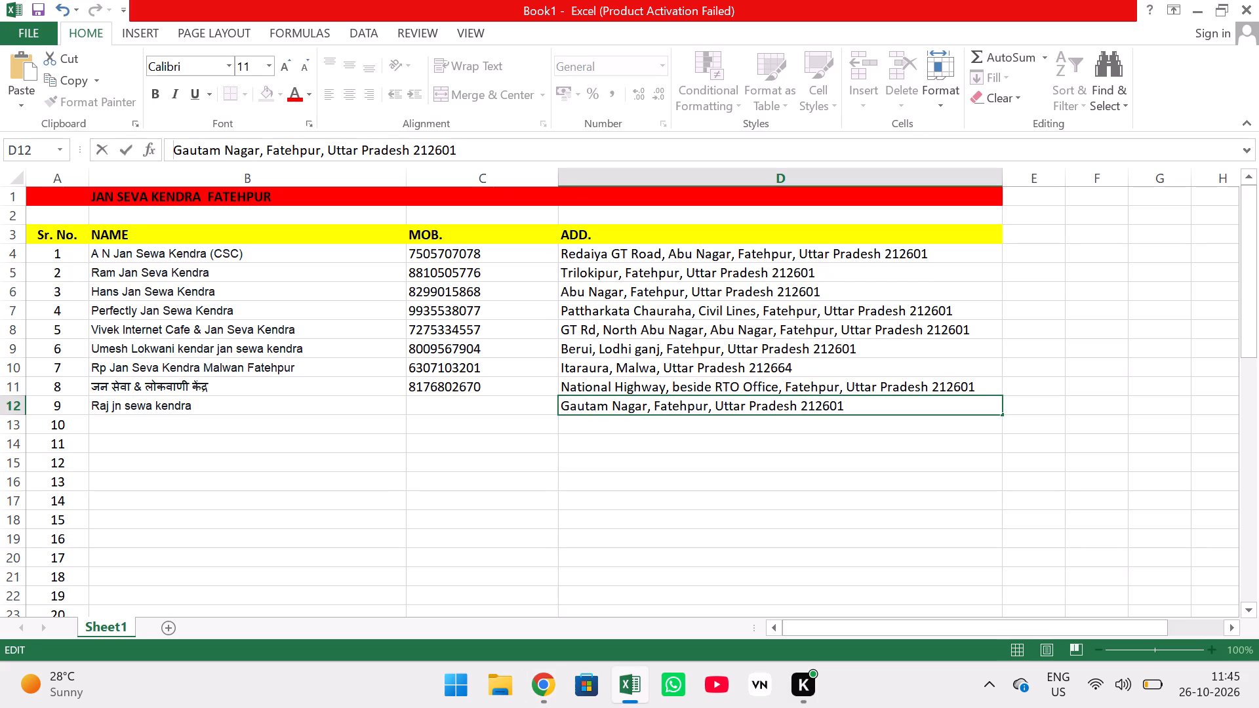
{"action": "key", "text": "ctrl+v"}
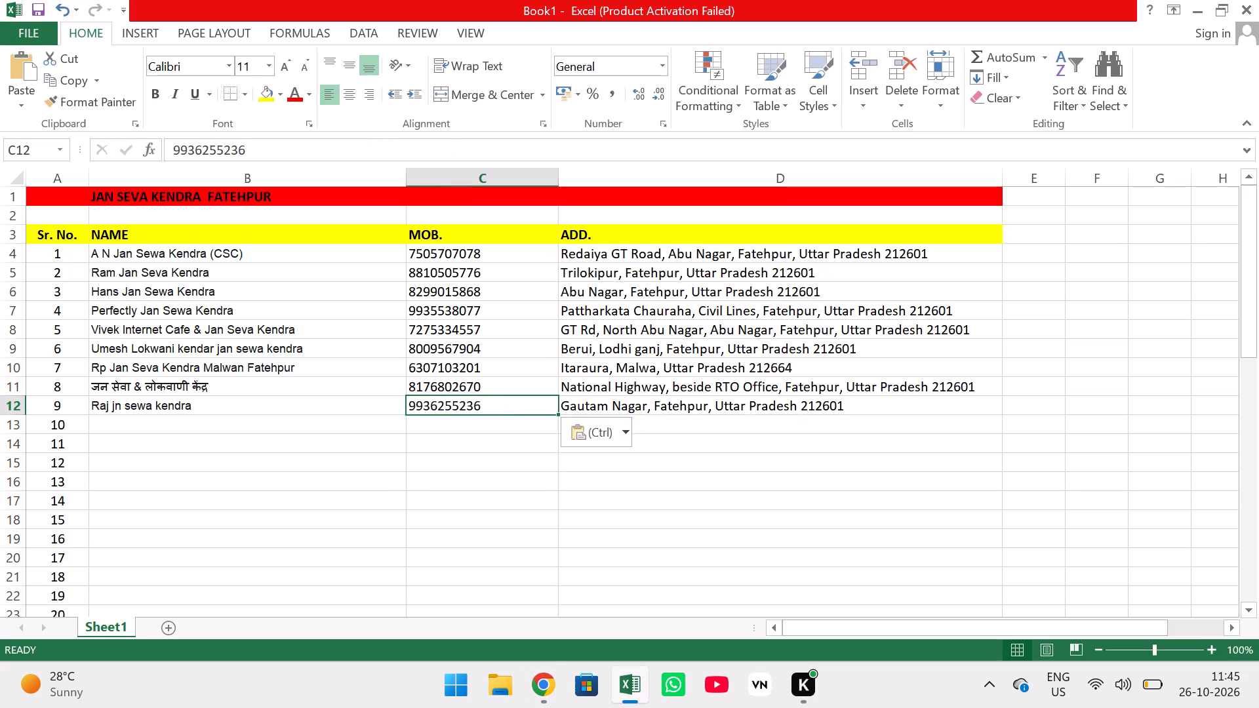
Return to the Chrome search results, browse the GSM MOBILE CENTER AND jAN SEWA KENDRA listing's photos and copy its name into Excel cell B13.
{"action": "key", "text": "alt+Tab"}
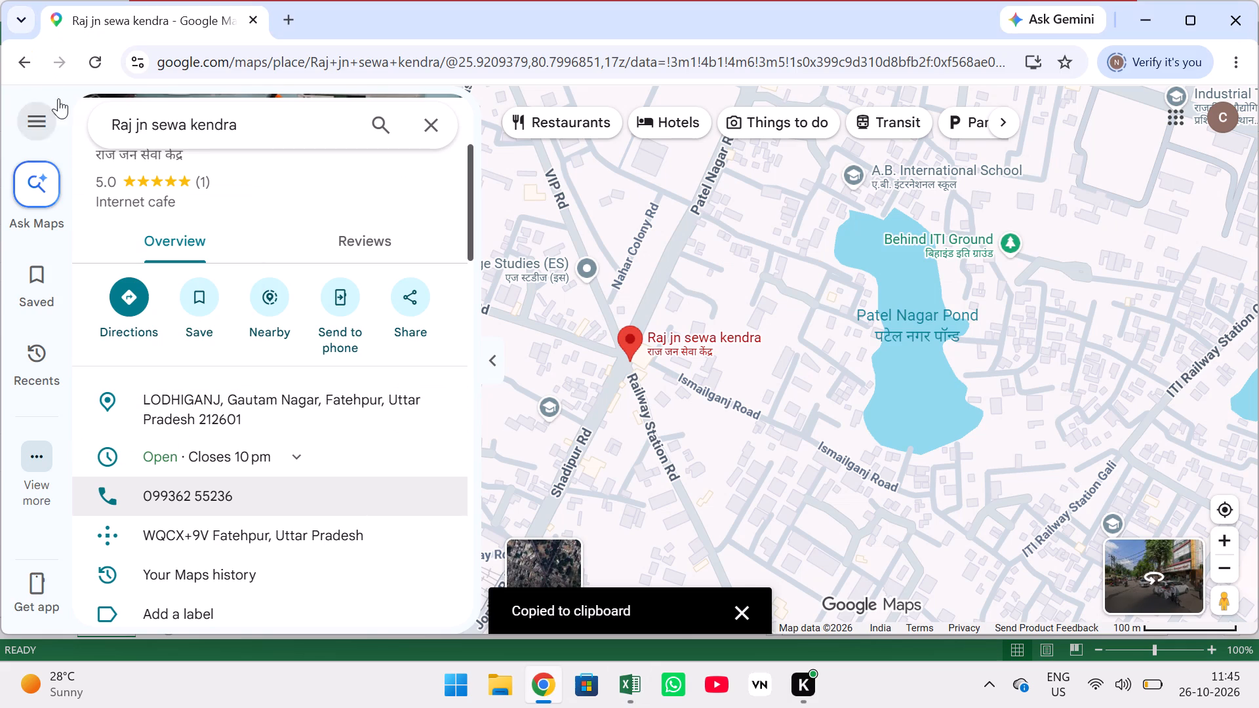
{"action": "left_click", "coordinate": [24, 61]}
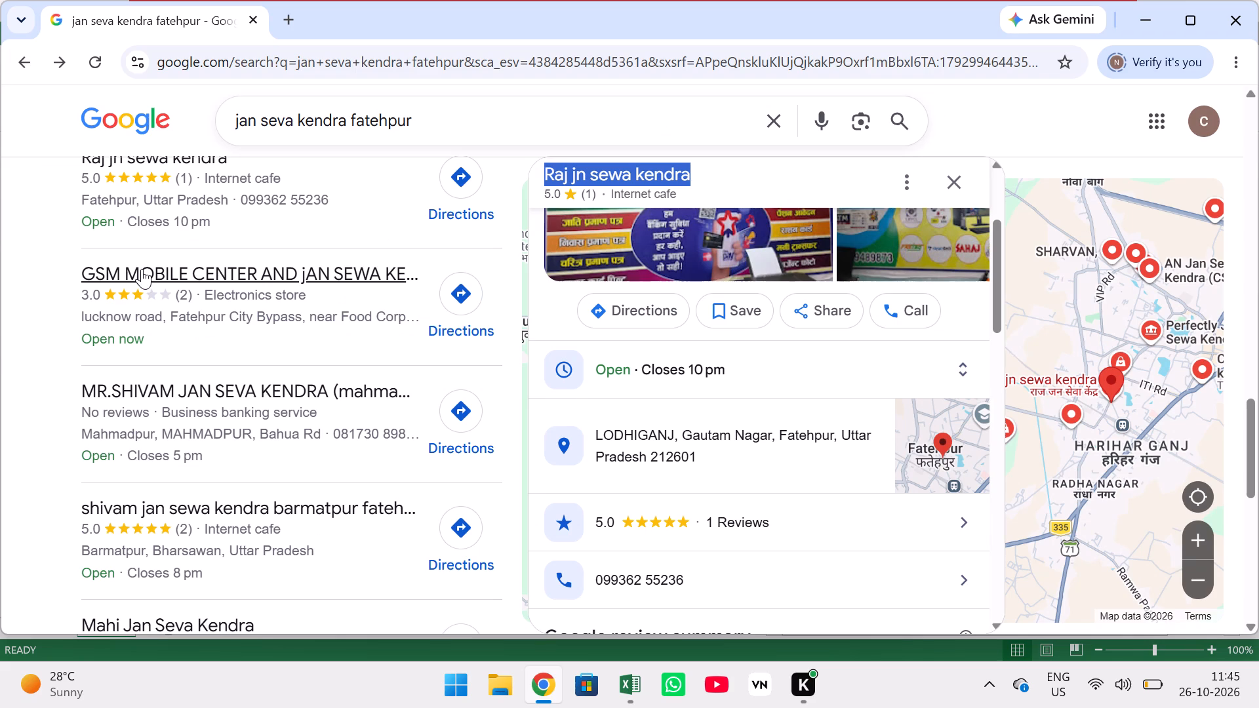
{"action": "left_click", "coordinate": [142, 269]}
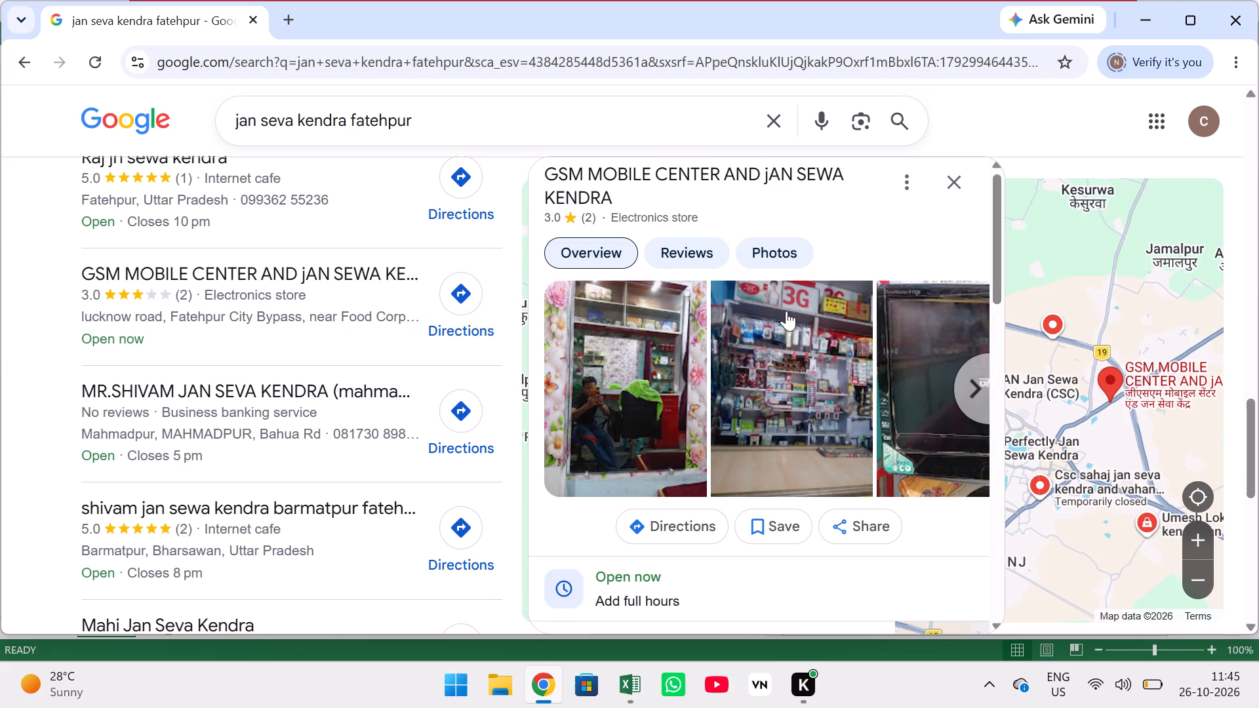
{"action": "left_click", "coordinate": [982, 386]}
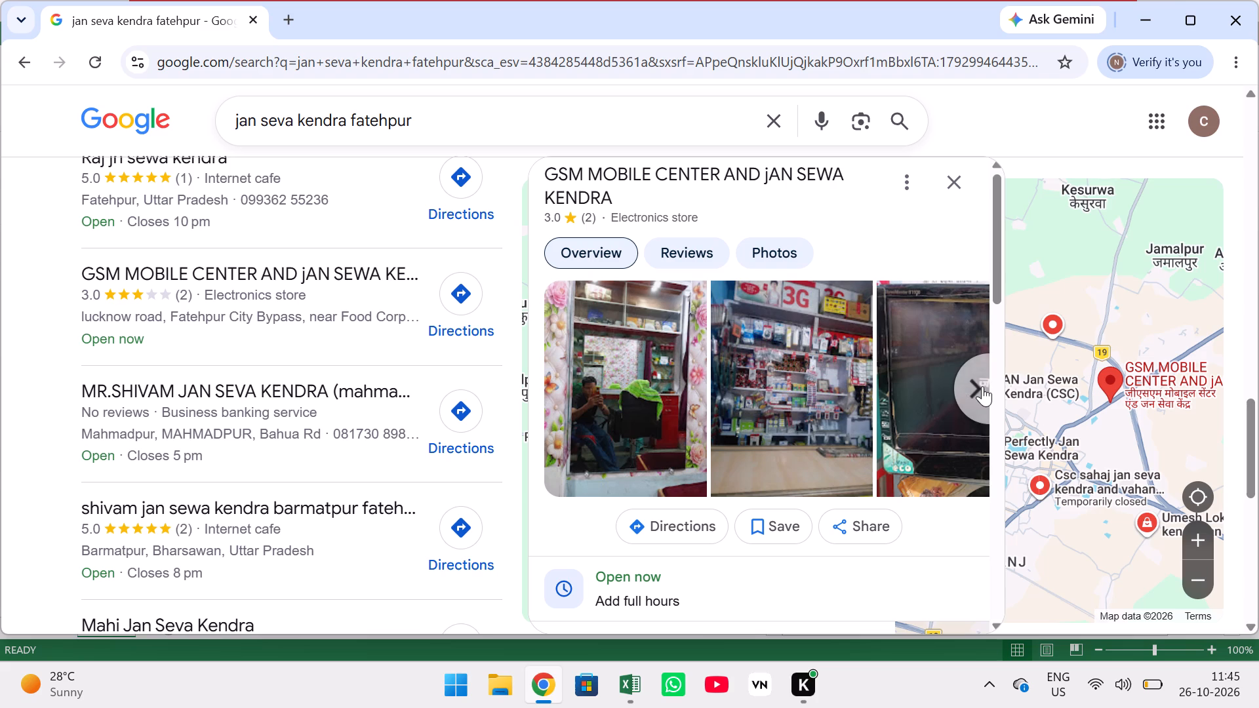
{"action": "left_click", "coordinate": [982, 386]}
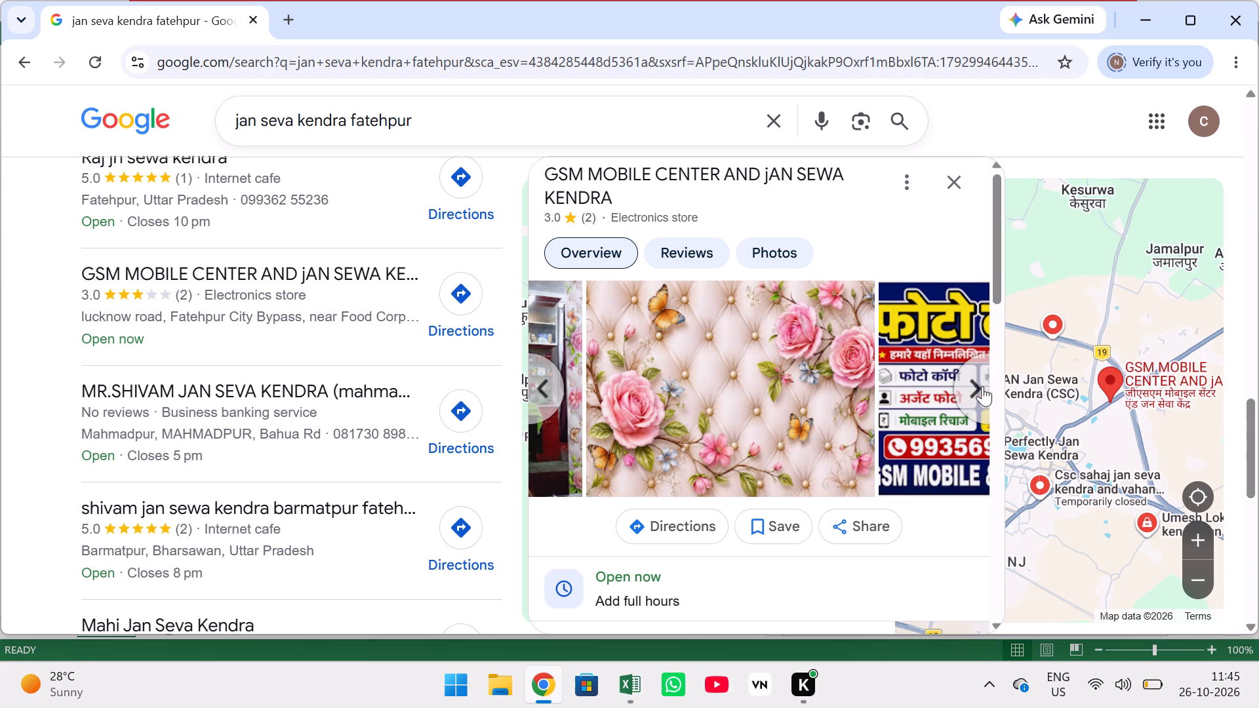
{"action": "left_click", "coordinate": [982, 386]}
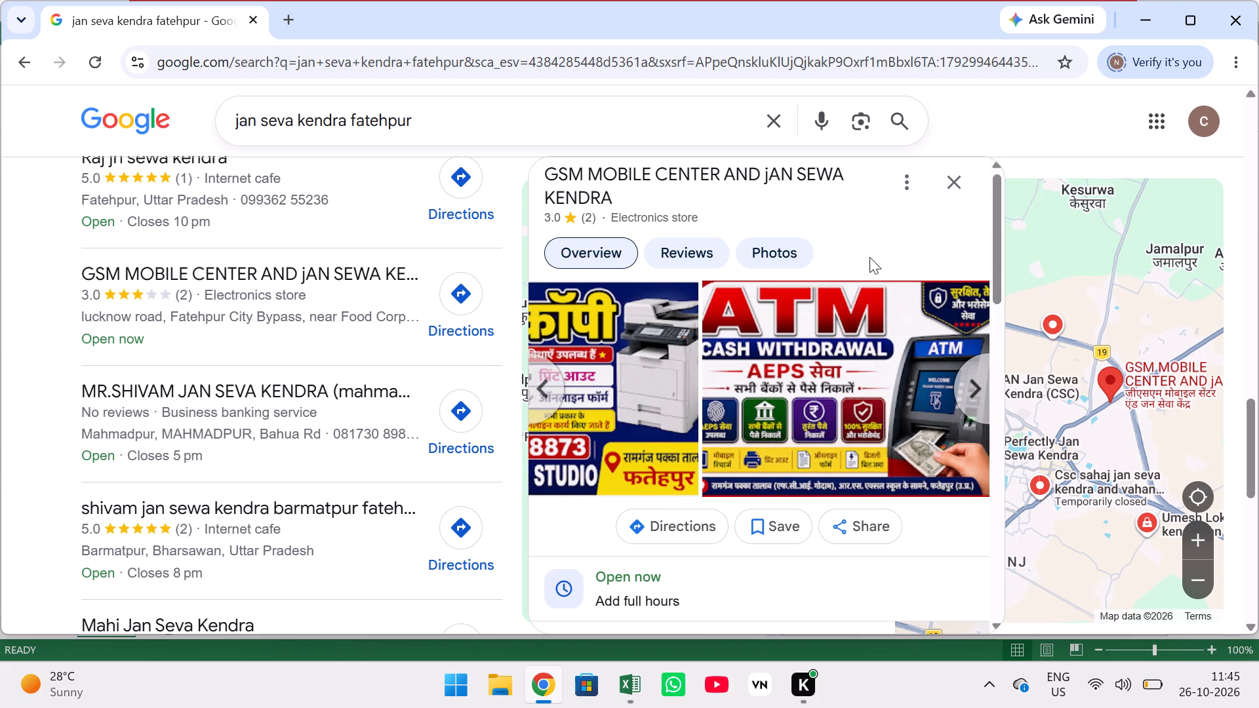
{"action": "left_click_drag", "start_coordinate": [849, 170], "coordinate": [826, 170]}
{"action": "left_click_drag", "start_coordinate": [826, 170], "coordinate": [570, 197]}
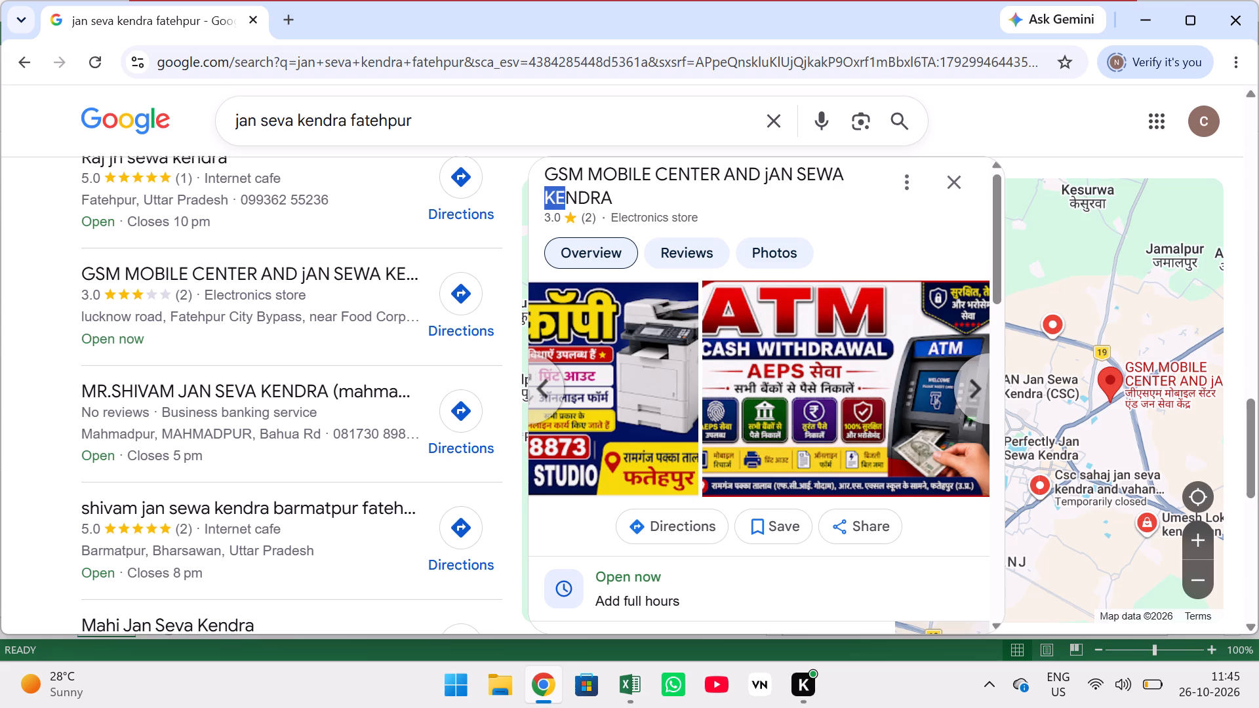
{"action": "left_click_drag", "start_coordinate": [570, 197], "coordinate": [702, 167]}
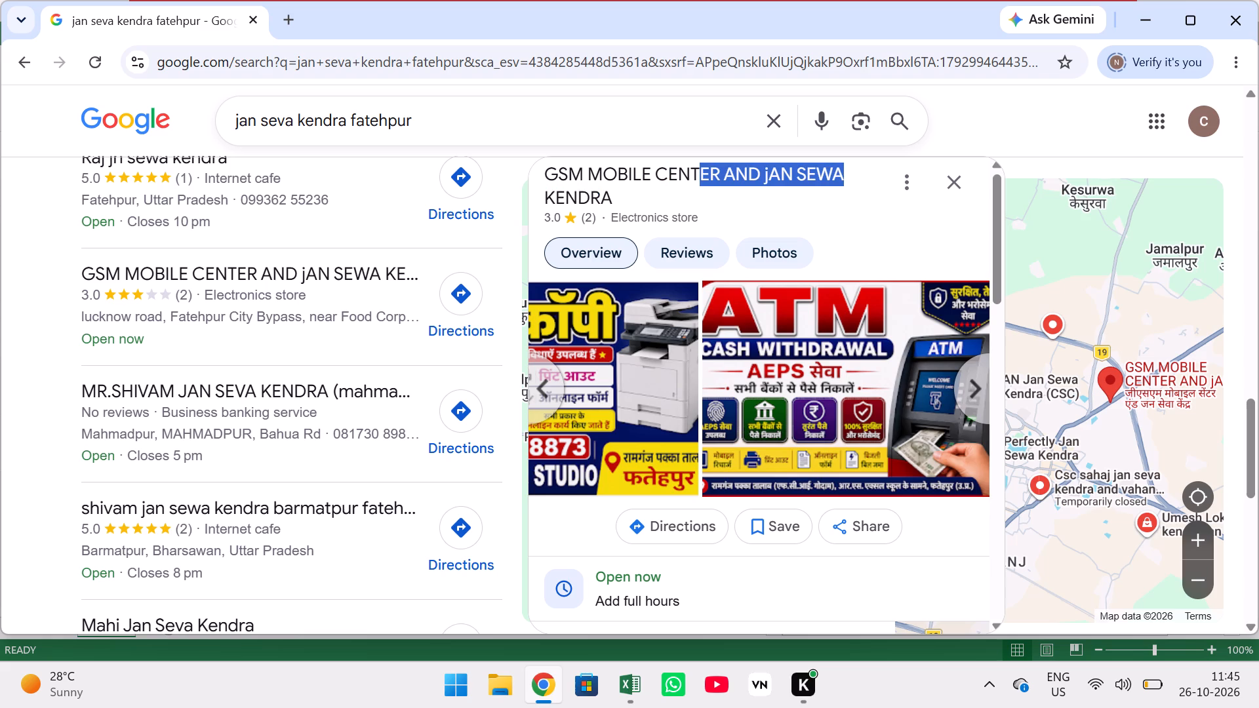
{"action": "left_click_drag", "start_coordinate": [628, 196], "coordinate": [532, 174]}
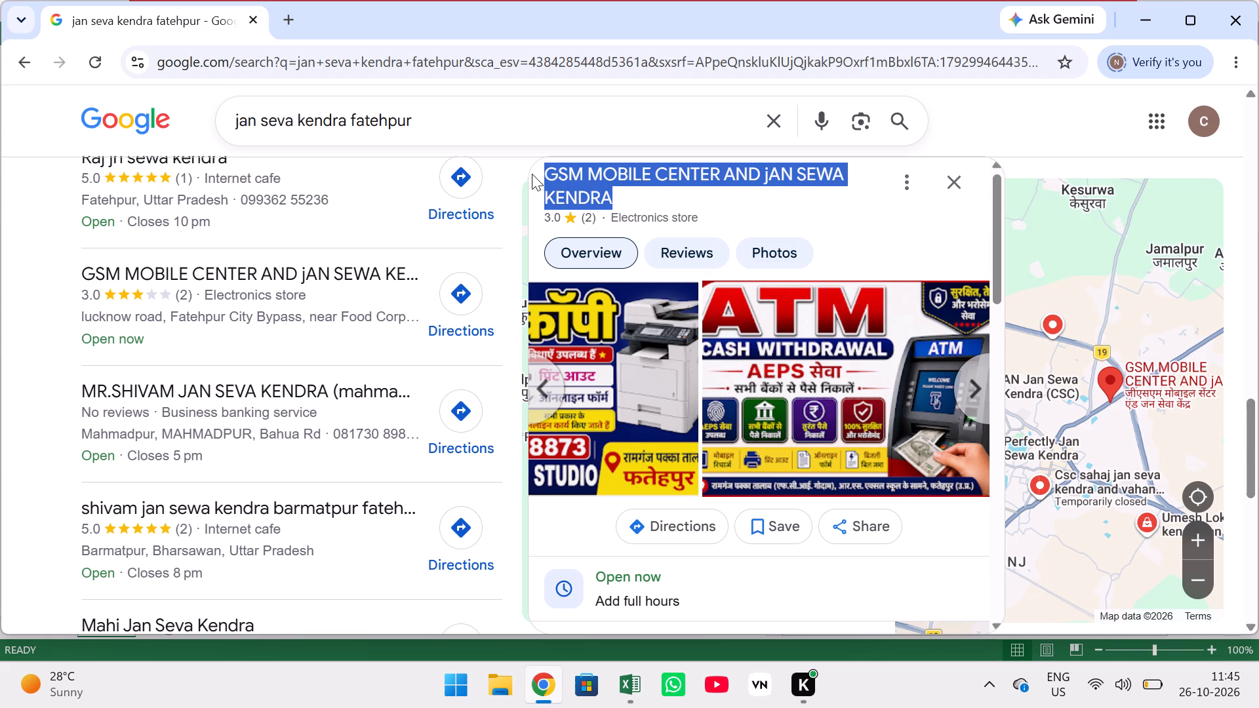
{"action": "key", "text": "ctrl+c"}
{"action": "key", "text": "alt+Tab"}
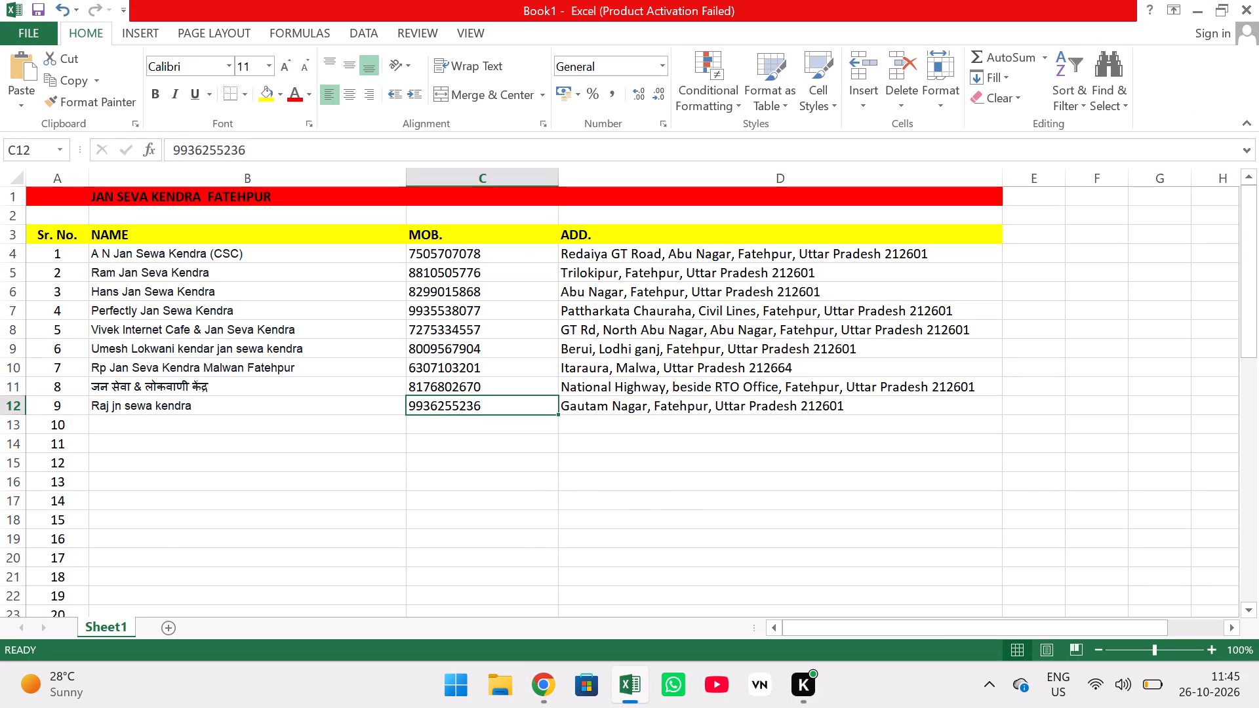
{"action": "left_click", "coordinate": [219, 422]}
{"action": "key", "text": "ctrl+v"}
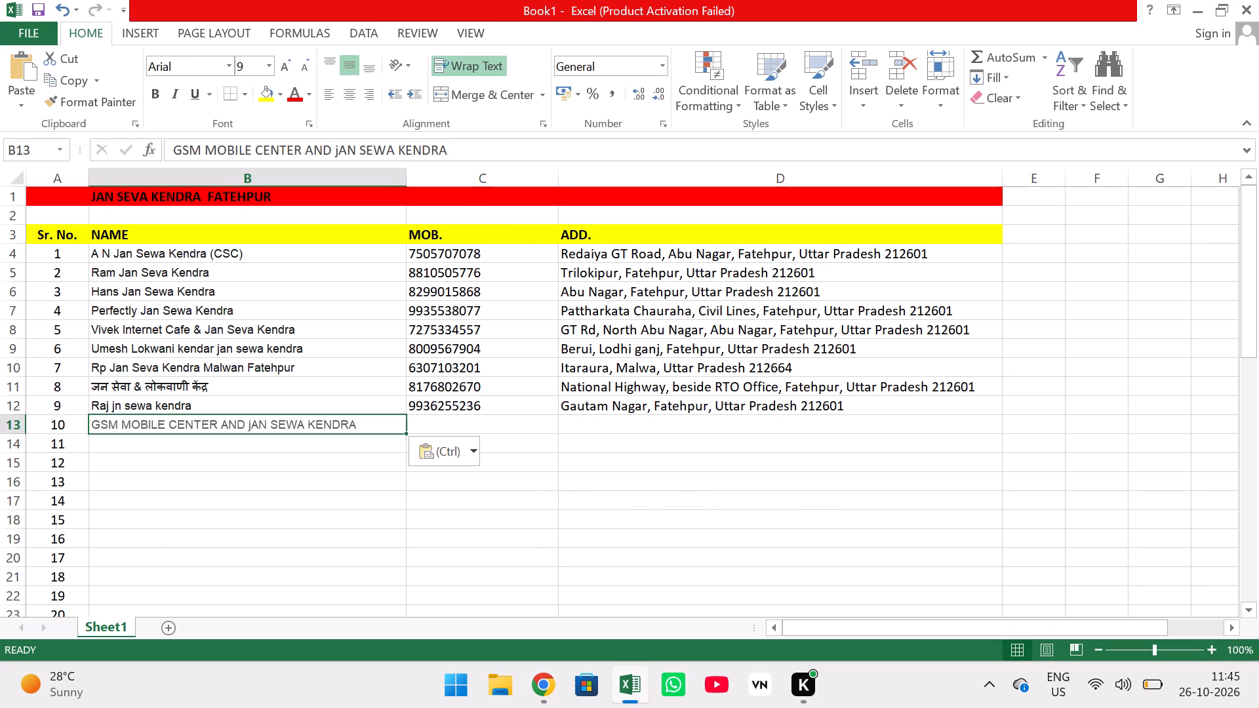
Copy the GSM MOBILE CENTER AND jAN SEWA KENDRA address from its Google Maps page in Chrome into Excel cell D13.
{"action": "key", "text": "alt+Tab"}
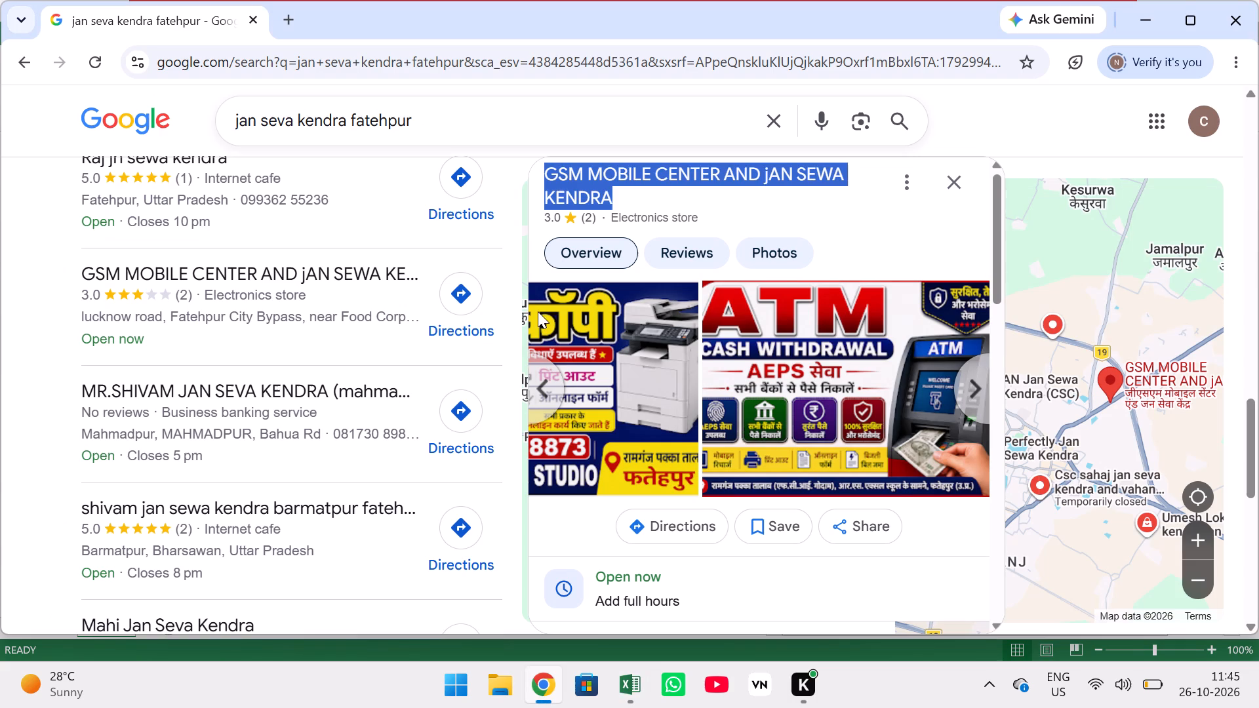
{"action": "scroll", "coordinate": [677, 522], "scroll_direction": "down", "scroll_amount": 3}
{"action": "left_click", "coordinate": [719, 462]}
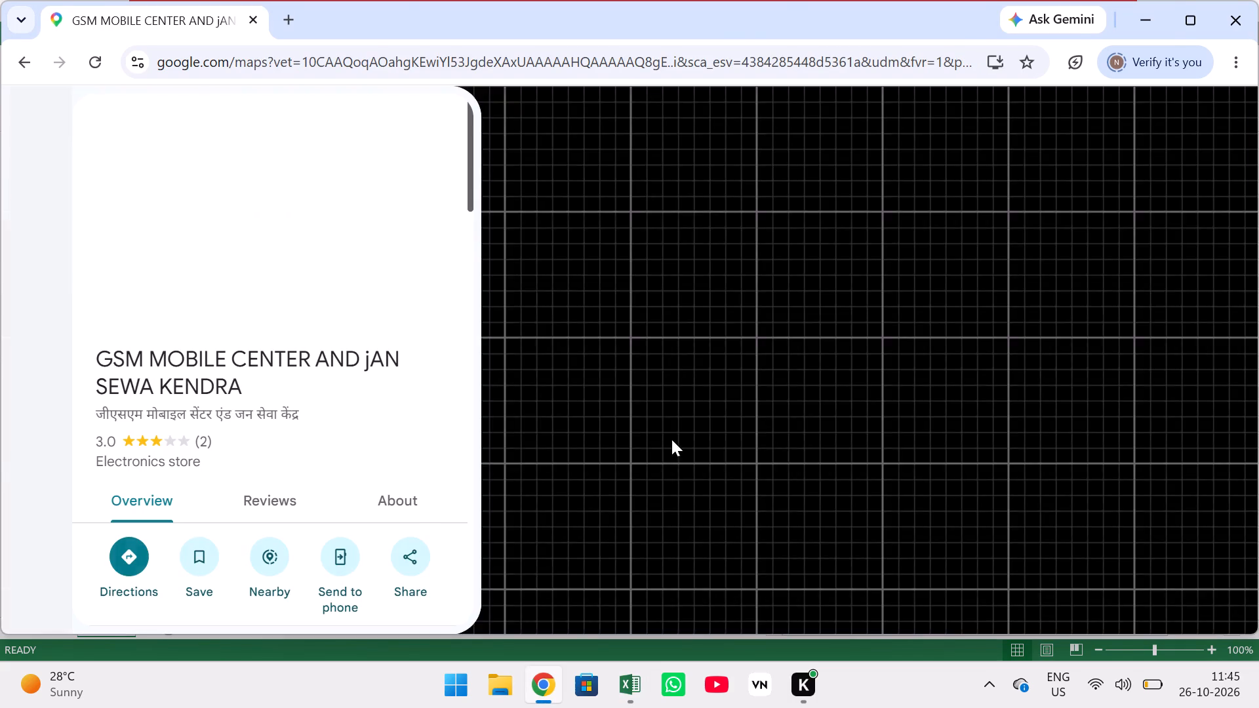
{"action": "scroll", "coordinate": [409, 403], "scroll_direction": "down", "scroll_amount": 3}
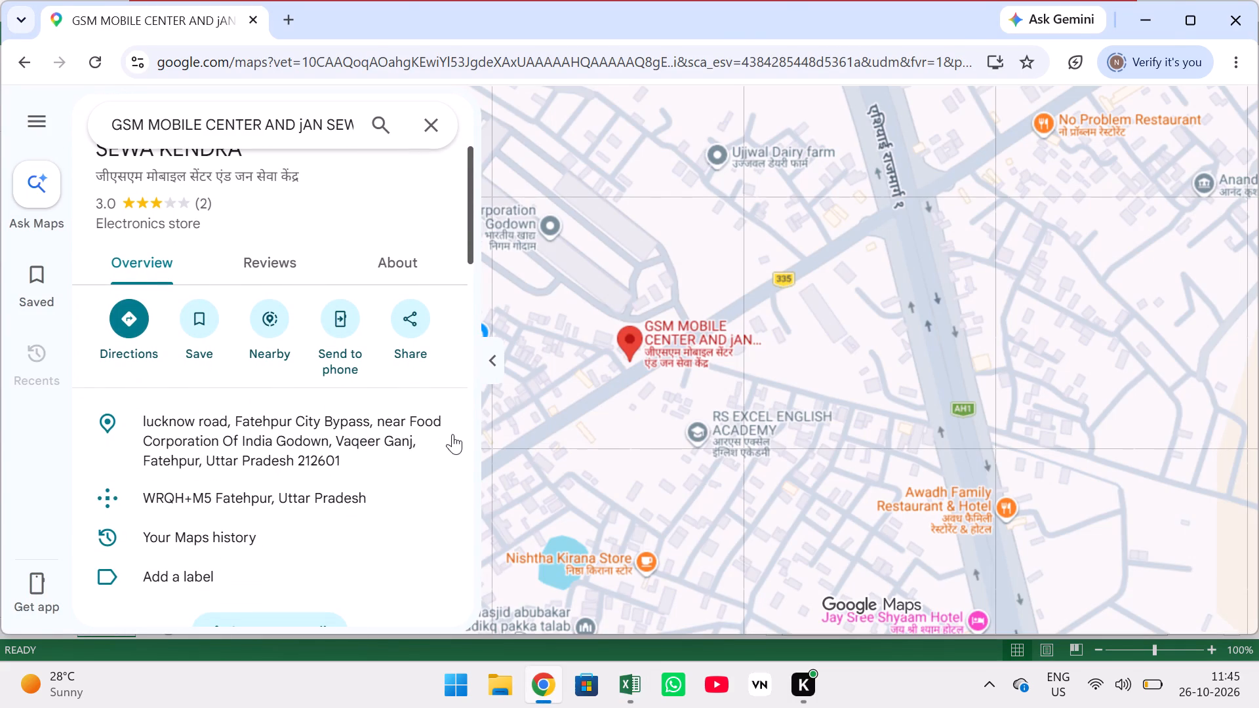
{"action": "left_click", "coordinate": [452, 434]}
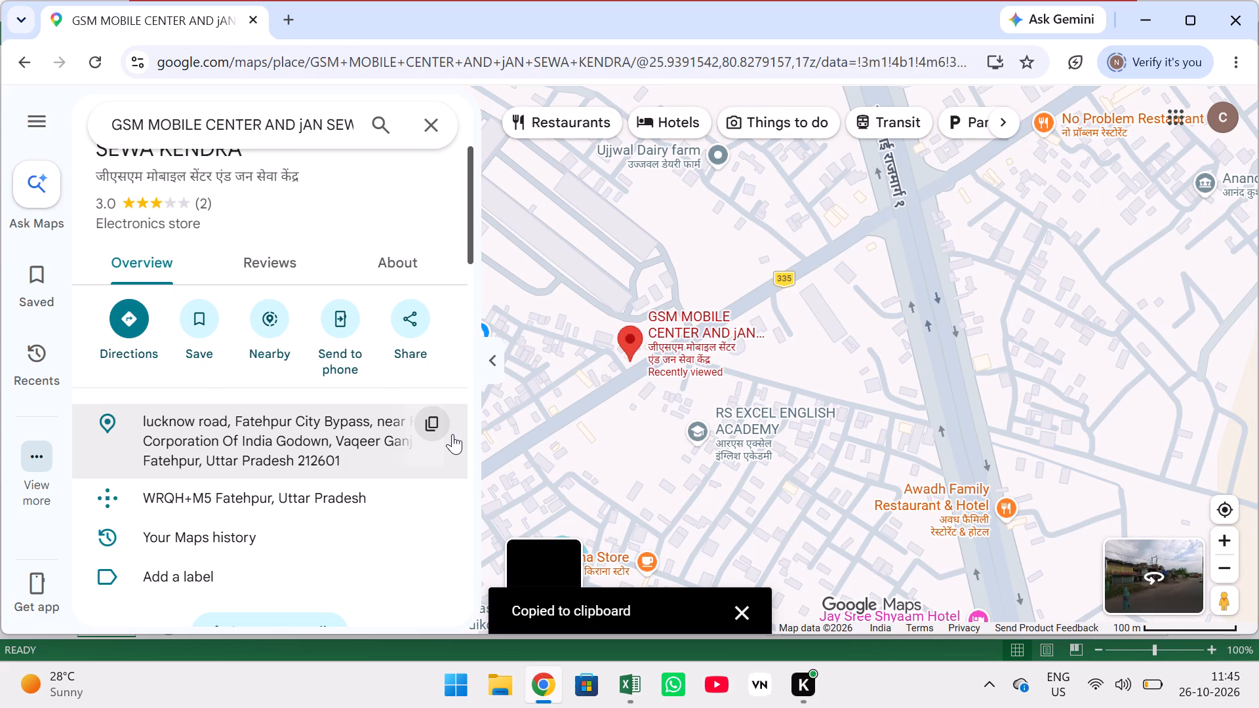
{"action": "key", "text": "alt+Tab"}
{"action": "left_click", "coordinate": [591, 433]}
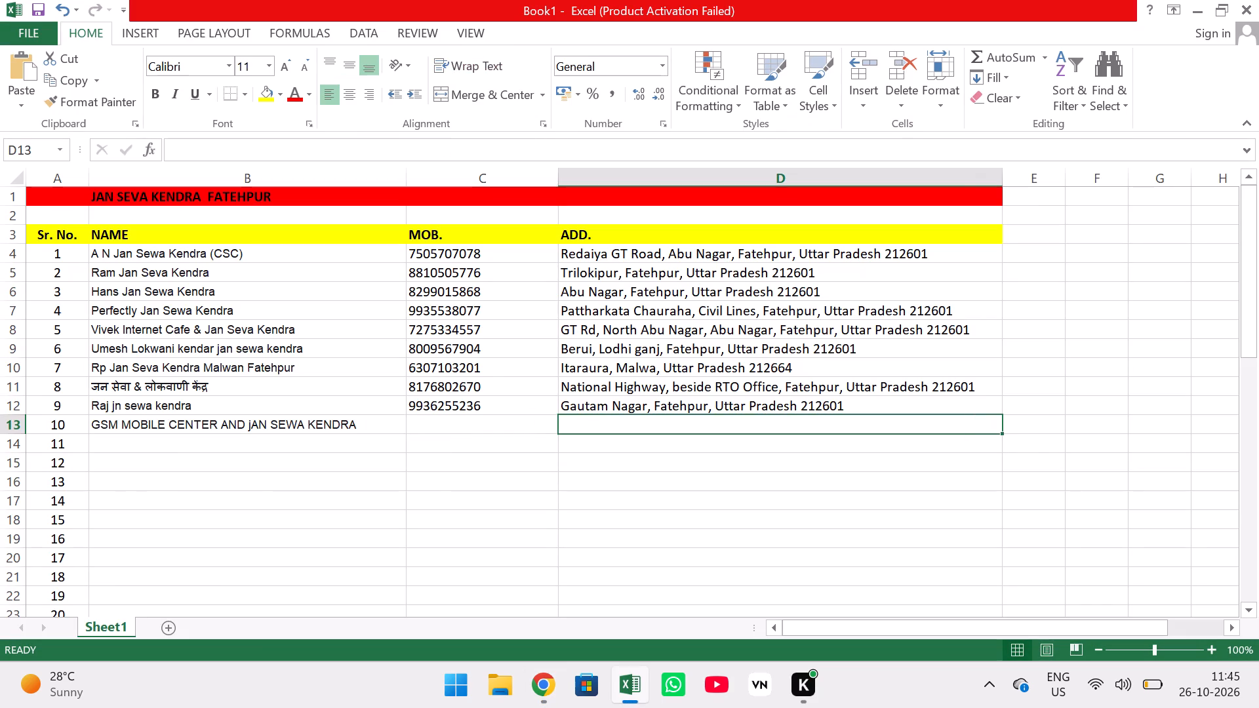
{"action": "key", "text": "ctrl+v"}
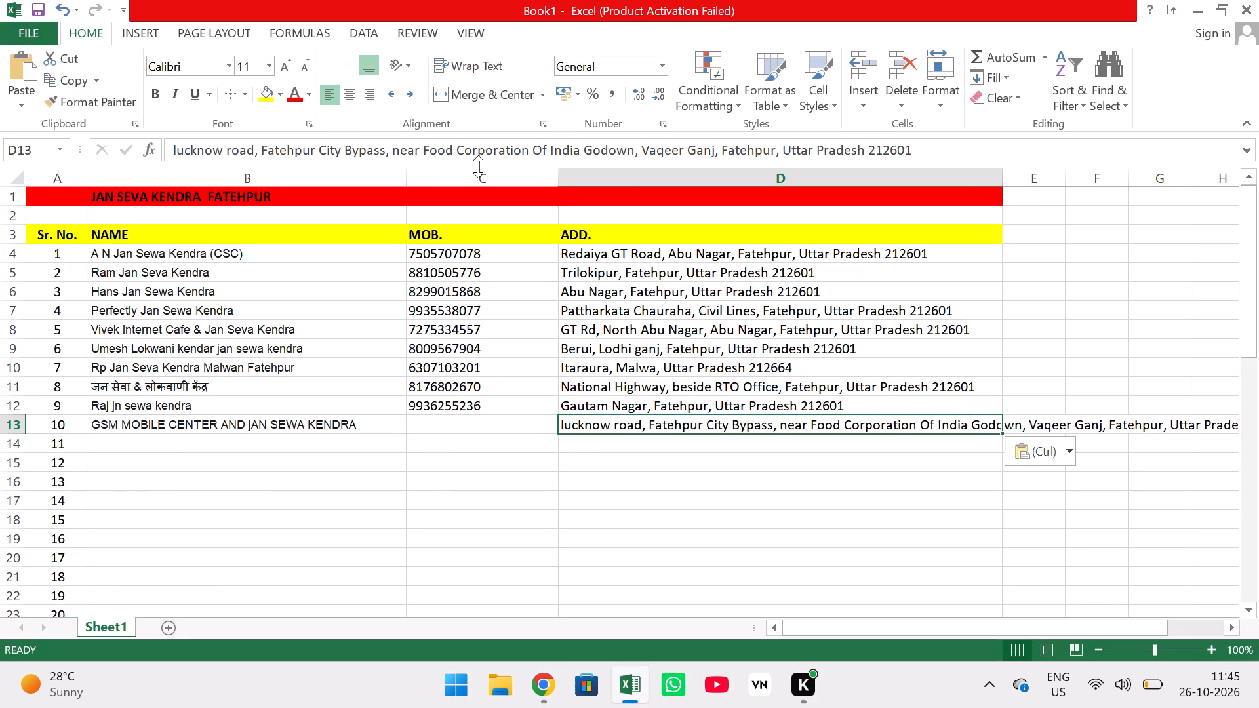
{"action": "left_click", "coordinate": [641, 149]}
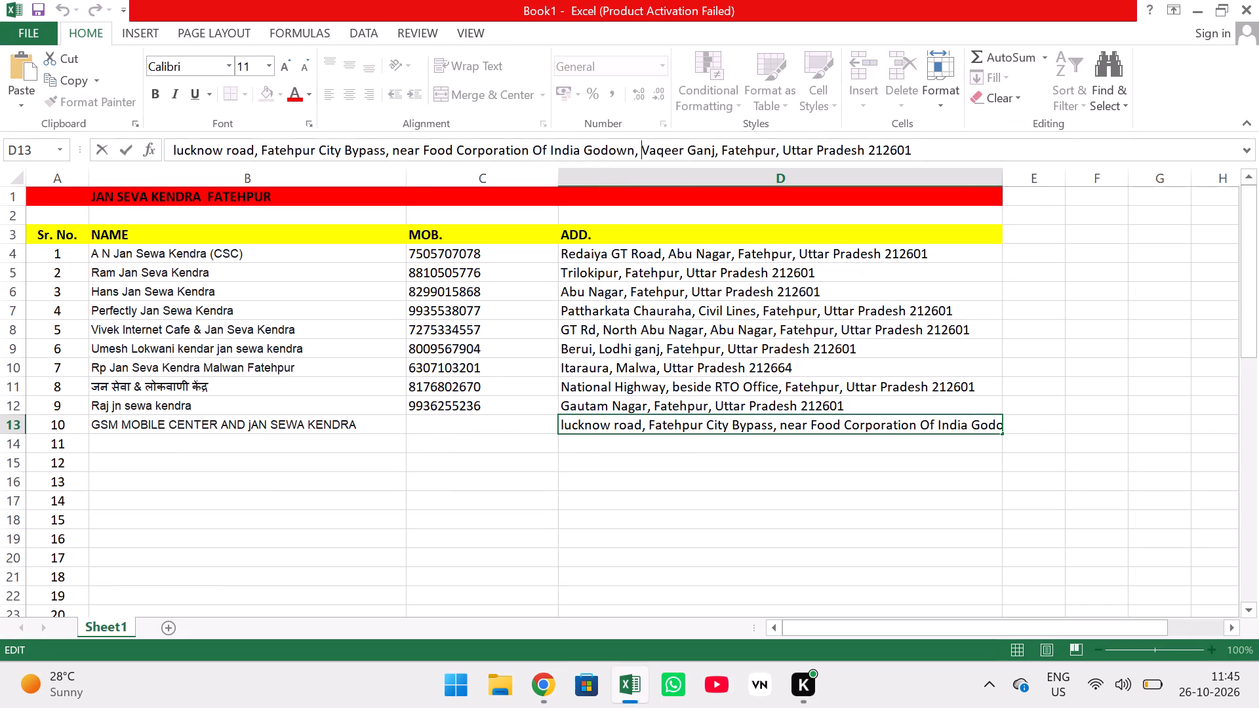
{"action": "left_click_drag", "start_coordinate": [641, 149], "coordinate": [393, 147]}
{"action": "key", "text": "BackSpace"}
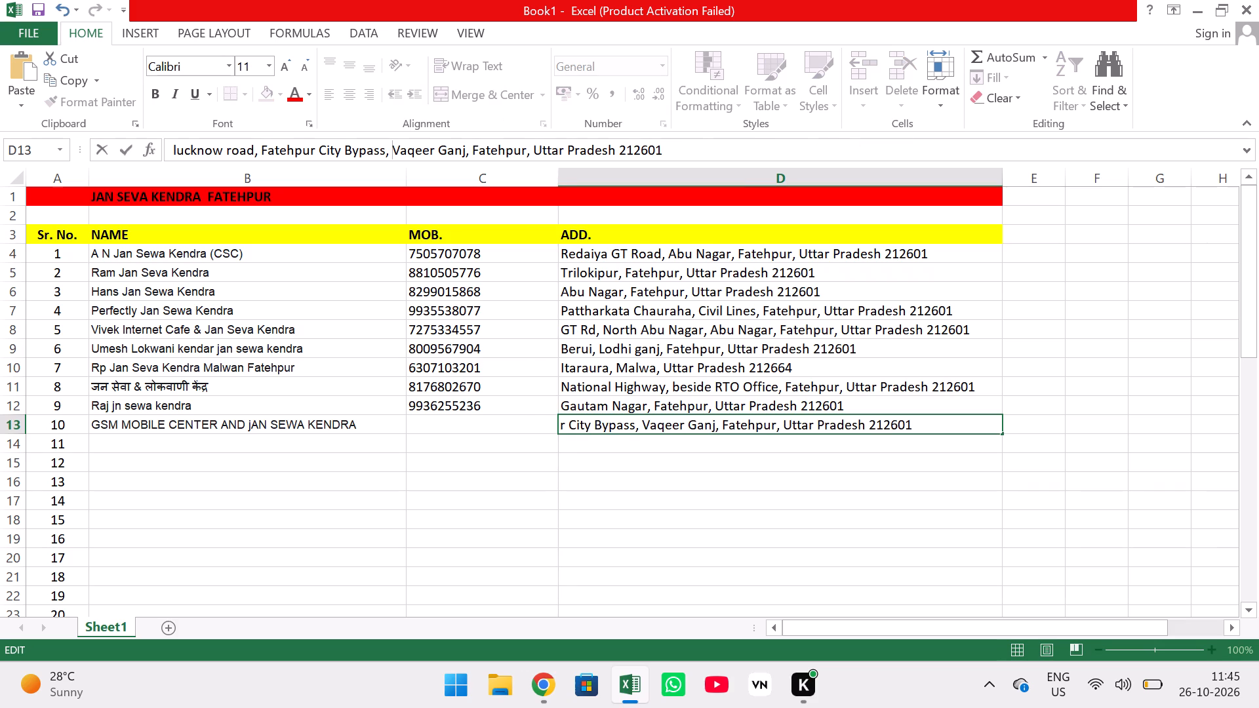
{"action": "left_click", "coordinate": [261, 151]}
{"action": "left_click_drag", "start_coordinate": [261, 151], "coordinate": [132, 161]}
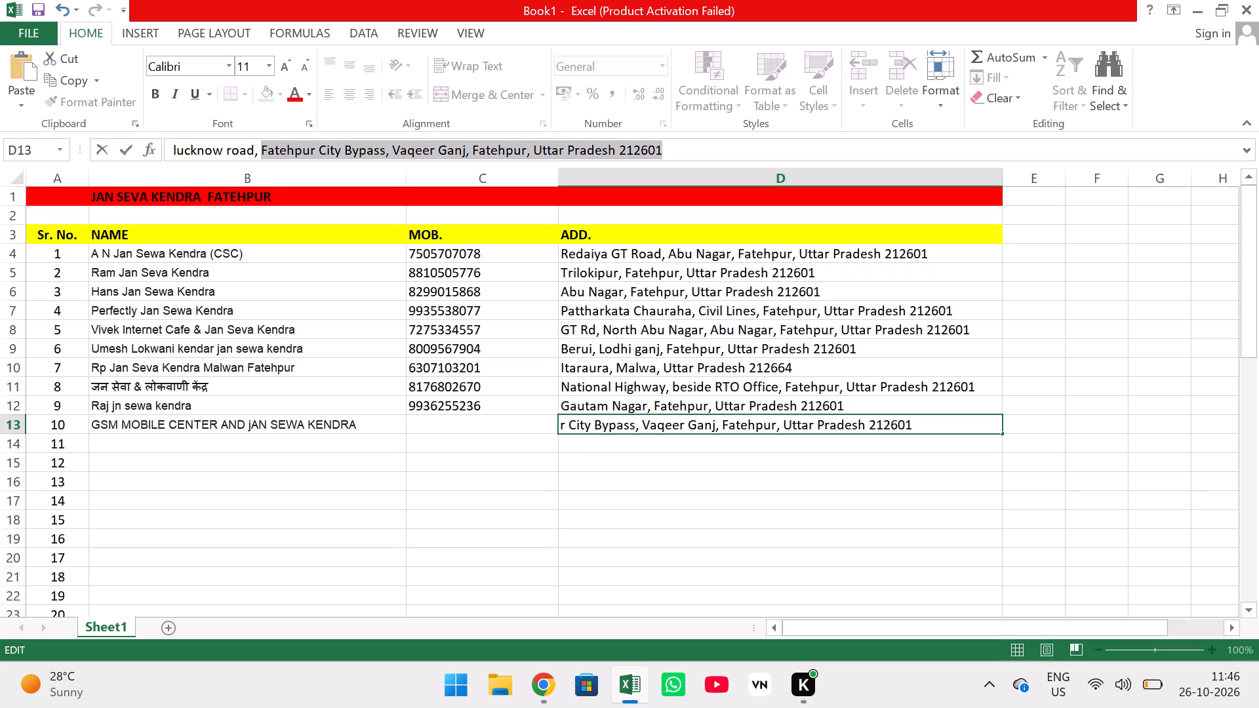
{"action": "left_click", "coordinate": [262, 146]}
{"action": "left_click_drag", "start_coordinate": [258, 151], "coordinate": [157, 155]}
{"action": "key", "text": "BackSpace"}
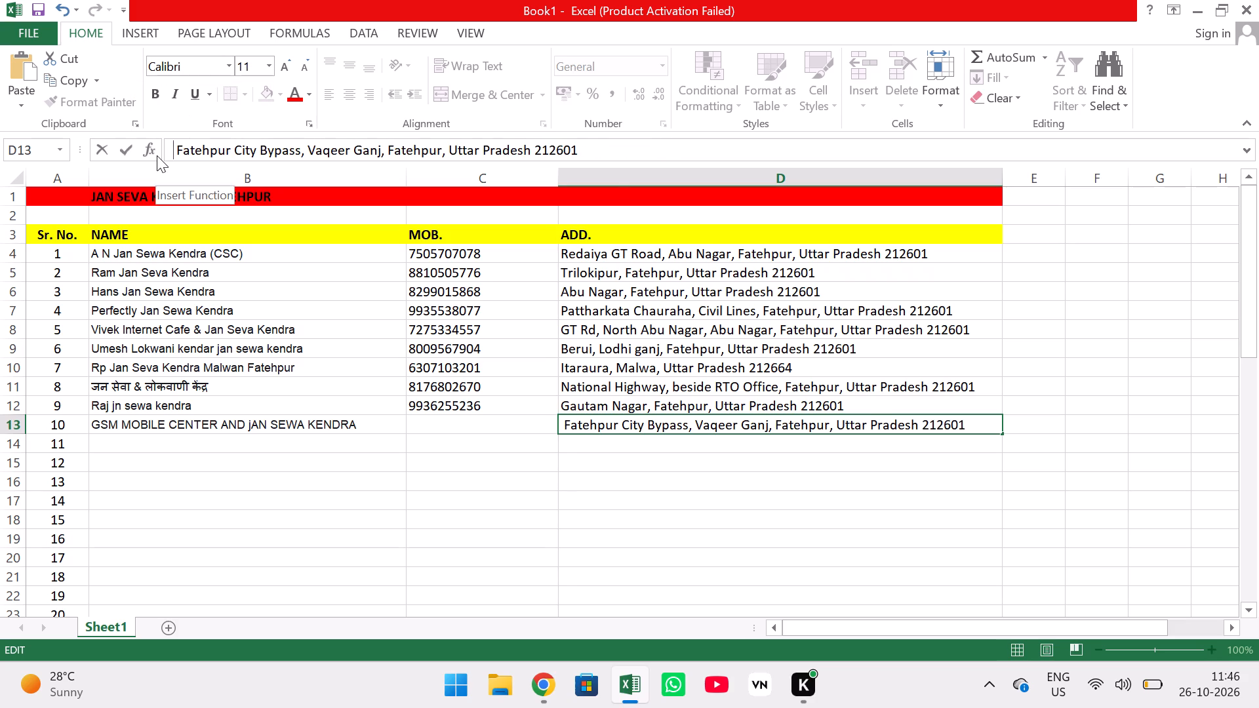
{"action": "key", "text": "Right"}
{"action": "key", "text": "BackSpace"}
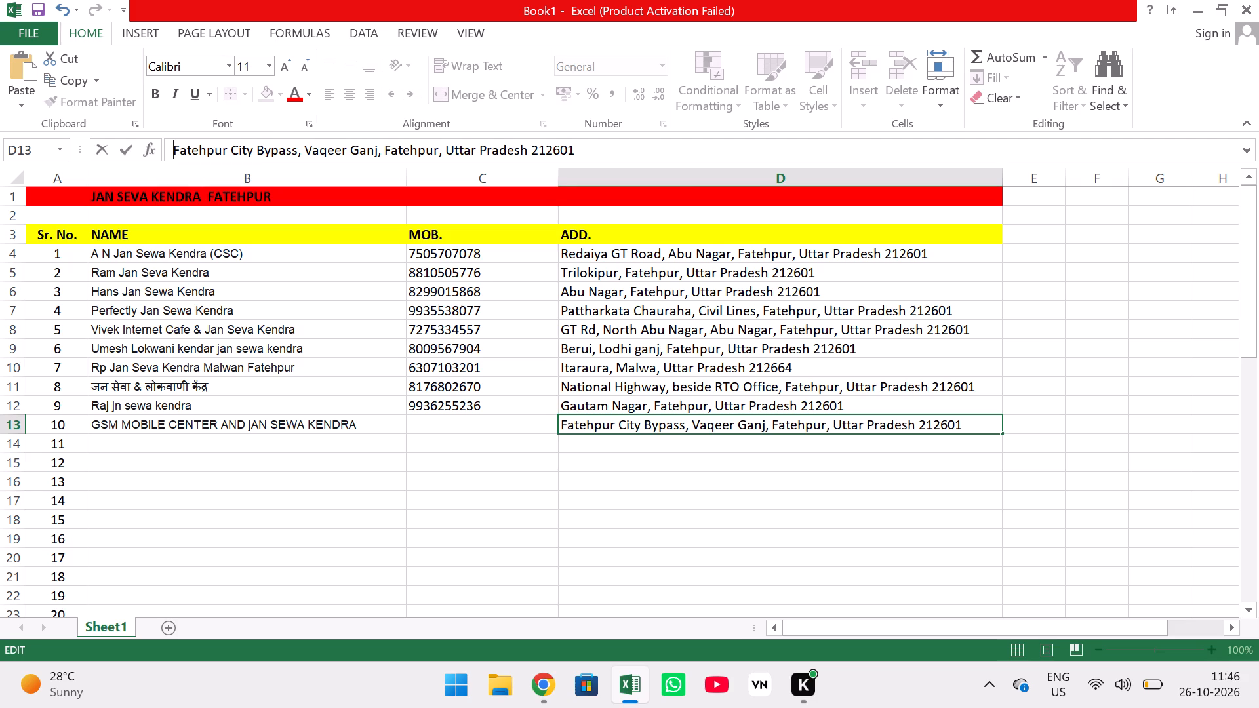
{"action": "left_click", "coordinate": [463, 427]}
Switch to Chrome and return from the GSM MOBILE CENTER Maps page to the jan seva kendra fatehpur search results.
{"action": "key", "text": "alt+Tab"}
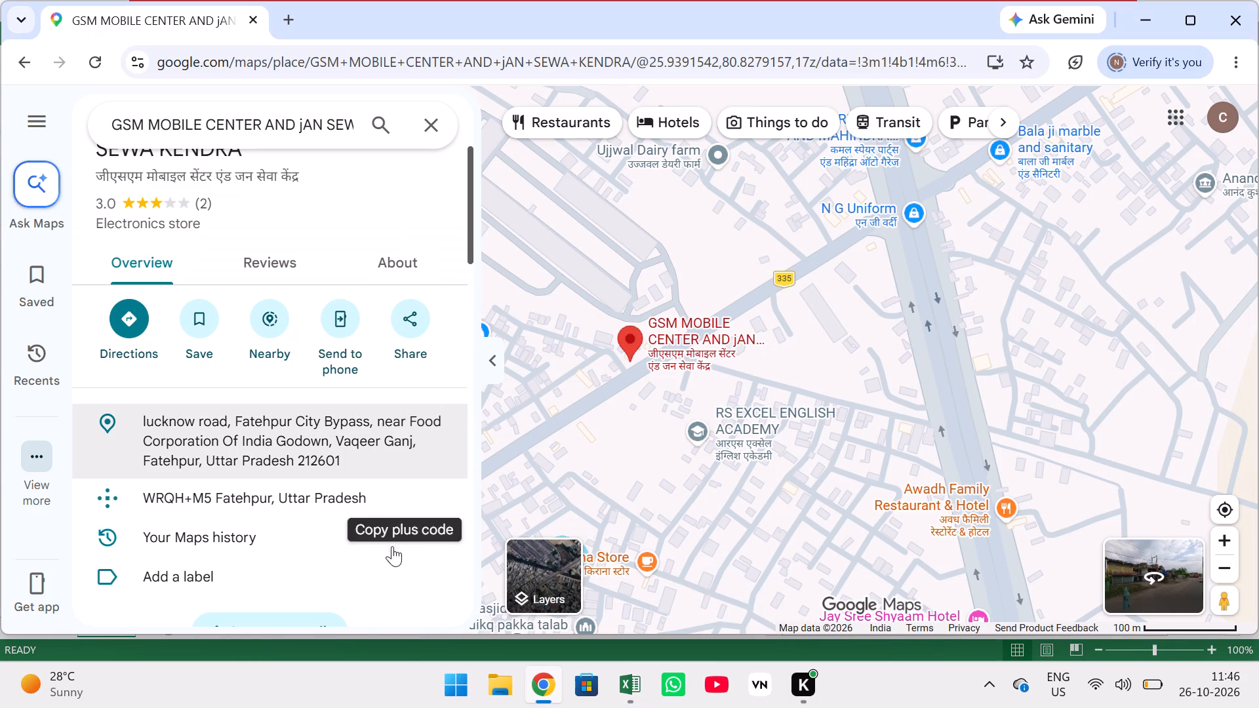
{"action": "scroll", "coordinate": [276, 412], "scroll_direction": "up", "scroll_amount": 1}
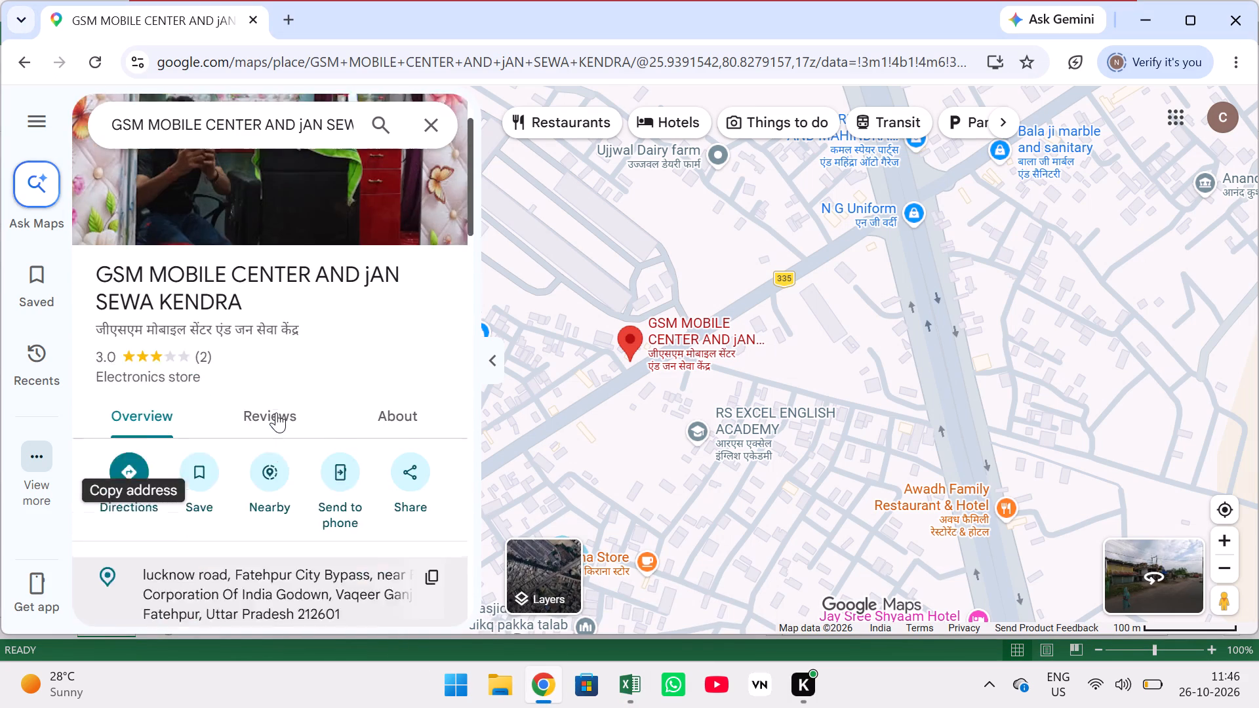
{"action": "scroll", "coordinate": [276, 412], "scroll_direction": "up", "scroll_amount": 2}
{"action": "left_click", "coordinate": [432, 127]}
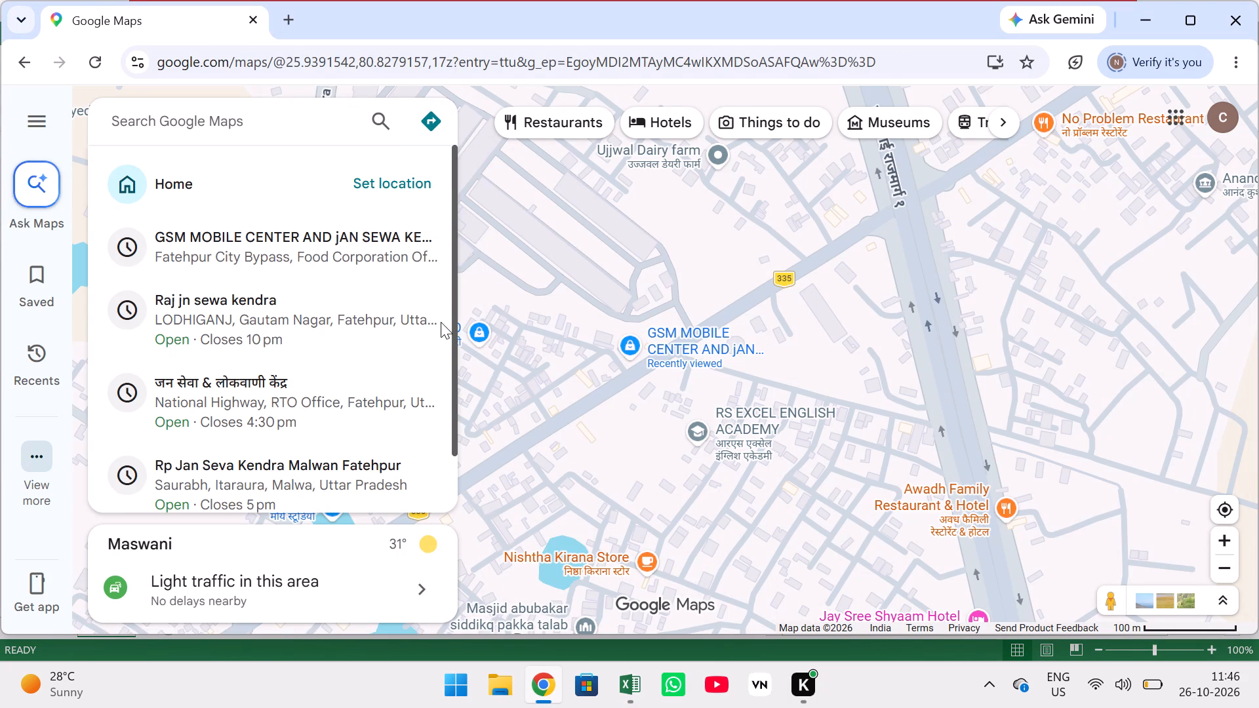
{"action": "left_click", "coordinate": [18, 64]}
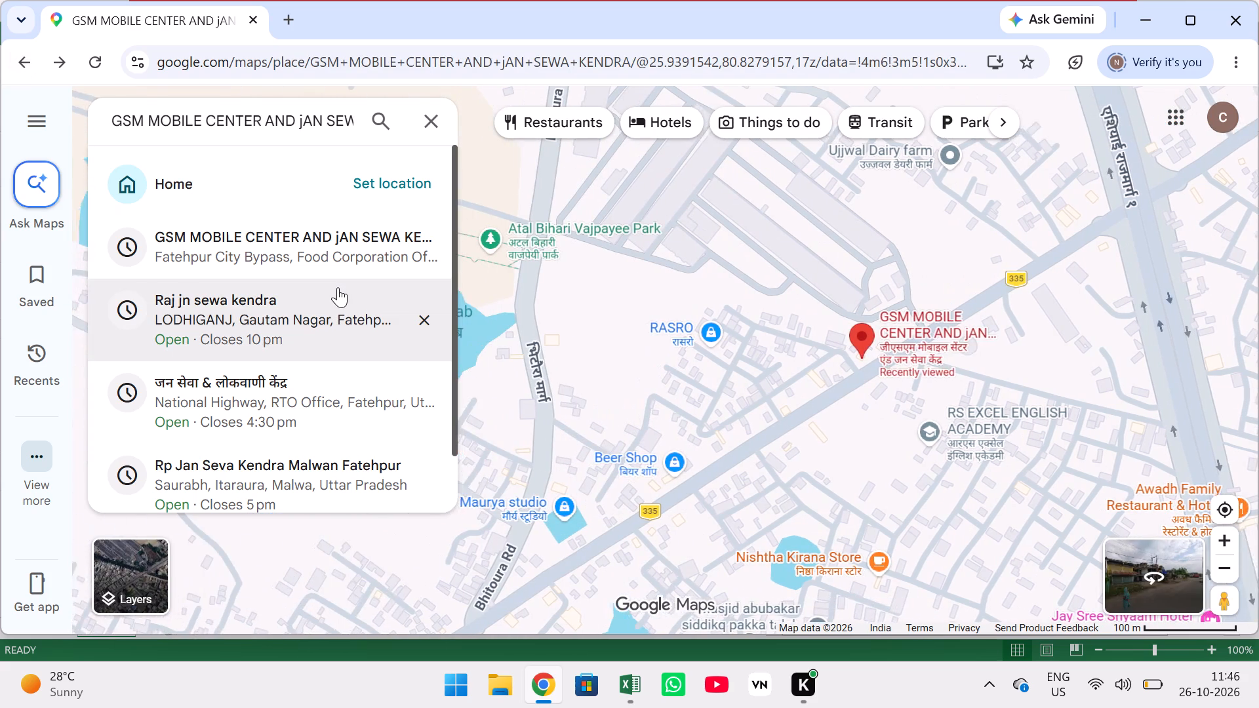
{"action": "left_click", "coordinate": [429, 130]}
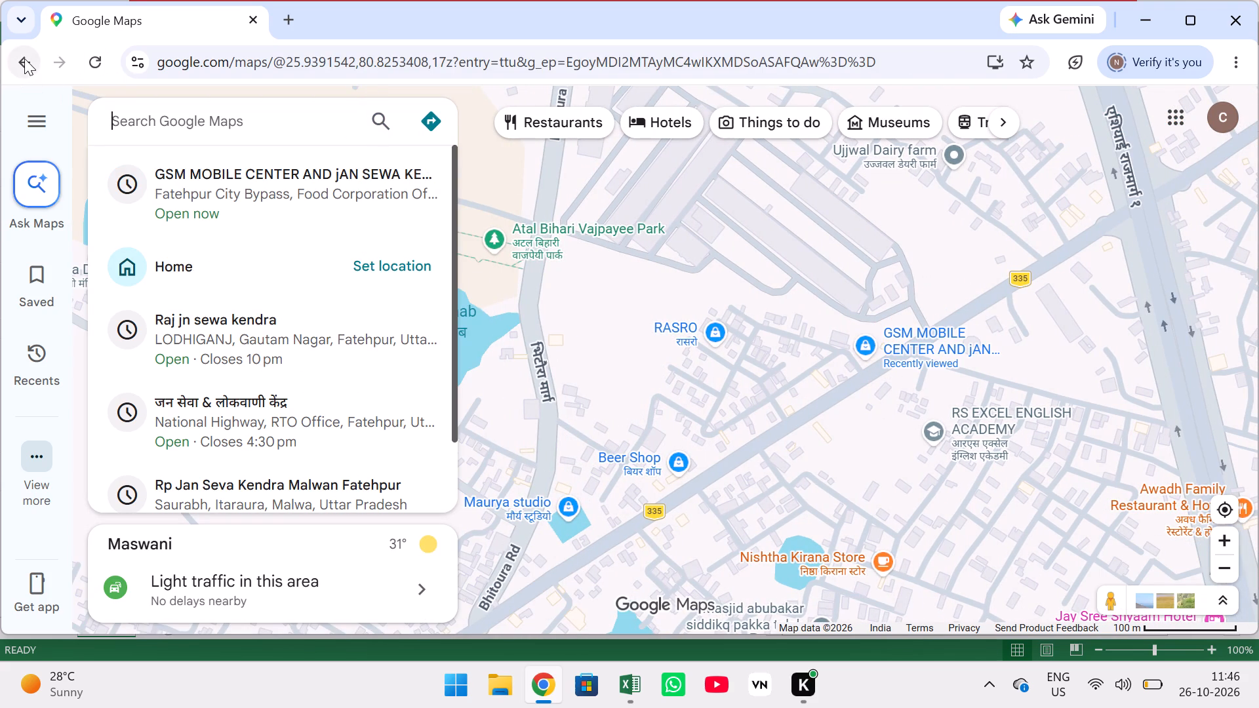
{"action": "left_click", "coordinate": [24, 58]}
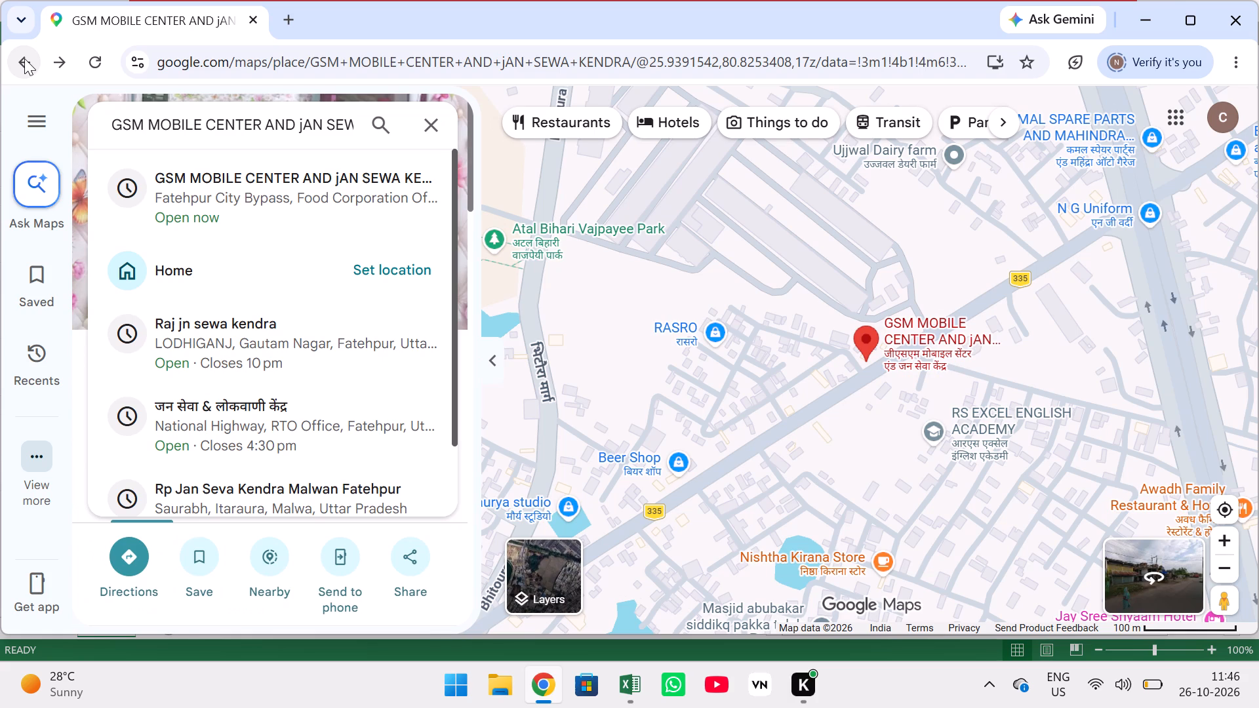
{"action": "left_click", "coordinate": [24, 58]}
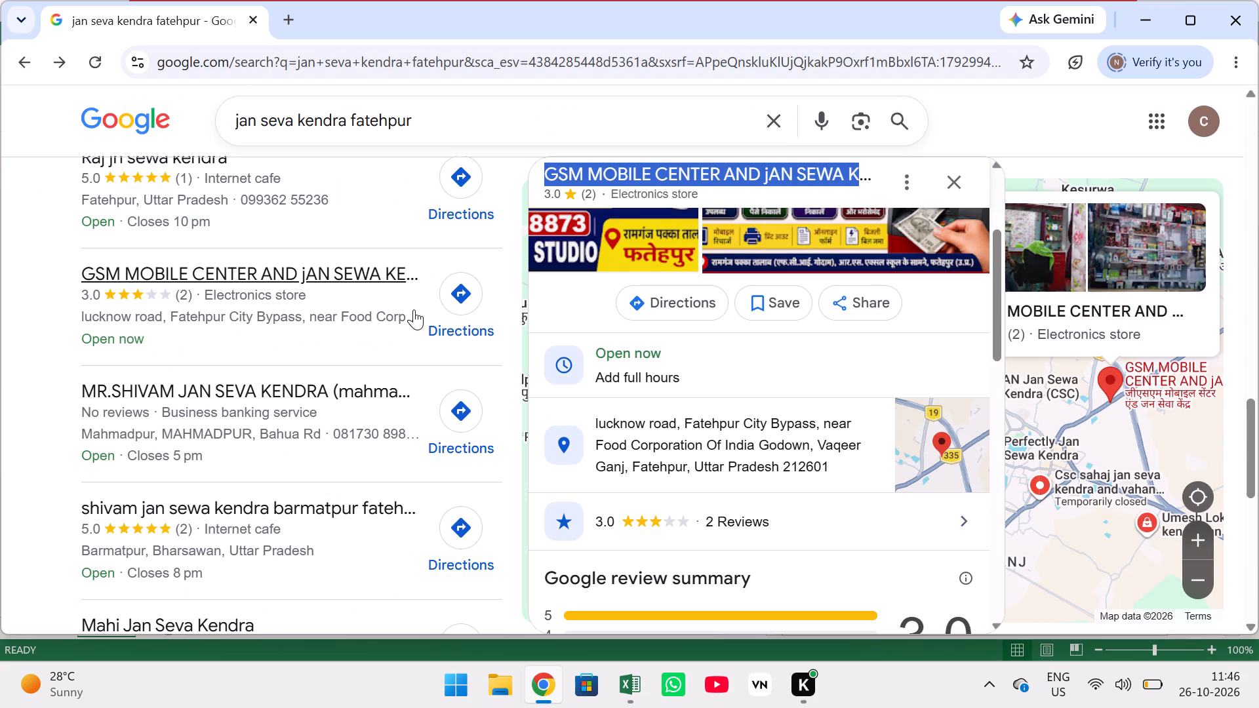
Open the GSM mobile and studio poster from the listing's photos and examine it for a contact number.
{"action": "scroll", "coordinate": [729, 369], "scroll_direction": "up", "scroll_amount": 1}
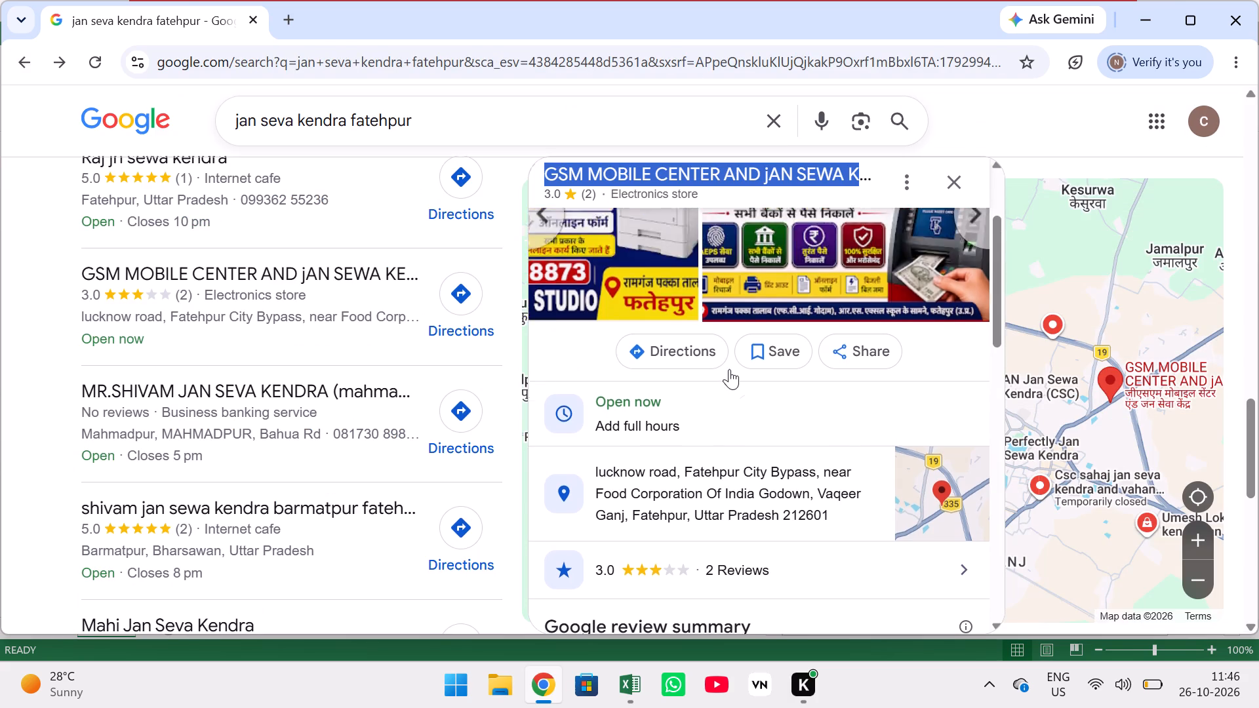
{"action": "scroll", "coordinate": [729, 369], "scroll_direction": "up", "scroll_amount": 2}
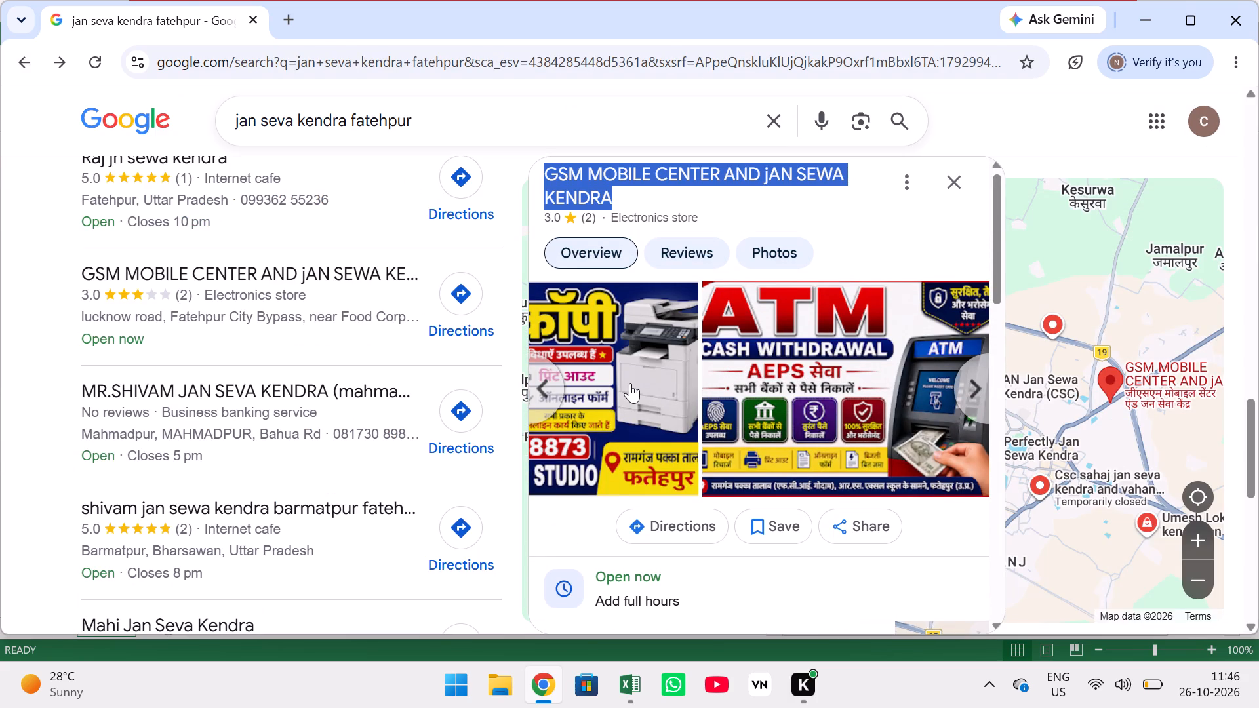
{"action": "left_click", "coordinate": [977, 369]}
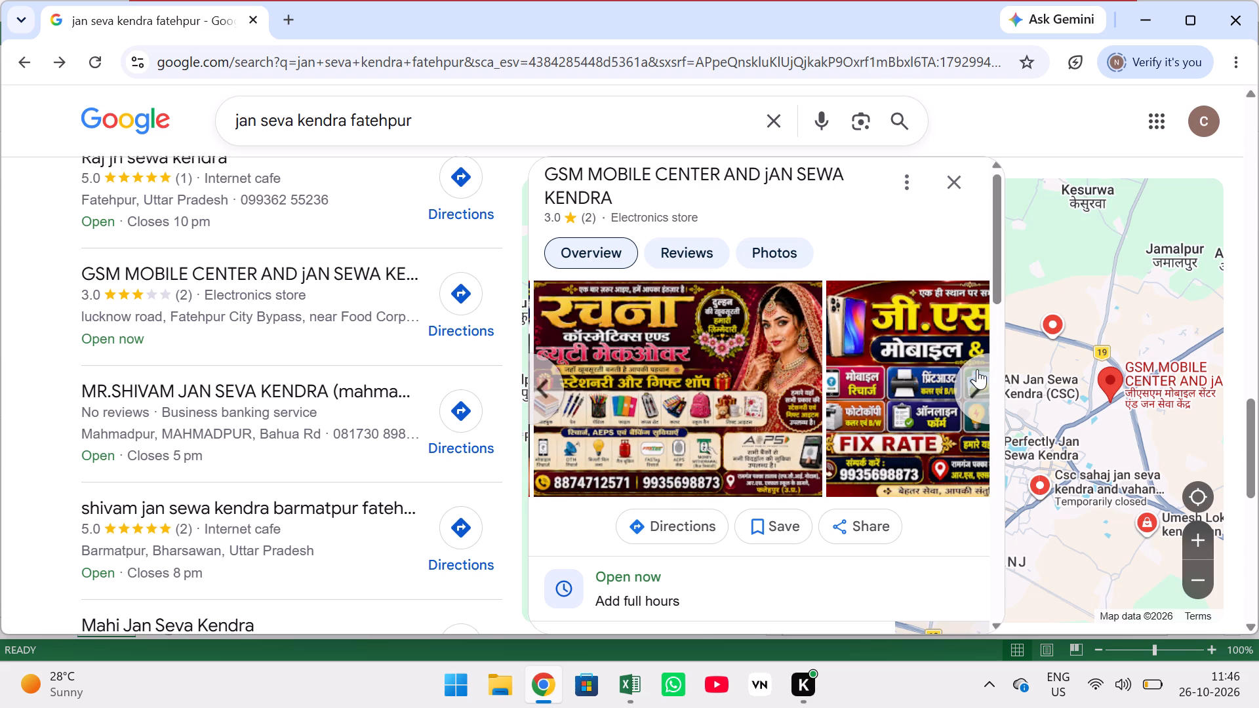
{"action": "left_click", "coordinate": [884, 393]}
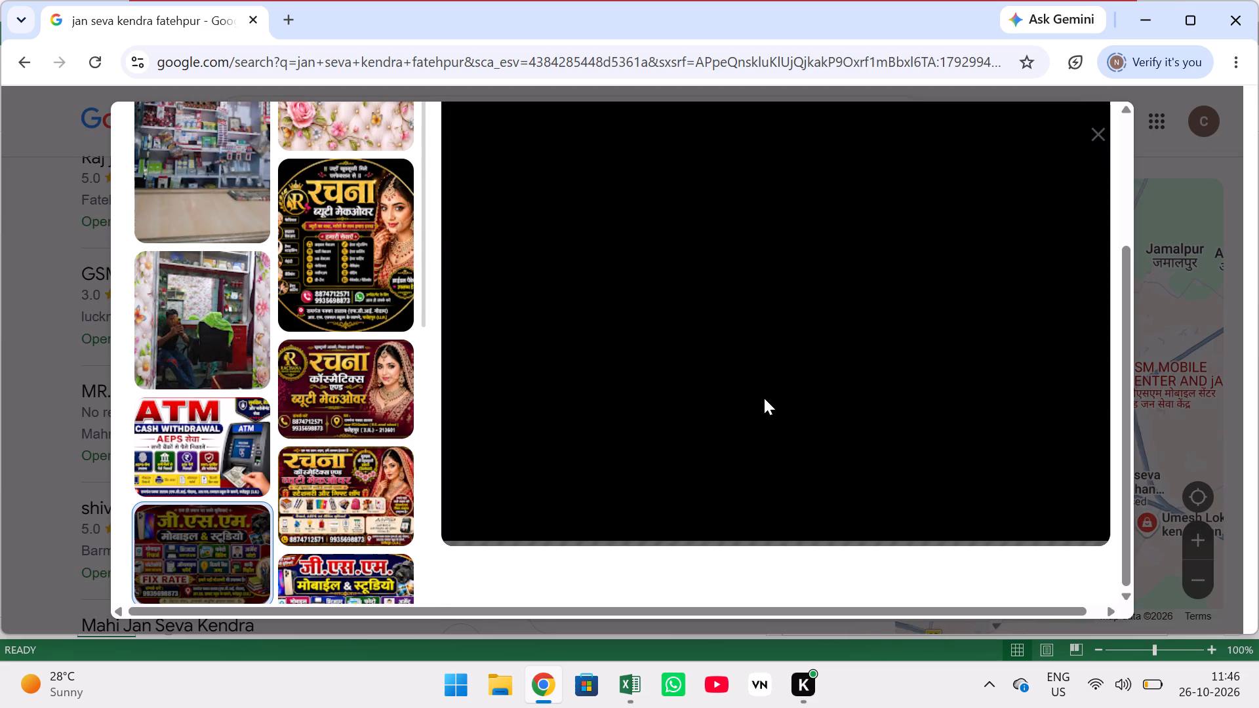
{"action": "scroll", "coordinate": [744, 344], "scroll_direction": "up", "scroll_amount": 1}
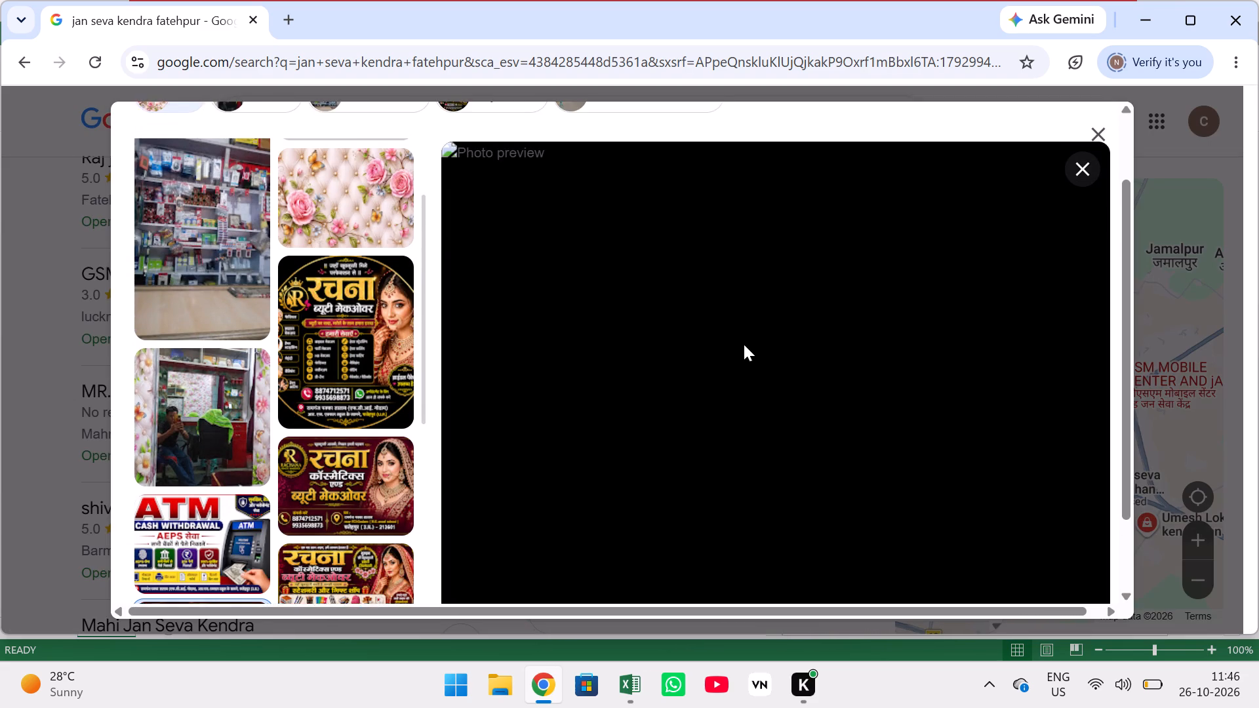
{"action": "scroll", "coordinate": [744, 344], "scroll_direction": "up", "scroll_amount": 1}
{"action": "left_click", "coordinate": [744, 344]}
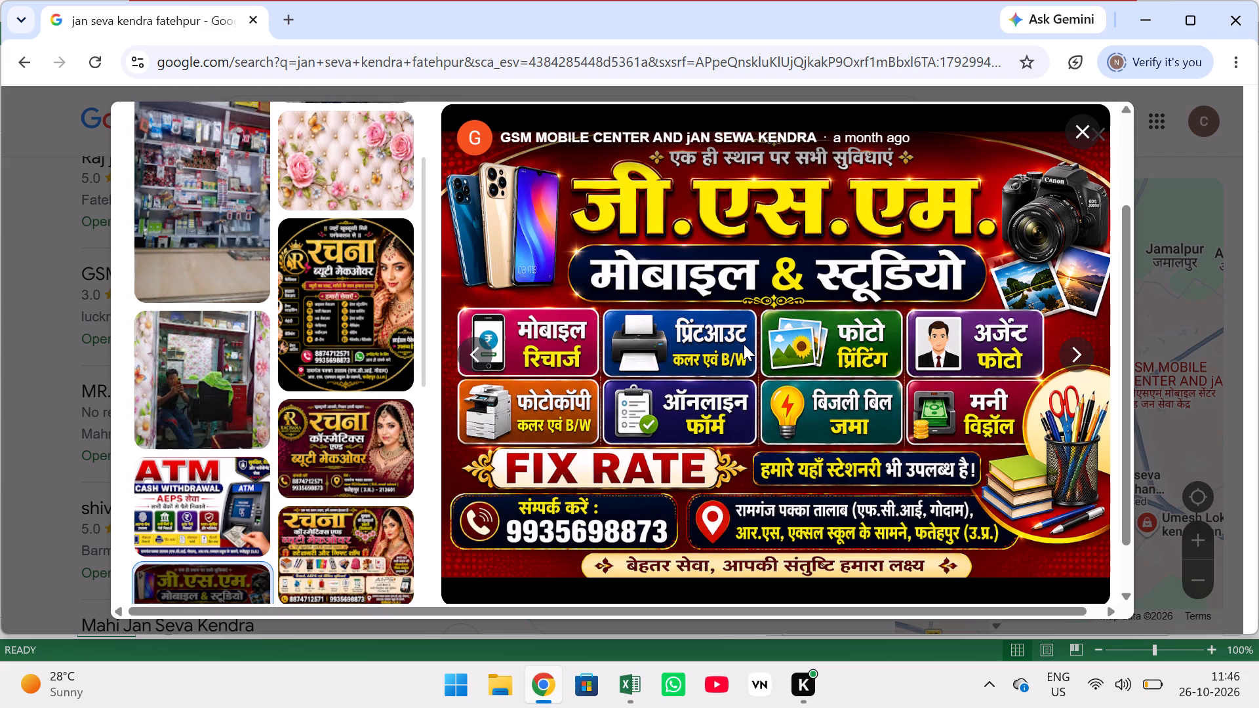
Enter the contact number from the GSM poster photo in Excel cell C13.
{"action": "key", "text": "alt+Tab"}
{"action": "left_click", "coordinate": [468, 424]}
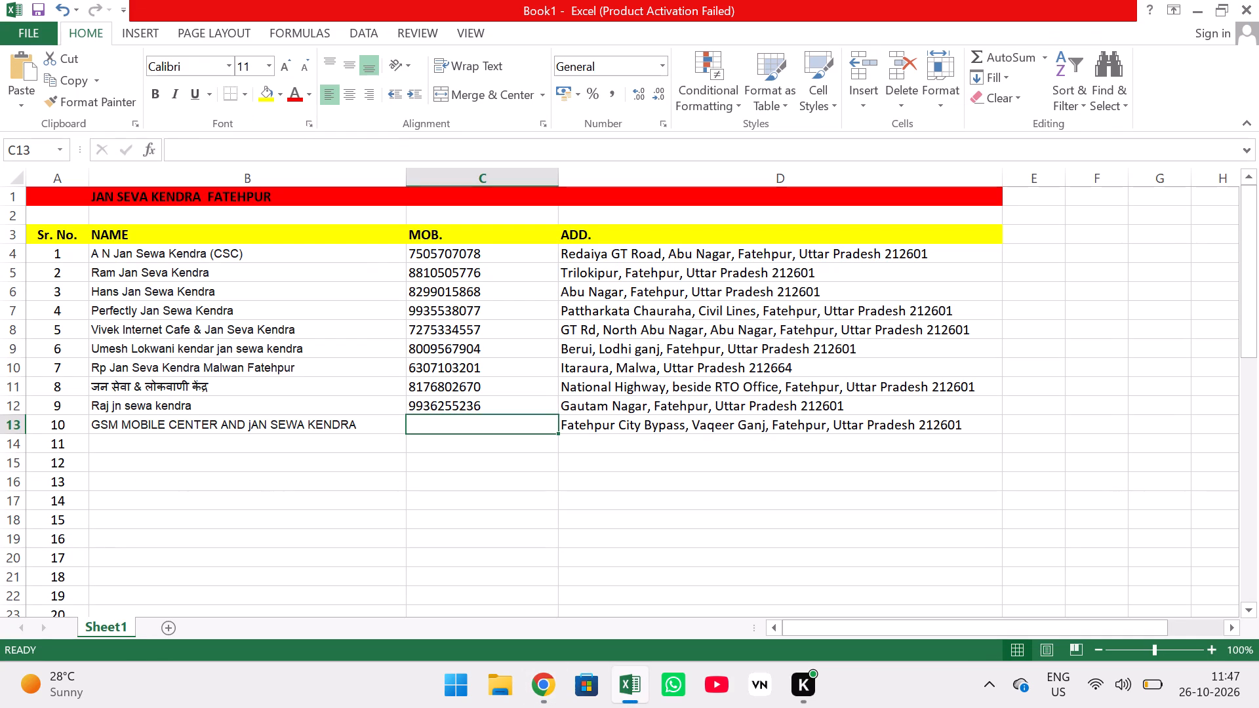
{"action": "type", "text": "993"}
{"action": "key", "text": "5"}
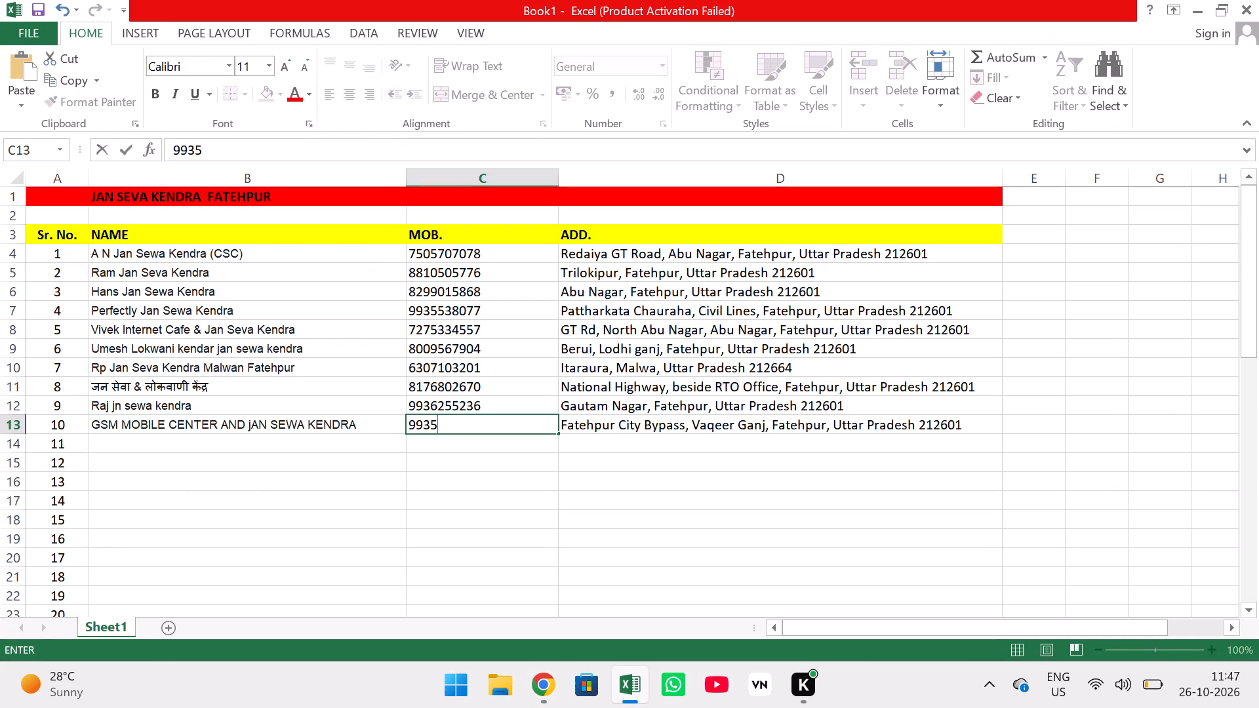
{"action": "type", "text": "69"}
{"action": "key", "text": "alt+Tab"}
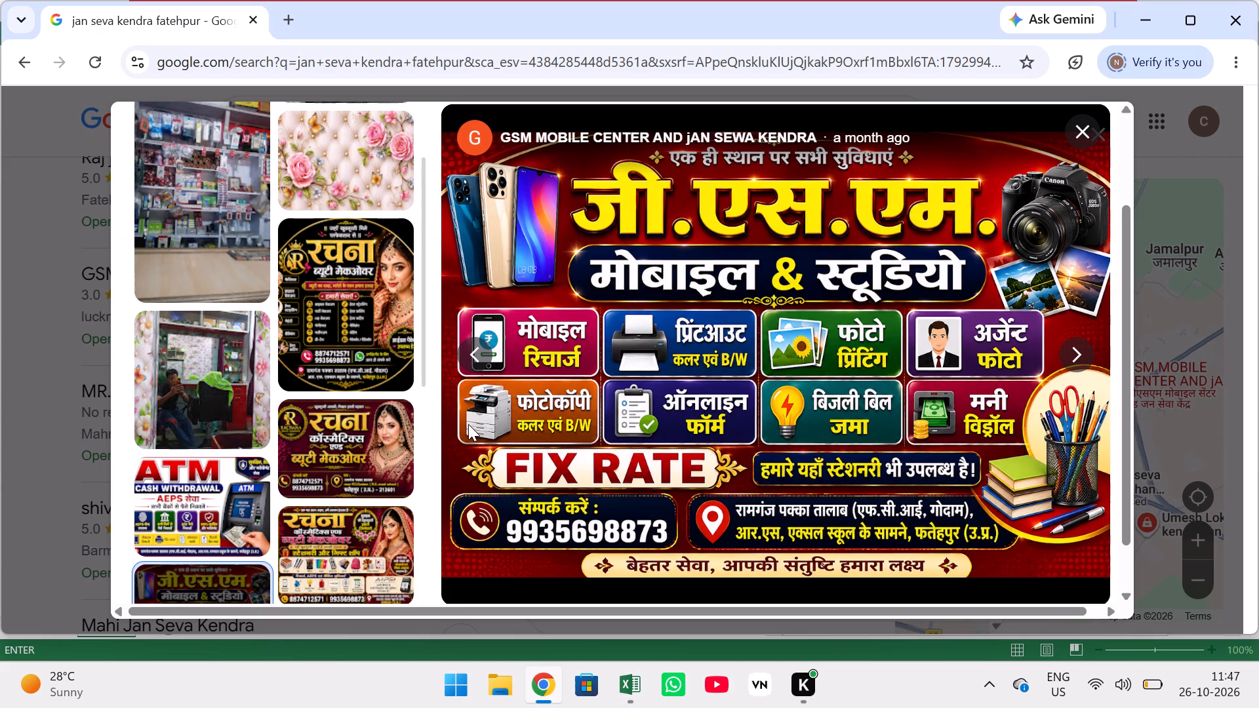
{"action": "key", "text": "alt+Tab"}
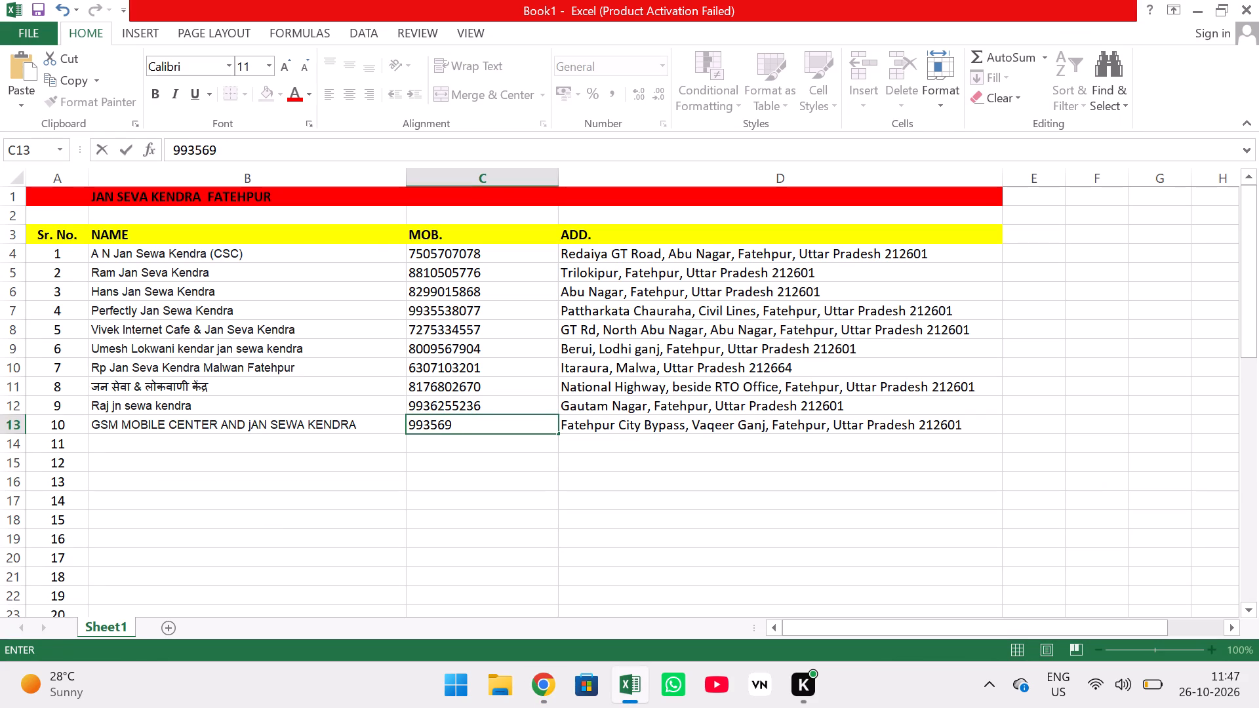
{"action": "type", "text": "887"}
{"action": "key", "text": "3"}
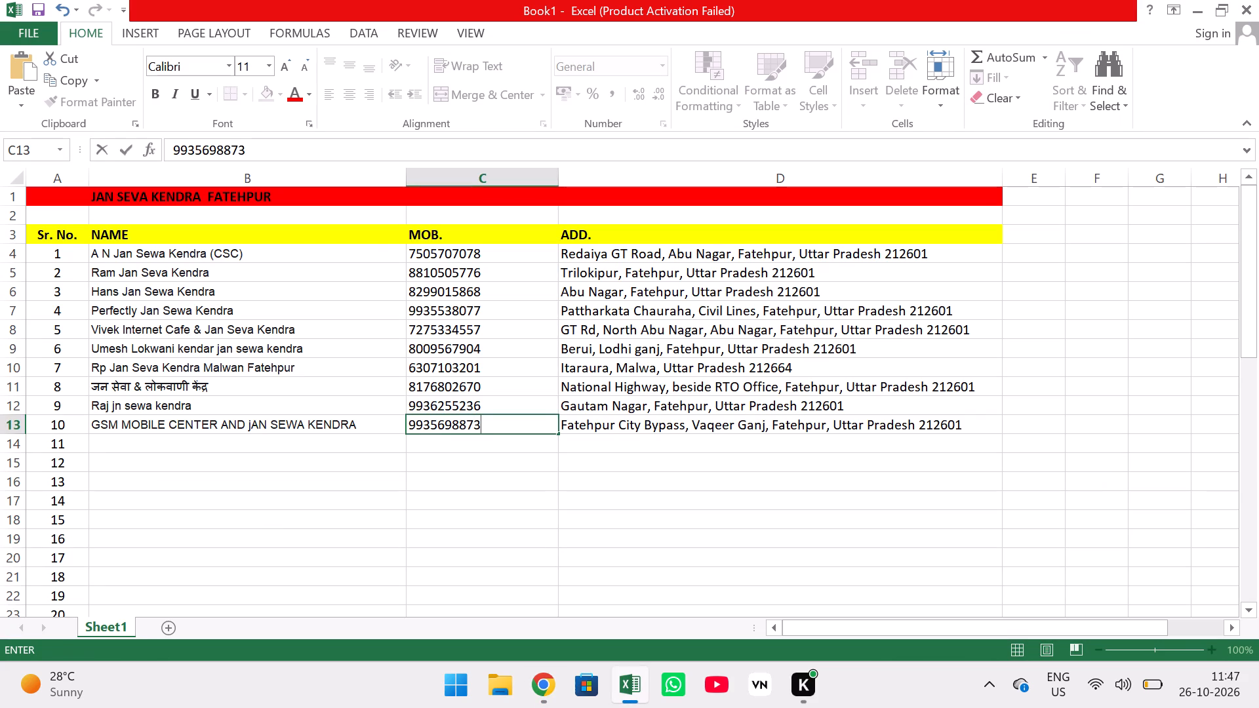
{"action": "left_click", "coordinate": [247, 440]}
Open the MR.SHIVAM JAN SEVA KENDRA listing in Chrome and copy its name, without the bracketed location, into Excel cell B14.
{"action": "key", "text": "alt+Tab"}
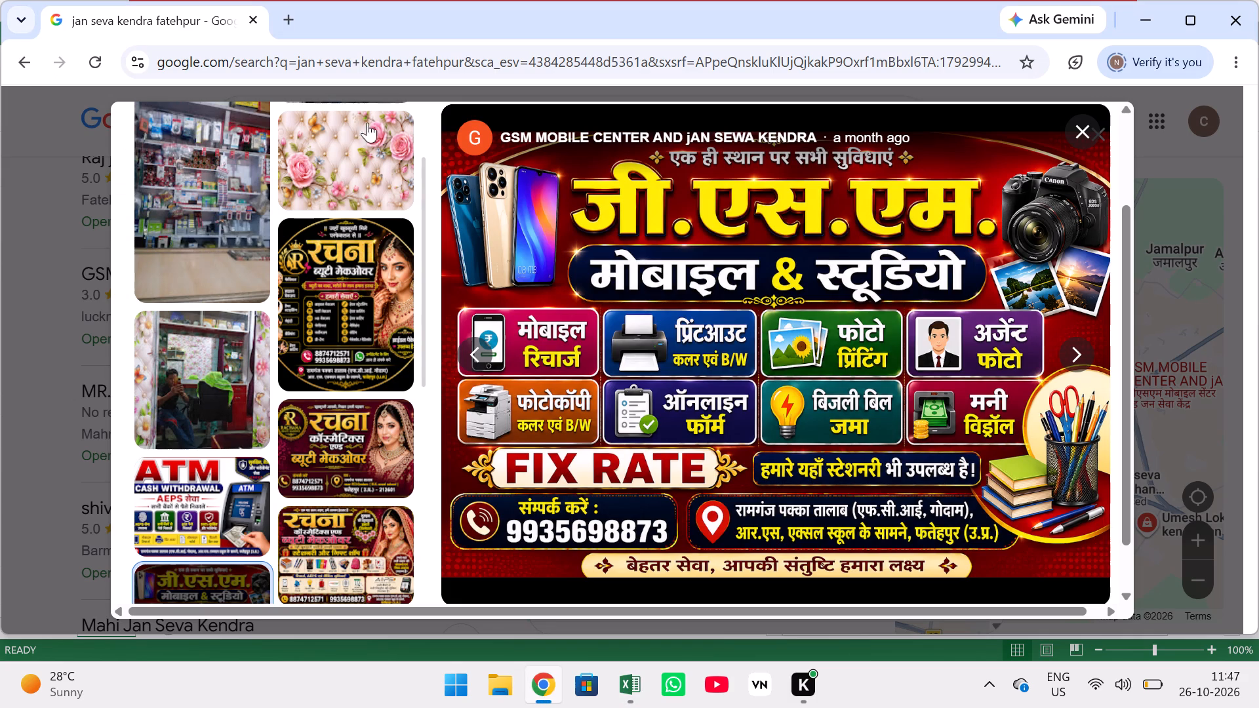
{"action": "left_click", "coordinate": [29, 70]}
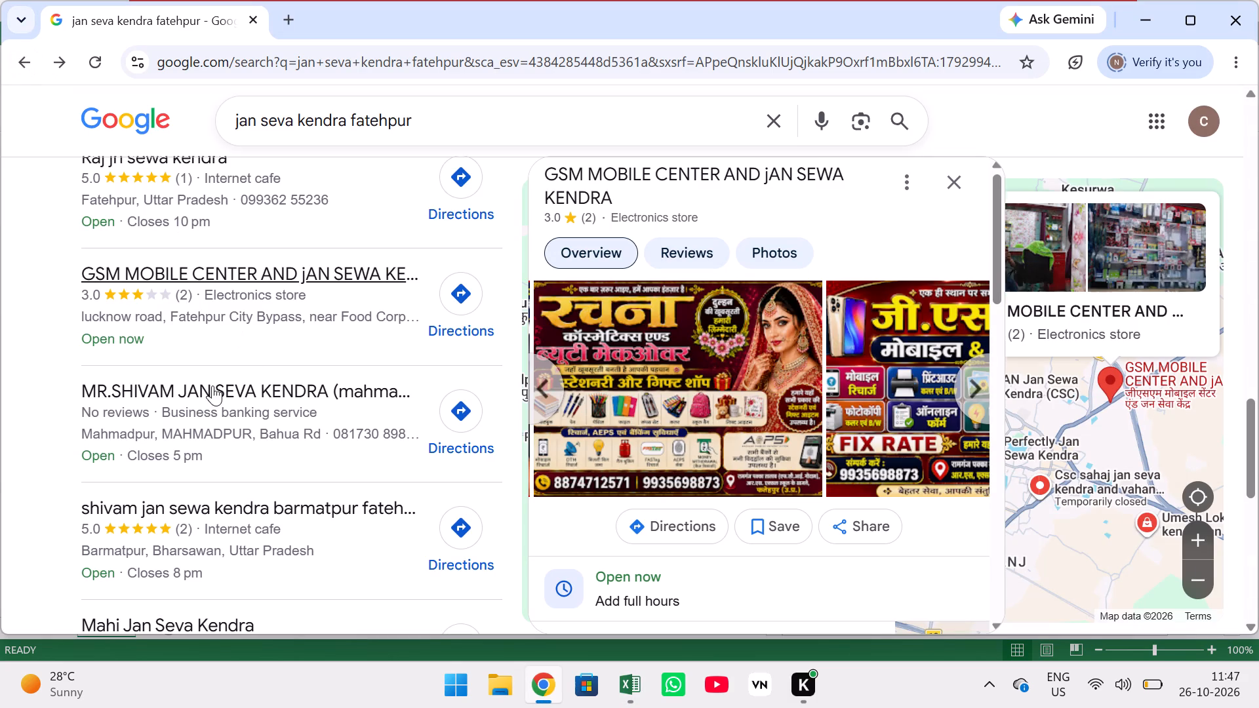
{"action": "left_click", "coordinate": [198, 394]}
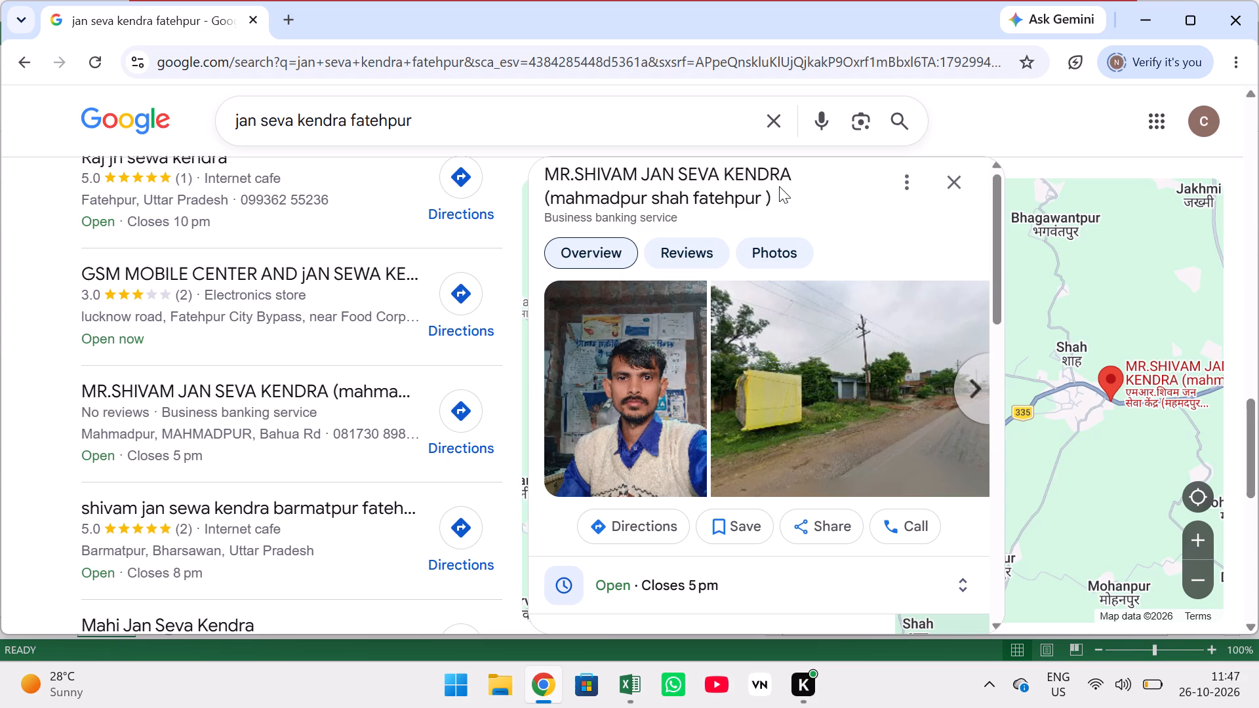
{"action": "left_click_drag", "start_coordinate": [795, 174], "coordinate": [792, 174]}
{"action": "left_click_drag", "start_coordinate": [792, 174], "coordinate": [536, 186]}
{"action": "key", "text": "ctrl+c"}
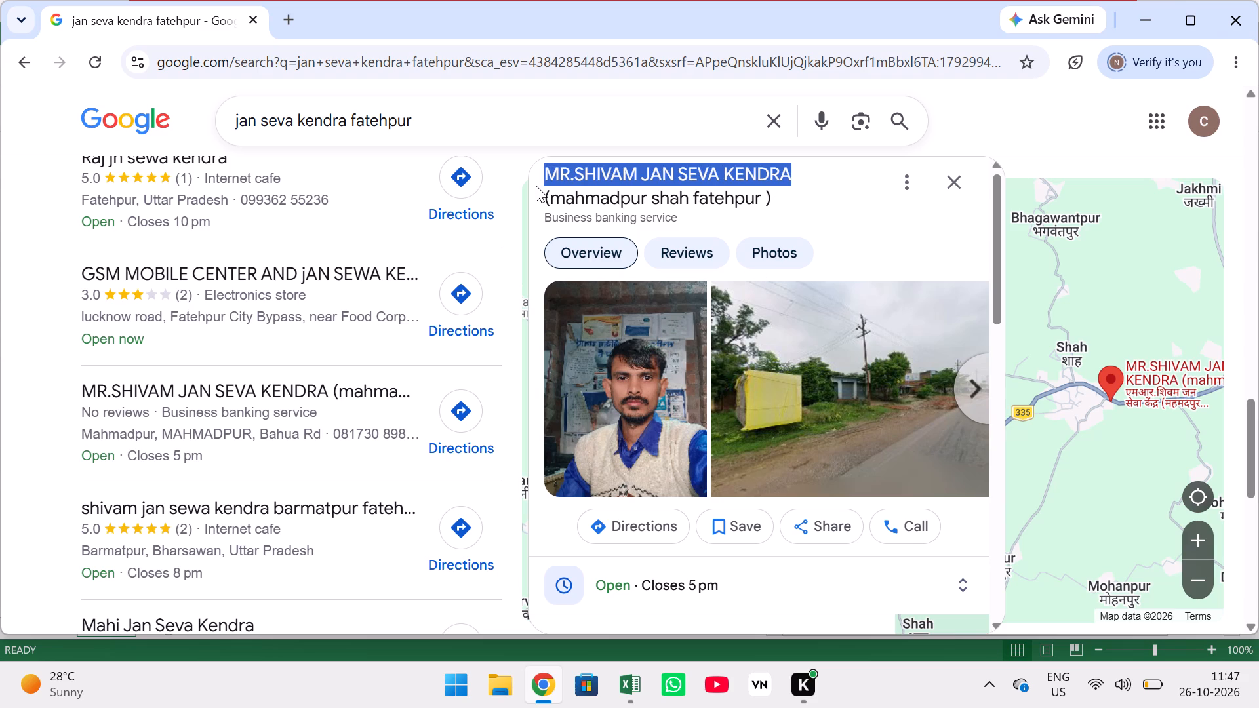
{"action": "key", "text": "alt+Tab"}
{"action": "key", "text": "ctrl+v"}
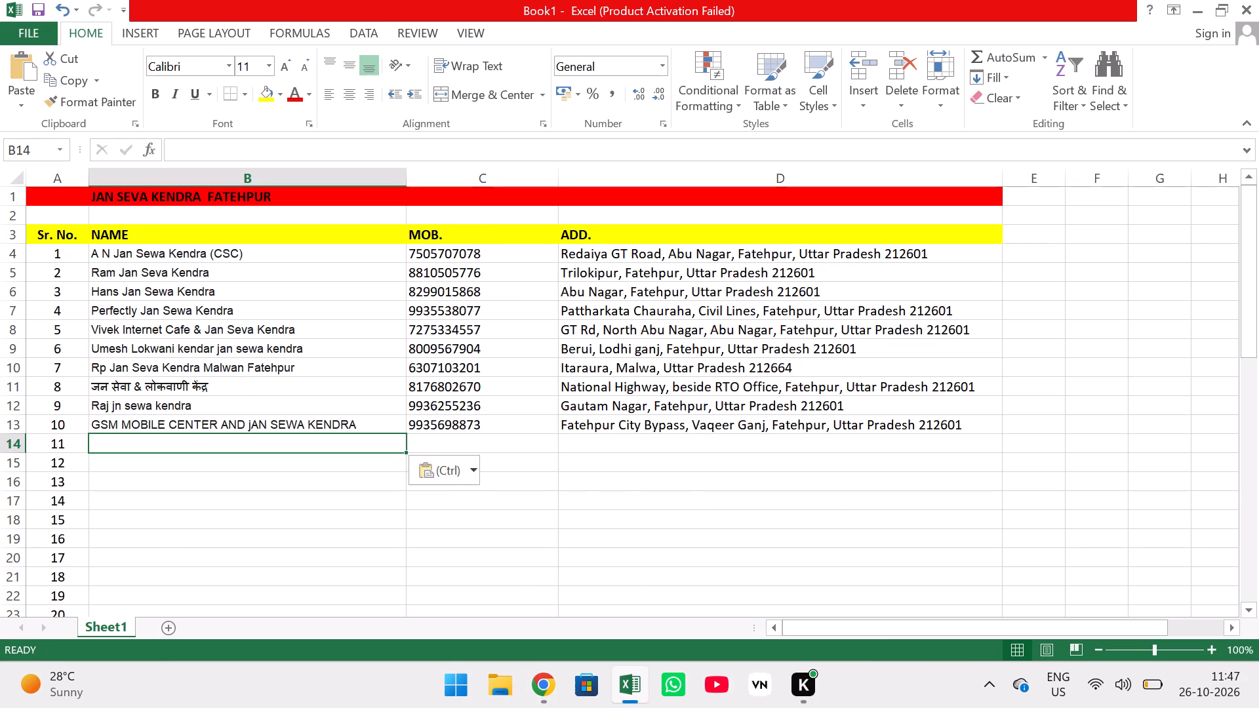
Open the MR.SHIVAM JAN SEVA KENDRA place page in Google Maps and copy its full address into Excel cell D14.
{"action": "key", "text": "alt+Tab"}
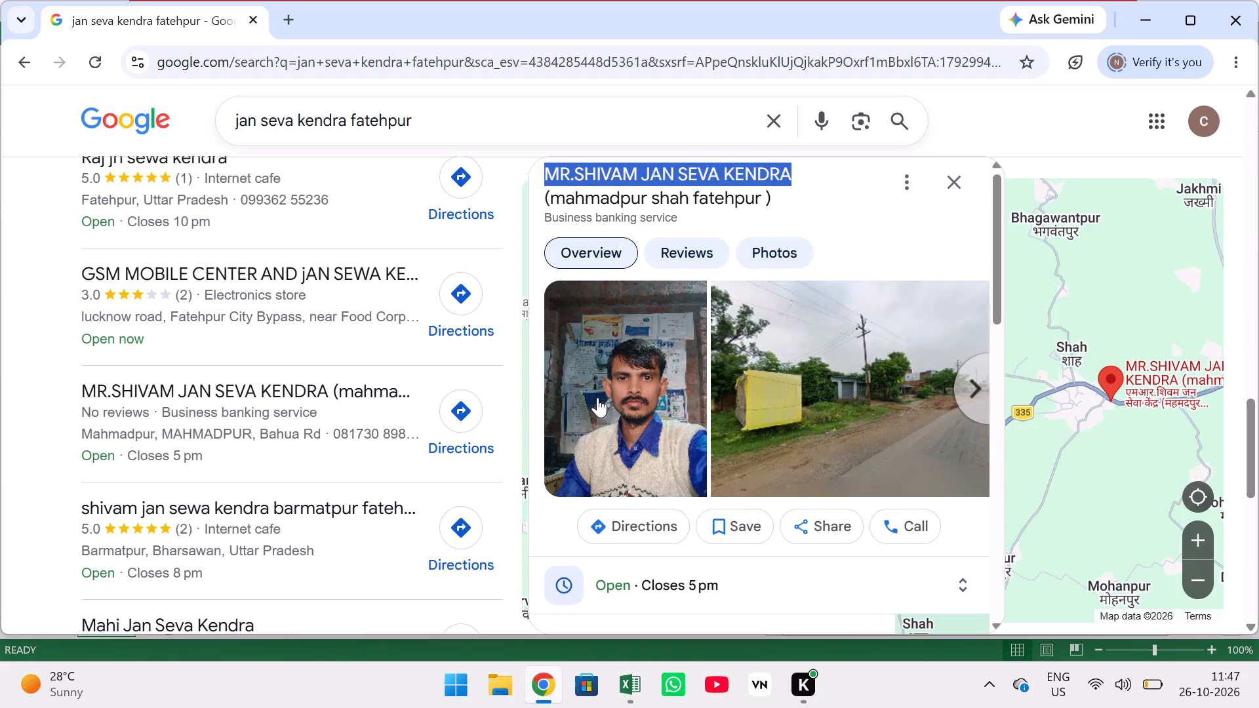
{"action": "scroll", "coordinate": [597, 397], "scroll_direction": "down", "scroll_amount": 4}
{"action": "left_click", "coordinate": [677, 375]}
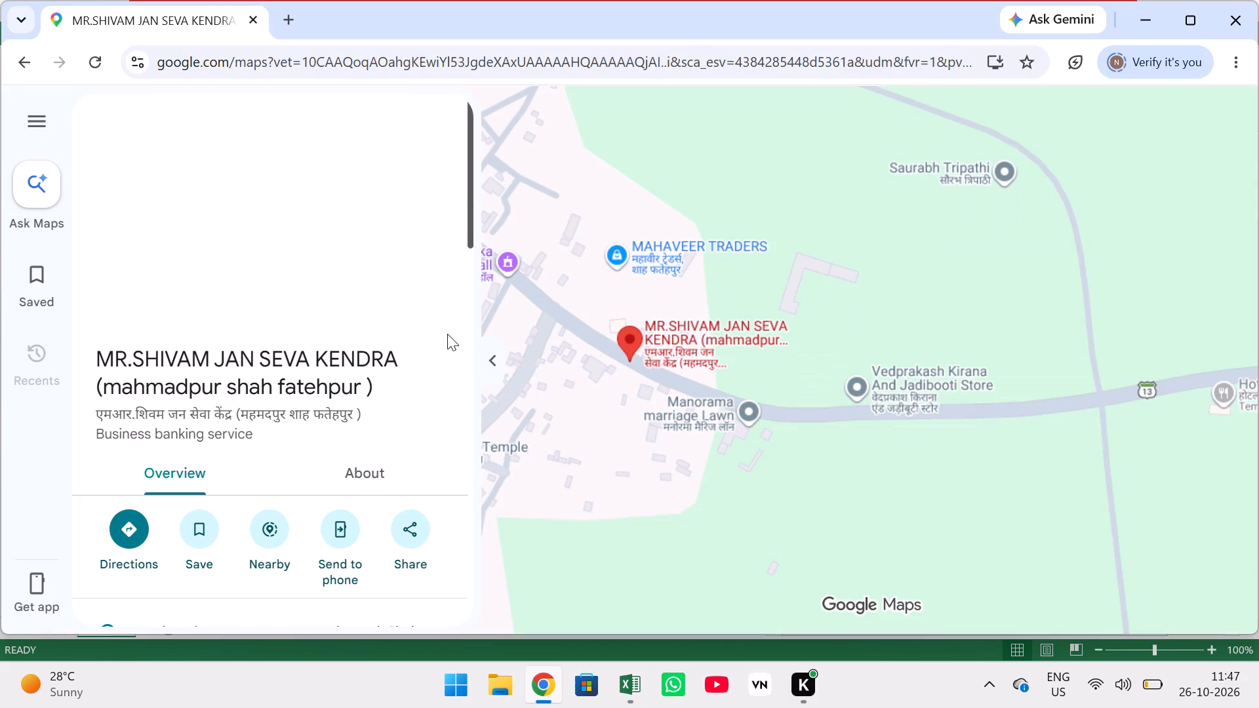
{"action": "scroll", "coordinate": [374, 367], "scroll_direction": "down", "scroll_amount": 4}
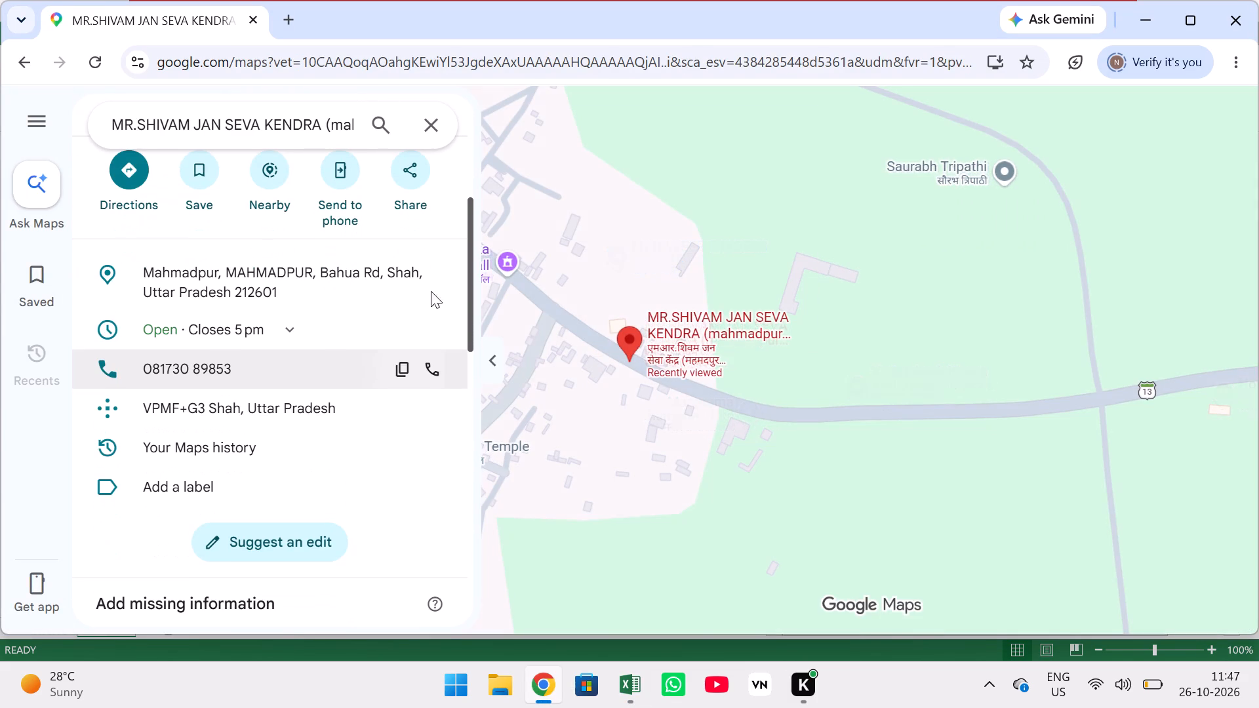
{"action": "left_click", "coordinate": [424, 269]}
{"action": "key", "text": "alt+Tab"}
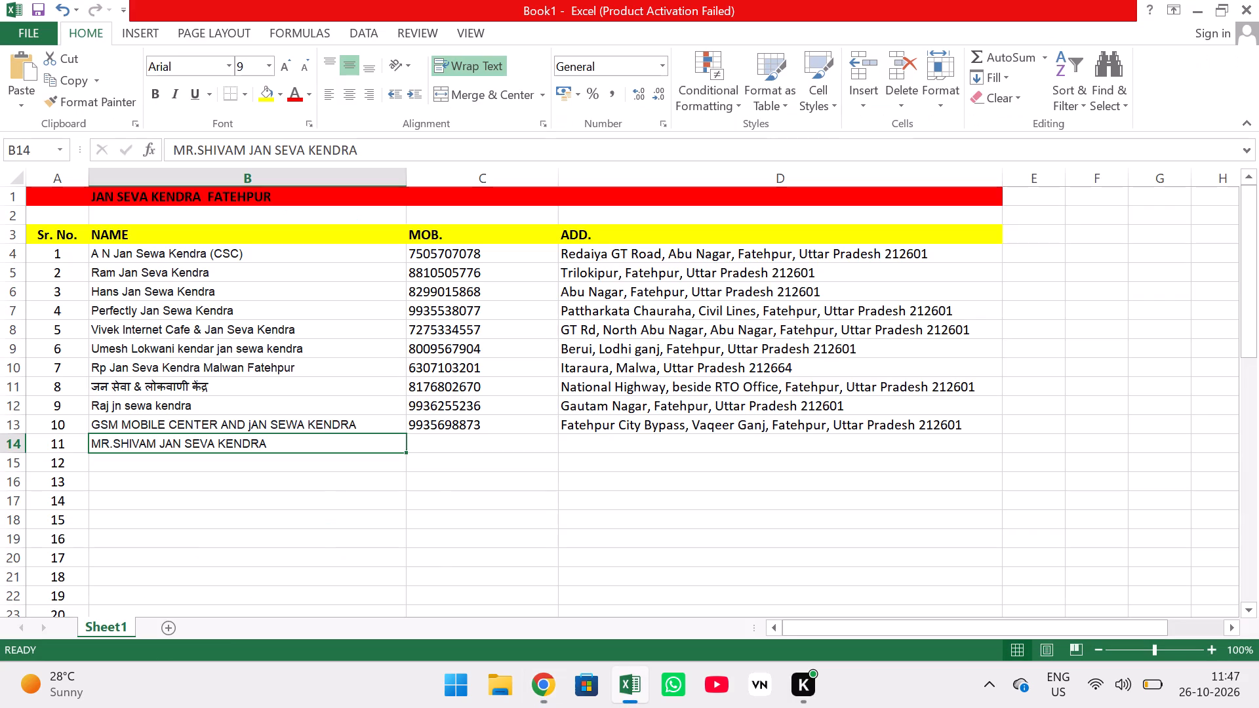
{"action": "left_click", "coordinate": [594, 442]}
{"action": "key", "text": "ctrl+v"}
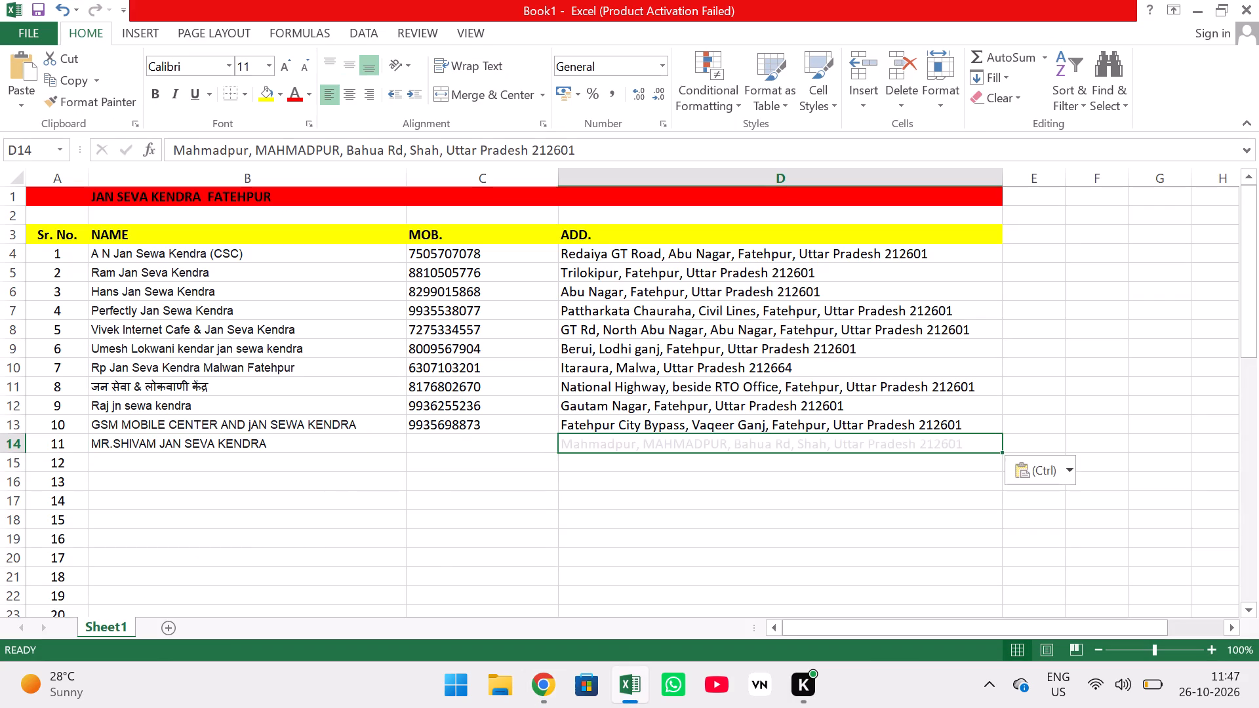
Return to the MR.SHIVAM JAN SEVA KENDRA Maps page in Chrome for its phone number.
{"action": "key", "text": "alt+Tab"}
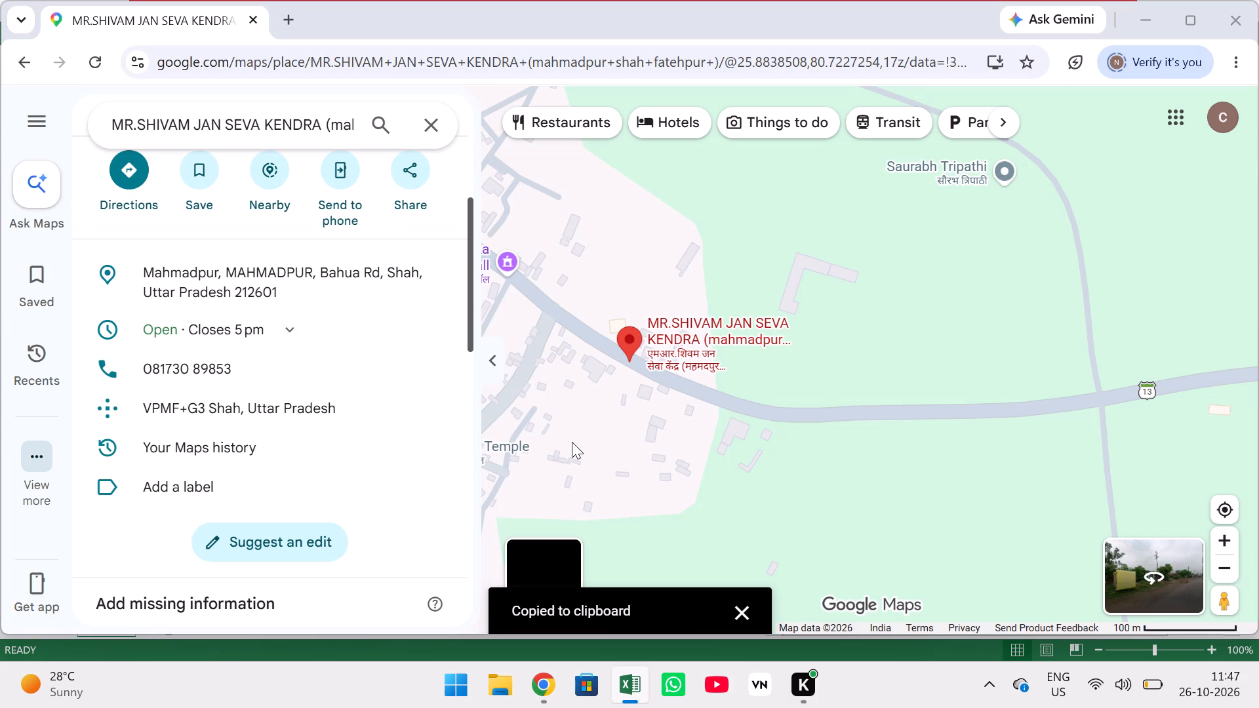
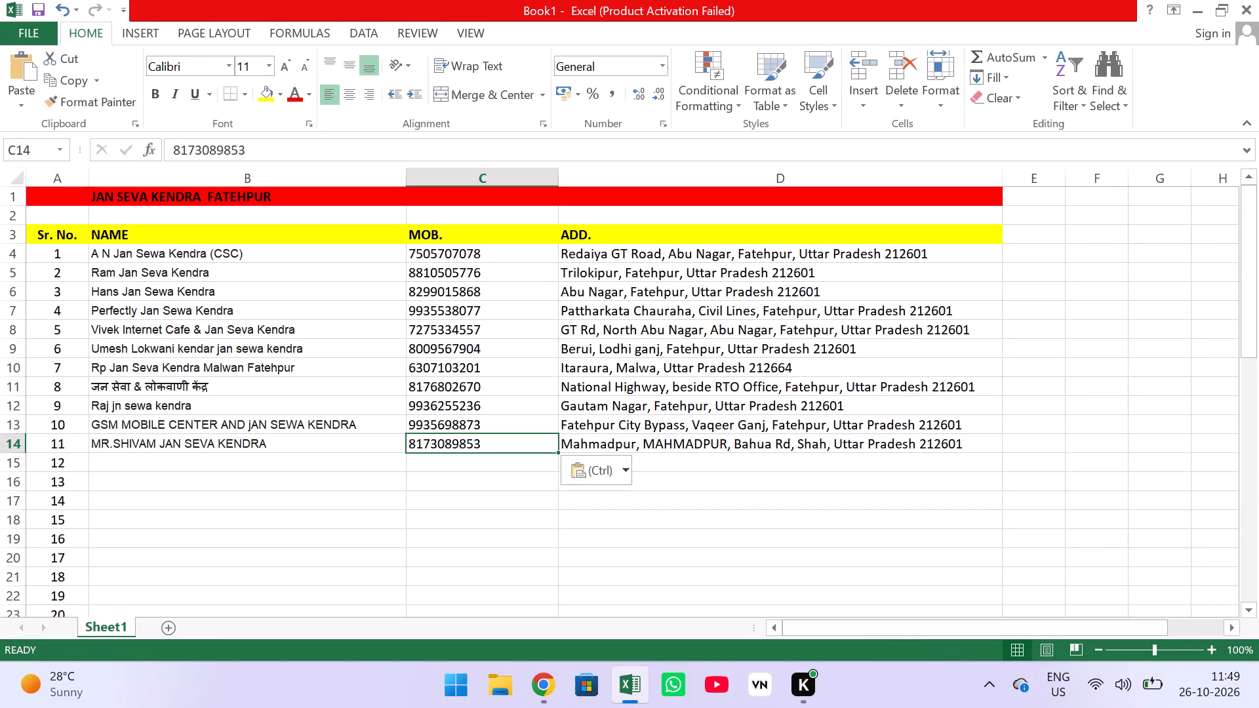
Select Excel cell B15 and open the shivam jan sewa kendra barmatpur fatehpur listing from the Google results in Chrome.
{"action": "left_click", "coordinate": [182, 459]}
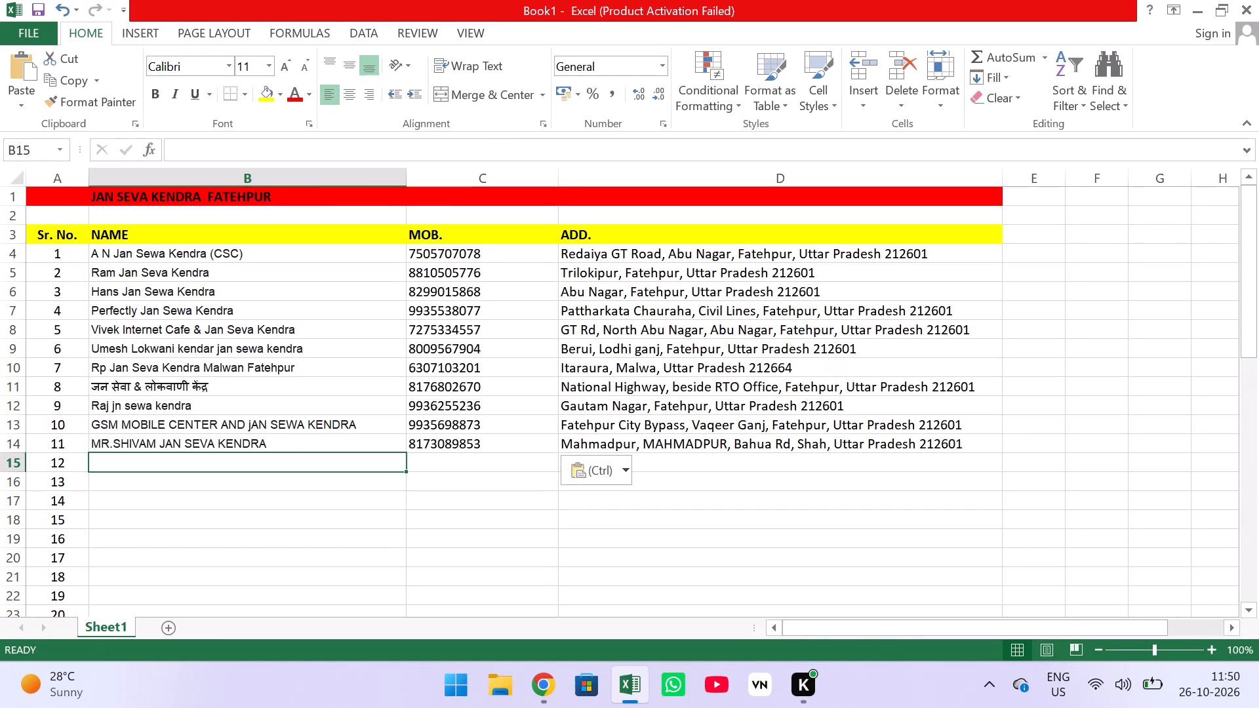
{"action": "key", "text": "alt+Tab"}
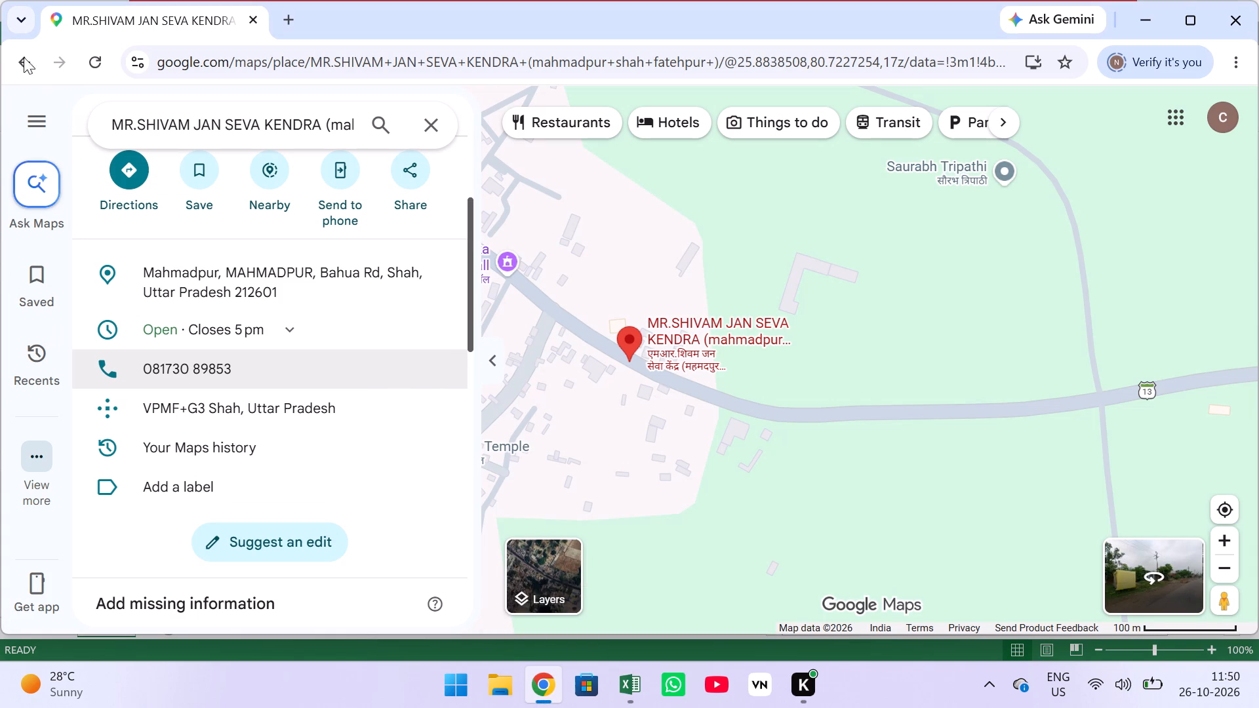
{"action": "left_click", "coordinate": [19, 58]}
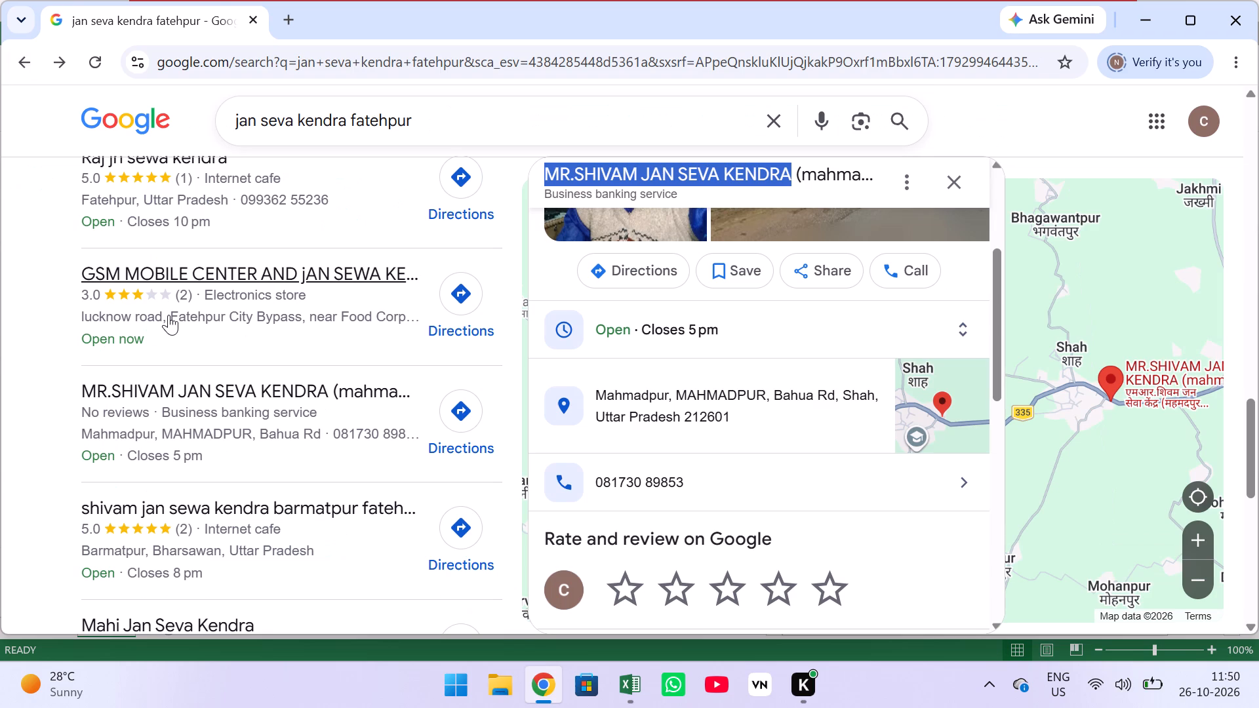
{"action": "left_click", "coordinate": [176, 507]}
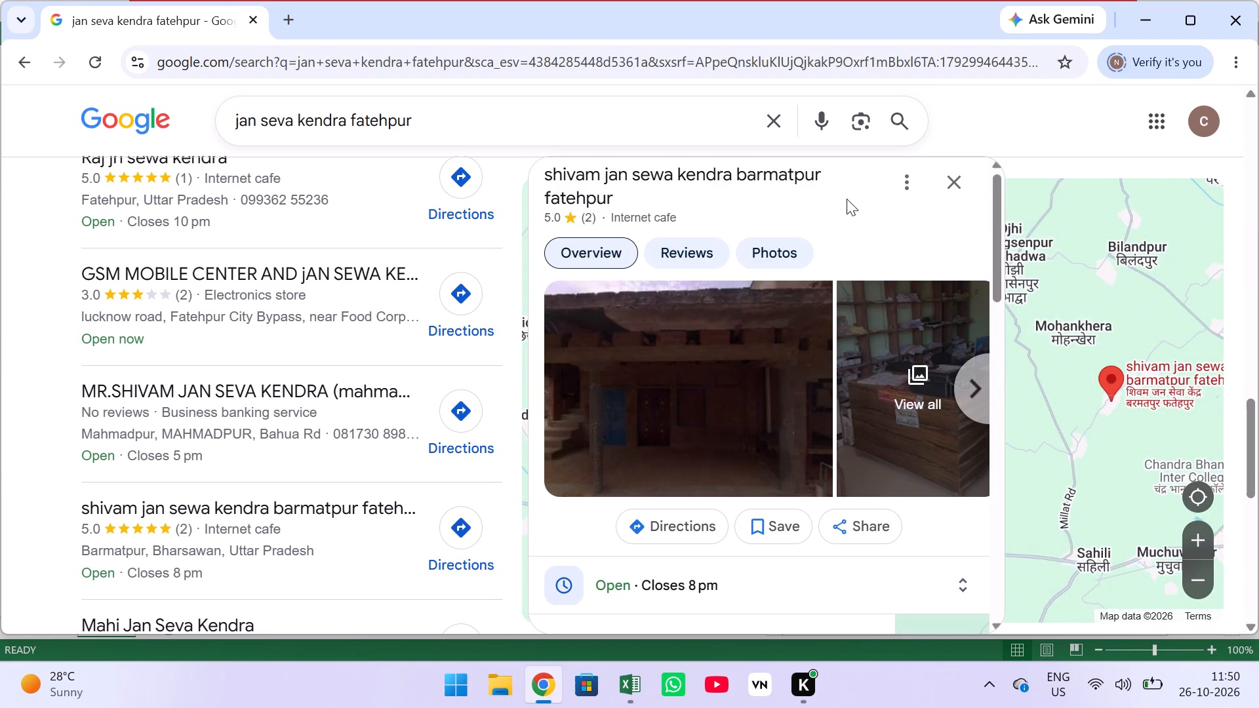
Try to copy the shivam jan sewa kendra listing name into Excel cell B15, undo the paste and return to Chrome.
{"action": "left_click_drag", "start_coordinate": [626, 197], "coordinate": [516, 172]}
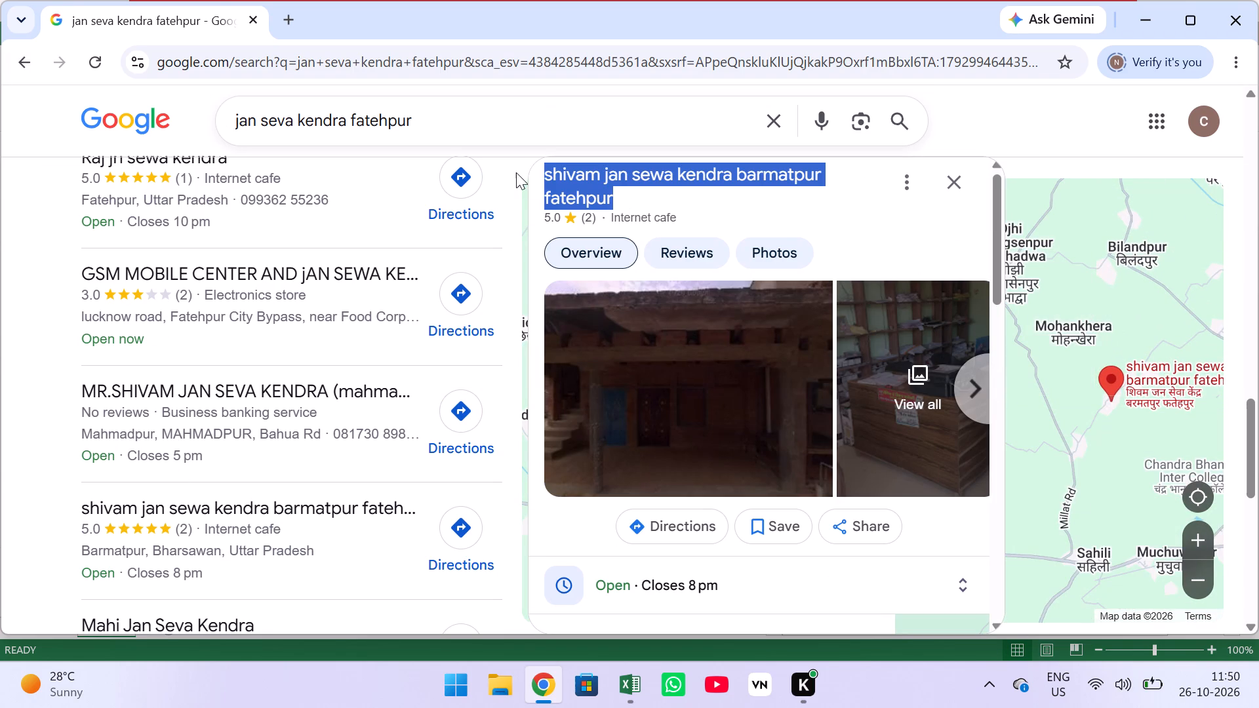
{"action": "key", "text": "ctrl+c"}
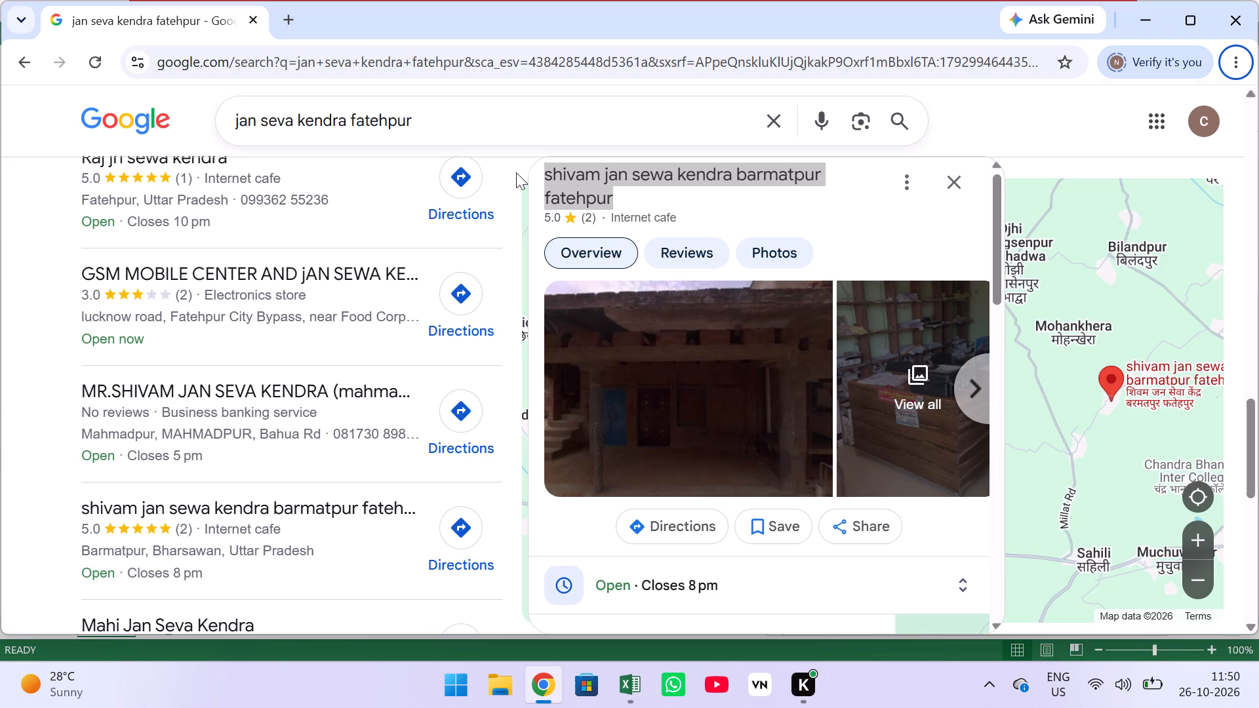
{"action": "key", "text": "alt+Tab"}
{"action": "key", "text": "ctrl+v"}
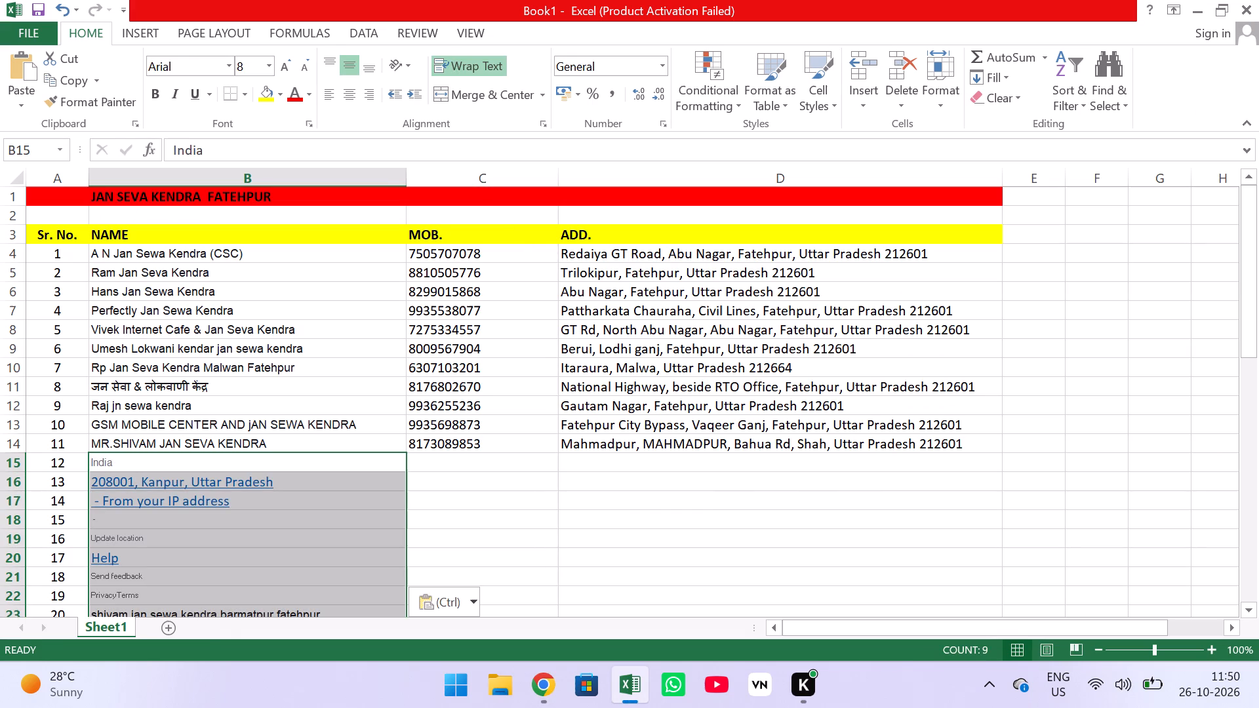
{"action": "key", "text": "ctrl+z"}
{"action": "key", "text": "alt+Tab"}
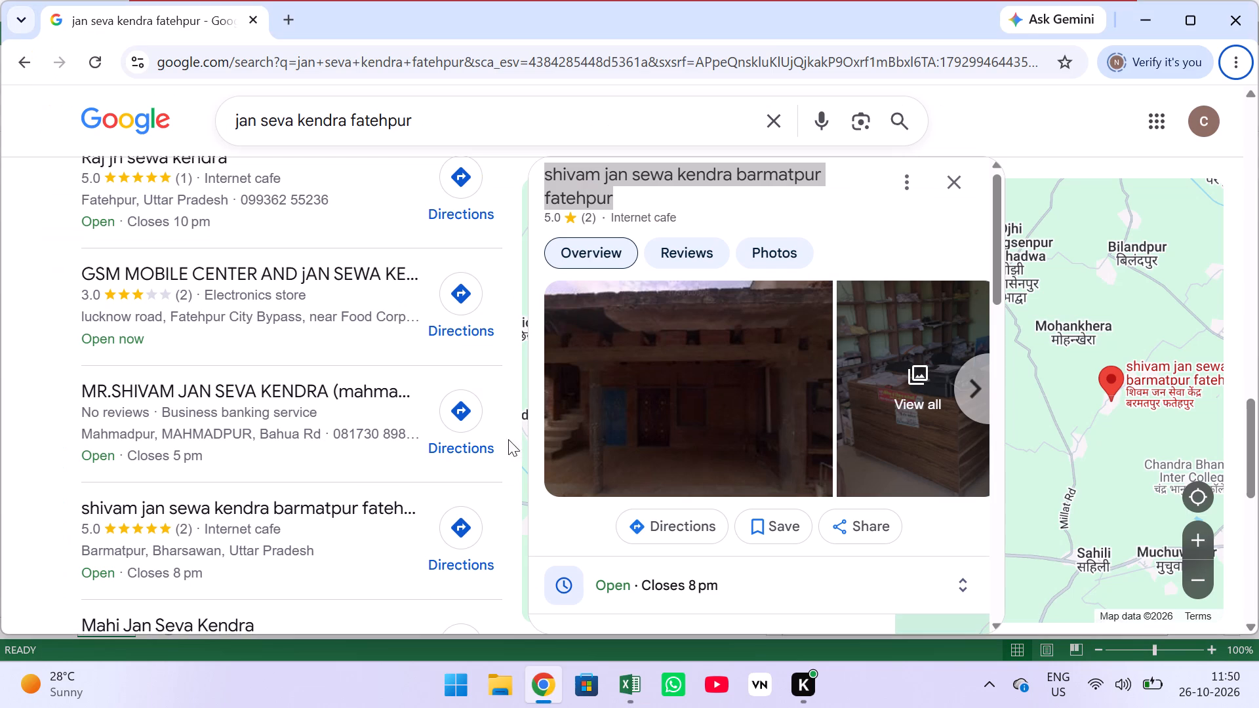
Copy the full name shivam jan sewa kendra barmatpur fatehpur from the listing into Excel cell B15.
{"action": "left_click", "coordinate": [626, 201]}
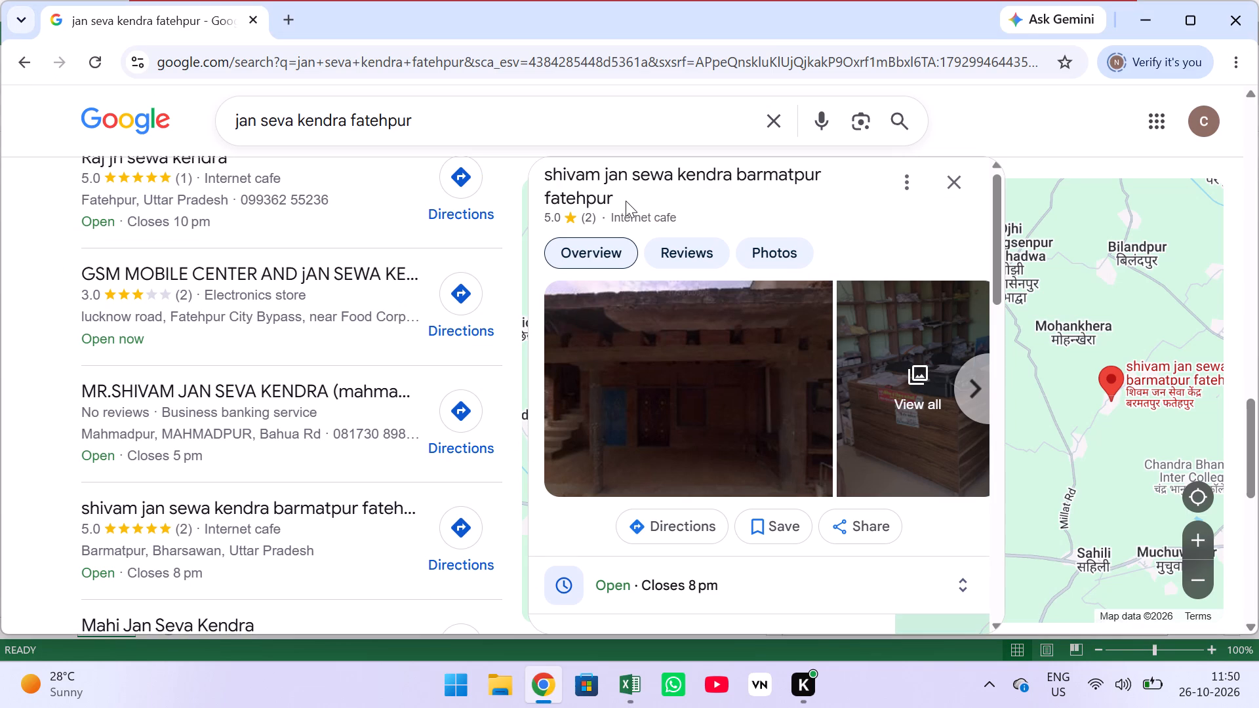
{"action": "left_click_drag", "start_coordinate": [616, 199], "coordinate": [534, 176]}
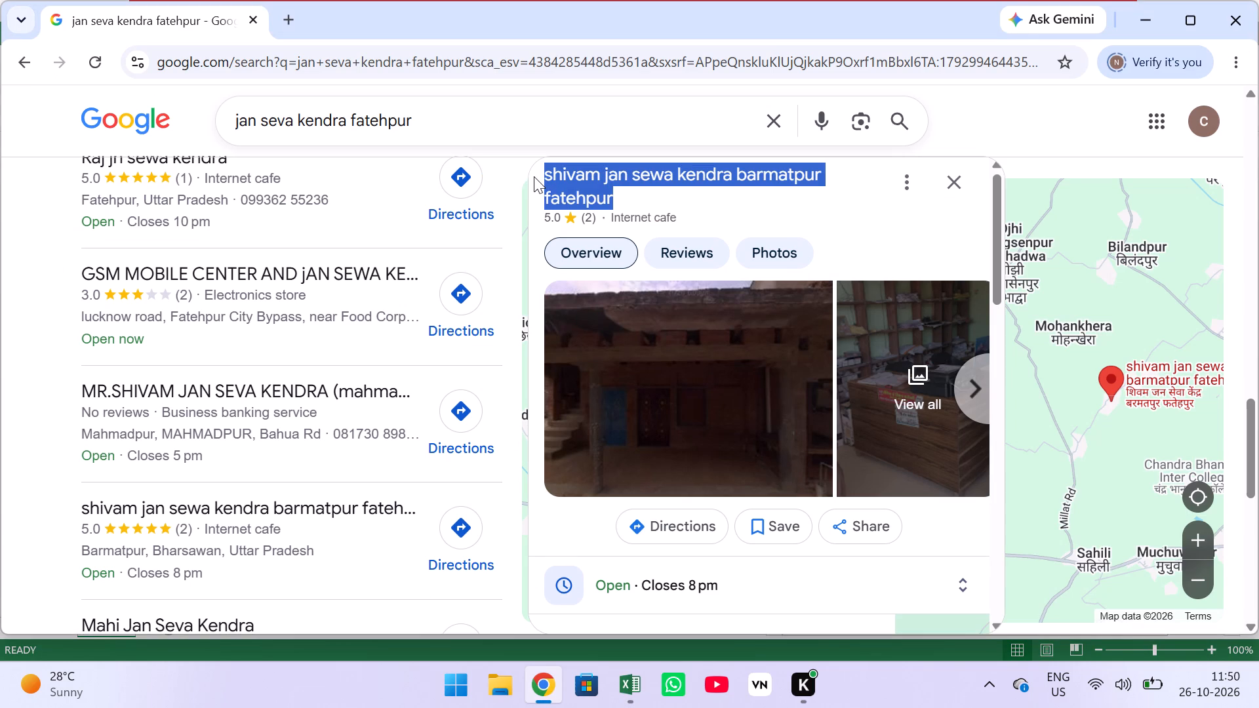
{"action": "key", "text": "ctrl+c"}
{"action": "key", "text": "alt+Tab"}
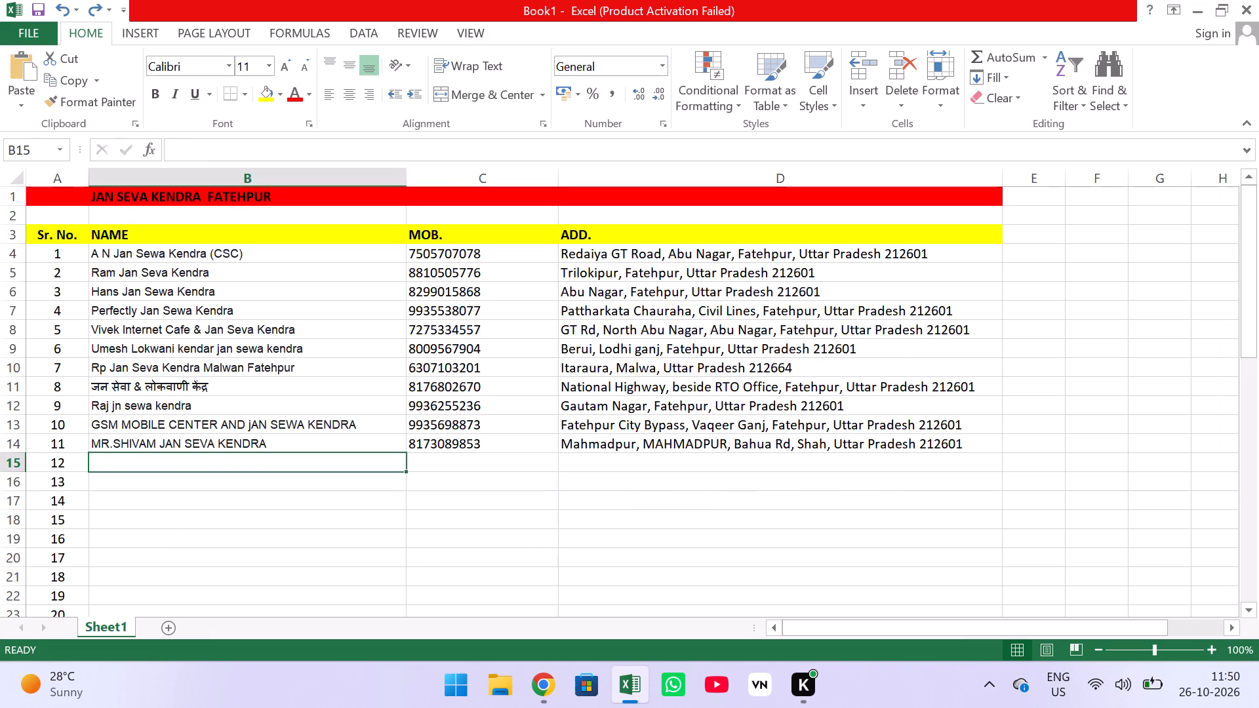
{"action": "key", "text": "ctrl+v"}
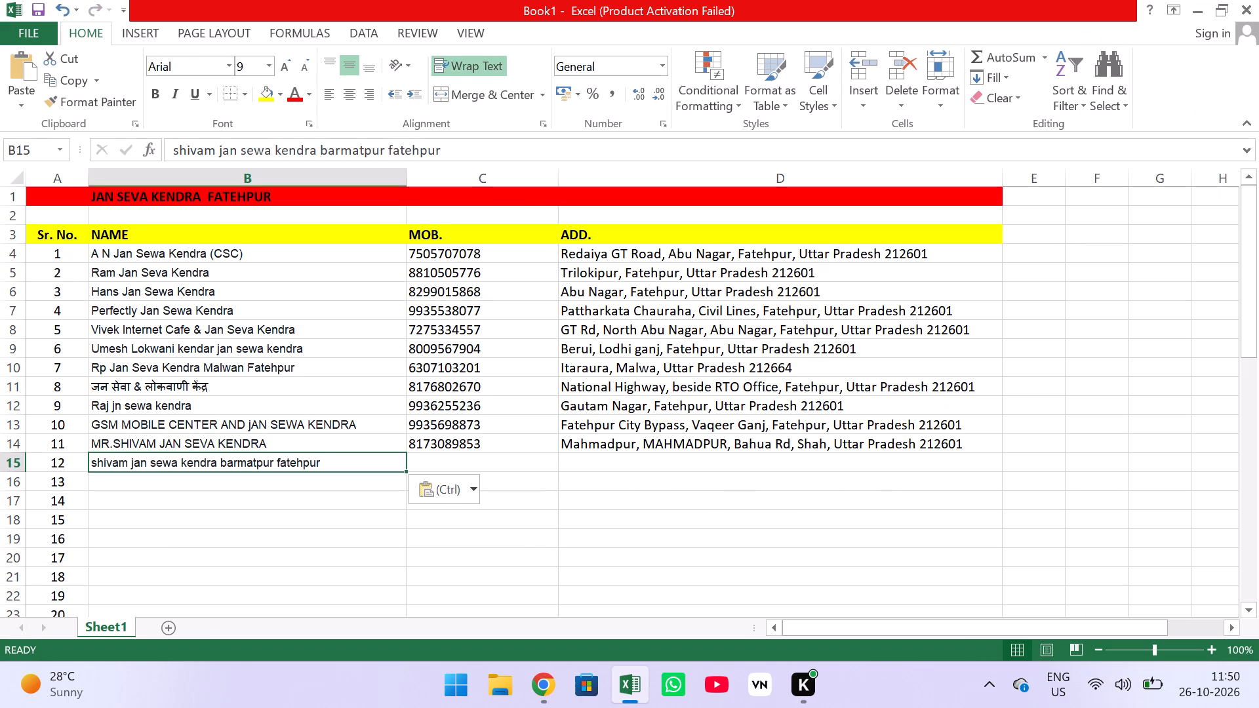
Examine the shivam jan sewa kendra listing in Chrome, including its photos and web results, for a phone number and address.
{"action": "key", "text": "alt+Tab"}
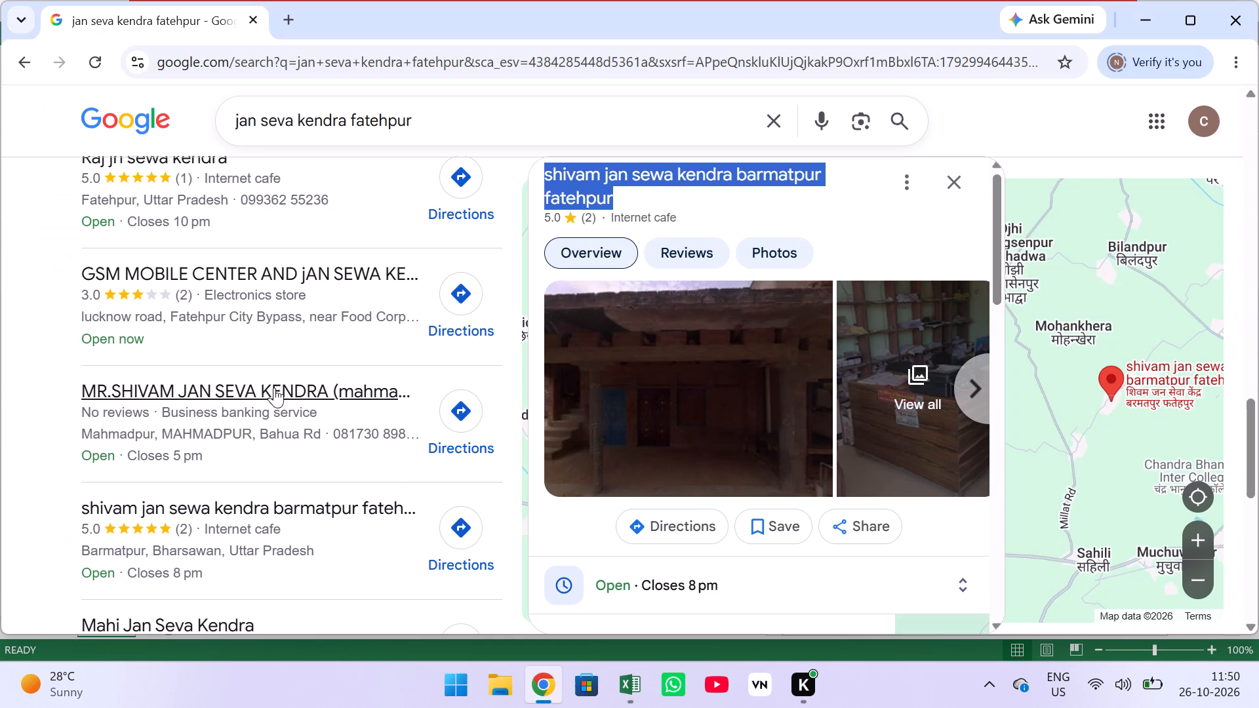
{"action": "scroll", "coordinate": [647, 354], "scroll_direction": "down", "scroll_amount": 3}
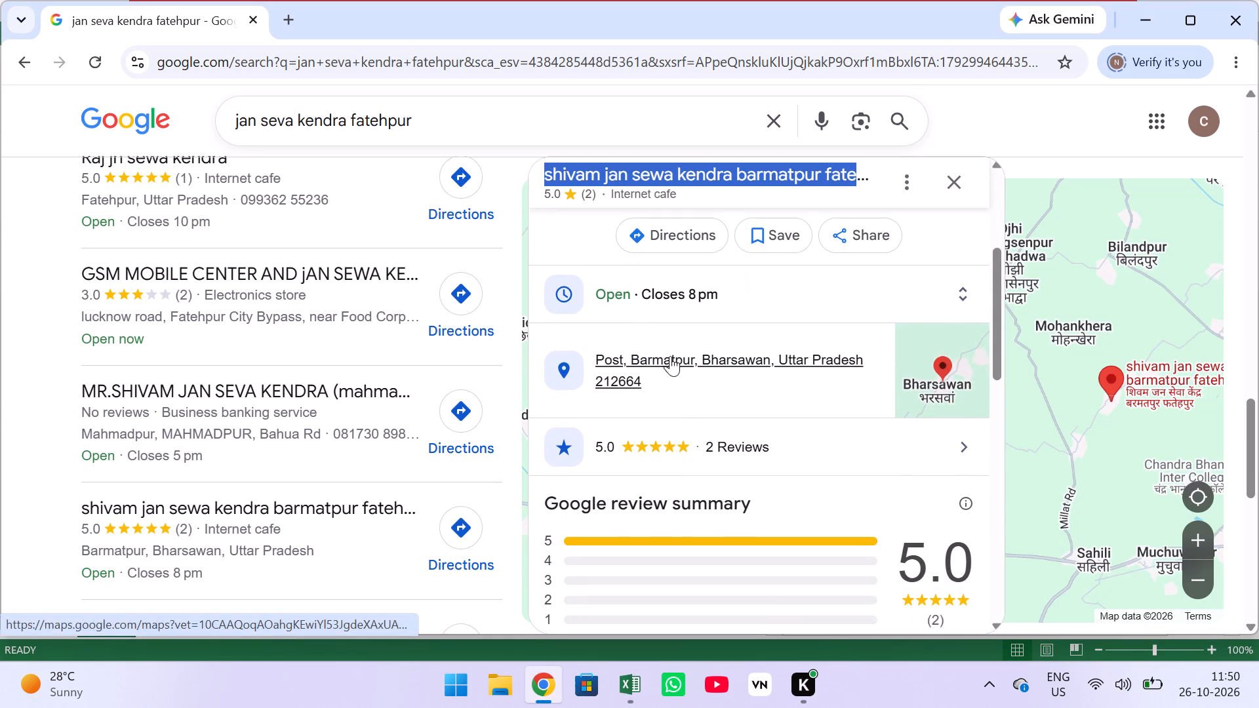
{"action": "scroll", "coordinate": [675, 312], "scroll_direction": "up", "scroll_amount": 3}
{"action": "left_click", "coordinate": [978, 374]}
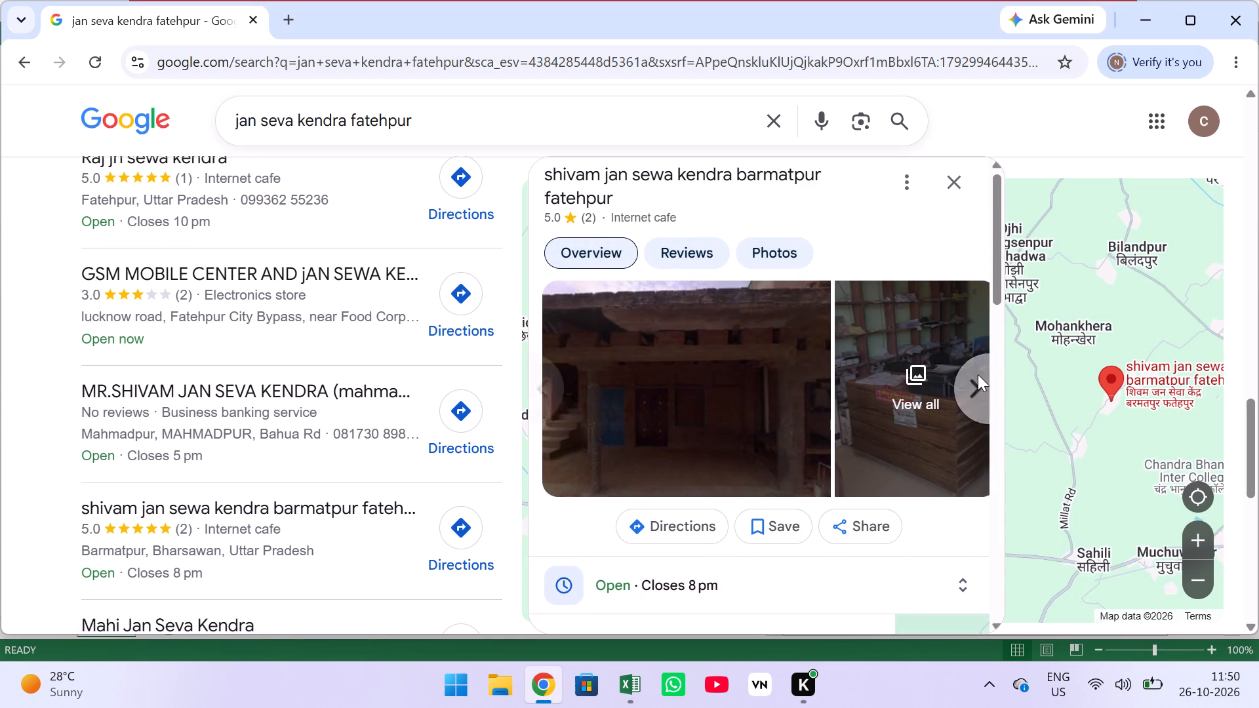
{"action": "left_click", "coordinate": [903, 364]}
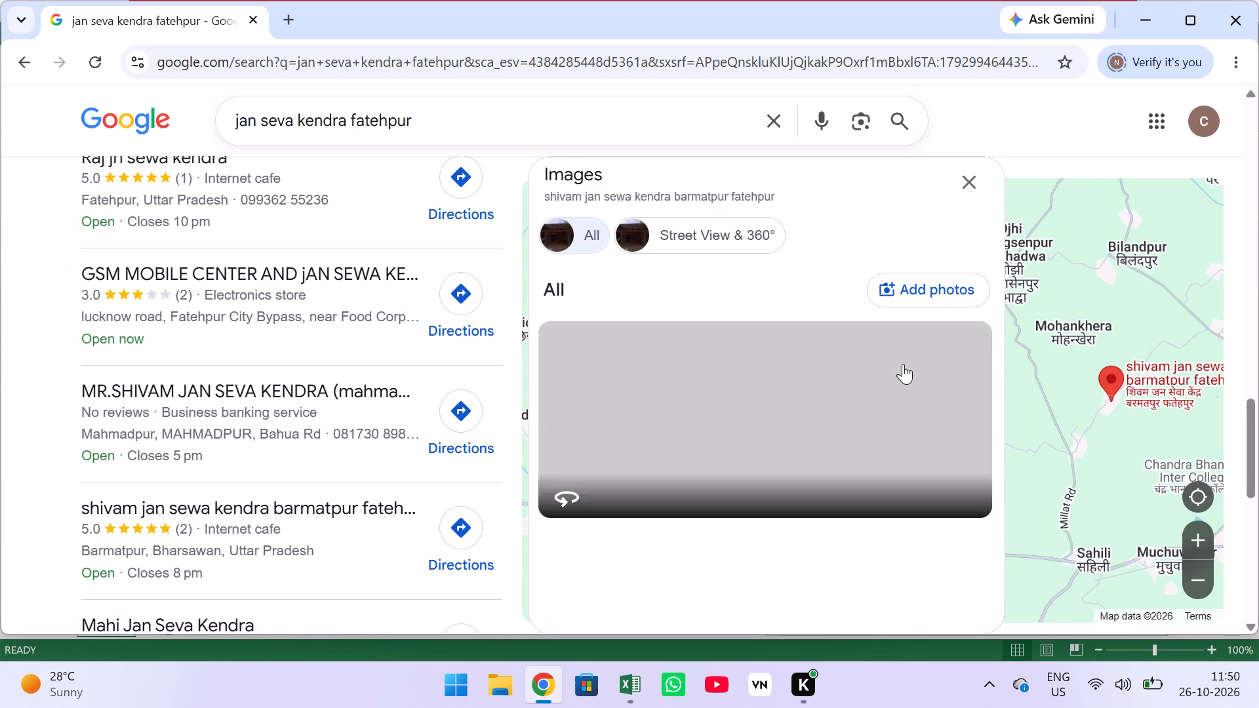
{"action": "scroll", "coordinate": [829, 420], "scroll_direction": "down", "scroll_amount": 4}
{"action": "scroll", "coordinate": [829, 420], "scroll_direction": "up", "scroll_amount": 3}
{"action": "scroll", "coordinate": [829, 420], "scroll_direction": "down", "scroll_amount": 2}
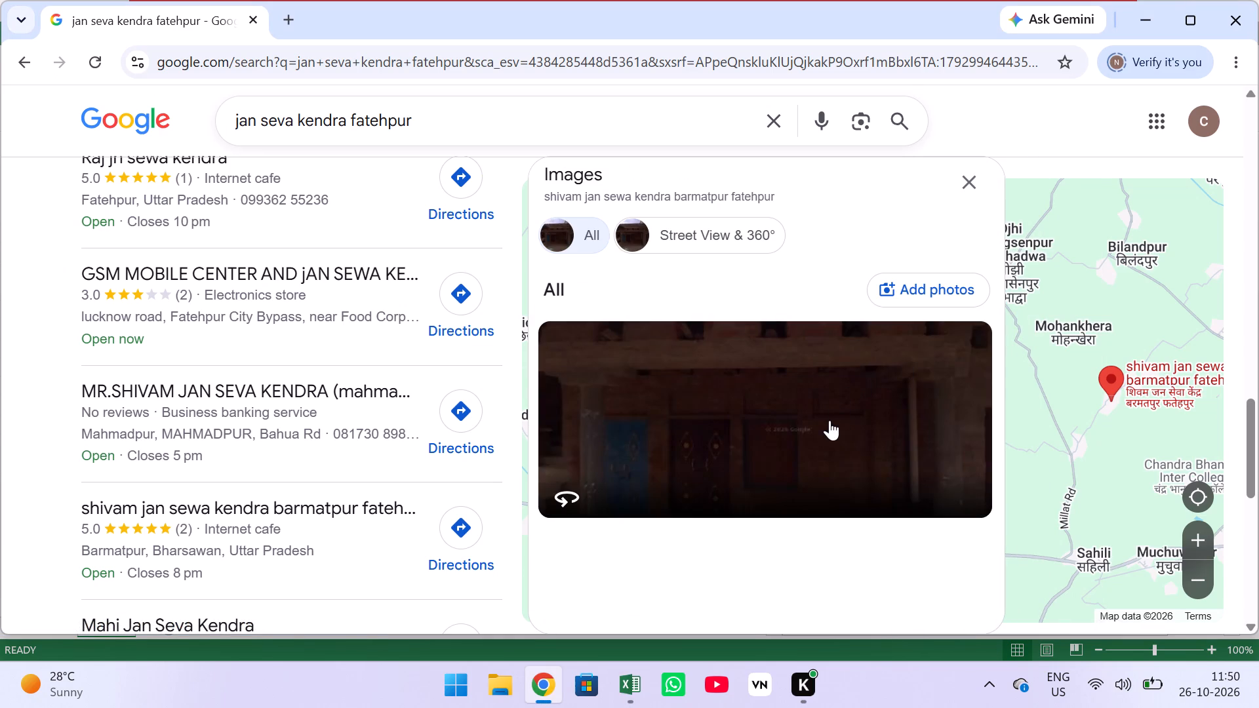
{"action": "left_click", "coordinate": [966, 173]}
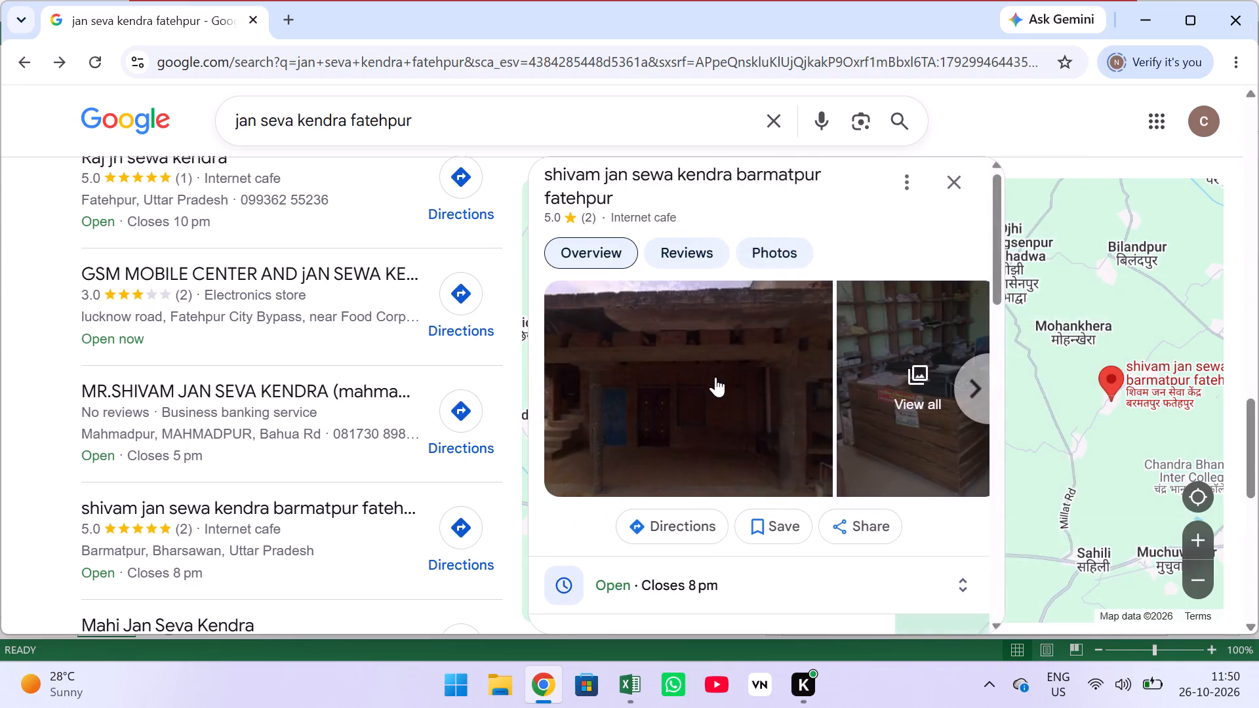
{"action": "scroll", "coordinate": [715, 377], "scroll_direction": "down", "scroll_amount": 10}
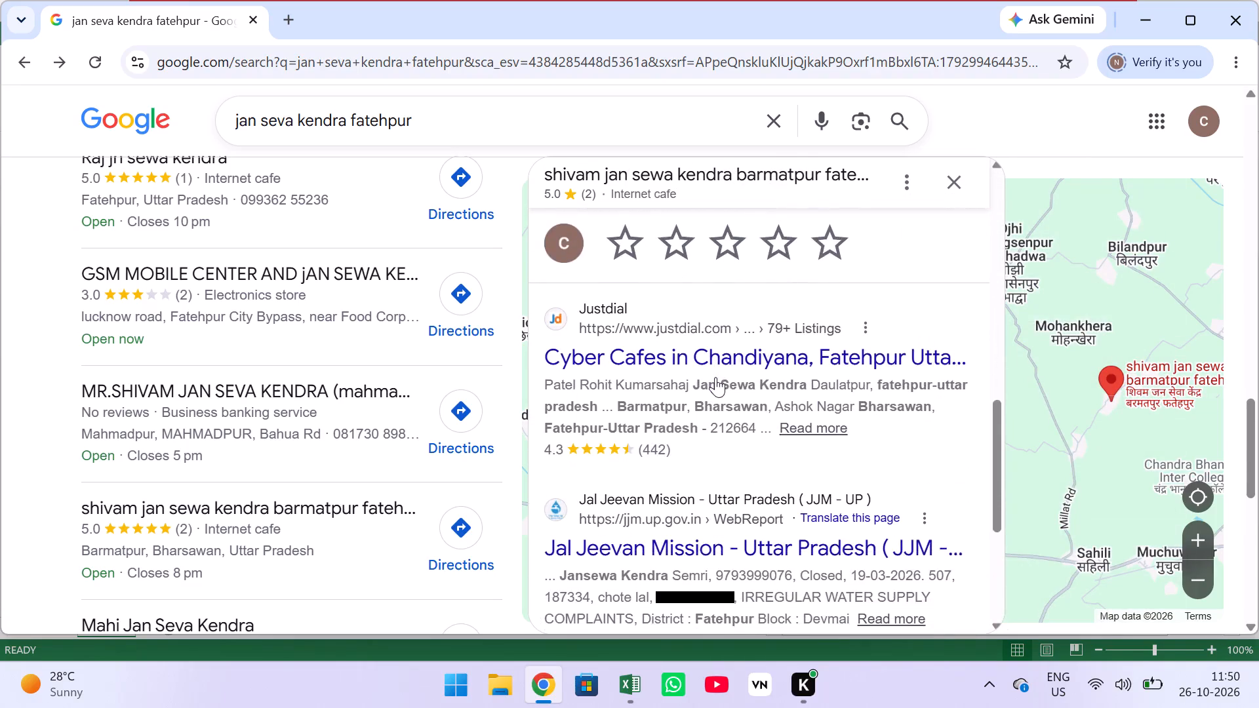
{"action": "scroll", "coordinate": [715, 377], "scroll_direction": "up", "scroll_amount": 7}
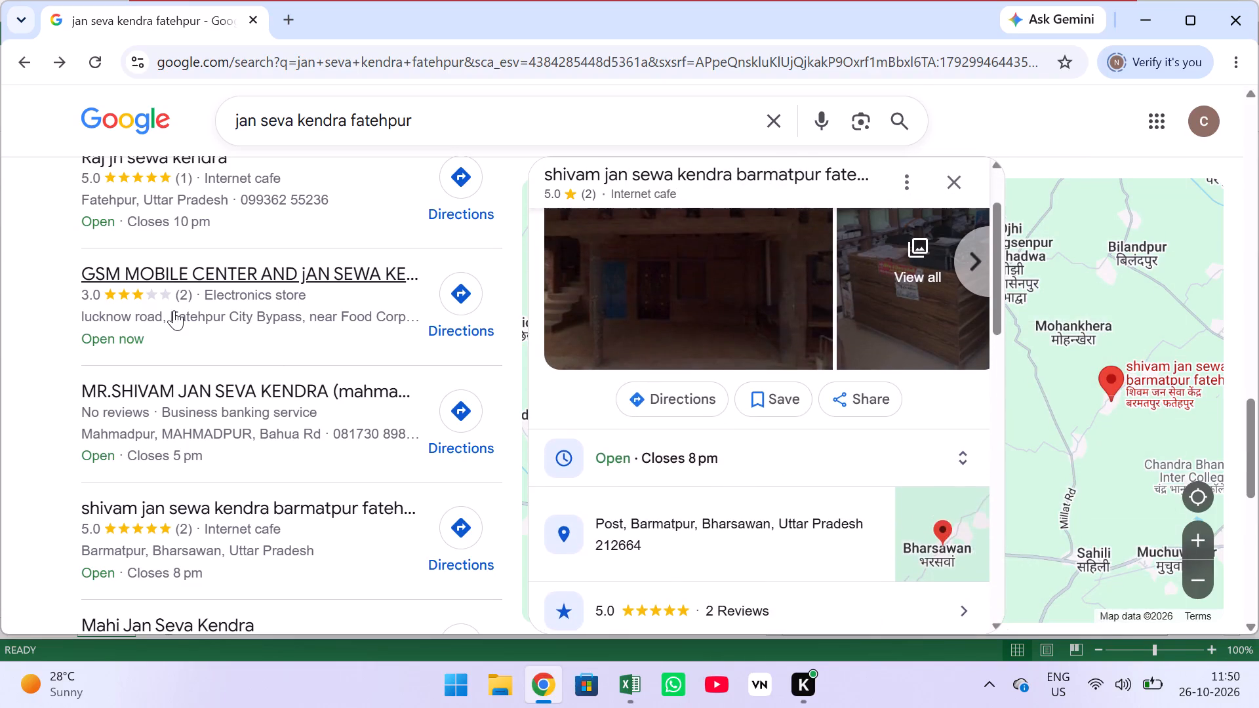
Open the RAVI CSC CENTER NEVLAPUR TANISHKA listing further down the Google place results.
{"action": "scroll", "coordinate": [172, 505], "scroll_direction": "down", "scroll_amount": 5}
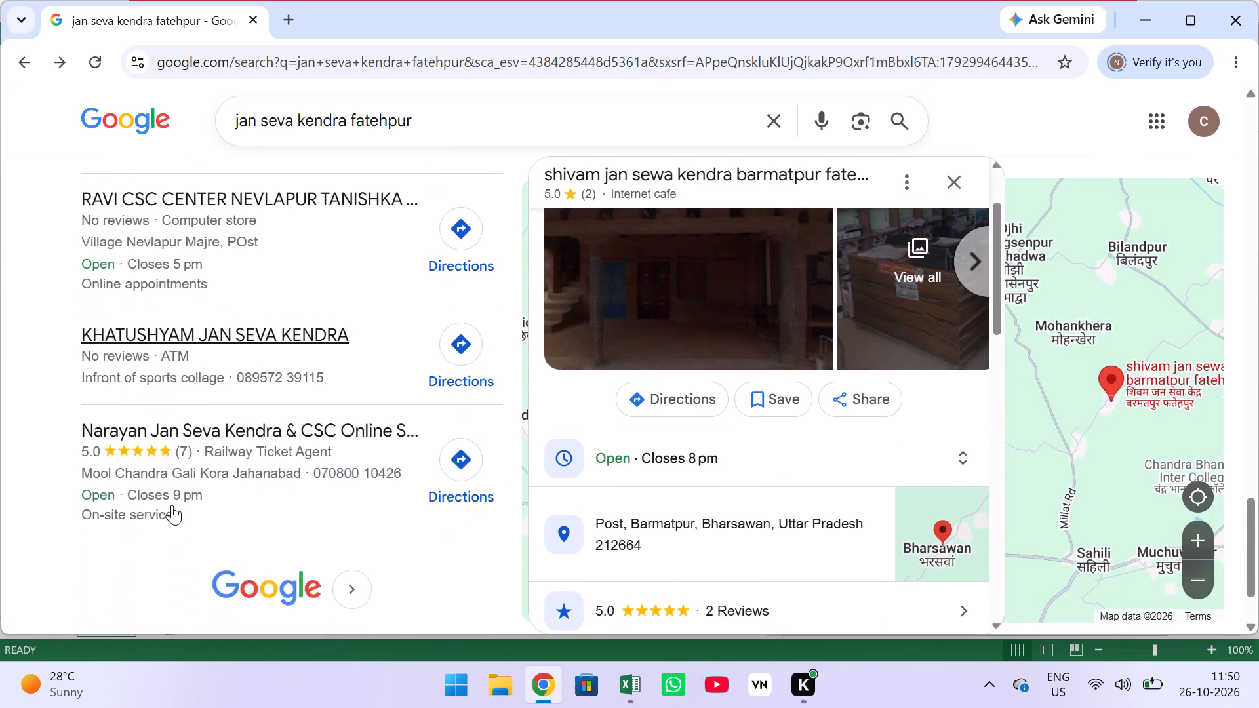
{"action": "scroll", "coordinate": [172, 505], "scroll_direction": "down", "scroll_amount": 1}
{"action": "left_click", "coordinate": [187, 191]}
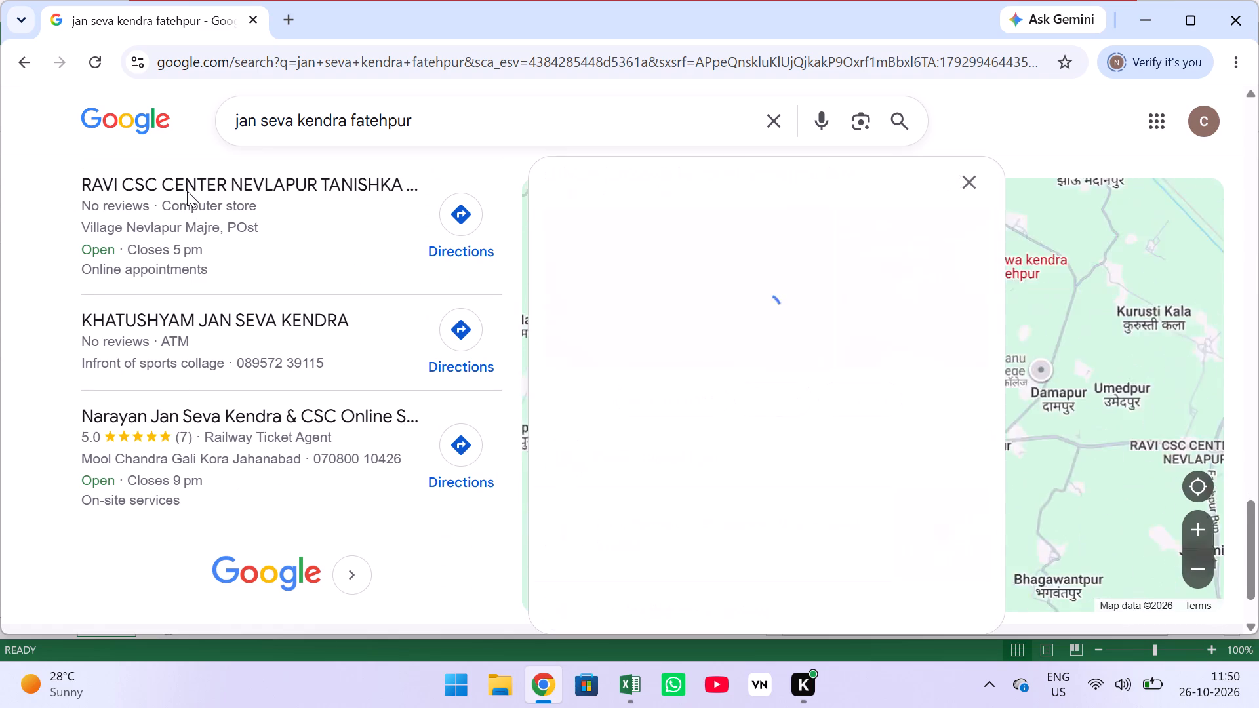
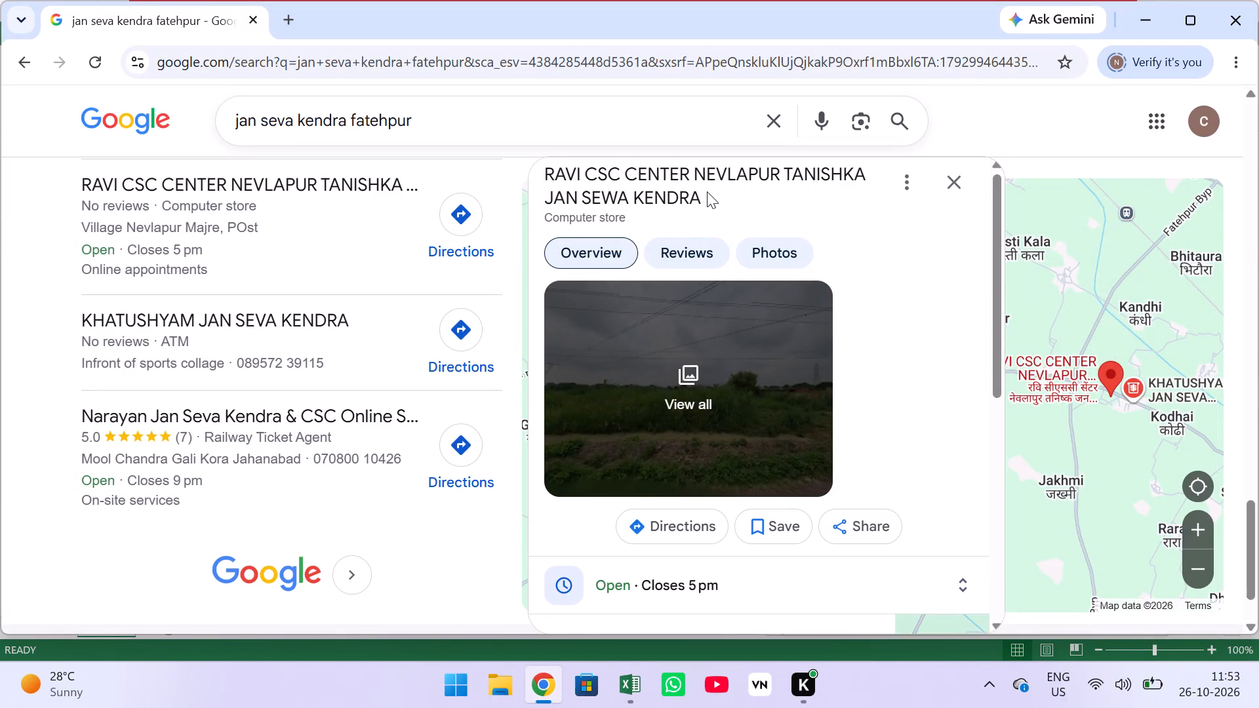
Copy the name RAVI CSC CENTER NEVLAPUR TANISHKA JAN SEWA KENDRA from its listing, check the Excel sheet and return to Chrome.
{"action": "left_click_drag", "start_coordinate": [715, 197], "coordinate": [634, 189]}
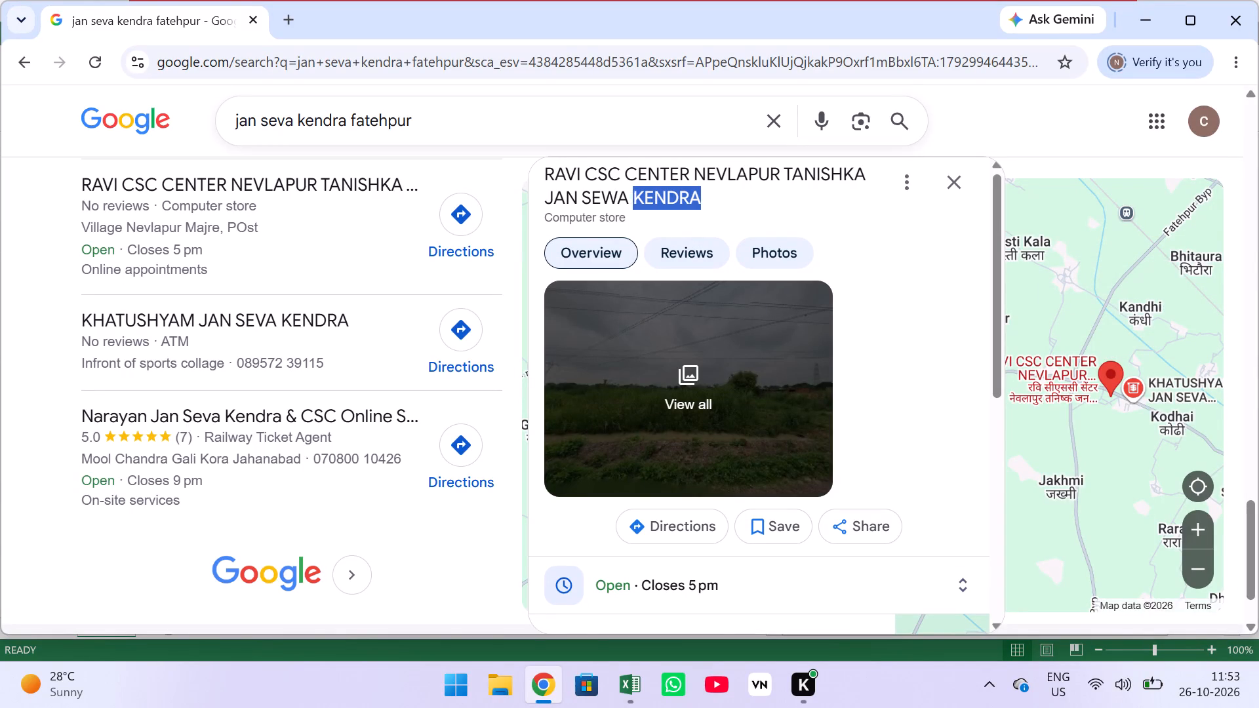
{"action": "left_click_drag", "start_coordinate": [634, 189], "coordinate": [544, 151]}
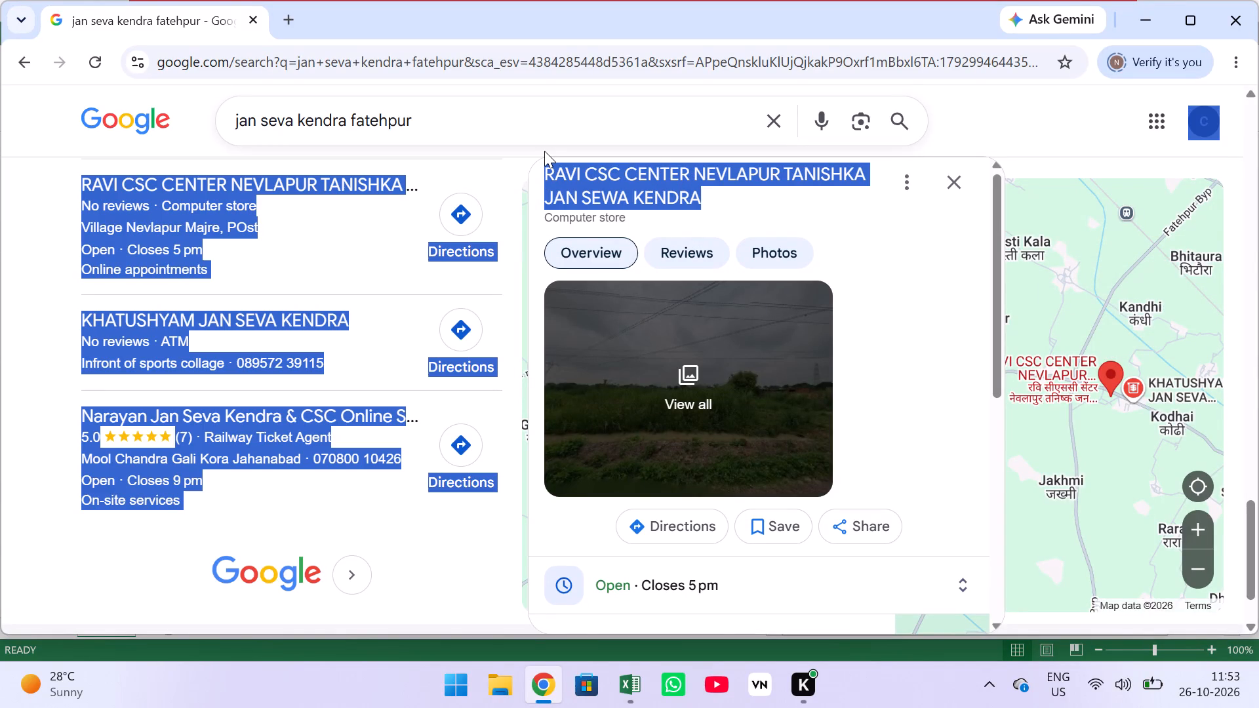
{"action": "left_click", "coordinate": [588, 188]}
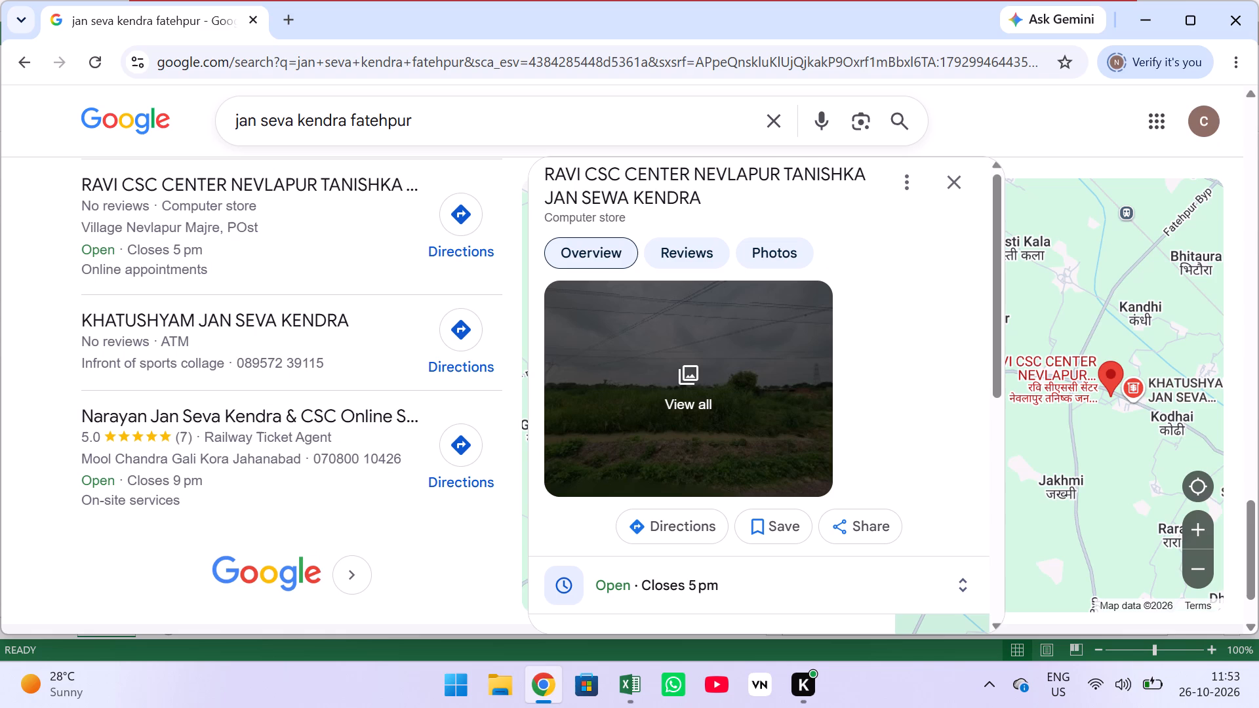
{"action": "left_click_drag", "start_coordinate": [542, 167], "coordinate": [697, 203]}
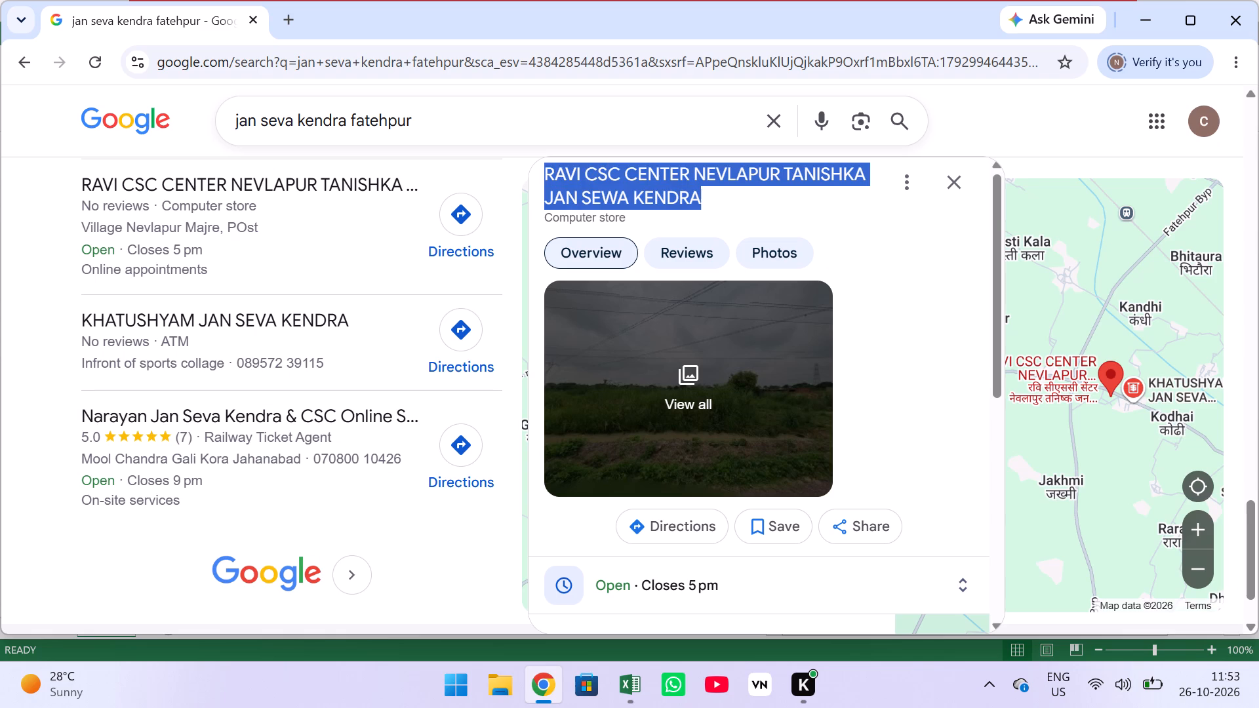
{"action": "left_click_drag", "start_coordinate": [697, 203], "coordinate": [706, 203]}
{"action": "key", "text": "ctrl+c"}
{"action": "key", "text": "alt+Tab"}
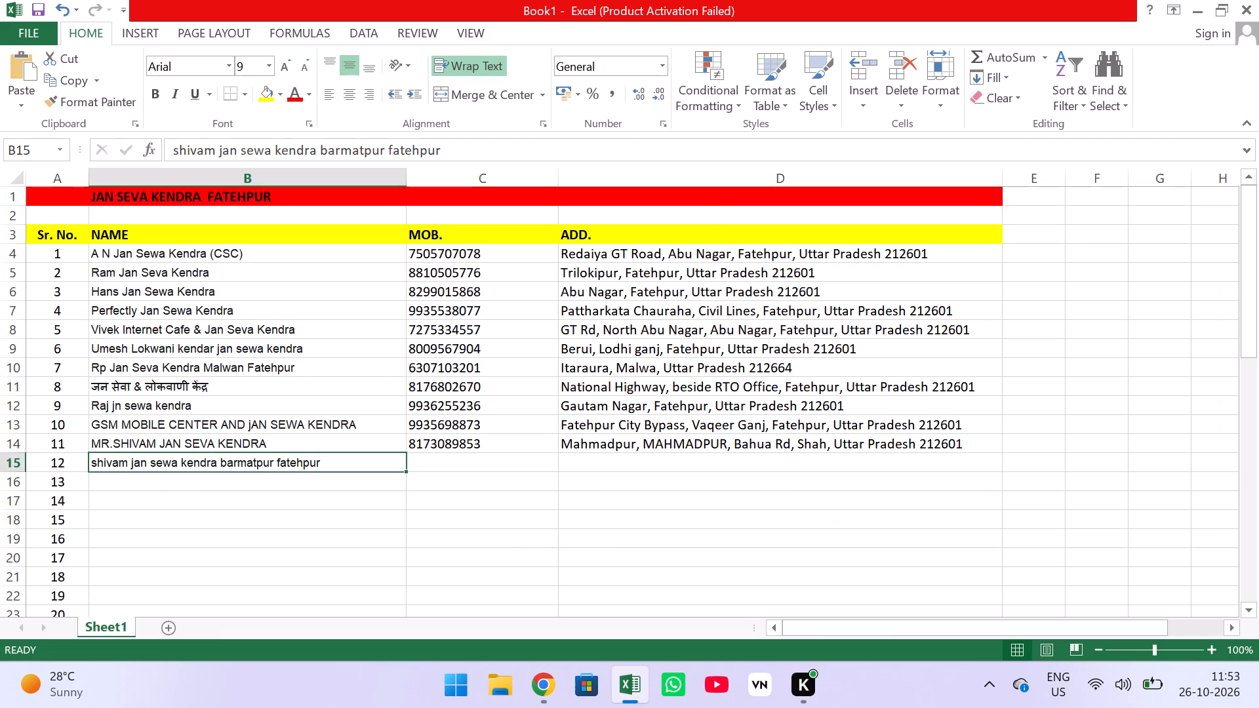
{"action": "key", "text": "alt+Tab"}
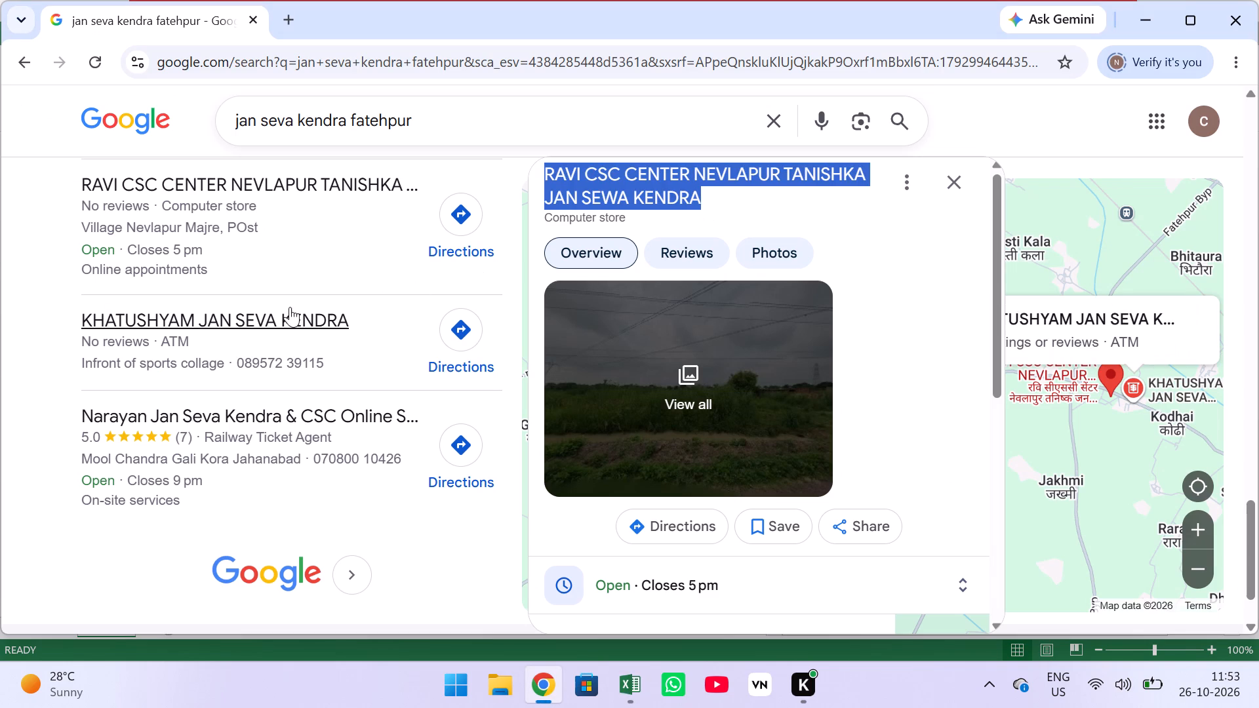
Recheck the MR.SHIVAM JAN SEVA KENDRA and shivam jan sewa kendra barmatpur listings for their phone numbers and addresses.
{"action": "scroll", "coordinate": [207, 278], "scroll_direction": "up", "scroll_amount": 3}
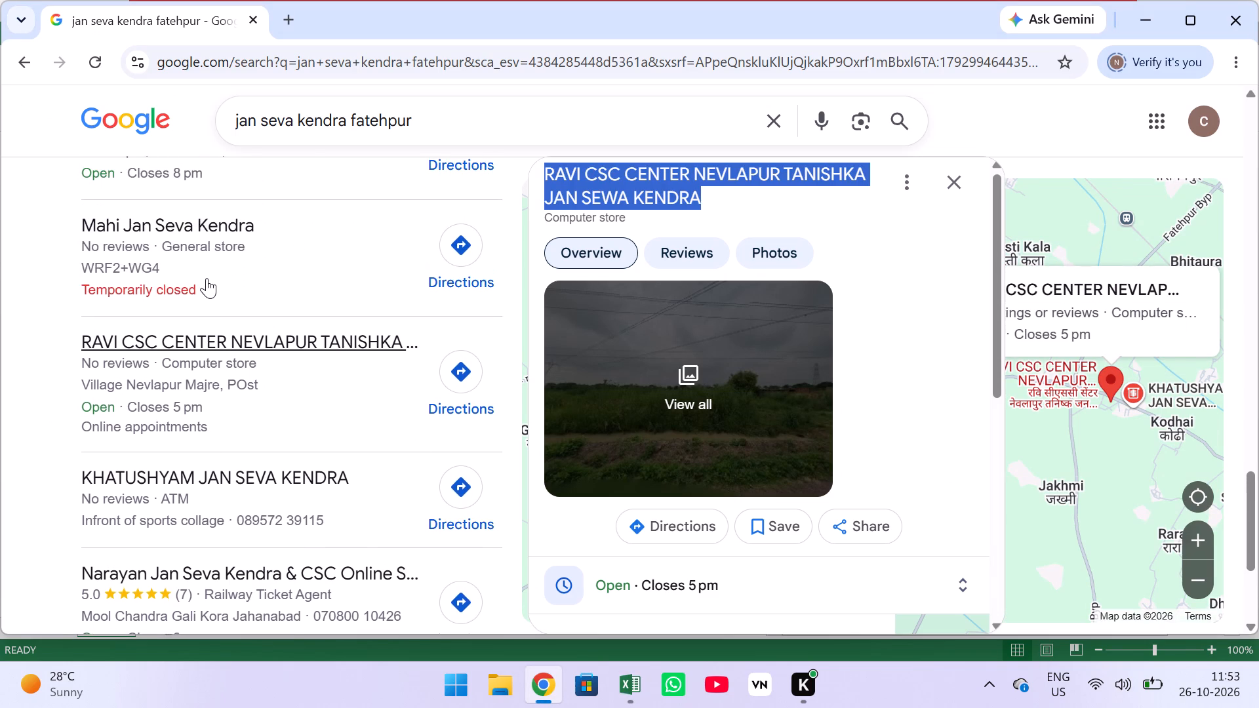
{"action": "scroll", "coordinate": [207, 278], "scroll_direction": "up", "scroll_amount": 3}
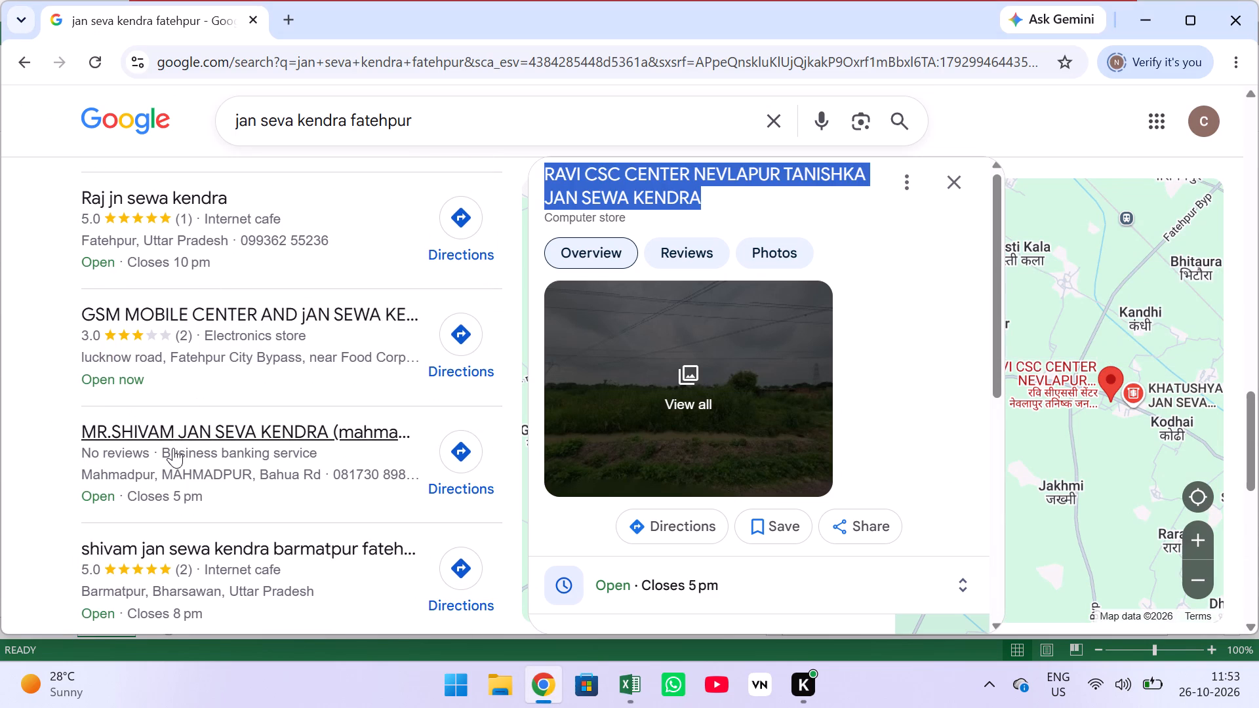
{"action": "left_click", "coordinate": [173, 448]}
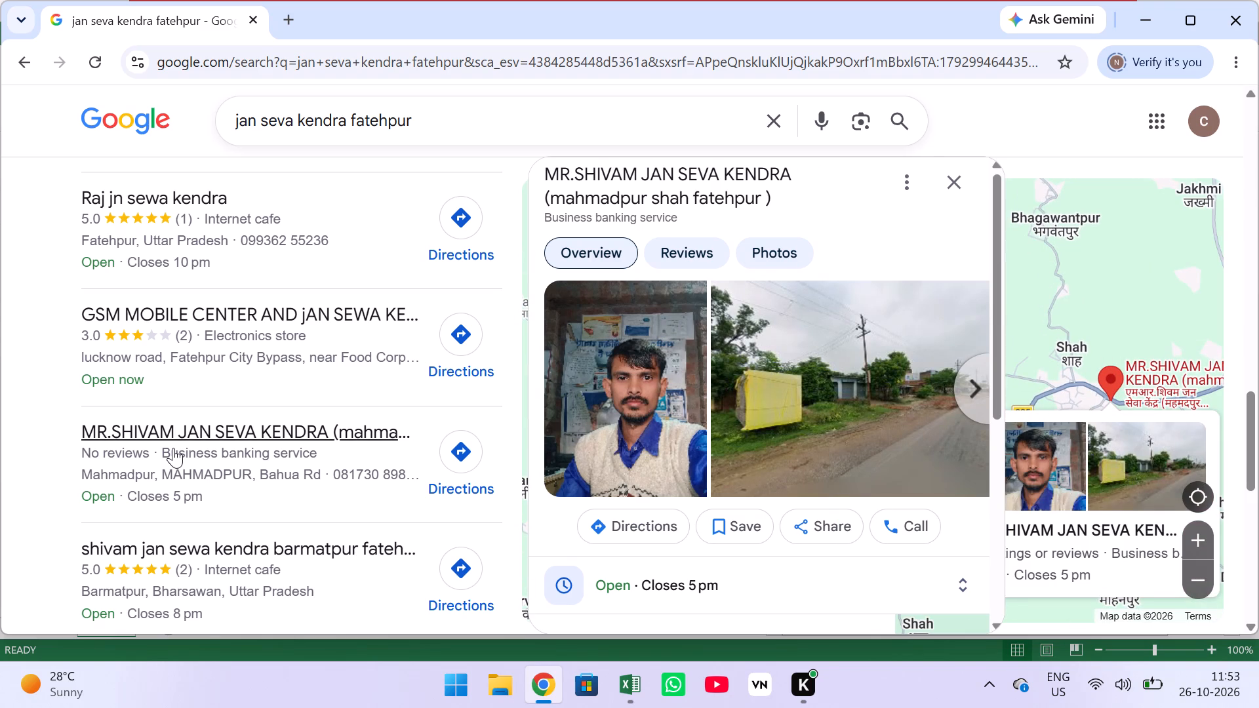
{"action": "scroll", "coordinate": [736, 505], "scroll_direction": "down", "scroll_amount": 2}
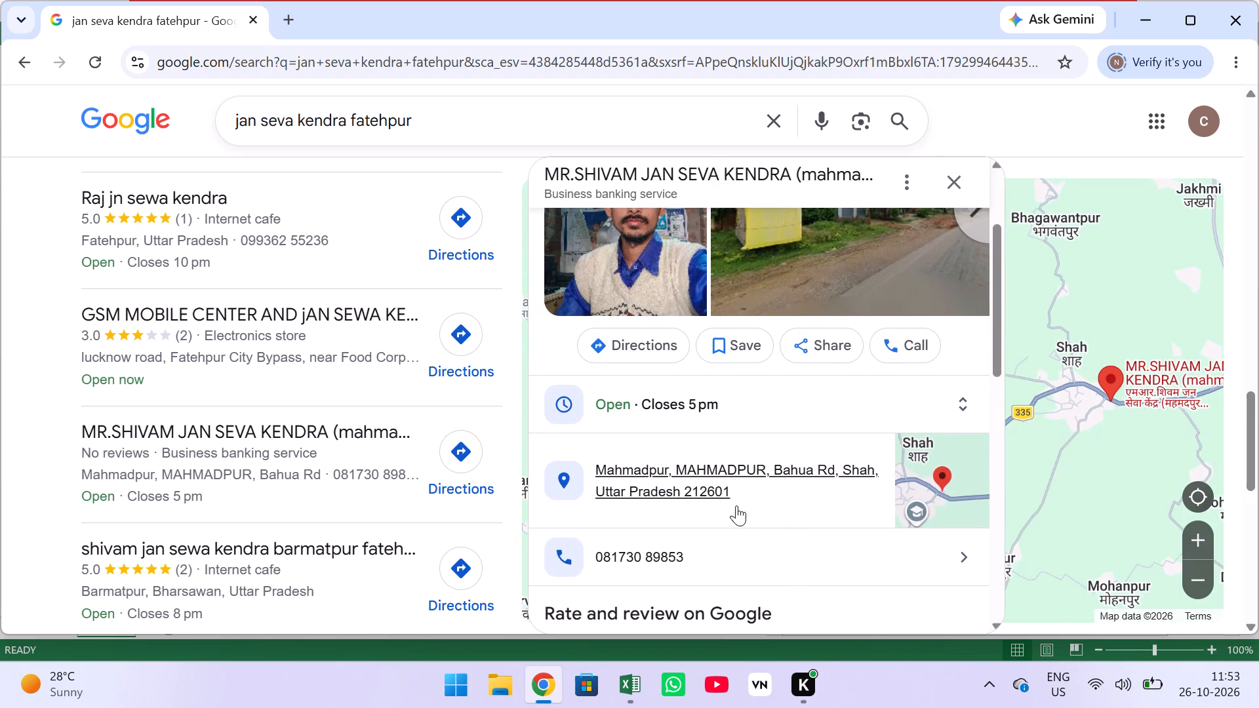
{"action": "left_click", "coordinate": [252, 456]}
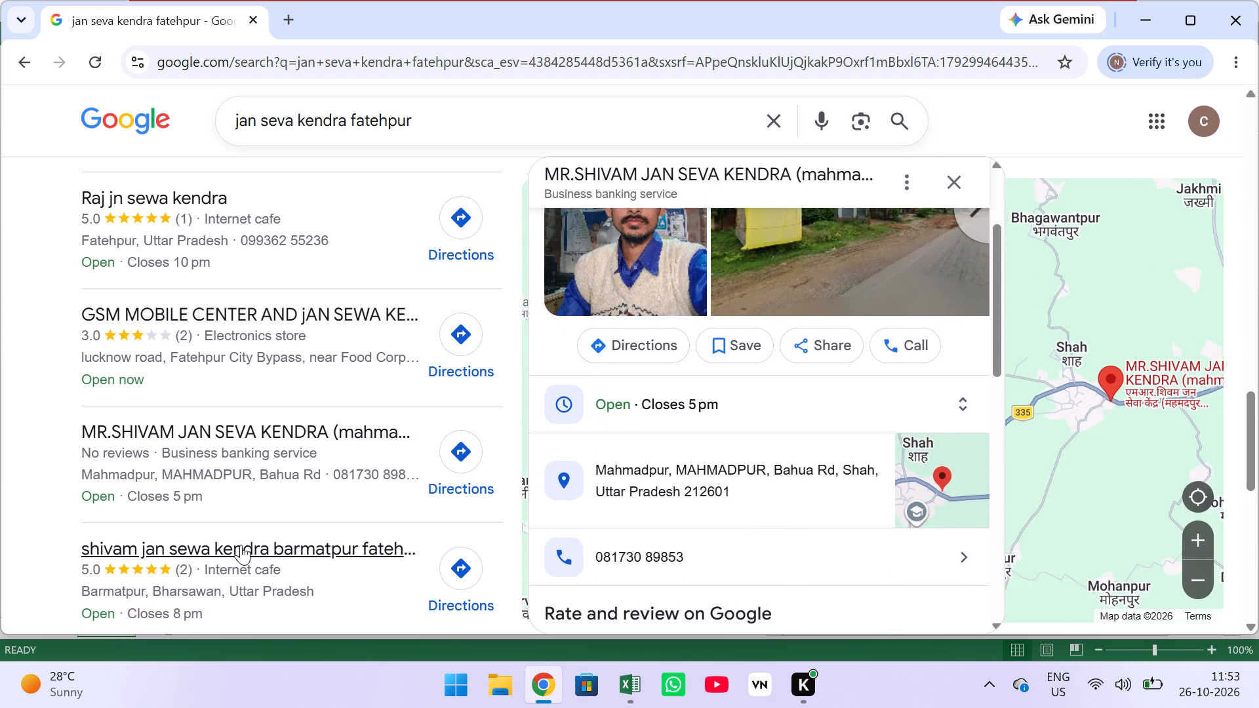
{"action": "left_click", "coordinate": [237, 549]}
{"action": "scroll", "coordinate": [740, 456], "scroll_direction": "down", "scroll_amount": 2}
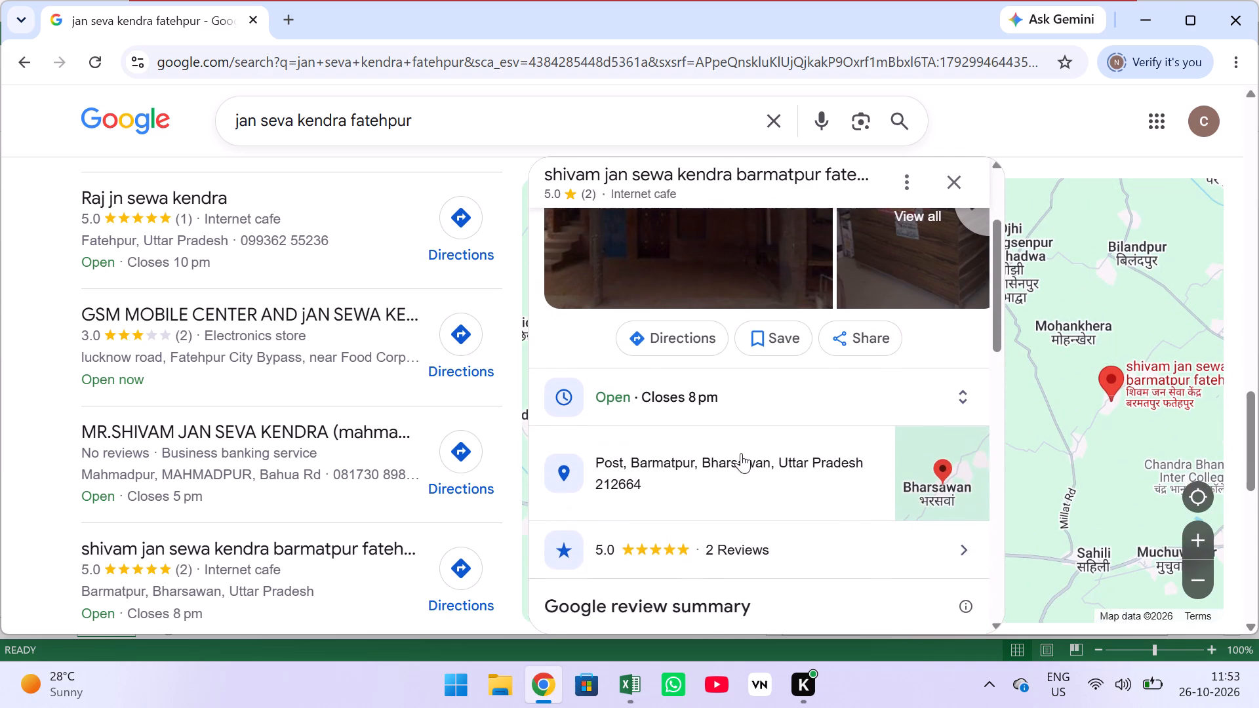
{"action": "scroll", "coordinate": [158, 465], "scroll_direction": "down", "scroll_amount": 1}
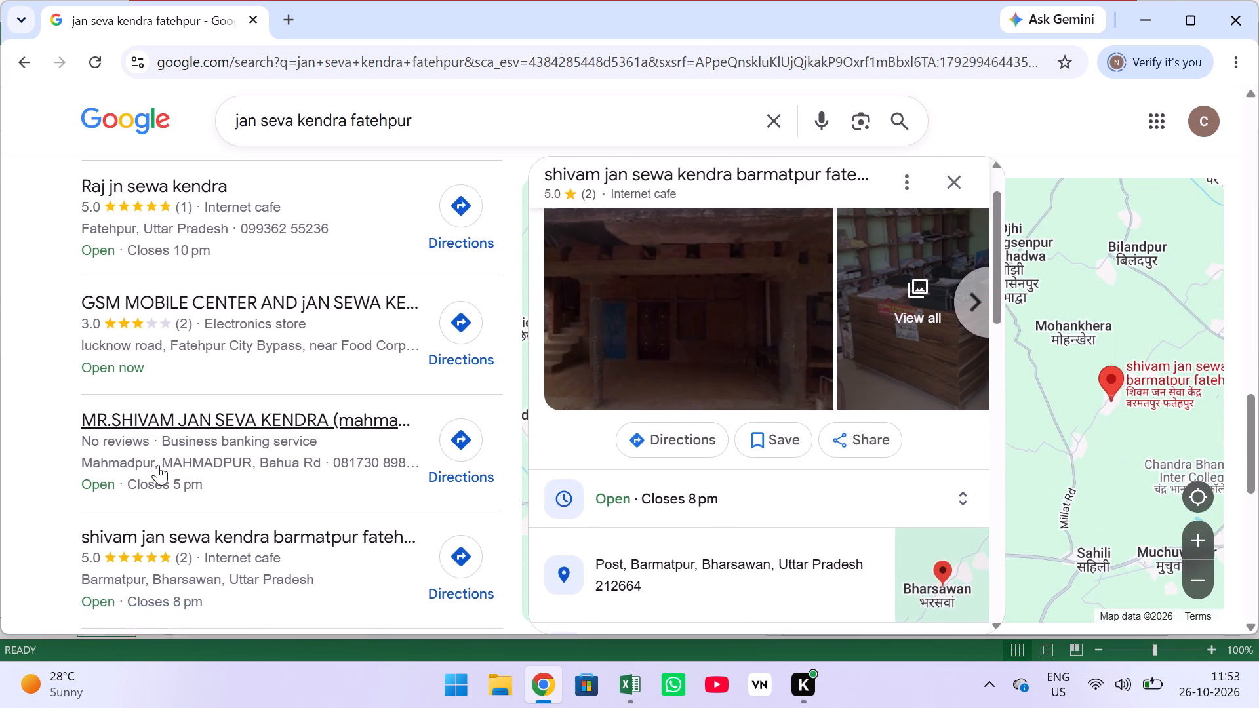
{"action": "scroll", "coordinate": [158, 465], "scroll_direction": "down", "scroll_amount": 5}
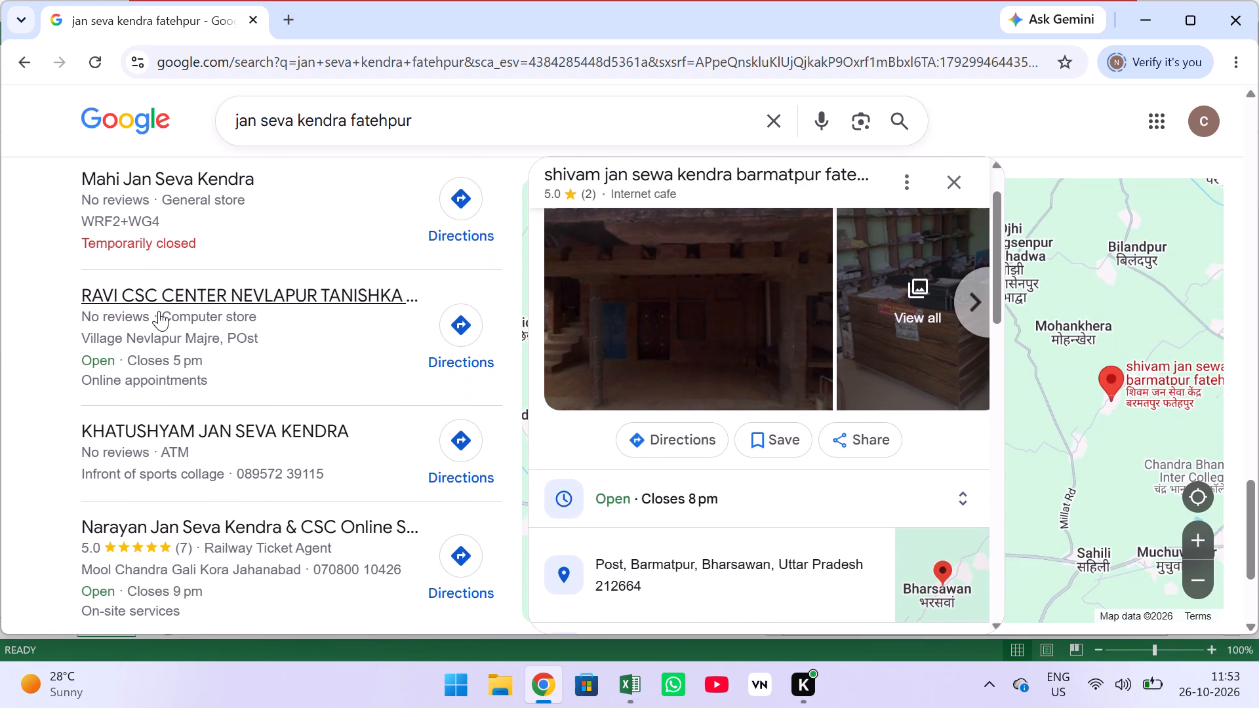
Reopen the RAVI CSC CENTER listing and copy its name RAVI CSC CENTER NEVLAPUR TANISHKA JAN SEWA KENDRA over Excel cell B15.
{"action": "left_click", "coordinate": [159, 311]}
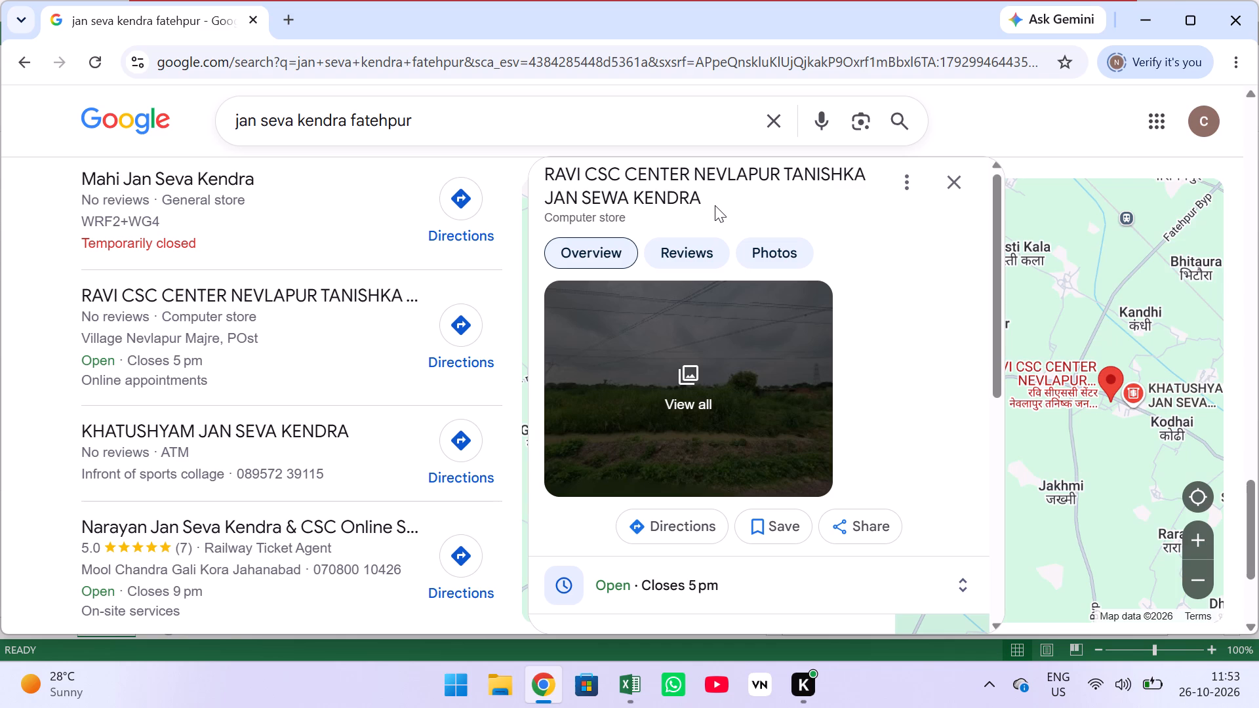
{"action": "left_click_drag", "start_coordinate": [707, 201], "coordinate": [536, 166]}
{"action": "key", "text": "ctrl+c"}
{"action": "key", "text": "ctrl+c"}
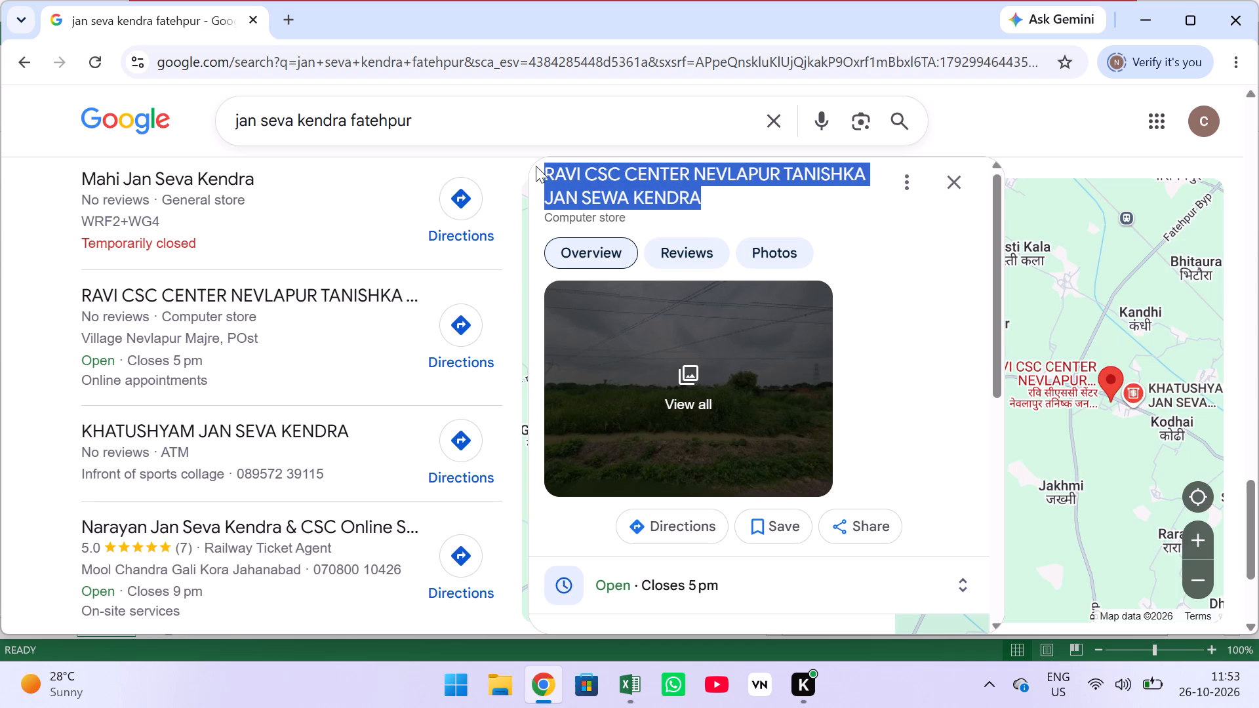
{"action": "key", "text": "ctrl+c"}
{"action": "key", "text": "alt+Tab"}
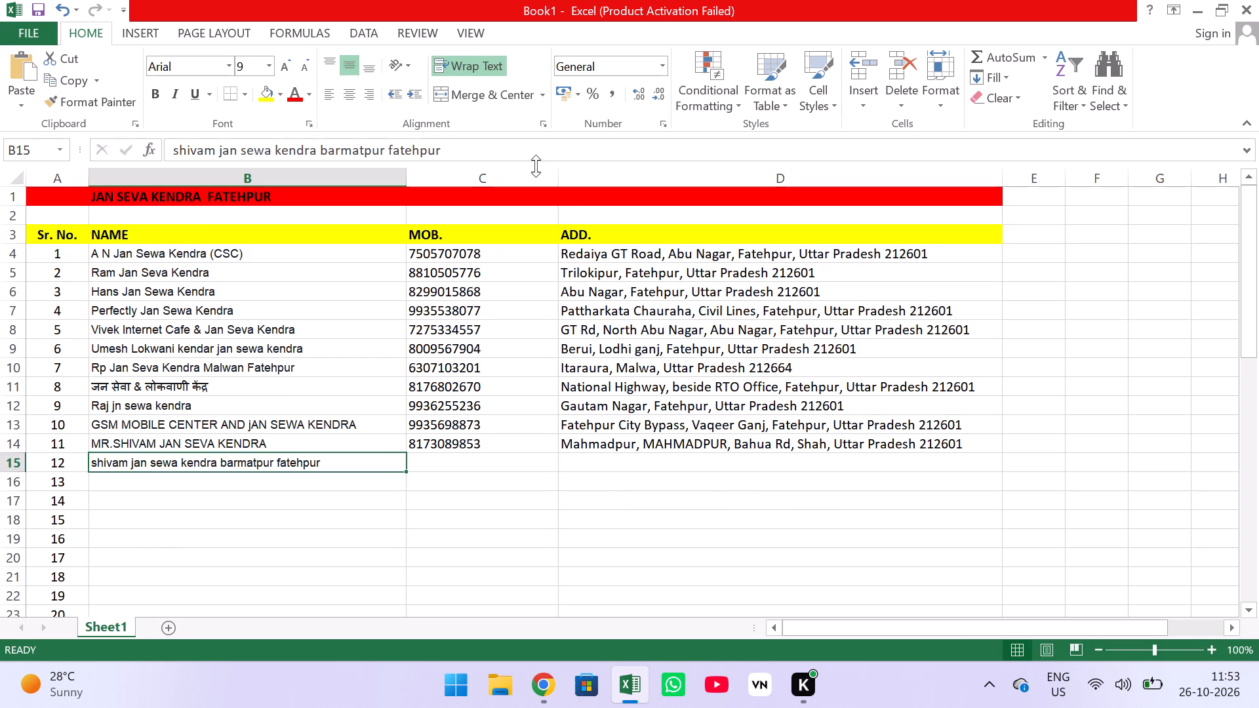
{"action": "key", "text": "ctrl+v"}
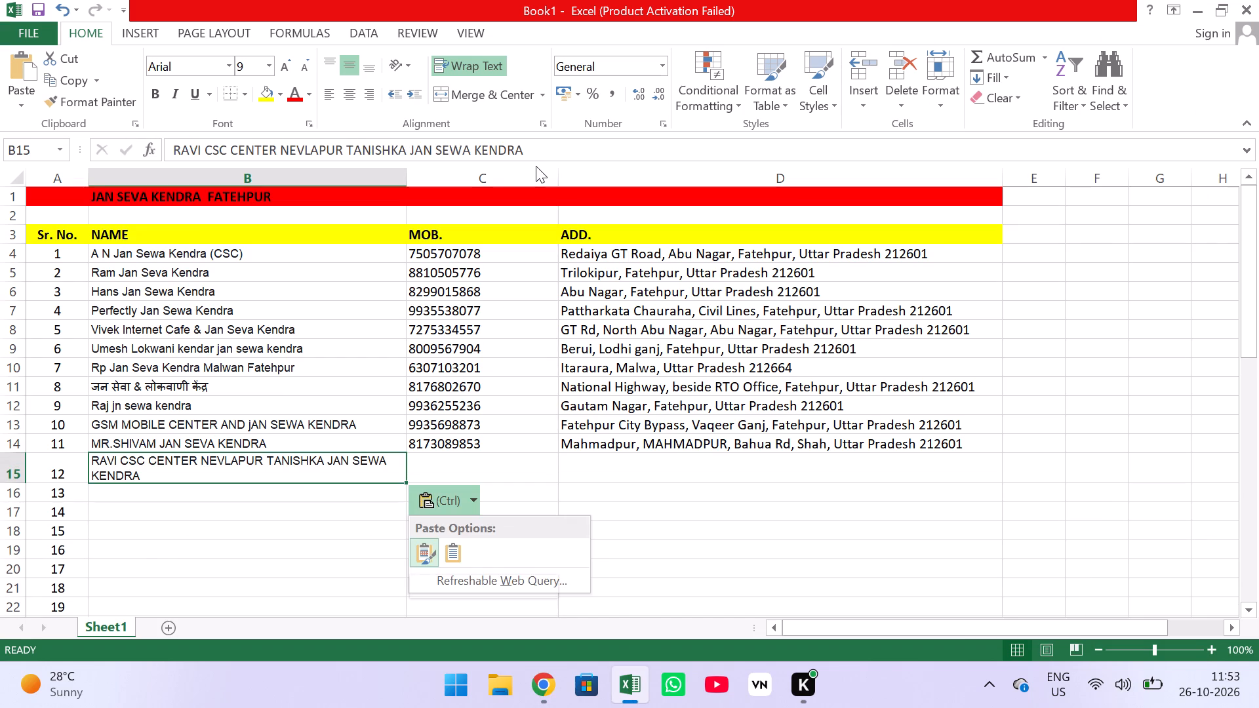
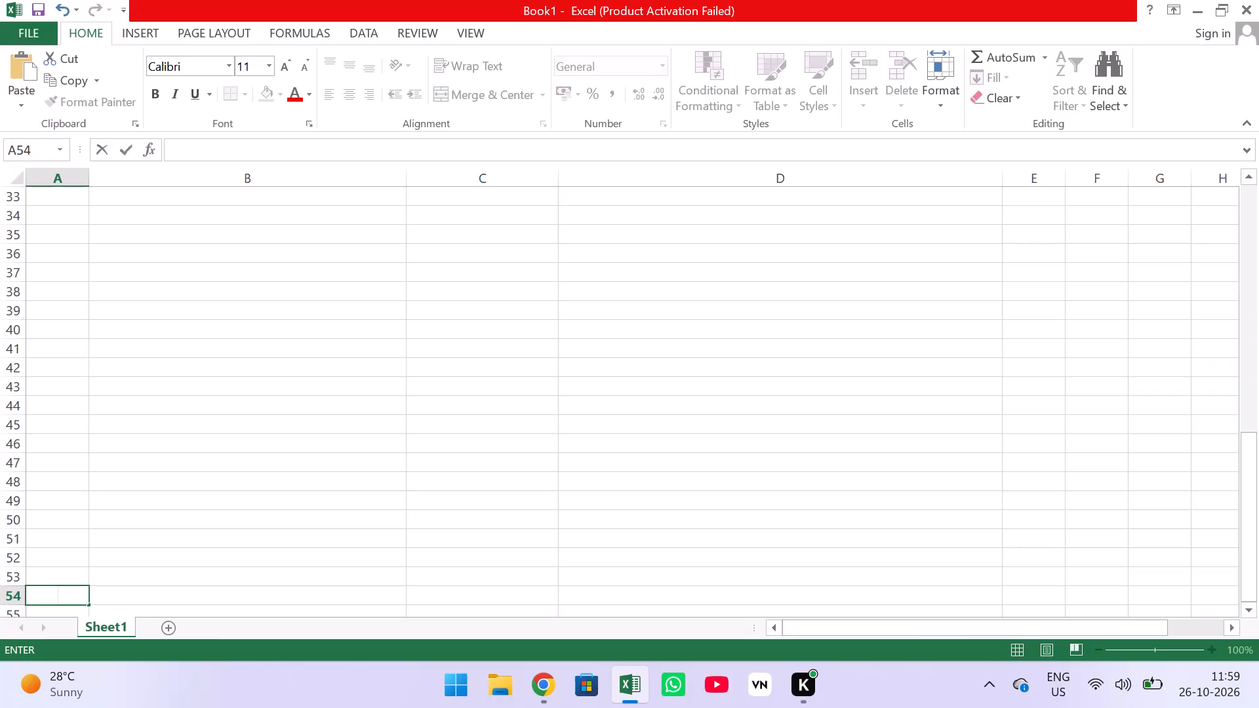
Apply all borders to the whole Jan Seva Kendra Fatehpur table, from the title row to entry 12 (A1 to D15).
{"action": "left_click", "coordinate": [130, 267]}
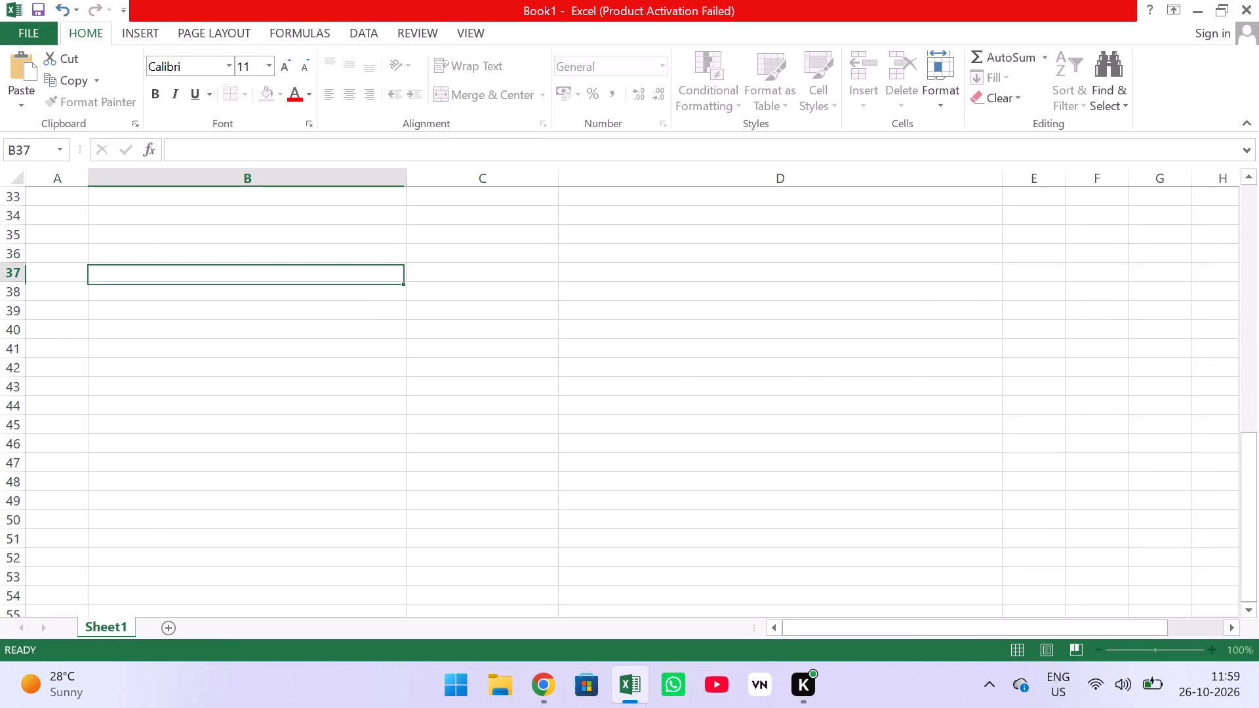
{"action": "scroll", "coordinate": [130, 267], "scroll_direction": "up", "scroll_amount": 4}
{"action": "scroll", "coordinate": [66, 435], "scroll_direction": "up", "scroll_amount": 1}
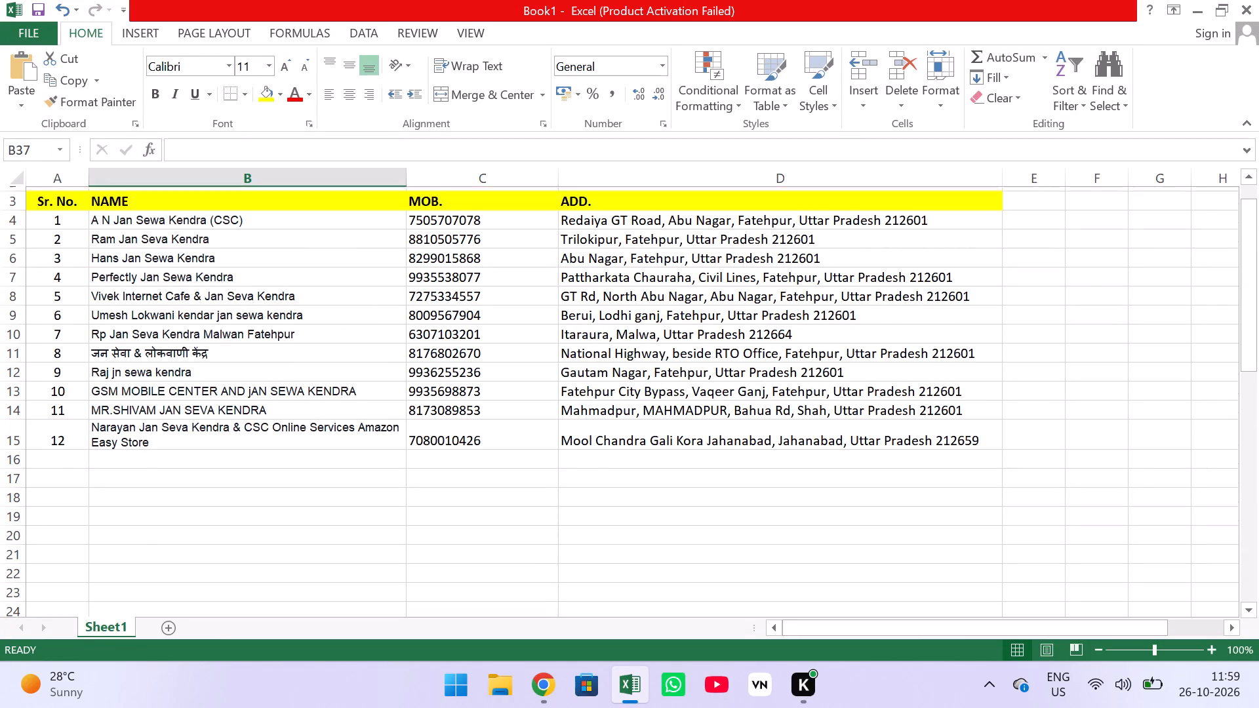
{"action": "scroll", "coordinate": [66, 435], "scroll_direction": "up", "scroll_amount": 2}
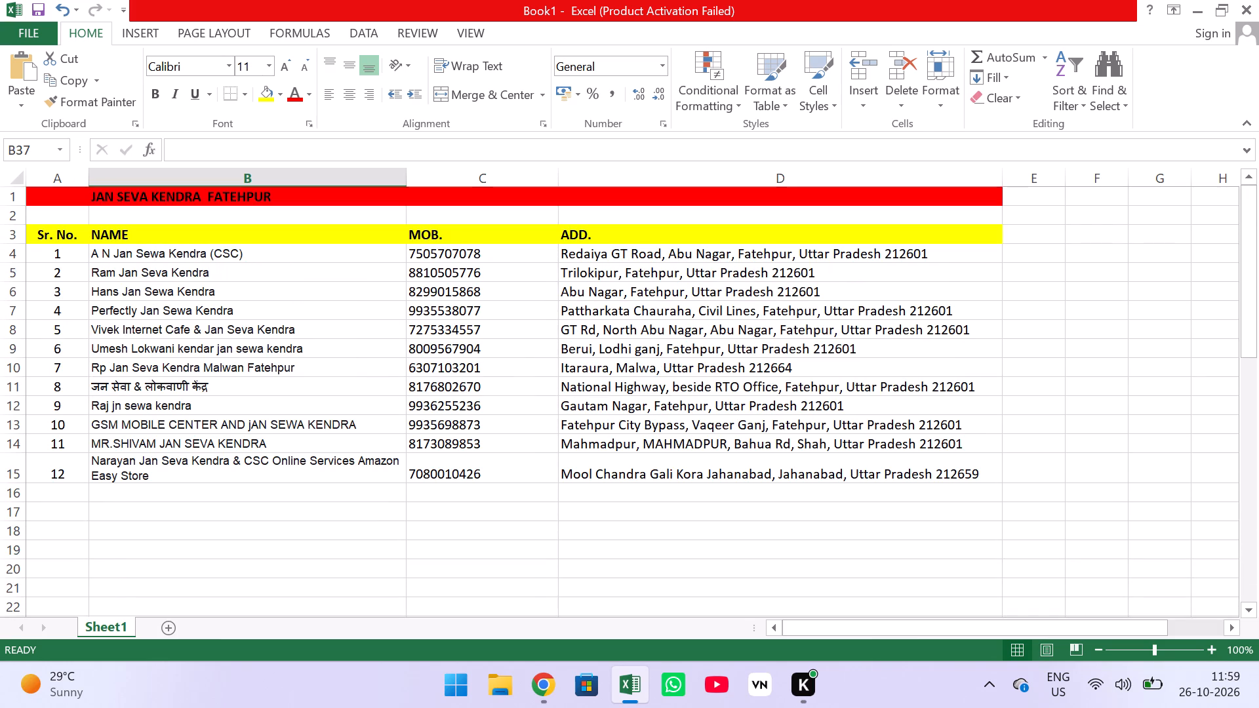
{"action": "left_click", "coordinate": [33, 201]}
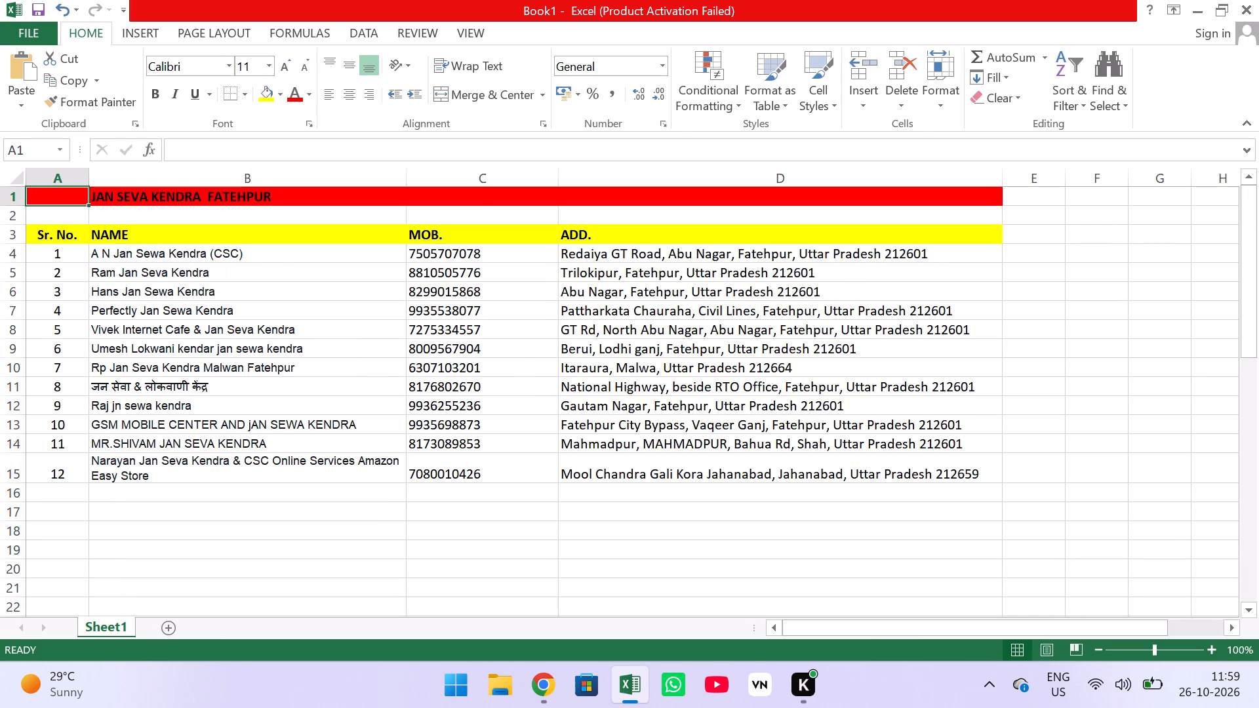
{"action": "left_click_drag", "start_coordinate": [35, 200], "coordinate": [791, 425]}
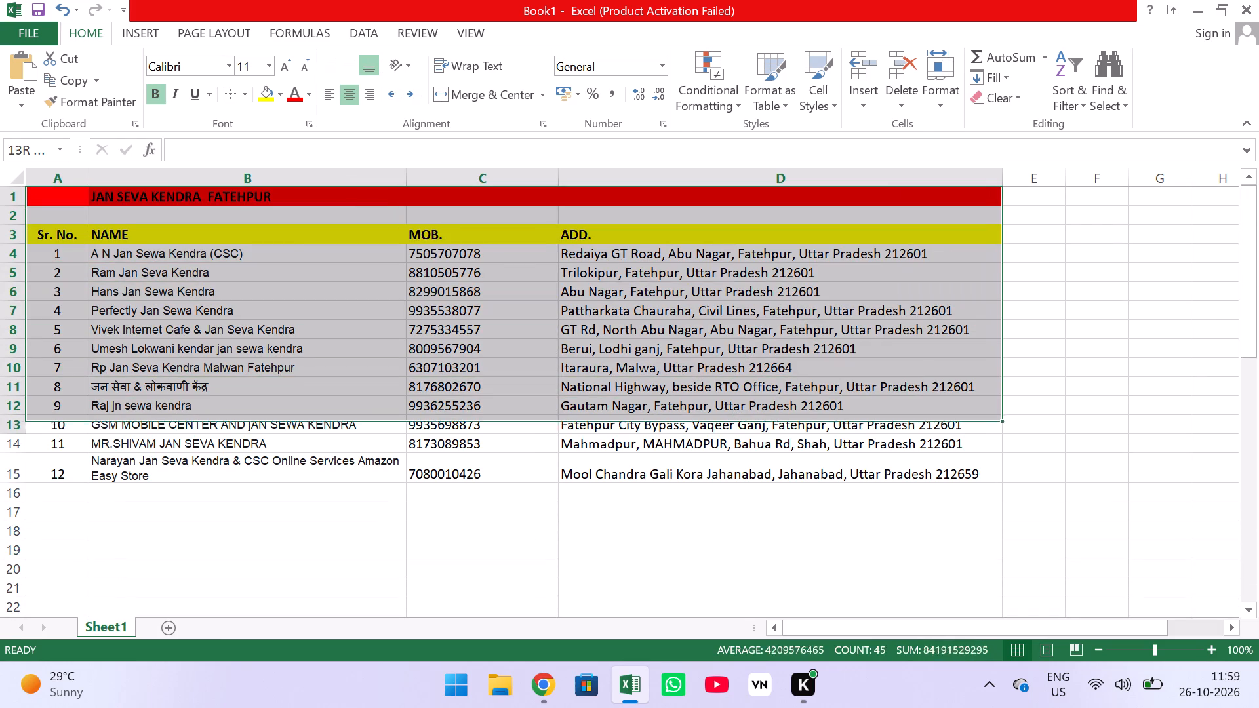
{"action": "left_click_drag", "start_coordinate": [791, 425], "coordinate": [803, 473]}
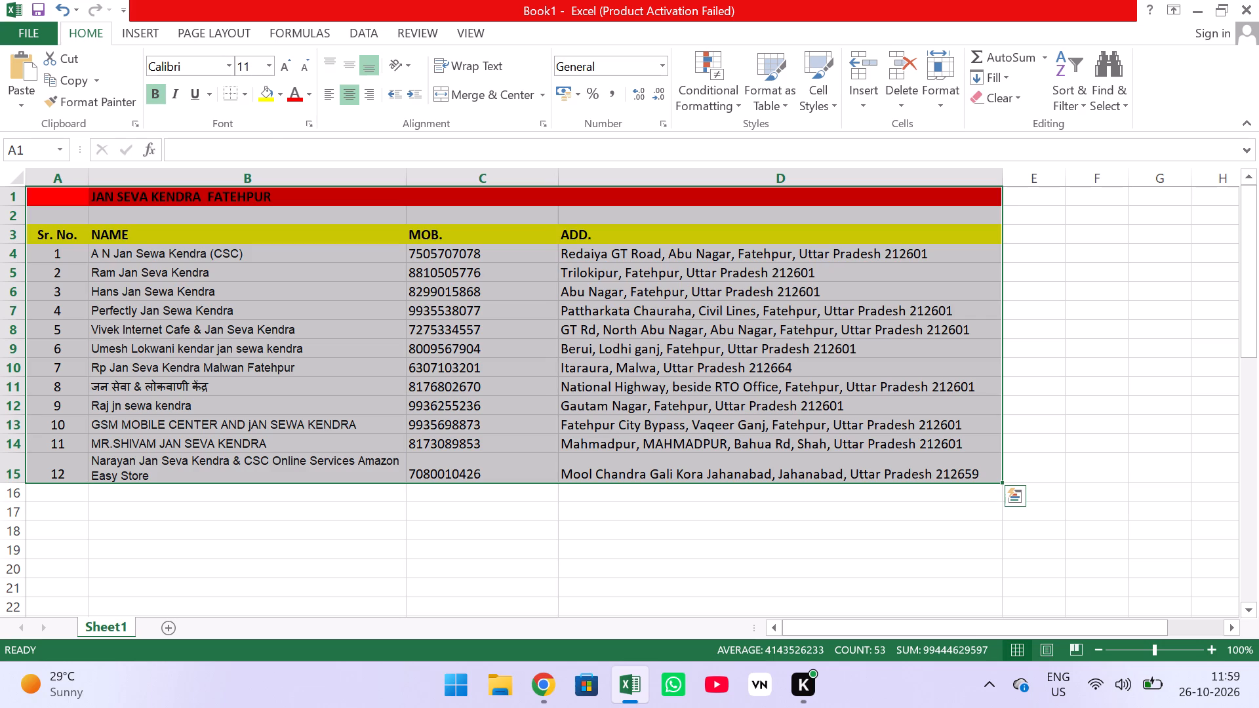
{"action": "left_click", "coordinate": [246, 99]}
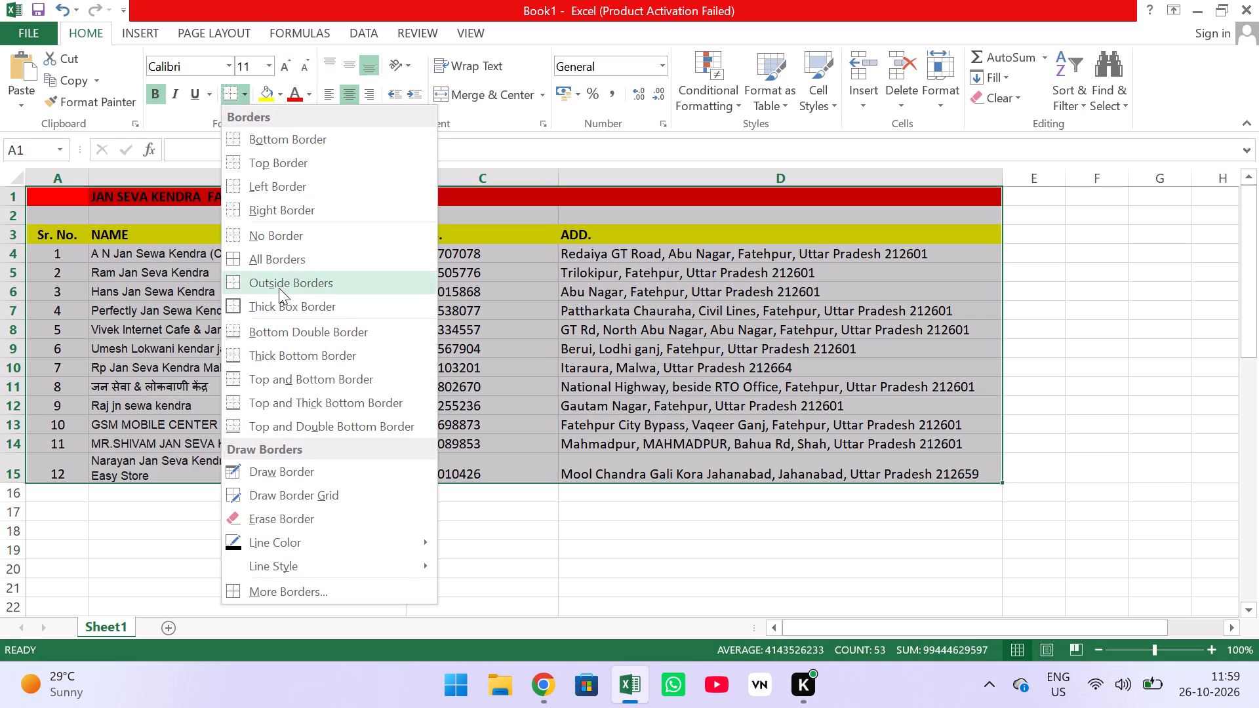
{"action": "left_click", "coordinate": [290, 256]}
{"action": "left_click", "coordinate": [224, 531]}
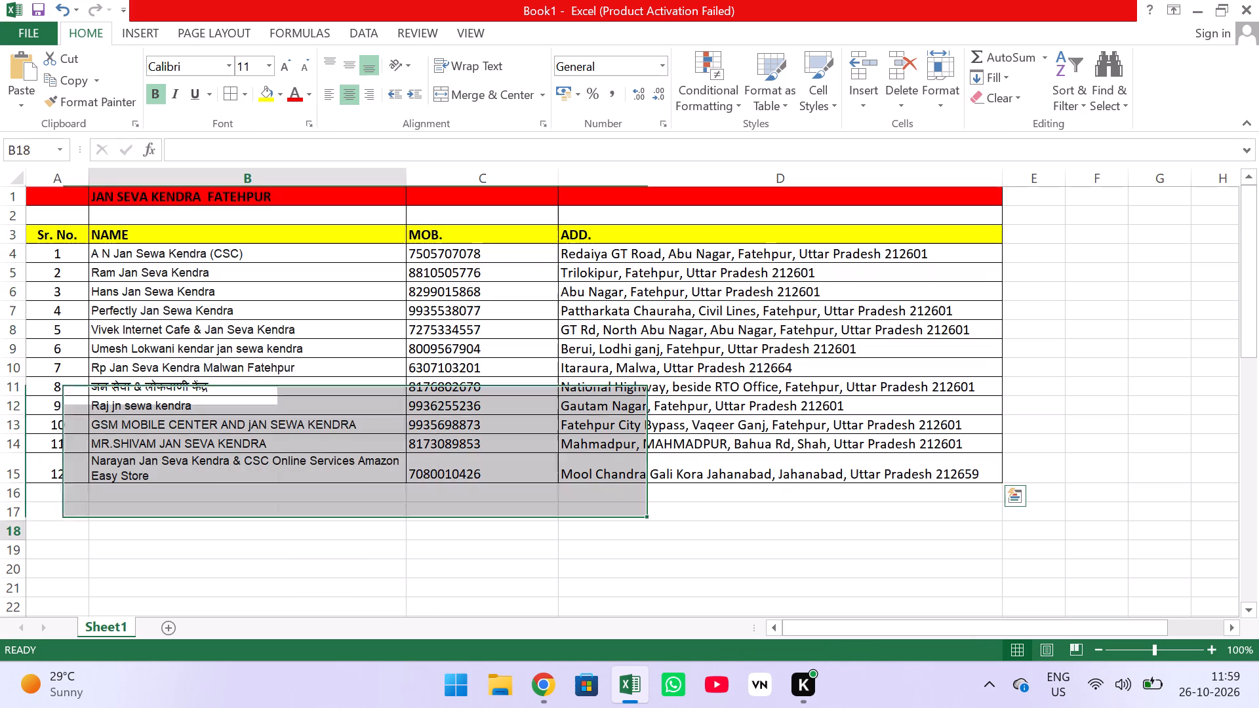
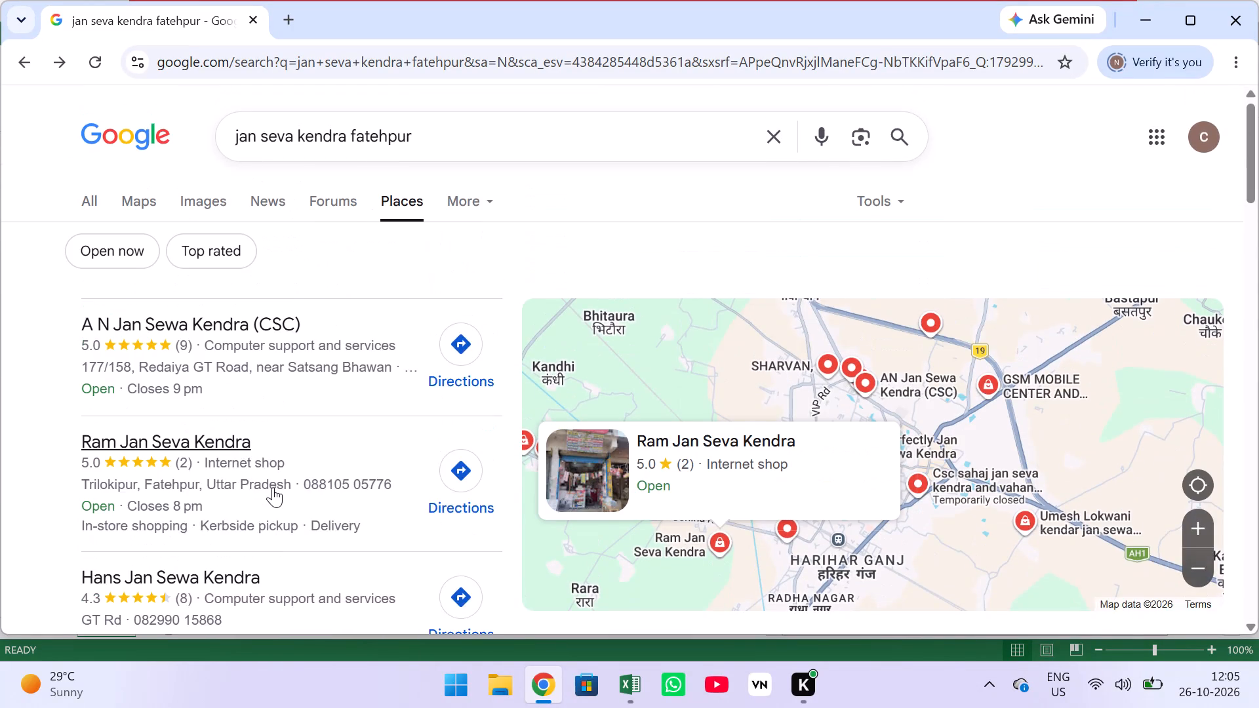
Change the Google Places search from jan seva kendra to "net cafe fatehpur".
{"action": "scroll", "coordinate": [273, 487], "scroll_direction": "down", "scroll_amount": 8}
{"action": "scroll", "coordinate": [273, 487], "scroll_direction": "up", "scroll_amount": 1}
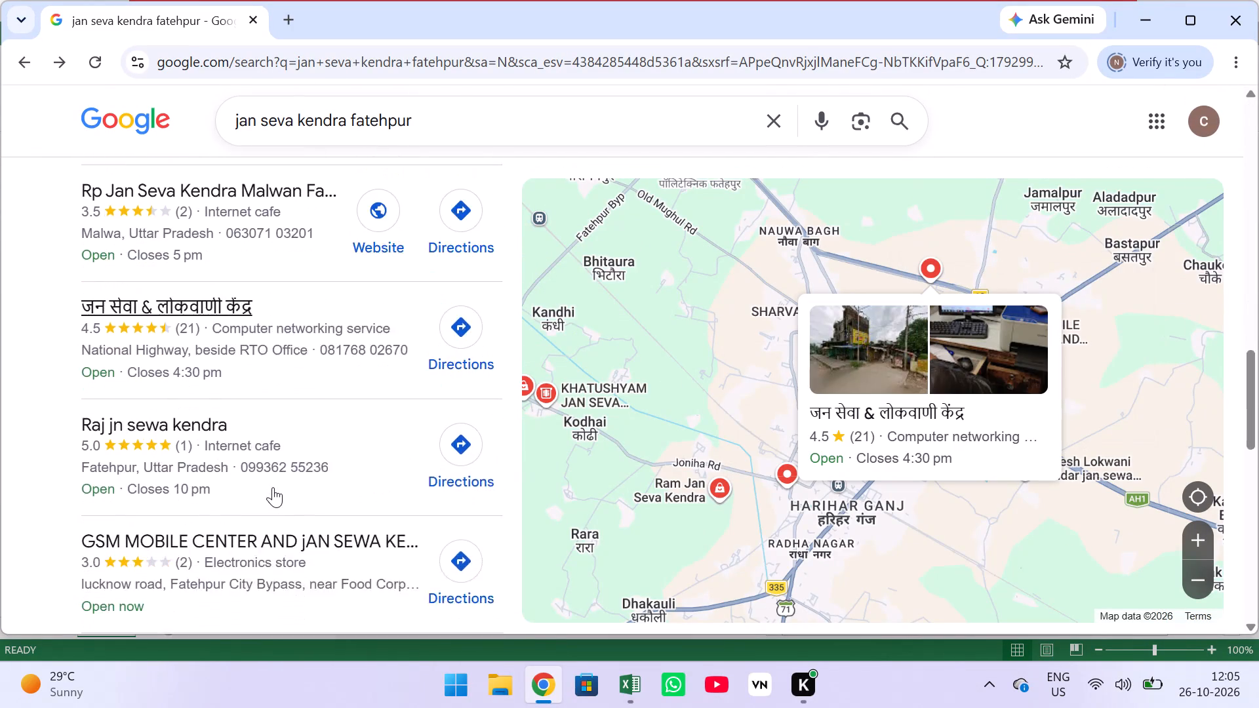
{"action": "scroll", "coordinate": [273, 487], "scroll_direction": "up", "scroll_amount": 6}
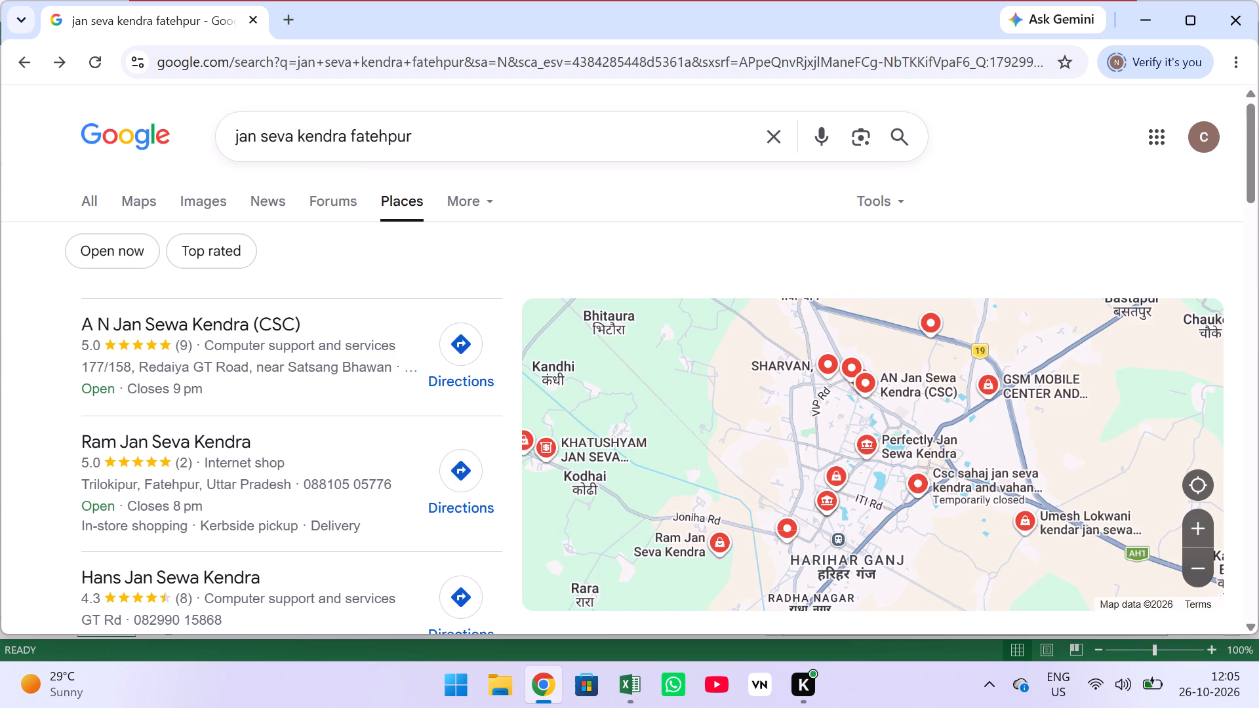
{"action": "left_click", "coordinate": [350, 137]}
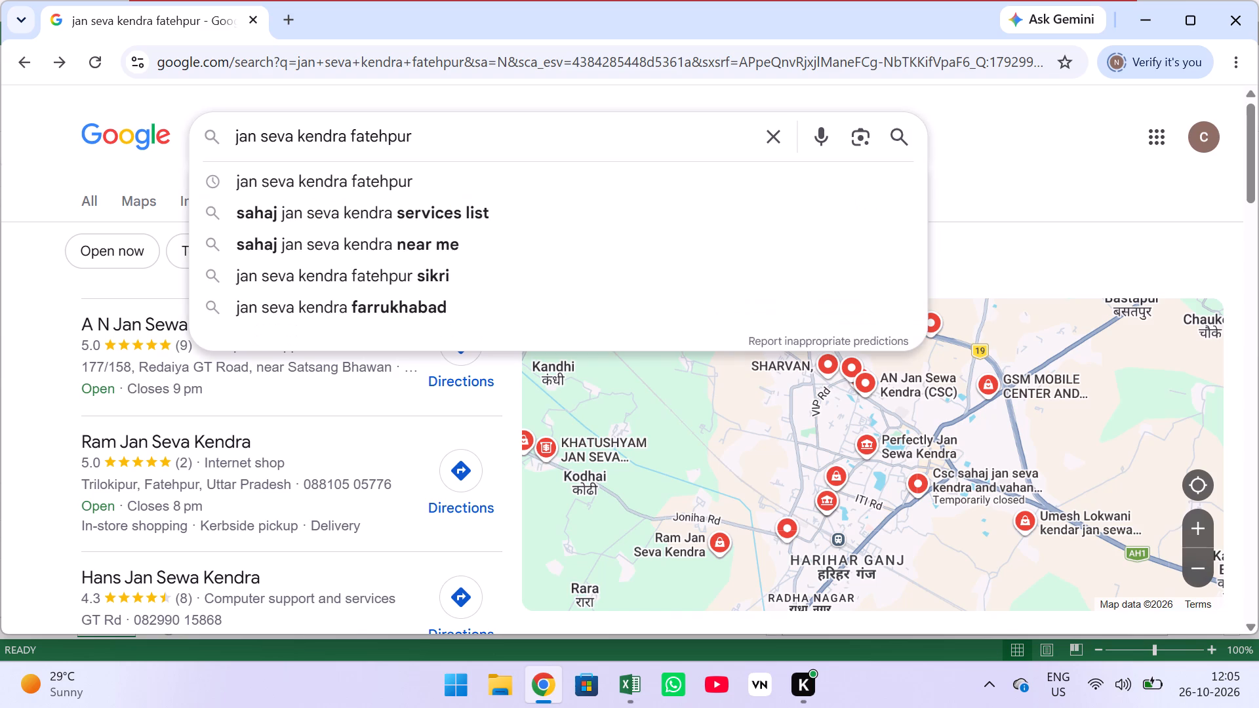
{"action": "left_click", "coordinate": [345, 136]}
{"action": "key", "text": "BackSpace"}
{"action": "key", "text": "BackSpace"}
{"action": "key", "text": "BackSpace"}
{"action": "key", "text": "BackSpace"}
{"action": "key", "text": "BackSpace"}
{"action": "key", "text": "BackSpace"}
{"action": "key", "text": "BackSpace"}
{"action": "key", "text": "BackSpace"}
{"action": "key", "text": "BackSpace"}
{"action": "key", "text": "BackSpace"}
{"action": "key", "text": "BackSpace"}
{"action": "key", "text": "BackSpace"}
{"action": "key", "text": "BackSpace"}
{"action": "key", "text": "BackSpace"}
{"action": "key", "text": "BackSpace"}
{"action": "key", "text": "BackSpace"}
{"action": "key", "text": "BackSpace"}
{"action": "key", "text": "BackSpace"}
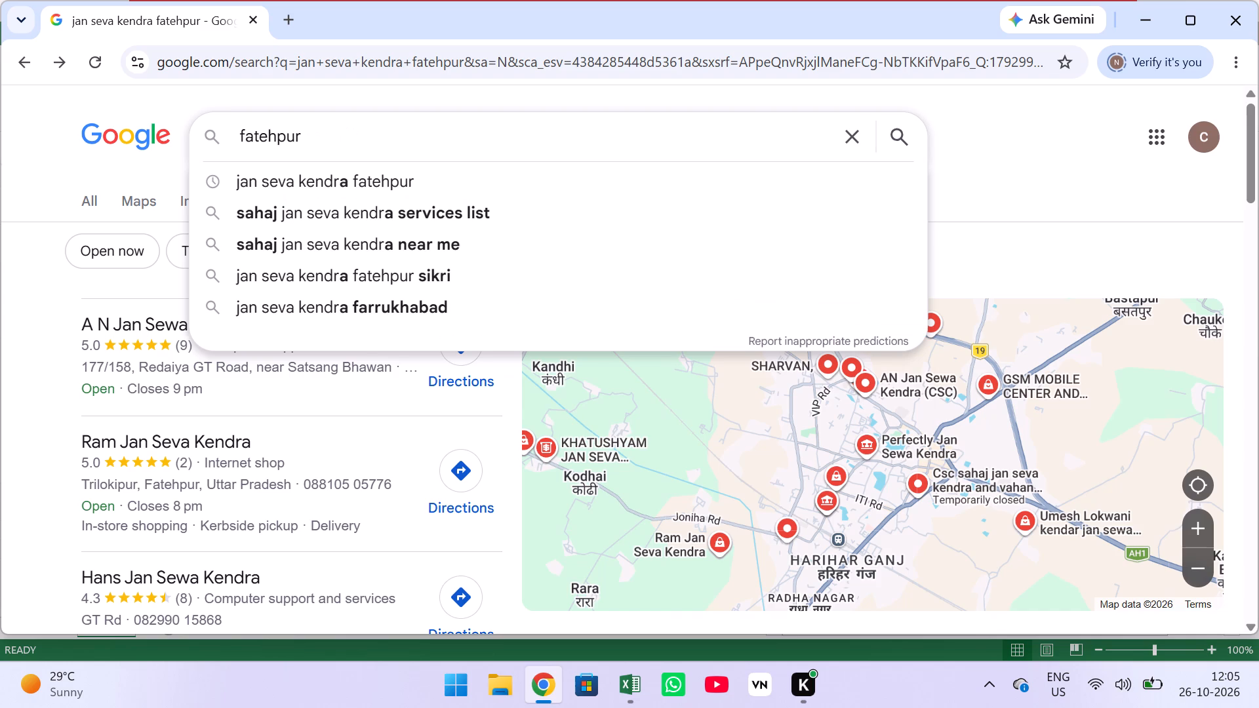
{"action": "type", "text": "ne"}
{"action": "type", "text": "t cafe"}
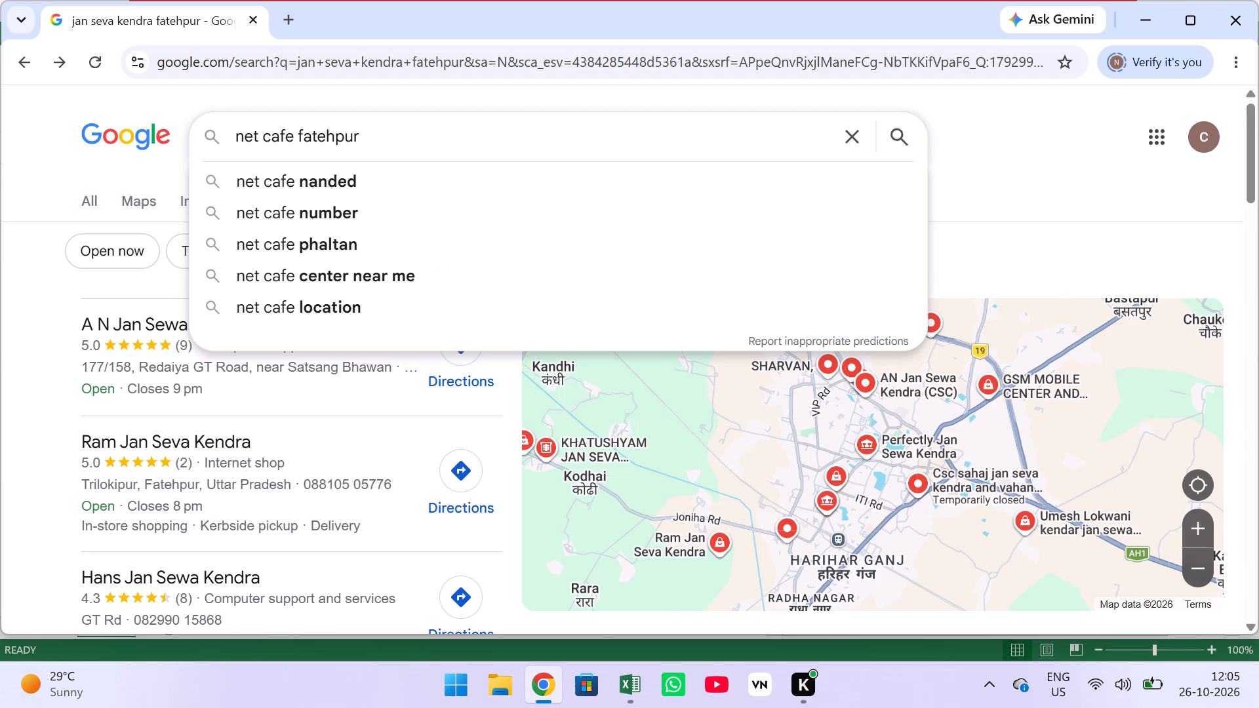
{"action": "key", "text": "Return"}
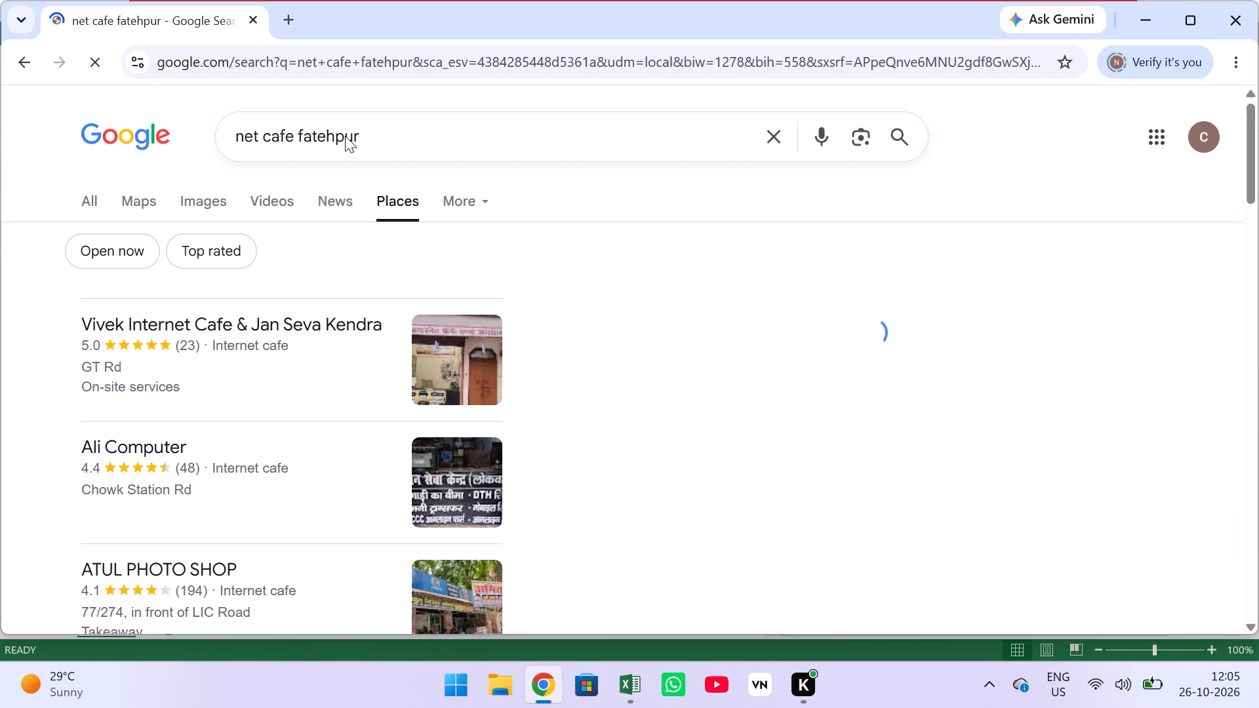
Look through the net cafe listings and check the Vivek Internet Cafe & Jan Seva Kendra details against the Excel sheet.
{"action": "scroll", "coordinate": [275, 288], "scroll_direction": "down", "scroll_amount": 5}
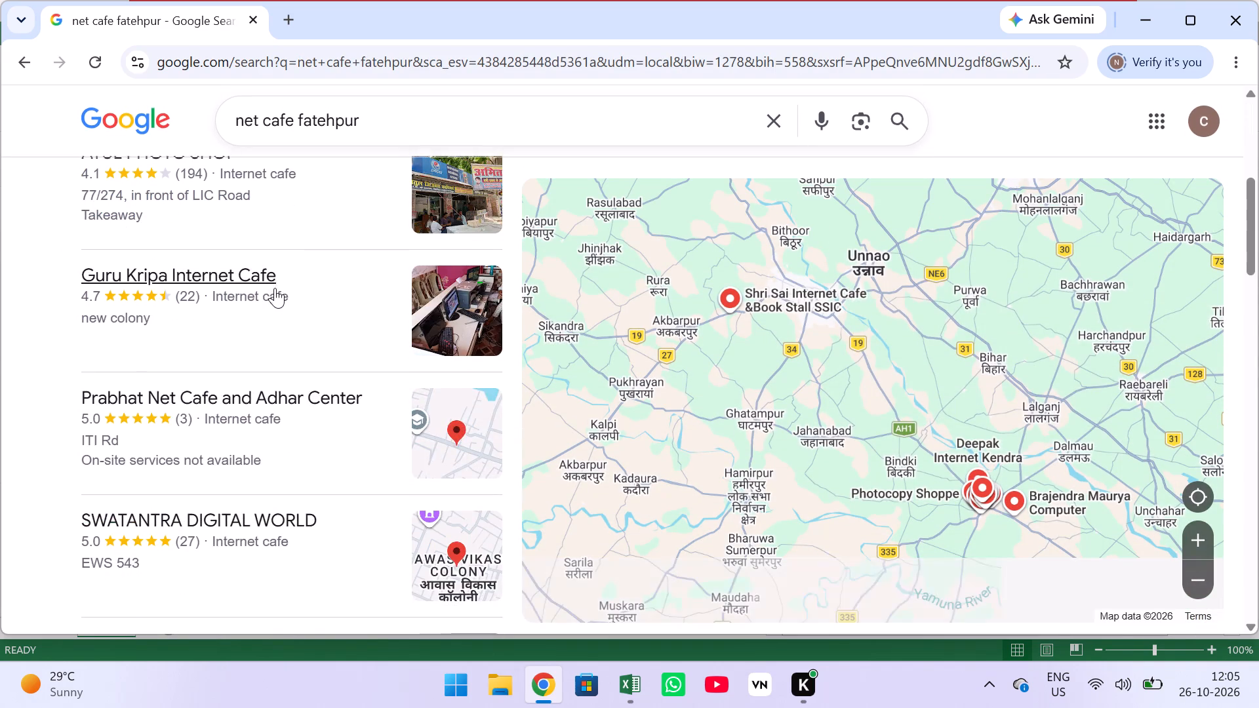
{"action": "scroll", "coordinate": [275, 288], "scroll_direction": "down", "scroll_amount": 7}
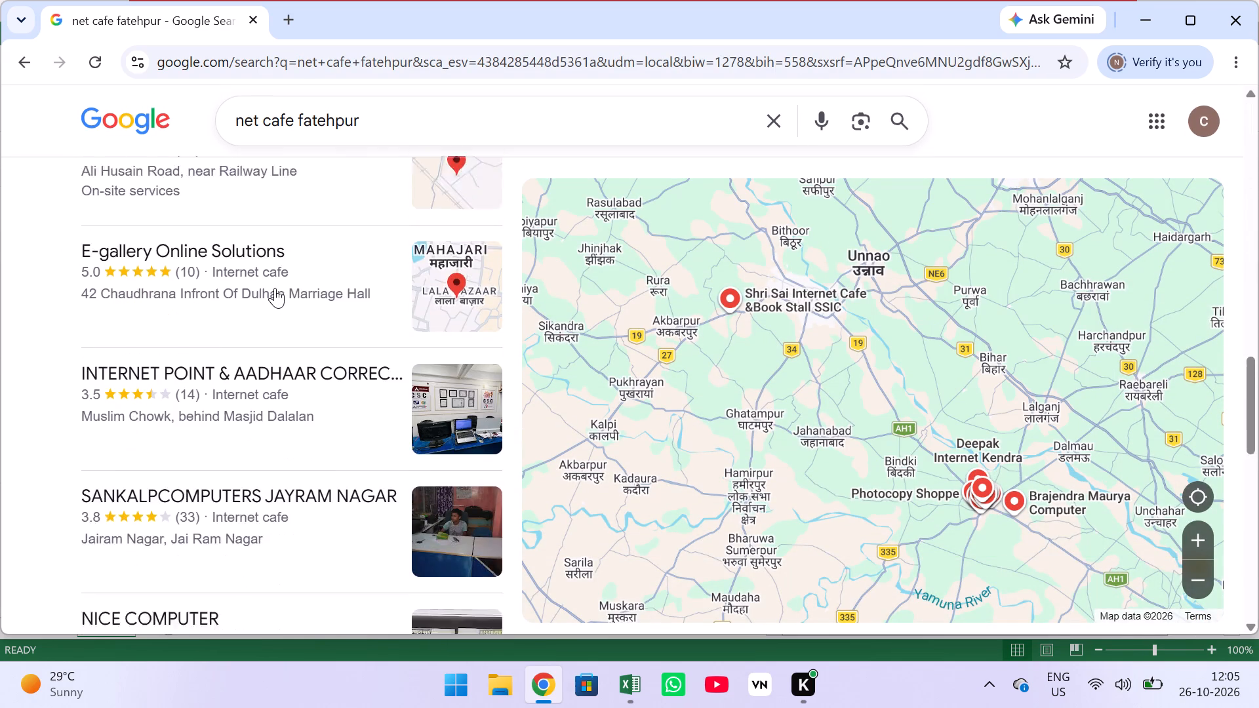
{"action": "scroll", "coordinate": [275, 288], "scroll_direction": "down", "scroll_amount": 7}
{"action": "scroll", "coordinate": [275, 288], "scroll_direction": "up", "scroll_amount": 9}
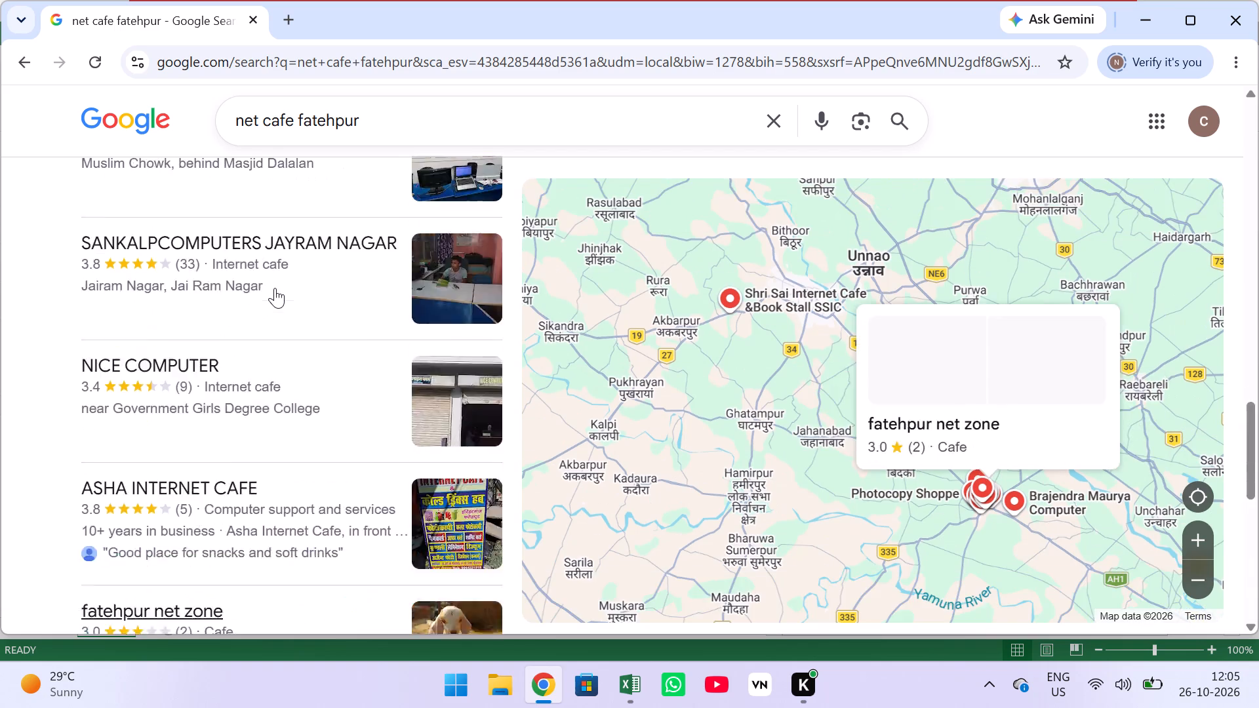
{"action": "scroll", "coordinate": [275, 288], "scroll_direction": "up", "scroll_amount": 8}
{"action": "left_click", "coordinate": [127, 326]}
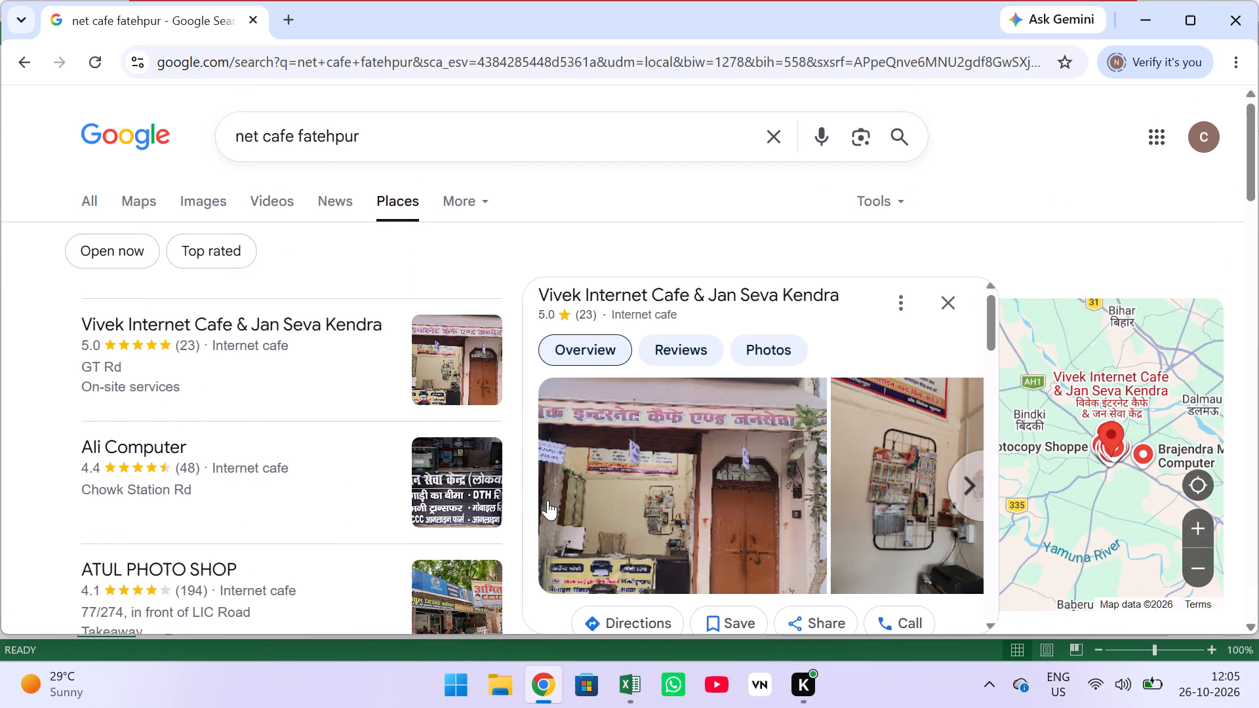
{"action": "left_click", "coordinate": [633, 676]}
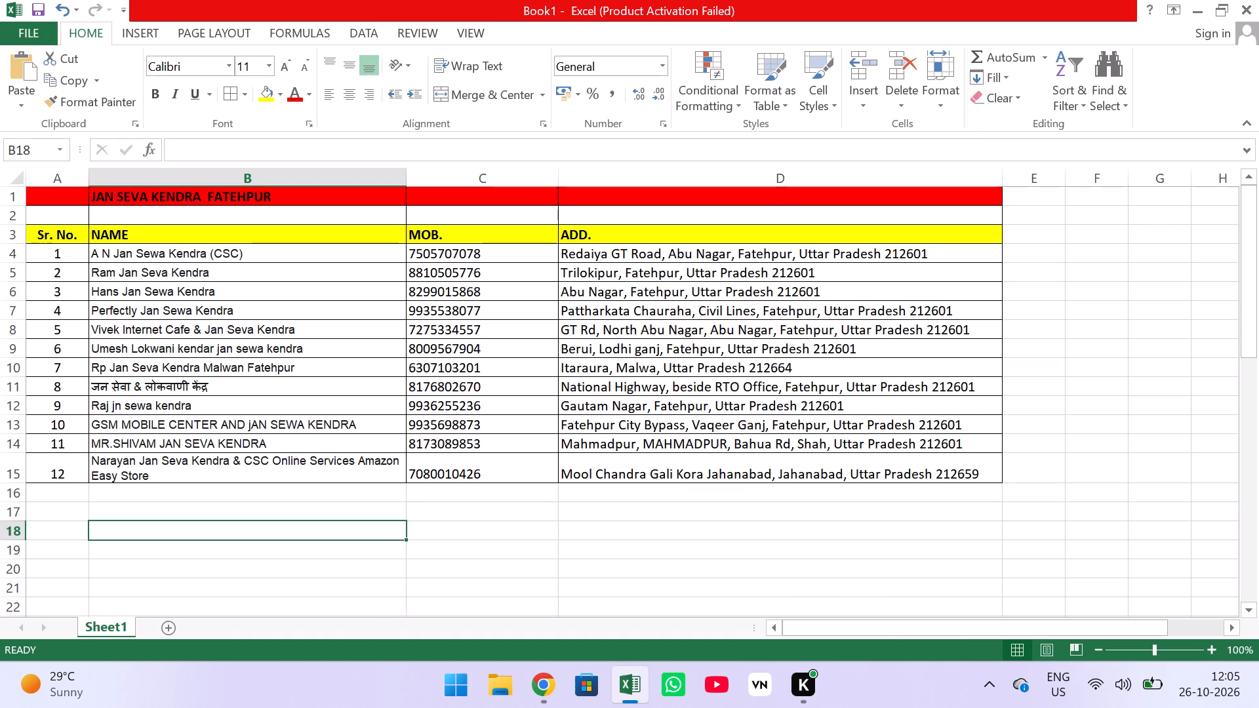
{"action": "key", "text": "alt+Tab"}
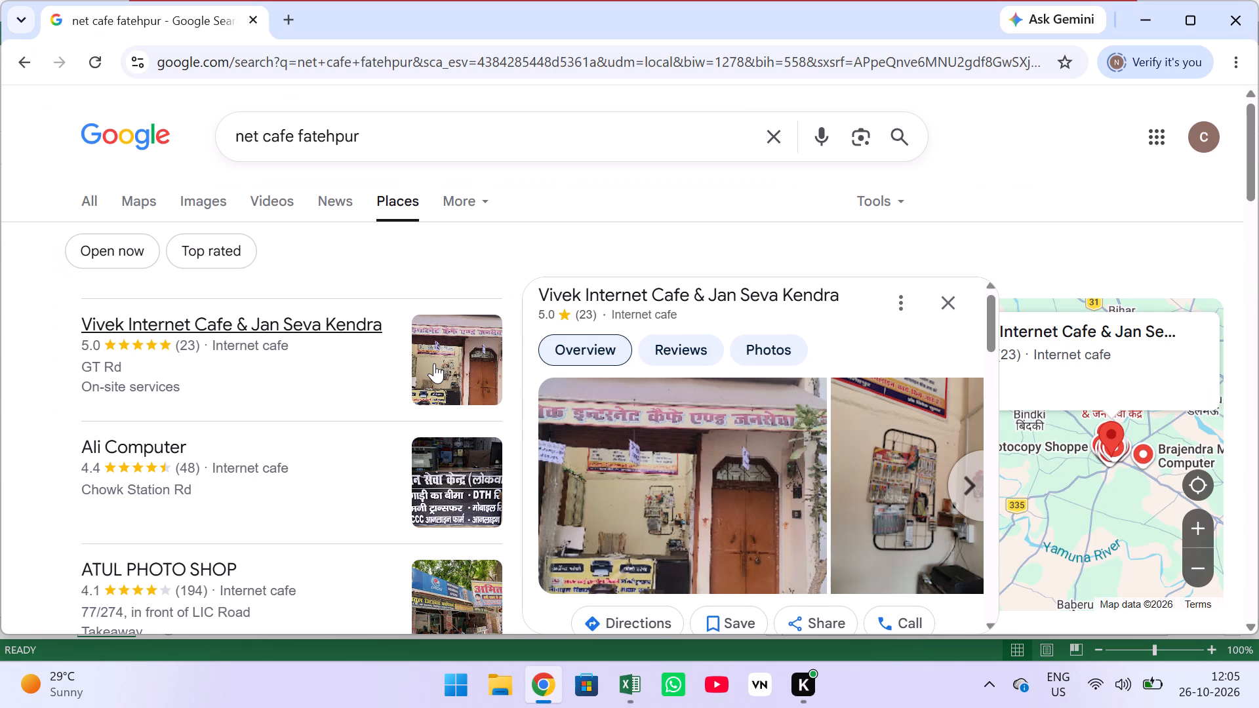
{"action": "scroll", "coordinate": [733, 429], "scroll_direction": "down", "scroll_amount": 2}
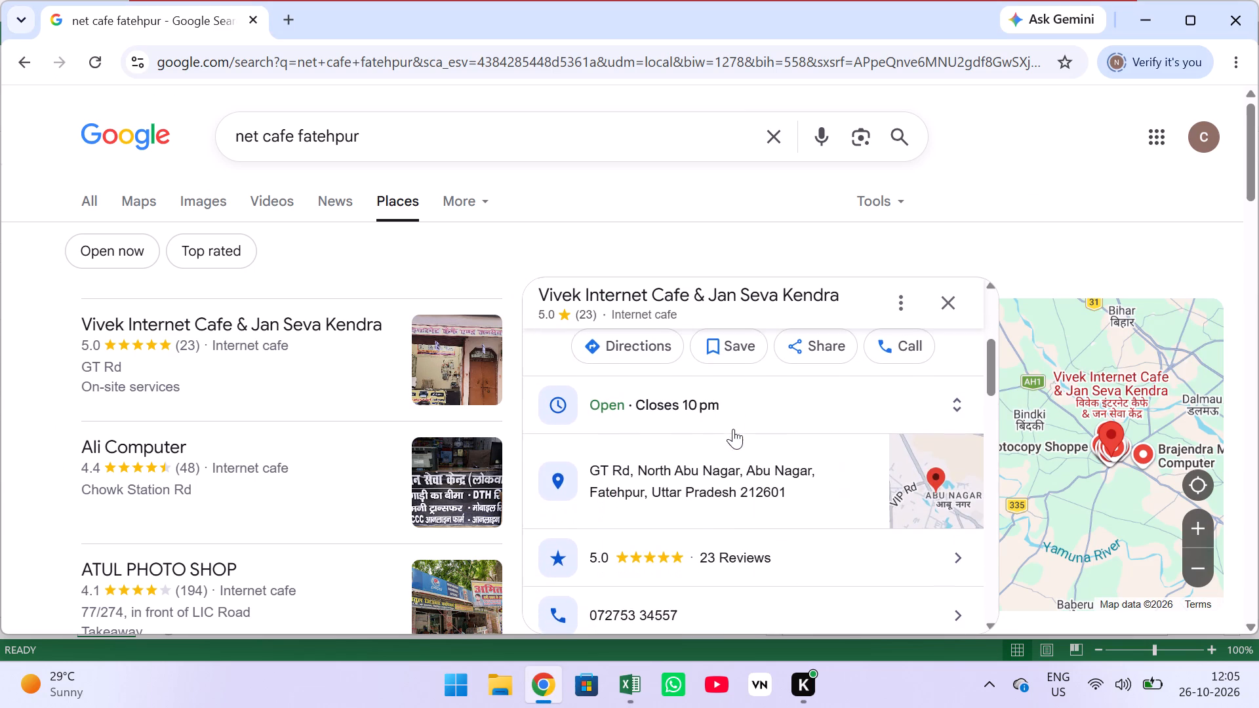
{"action": "scroll", "coordinate": [733, 429], "scroll_direction": "down", "scroll_amount": 1}
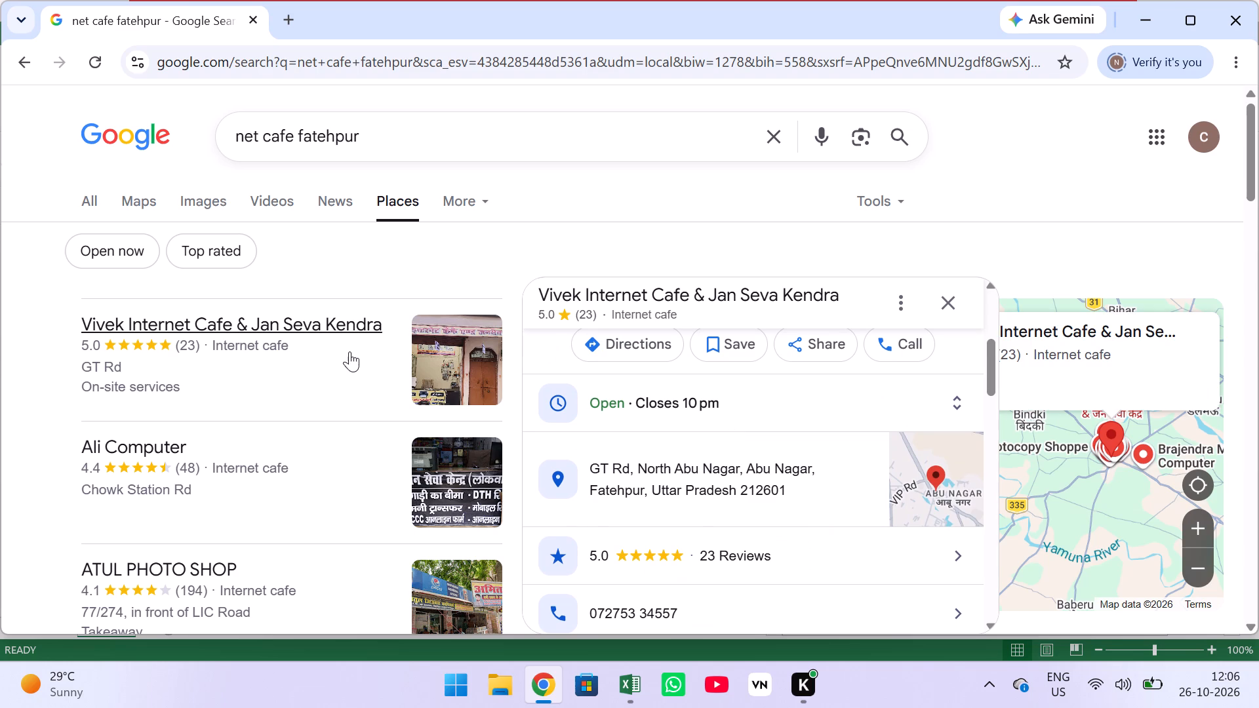
Open the Ali Computer listing and copy its business name.
{"action": "left_click", "coordinate": [135, 438]}
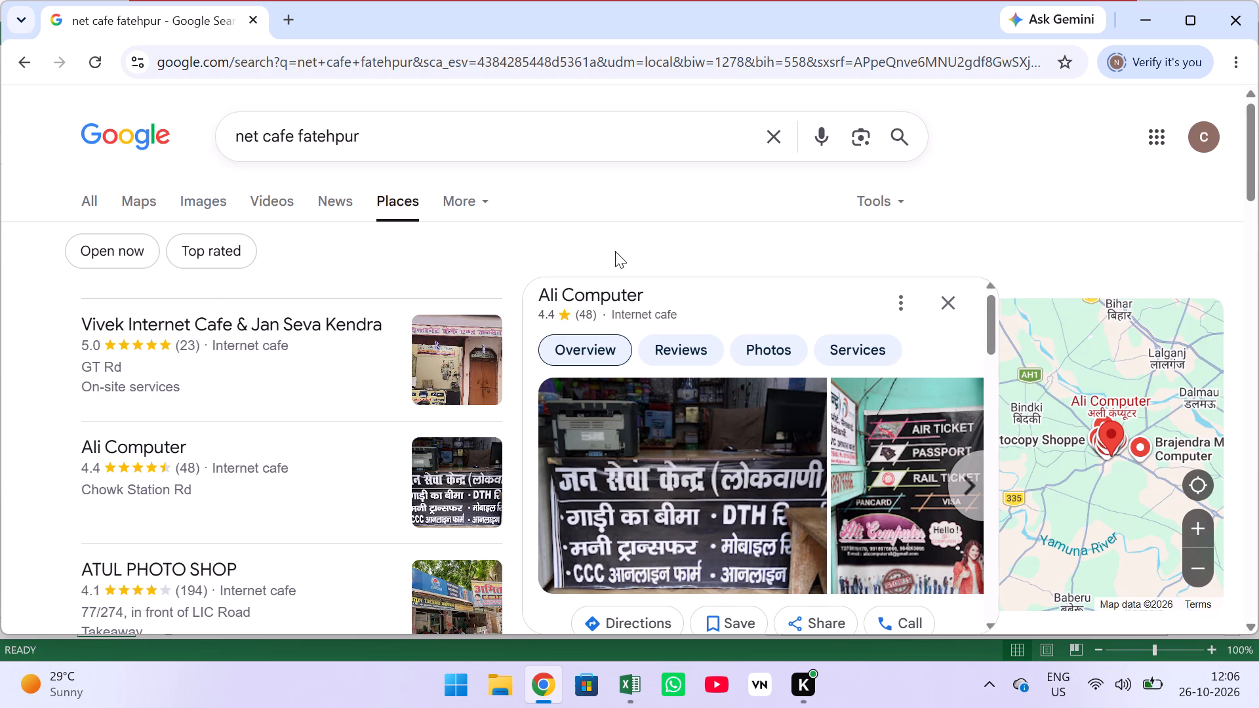
{"action": "left_click_drag", "start_coordinate": [653, 290], "coordinate": [517, 286]}
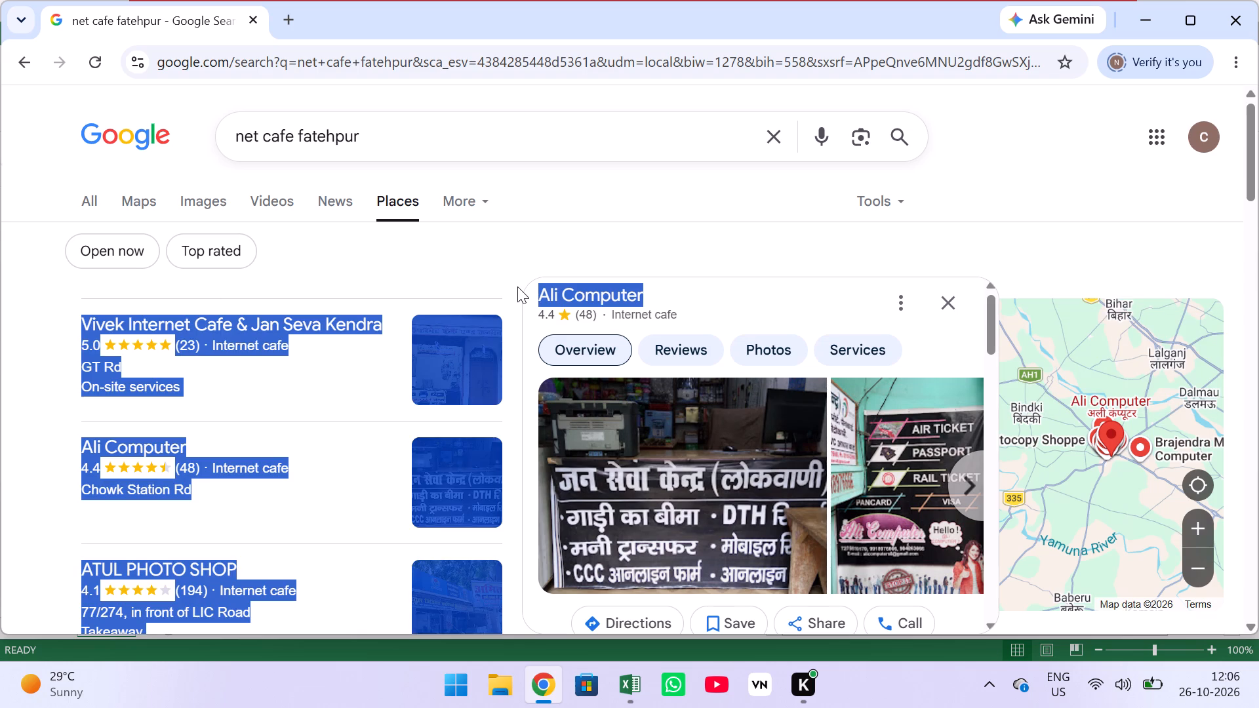
{"action": "left_click", "coordinate": [586, 288]}
{"action": "left_click_drag", "start_coordinate": [644, 294], "coordinate": [536, 298]}
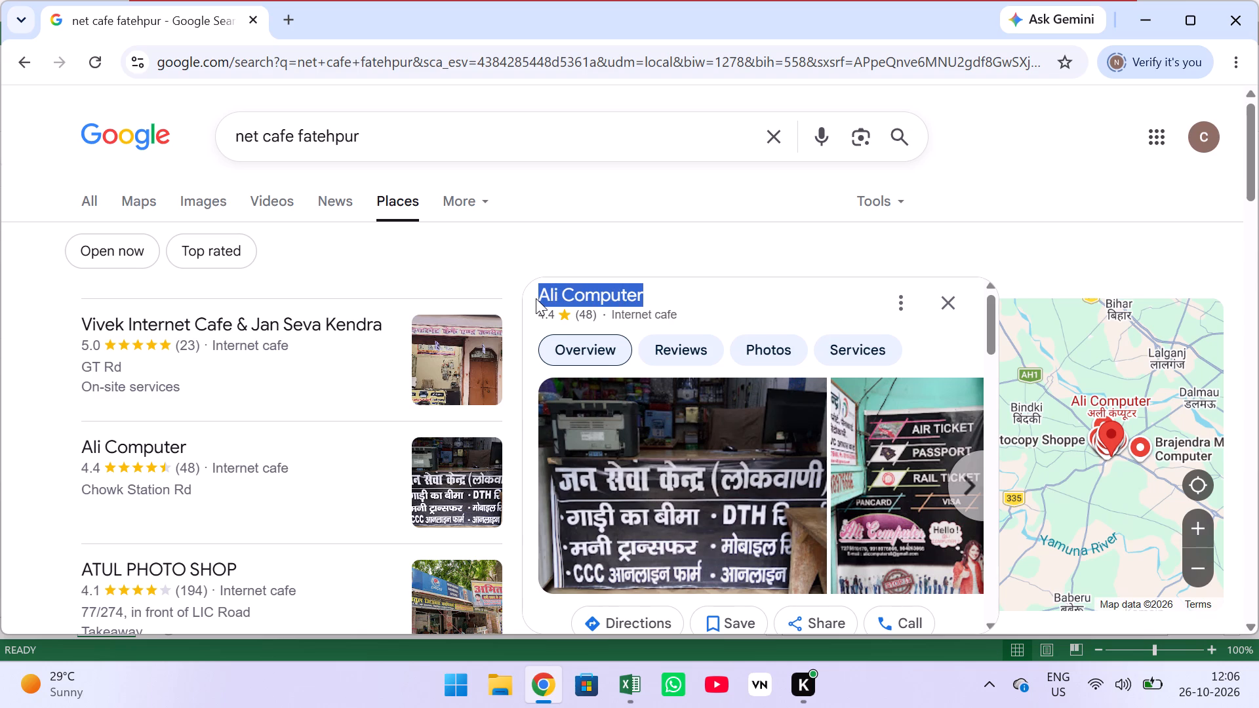
{"action": "key", "text": "ctrl+c"}
Switch to Excel and enter the new section heading NET CAFÉ FATEHPUR in B17, below the Jan Seva Kendra table.
{"action": "key", "text": "alt+Tab"}
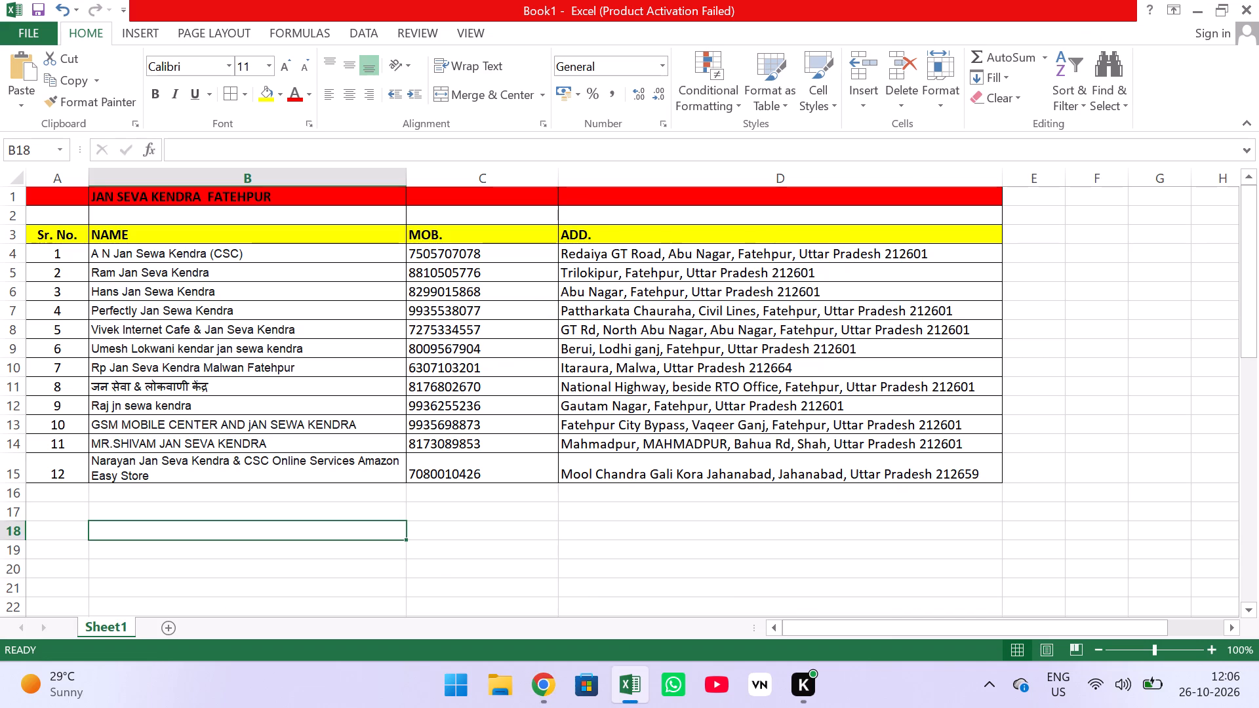
{"action": "left_click", "coordinate": [110, 513]}
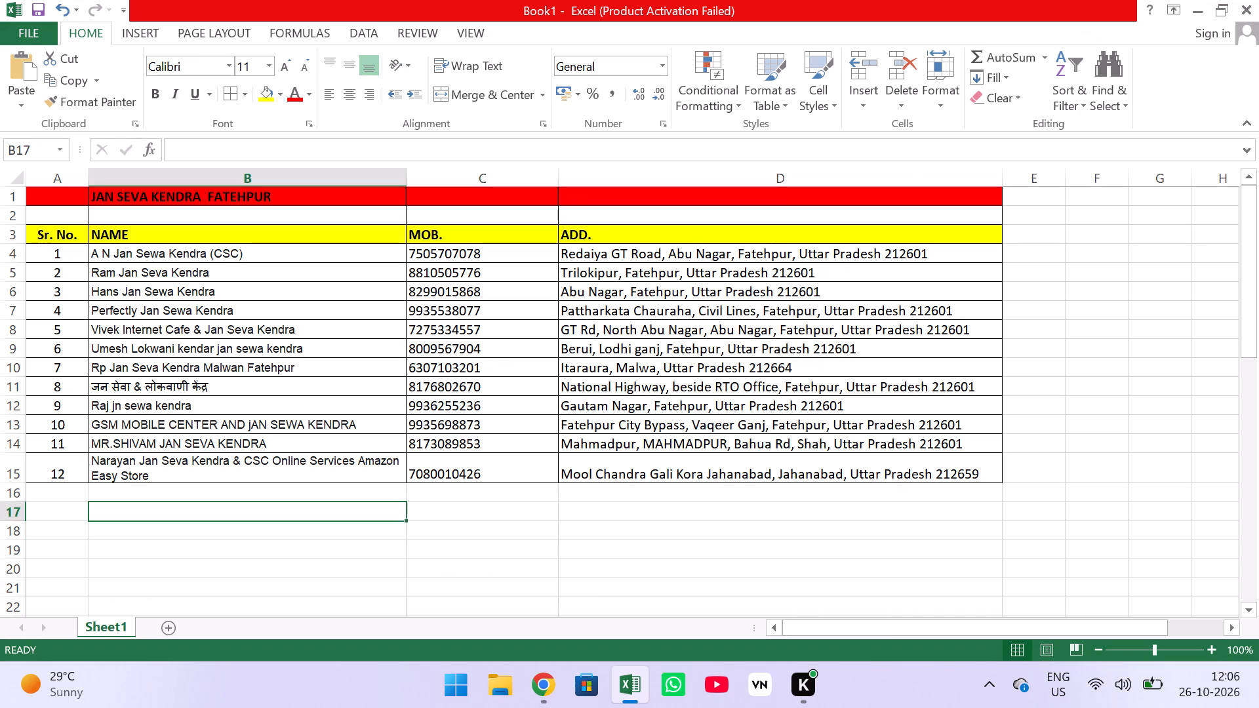
{"action": "type", "text": "NE"}
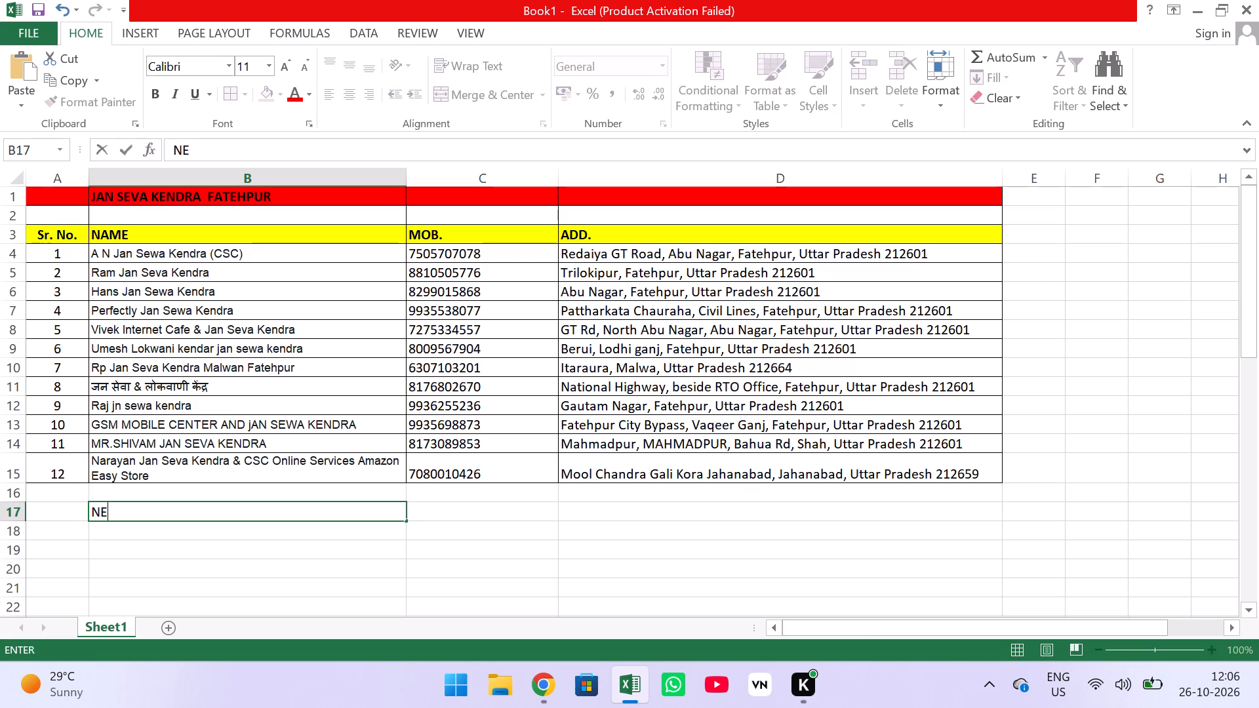
{"action": "type", "text": "T CAFE"}
{"action": "key", "text": "space"}
{"action": "key", "text": "BackSpace"}
{"action": "key", "text": "BackSpace"}
{"action": "type", "text": "E"}
{"action": "key", "text": "space"}
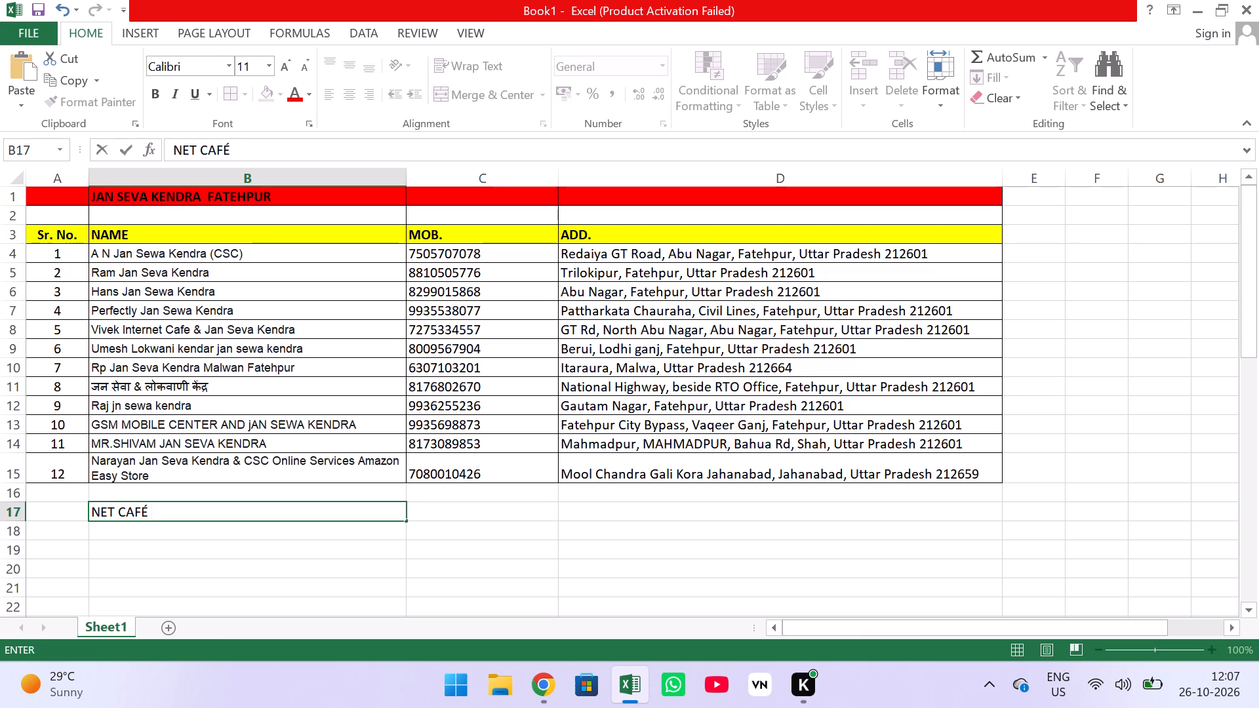
{"action": "type", "text": "FATEH"}
{"action": "key", "text": "p"}
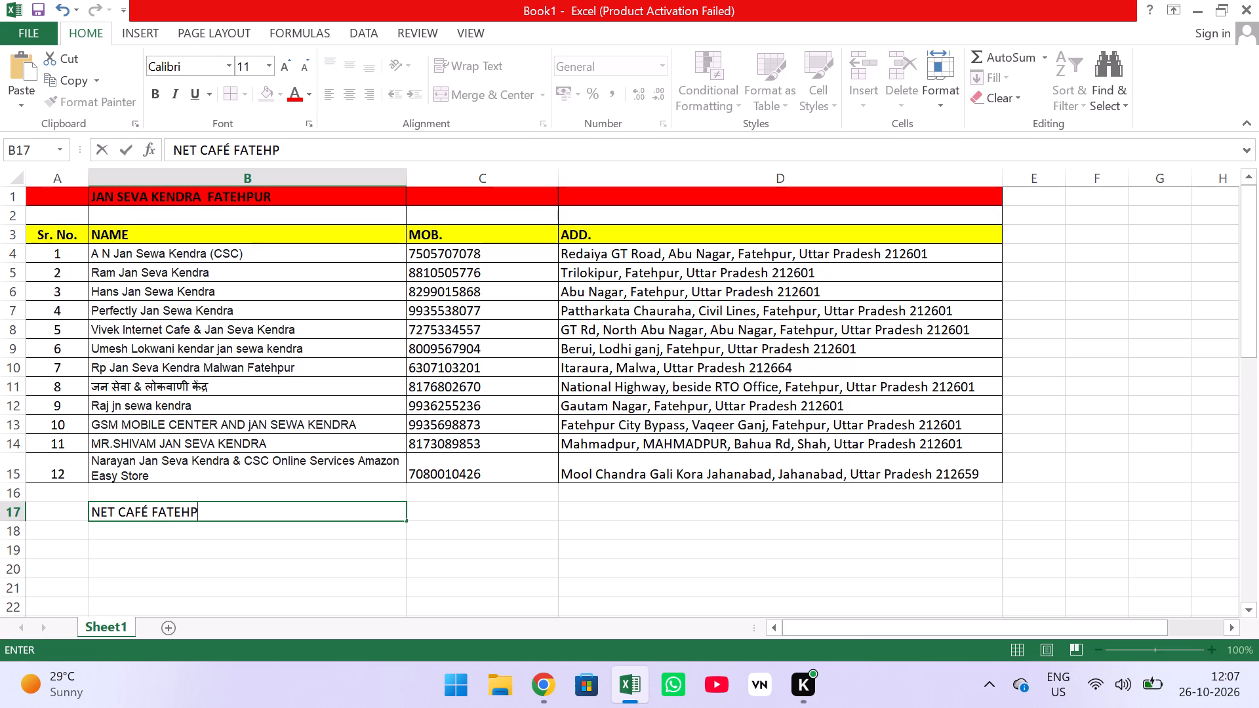
{"action": "type", "text": "UR"}
{"action": "key", "text": "Left"}
{"action": "key", "text": "Left"}
{"action": "key", "text": "Left"}
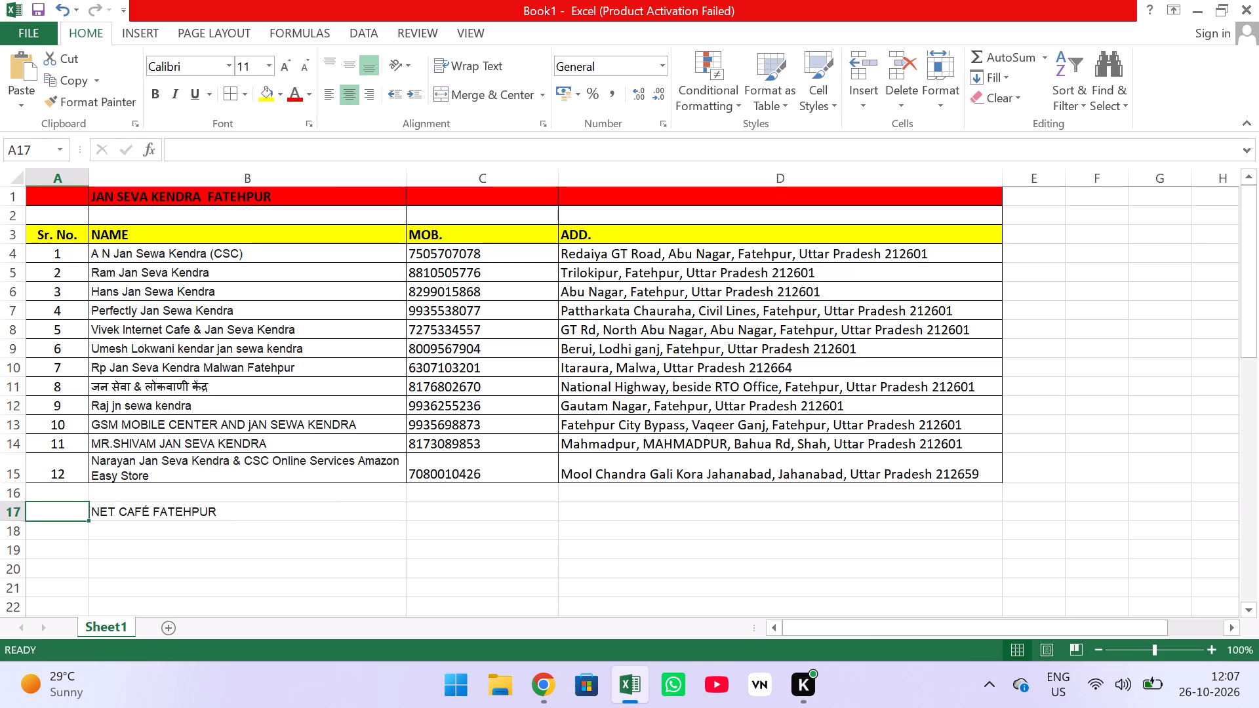
Replace the accented É in the B17 heading with a plain E, giving NET CAFE FATEHPUR.
{"action": "key", "text": "Right"}
{"action": "double_click", "coordinate": [226, 515]}
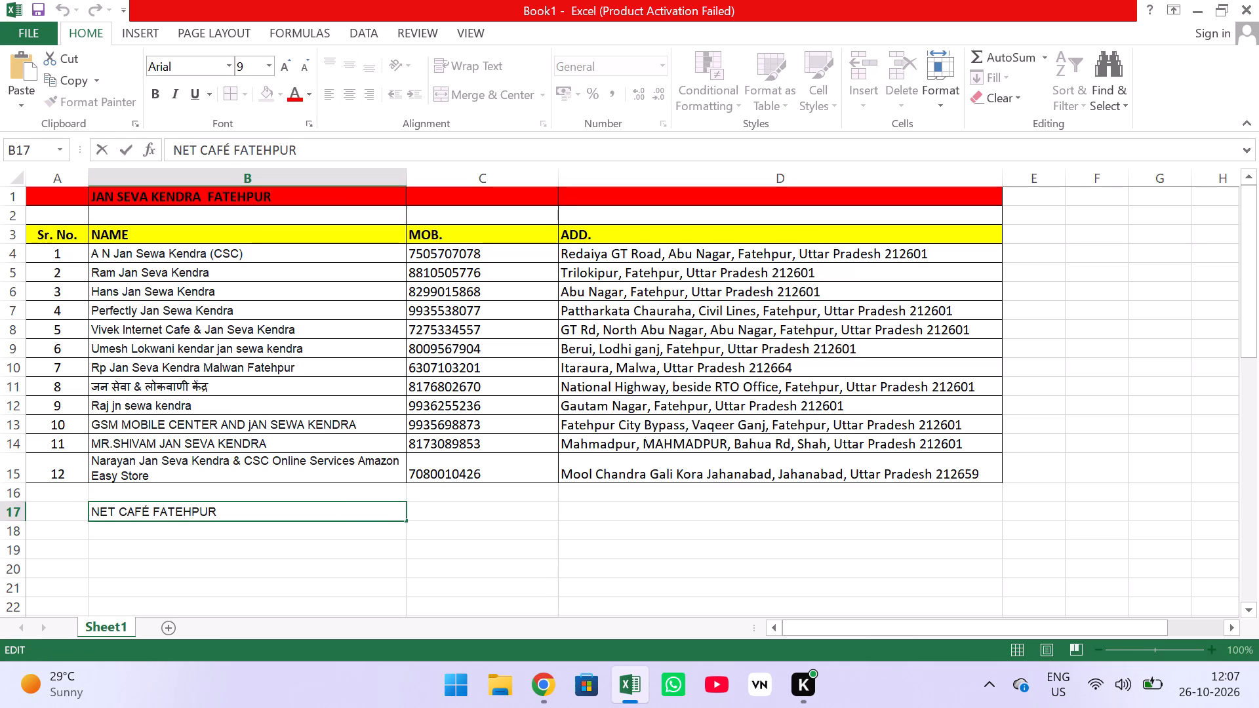
{"action": "left_click", "coordinate": [229, 148]}
{"action": "key", "text": "BackSpace"}
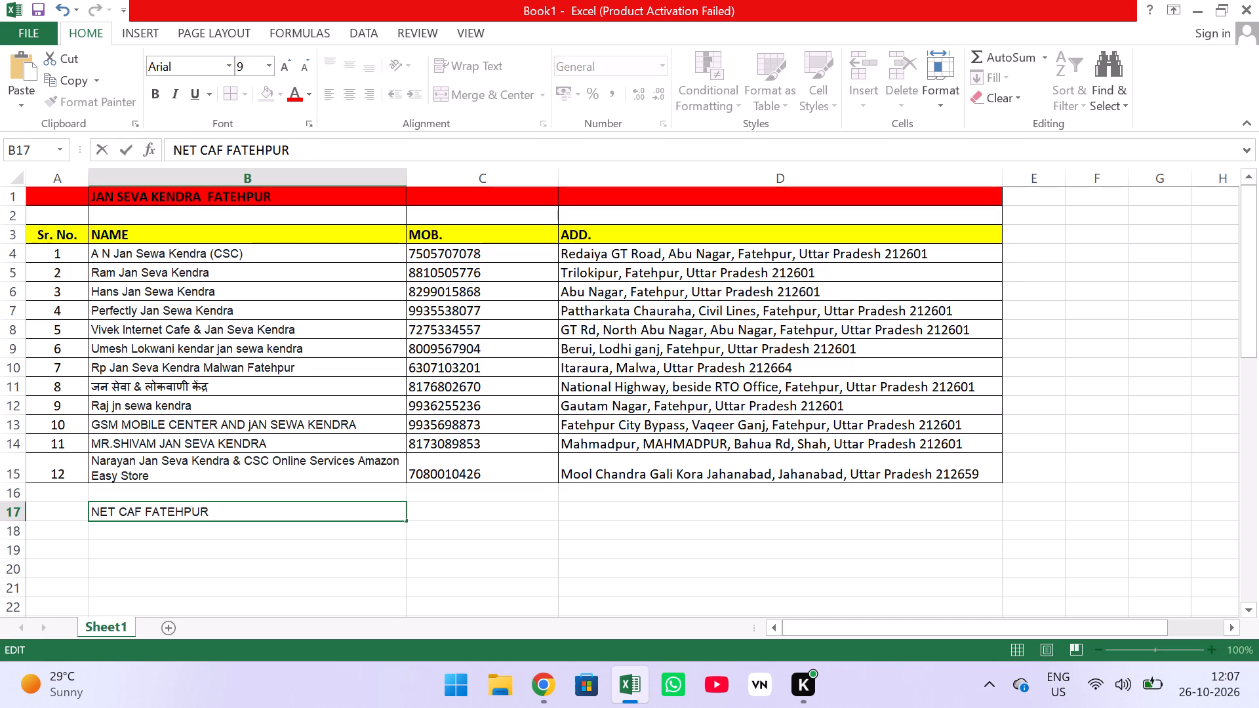
{"action": "key", "text": "e"}
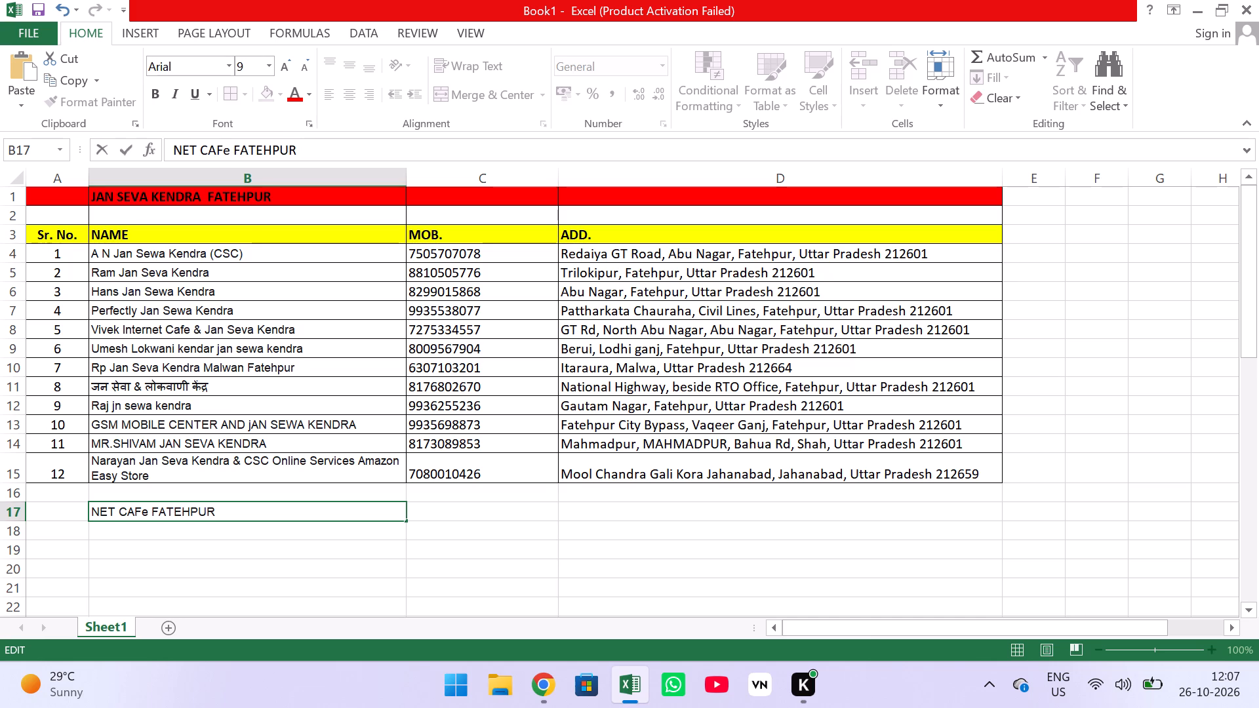
{"action": "key", "text": "BackSpace"}
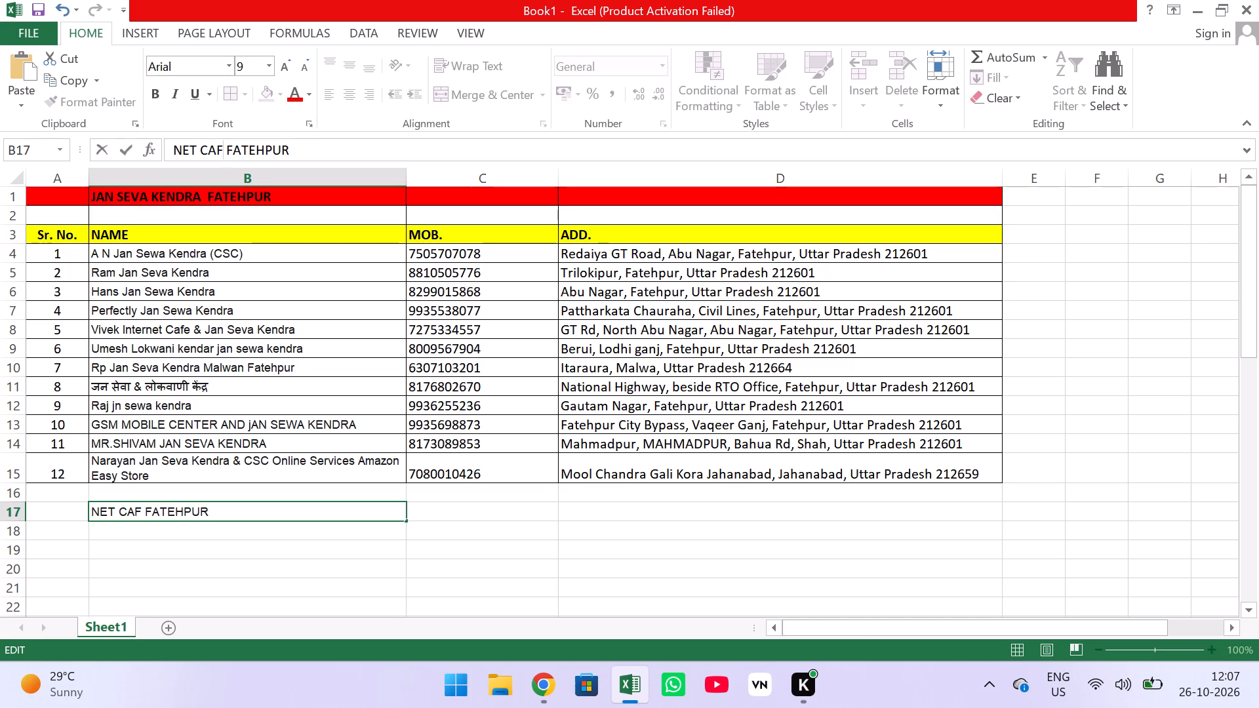
{"action": "key", "text": "shift+f"}
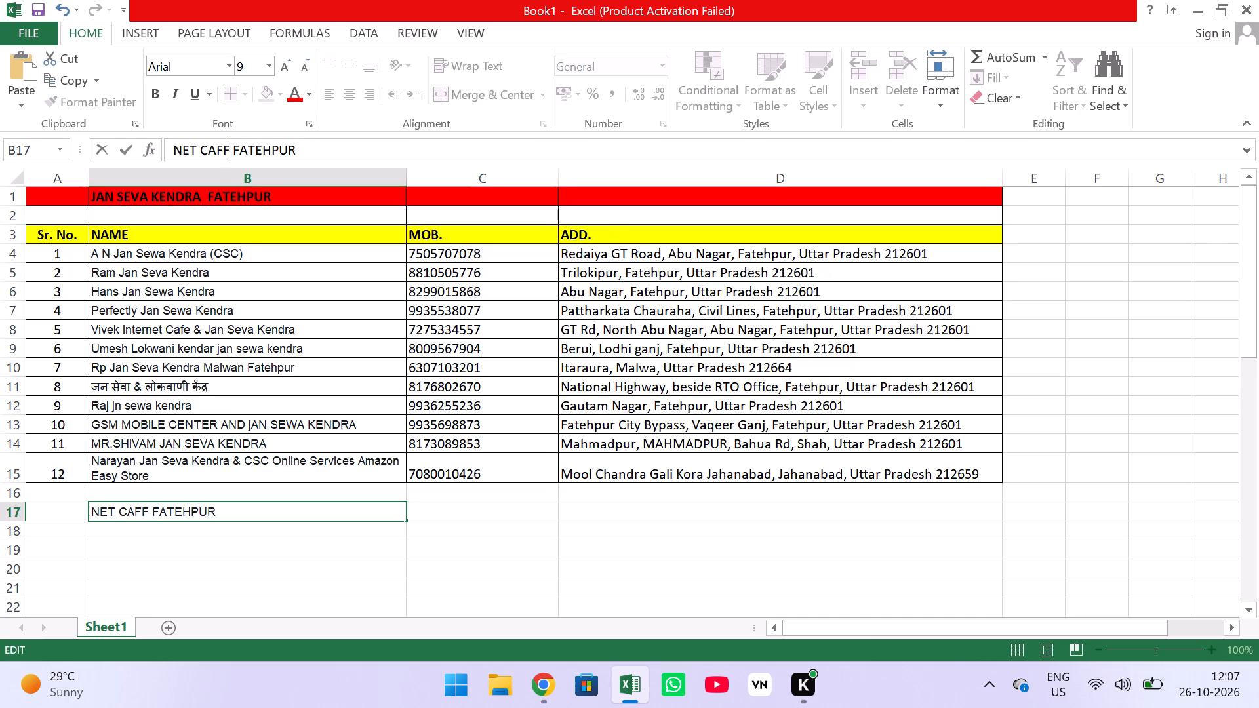
{"action": "key", "text": "BackSpace"}
{"action": "key", "text": "shift+e"}
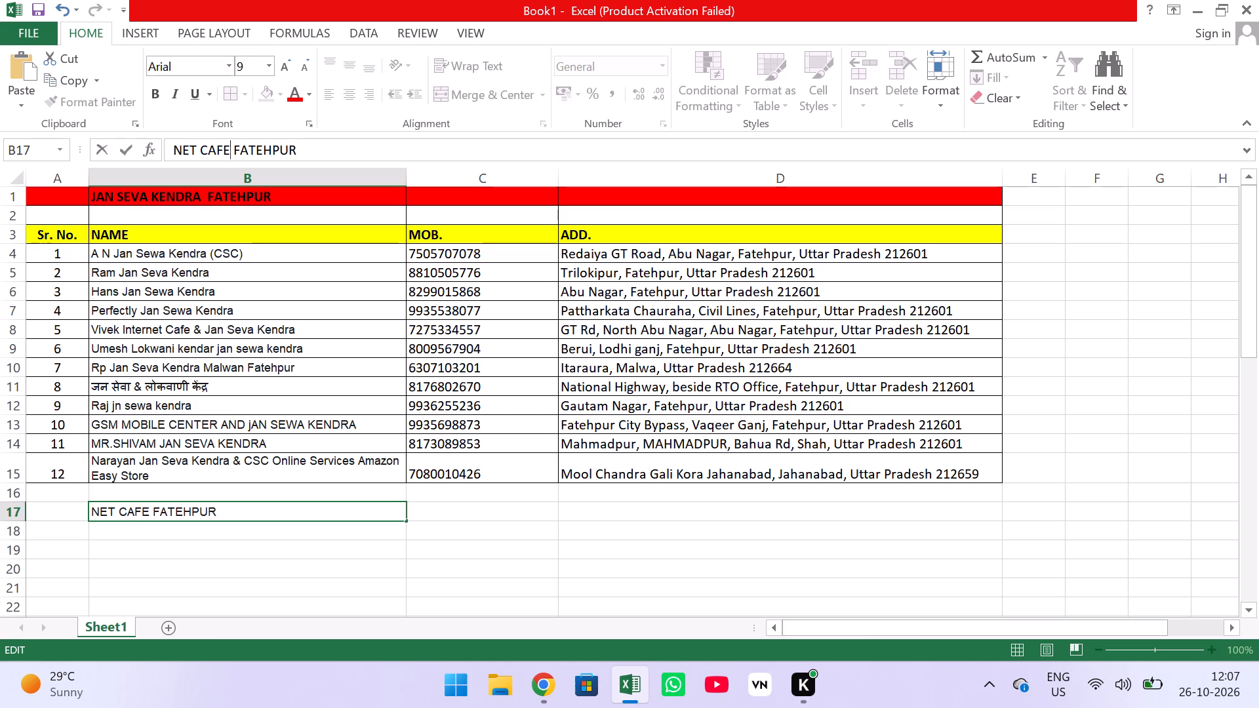
Make the whole NET CAFE FATEHPUR heading row 17 bold.
{"action": "left_click", "coordinate": [21, 515]}
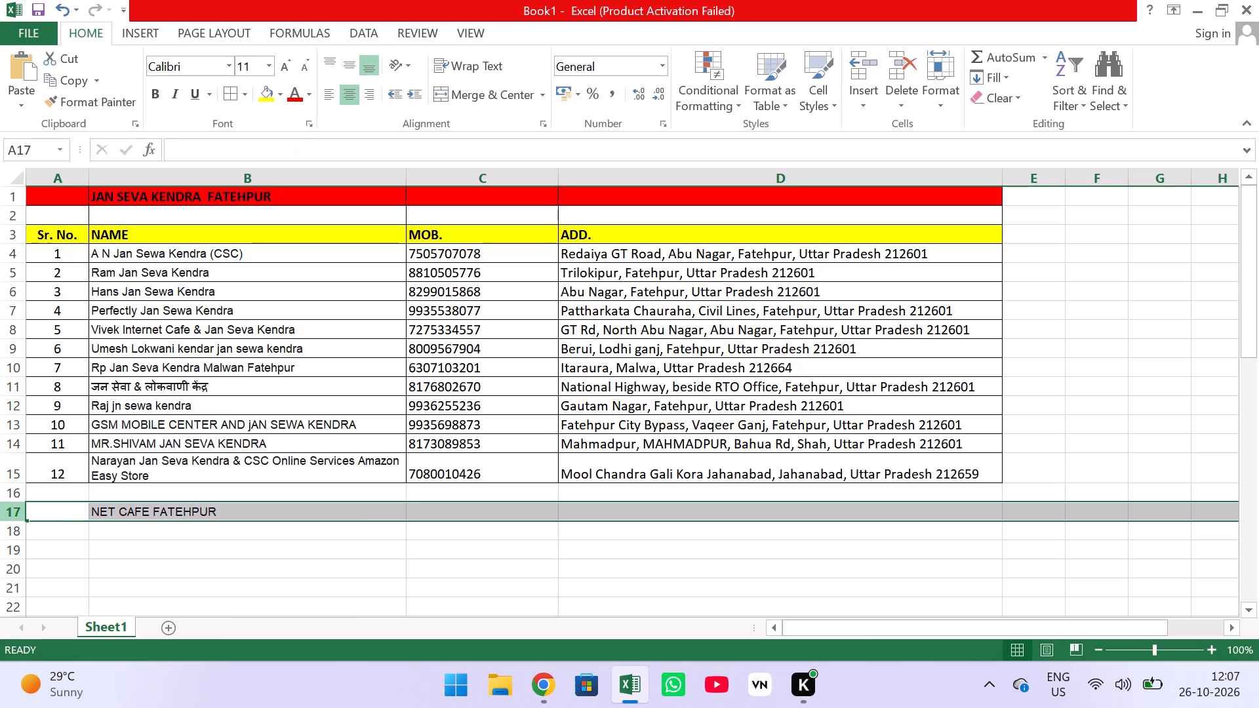
{"action": "left_click", "coordinate": [157, 95]}
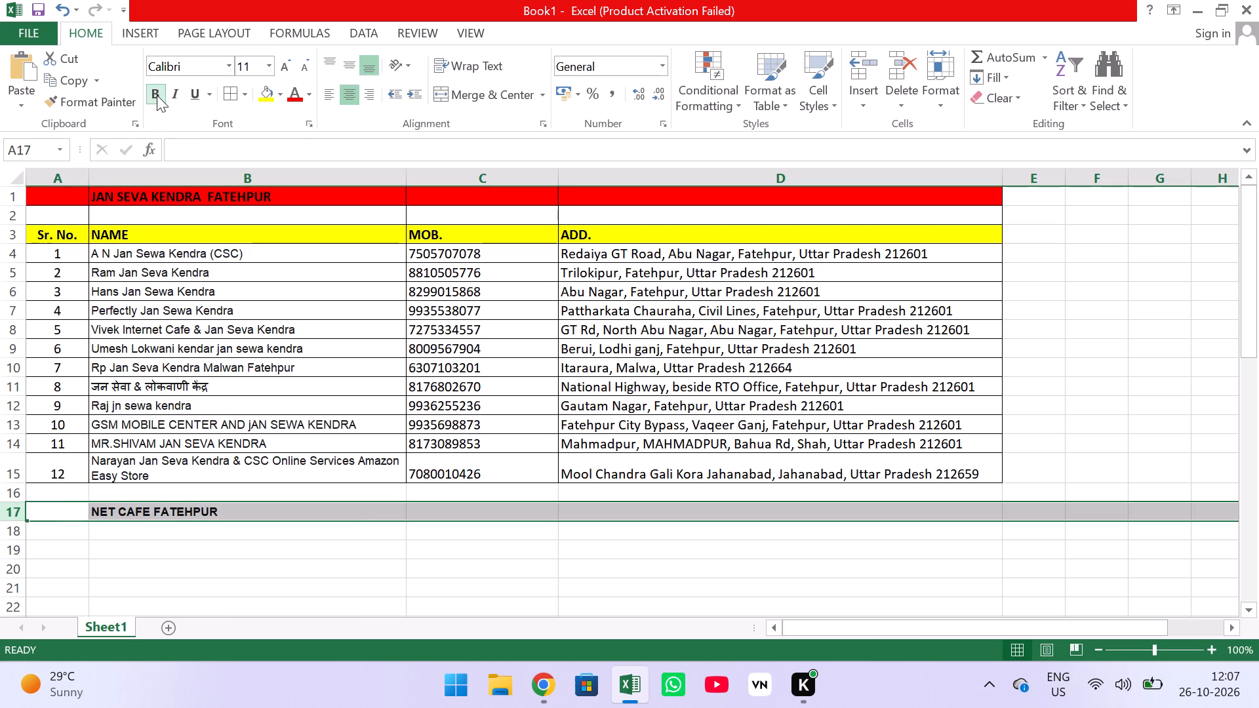
{"action": "left_click", "coordinate": [191, 540]}
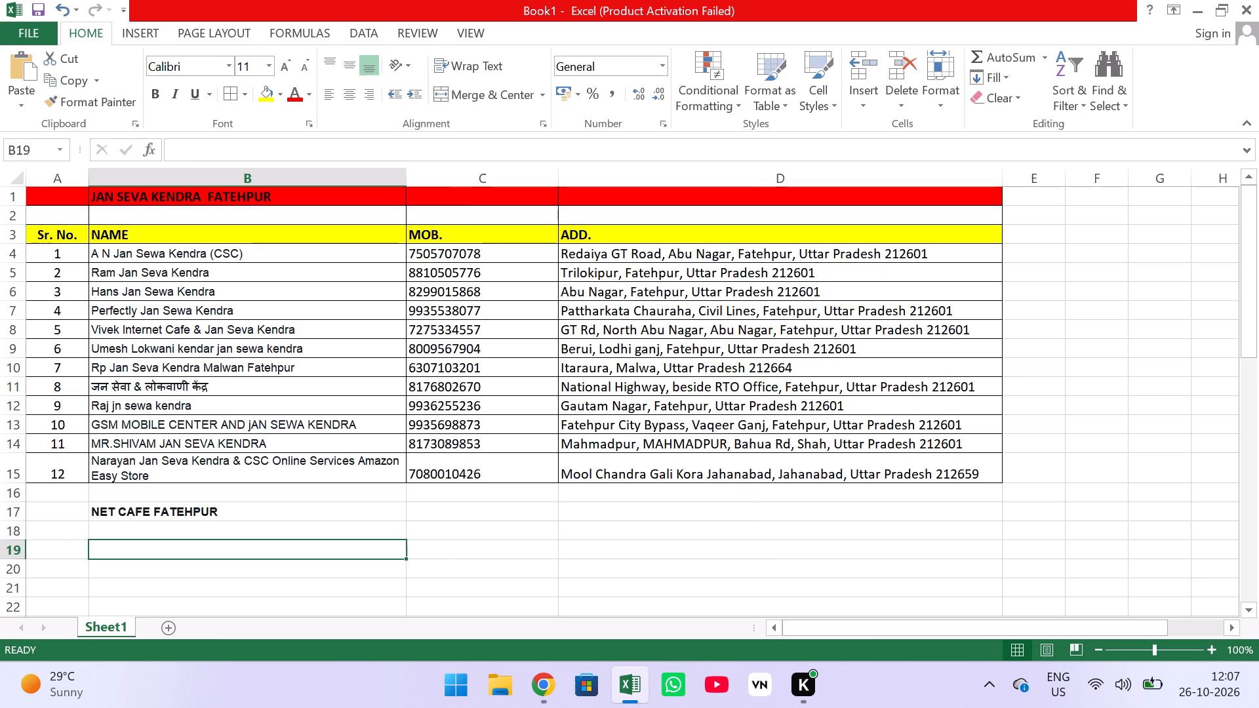
Fill the NET CAFE FATEHPUR heading row with red across A17 to D17.
{"action": "left_click", "coordinate": [51, 516]}
{"action": "left_click", "coordinate": [51, 516]}
{"action": "left_click_drag", "start_coordinate": [60, 516], "coordinate": [370, 517]}
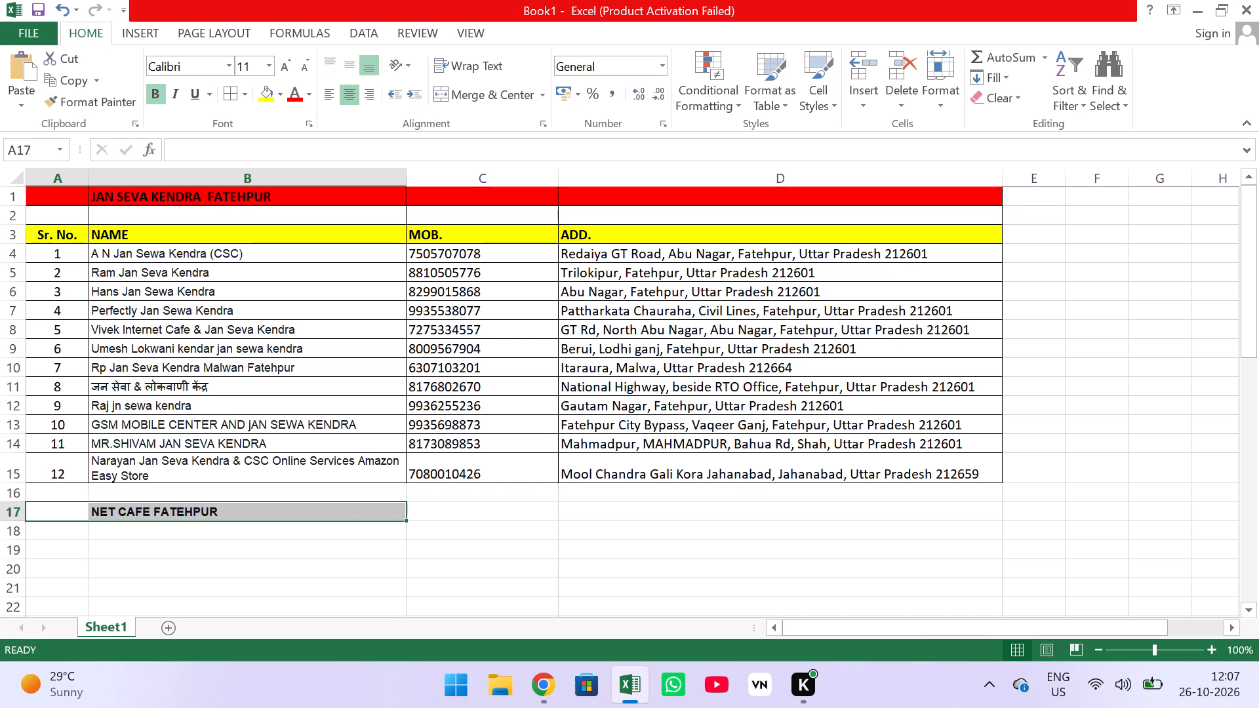
{"action": "left_click", "coordinate": [346, 500]}
{"action": "left_click", "coordinate": [56, 512]}
{"action": "left_click_drag", "start_coordinate": [56, 512], "coordinate": [839, 511]}
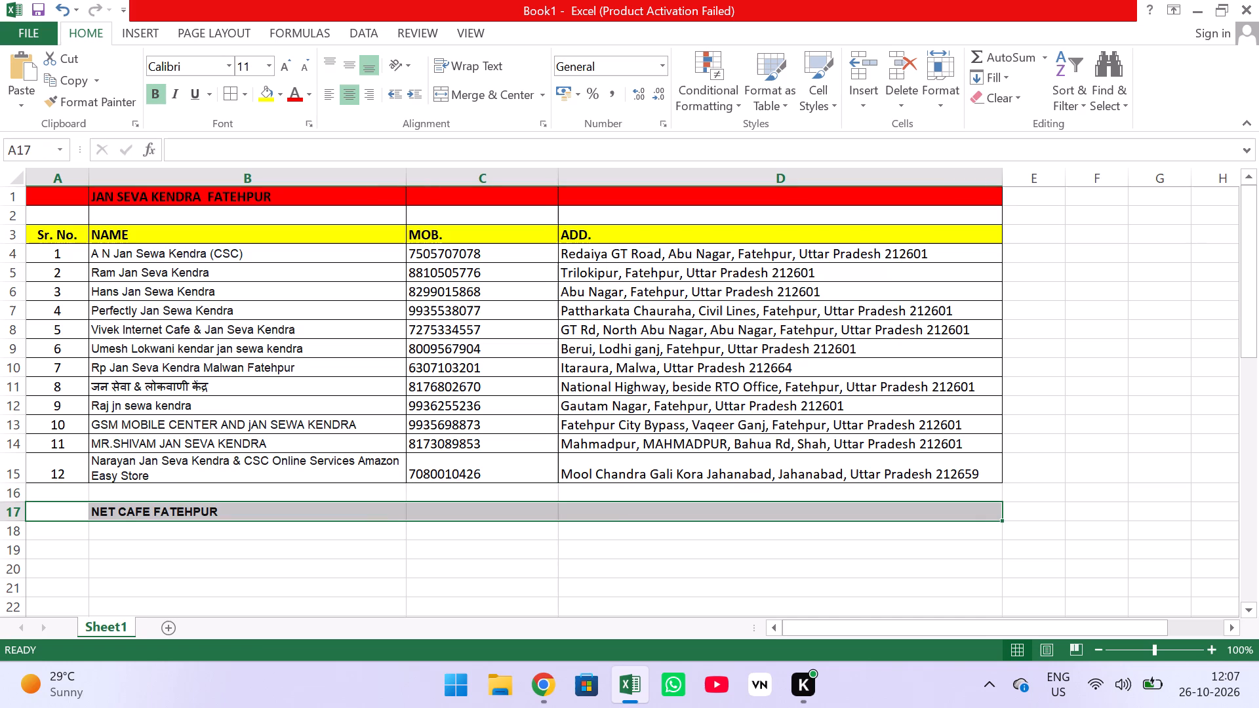
{"action": "left_click", "coordinate": [279, 93]}
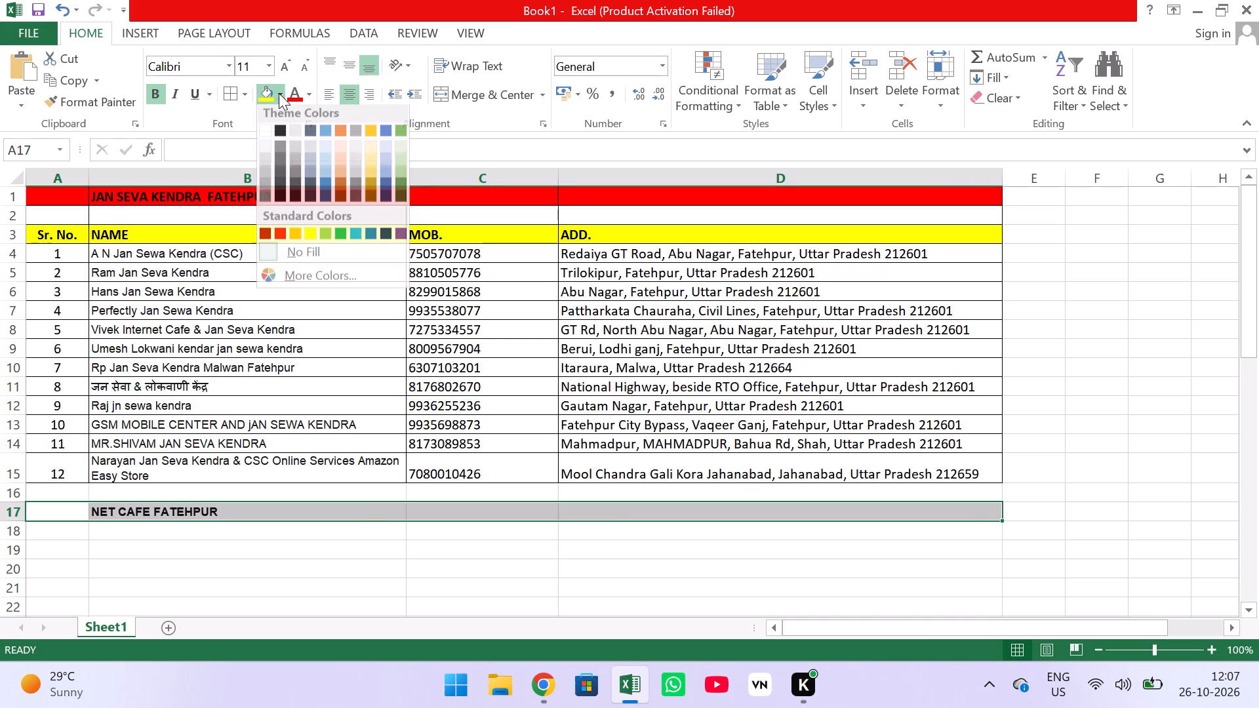
{"action": "left_click", "coordinate": [277, 237]}
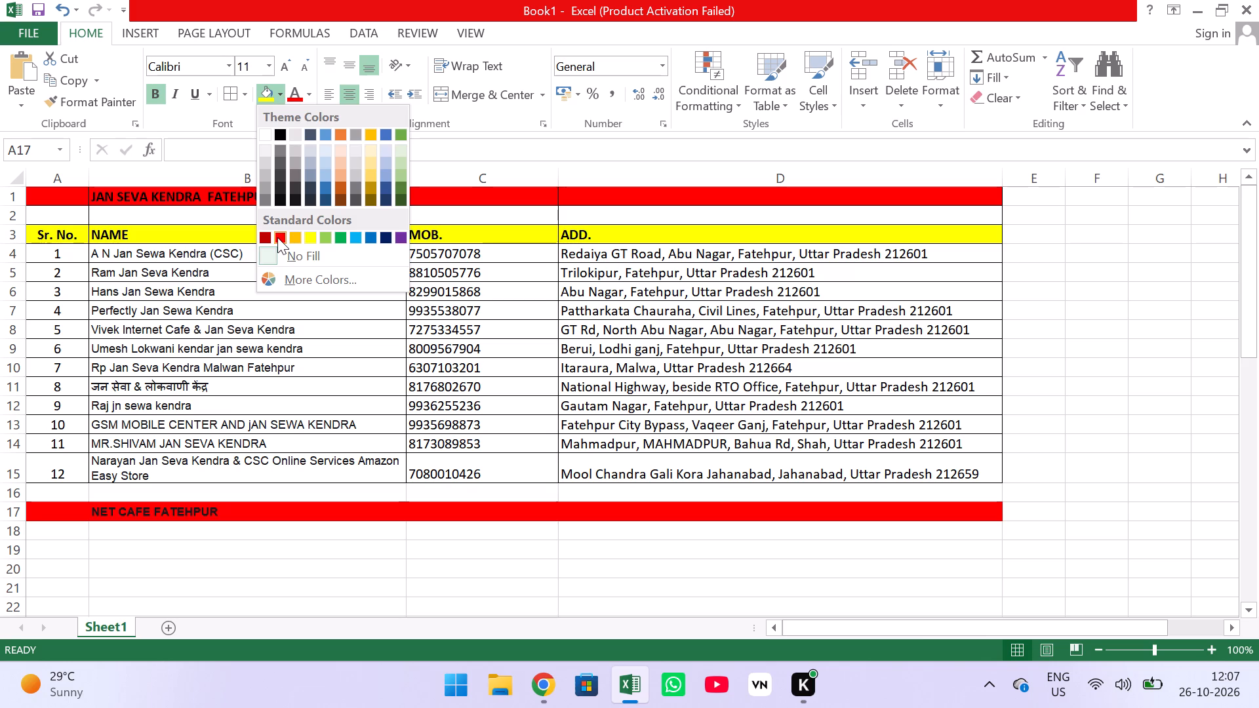
{"action": "left_click", "coordinate": [266, 650]}
{"action": "left_click", "coordinate": [296, 570]}
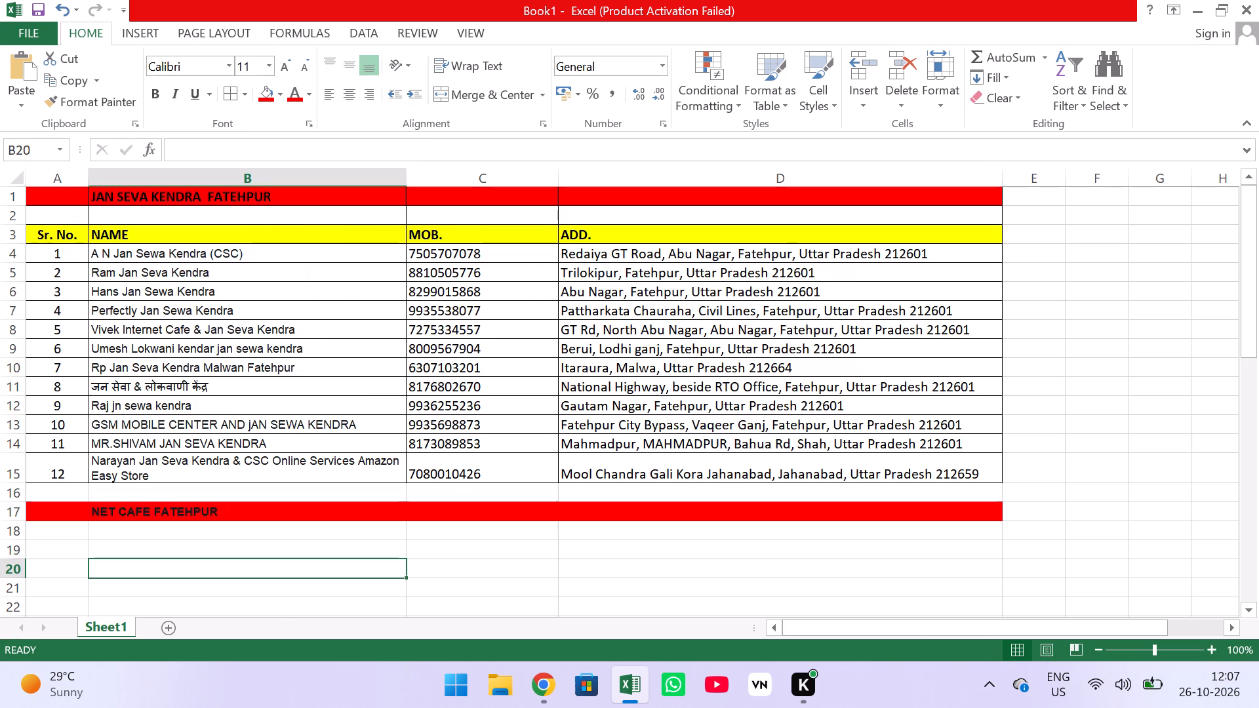
Set the whole of row 19, below the net cafe heading, to bold.
{"action": "scroll", "coordinate": [362, 507], "scroll_direction": "down", "scroll_amount": 2}
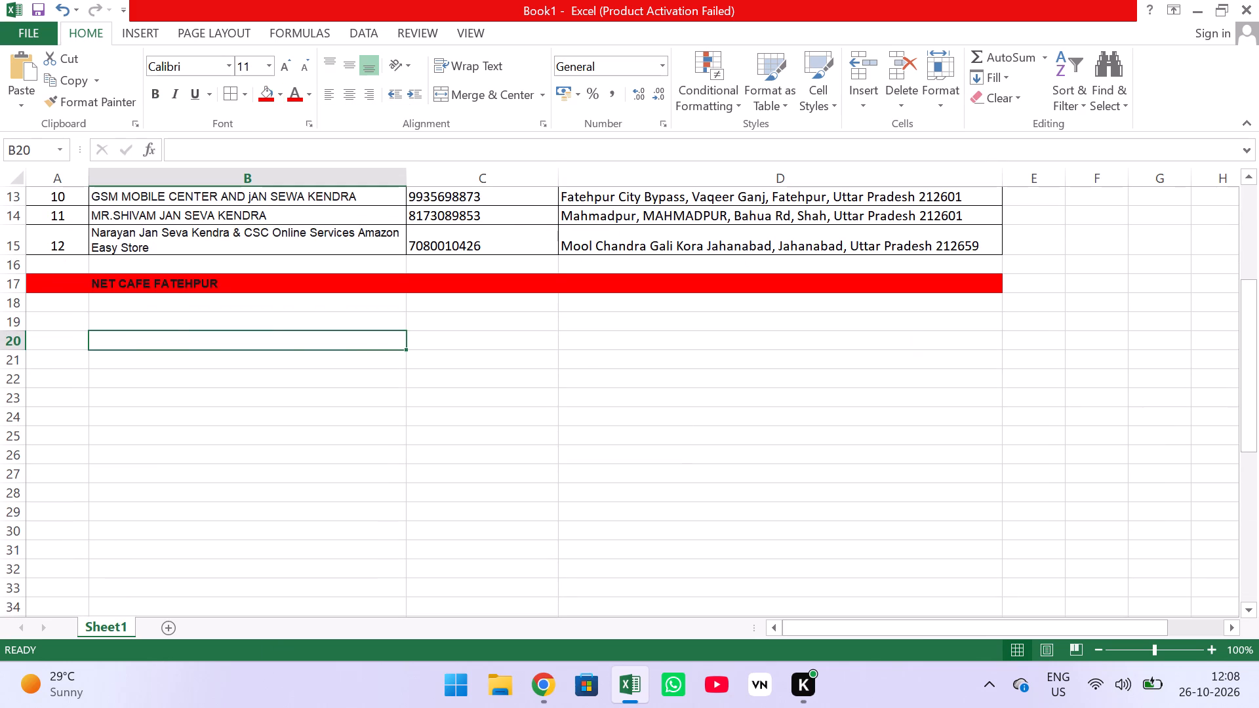
{"action": "left_click", "coordinate": [56, 320]}
{"action": "scroll", "coordinate": [56, 320], "scroll_direction": "up", "scroll_amount": 1}
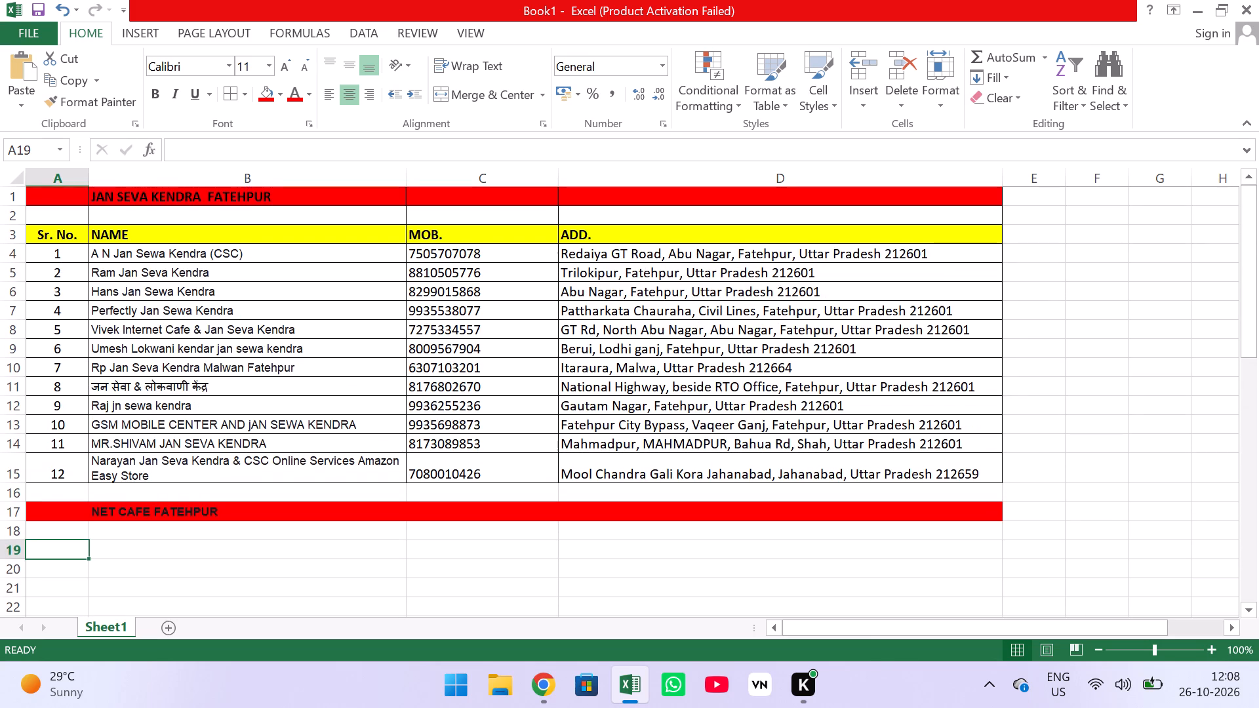
{"action": "scroll", "coordinate": [56, 320], "scroll_direction": "up", "scroll_amount": 1}
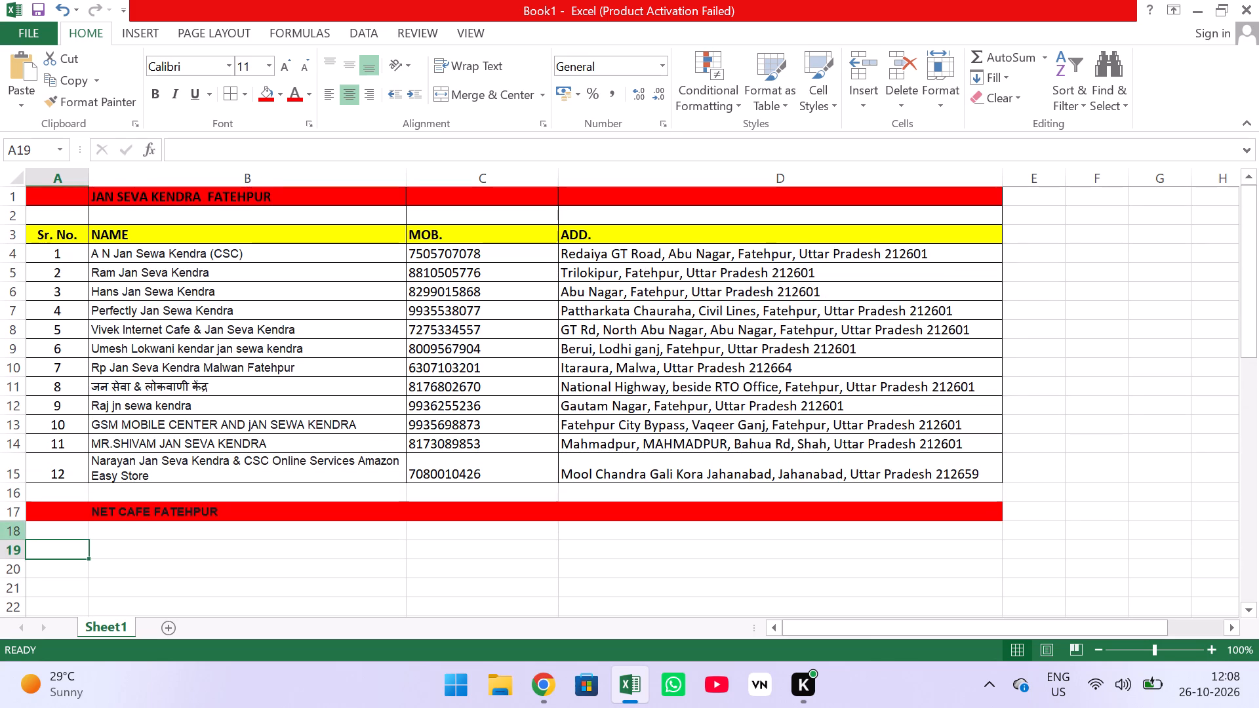
{"action": "left_click", "coordinate": [9, 549]}
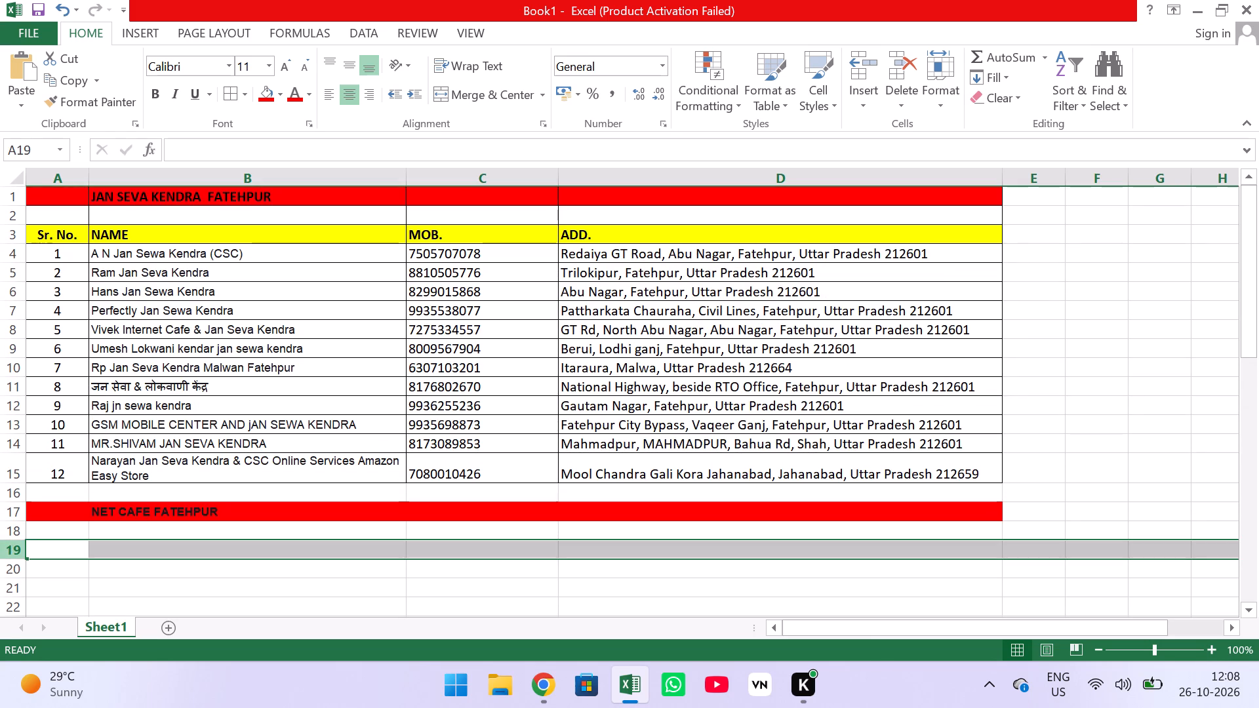
{"action": "left_click", "coordinate": [152, 93]}
Enter the column headers Sr. No., NAME, MOB. and ADD. in cells A19 to D19.
{"action": "left_click", "coordinate": [73, 545]}
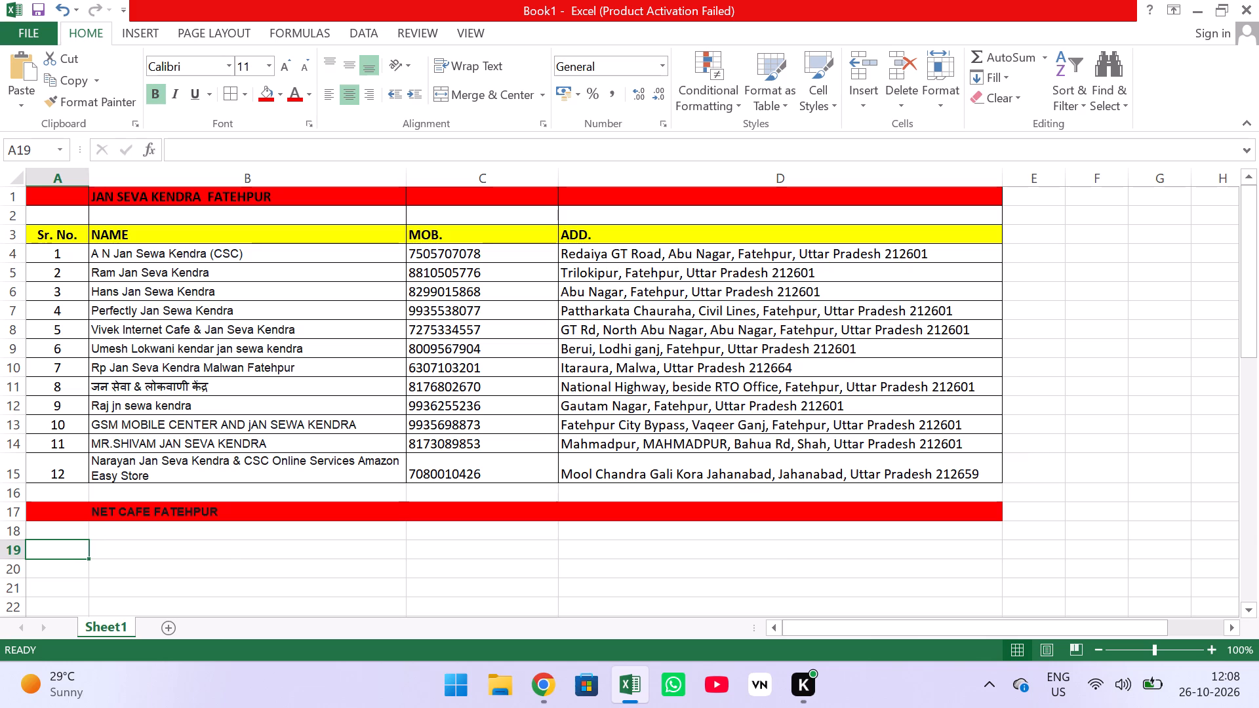
{"action": "key", "text": "shift+s"}
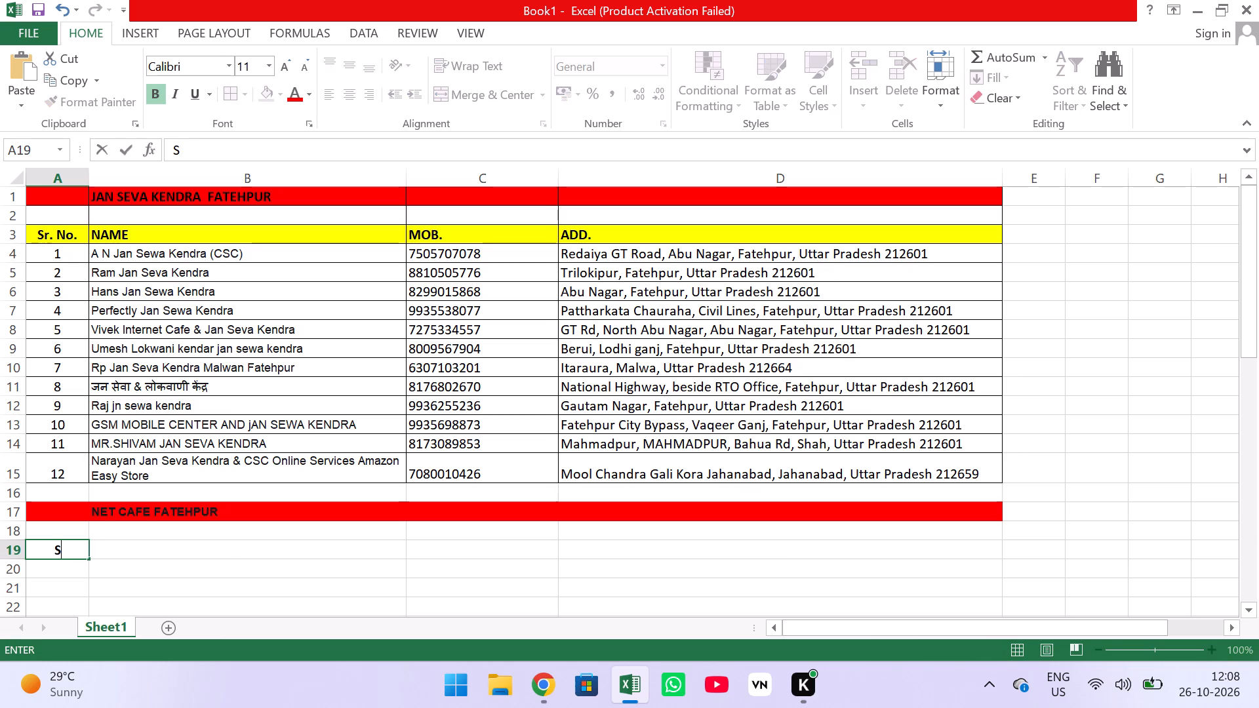
{"action": "key", "text": "r"}
{"action": "type", "text": "."}
{"action": "key", "text": "space"}
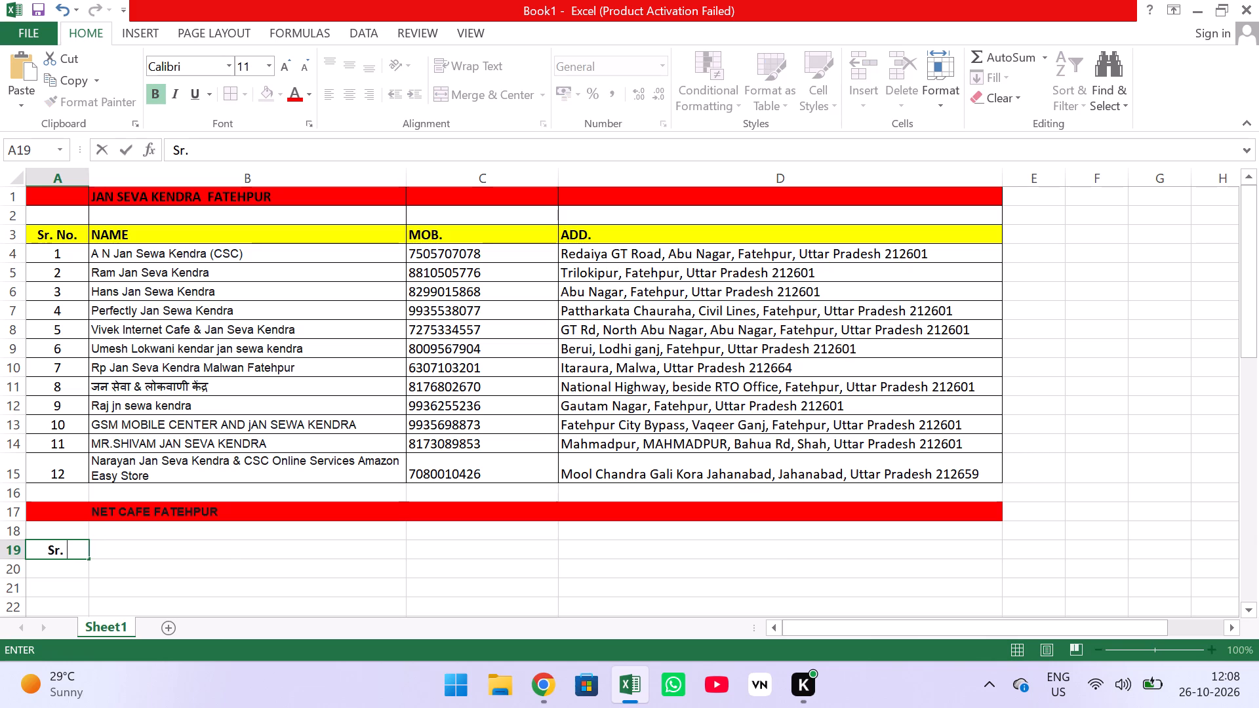
{"action": "type", "text": "No."}
{"action": "key", "text": "Tab"}
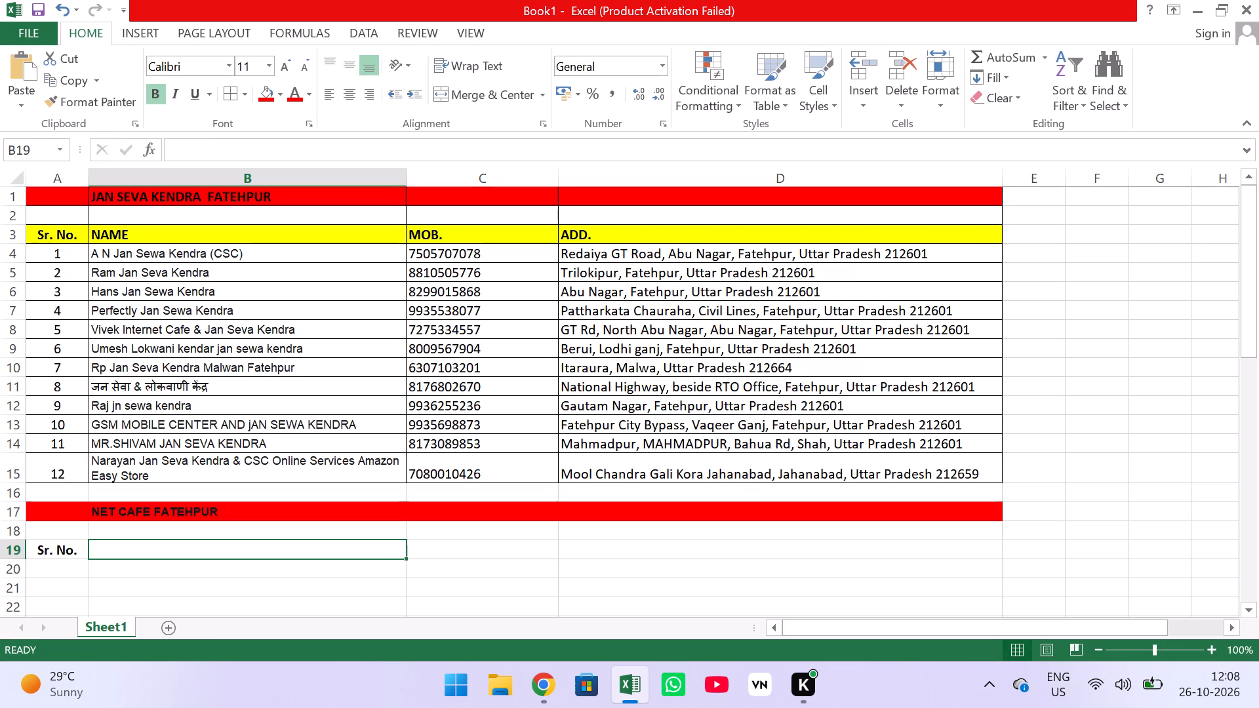
{"action": "type", "text": "NAME"}
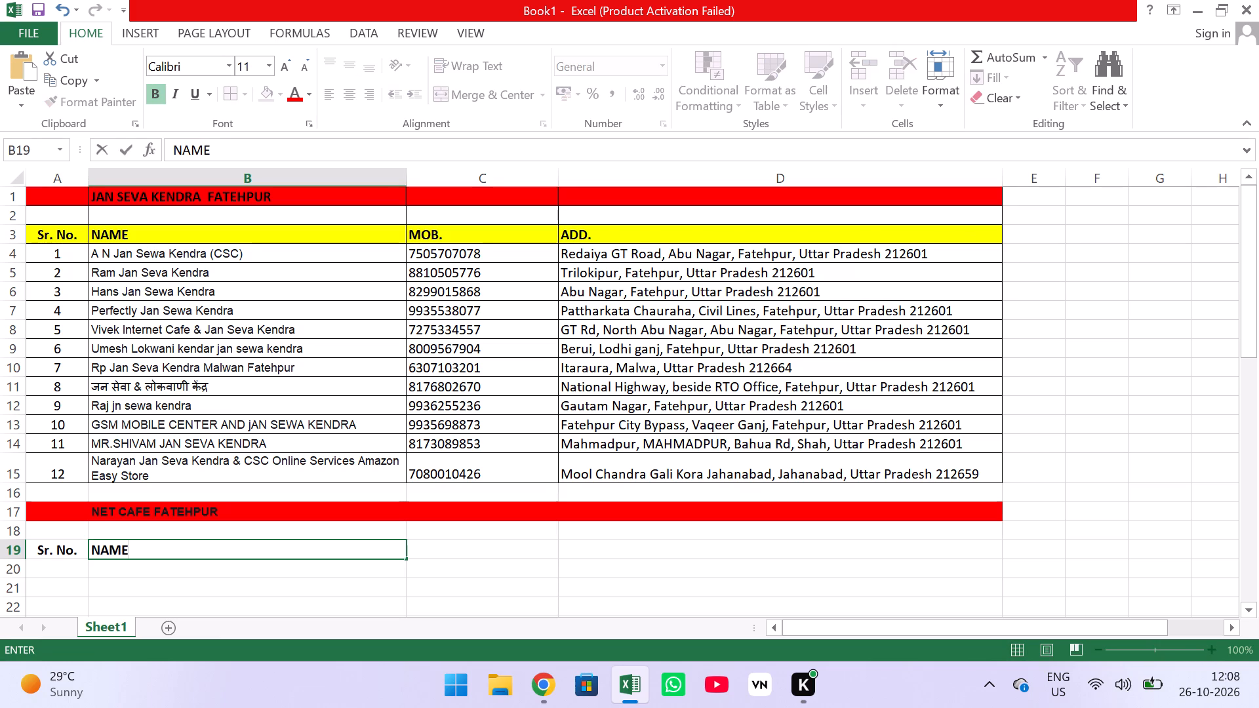
{"action": "key", "text": "space"}
{"action": "key", "text": "Tab"}
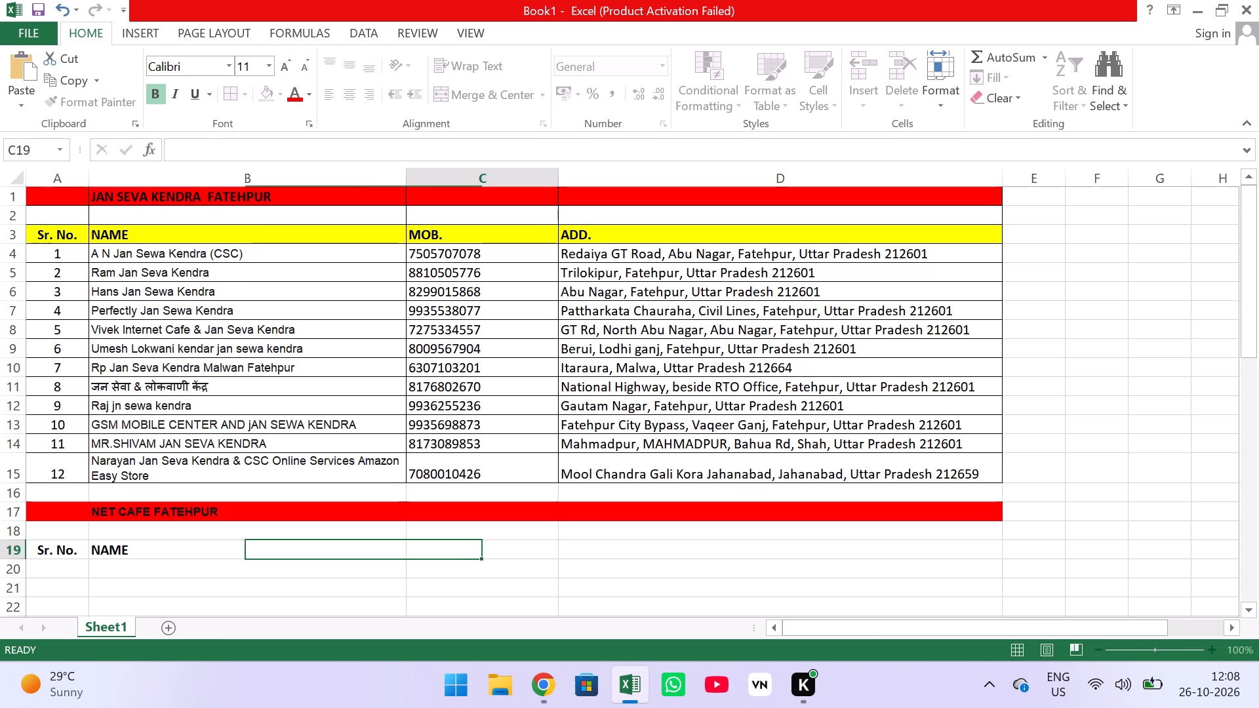
{"action": "type", "text": "MOB."}
{"action": "key", "text": "space"}
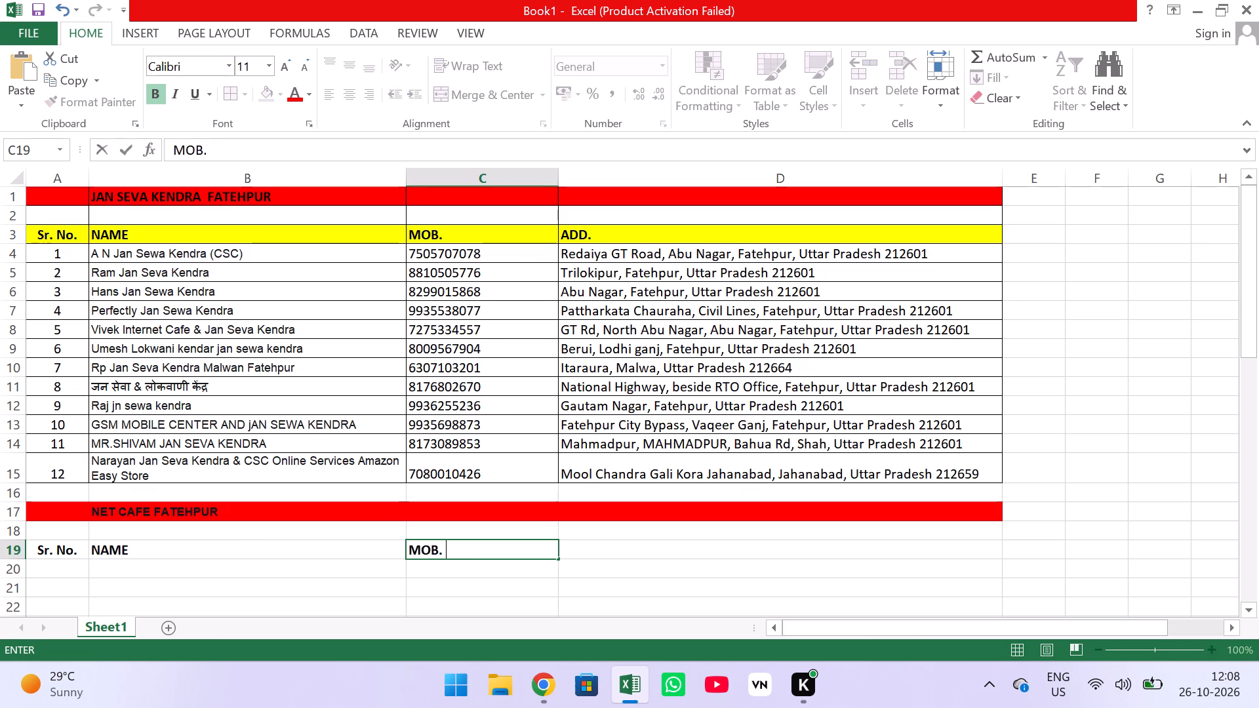
{"action": "key", "text": "Tab"}
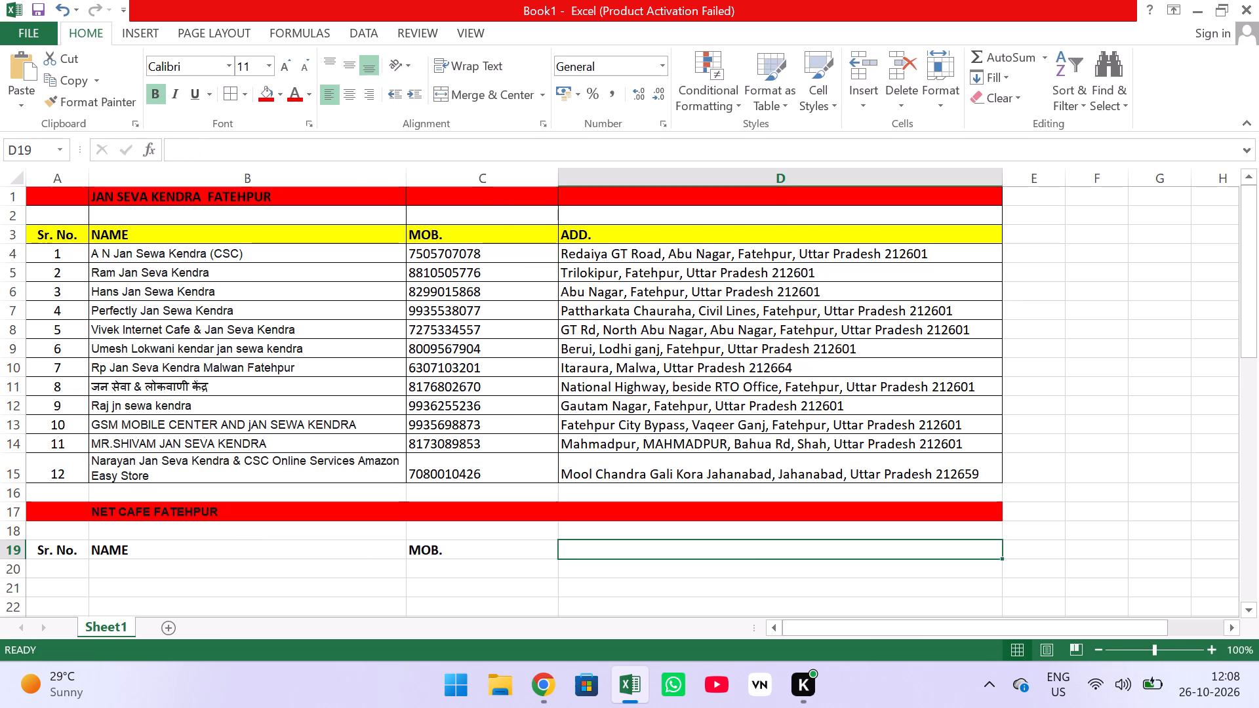
{"action": "type", "text": "AD"}
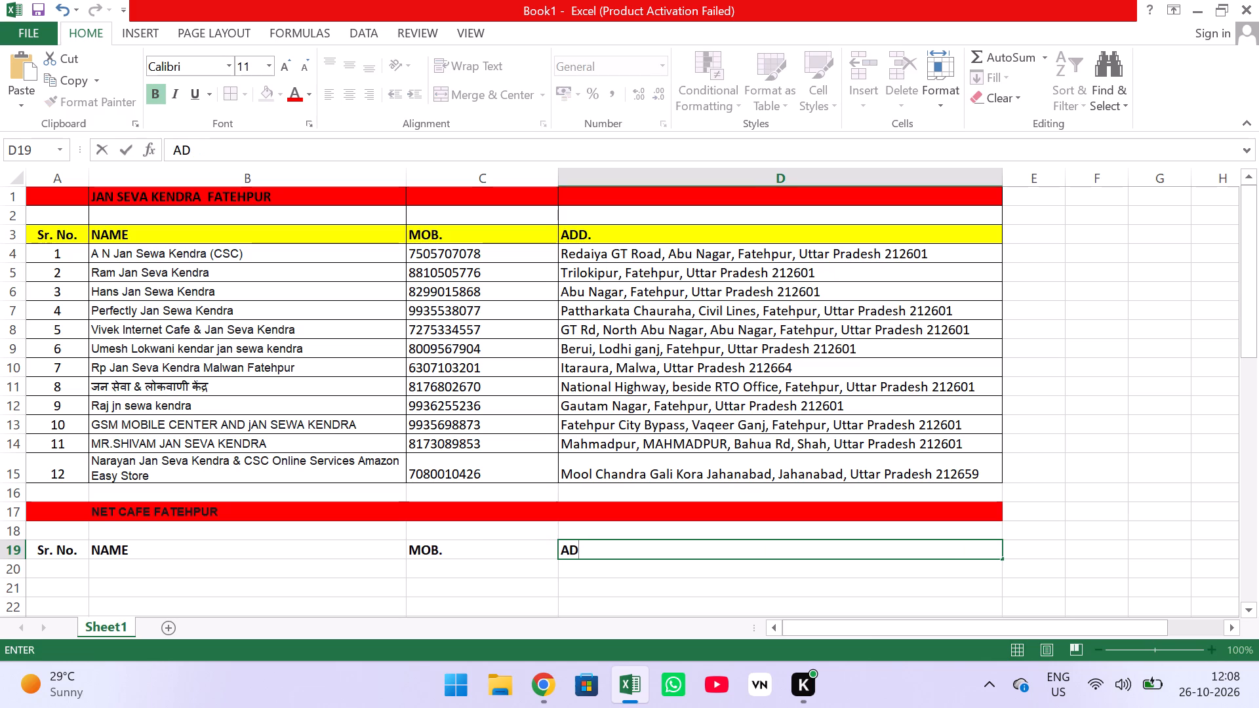
{"action": "key", "text": "d"}
{"action": "key", "text": "period"}
Fill the net cafe column header cells A19 to D19 with yellow.
{"action": "left_click_drag", "start_coordinate": [49, 553], "coordinate": [568, 532]}
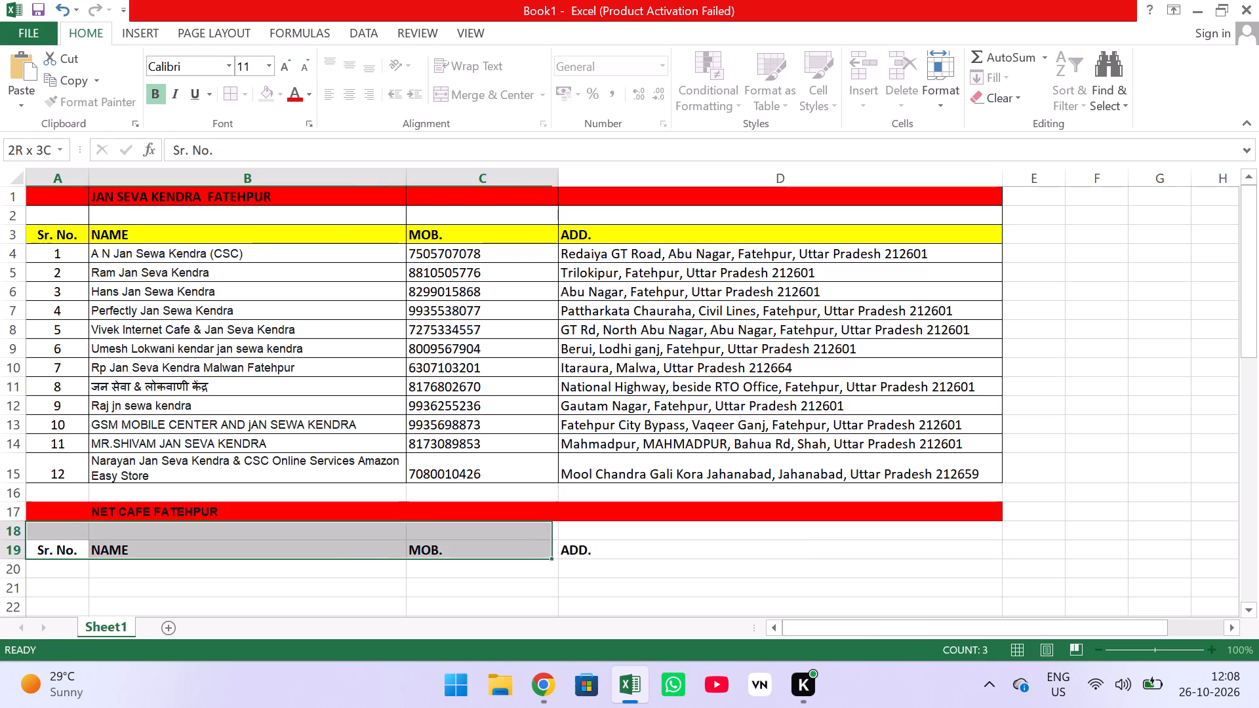
{"action": "left_click_drag", "start_coordinate": [568, 532], "coordinate": [671, 553]}
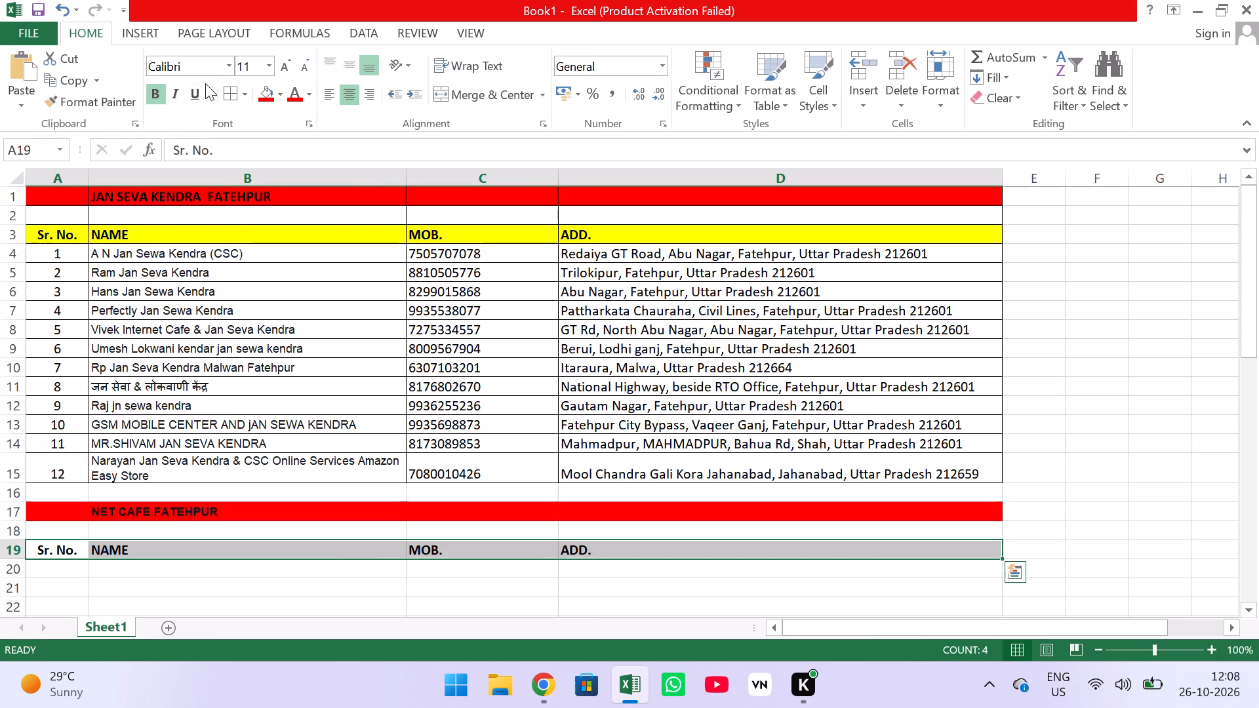
{"action": "left_click", "coordinate": [283, 102]}
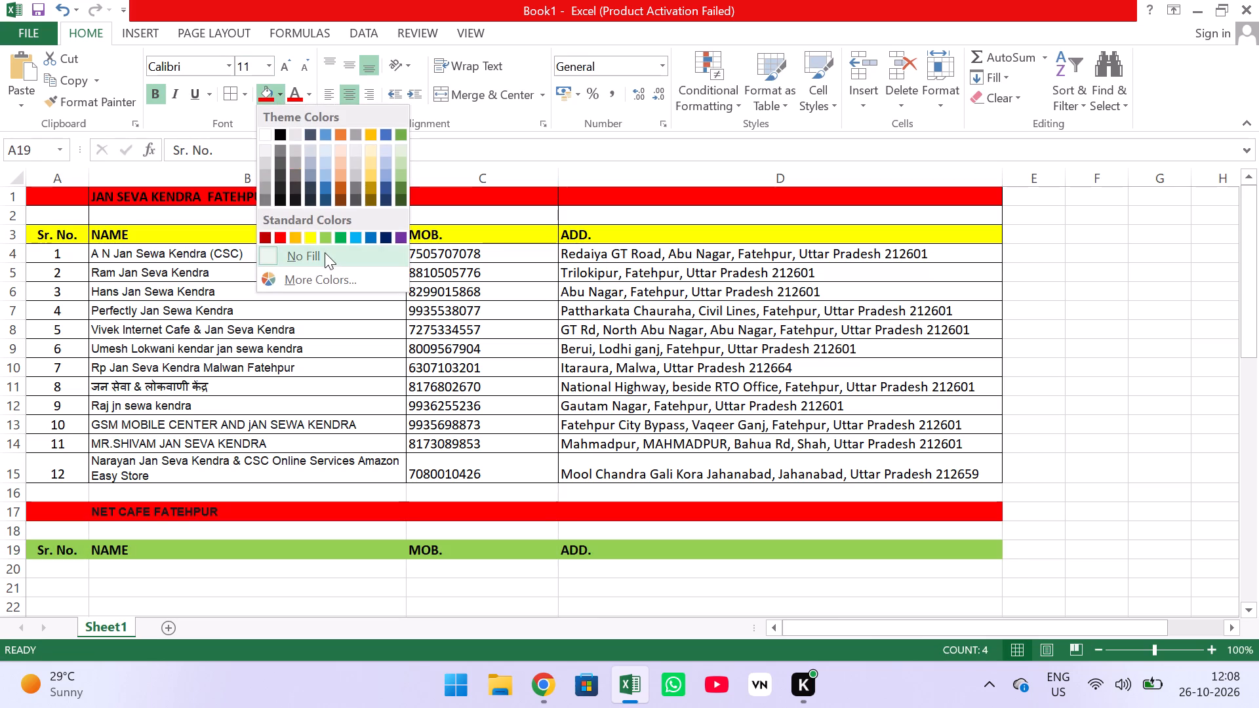
{"action": "left_click", "coordinate": [313, 240]}
{"action": "left_click", "coordinate": [233, 564]}
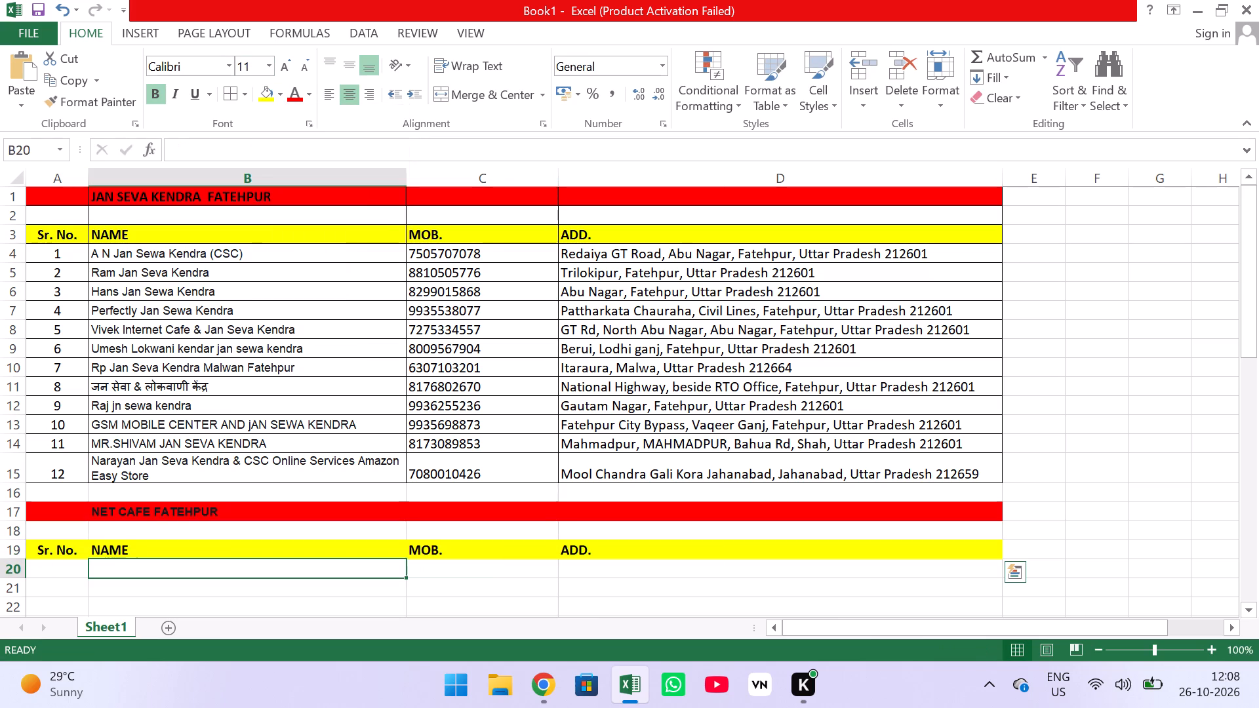
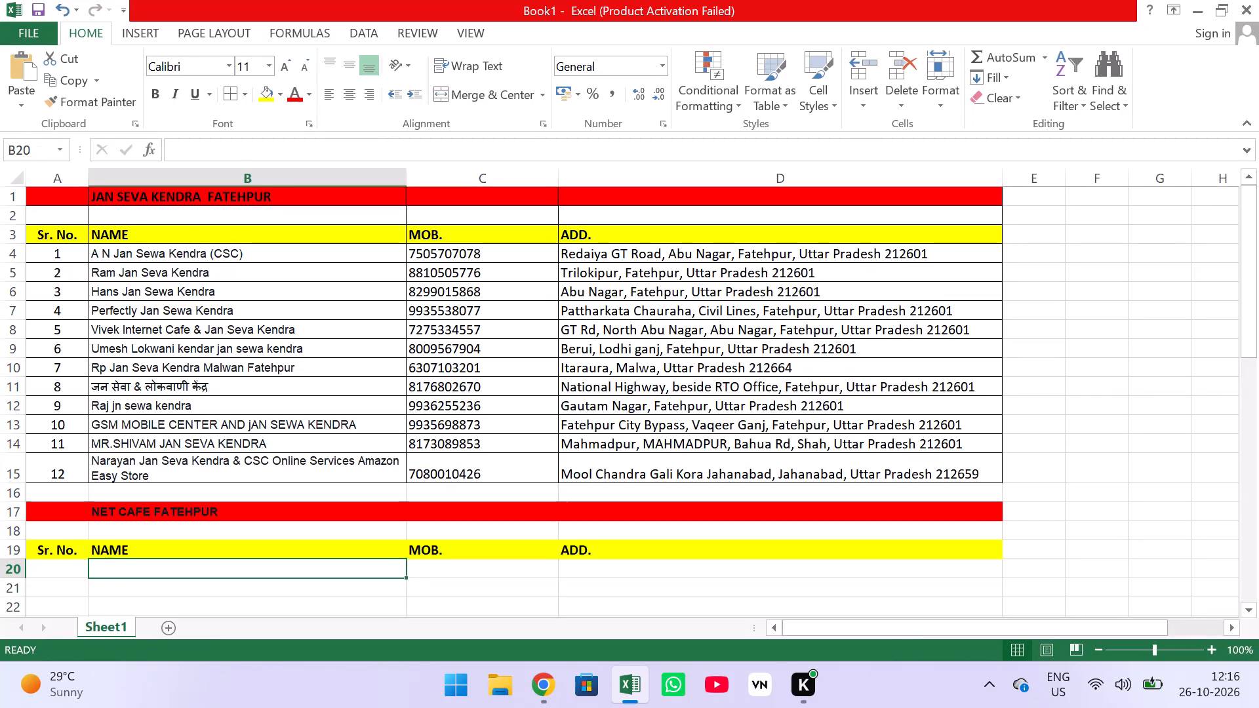
Copy the name Ali Computer from its Google place listing in Chrome into cell B20 of the Excel sheet.
{"action": "left_click", "coordinate": [41, 569]}
{"action": "left_click", "coordinate": [140, 570]}
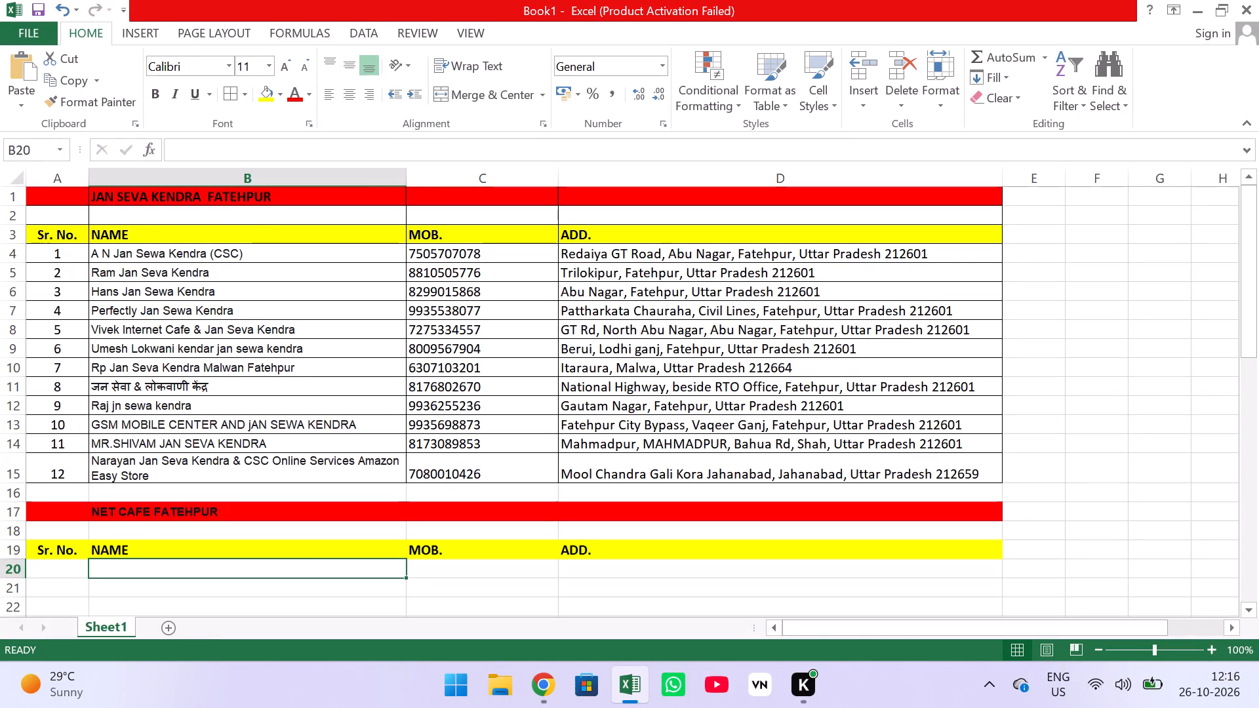
{"action": "key", "text": "alt+Tab"}
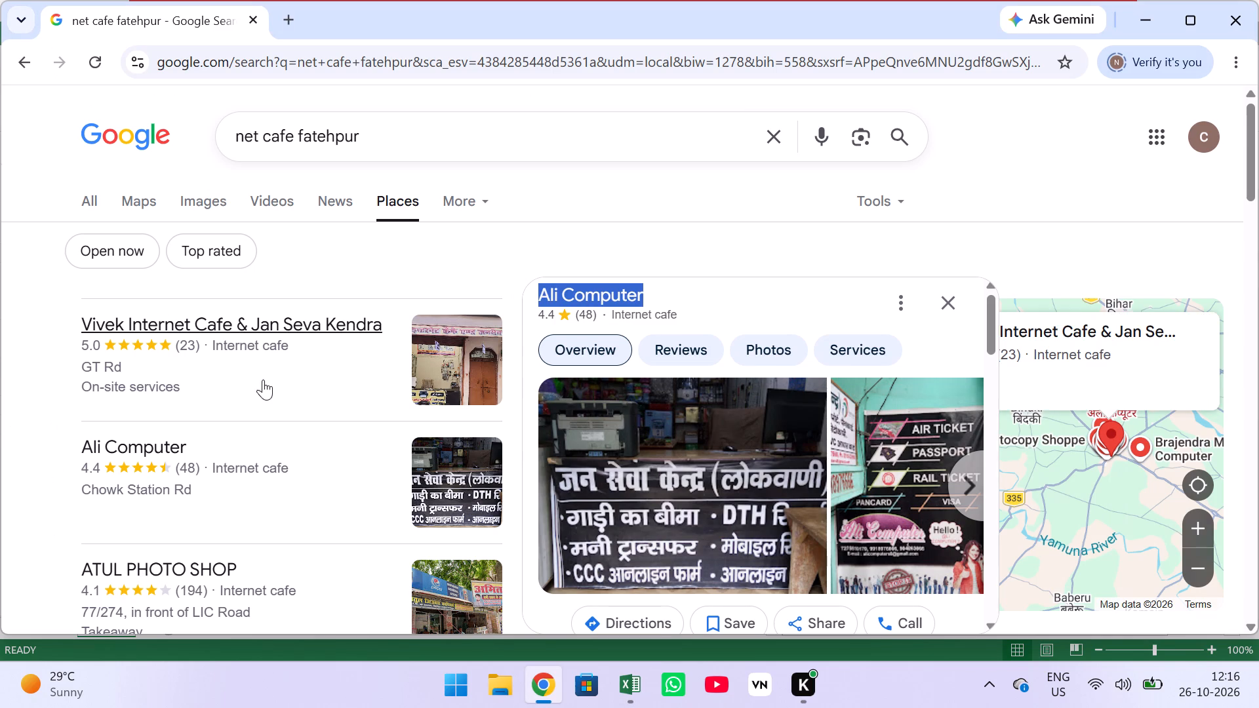
{"action": "scroll", "coordinate": [263, 380], "scroll_direction": "down", "scroll_amount": 5}
{"action": "scroll", "coordinate": [263, 380], "scroll_direction": "up", "scroll_amount": 3}
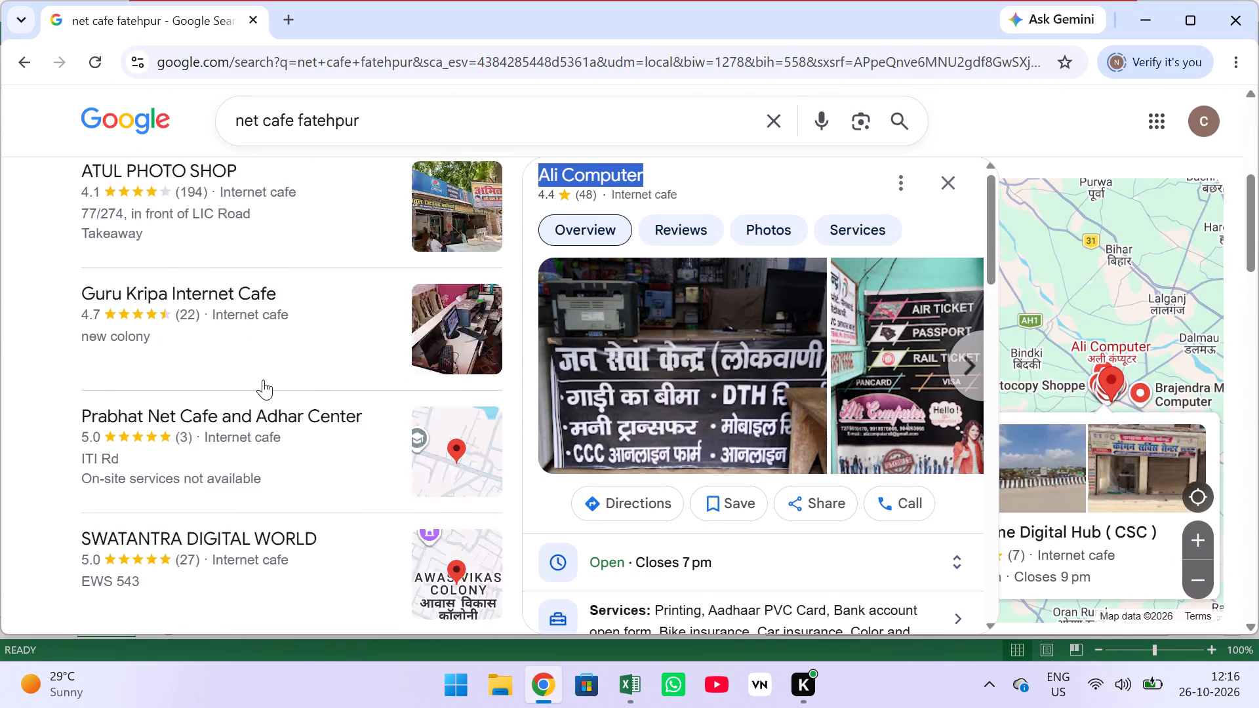
{"action": "scroll", "coordinate": [263, 380], "scroll_direction": "up", "scroll_amount": 1}
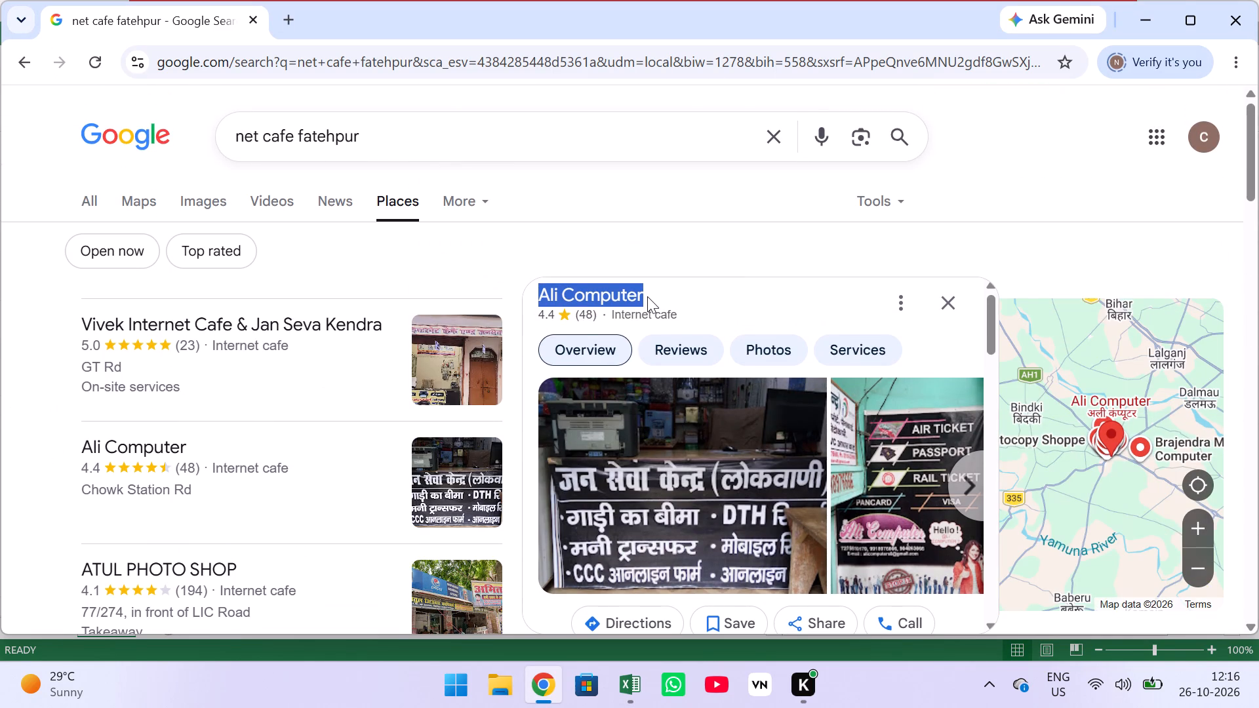
{"action": "key", "text": "ctrl+c"}
{"action": "key", "text": "alt+Tab"}
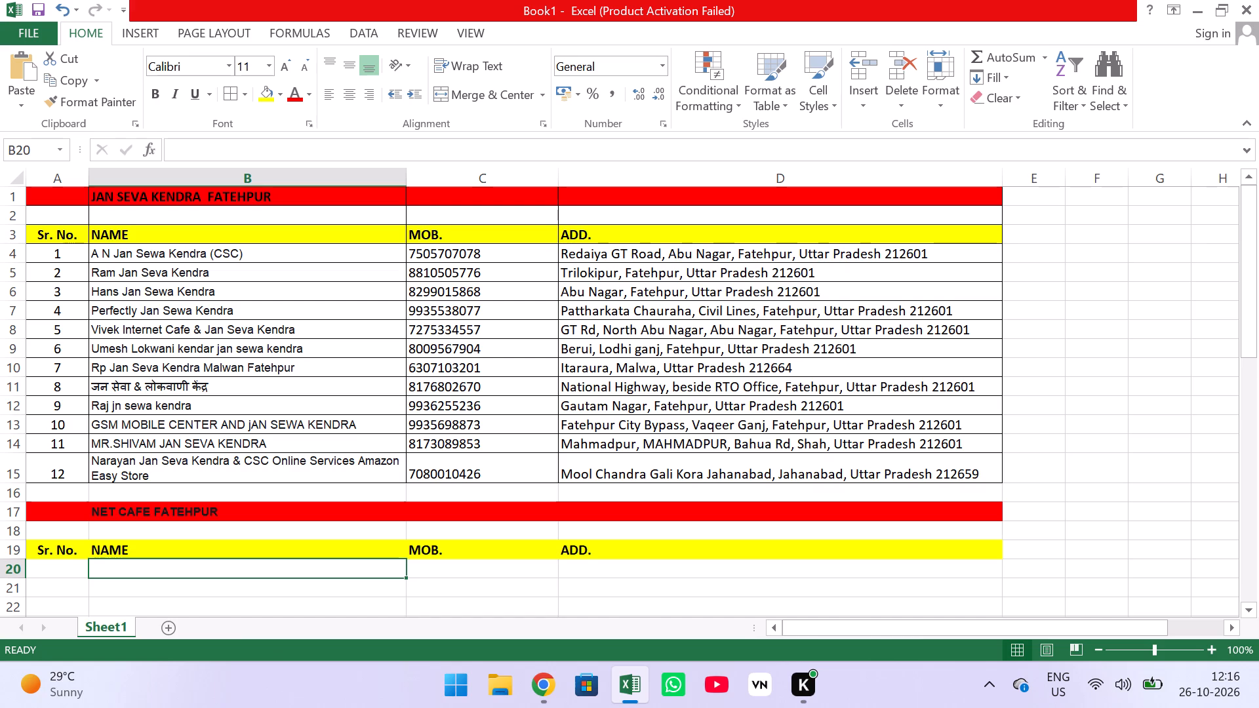
{"action": "key", "text": "ctrl+v"}
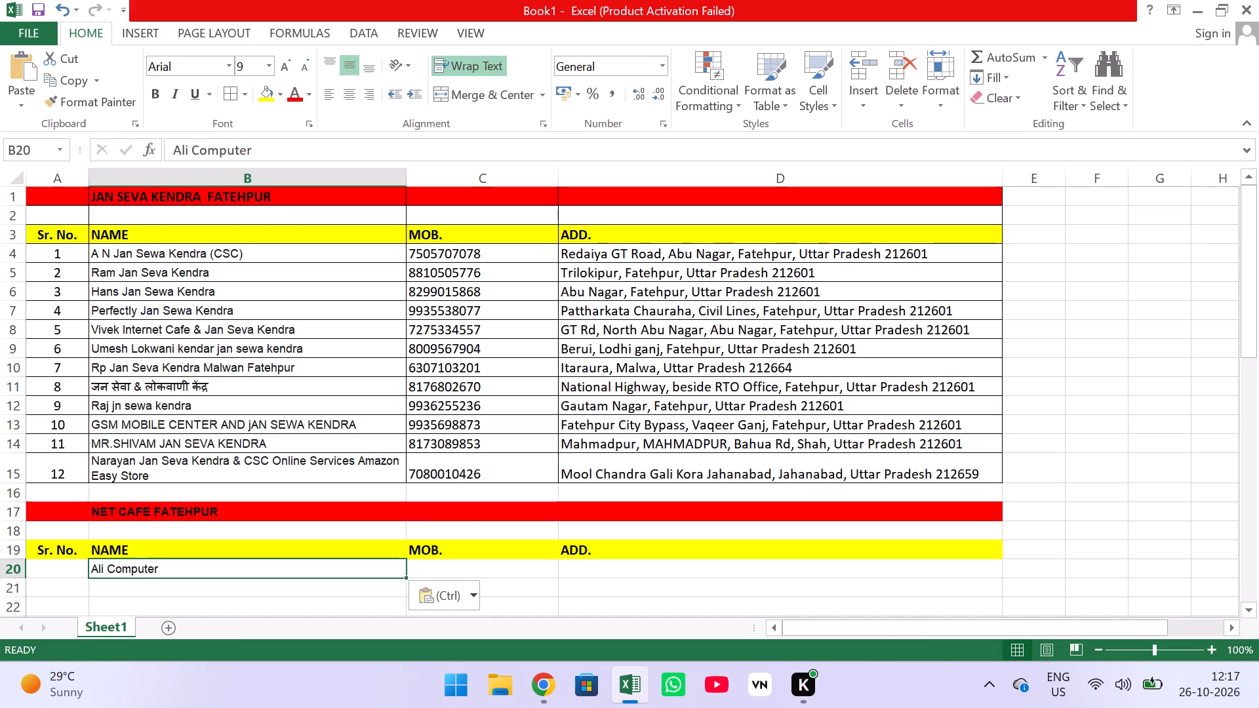
Open Ali Computer's Google Maps page from its listing in Chrome and copy its address into Excel cell D20.
{"action": "key", "text": "alt+Tab"}
{"action": "scroll", "coordinate": [740, 433], "scroll_direction": "down", "scroll_amount": 3}
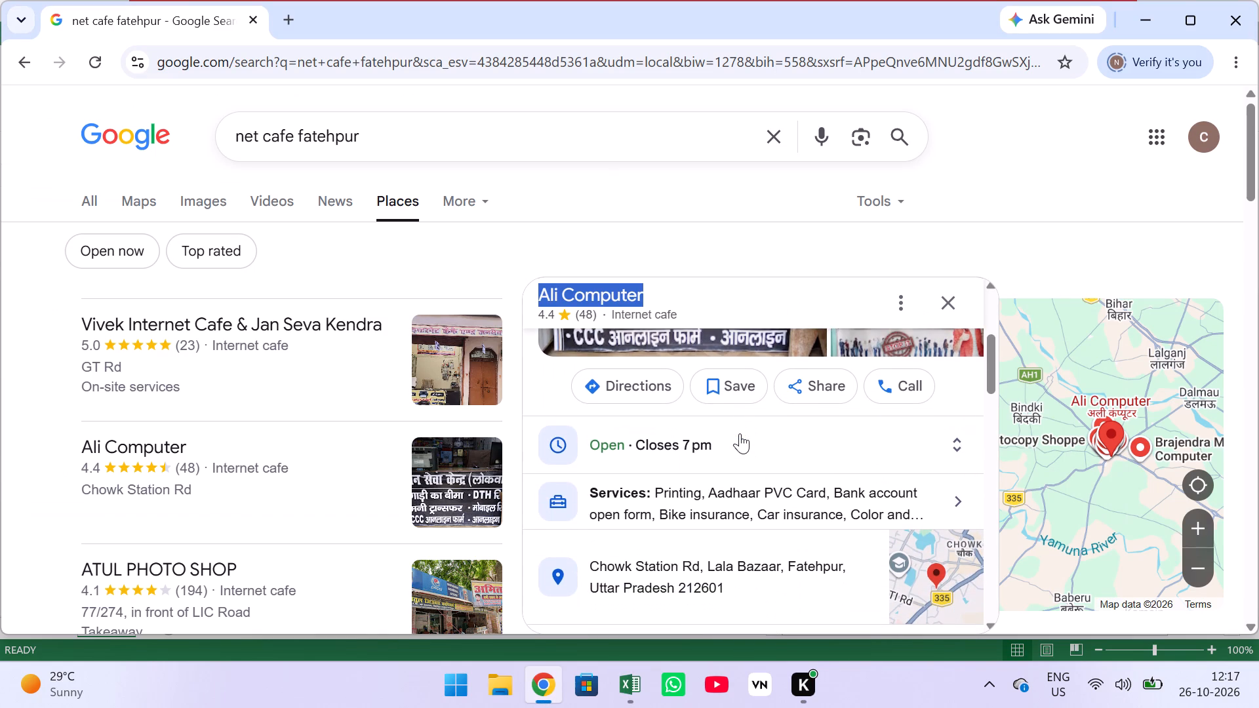
{"action": "scroll", "coordinate": [740, 433], "scroll_direction": "down", "scroll_amount": 2}
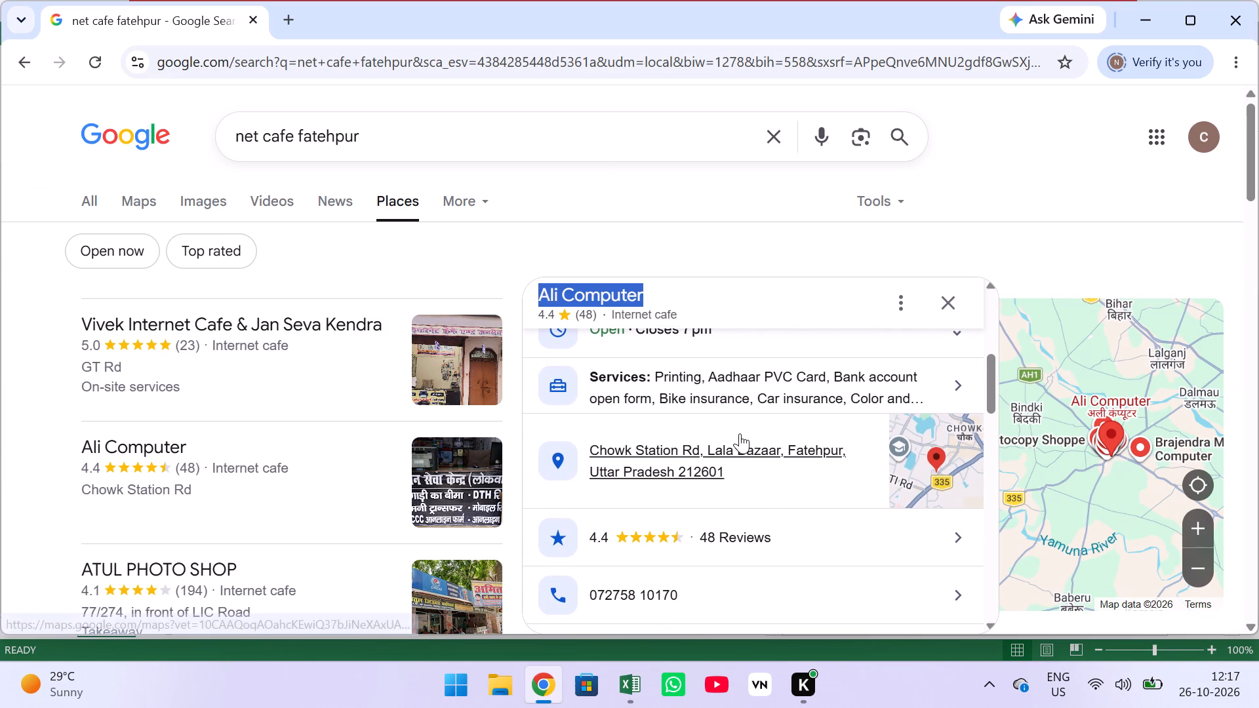
{"action": "left_click", "coordinate": [703, 454]}
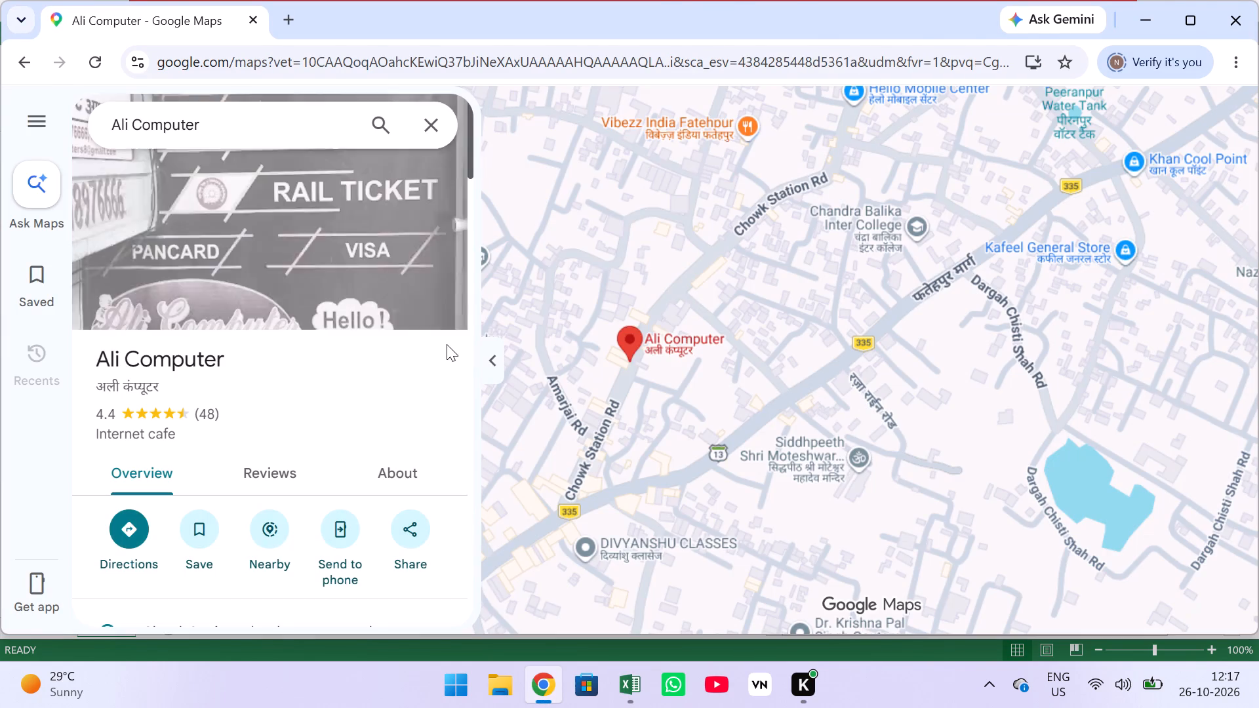
{"action": "scroll", "coordinate": [359, 362], "scroll_direction": "down", "scroll_amount": 4}
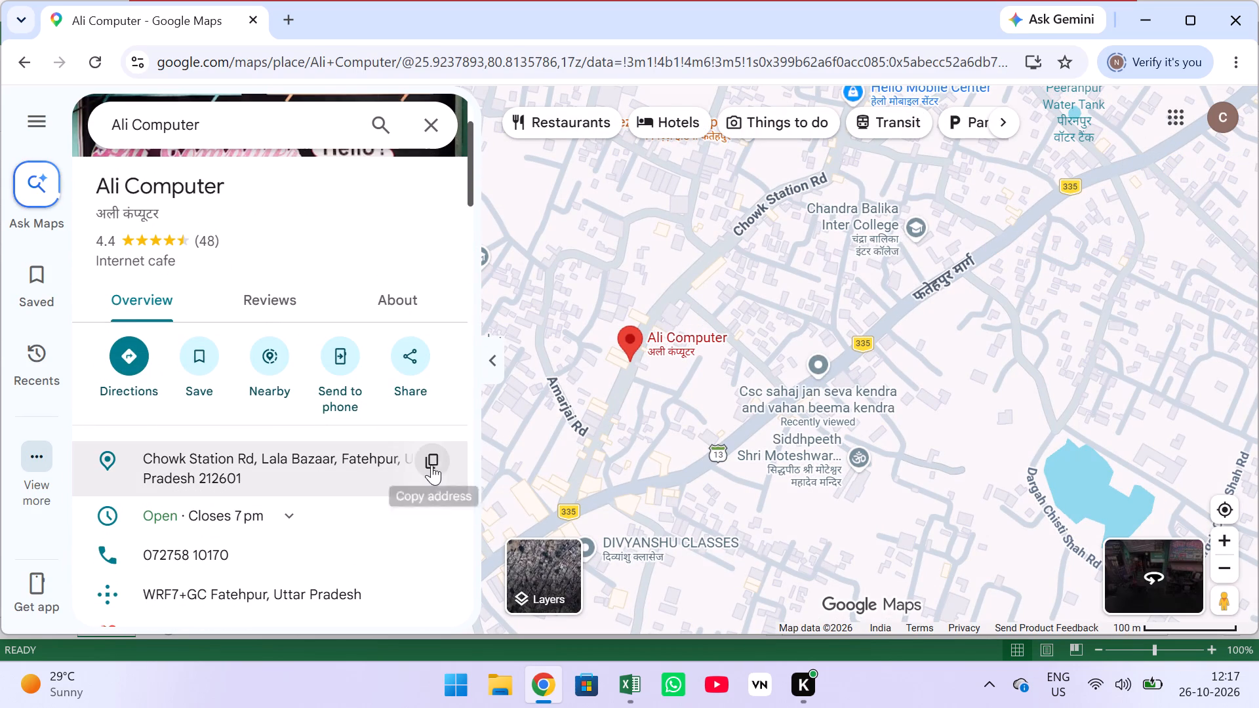
{"action": "left_click", "coordinate": [436, 465]}
{"action": "key", "text": "alt+Tab"}
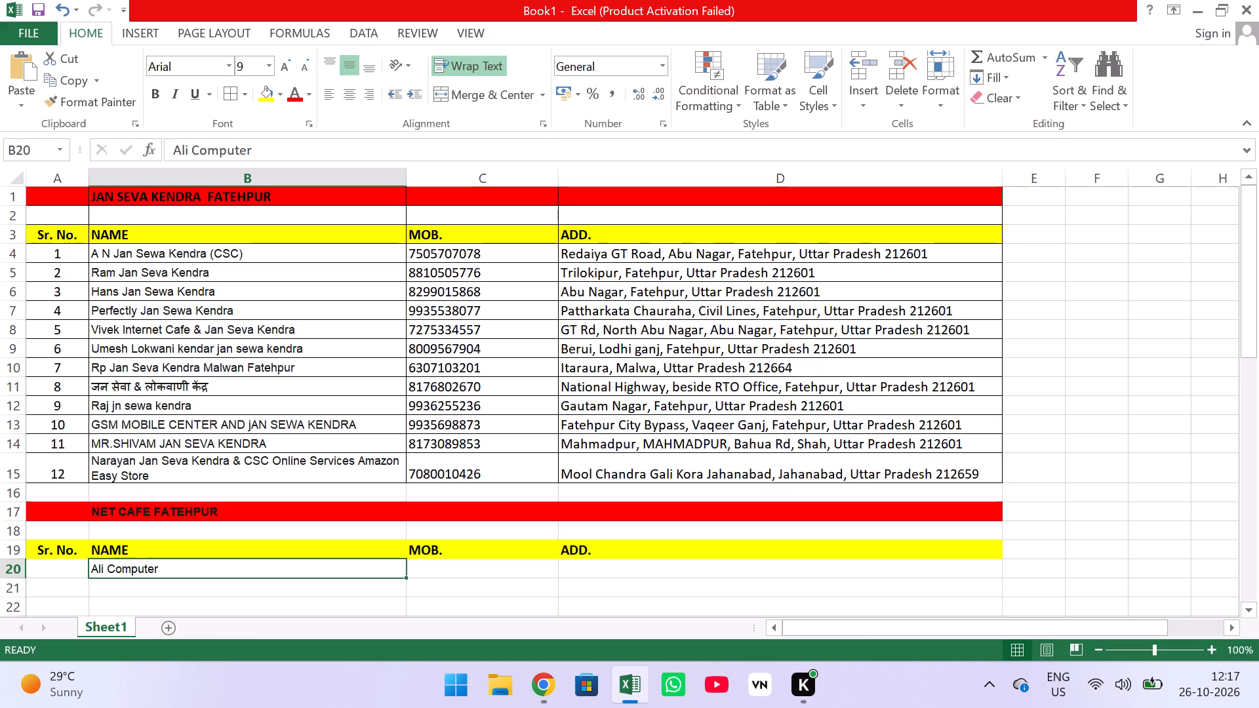
{"action": "left_click", "coordinate": [611, 563]}
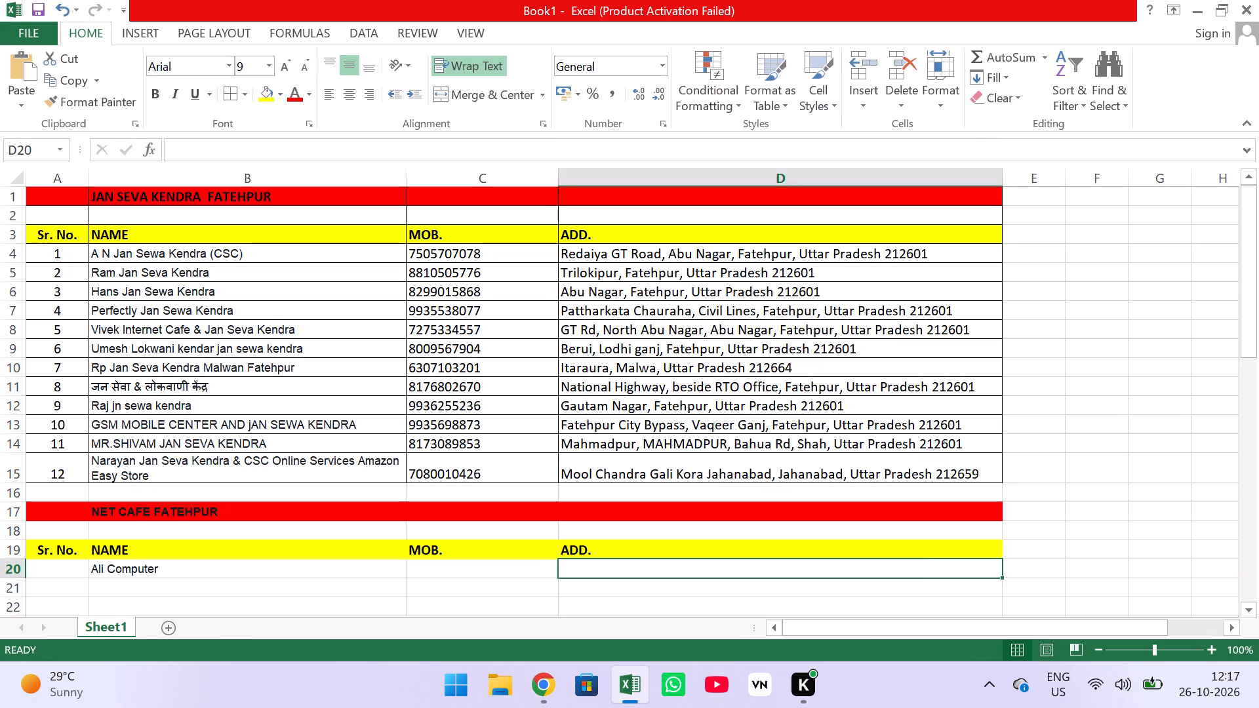
{"action": "key", "text": "ctrl+v"}
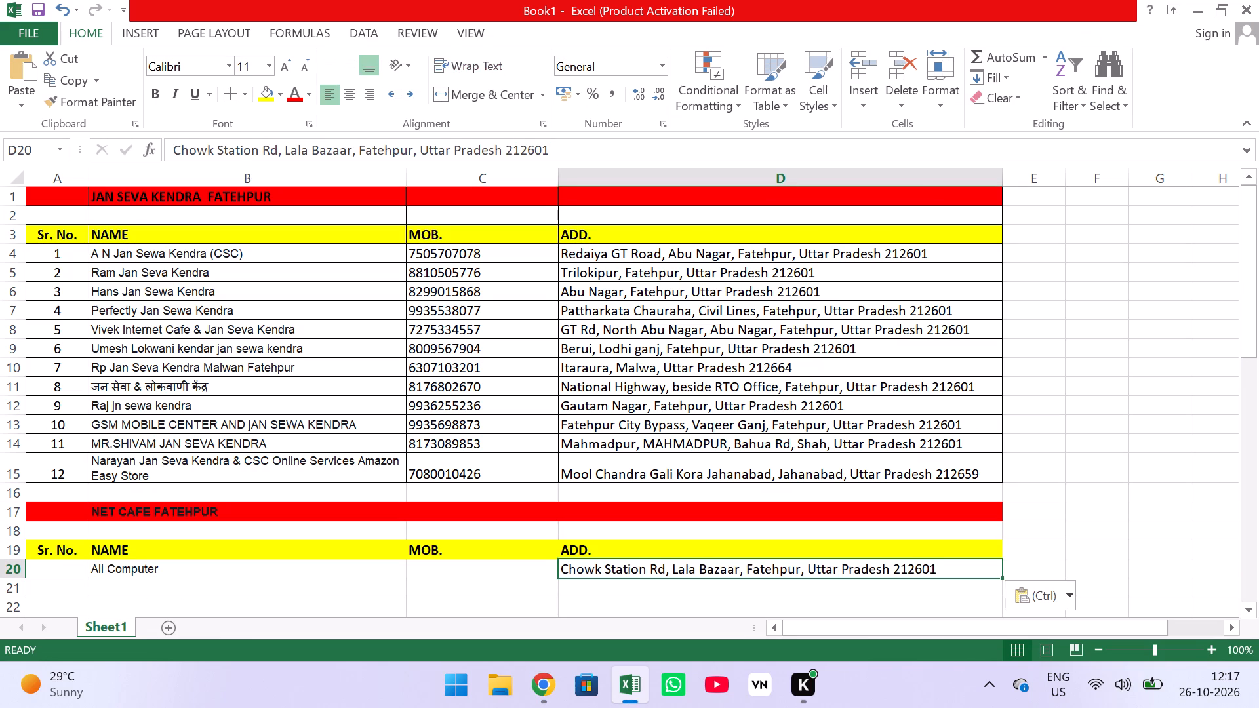
{"action": "key", "text": "alt+Tab"}
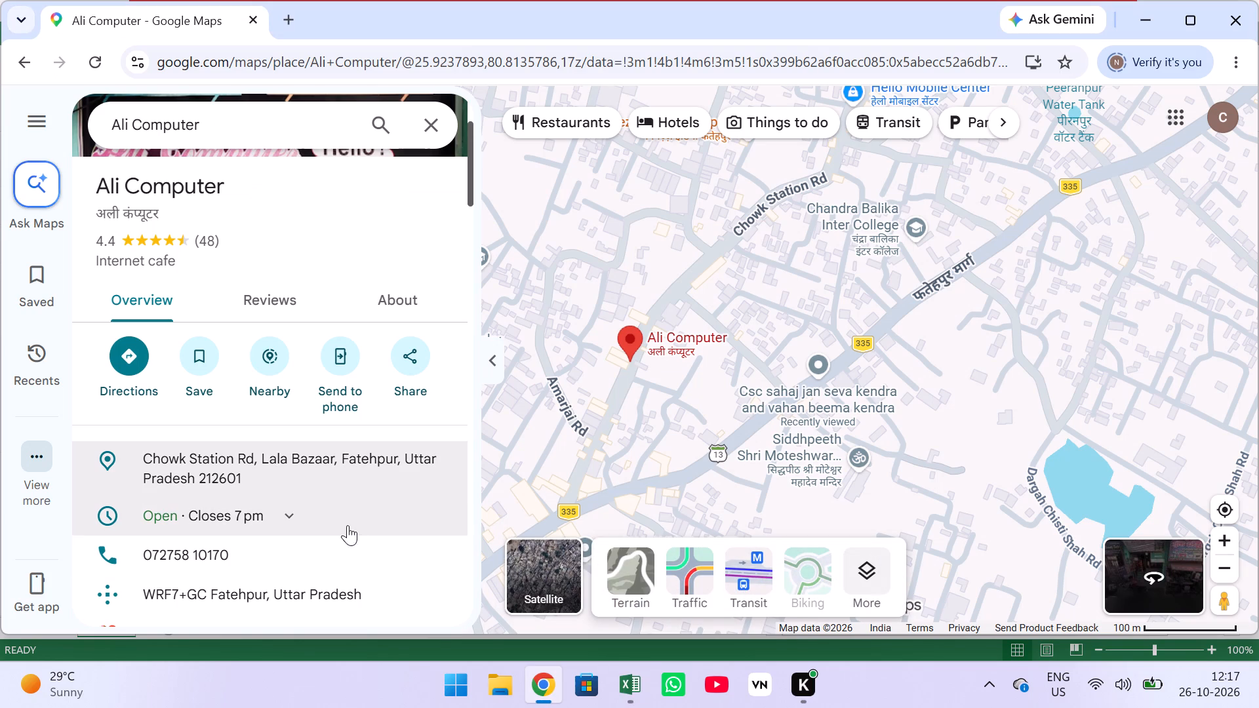
{"action": "left_click", "coordinate": [396, 562]}
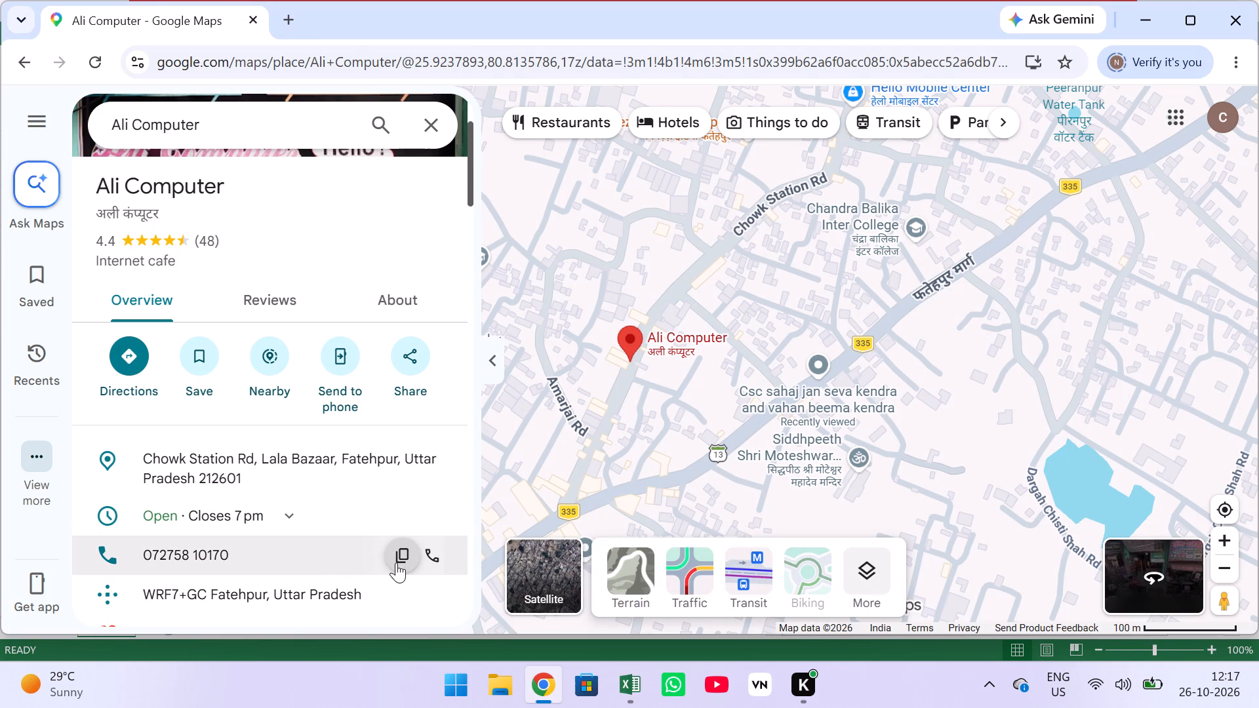
{"action": "key", "text": "alt+Tab"}
{"action": "left_click", "coordinate": [452, 568]}
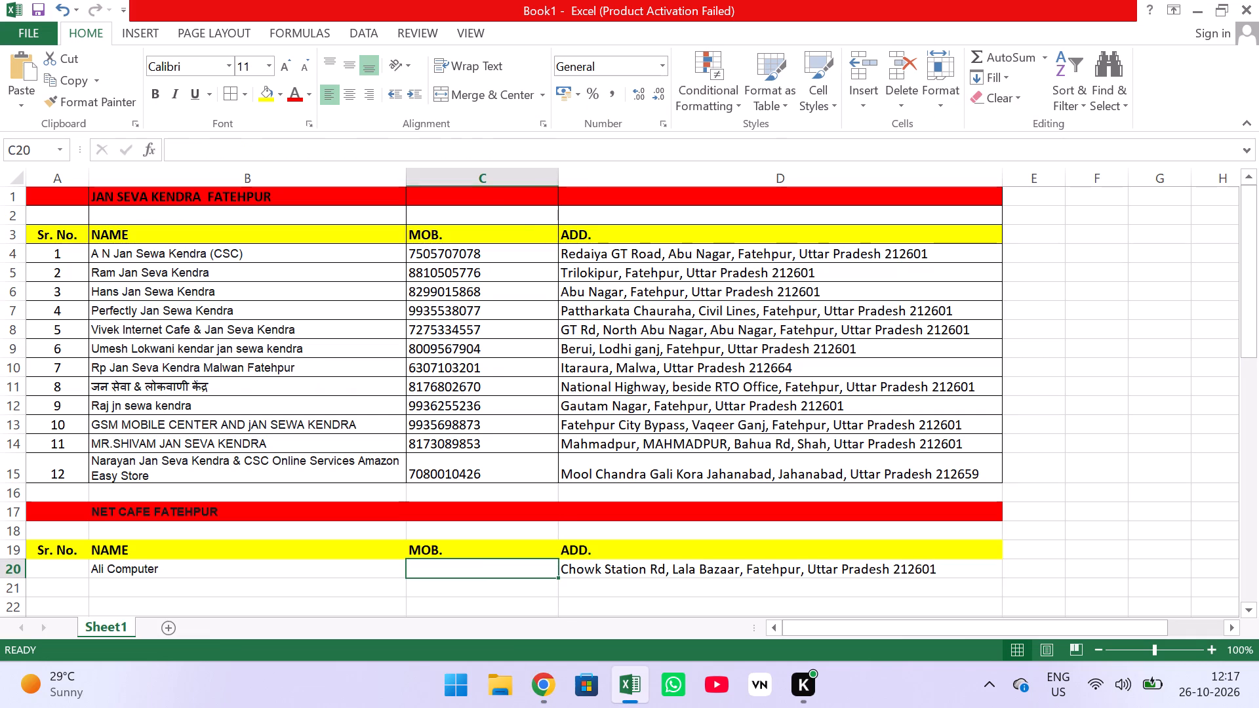
{"action": "key", "text": "ctrl+v"}
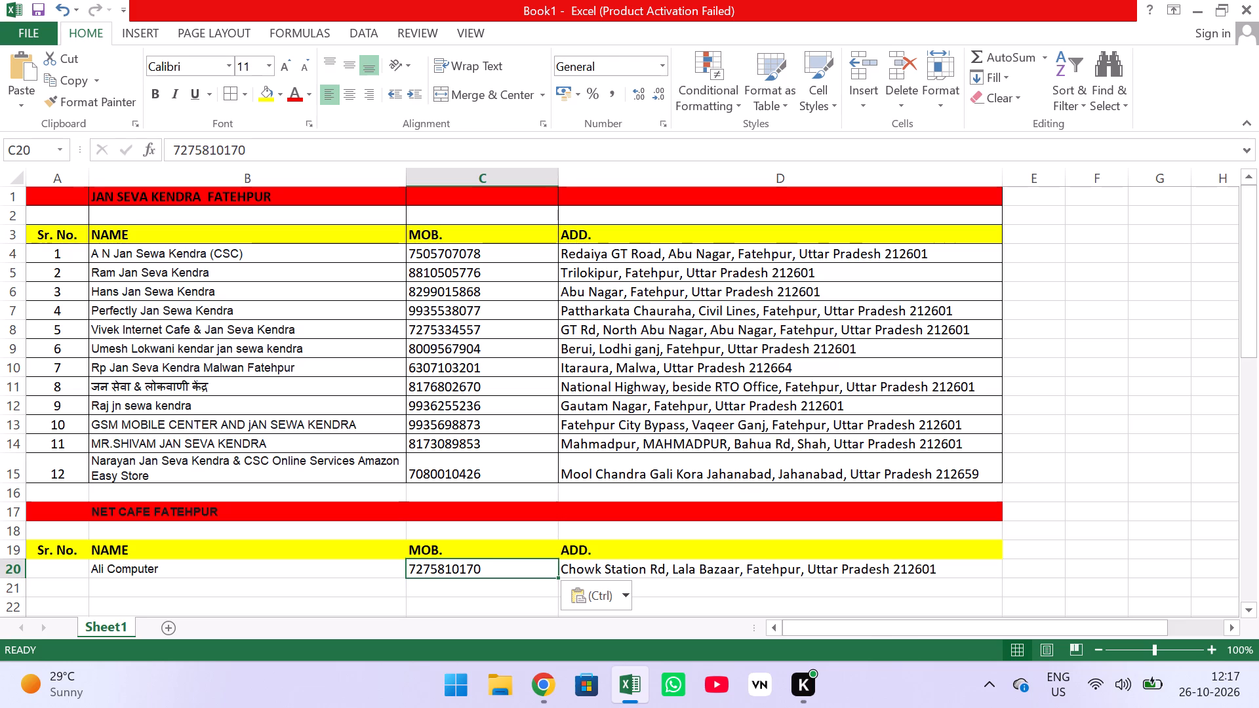
Return to the net cafe results in Chrome, open the ATUL PHOTO SHOP listing and copy its name into Excel cell B21.
{"action": "key", "text": "alt+Tab"}
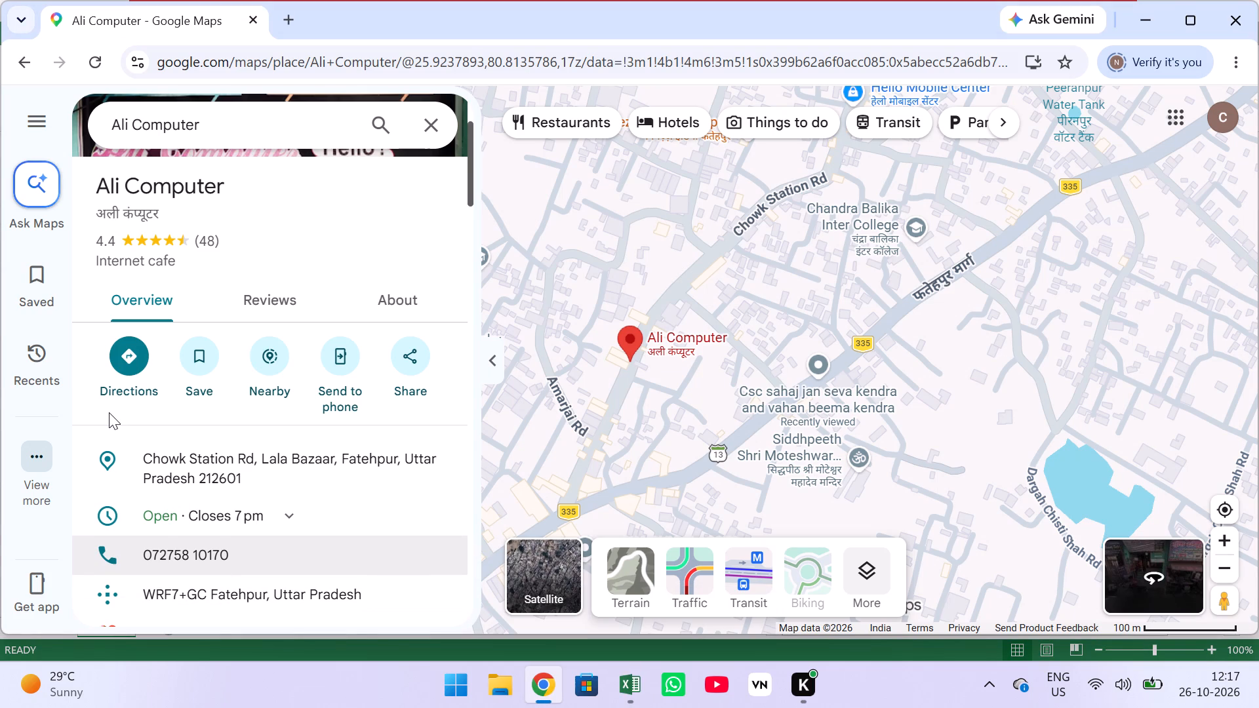
{"action": "left_click", "coordinate": [22, 66]}
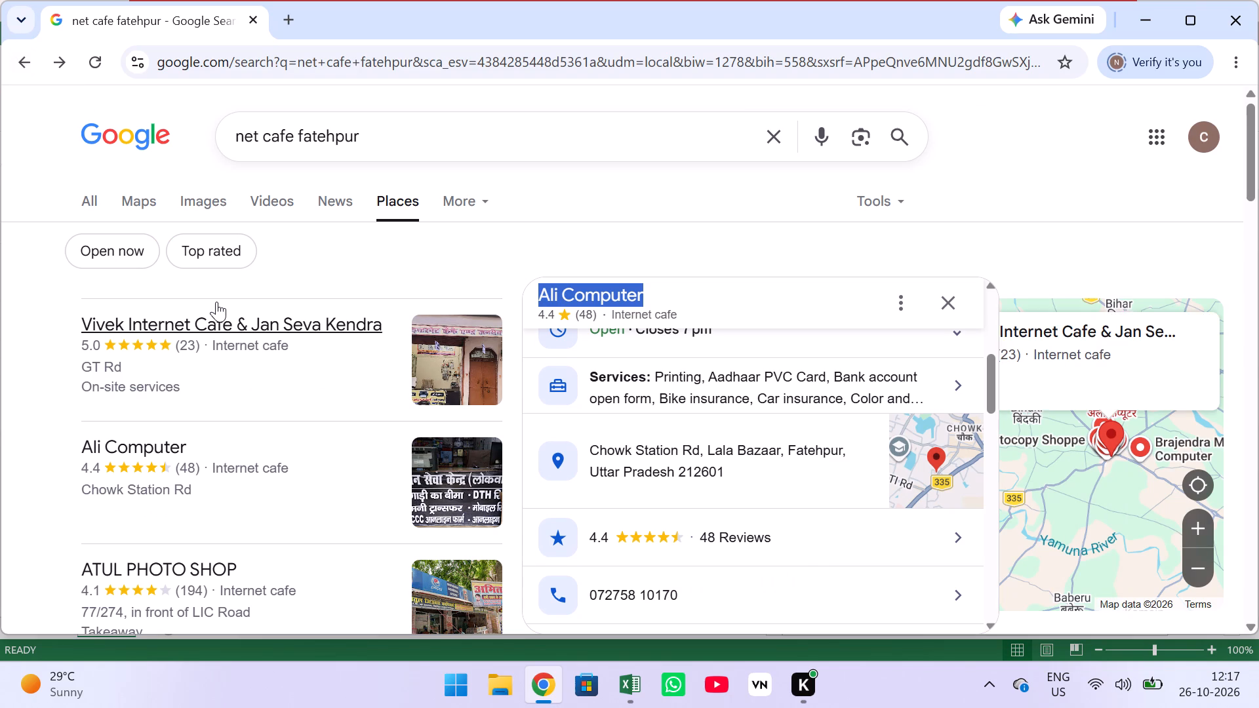
{"action": "left_click", "coordinate": [172, 581]}
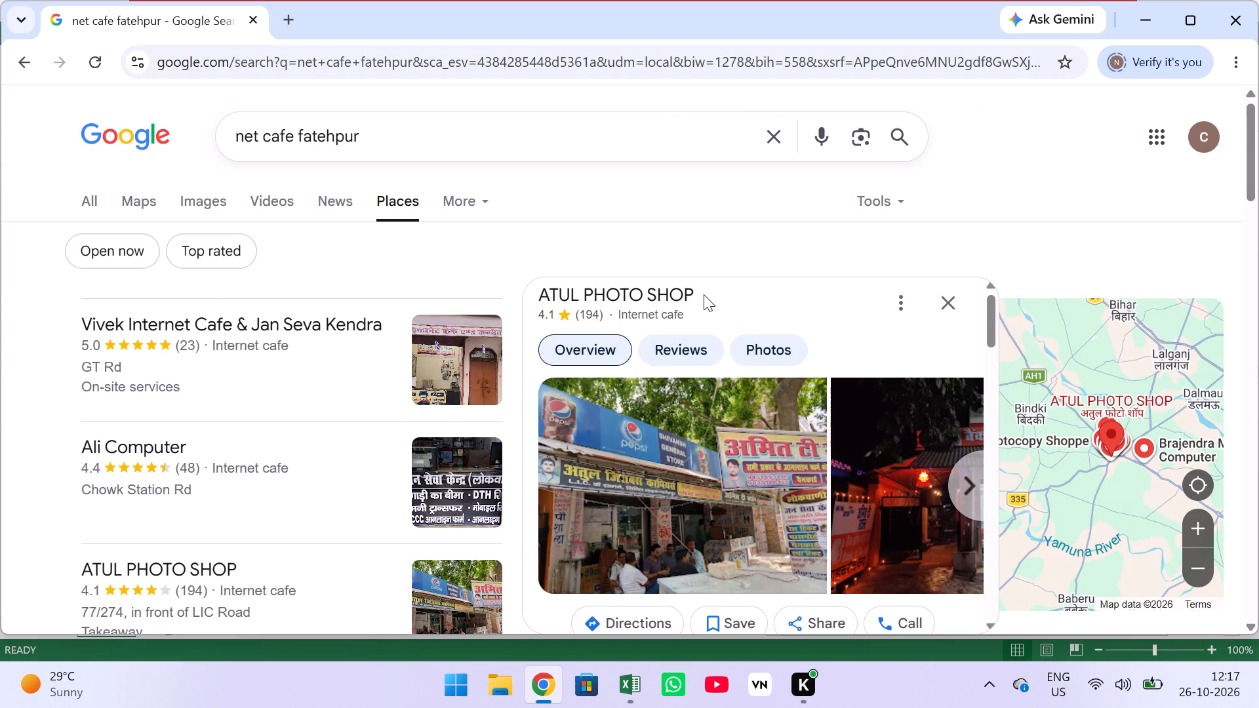
{"action": "left_click_drag", "start_coordinate": [704, 294], "coordinate": [534, 296]}
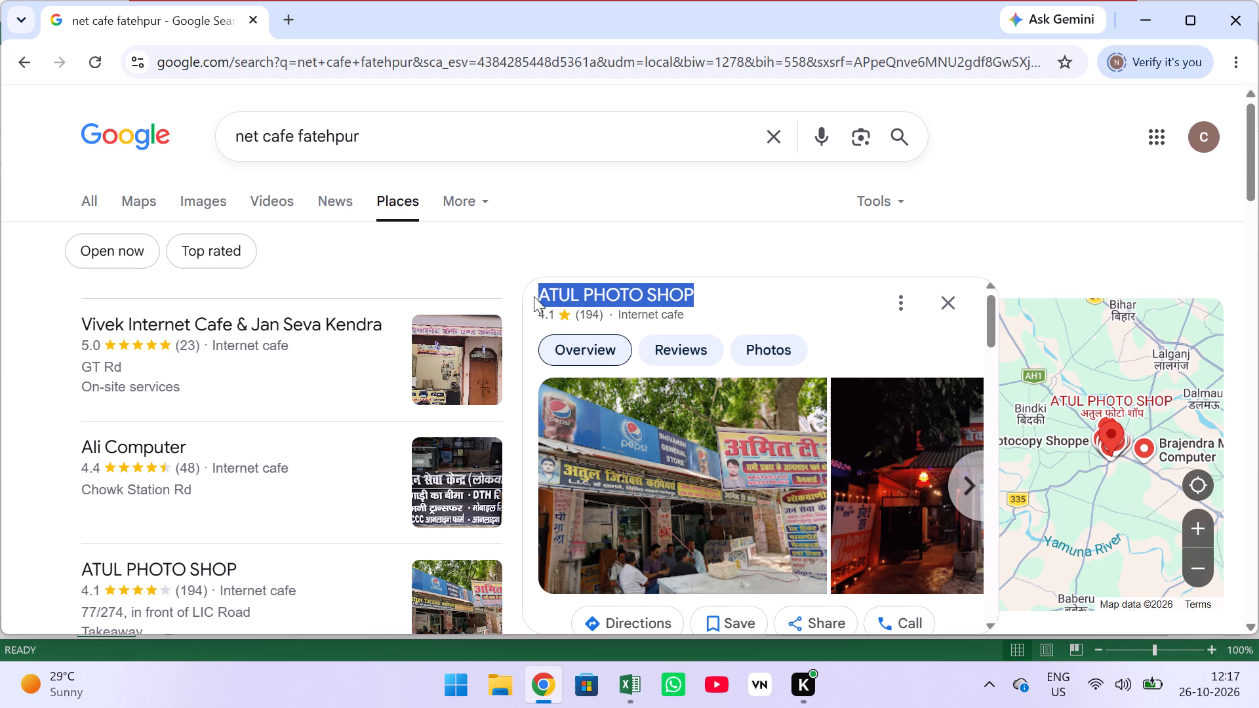
{"action": "key", "text": "ctrl+v"}
{"action": "key", "text": "ctrl+c"}
{"action": "key", "text": "alt+Tab"}
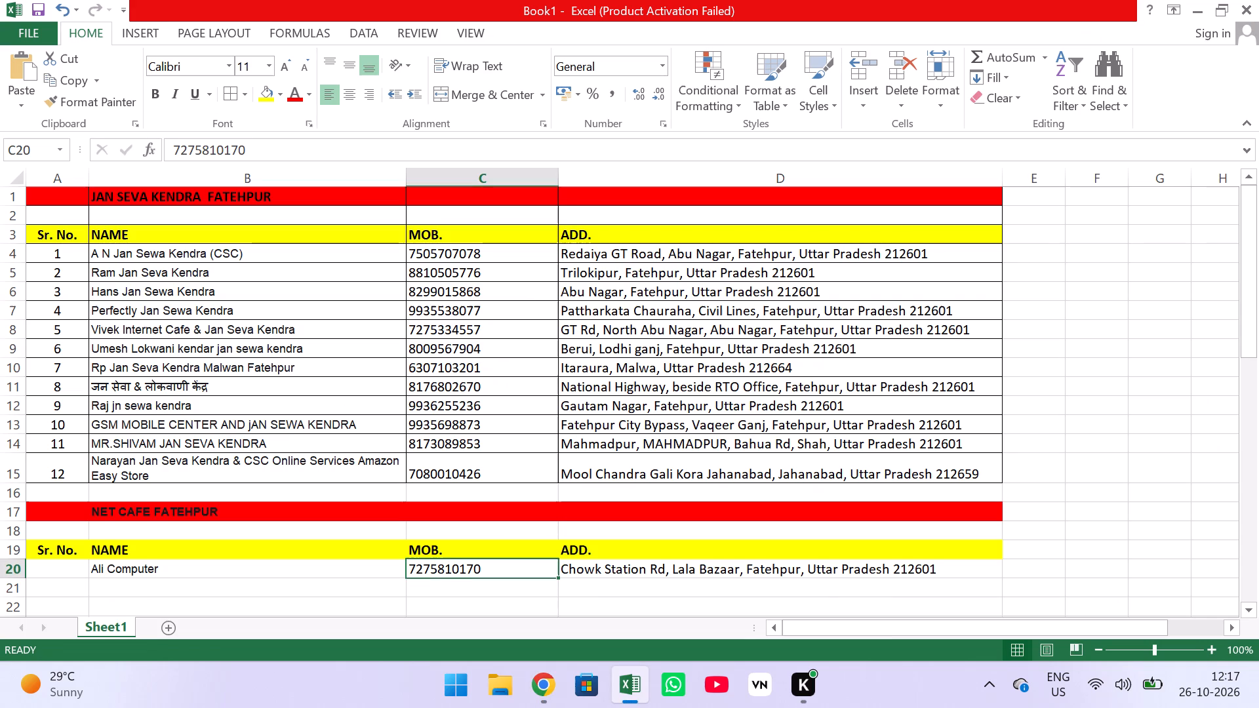
{"action": "scroll", "coordinate": [271, 483], "scroll_direction": "down", "scroll_amount": 3}
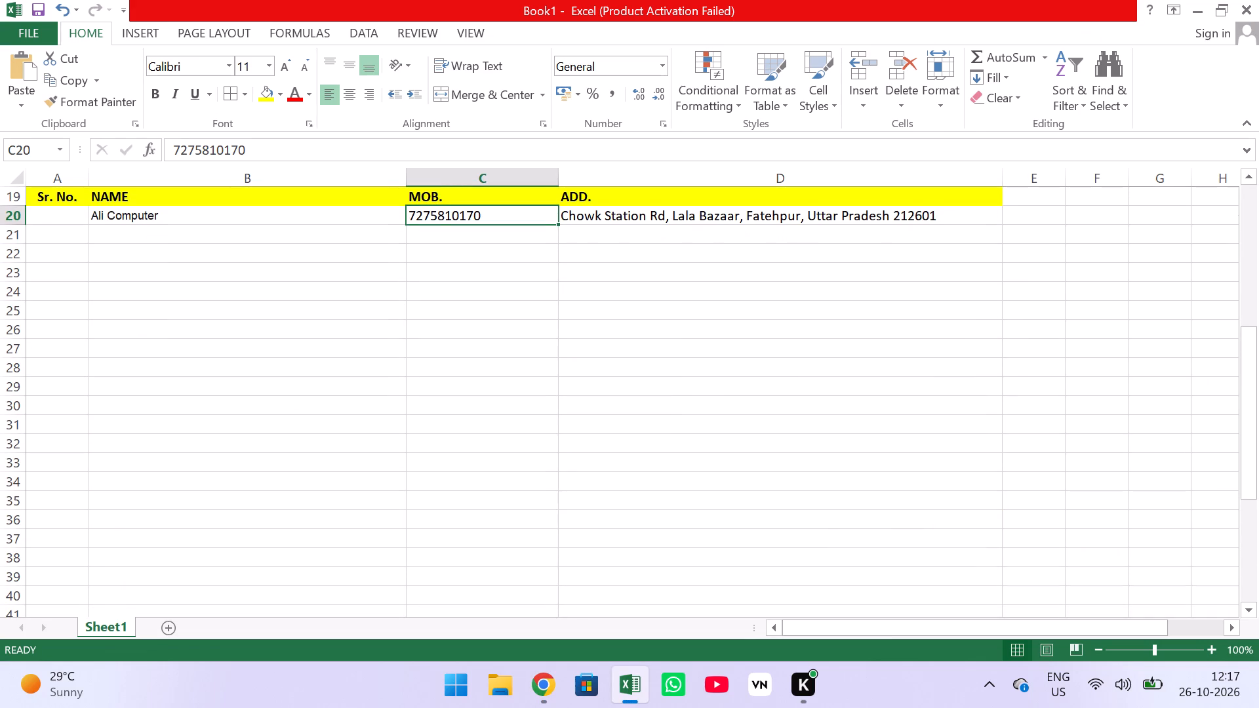
{"action": "left_click", "coordinate": [151, 231]}
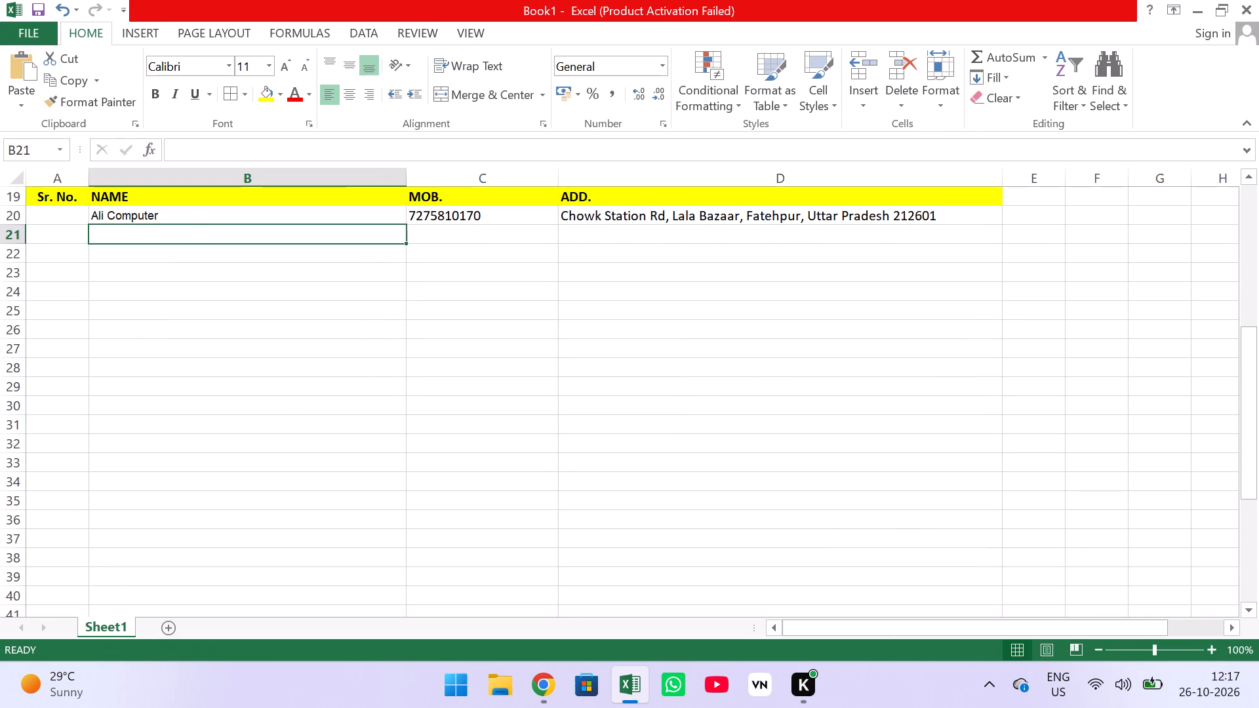
{"action": "key", "text": "ctrl+v"}
Open the Vivek Internet Cafe & Jan Seva Kendra listing's Google Maps page in Chrome and copy its address into Excel cell D21.
{"action": "key", "text": "alt+Tab"}
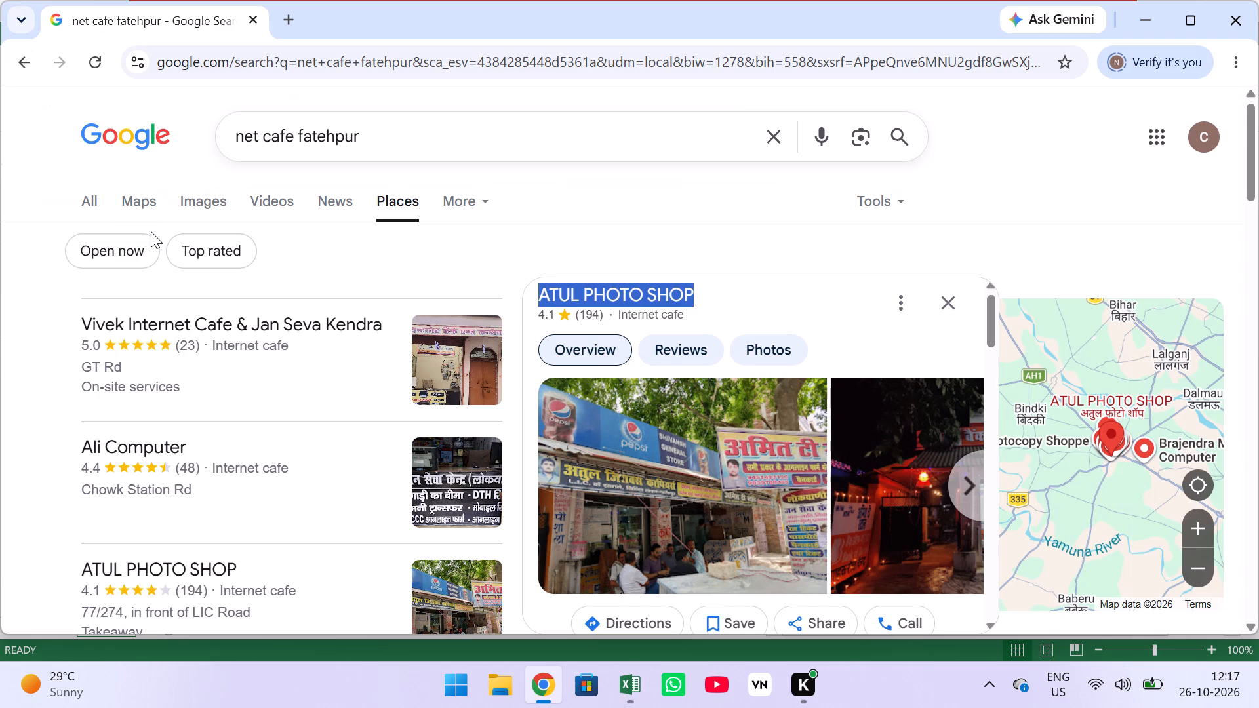
{"action": "left_click", "coordinate": [445, 322]}
{"action": "scroll", "coordinate": [629, 403], "scroll_direction": "down", "scroll_amount": 2}
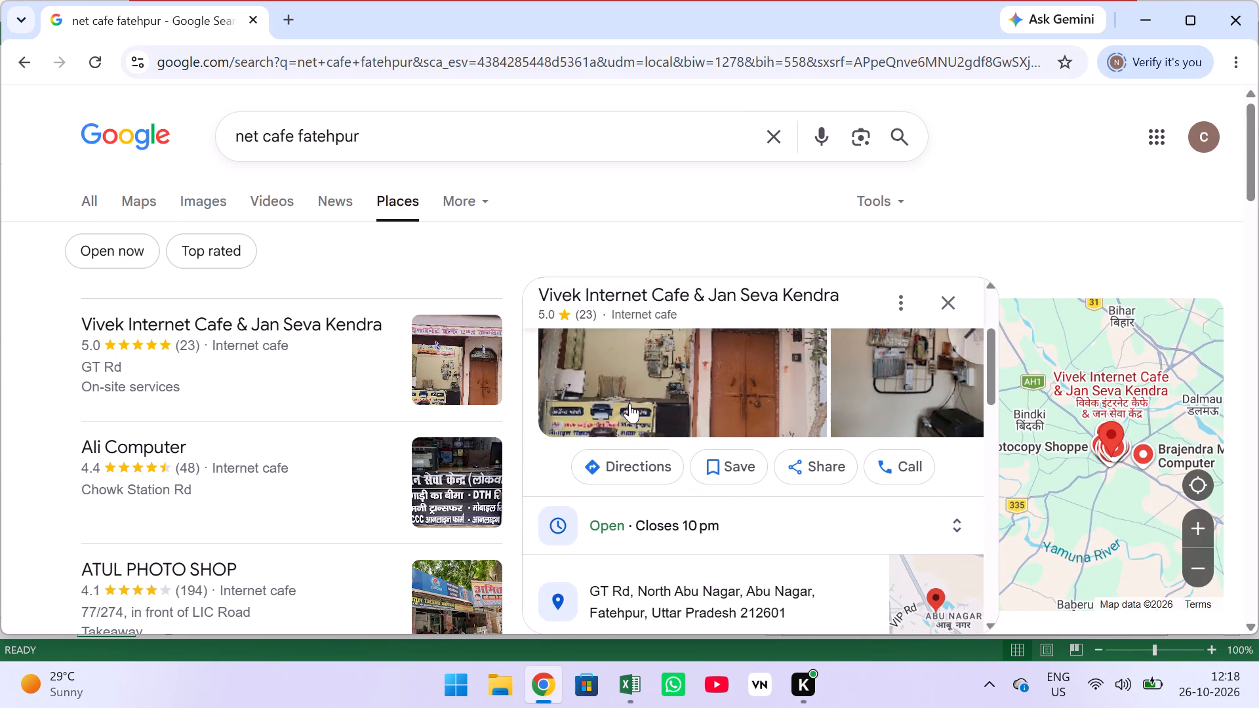
{"action": "scroll", "coordinate": [629, 403], "scroll_direction": "down", "scroll_amount": 1}
{"action": "left_click", "coordinate": [694, 512]}
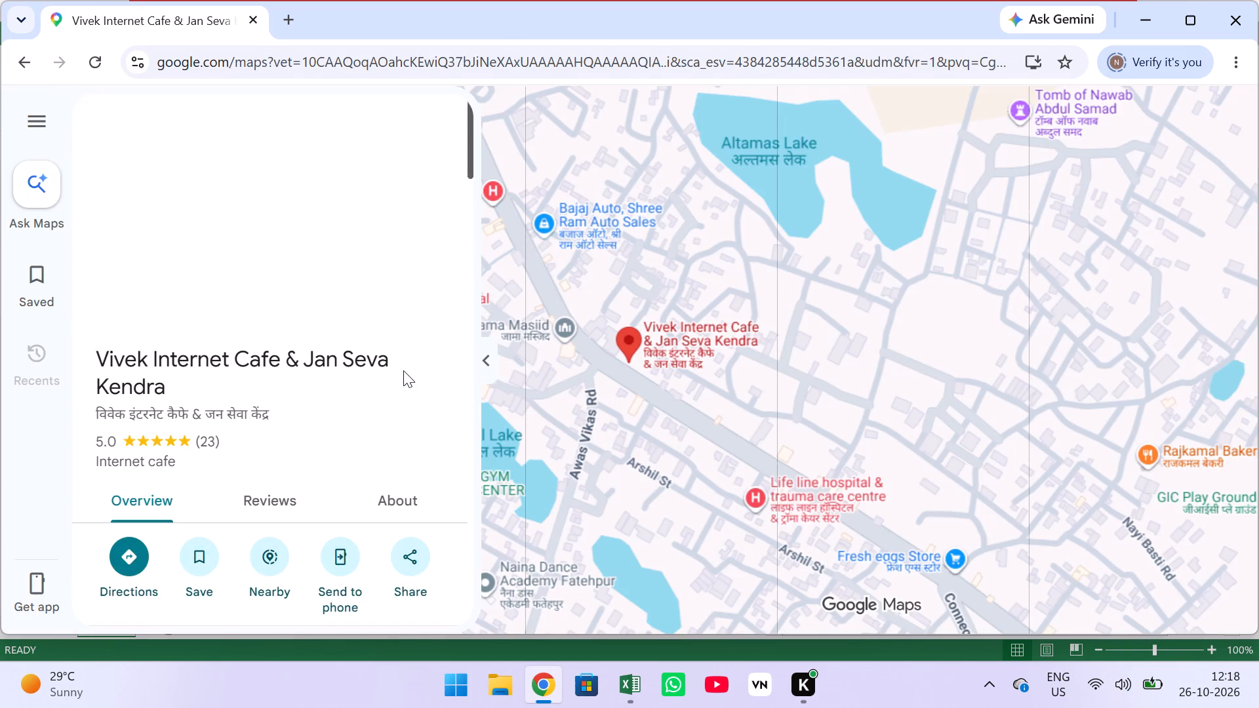
{"action": "scroll", "coordinate": [323, 380], "scroll_direction": "down", "scroll_amount": 4}
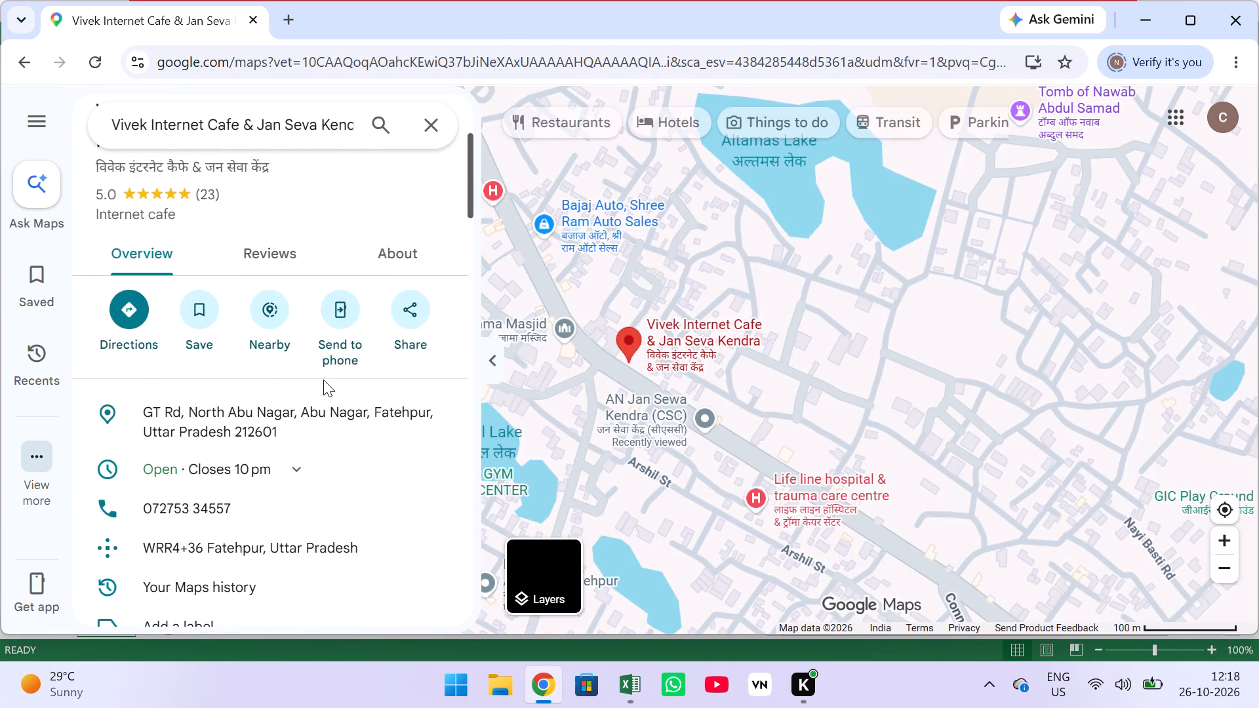
{"action": "left_click", "coordinate": [423, 410]}
{"action": "key", "text": "alt+Tab"}
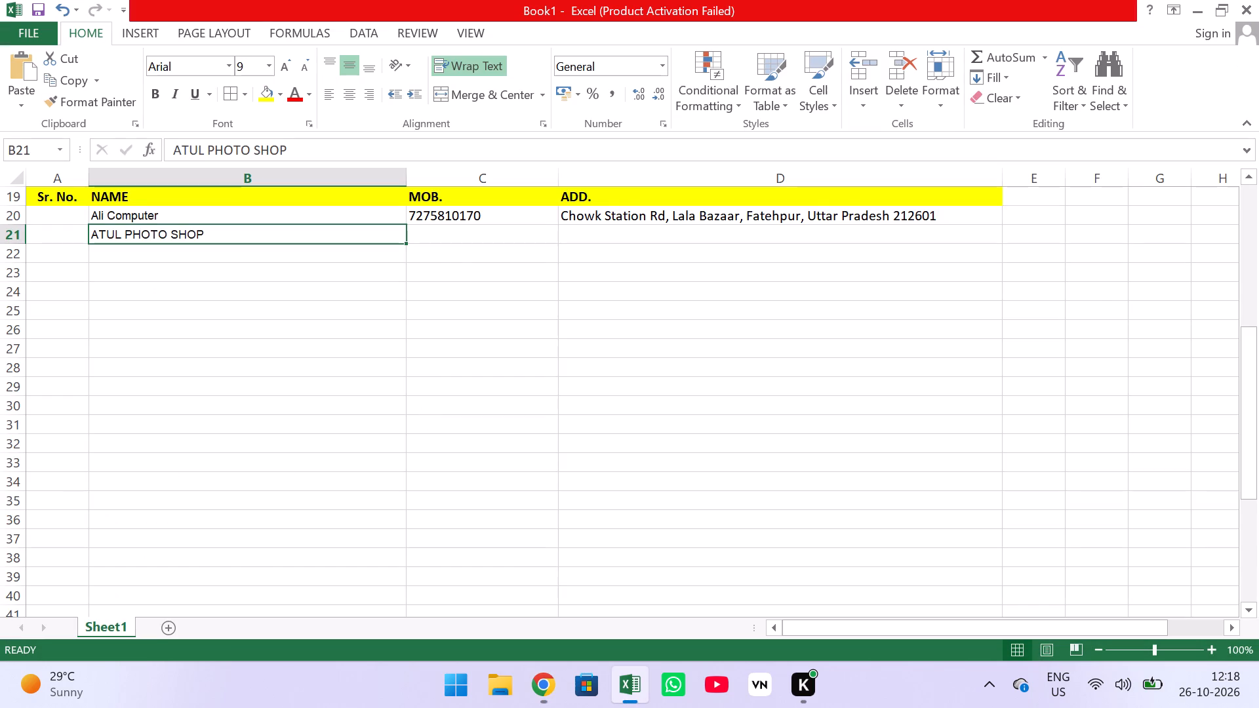
{"action": "left_click", "coordinate": [633, 231]}
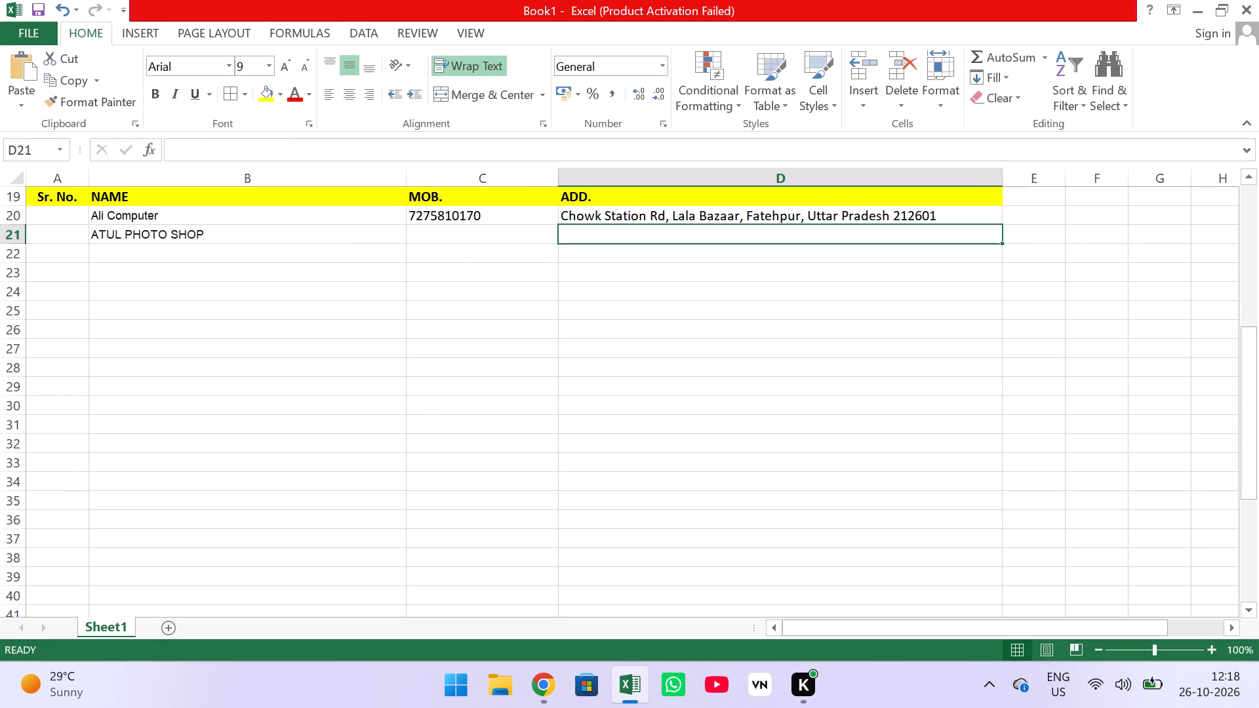
{"action": "key", "text": "ctrl+v"}
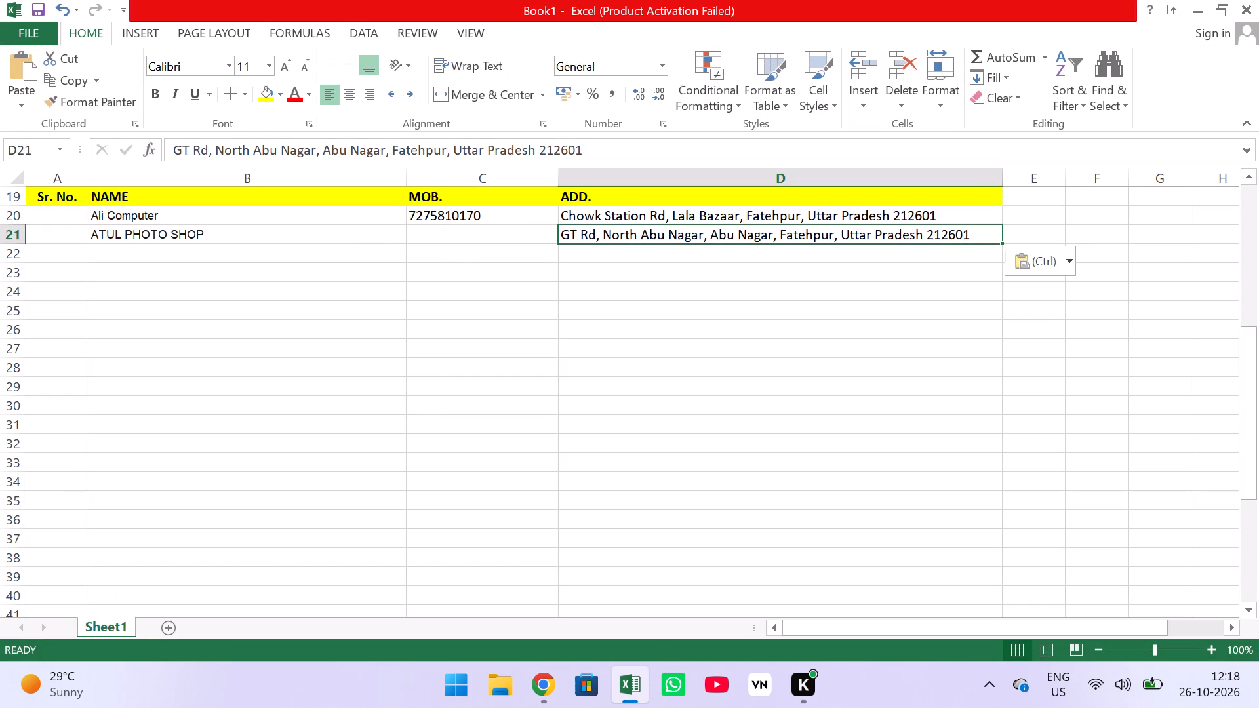
Remove the leading "GT Rd," and its following space from the address in cell D21.
{"action": "left_click_drag", "start_coordinate": [213, 147], "coordinate": [146, 147]}
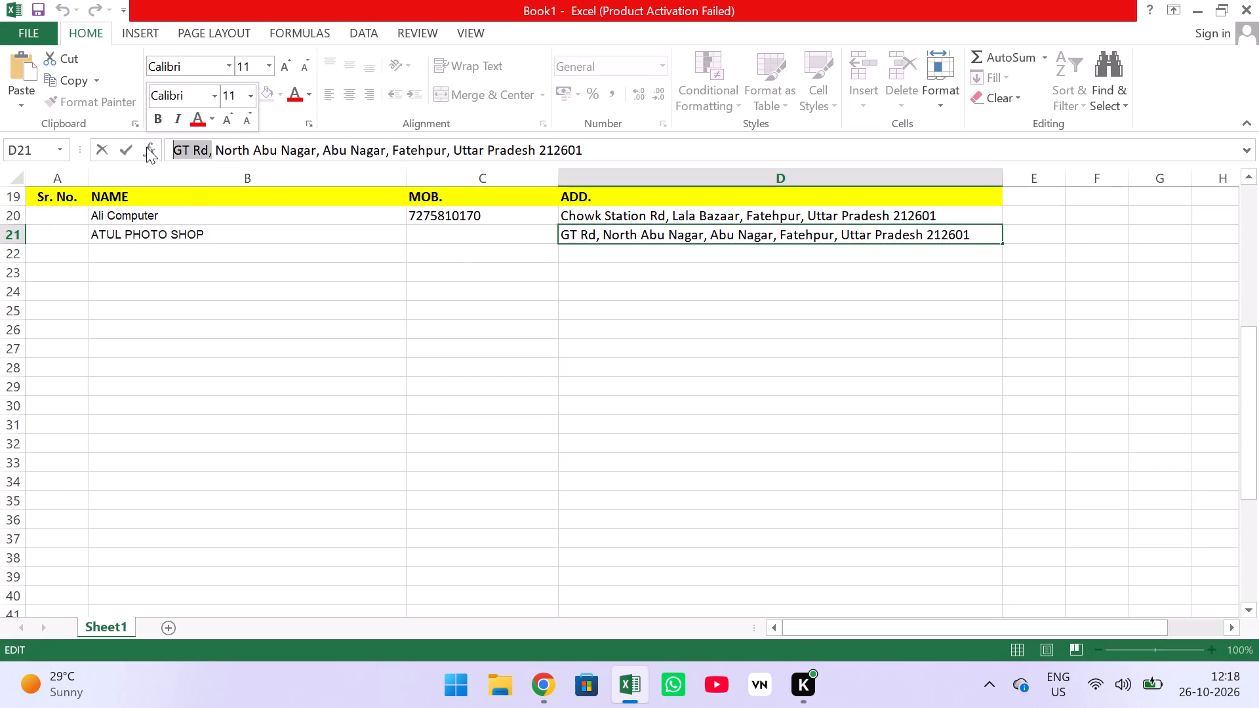
{"action": "key", "text": "BackSpace"}
{"action": "key", "text": "Right"}
{"action": "key", "text": "BackSpace"}
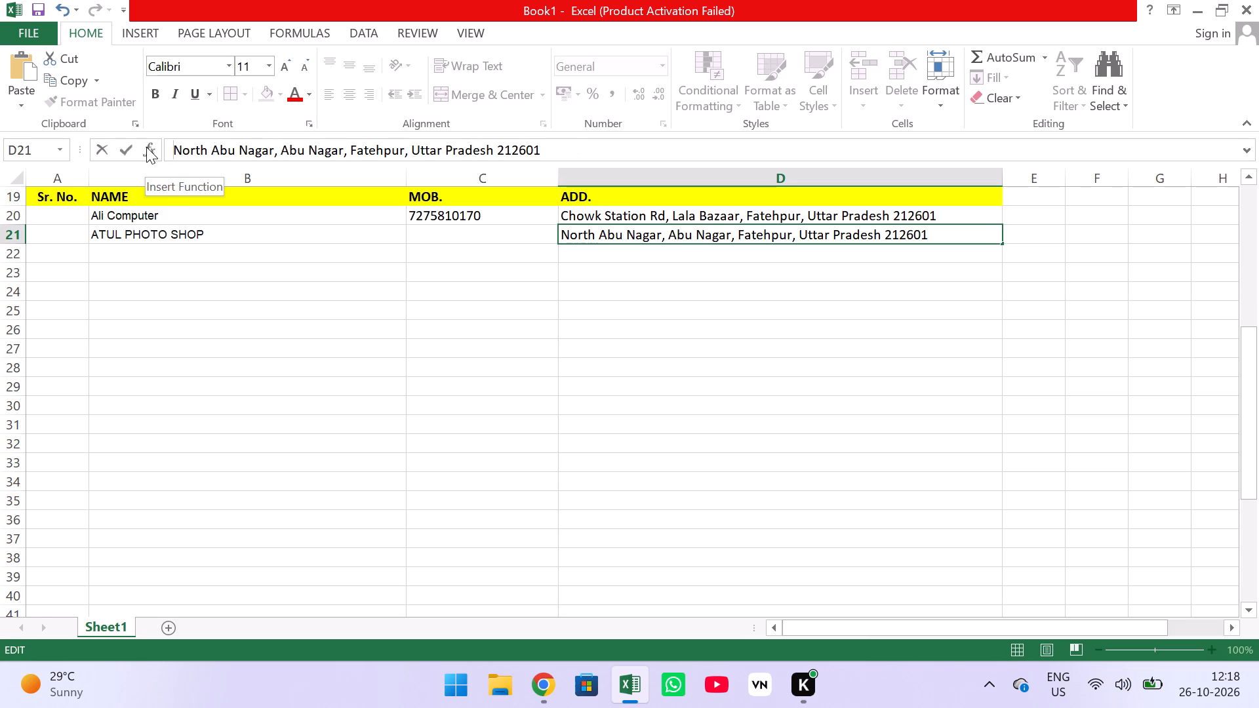
Copy the phone number from Vivek Internet Cafe & Jan Seva Kendra's Google Maps page in Chrome into Excel cell C21.
{"action": "key", "text": "alt+Tab"}
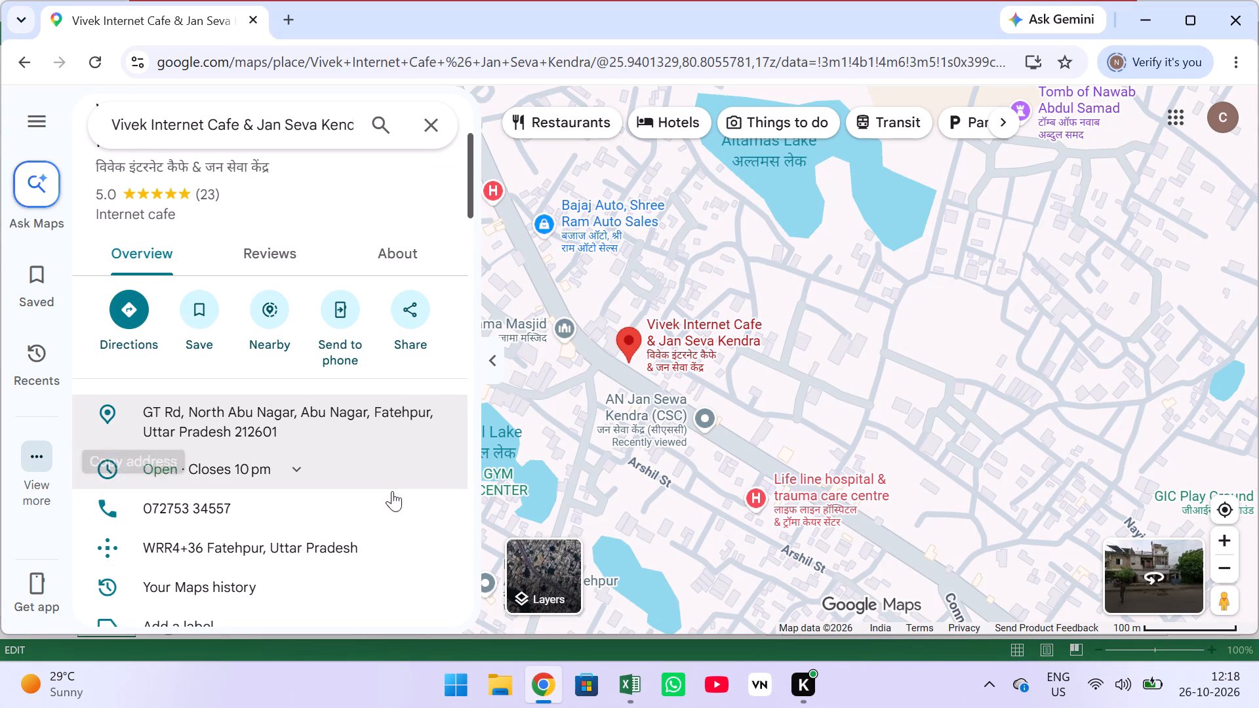
{"action": "left_click", "coordinate": [401, 501]}
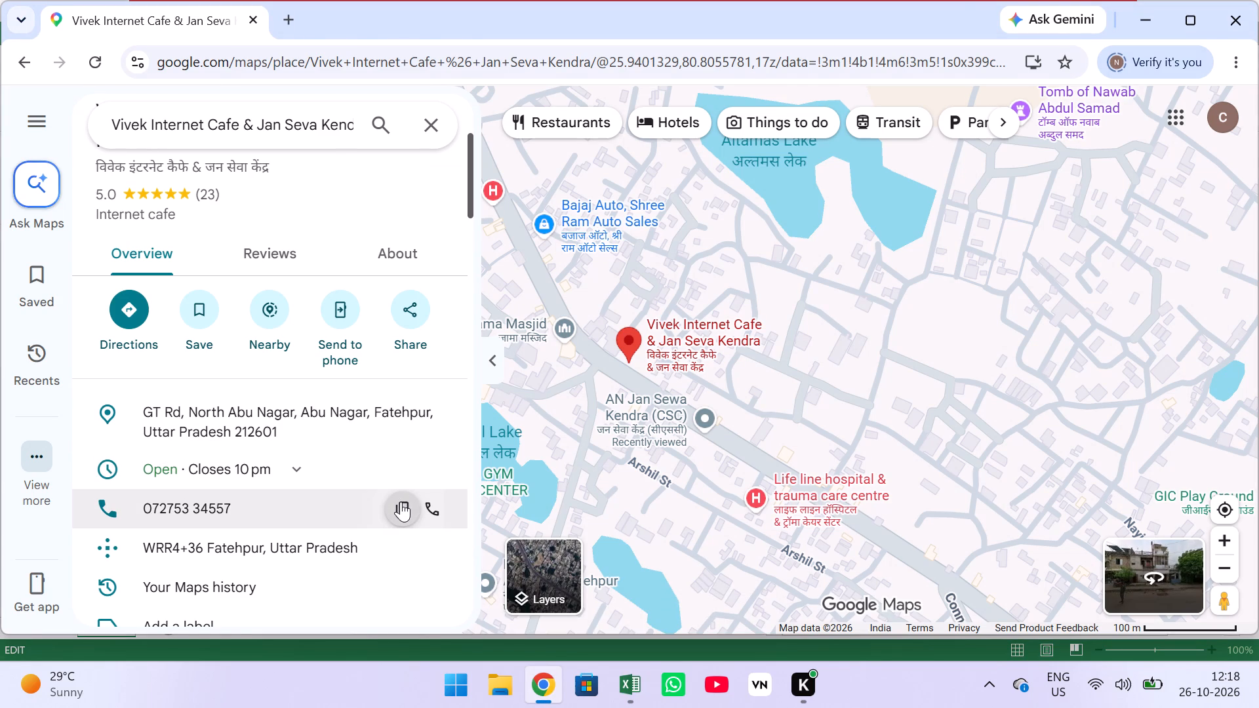
{"action": "key", "text": "alt+Tab"}
{"action": "left_click", "coordinate": [479, 241]}
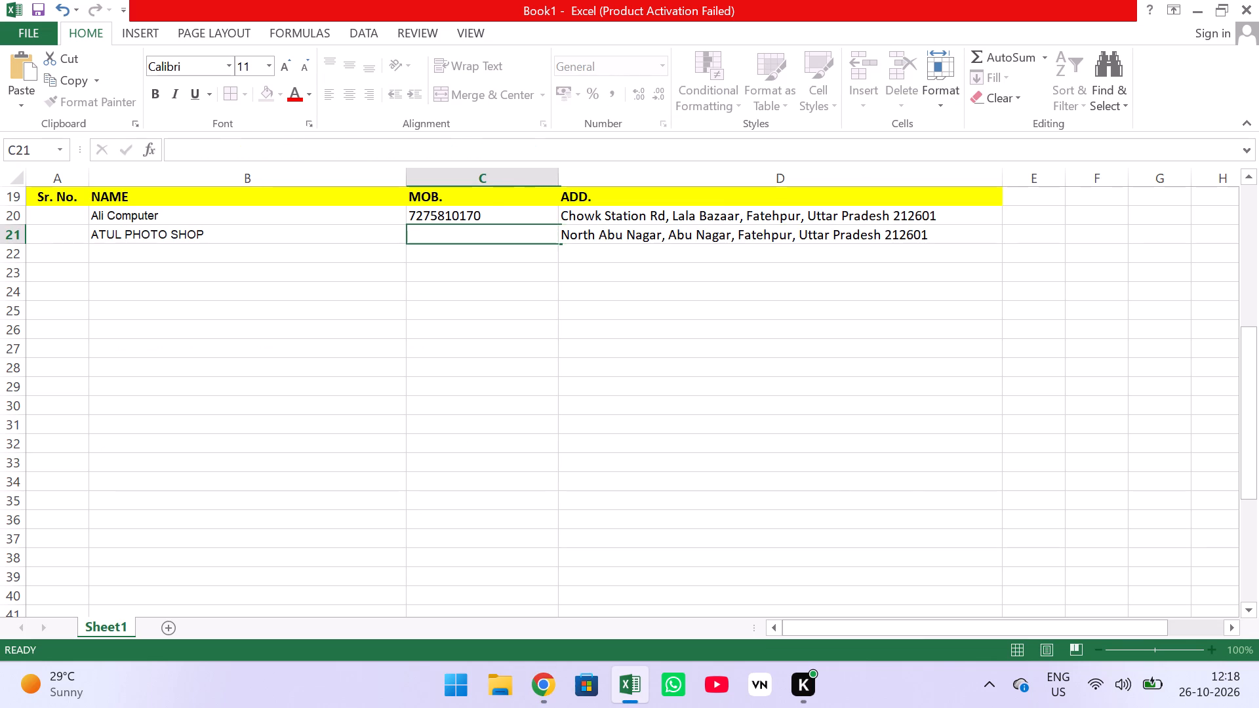
{"action": "key", "text": "ctrl+v"}
Return to the net cafe results in Chrome and compare the listings with the rows already entered in the Excel sheet.
{"action": "key", "text": "alt+Tab"}
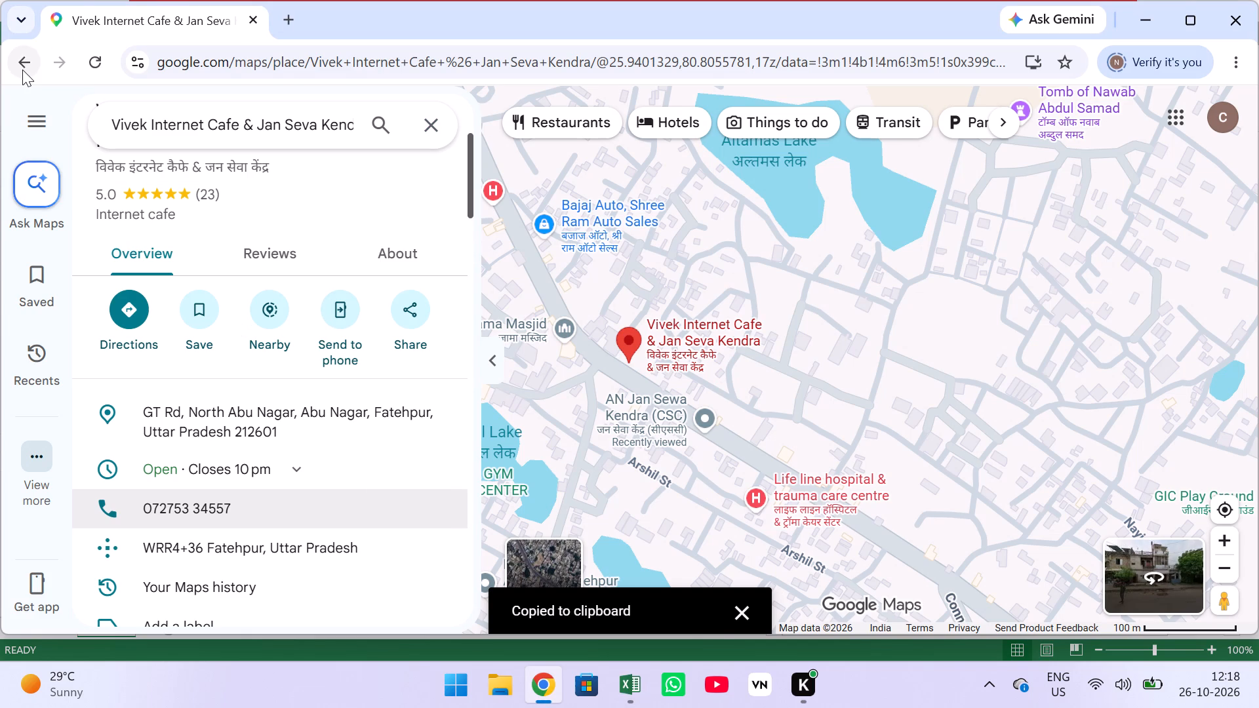
{"action": "left_click", "coordinate": [22, 69]}
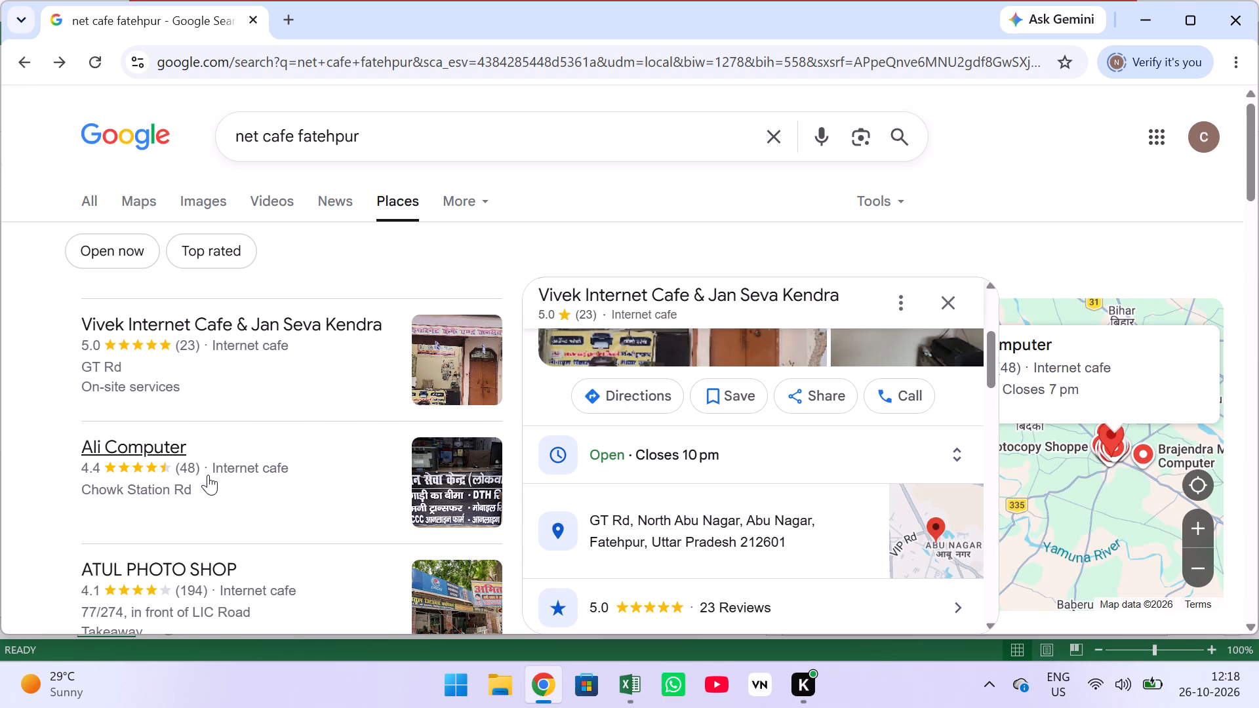
{"action": "key", "text": "alt+Tab"}
{"action": "key", "text": "alt+Tab"}
{"action": "key", "text": "alt+Tab"}
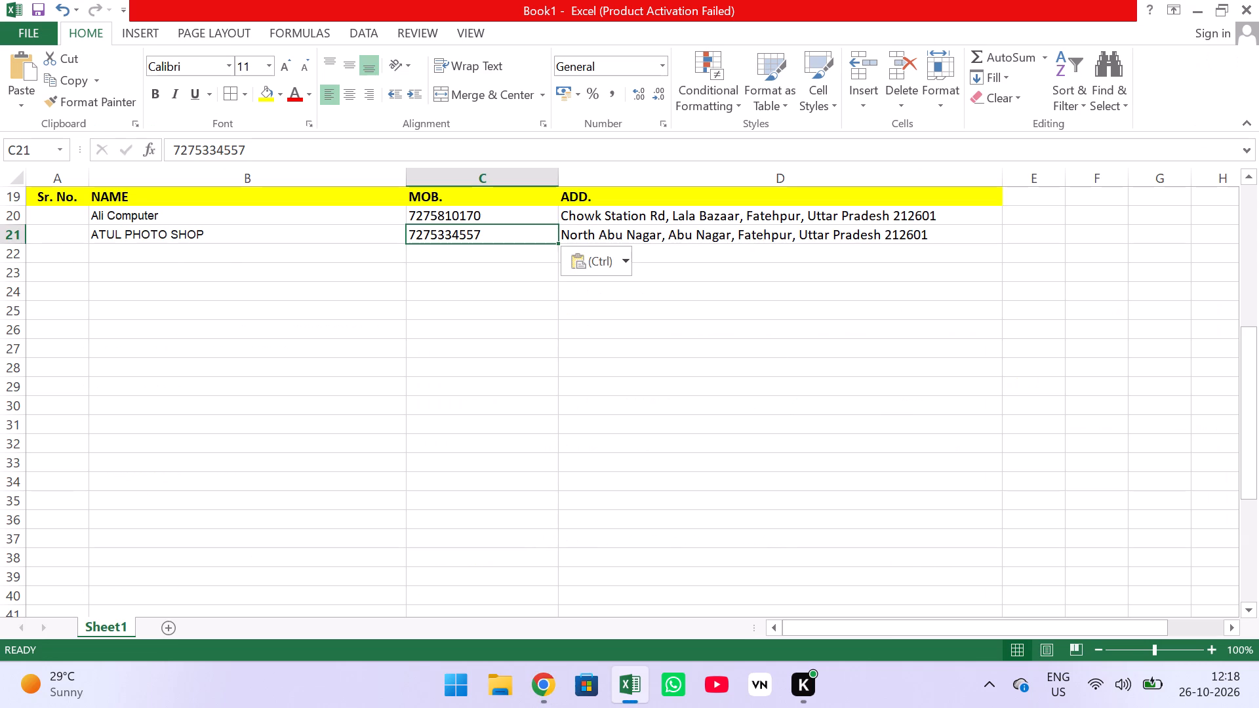
{"action": "key", "text": "alt+Tab"}
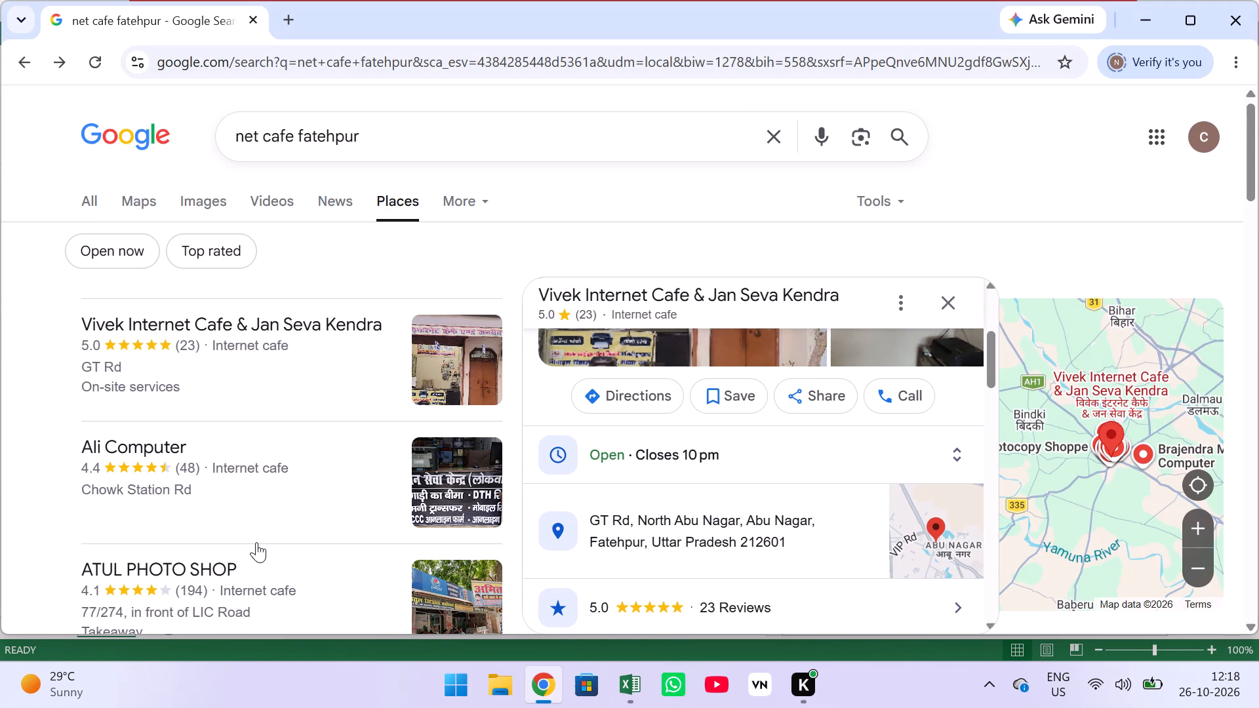
{"action": "key", "text": "alt+Tab"}
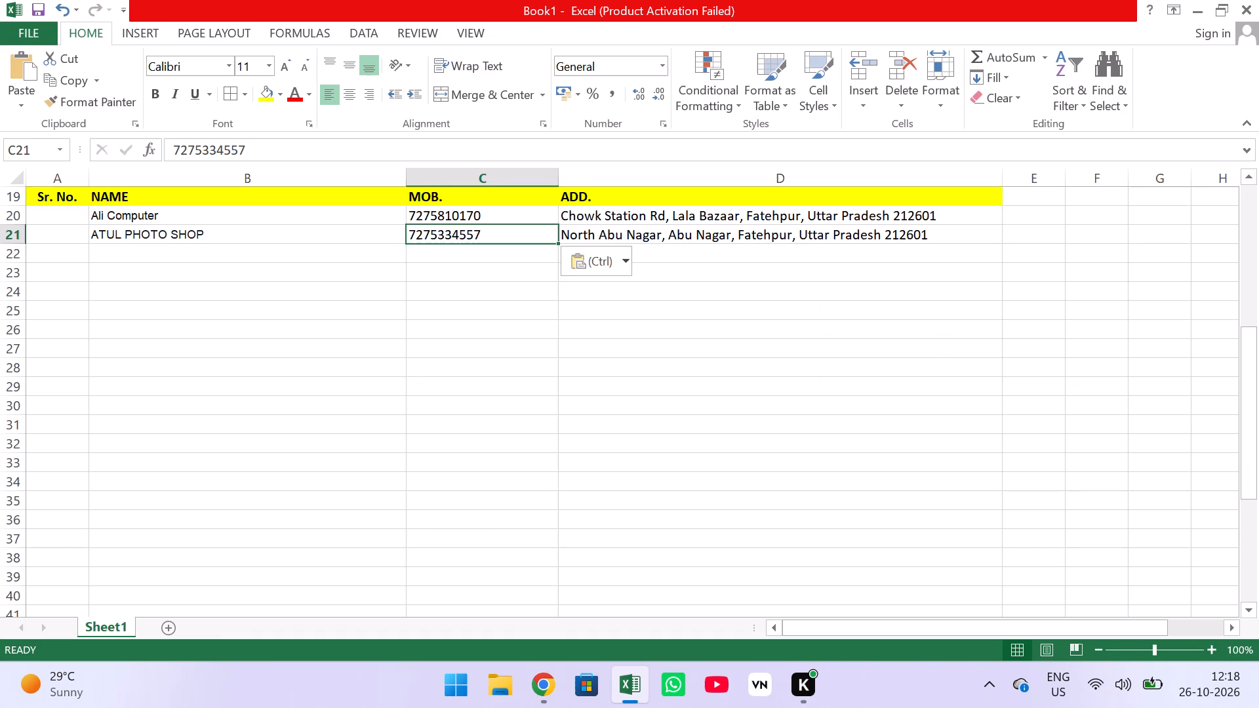
Open the Guru Kripa Internet Cafe listing in the Chrome results and copy its name into Excel cell B22.
{"action": "key", "text": "alt+Tab"}
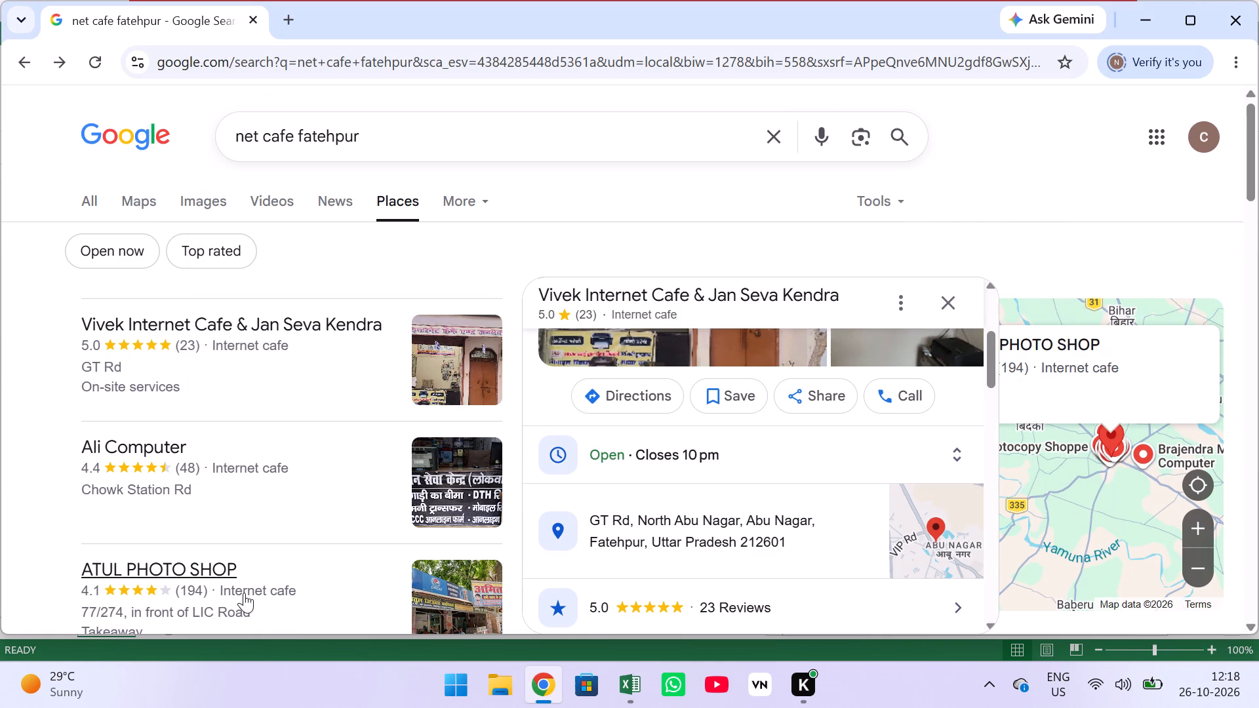
{"action": "scroll", "coordinate": [244, 593], "scroll_direction": "down", "scroll_amount": 6}
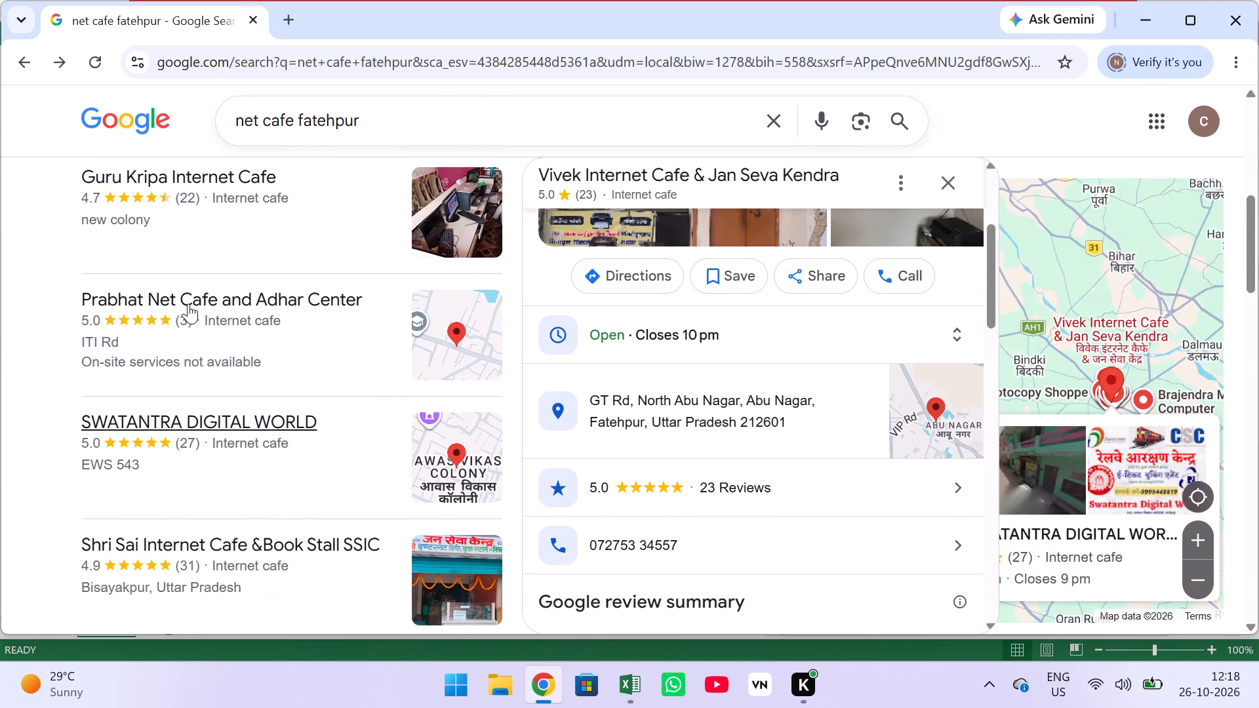
{"action": "left_click", "coordinate": [126, 171]}
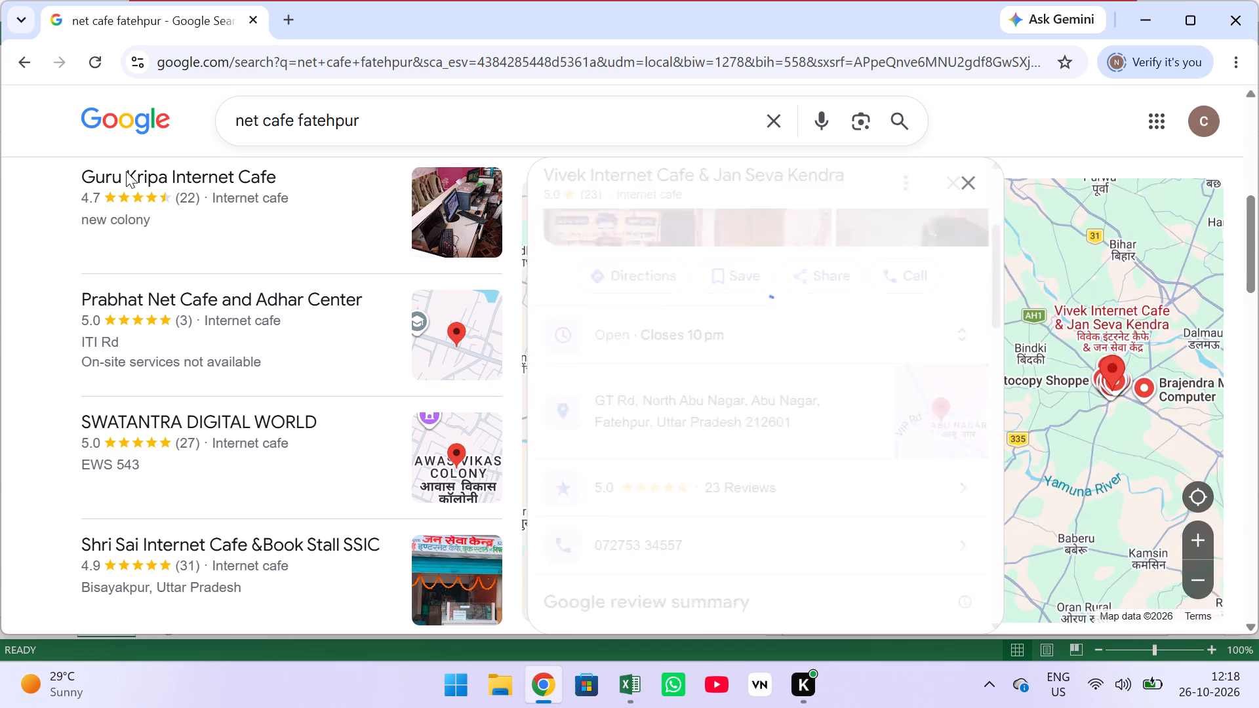
{"action": "left_click_drag", "start_coordinate": [749, 174], "coordinate": [546, 176]}
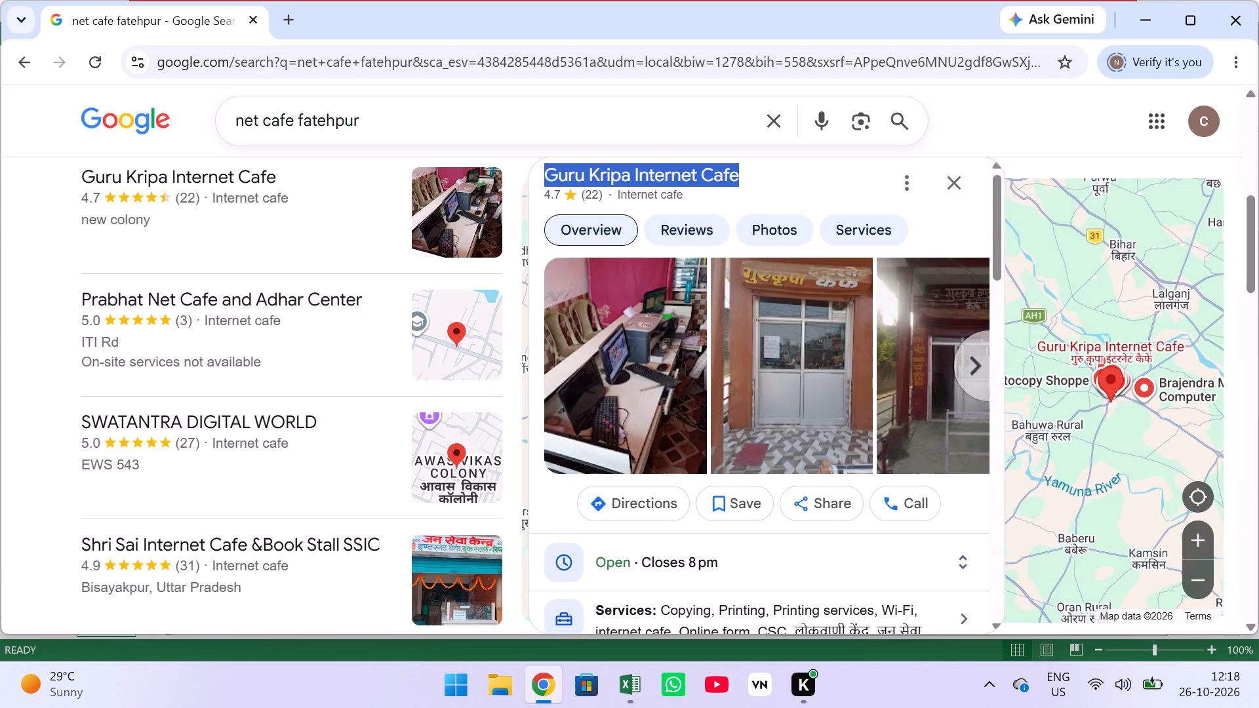
{"action": "key", "text": "ctrl+c"}
{"action": "key", "text": "alt+Tab"}
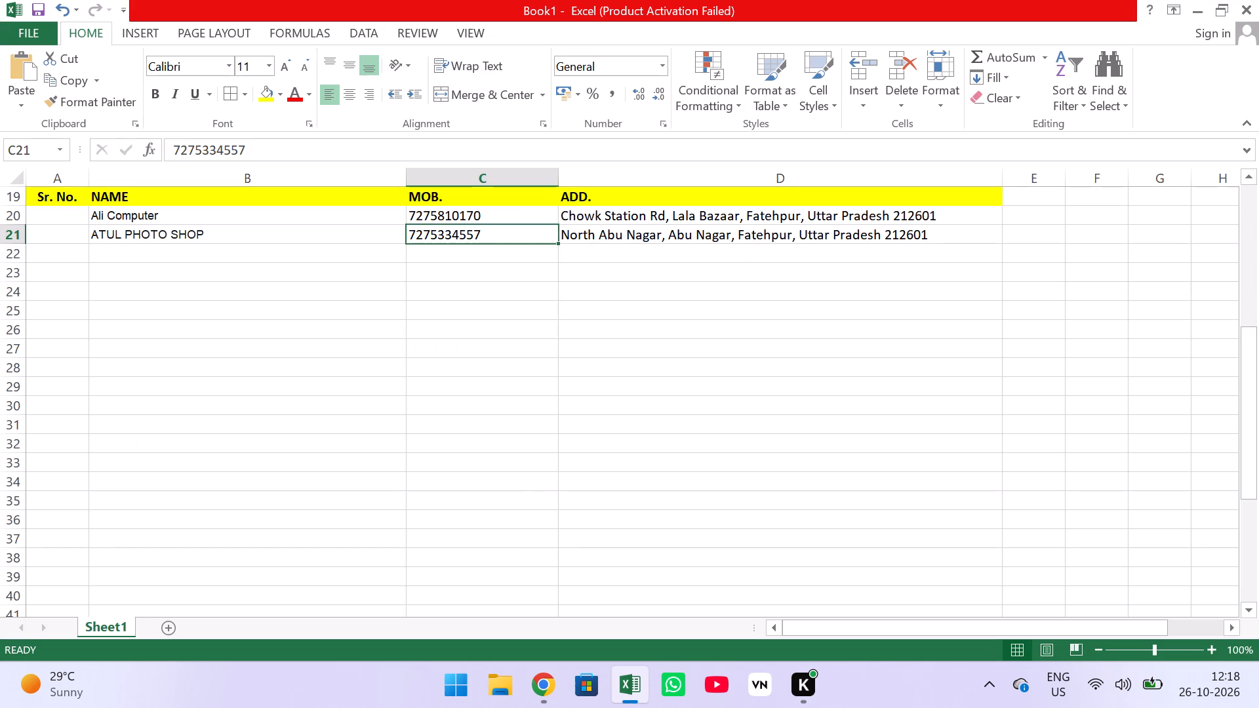
{"action": "left_click", "coordinate": [218, 252]}
{"action": "key", "text": "ctrl+v"}
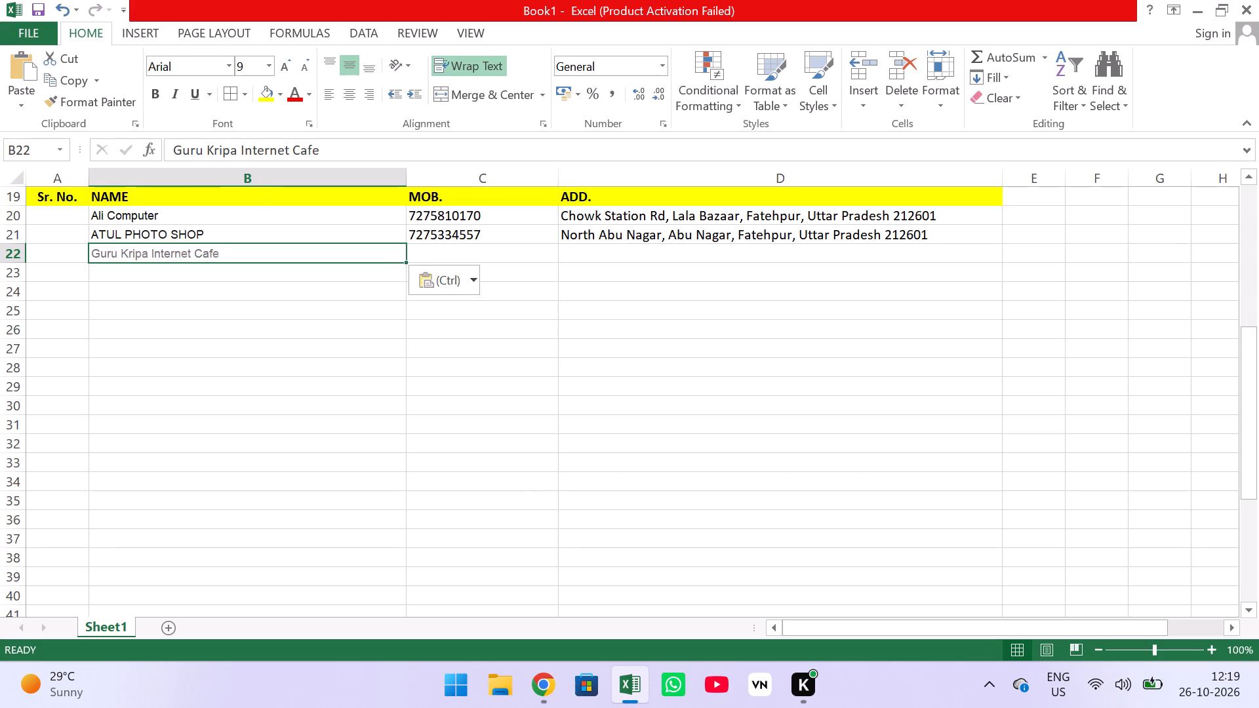
Open Guru Kripa Internet Cafe's Google Maps page in Chrome and copy its address into Excel cell D22.
{"action": "key", "text": "alt+Tab"}
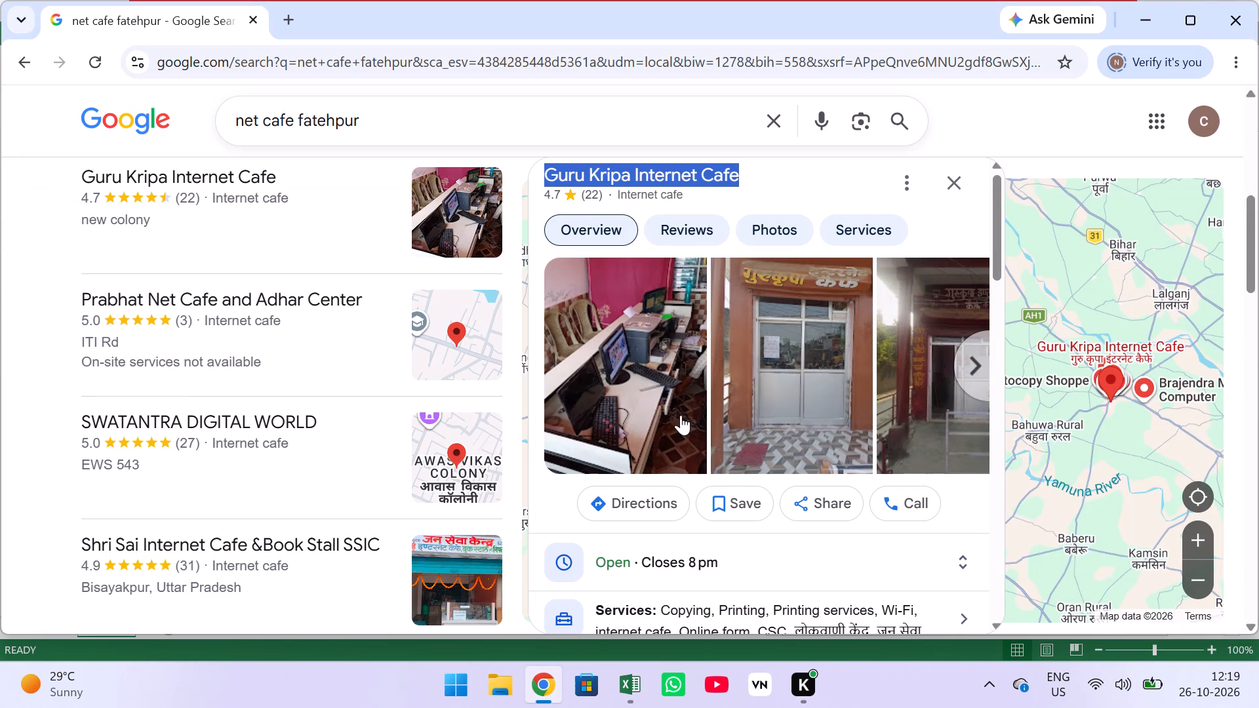
{"action": "scroll", "coordinate": [681, 415], "scroll_direction": "down", "scroll_amount": 3}
{"action": "left_click", "coordinate": [710, 423]}
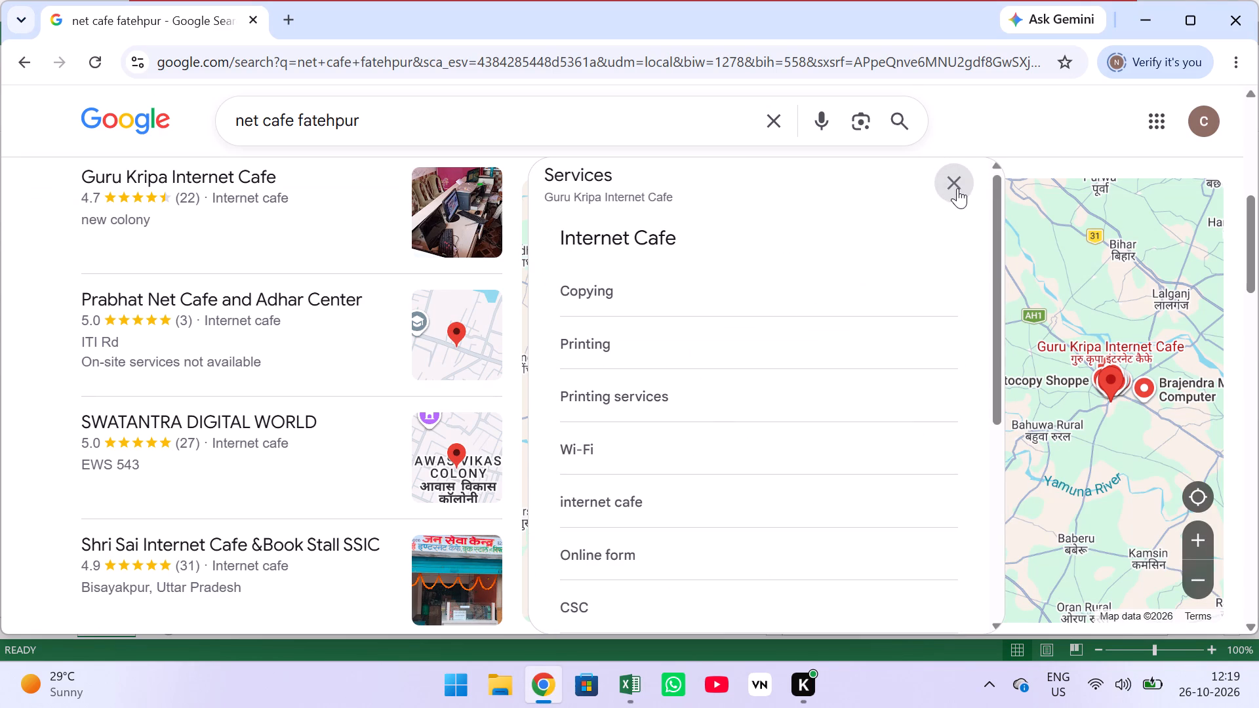
{"action": "left_click", "coordinate": [957, 188]}
{"action": "left_click", "coordinate": [700, 448]}
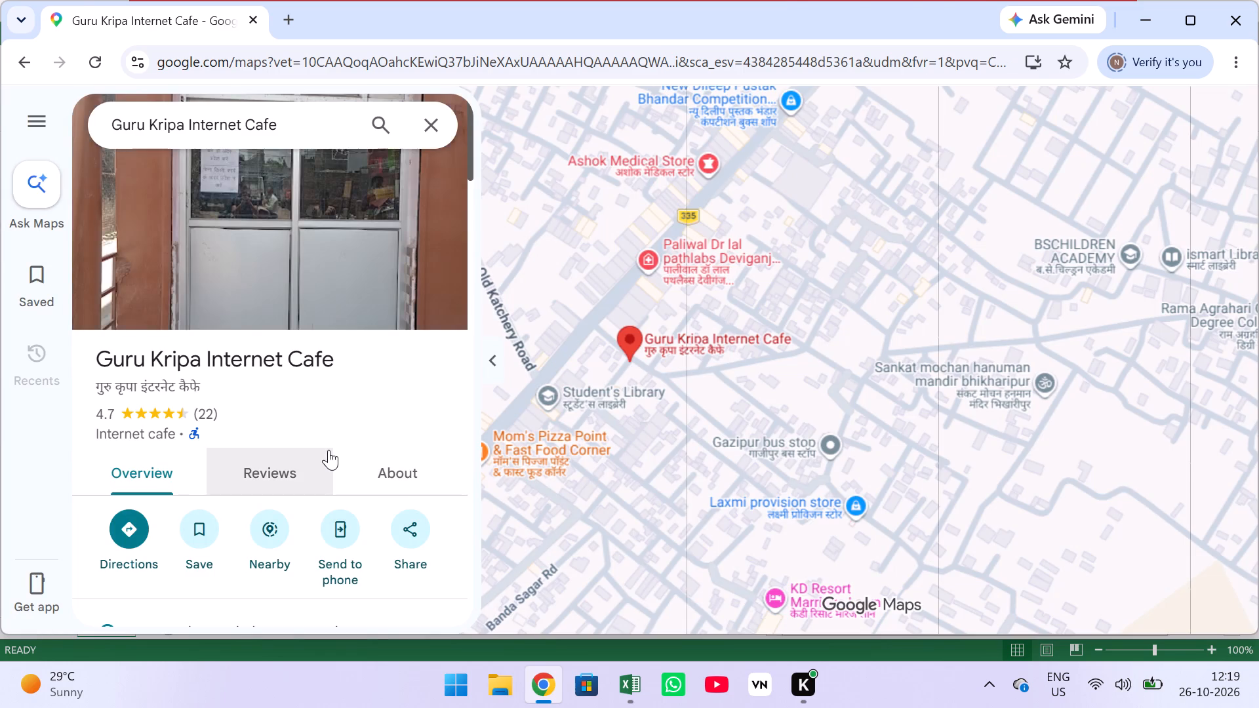
{"action": "scroll", "coordinate": [329, 450], "scroll_direction": "down", "scroll_amount": 5}
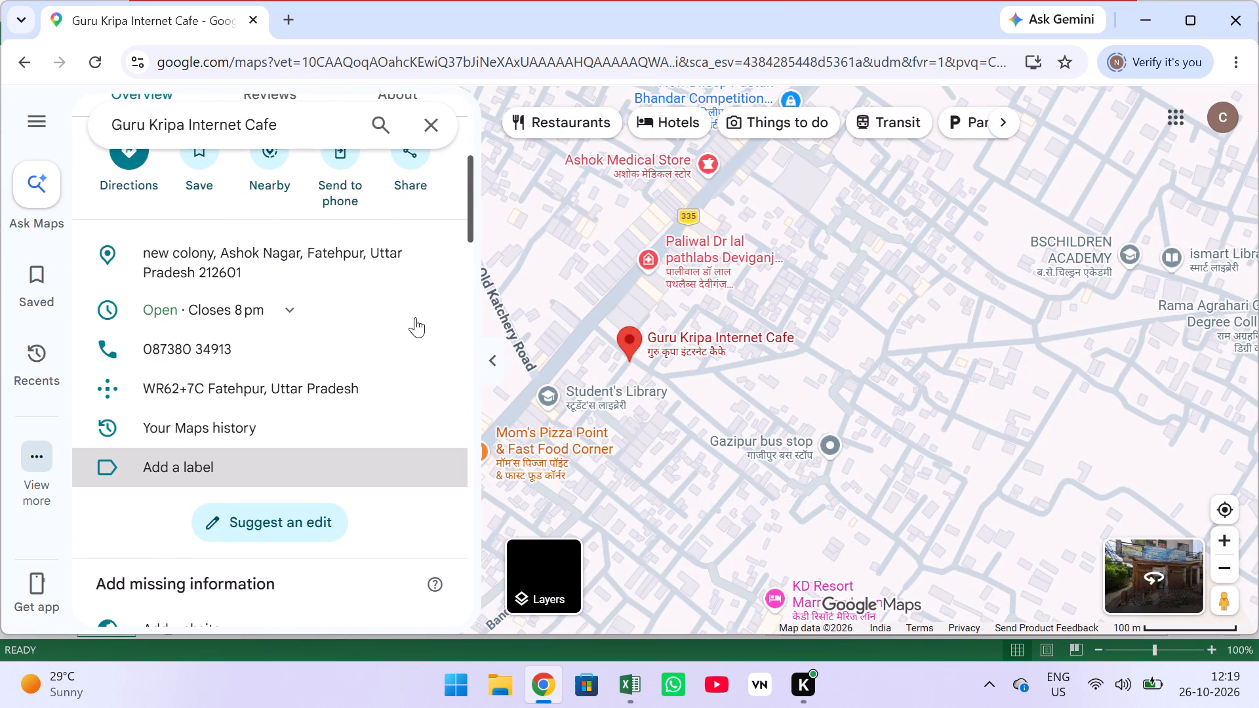
{"action": "left_click", "coordinate": [449, 254]}
{"action": "key", "text": "alt+Tab"}
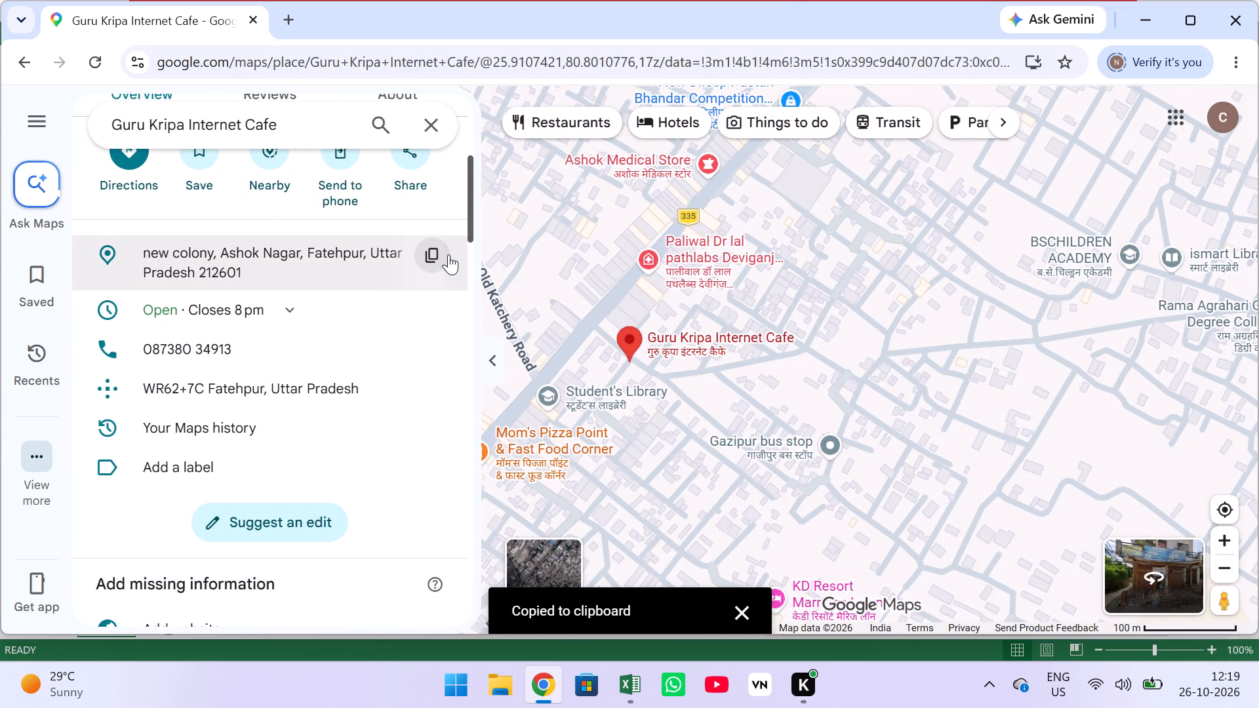
{"action": "left_click", "coordinate": [645, 246]}
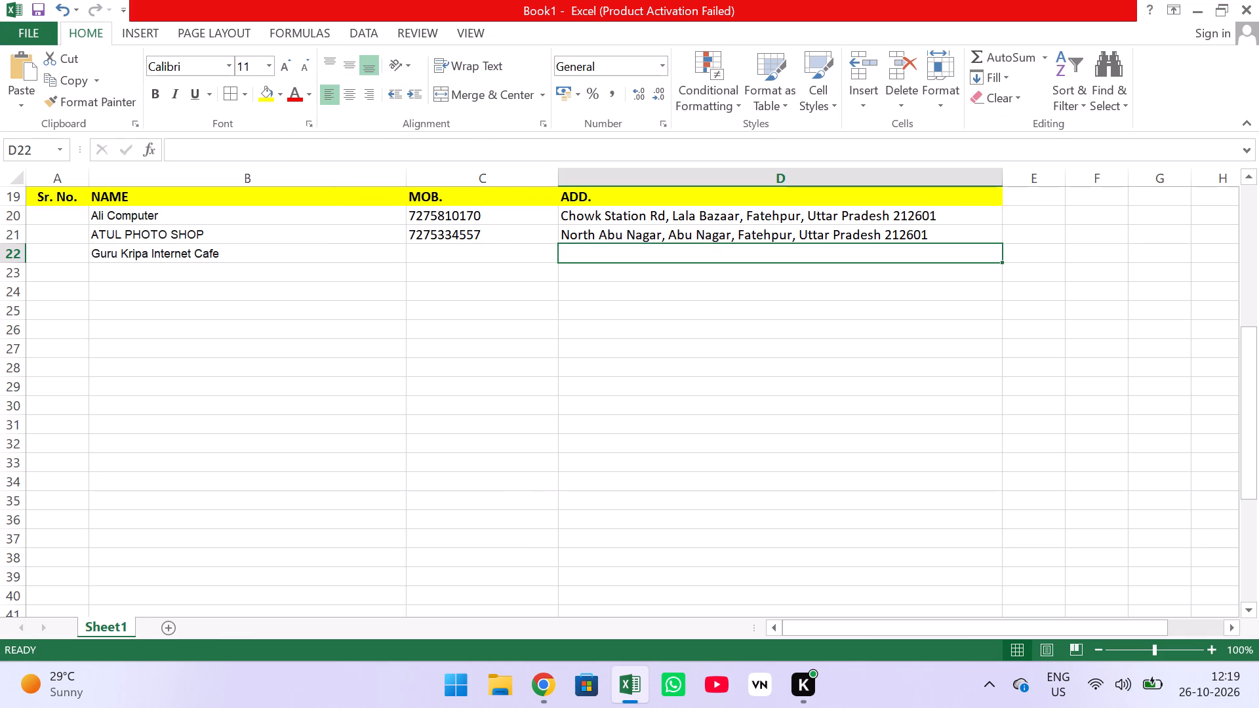
{"action": "key", "text": "ctrl+v"}
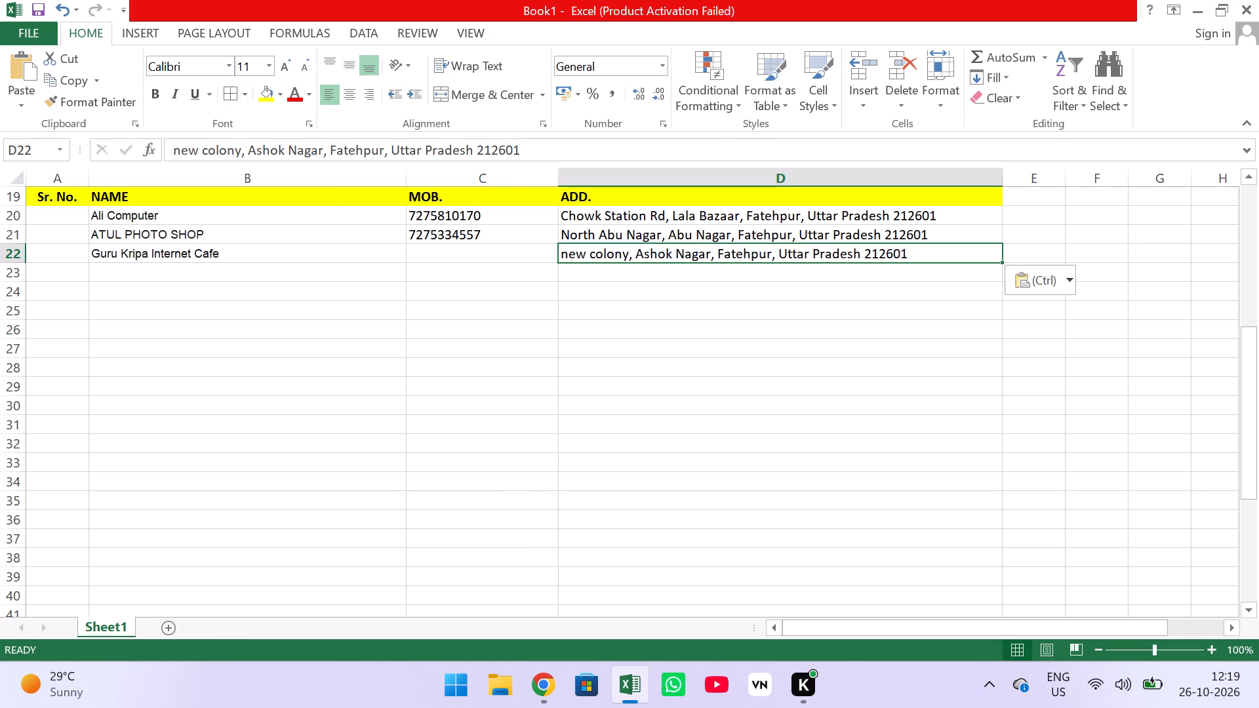
Remove the leading "new colony," and its following space from the address in cell D22.
{"action": "left_click", "coordinate": [247, 151]}
{"action": "left_click_drag", "start_coordinate": [247, 151], "coordinate": [176, 157]}
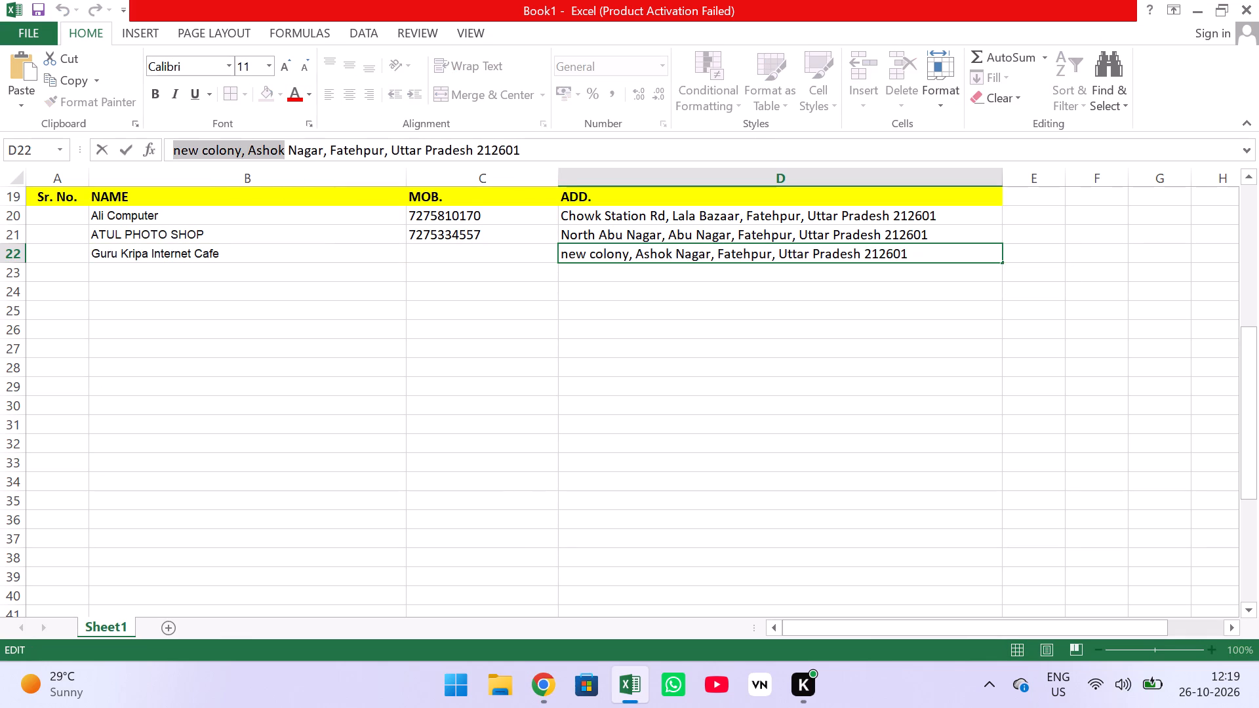
{"action": "left_click_drag", "start_coordinate": [176, 157], "coordinate": [169, 159]}
{"action": "left_click_drag", "start_coordinate": [169, 159], "coordinate": [170, 149]}
{"action": "left_click_drag", "start_coordinate": [170, 149], "coordinate": [223, 153]}
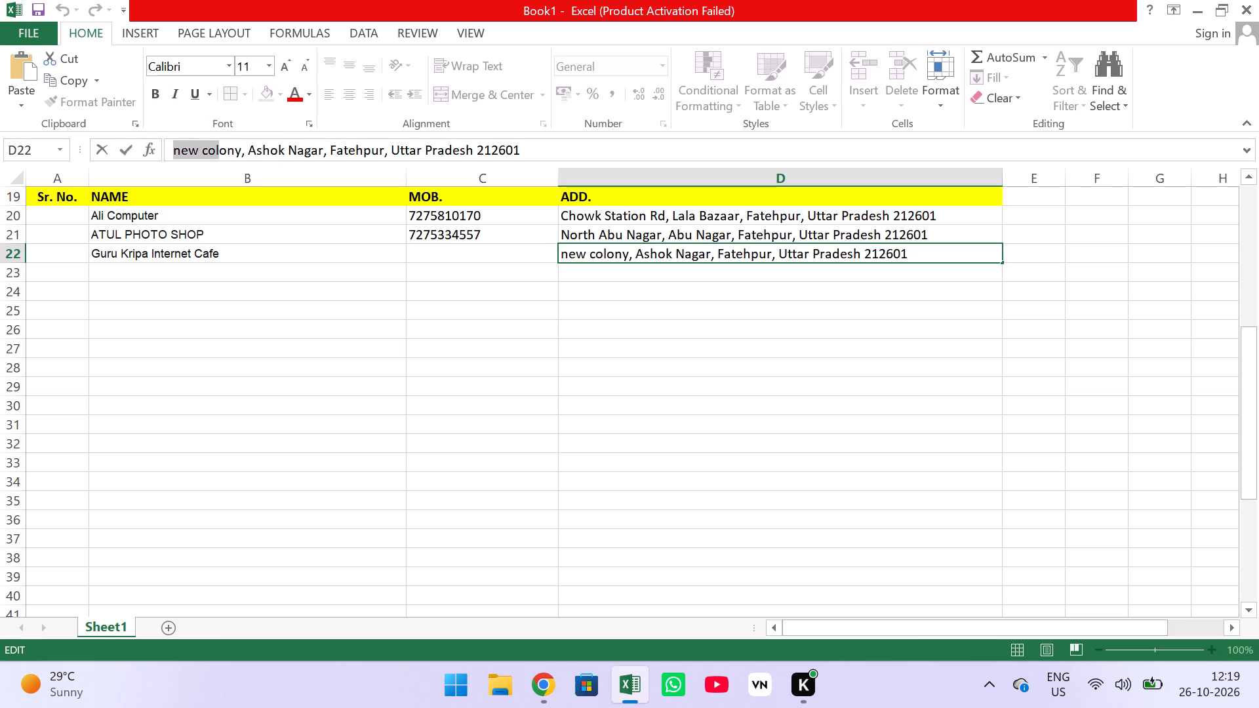
{"action": "left_click_drag", "start_coordinate": [223, 153], "coordinate": [248, 153]}
{"action": "key", "text": "BackSpace"}
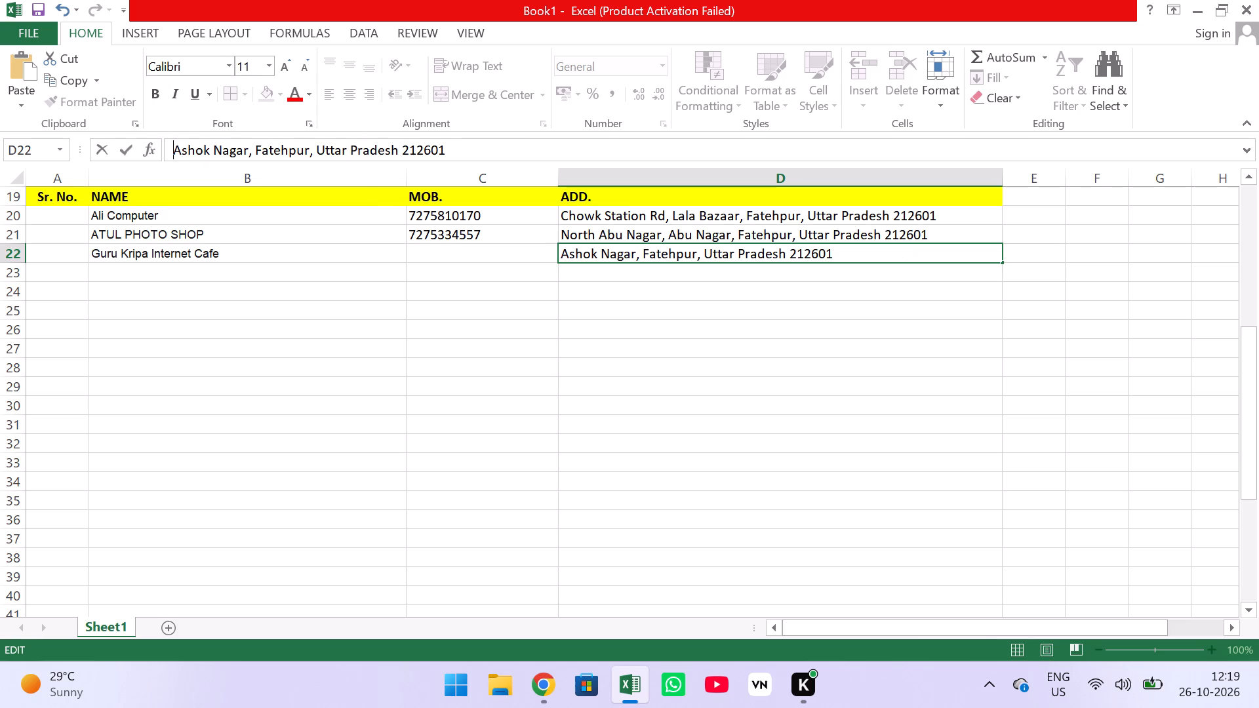
{"action": "key", "text": "alt+Tab"}
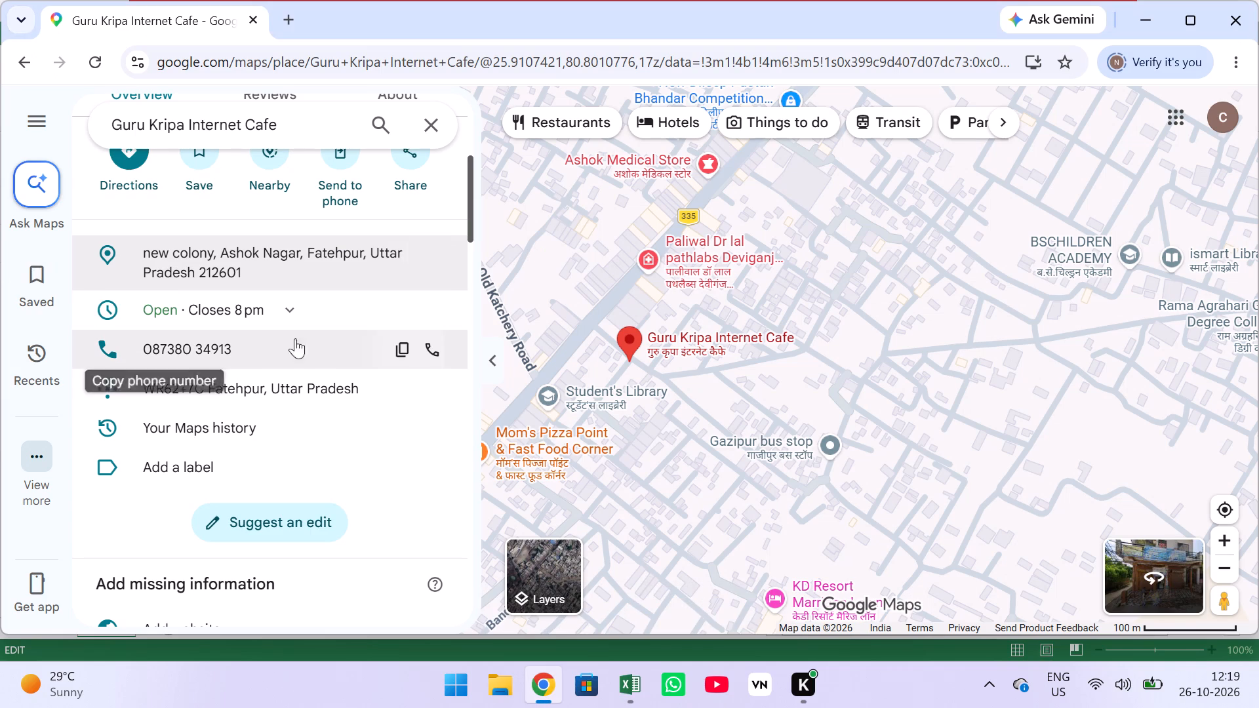
{"action": "left_click", "coordinate": [413, 344]}
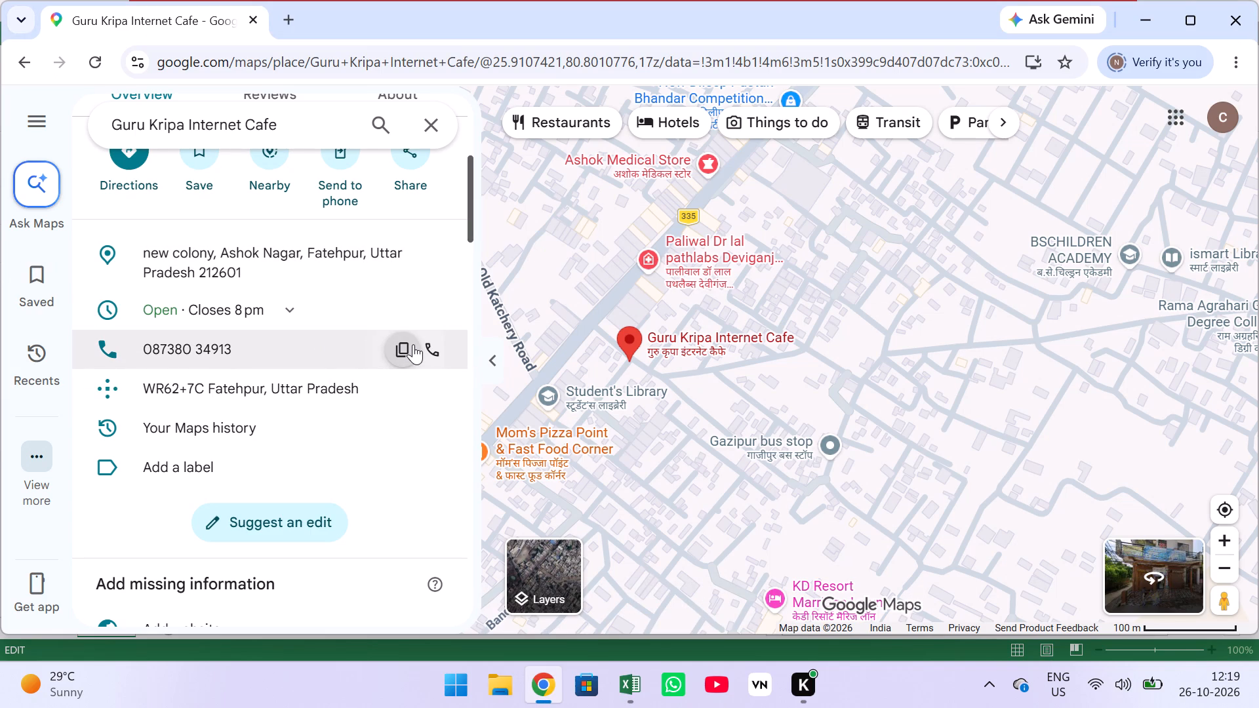
{"action": "left_click", "coordinate": [413, 344]}
{"action": "key", "text": "alt+Tab"}
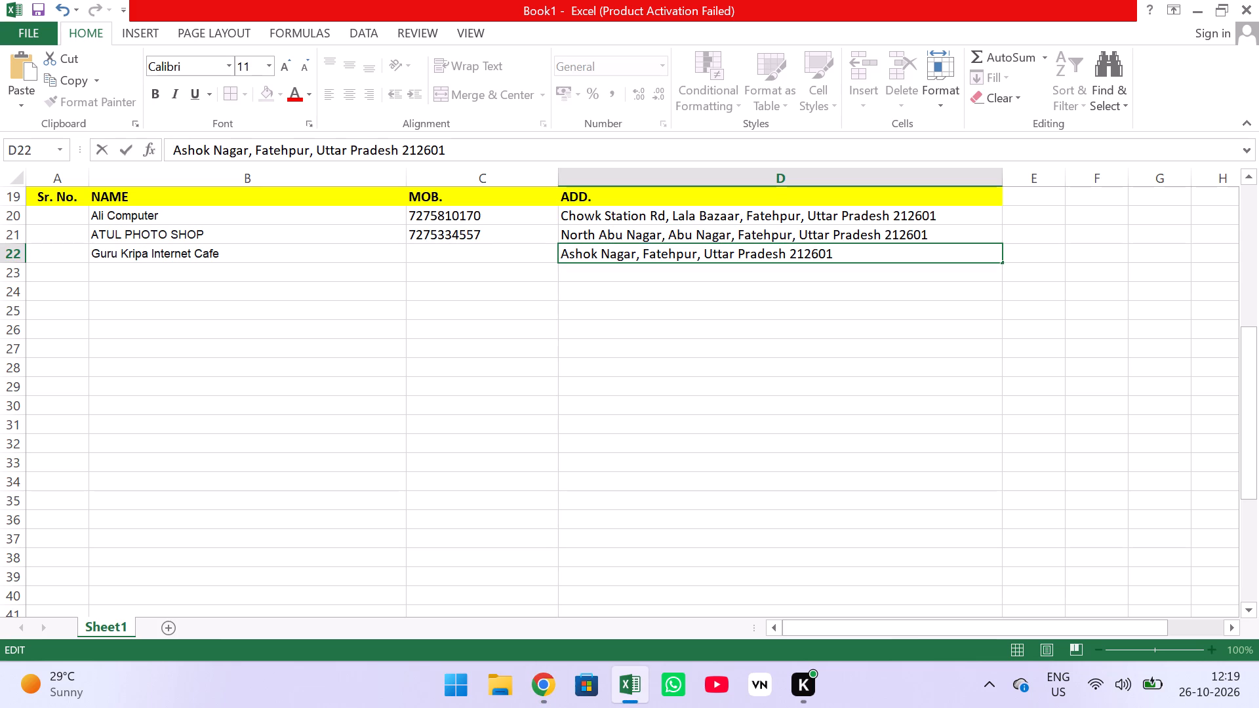
{"action": "left_click", "coordinate": [463, 254]}
{"action": "key", "text": "ctrl+v"}
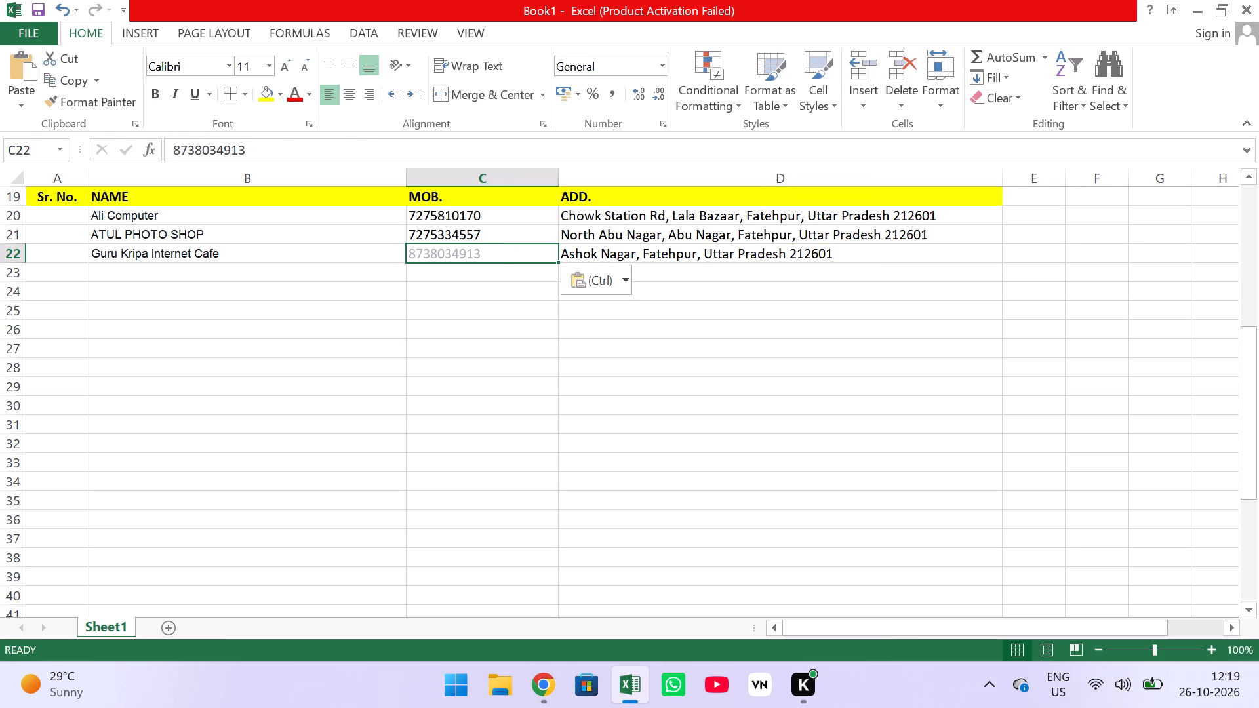
Open the Prabhat Net Cafe and Adhar Center listing in the Chrome results and copy its name into Excel cell B23.
{"action": "key", "text": "alt+Tab"}
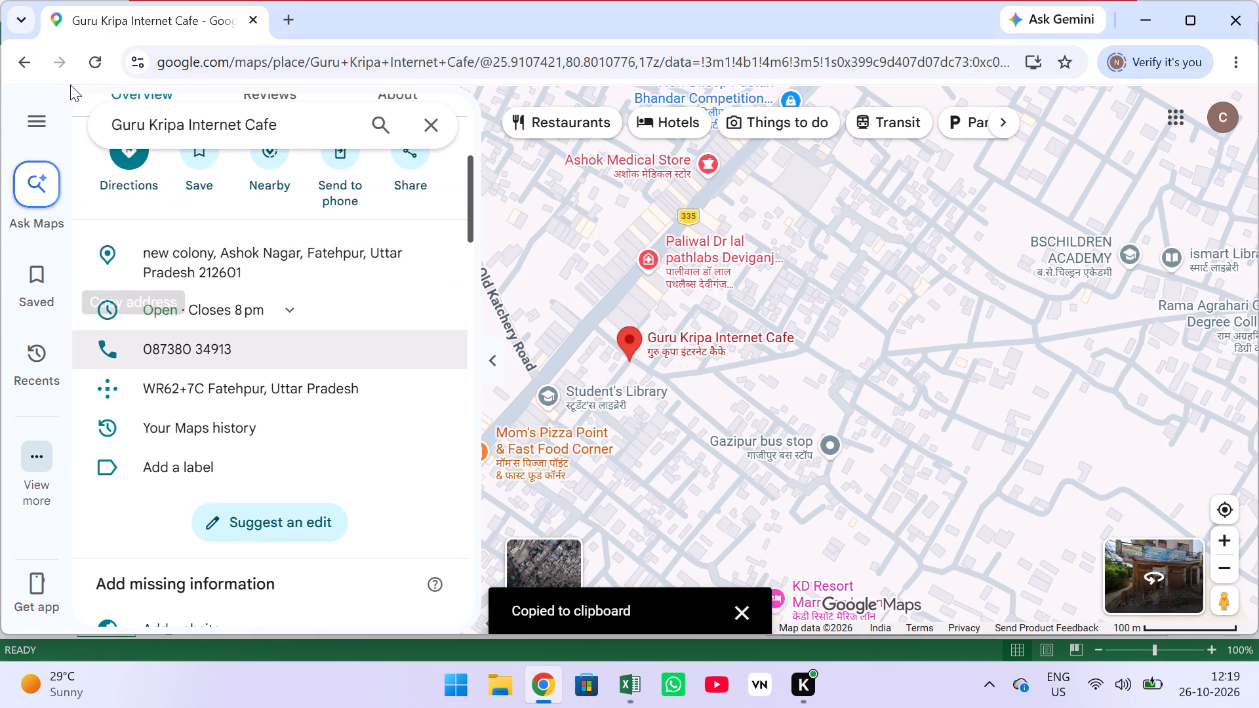
{"action": "left_click", "coordinate": [22, 58]}
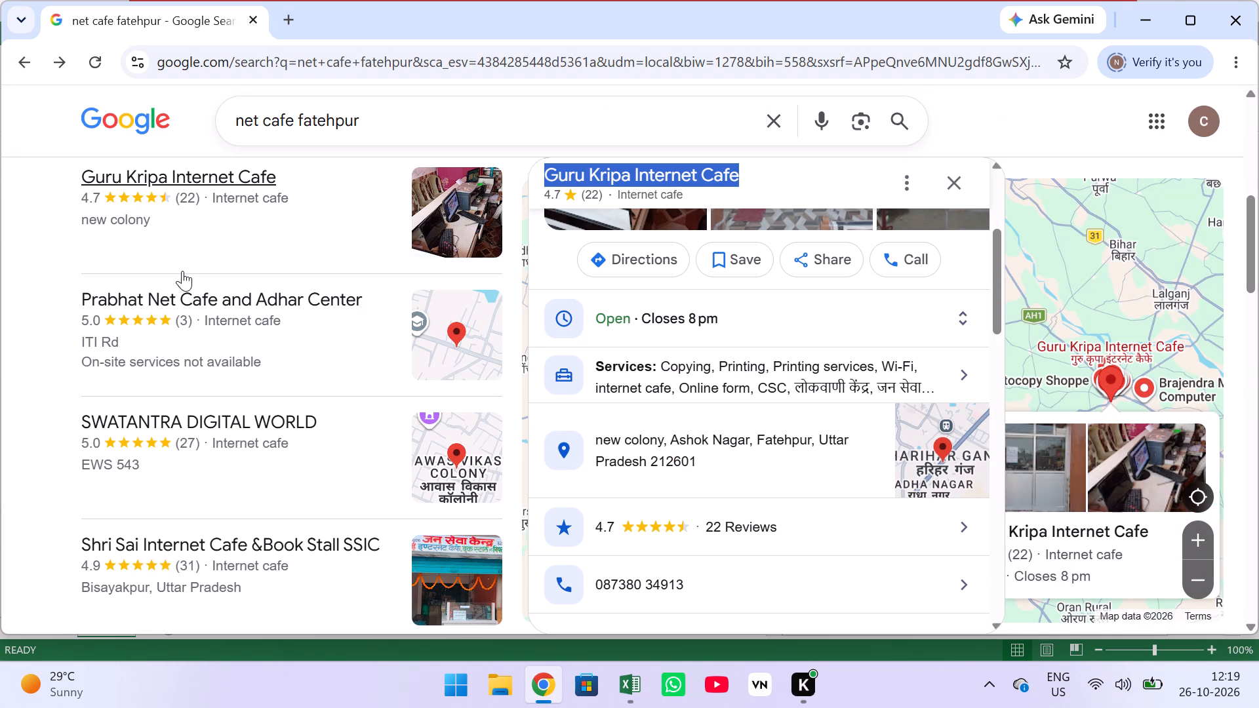
{"action": "left_click", "coordinate": [188, 307]}
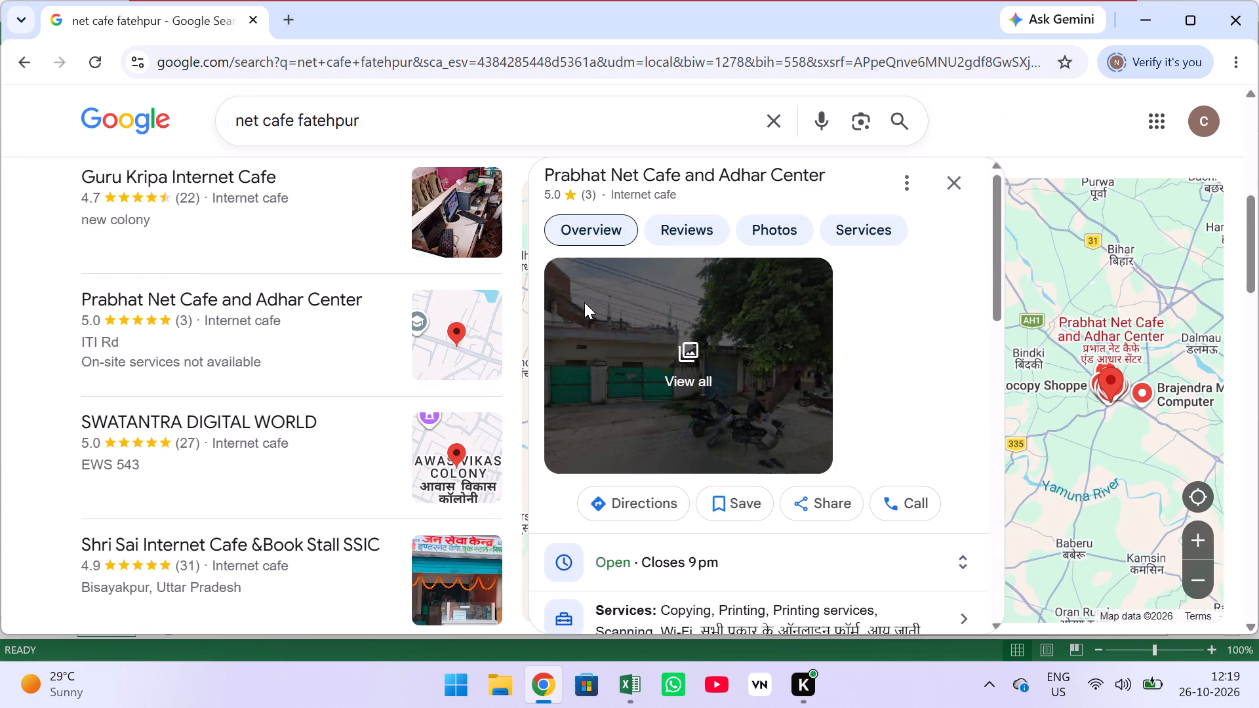
{"action": "scroll", "coordinate": [711, 366], "scroll_direction": "down", "scroll_amount": 2}
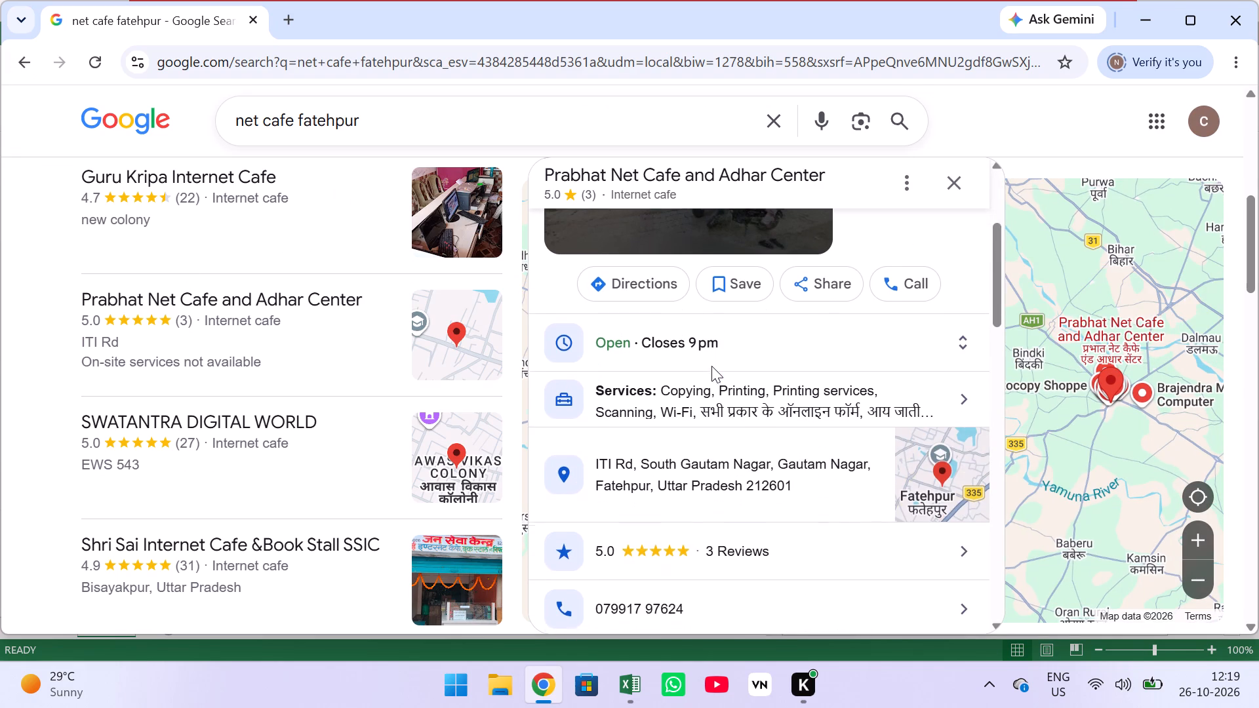
{"action": "scroll", "coordinate": [711, 366], "scroll_direction": "down", "scroll_amount": 1}
{"action": "scroll", "coordinate": [707, 509], "scroll_direction": "up", "scroll_amount": 2}
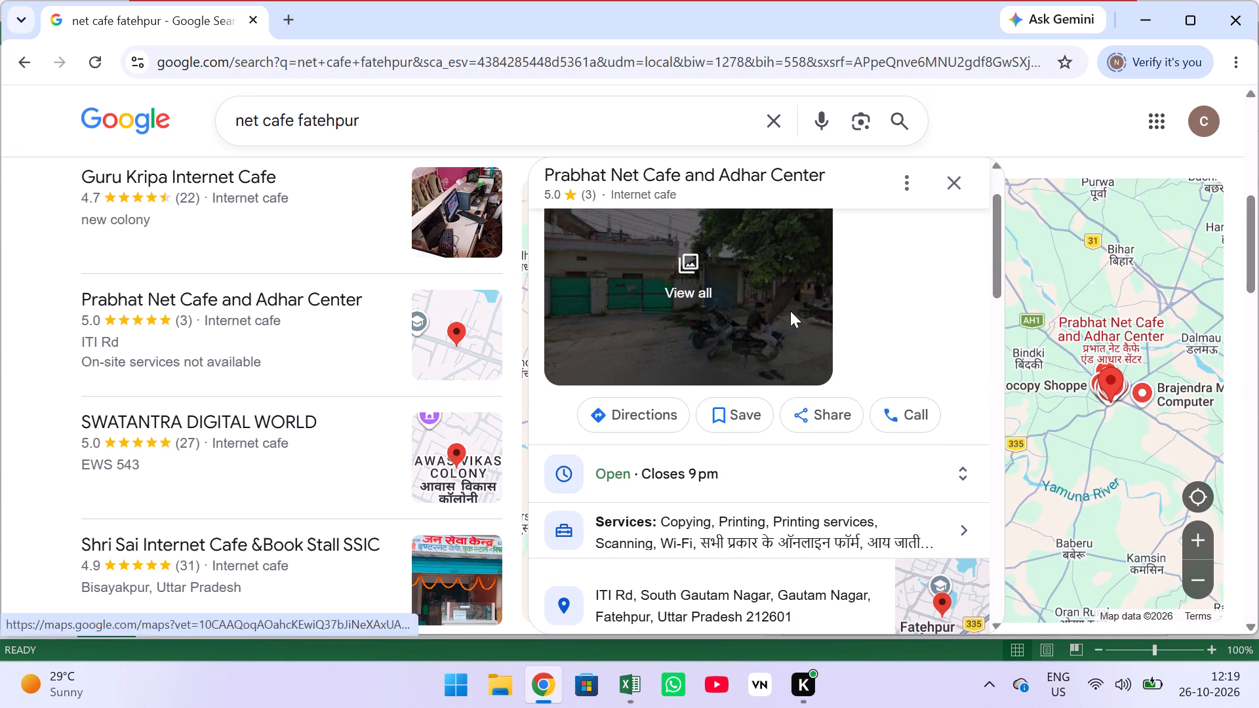
{"action": "left_click_drag", "start_coordinate": [831, 169], "coordinate": [548, 168]}
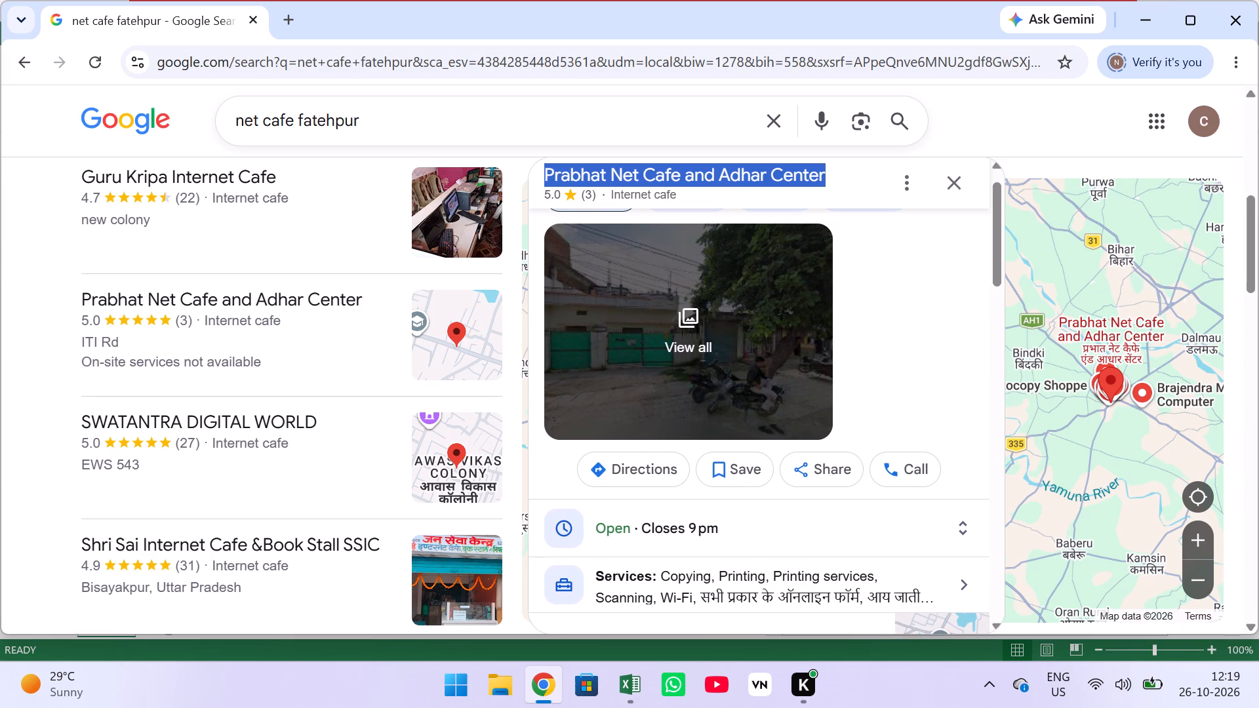
{"action": "key", "text": "ctrl+c"}
{"action": "key", "text": "alt+Tab"}
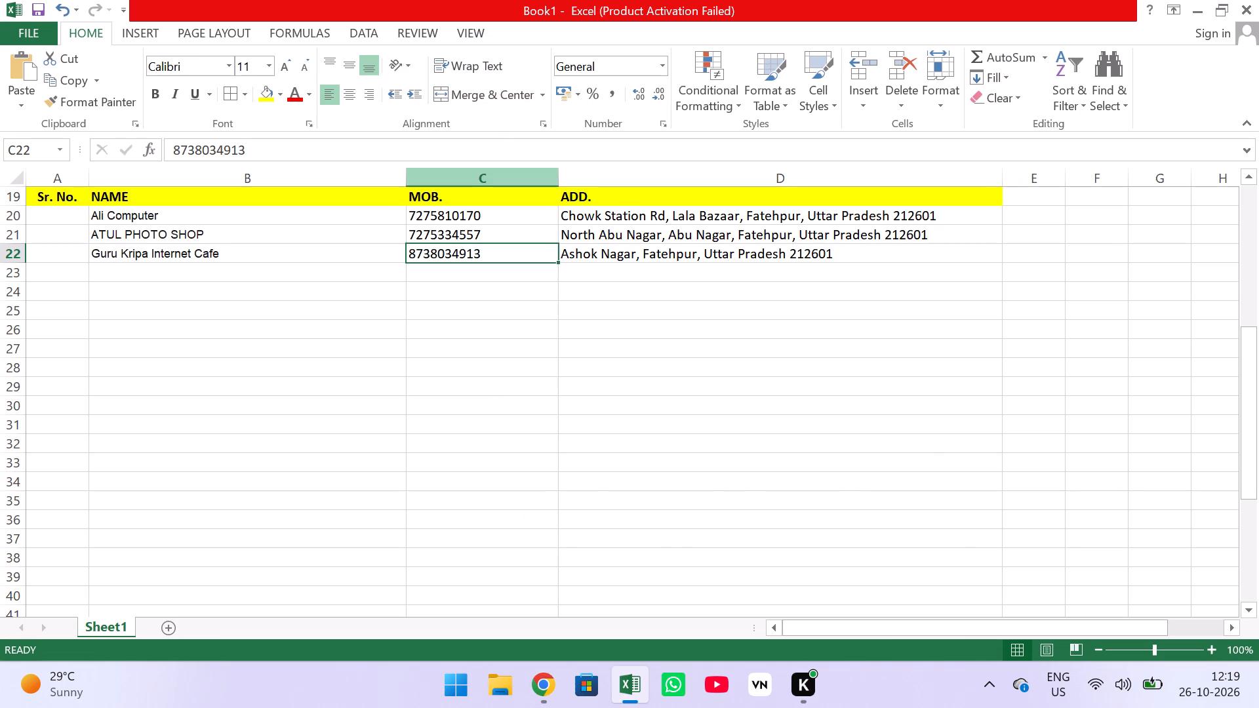
{"action": "left_click", "coordinate": [197, 269]}
{"action": "key", "text": "ctrl+v"}
Open Prabhat Net Cafe and Adhar Center's Google Maps page in Chrome and copy its address into Excel cell D23.
{"action": "key", "text": "alt+Tab"}
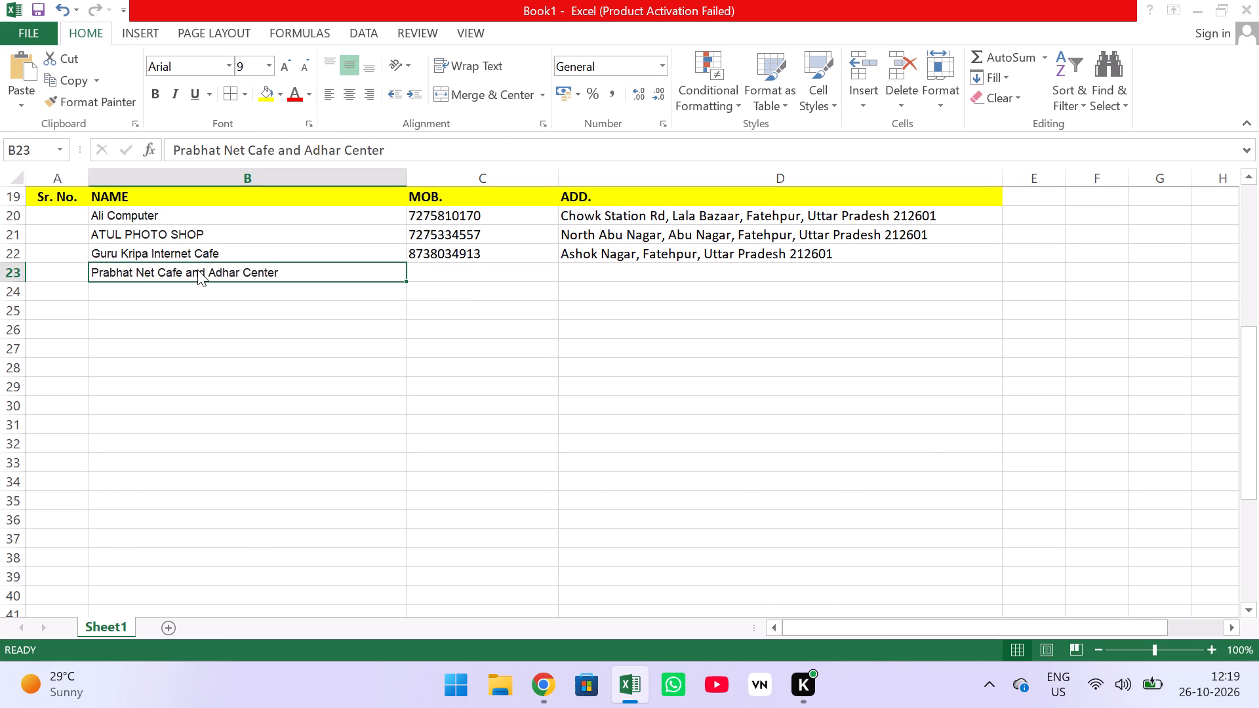
{"action": "scroll", "coordinate": [626, 408], "scroll_direction": "down", "scroll_amount": 3}
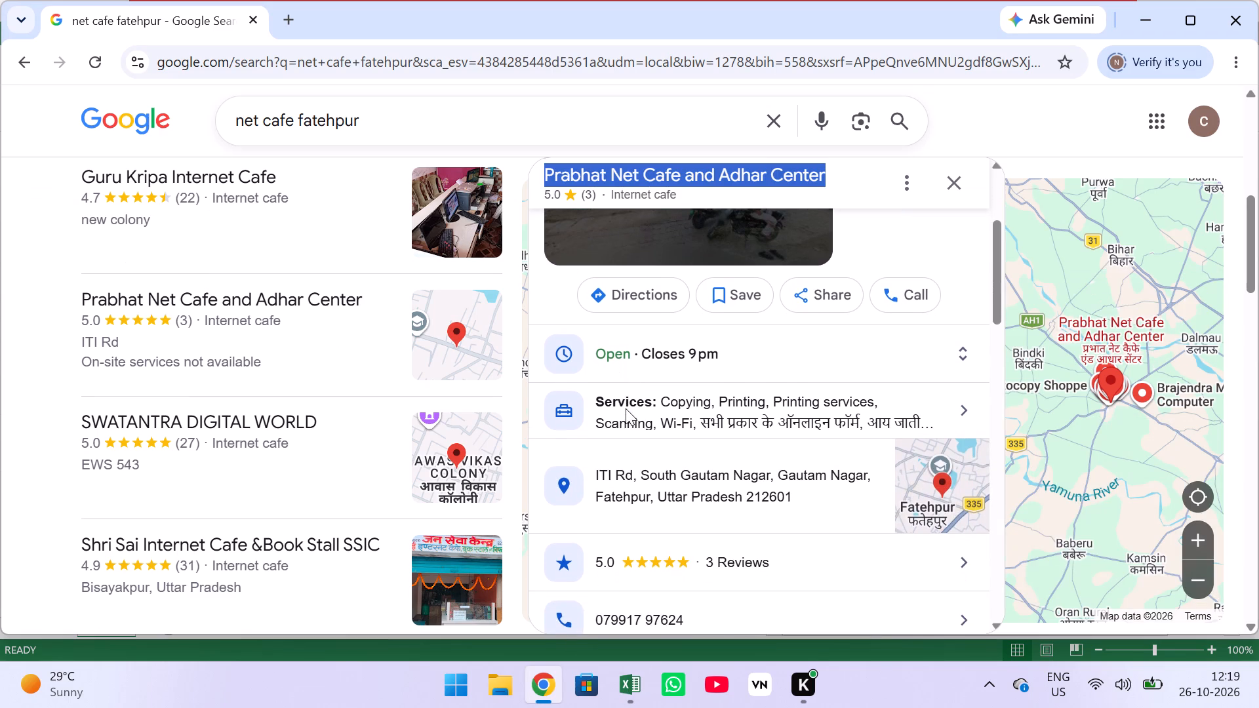
{"action": "left_click", "coordinate": [718, 412]}
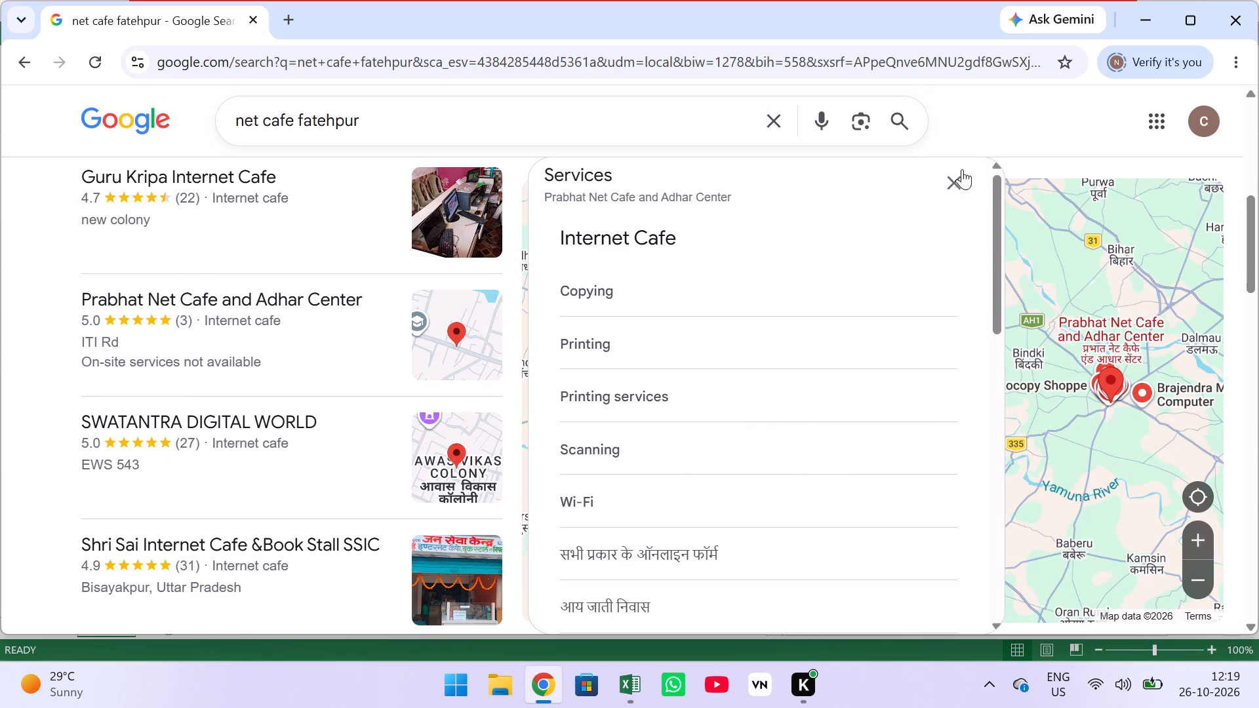
{"action": "left_click", "coordinate": [959, 184]}
{"action": "scroll", "coordinate": [810, 443], "scroll_direction": "down", "scroll_amount": 2}
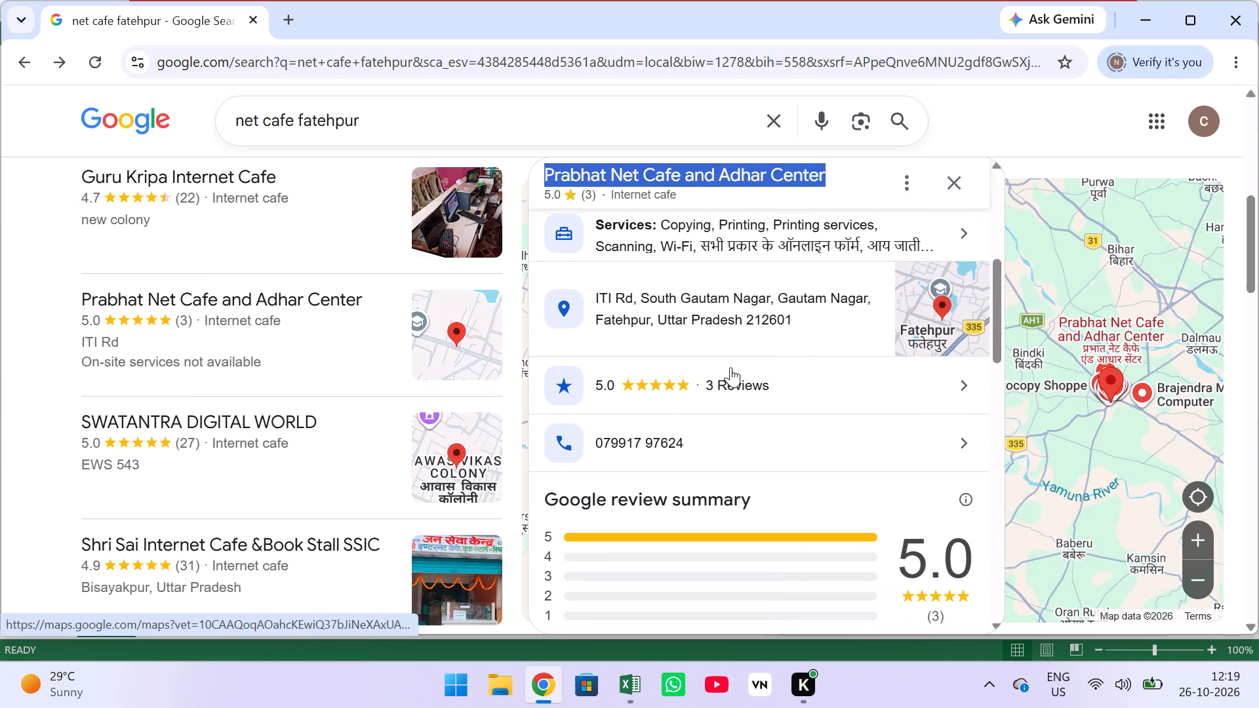
{"action": "left_click", "coordinate": [701, 328]}
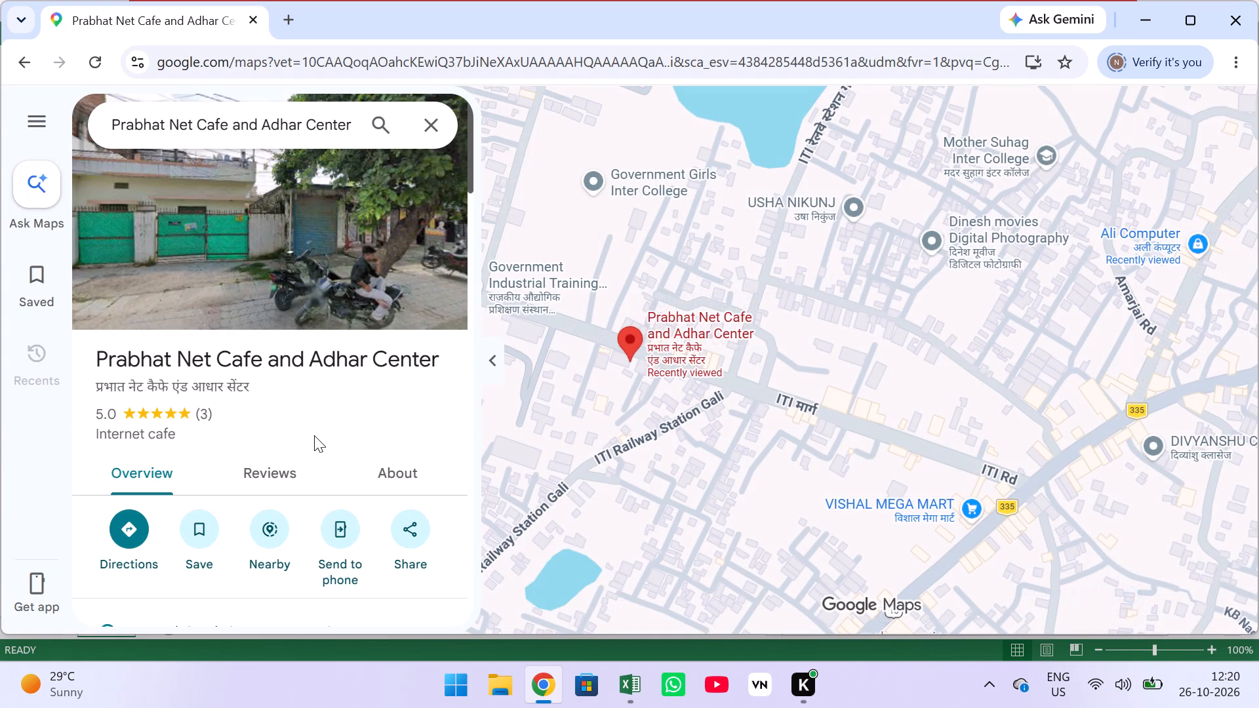
{"action": "scroll", "coordinate": [266, 420], "scroll_direction": "down", "scroll_amount": 4}
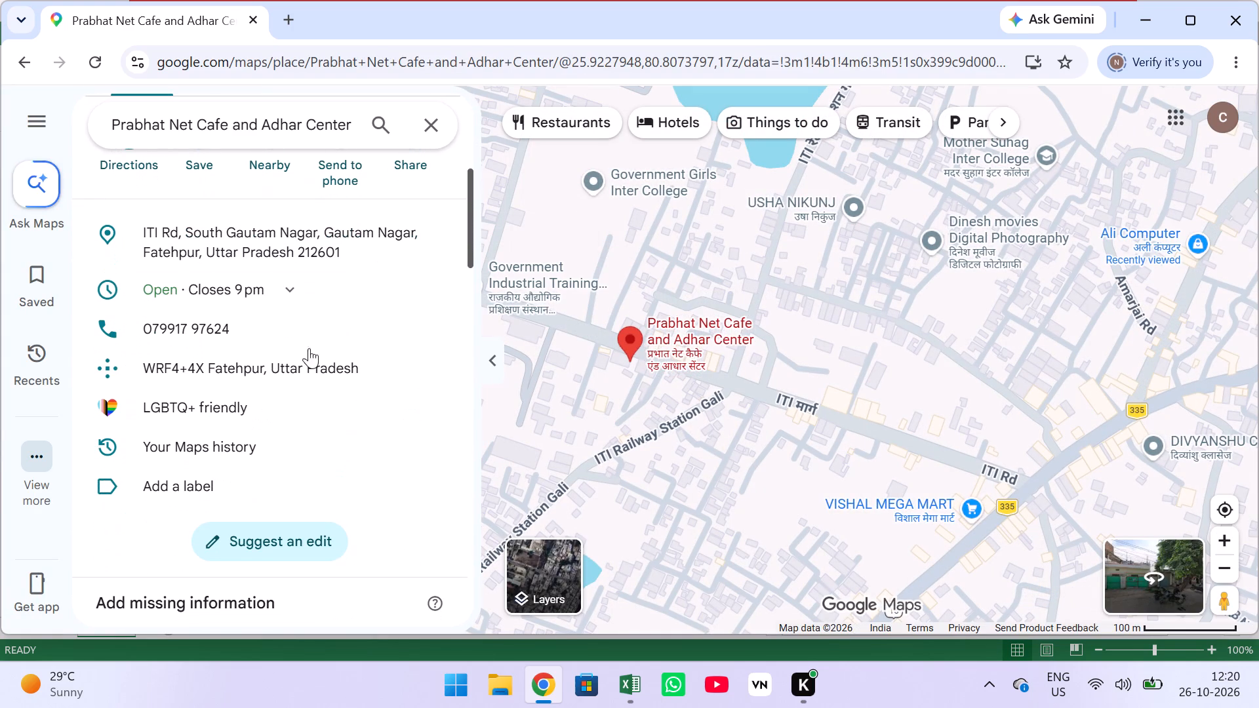
{"action": "left_click", "coordinate": [427, 242]}
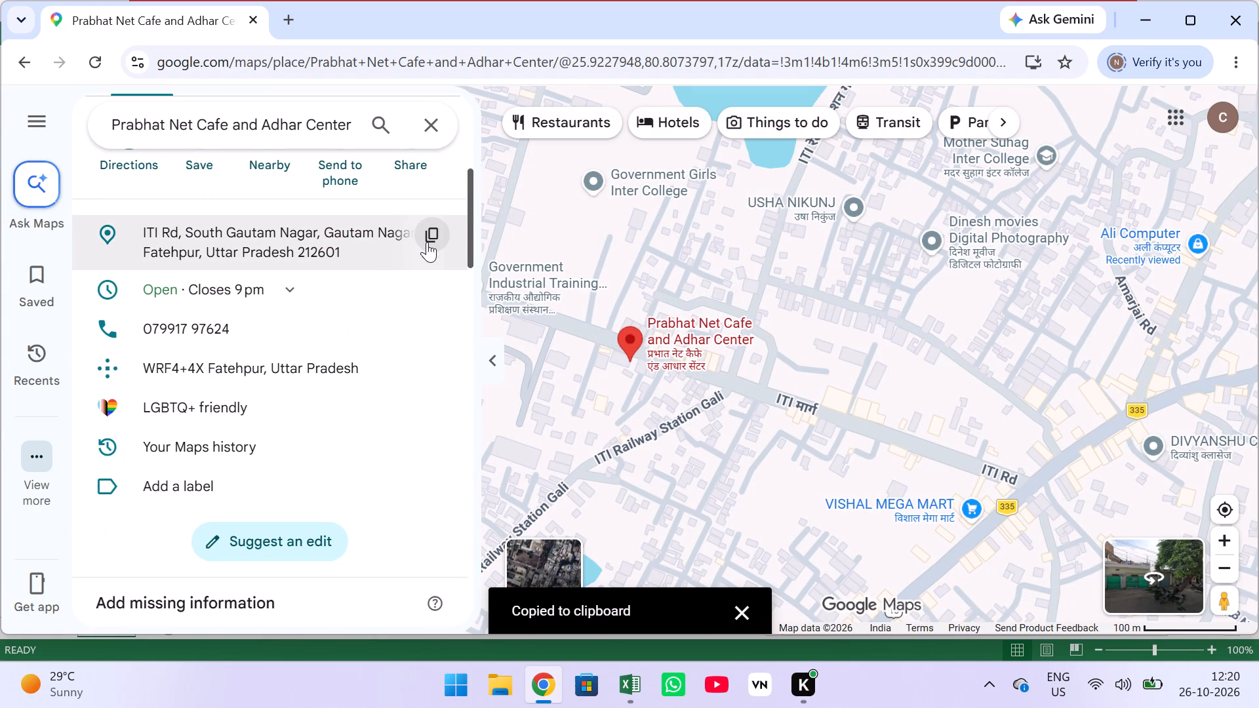
{"action": "key", "text": "ctrl+c"}
{"action": "key", "text": "alt+Tab"}
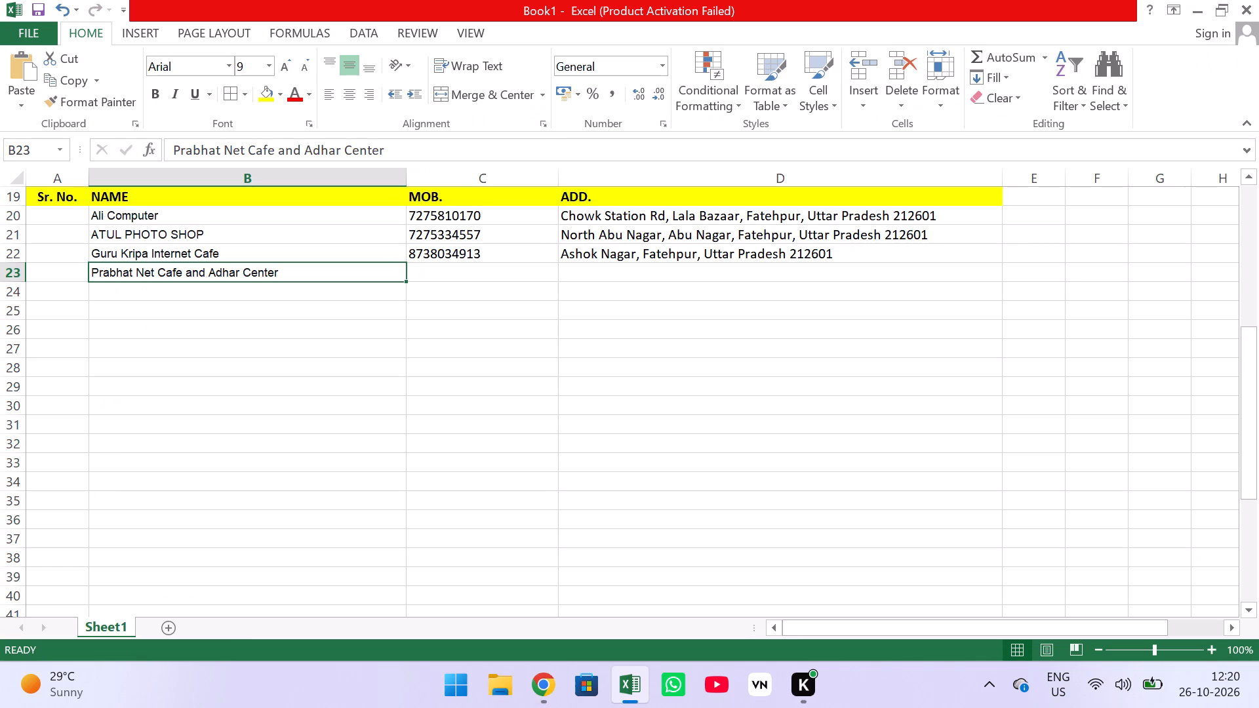
{"action": "left_click", "coordinate": [604, 275]}
{"action": "key", "text": "ctrl+v"}
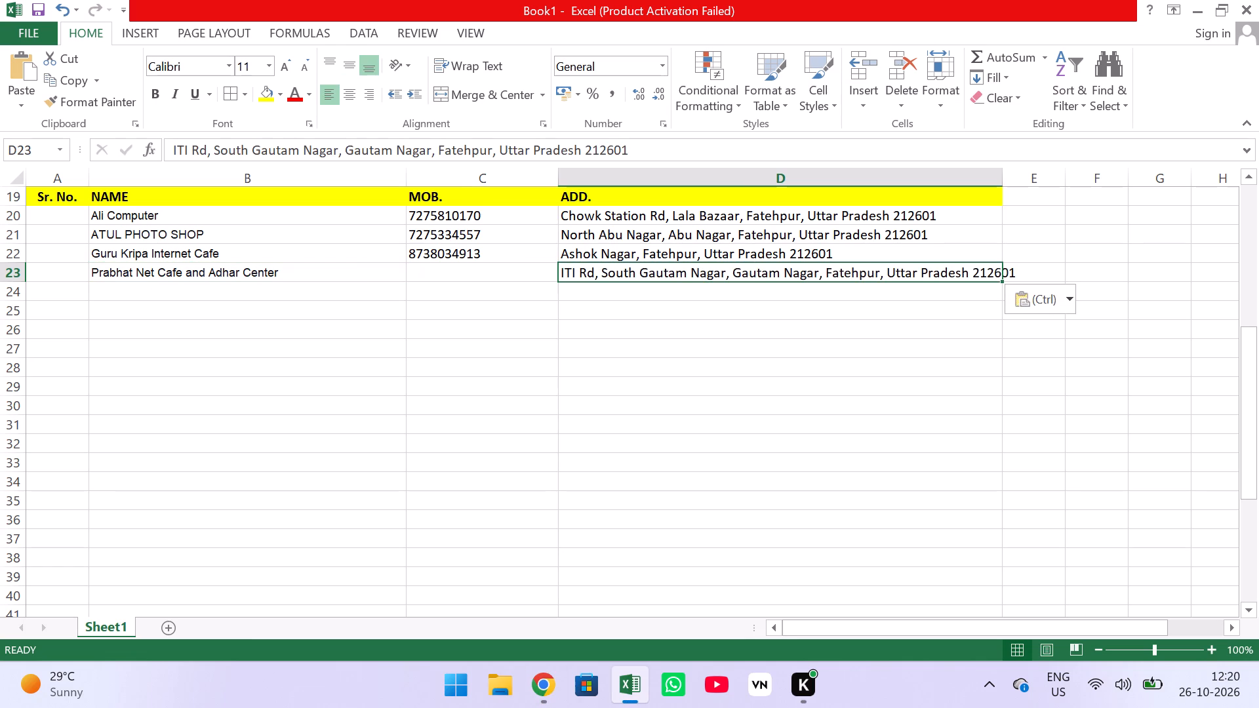
{"action": "left_click", "coordinate": [343, 147]}
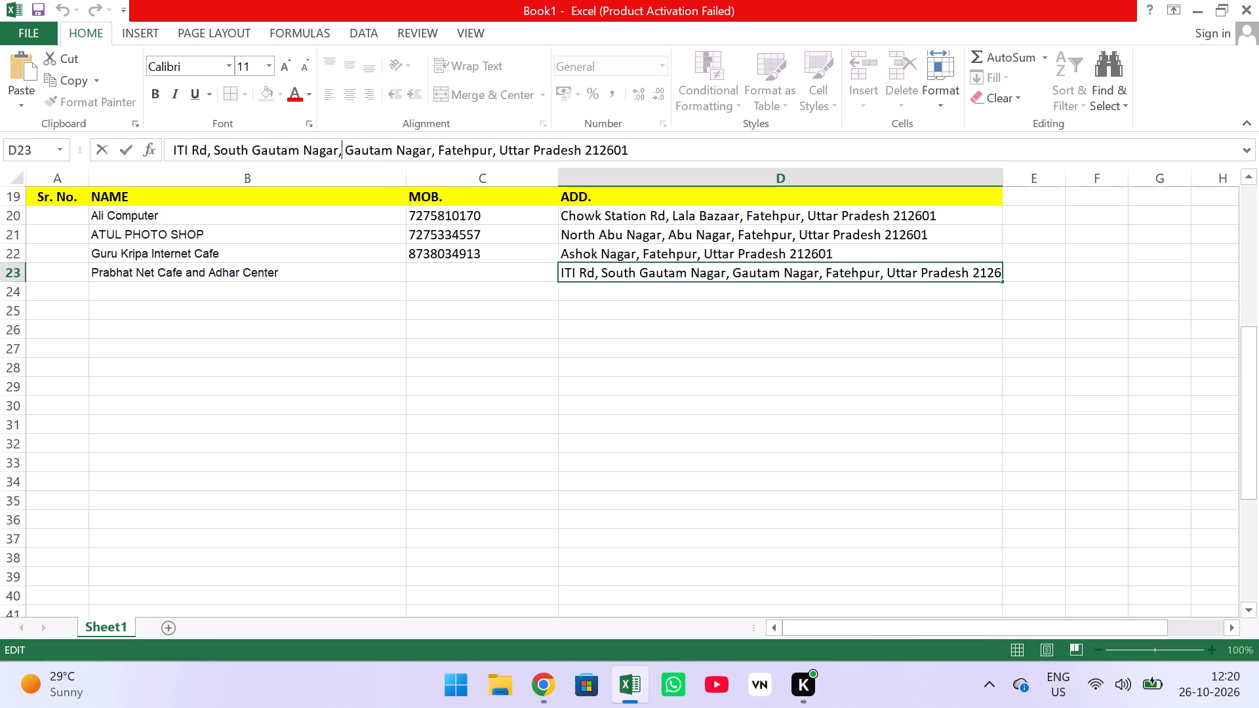
{"action": "left_click", "coordinate": [343, 147]}
{"action": "left_click_drag", "start_coordinate": [343, 147], "coordinate": [178, 156]}
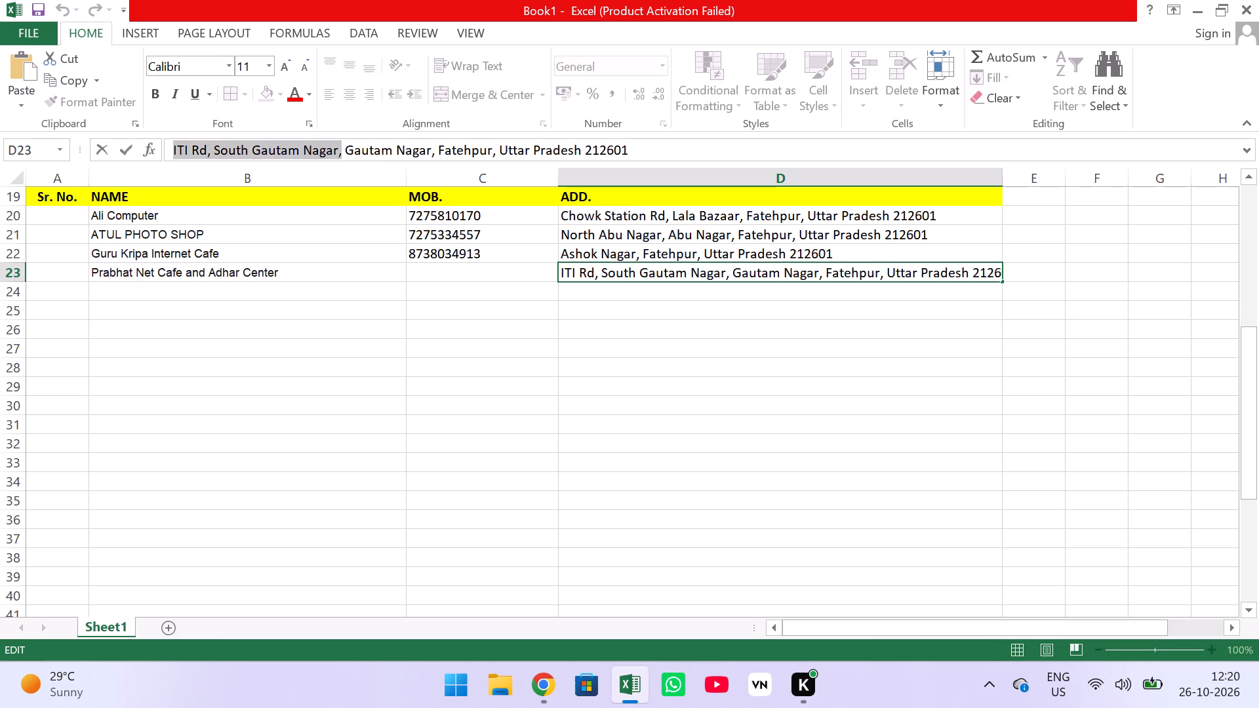
{"action": "left_click_drag", "start_coordinate": [178, 156], "coordinate": [173, 156]}
{"action": "key", "text": "BackSpace"}
{"action": "key", "text": "Right"}
{"action": "key", "text": "BackSpace"}
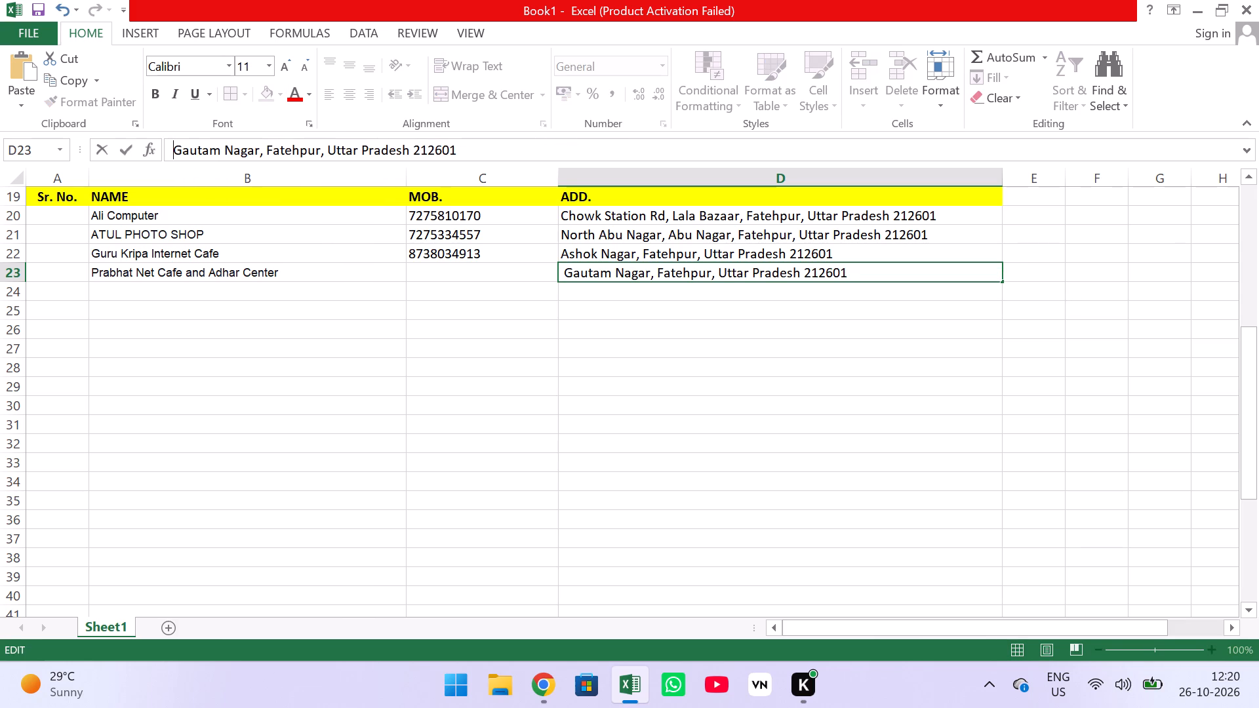
{"action": "key", "text": "alt+Tab"}
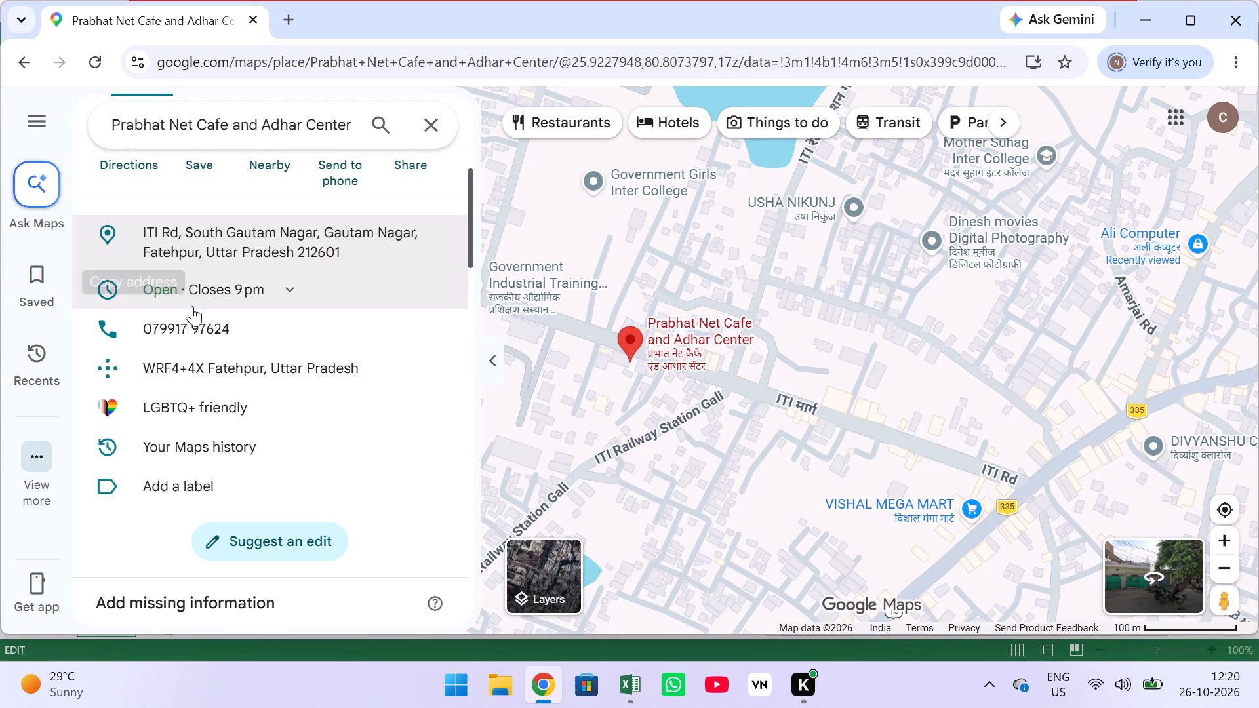
{"action": "left_click", "coordinate": [399, 336]}
{"action": "key", "text": "alt+Tab"}
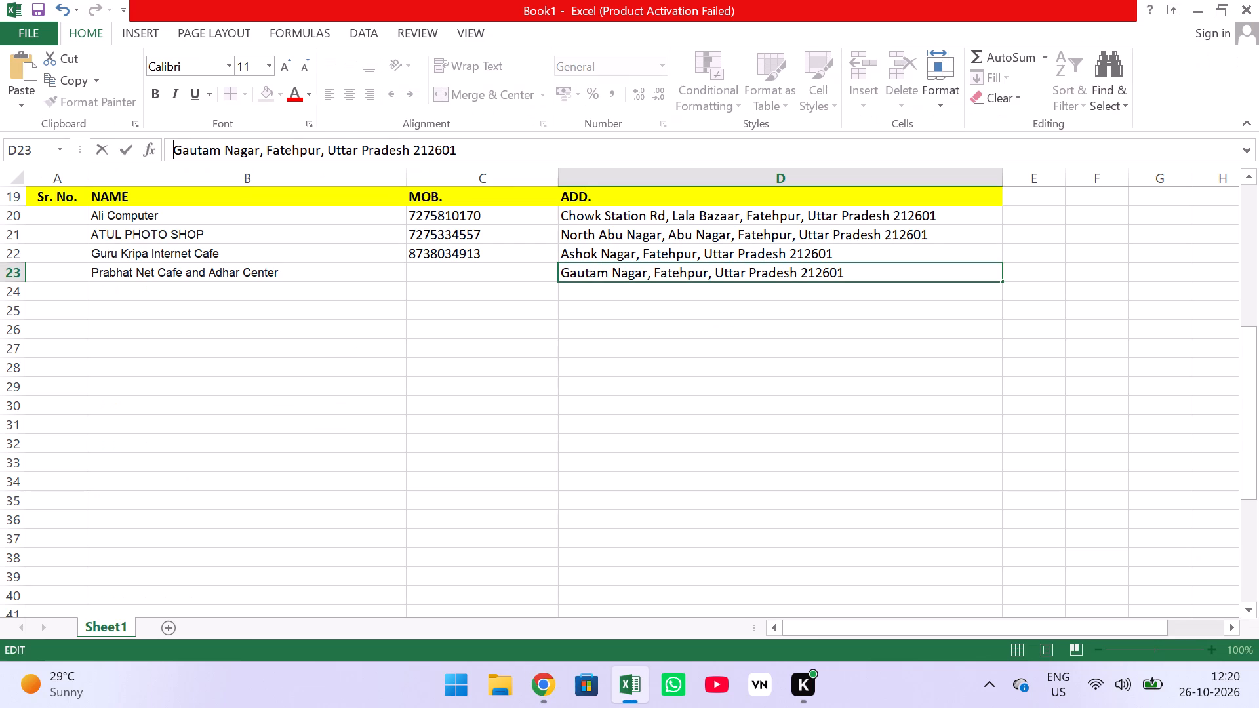
{"action": "left_click", "coordinate": [502, 273]}
{"action": "key", "text": "ctrl+v"}
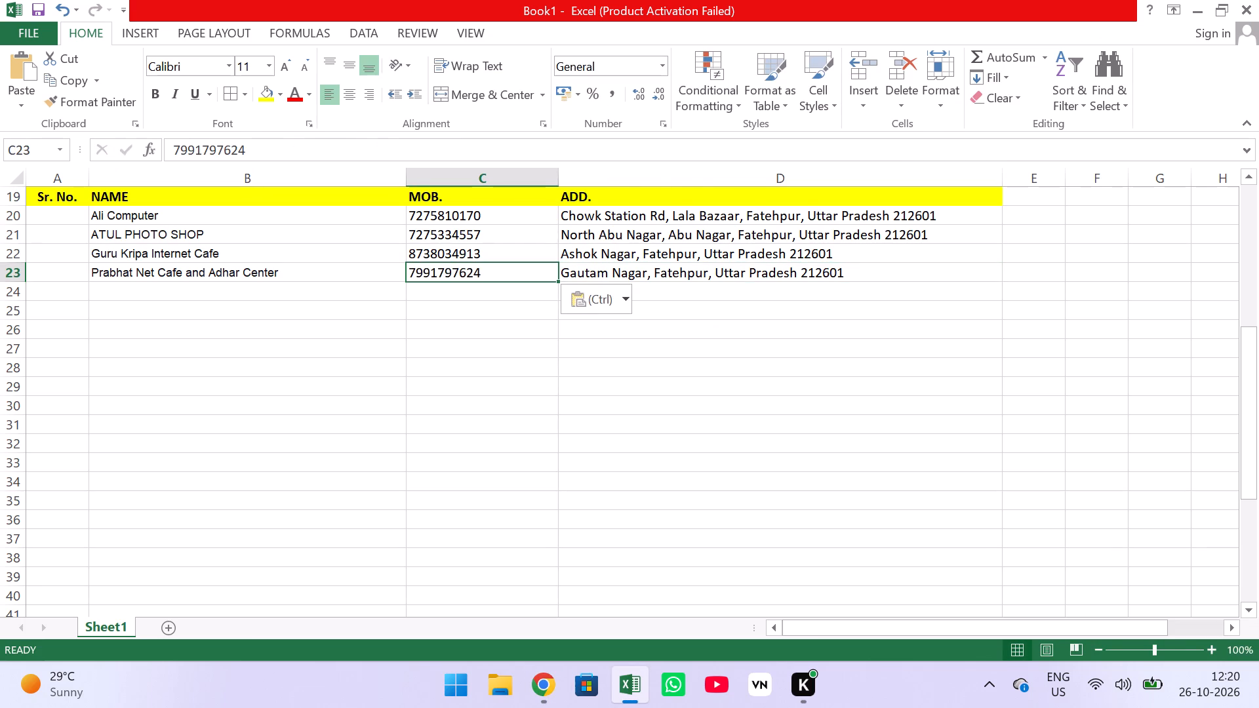
Open the SWATANTRA DIGITAL WORLD listing in the Chrome results and copy its name into Excel cell B24.
{"action": "key", "text": "alt+Tab"}
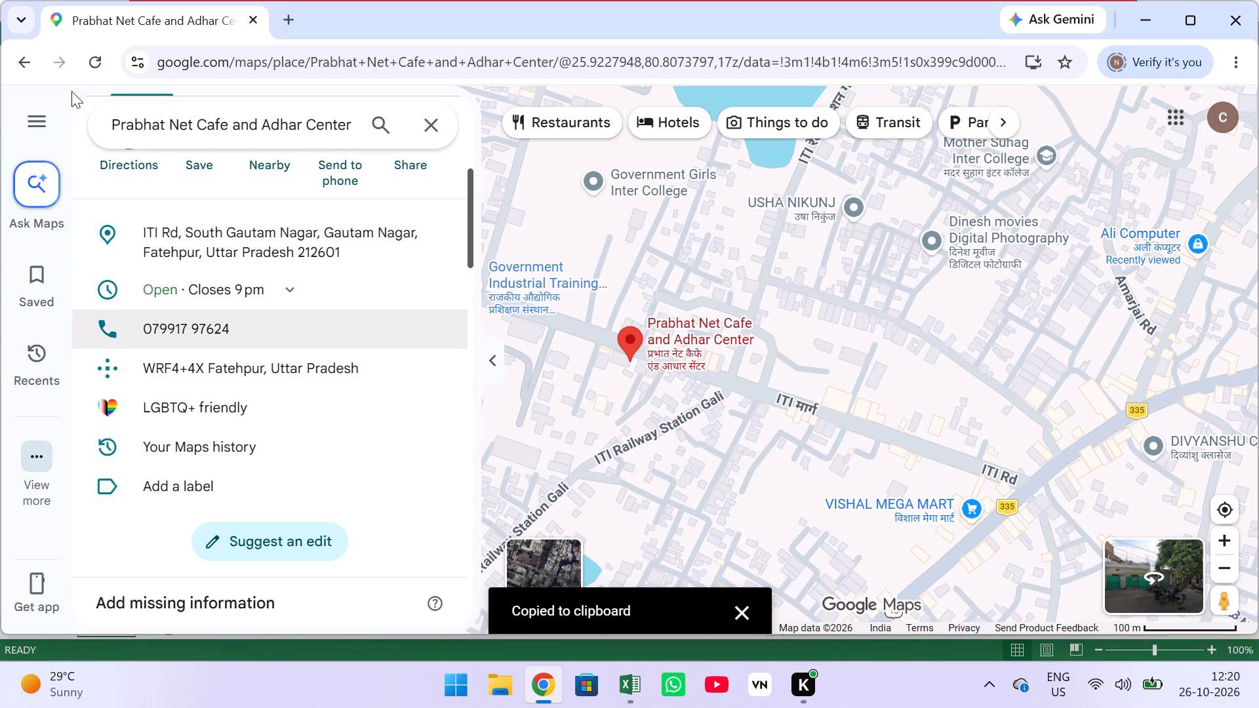
{"action": "left_click", "coordinate": [21, 65]}
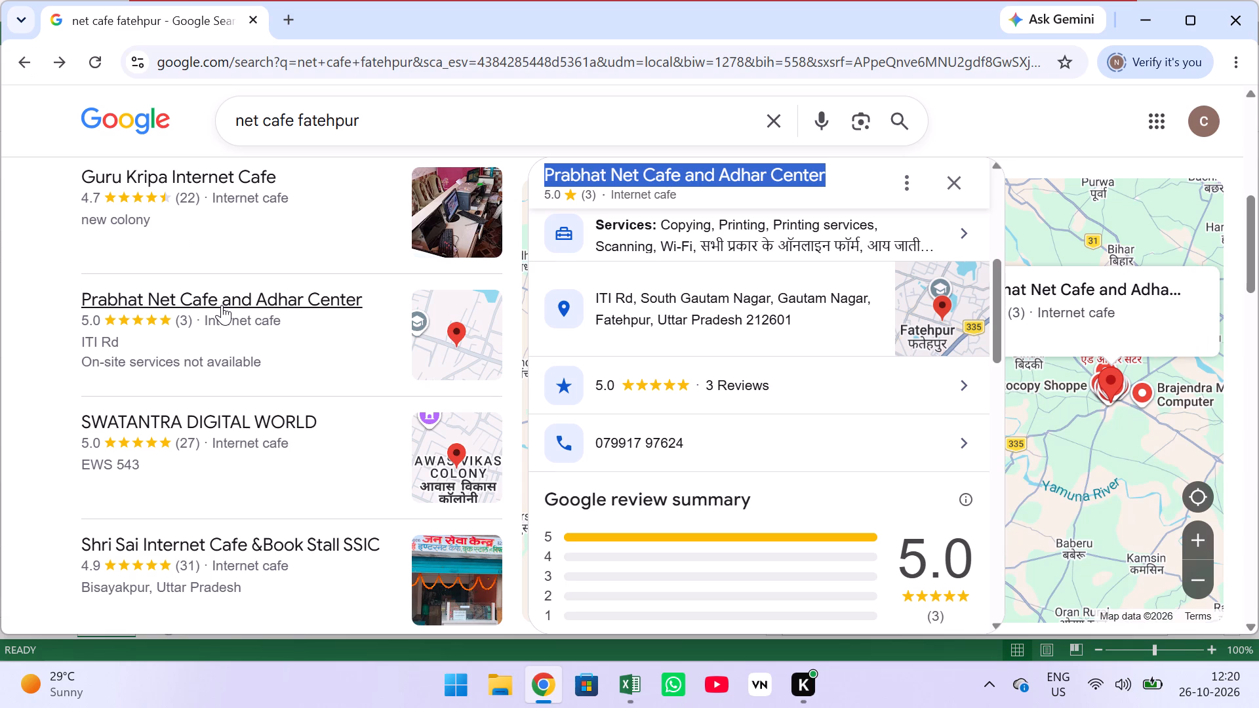
{"action": "key", "text": "alt+Tab"}
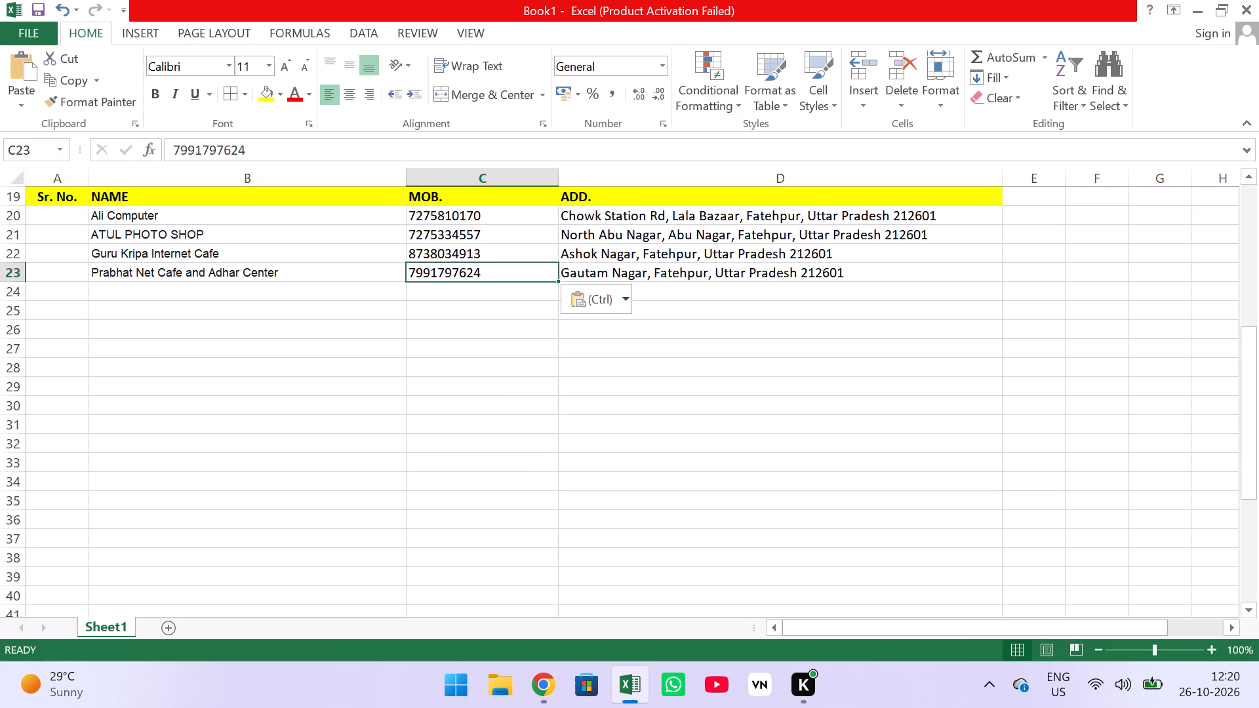
{"action": "key", "text": "alt+Tab"}
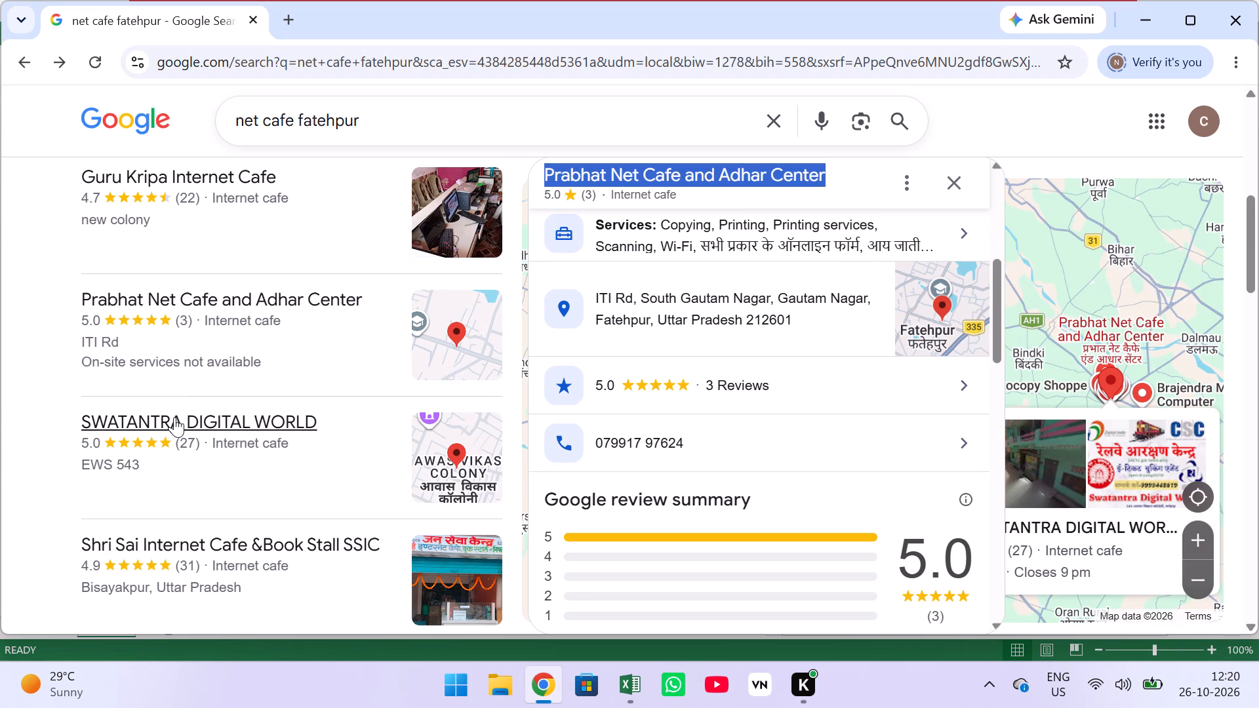
{"action": "left_click", "coordinate": [174, 417]}
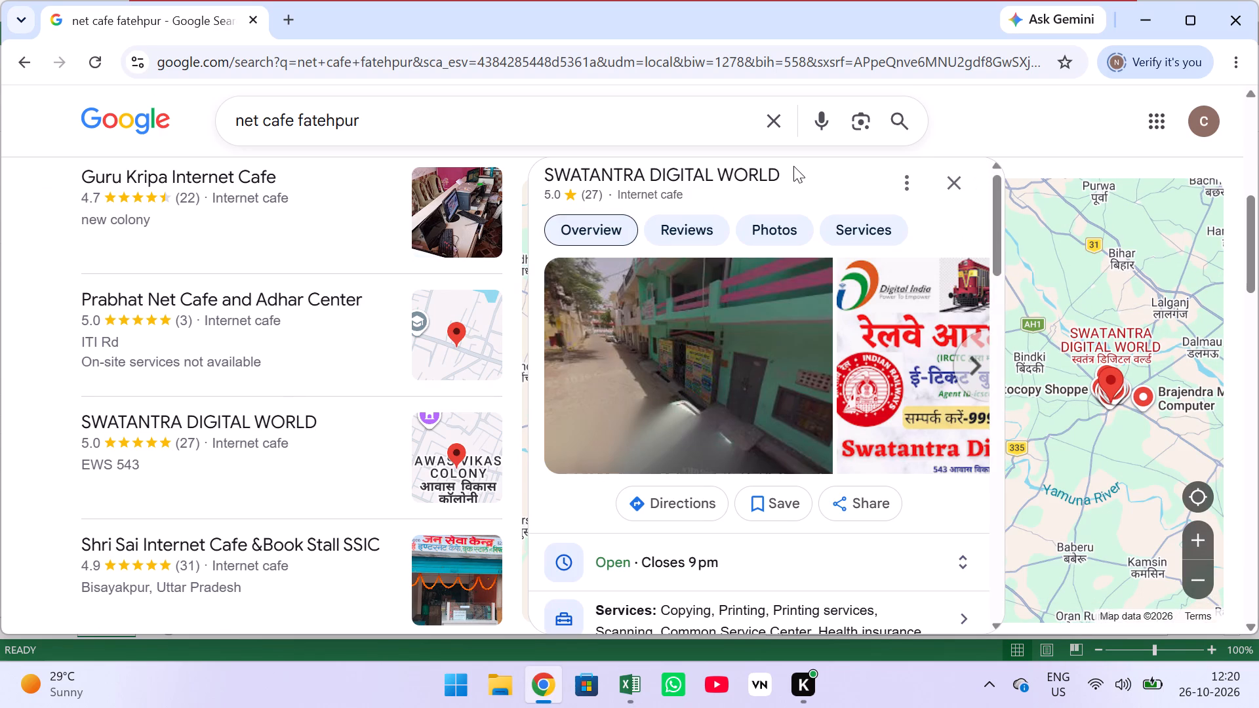
{"action": "left_click_drag", "start_coordinate": [793, 166], "coordinate": [540, 181]}
{"action": "key", "text": "ctrl+c"}
{"action": "key", "text": "alt+Tab"}
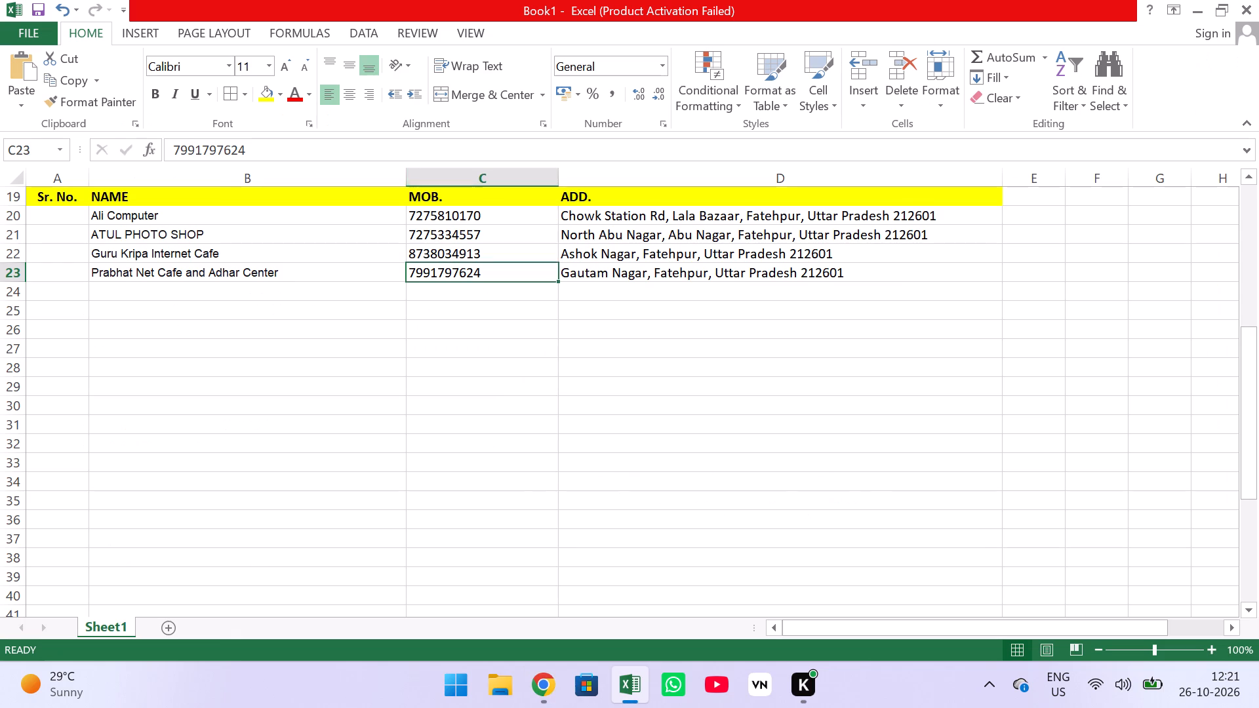
{"action": "left_click", "coordinate": [152, 288]}
{"action": "key", "text": "ctrl+v"}
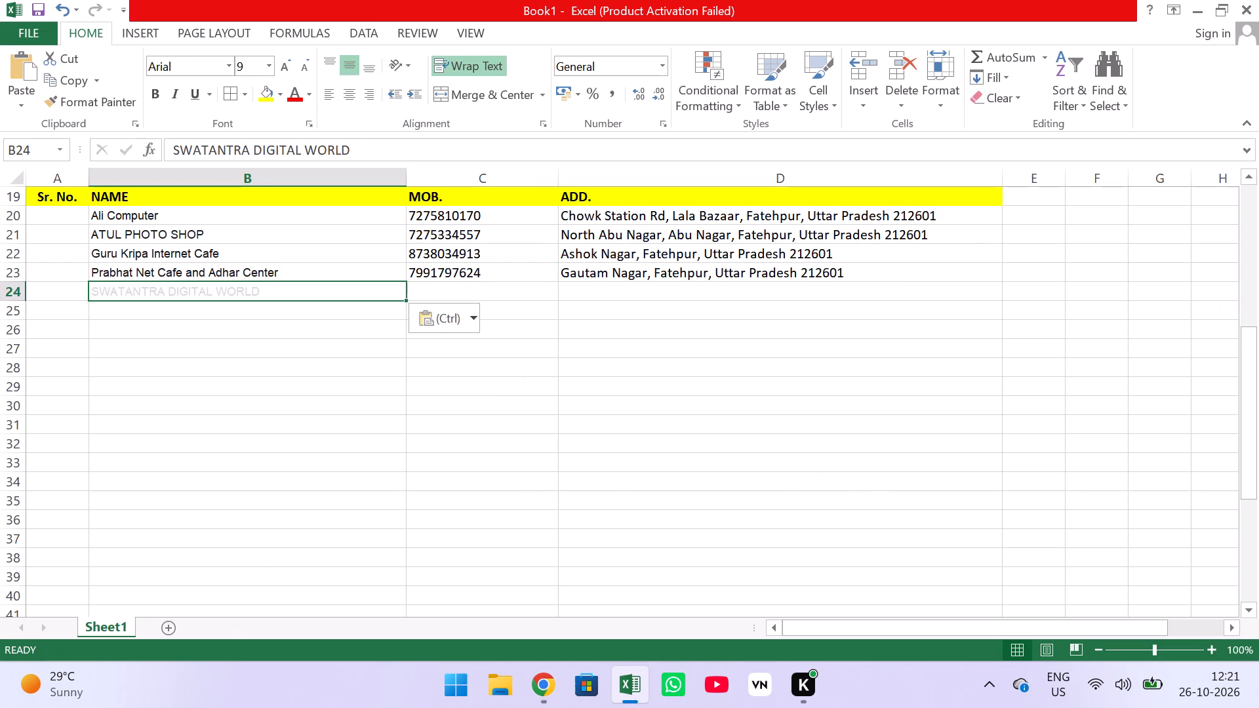
Open SWATANTRA DIGITAL WORLD's Google Maps page in Chrome and copy its address into Excel cell D24.
{"action": "key", "text": "alt+Tab"}
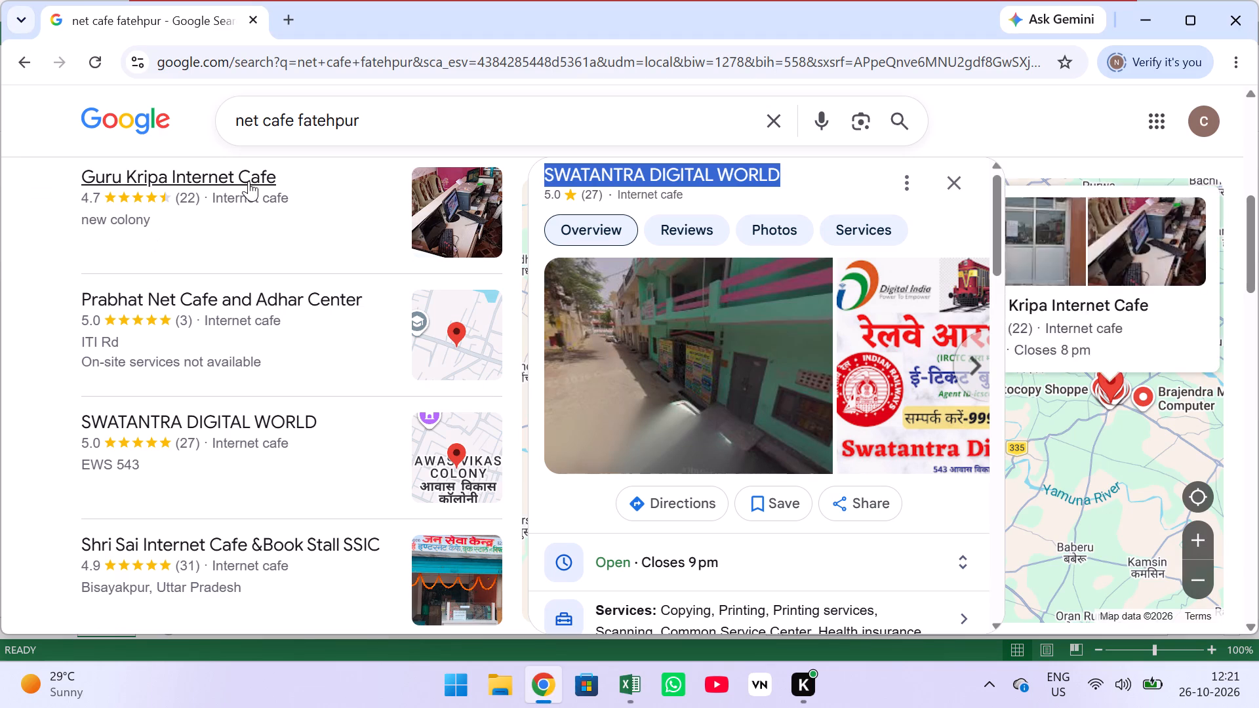
{"action": "left_click", "coordinate": [745, 538]}
{"action": "scroll", "coordinate": [745, 538], "scroll_direction": "down", "scroll_amount": 2}
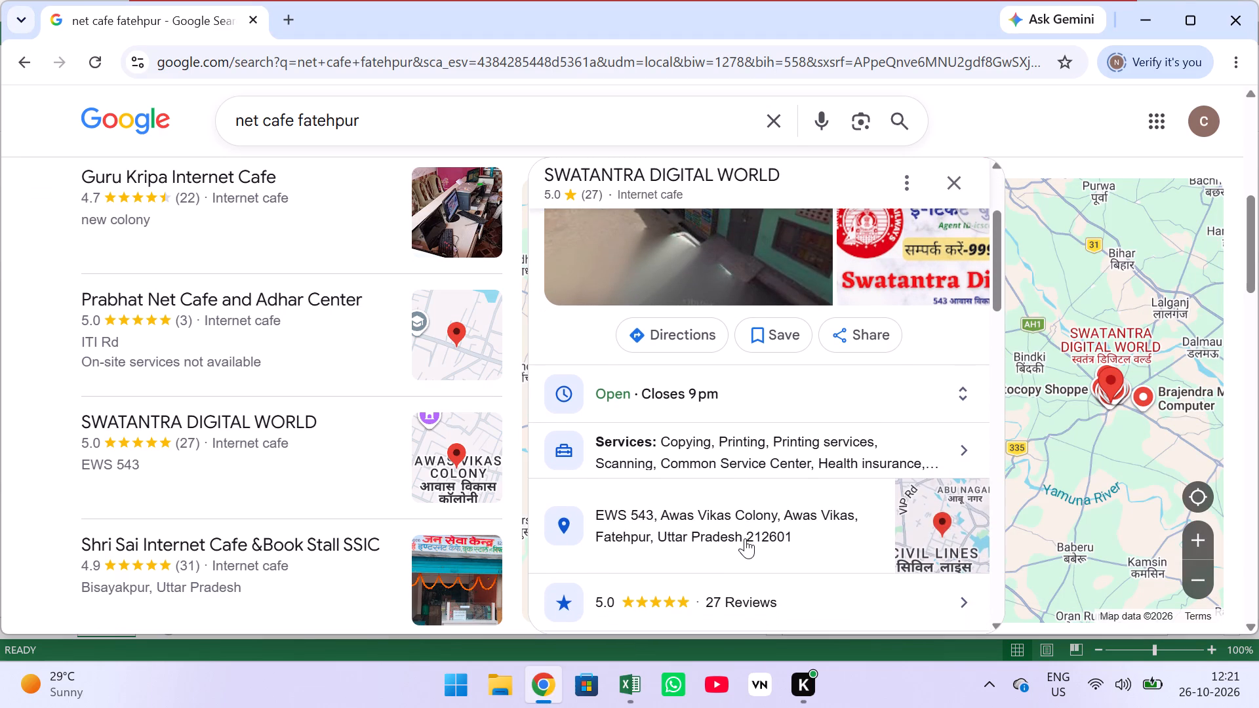
{"action": "left_click", "coordinate": [745, 538]}
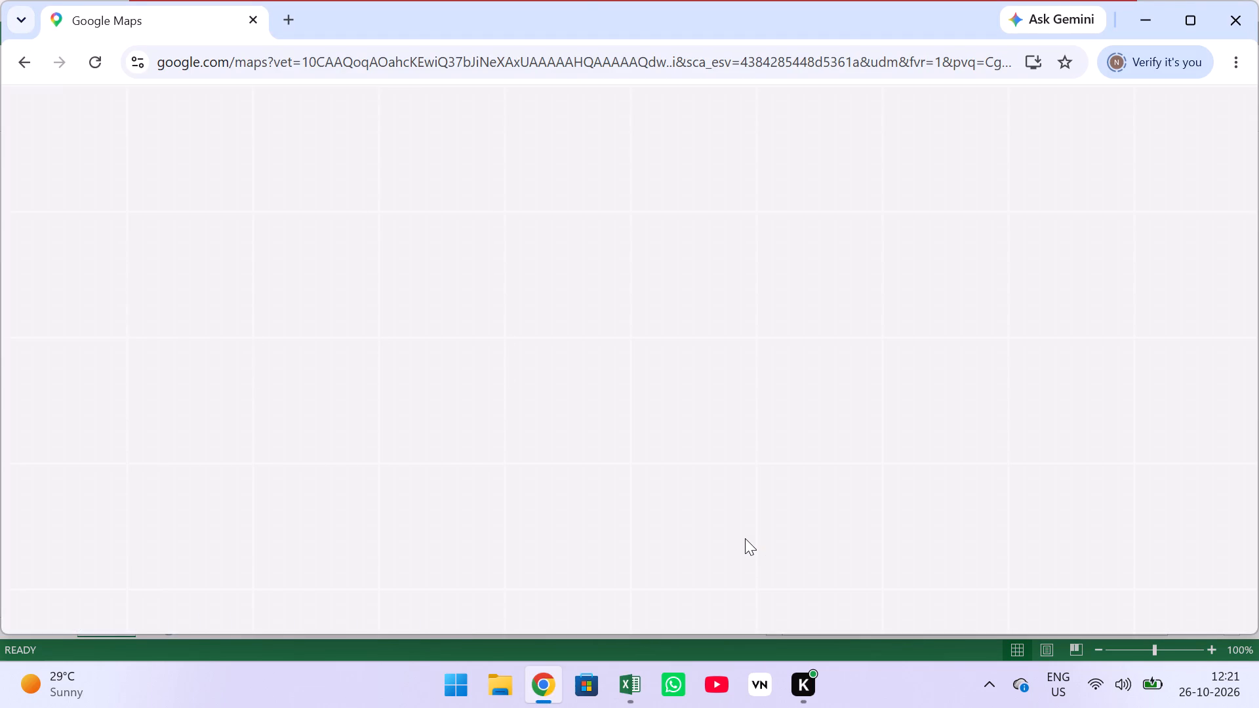
{"action": "scroll", "coordinate": [329, 491], "scroll_direction": "down", "scroll_amount": 3}
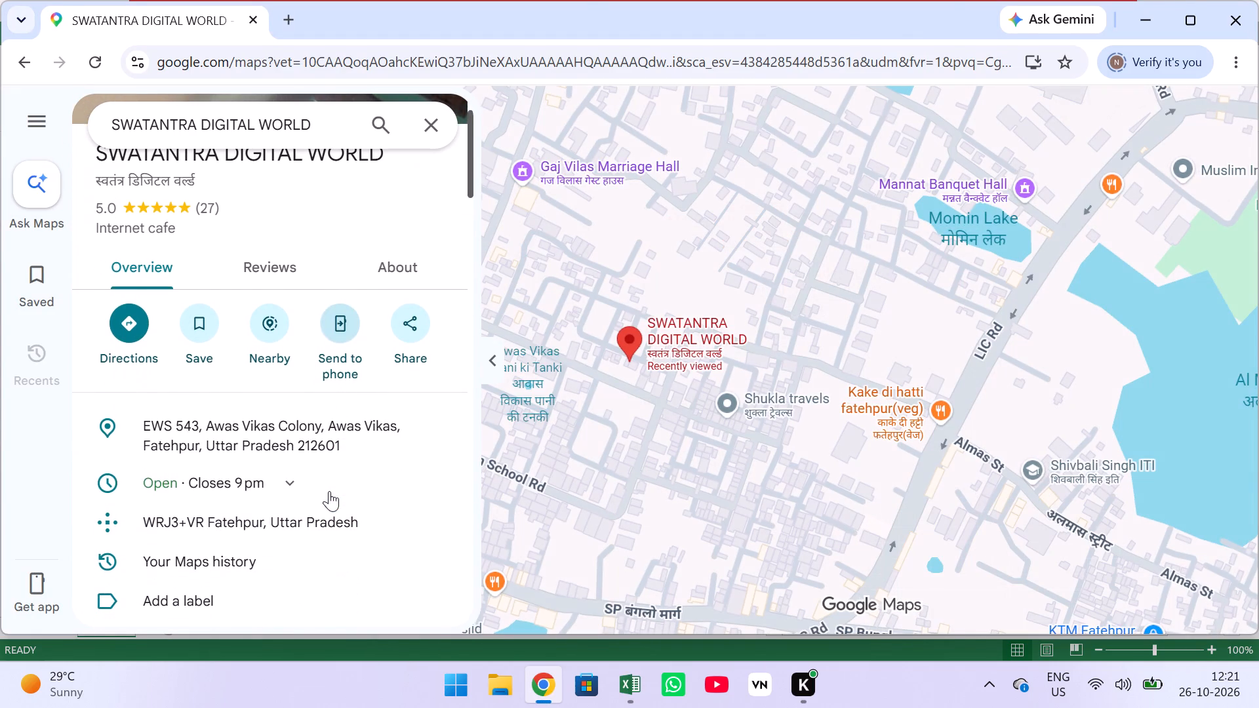
{"action": "left_click", "coordinate": [431, 414]}
{"action": "key", "text": "alt+Tab"}
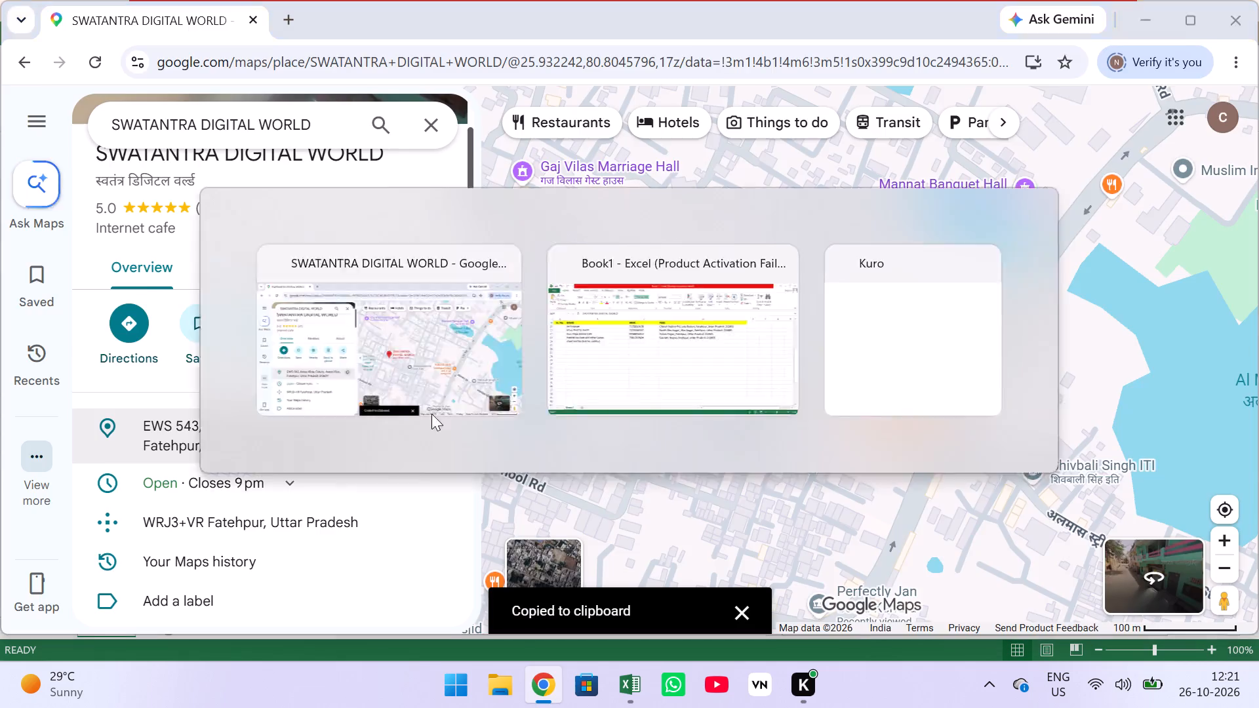
{"action": "left_click", "coordinate": [704, 290]}
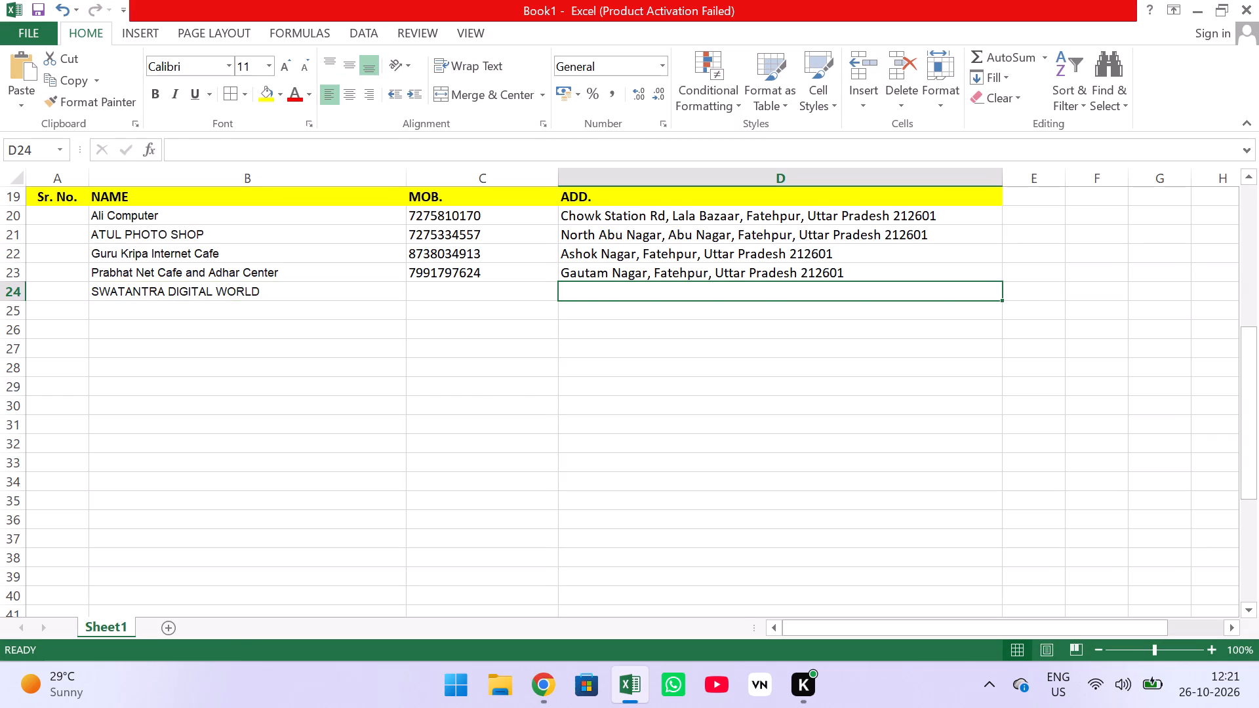
{"action": "key", "text": "ctrl+v"}
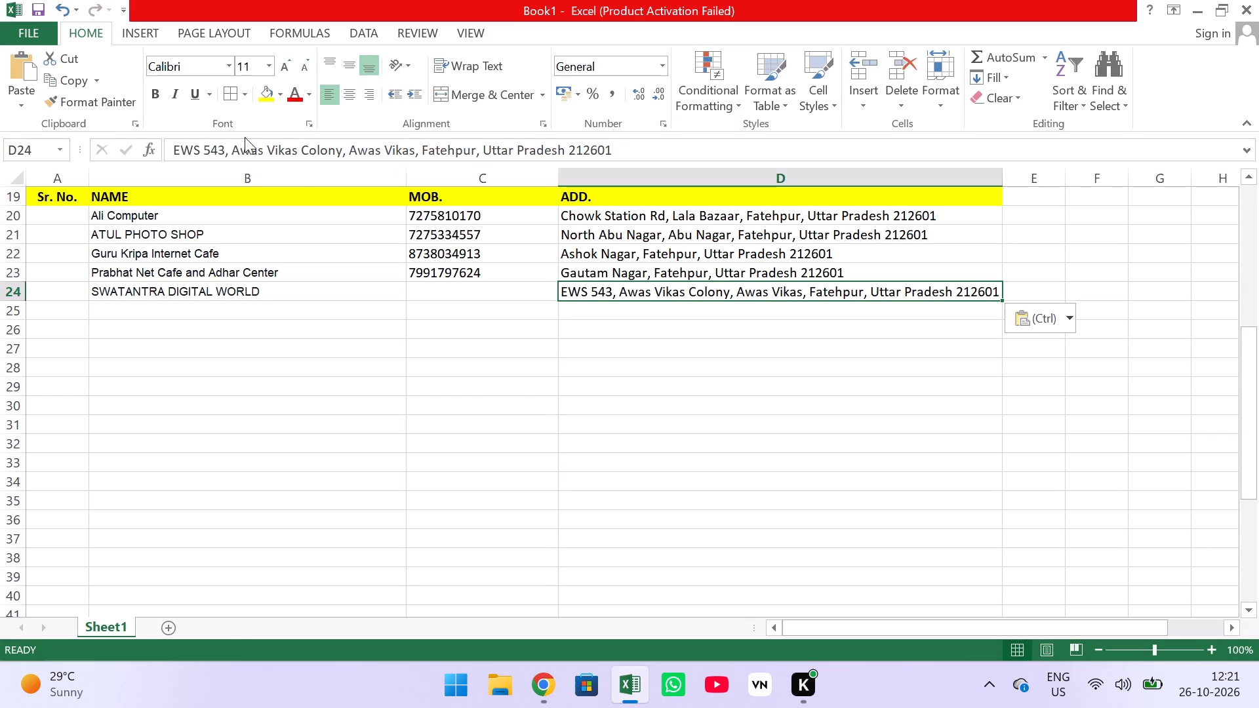
Remove the leading "EWS 543," and its following space from the address in cell D24.
{"action": "left_click_drag", "start_coordinate": [232, 146], "coordinate": [156, 151]}
{"action": "key", "text": "BackSpace"}
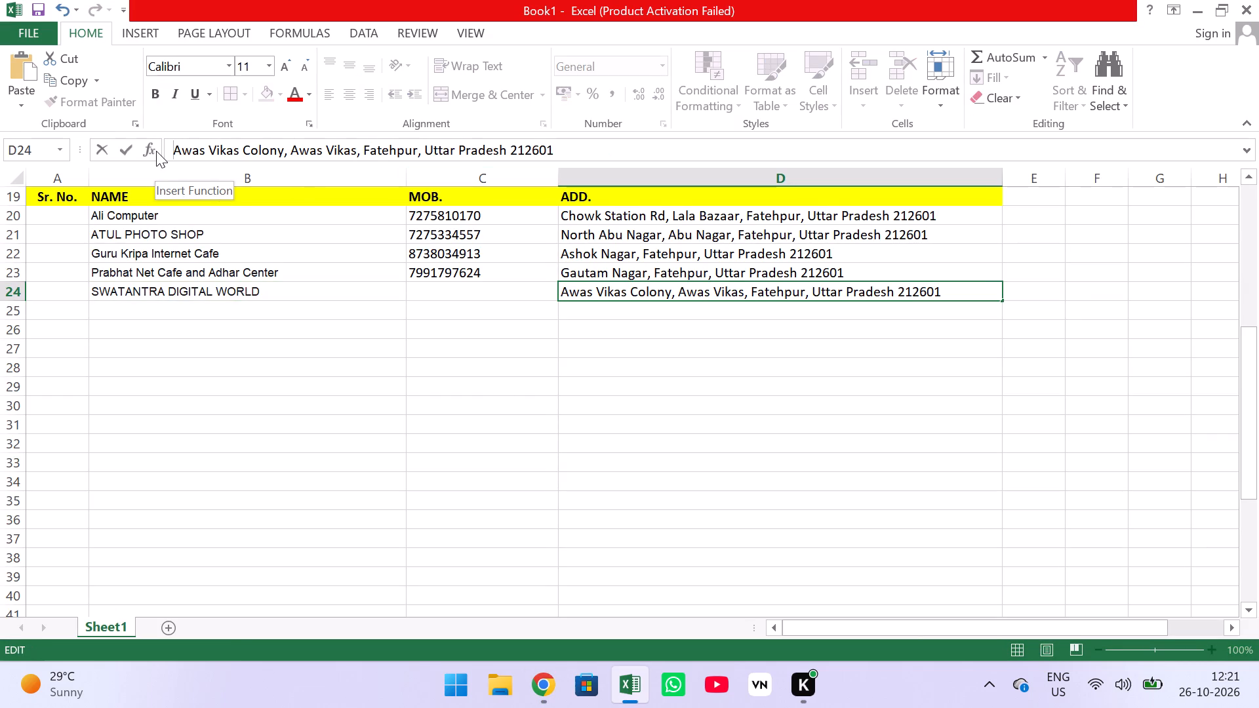
Look up SWATANTRA DIGITAL WORLD's contact number in its listing photos in Chrome and bring it to Excel for cell C24.
{"action": "key", "text": "alt+Tab"}
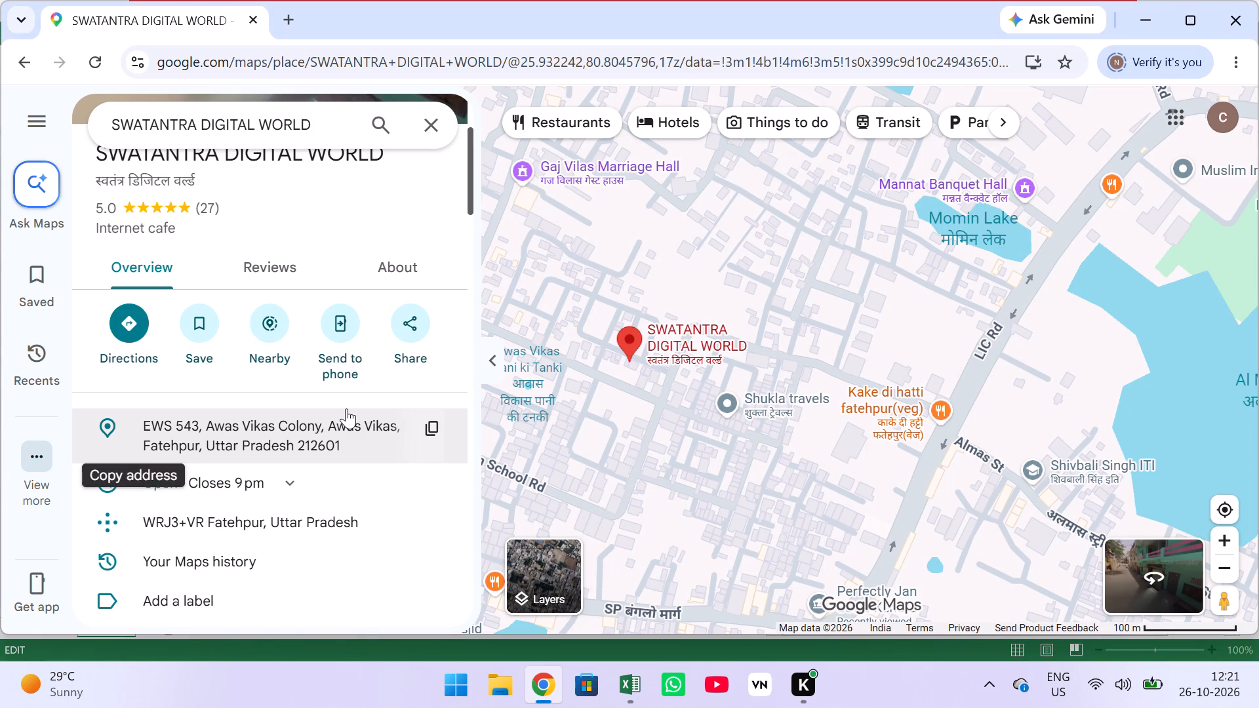
{"action": "scroll", "coordinate": [359, 493], "scroll_direction": "up", "scroll_amount": 1}
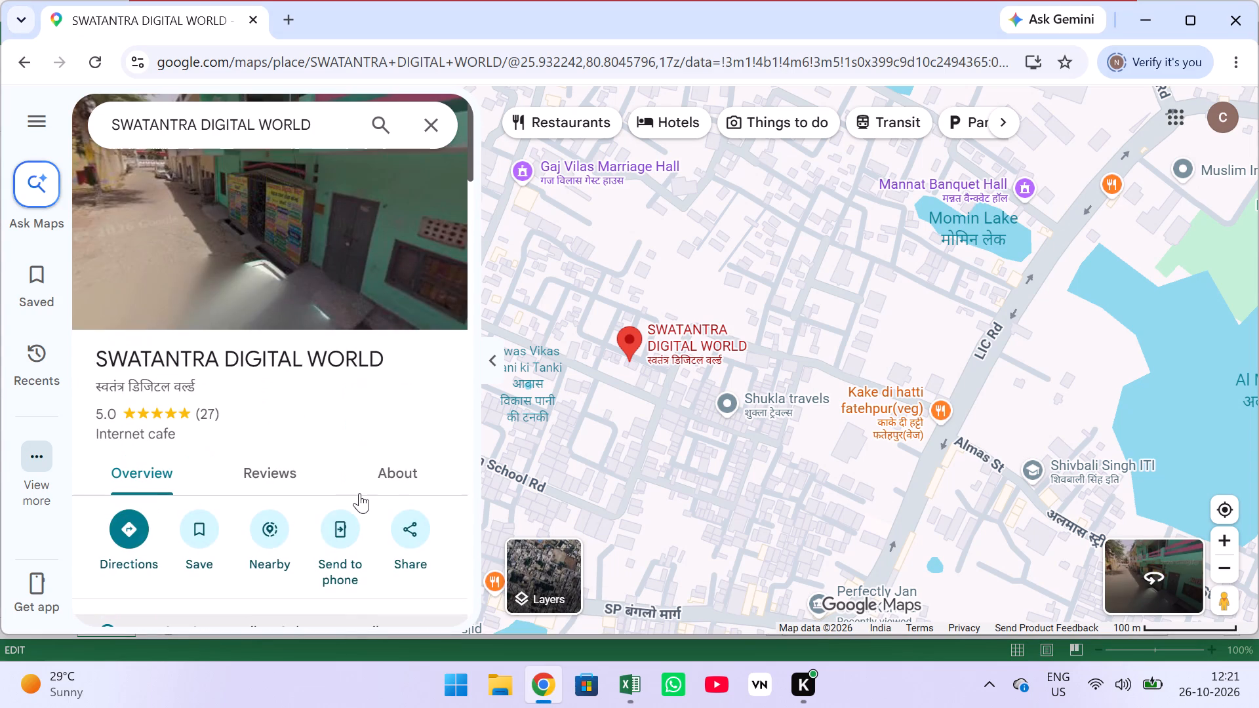
{"action": "left_click", "coordinate": [20, 56]}
{"action": "scroll", "coordinate": [754, 373], "scroll_direction": "up", "scroll_amount": 1}
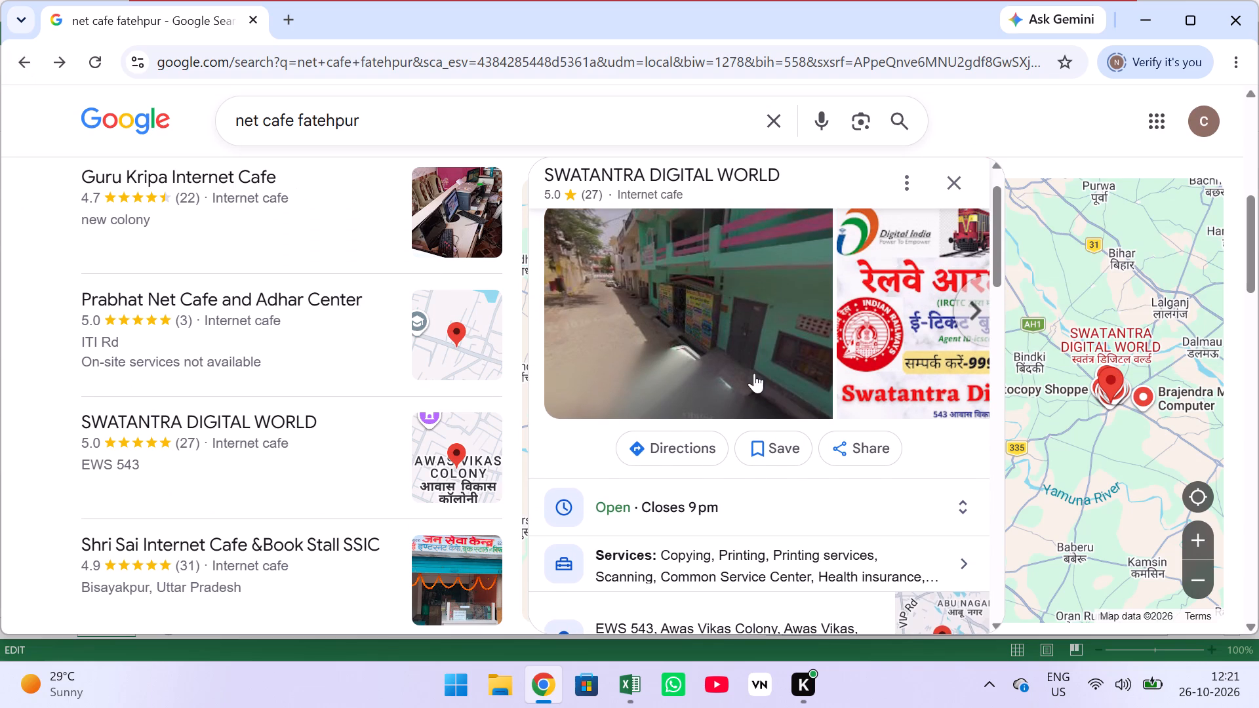
{"action": "left_click", "coordinate": [922, 387]}
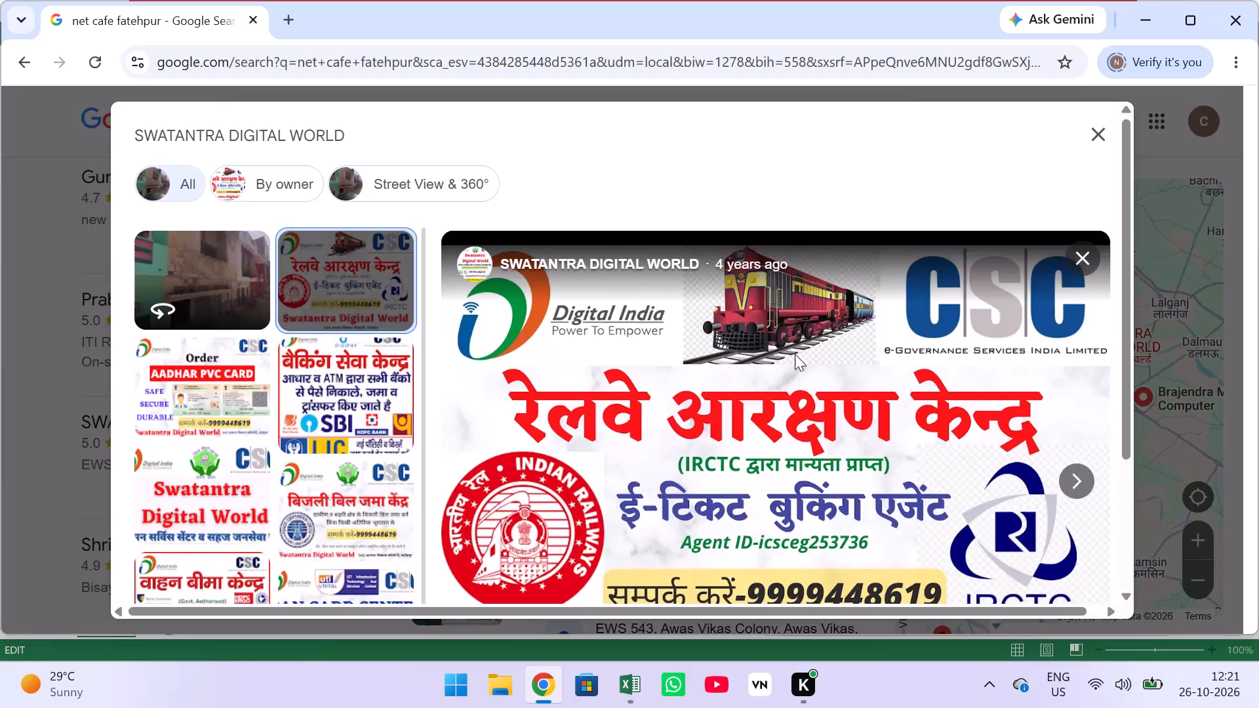
{"action": "scroll", "coordinate": [795, 354], "scroll_direction": "down", "scroll_amount": 1}
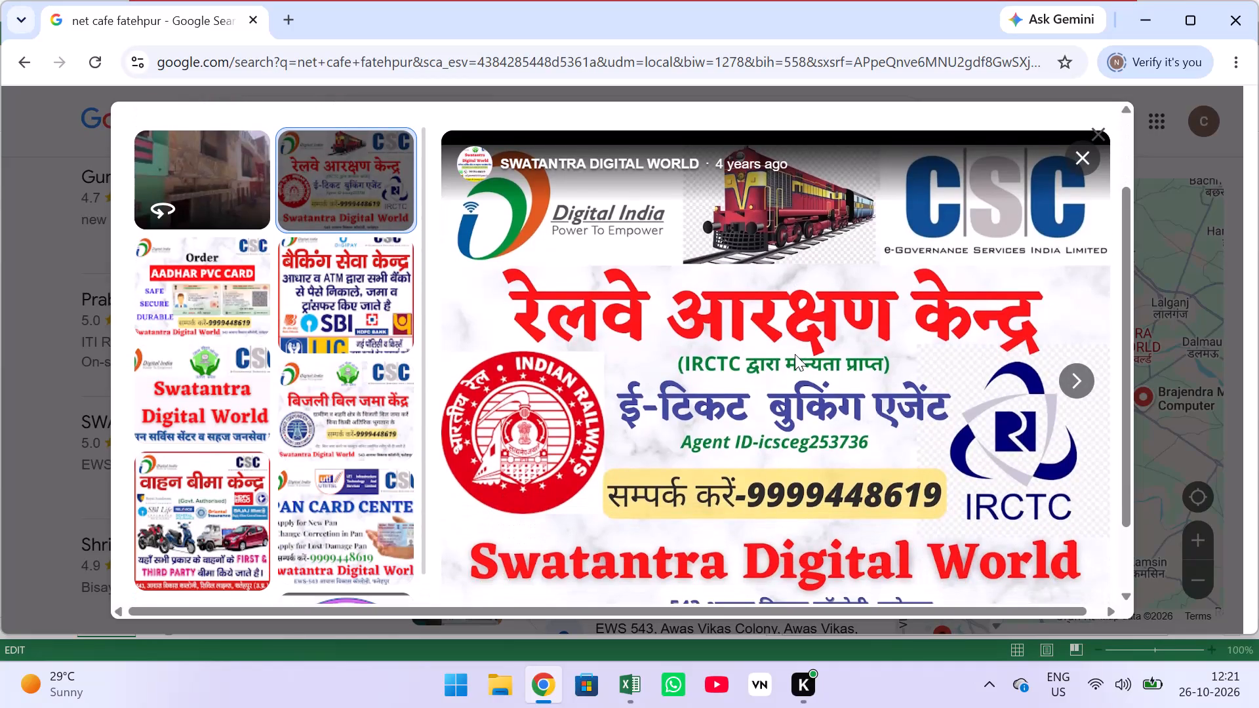
{"action": "key", "text": "alt+Tab"}
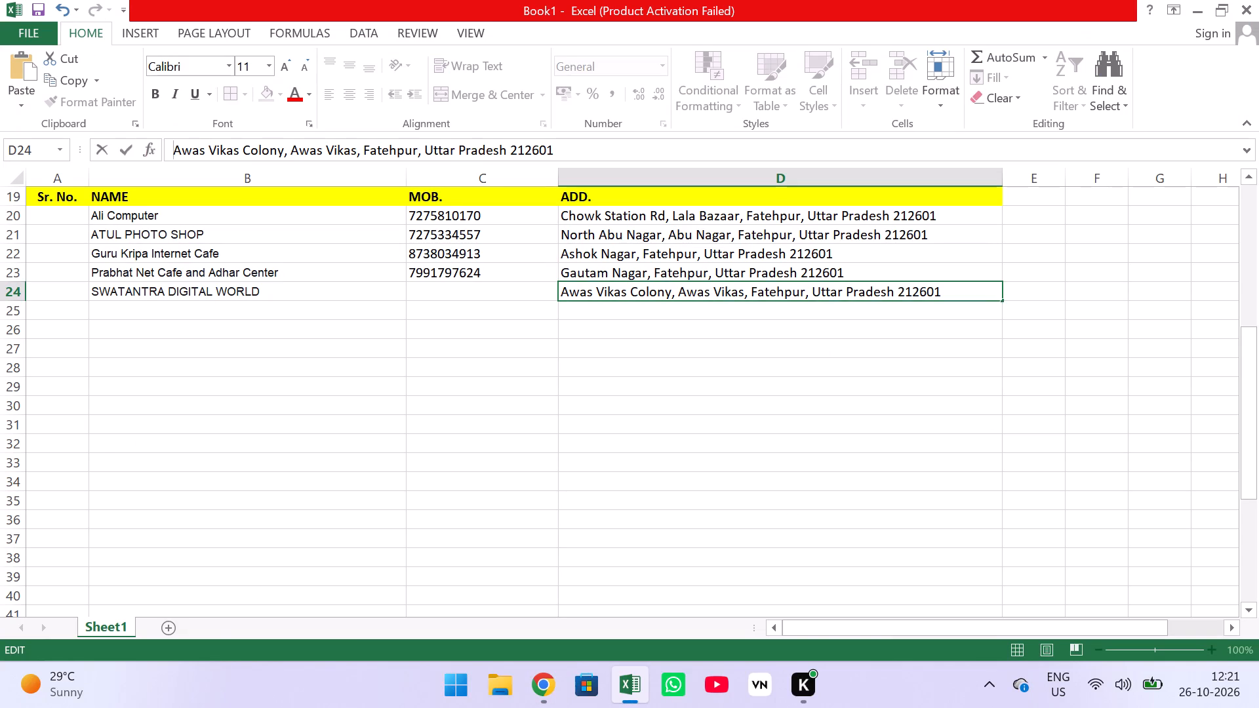
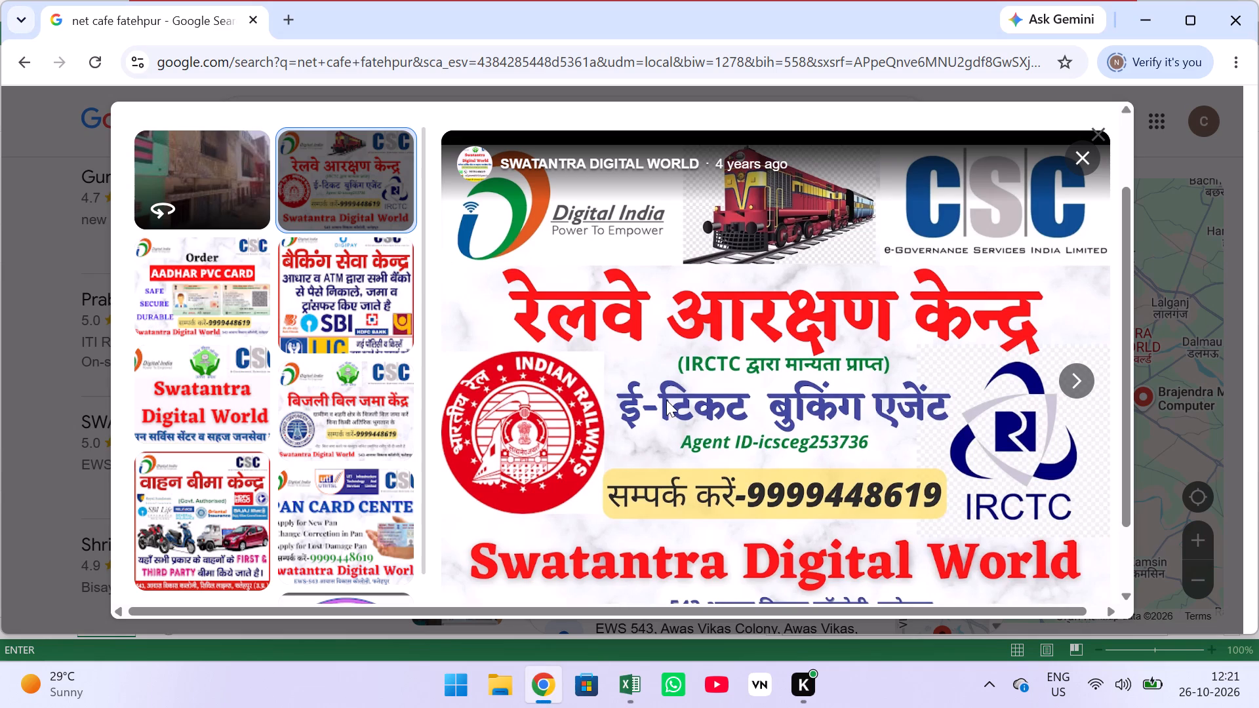
Return to the Chrome results, open the Shri Sai Internet Cafe &Book Stall SSIC listing and copy its name into Excel cell B25.
{"action": "left_click", "coordinate": [15, 60]}
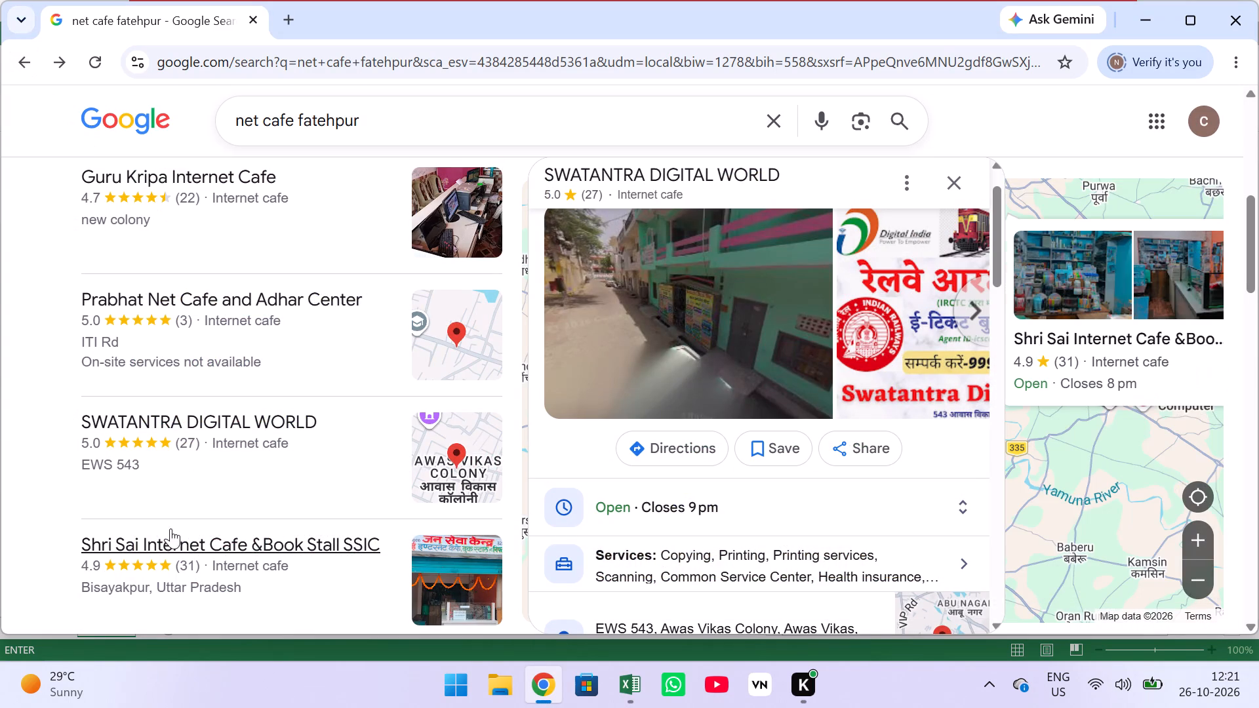
{"action": "left_click", "coordinate": [164, 546]}
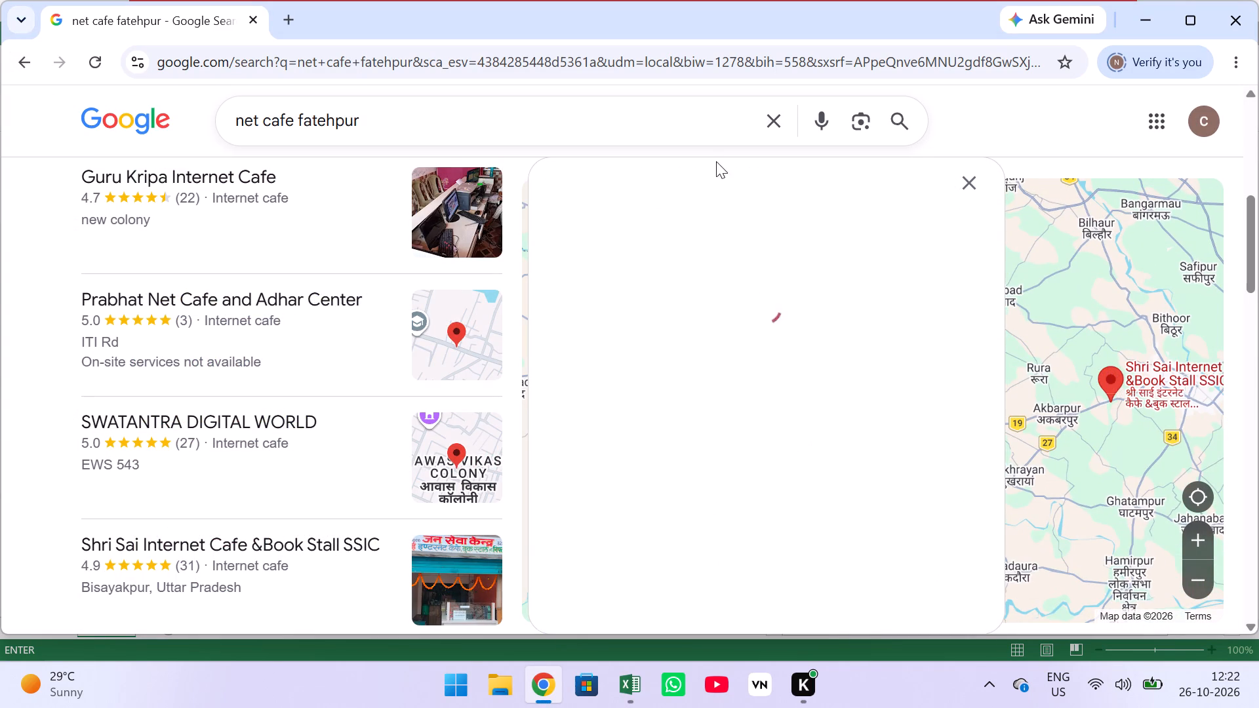
{"action": "left_click_drag", "start_coordinate": [847, 170], "coordinate": [561, 186]}
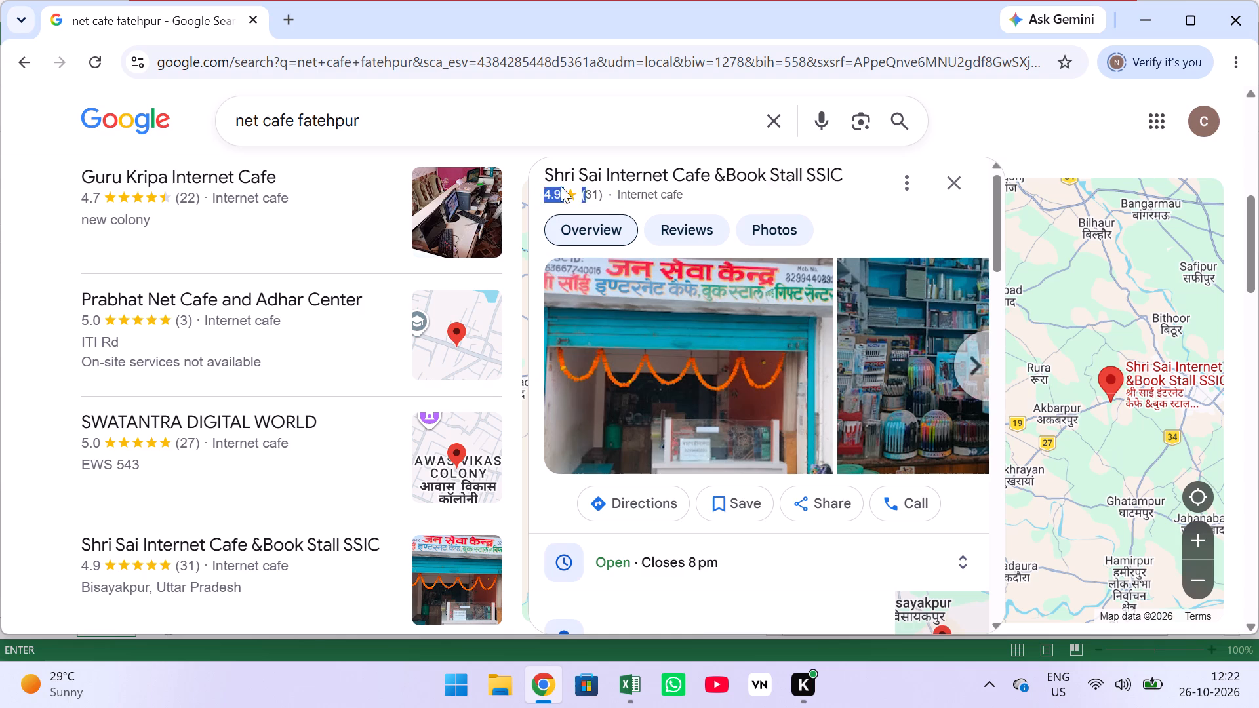
{"action": "left_click_drag", "start_coordinate": [561, 186], "coordinate": [536, 180]}
{"action": "key", "text": "ctrl+c"}
{"action": "key", "text": "alt+Tab"}
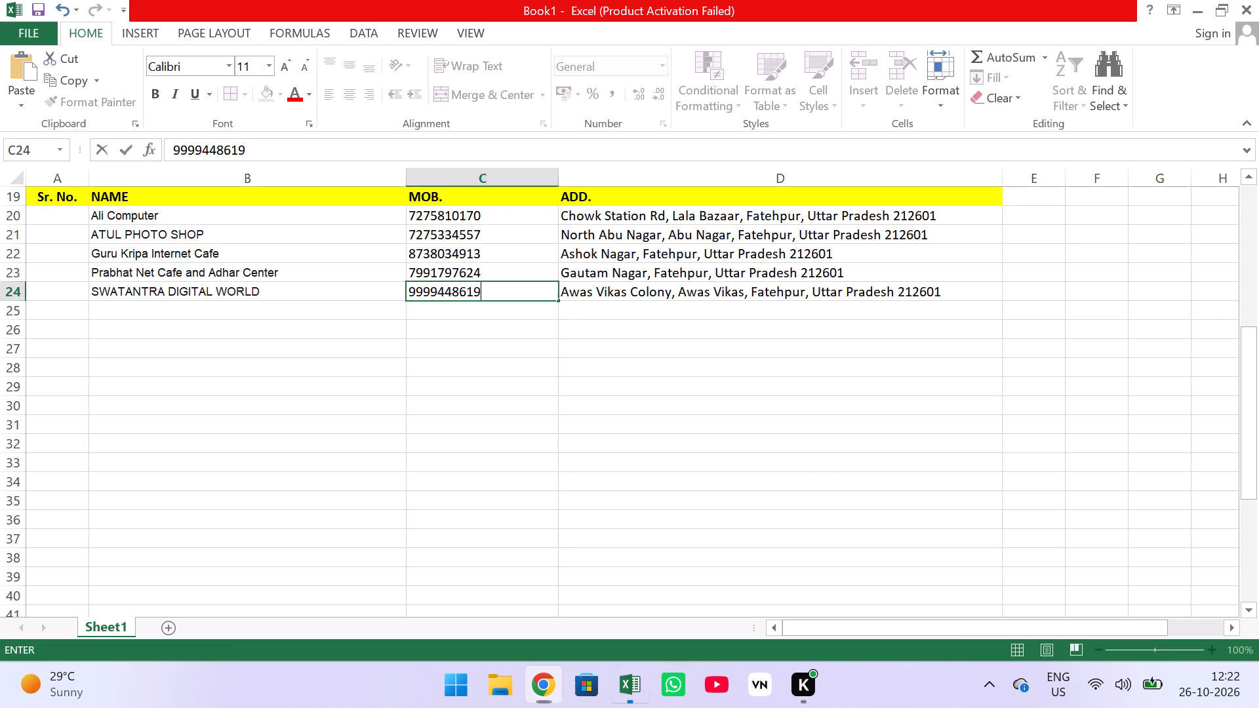
{"action": "left_click", "coordinate": [164, 311]}
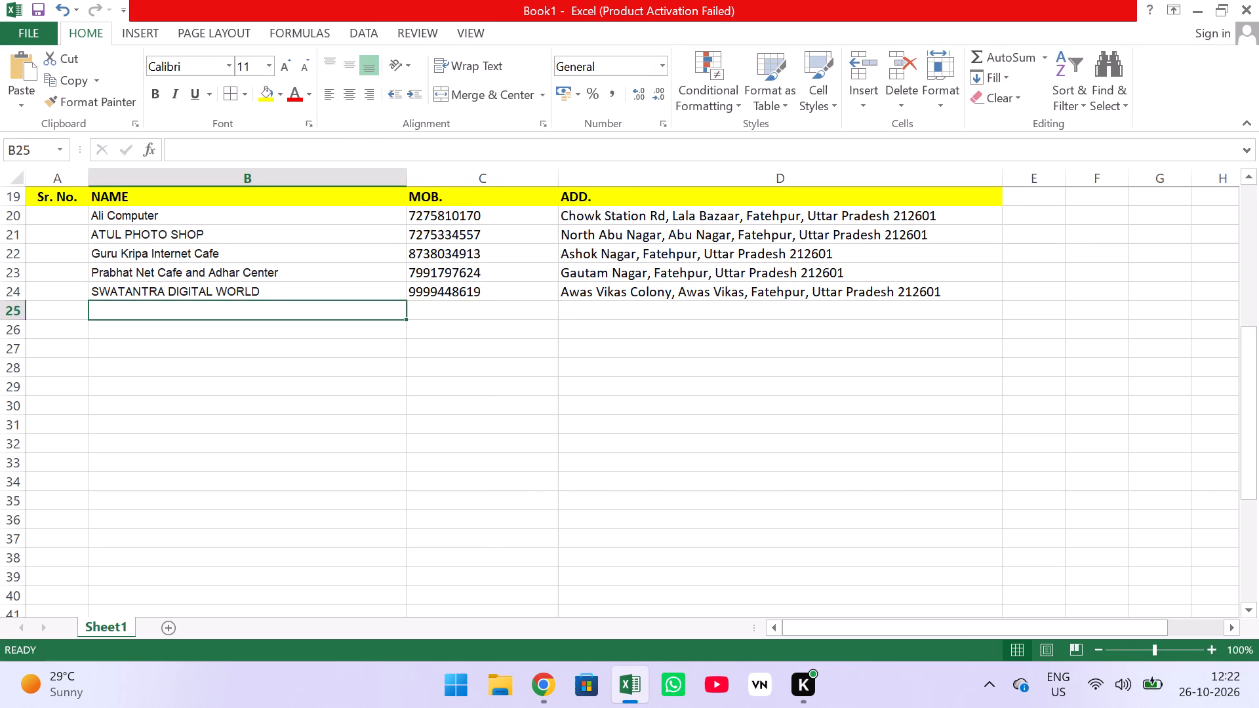
{"action": "key", "text": "ctrl+v"}
Open Shri Sai Internet Cafe &Book Stall SSIC's Google Maps page in Chrome and copy its address into Excel cell D25.
{"action": "key", "text": "alt+Tab"}
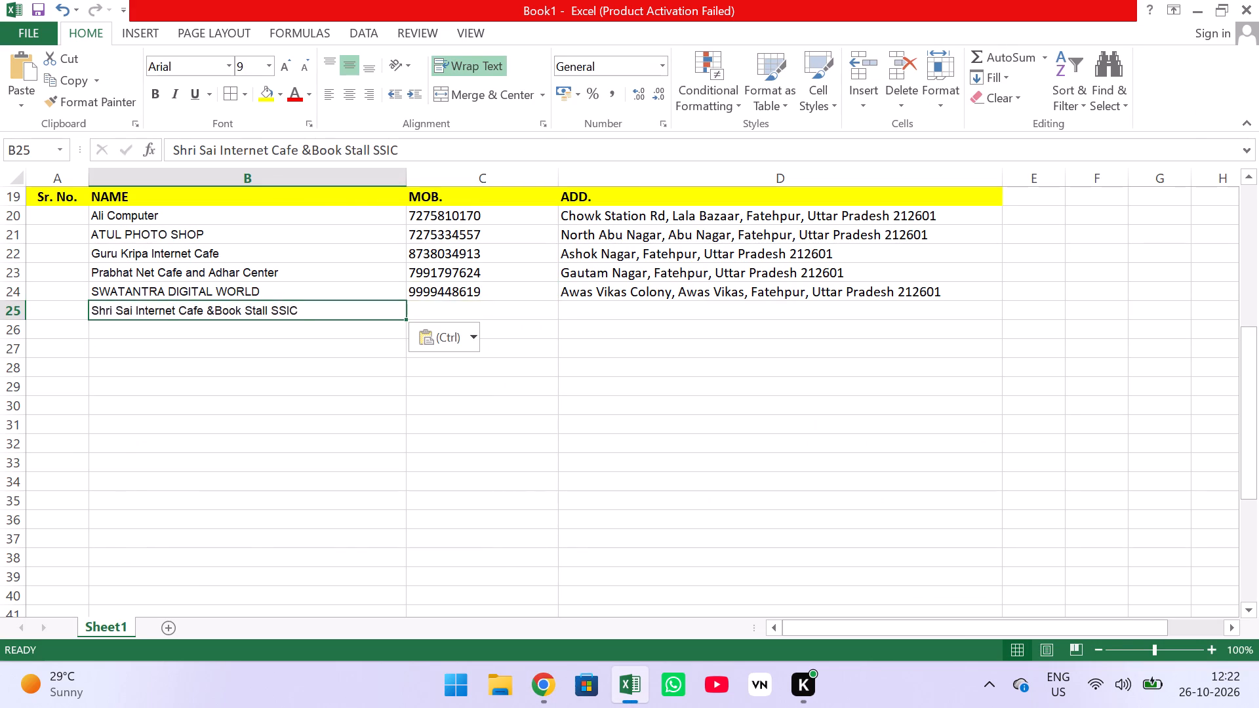
{"action": "scroll", "coordinate": [549, 342], "scroll_direction": "down", "scroll_amount": 3}
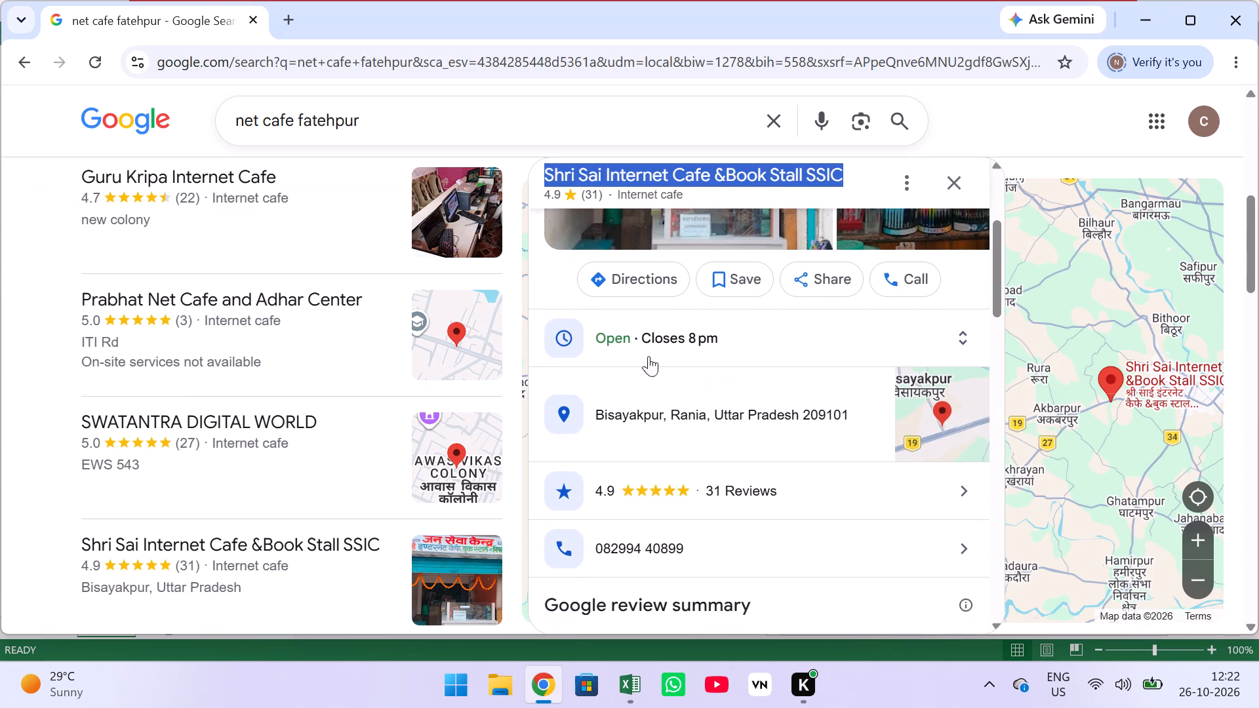
{"action": "scroll", "coordinate": [730, 457], "scroll_direction": "down", "scroll_amount": 1}
{"action": "left_click", "coordinate": [696, 350]}
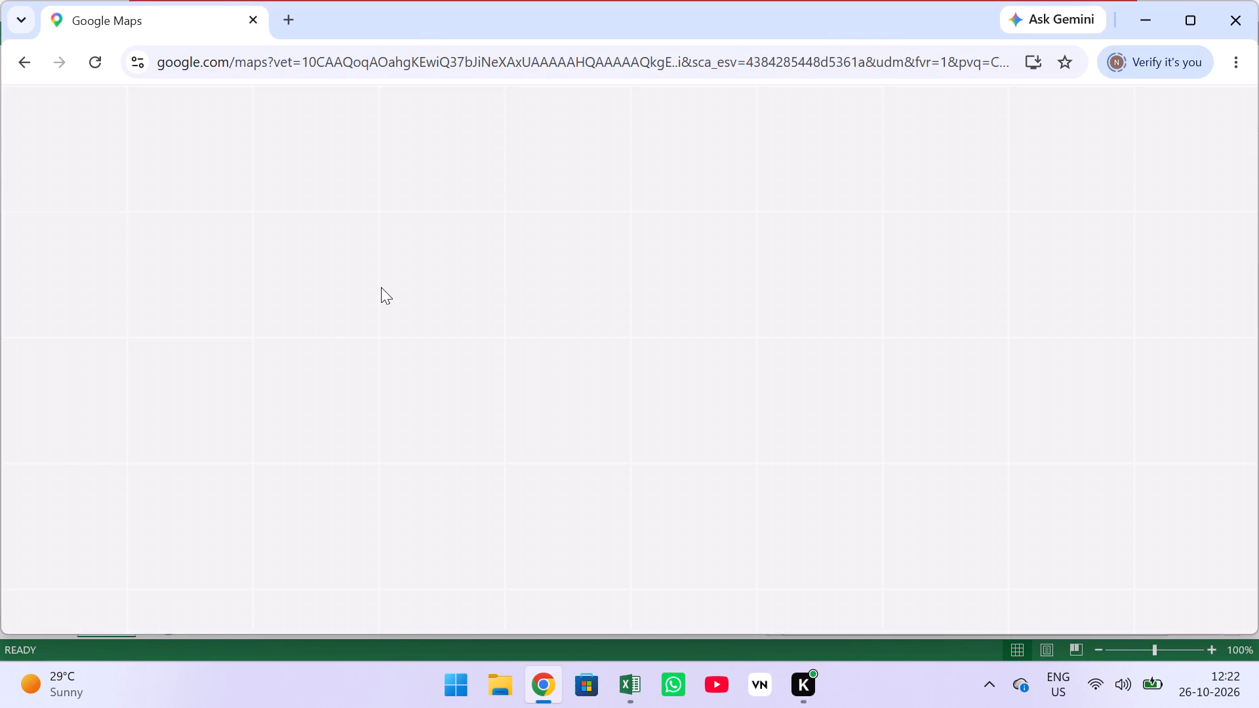
{"action": "scroll", "coordinate": [414, 469], "scroll_direction": "down", "scroll_amount": 3}
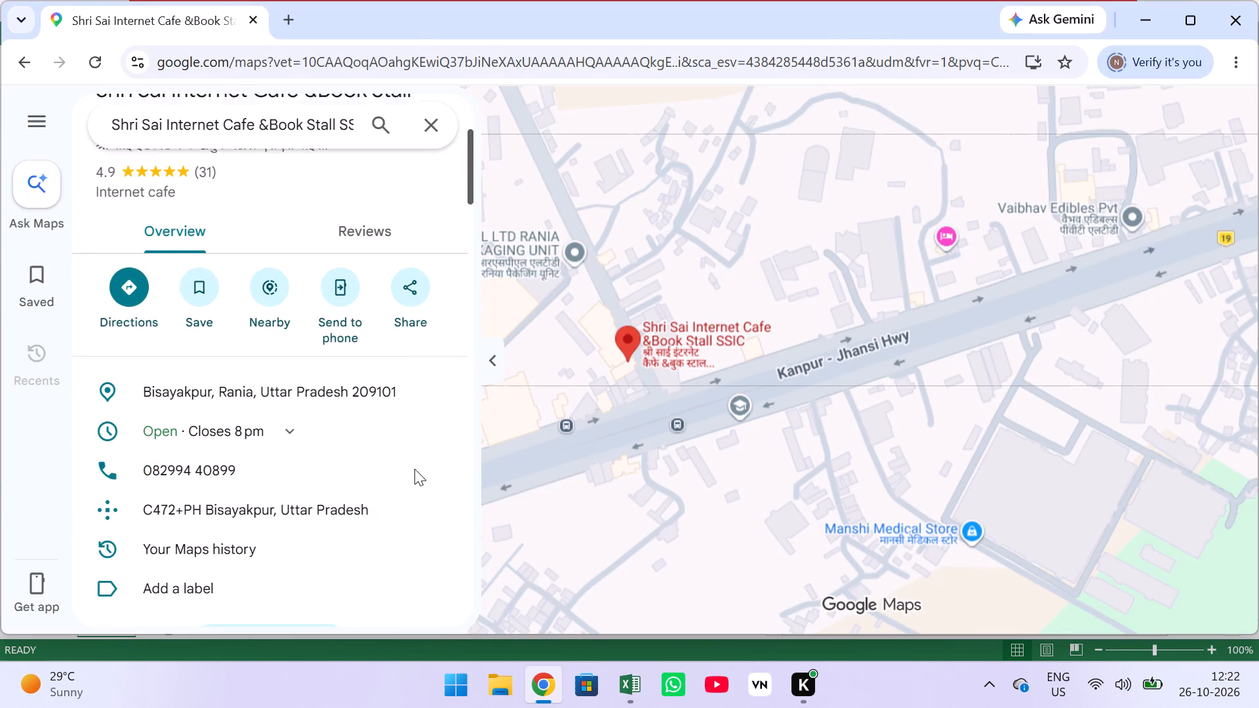
{"action": "scroll", "coordinate": [414, 469], "scroll_direction": "down", "scroll_amount": 1}
{"action": "left_click", "coordinate": [438, 318]}
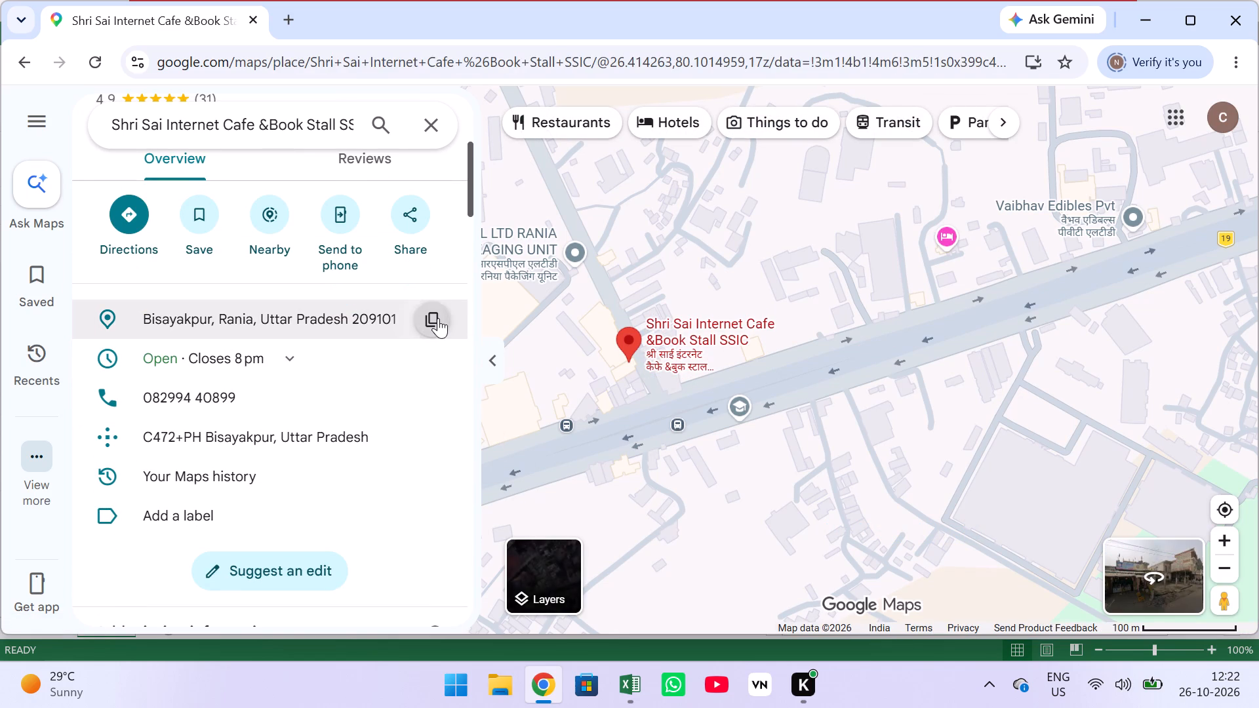
{"action": "key", "text": "alt+Tab"}
{"action": "left_click", "coordinate": [595, 307]}
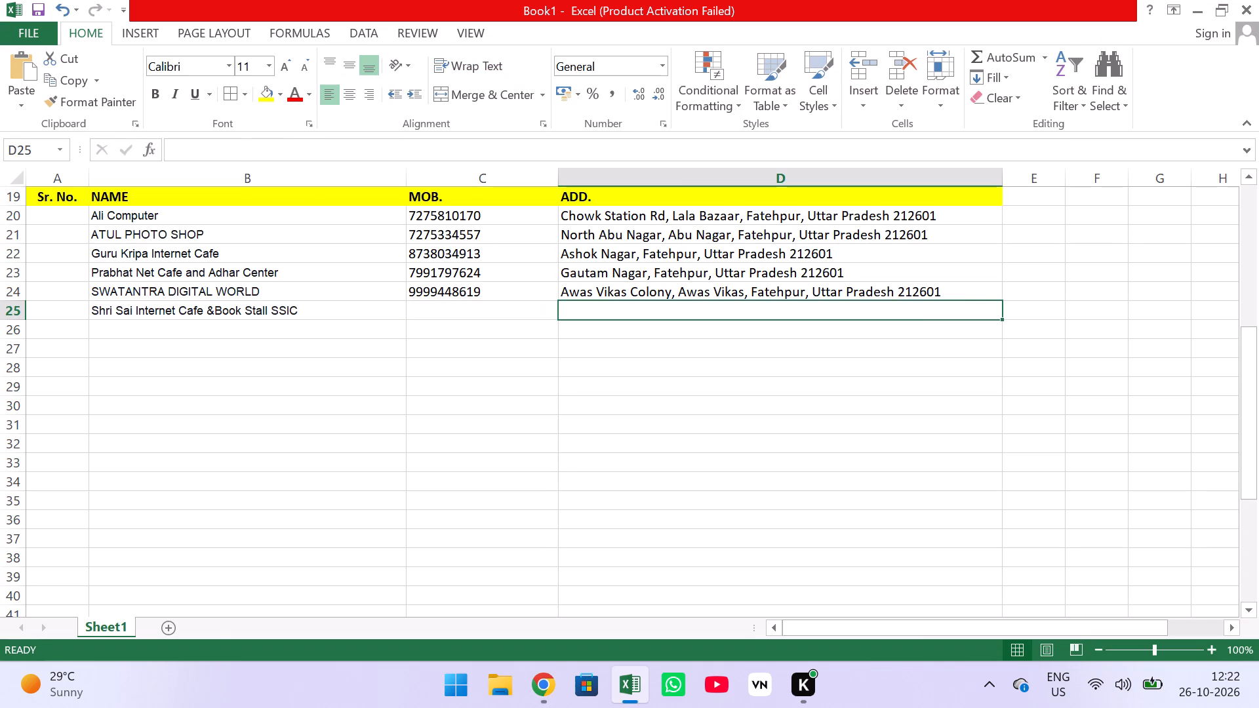
{"action": "key", "text": "ctrl+v"}
Copy the cafe's phone number from its Google Maps page in Chrome into Excel cell C25.
{"action": "key", "text": "alt+Tab"}
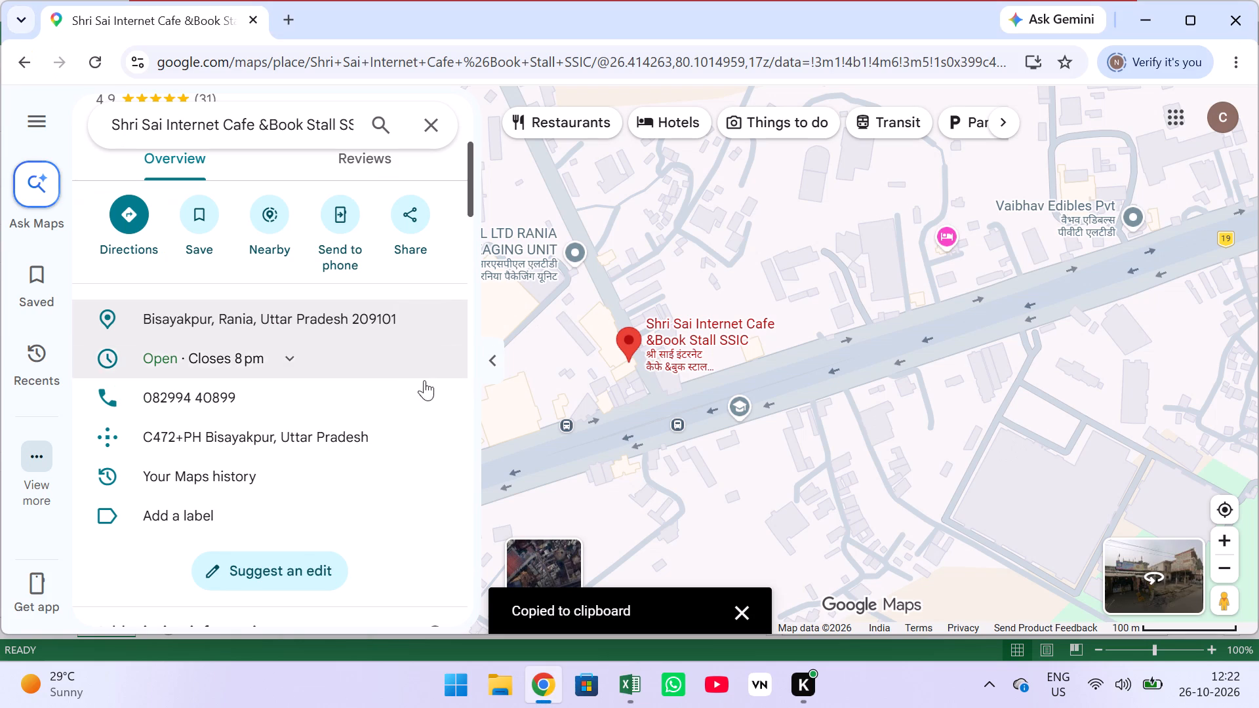
{"action": "left_click", "coordinate": [415, 403]}
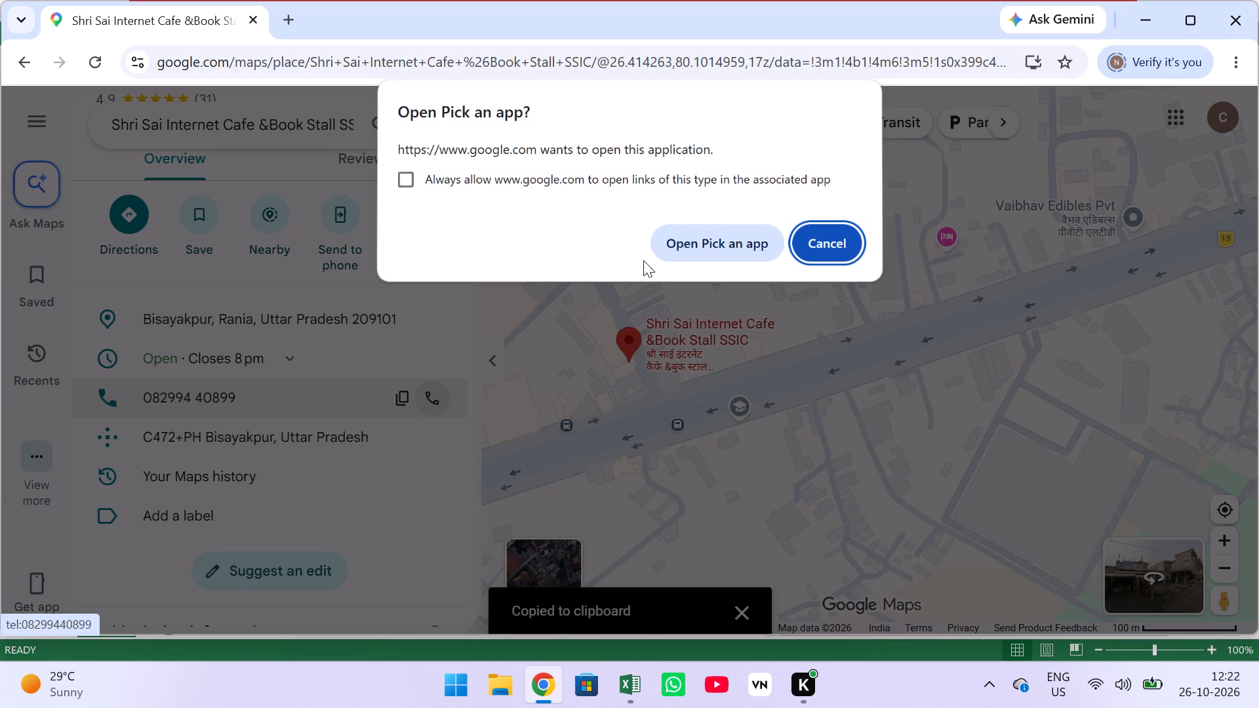
{"action": "left_click_drag", "start_coordinate": [814, 246], "coordinate": [820, 234]}
{"action": "left_click", "coordinate": [820, 234]}
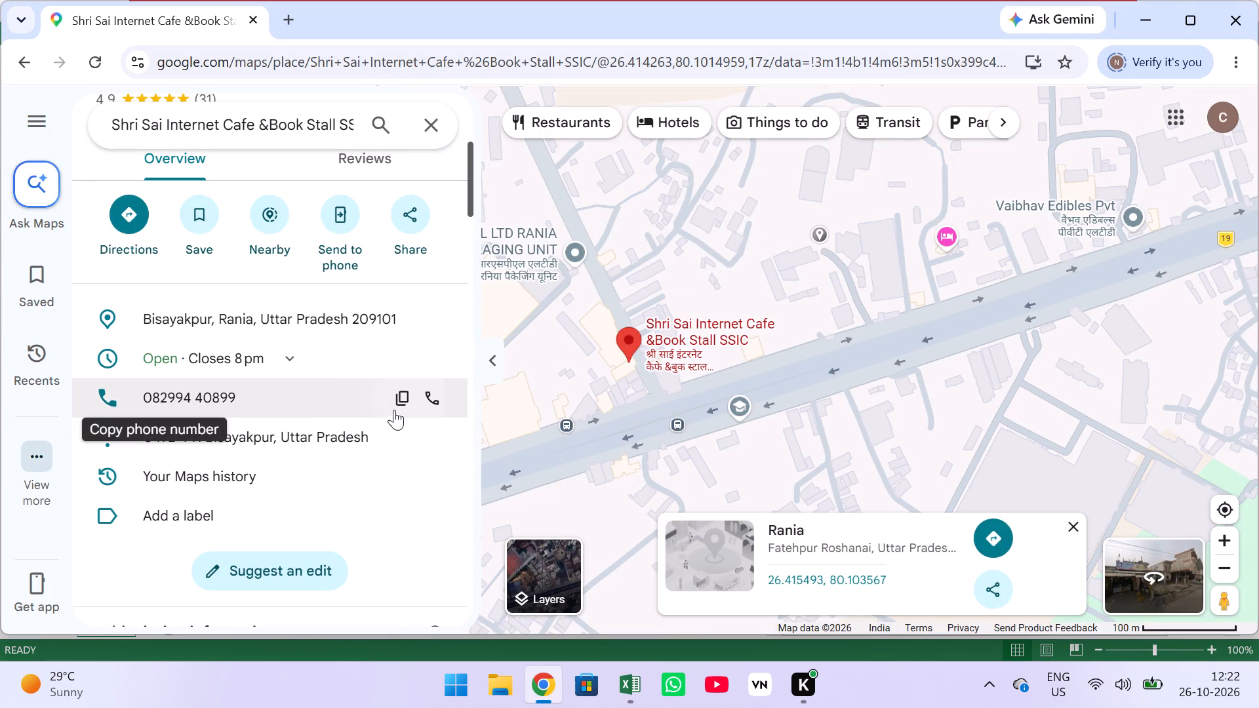
{"action": "left_click", "coordinate": [401, 412]}
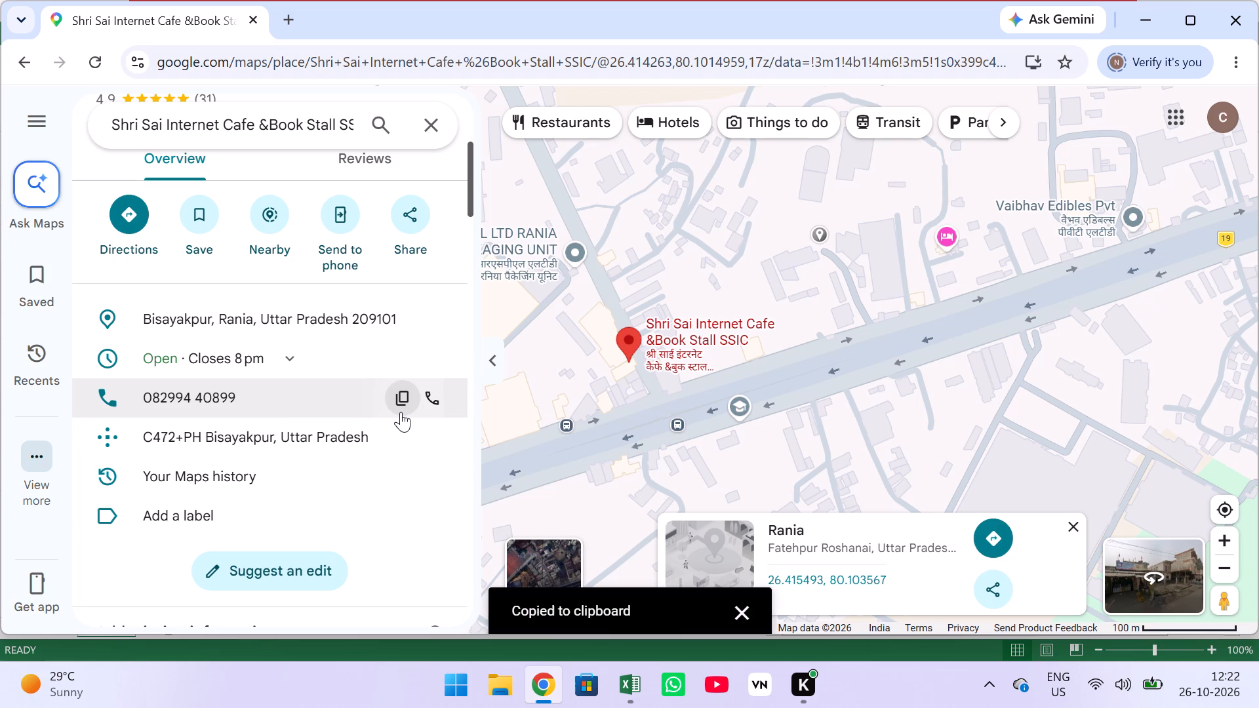
{"action": "key", "text": "alt+Tab"}
{"action": "left_click", "coordinate": [483, 307]}
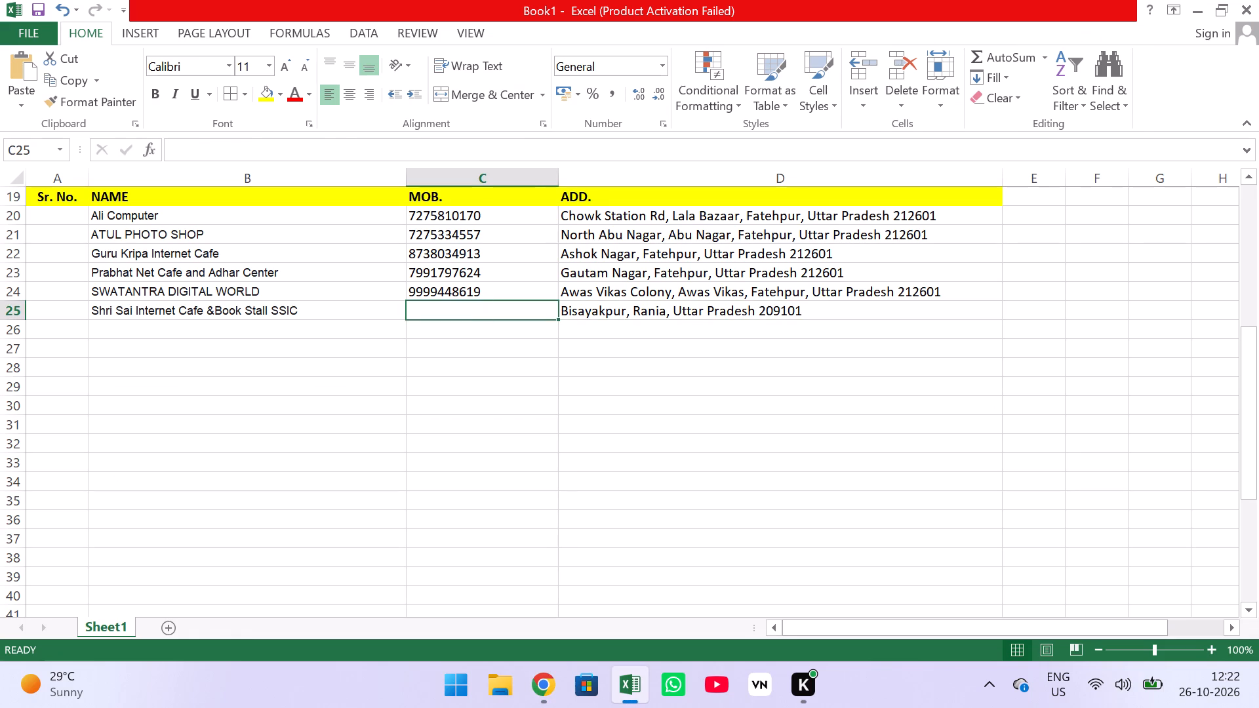
{"action": "key", "text": "ctrl+v"}
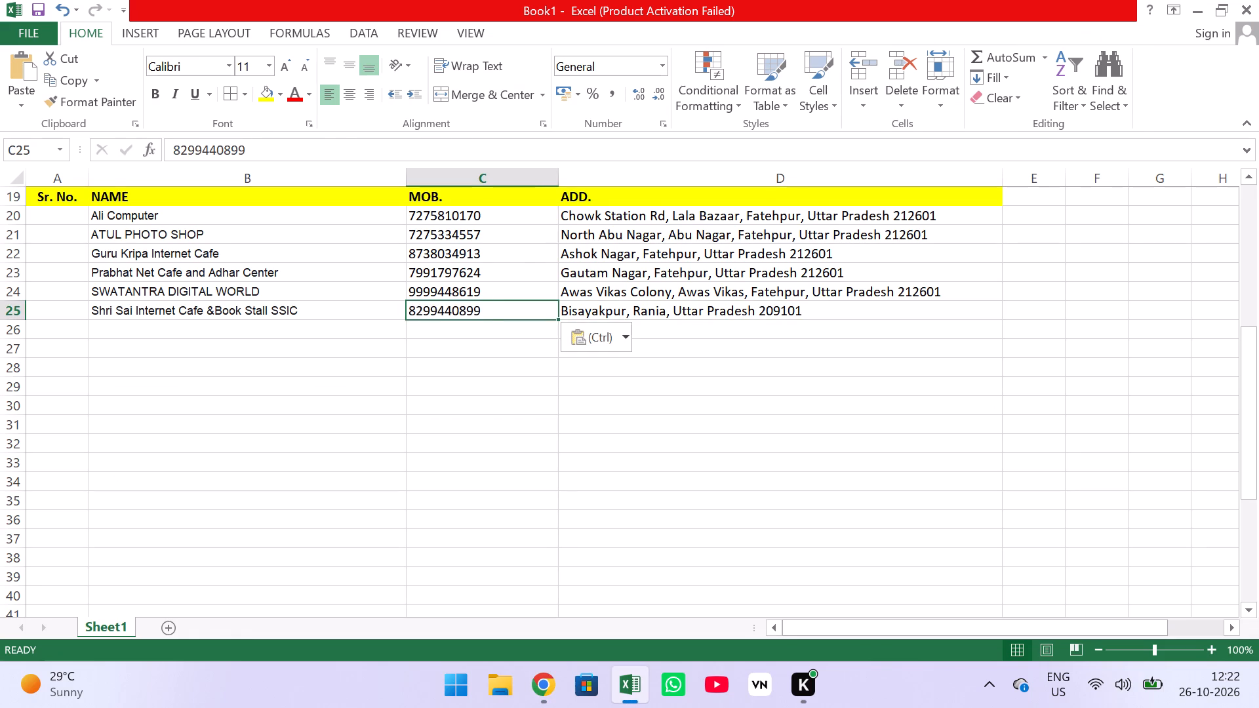
Return to the net cafe fatehpur results in Chrome and open the Online Digital Hub ( CSC ) listing.
{"action": "key", "text": "alt+Tab"}
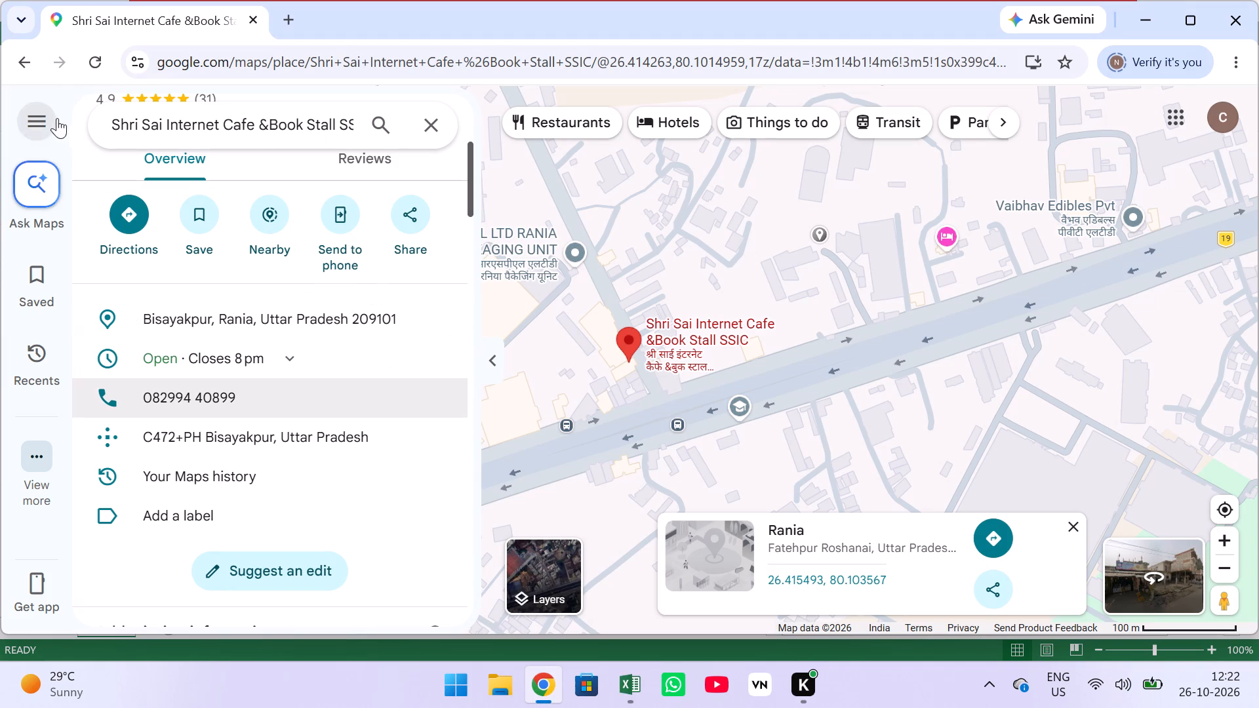
{"action": "left_click", "coordinate": [25, 69]}
{"action": "scroll", "coordinate": [247, 391], "scroll_direction": "down", "scroll_amount": 2}
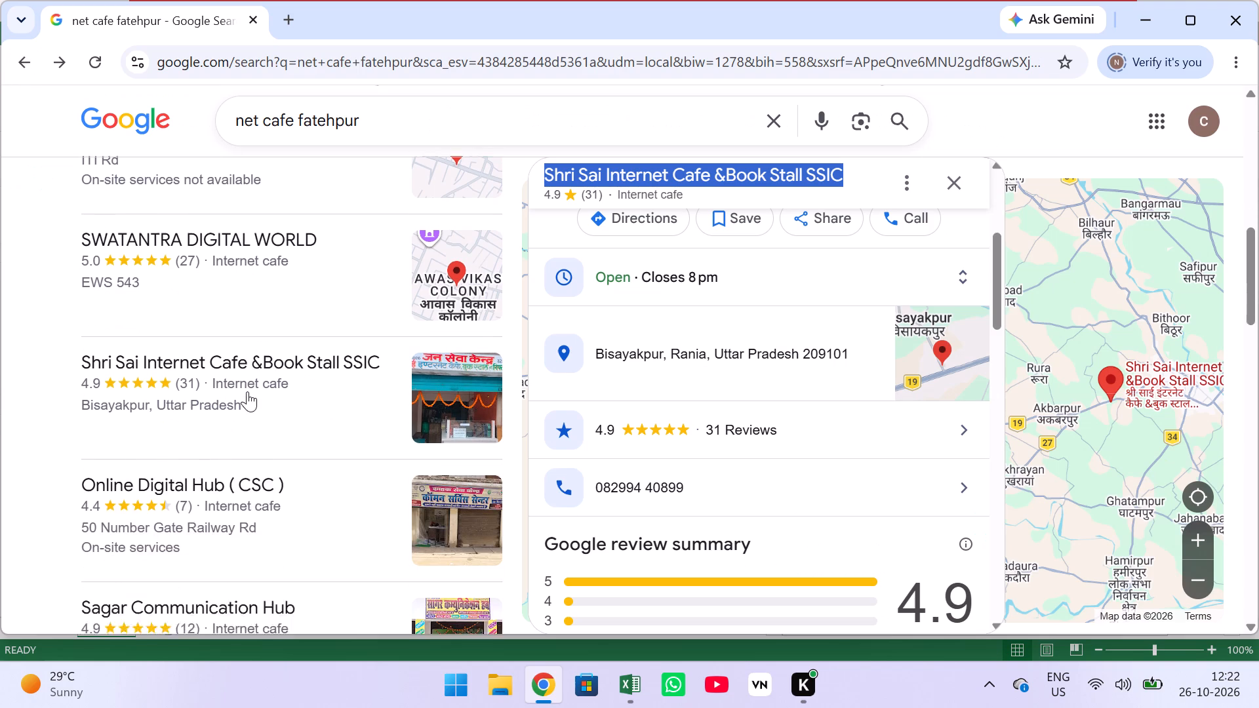
{"action": "scroll", "coordinate": [247, 391], "scroll_direction": "down", "scroll_amount": 3}
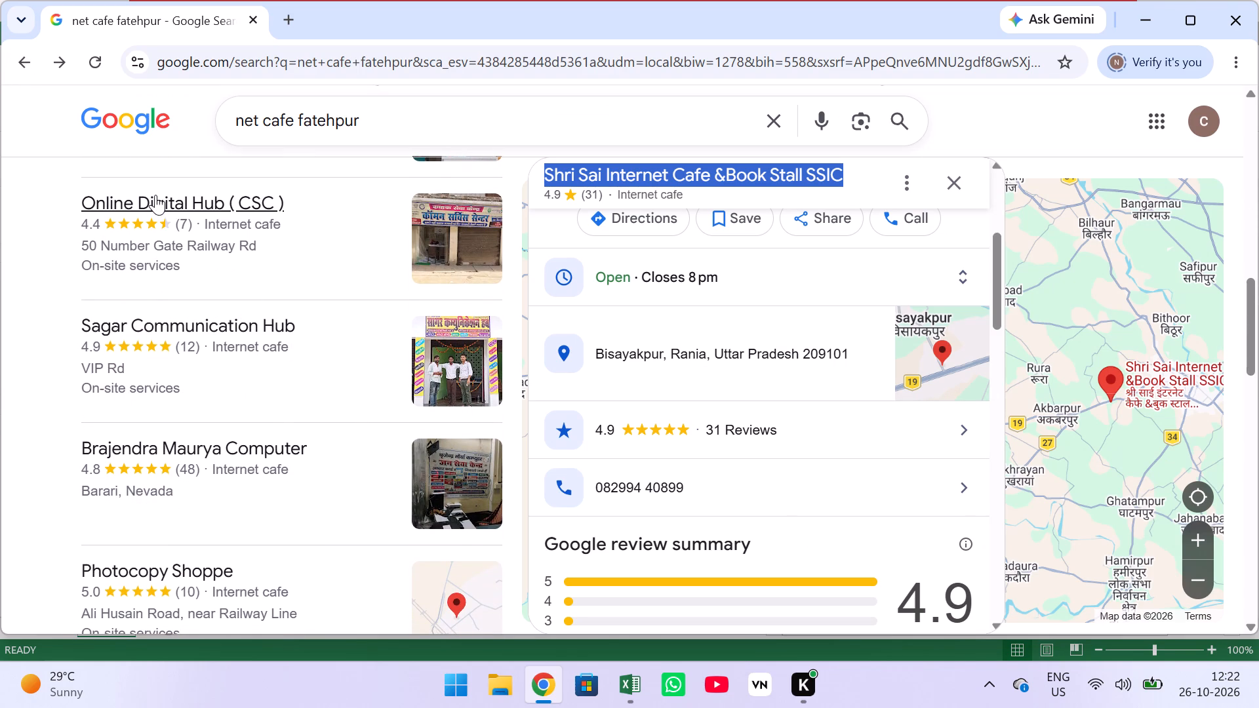
{"action": "left_click", "coordinate": [155, 195]}
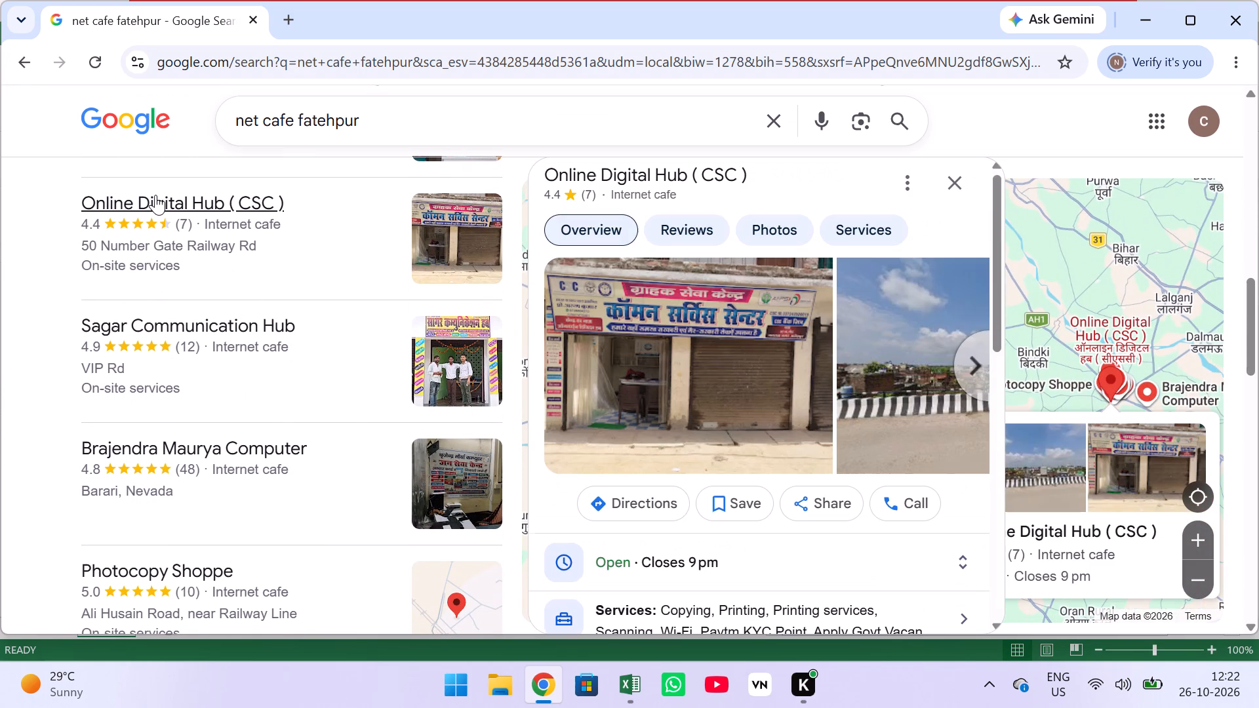
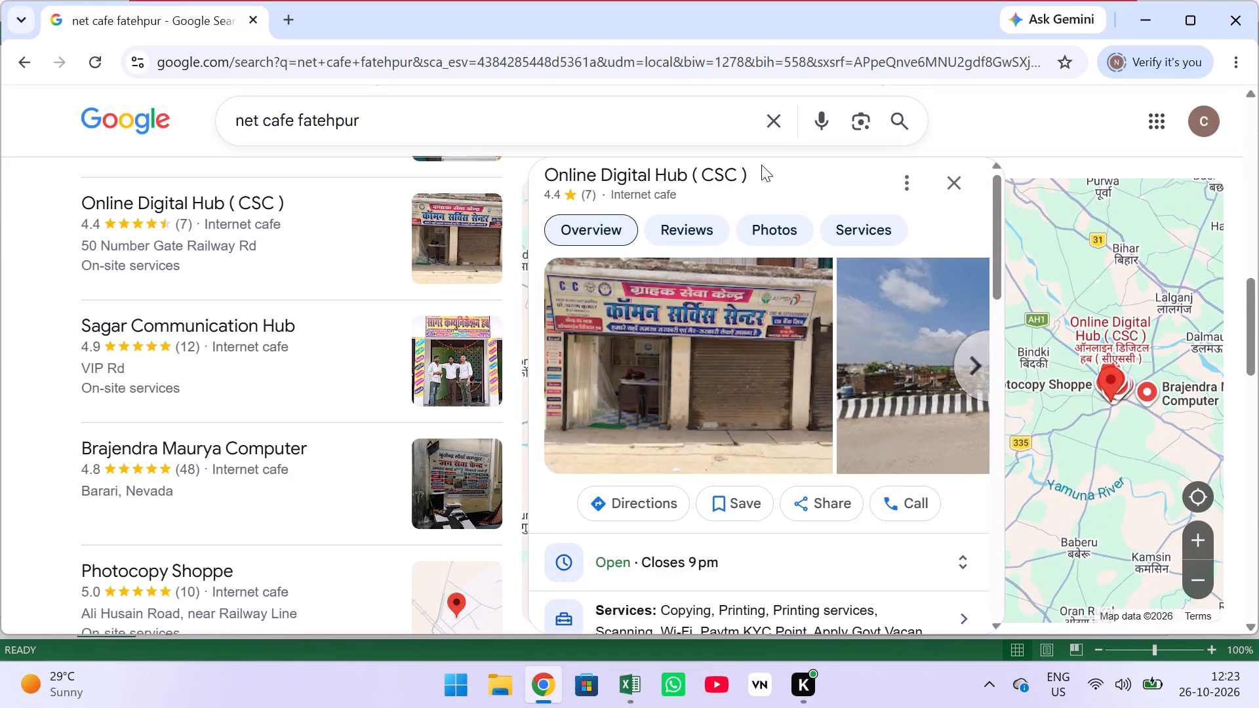
Copy the Online Digital Hub ( CSC ) name from its Google listing into Excel cell B26.
{"action": "left_click_drag", "start_coordinate": [761, 165], "coordinate": [532, 153]}
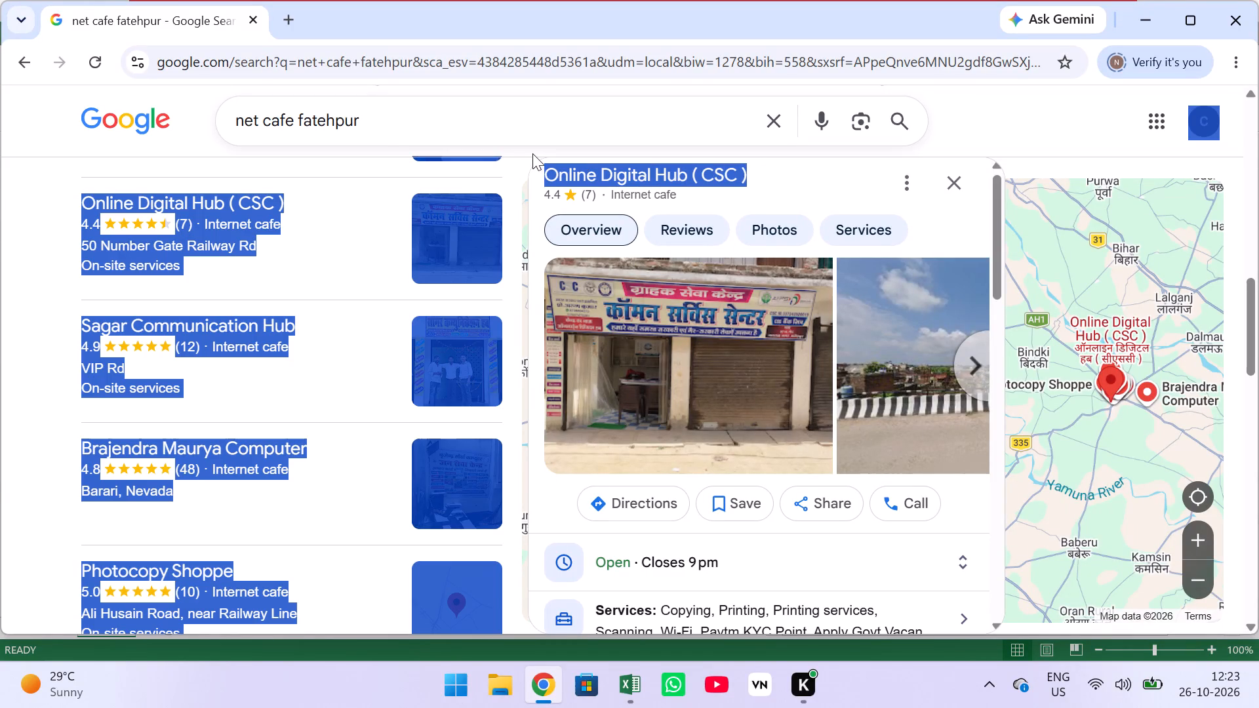
{"action": "left_click", "coordinate": [560, 167]}
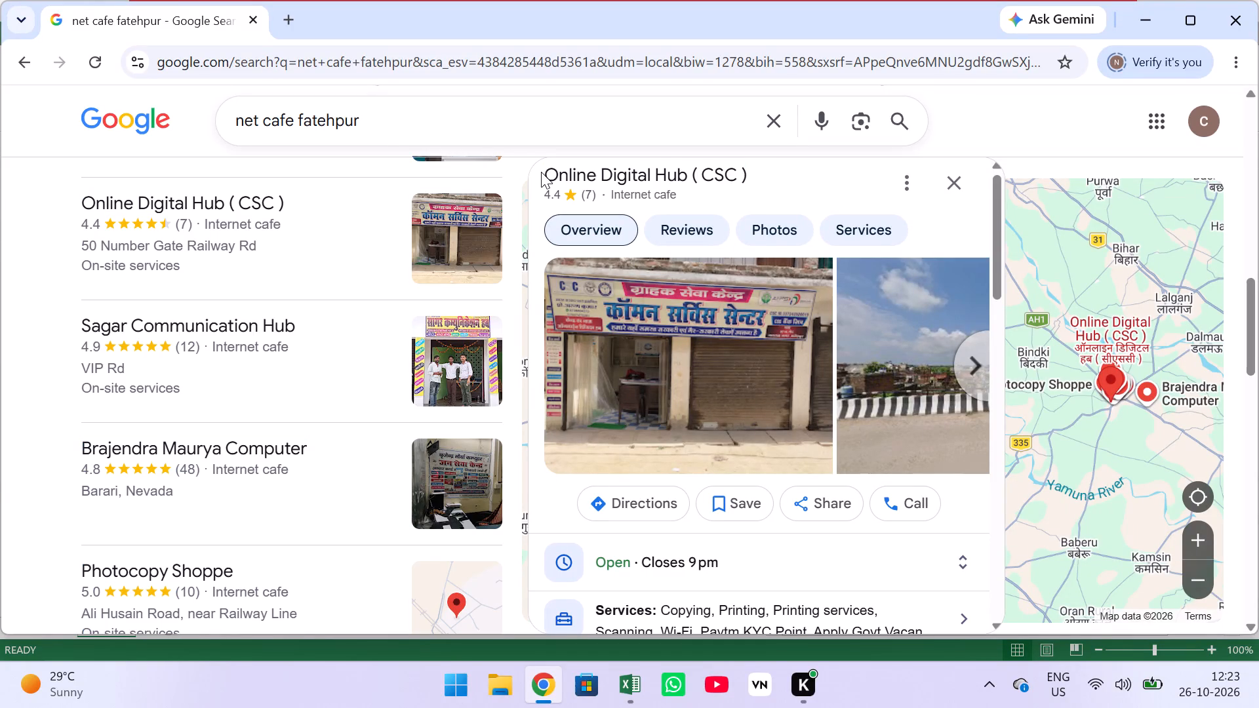
{"action": "left_click_drag", "start_coordinate": [541, 172], "coordinate": [755, 168]}
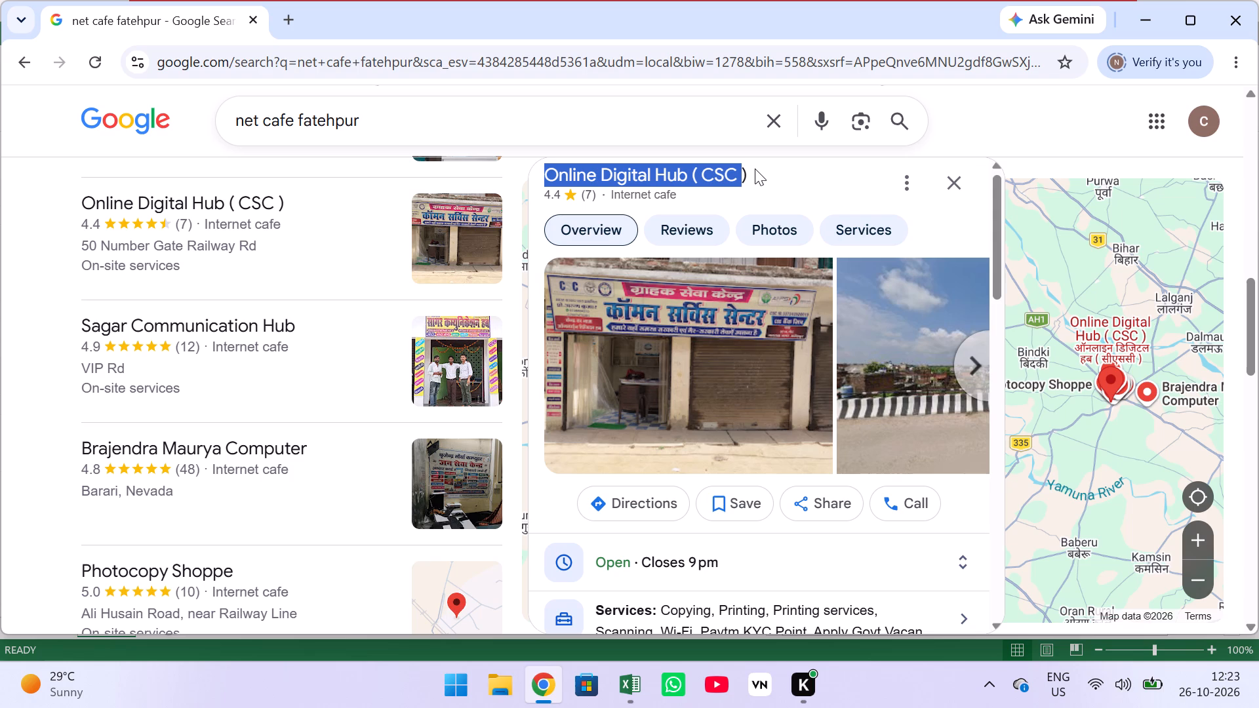
{"action": "key", "text": "ctrl+c"}
{"action": "key", "text": "alt+Tab"}
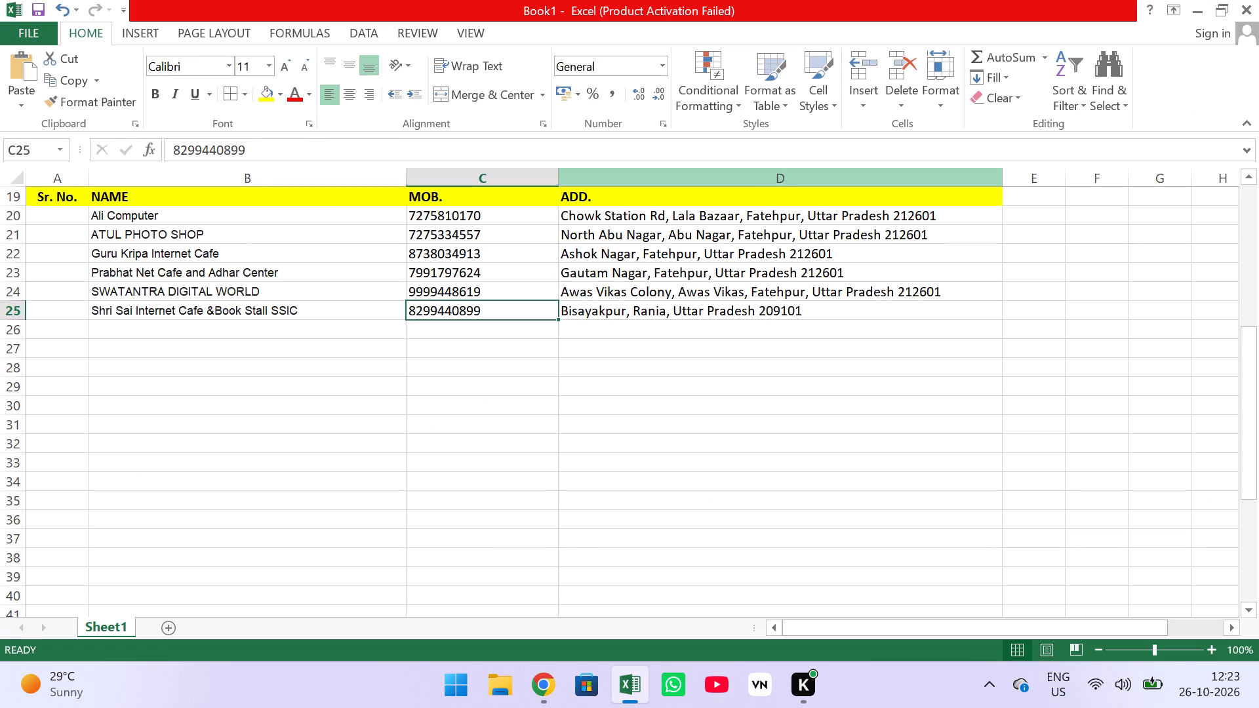
{"action": "left_click", "coordinate": [286, 325]}
{"action": "key", "text": "ctrl+v"}
Open Online Digital Hub ( CSC )'s Google Maps page in Chrome and copy its address into Excel cell D26.
{"action": "key", "text": "alt+Tab"}
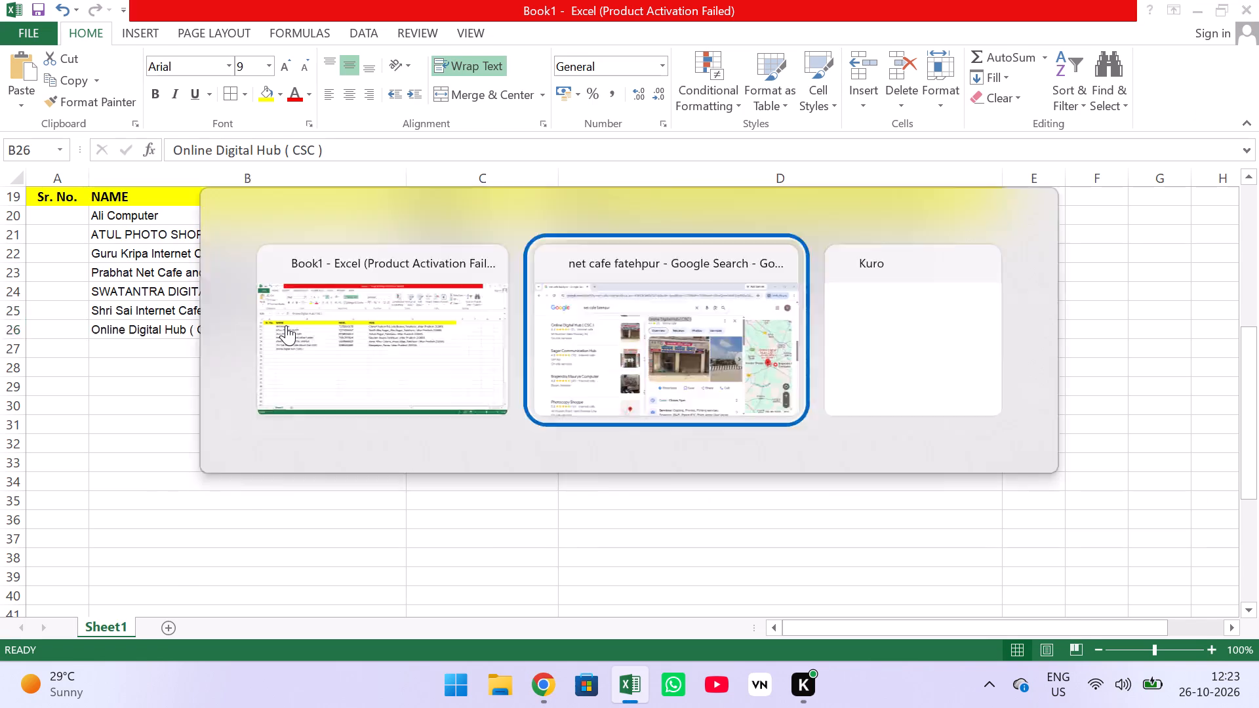
{"action": "scroll", "coordinate": [711, 488], "scroll_direction": "down", "scroll_amount": 3}
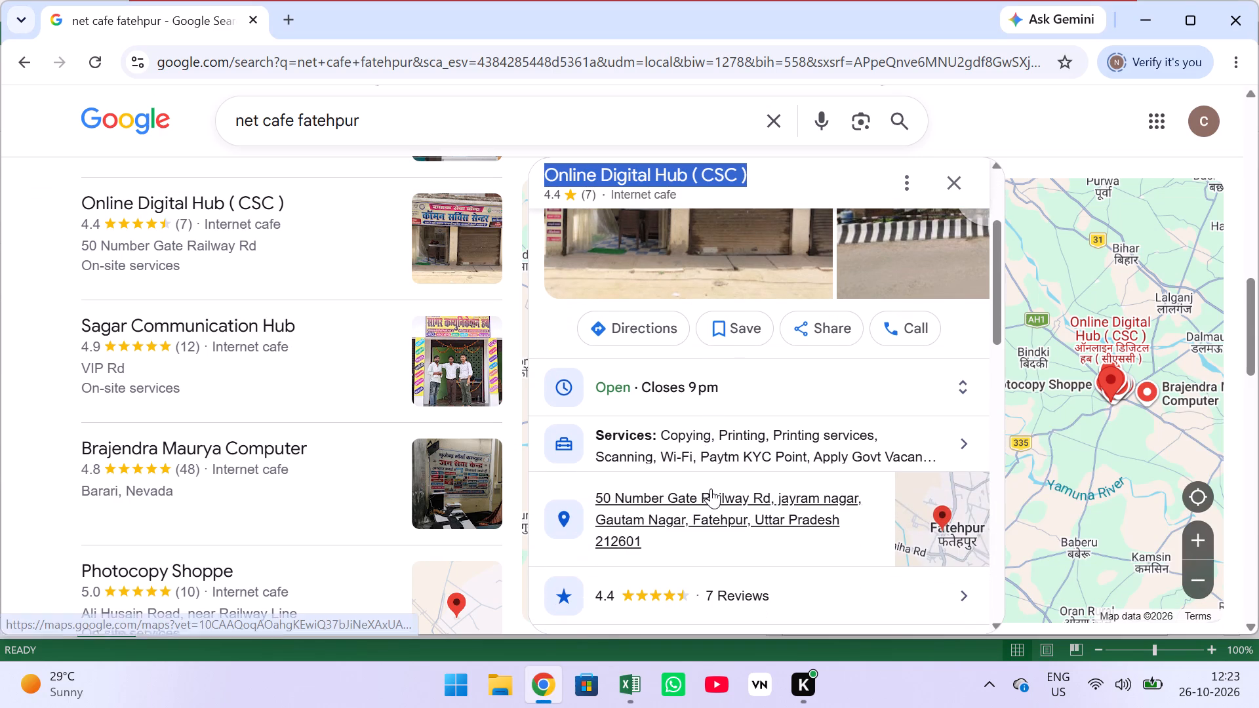
{"action": "left_click", "coordinate": [755, 500]}
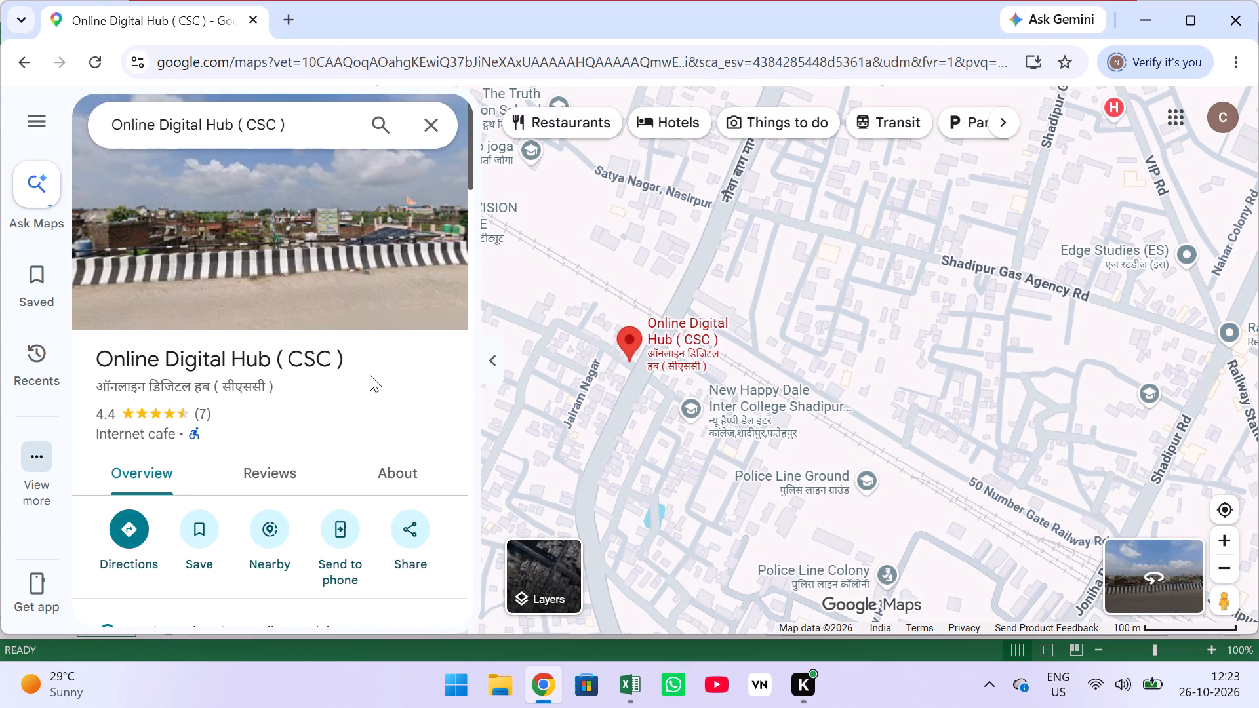
{"action": "scroll", "coordinate": [370, 375], "scroll_direction": "down", "scroll_amount": 4}
{"action": "left_click", "coordinate": [443, 262]}
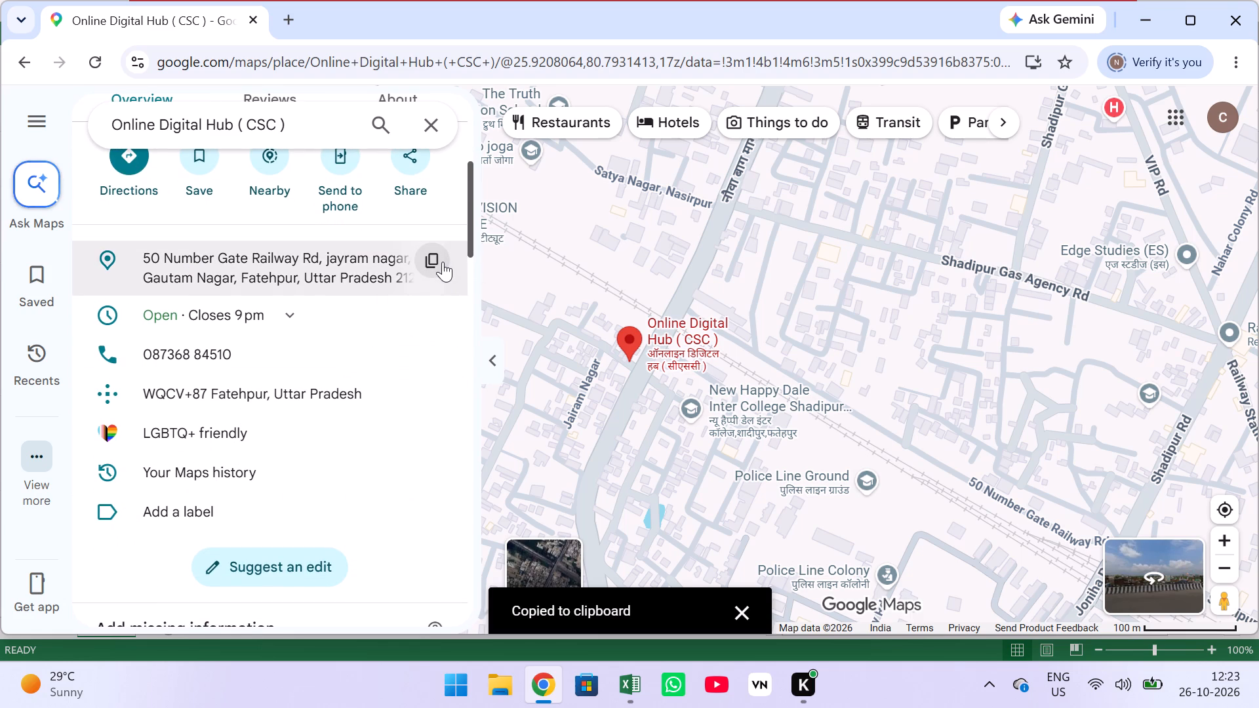
{"action": "key", "text": "alt+Tab"}
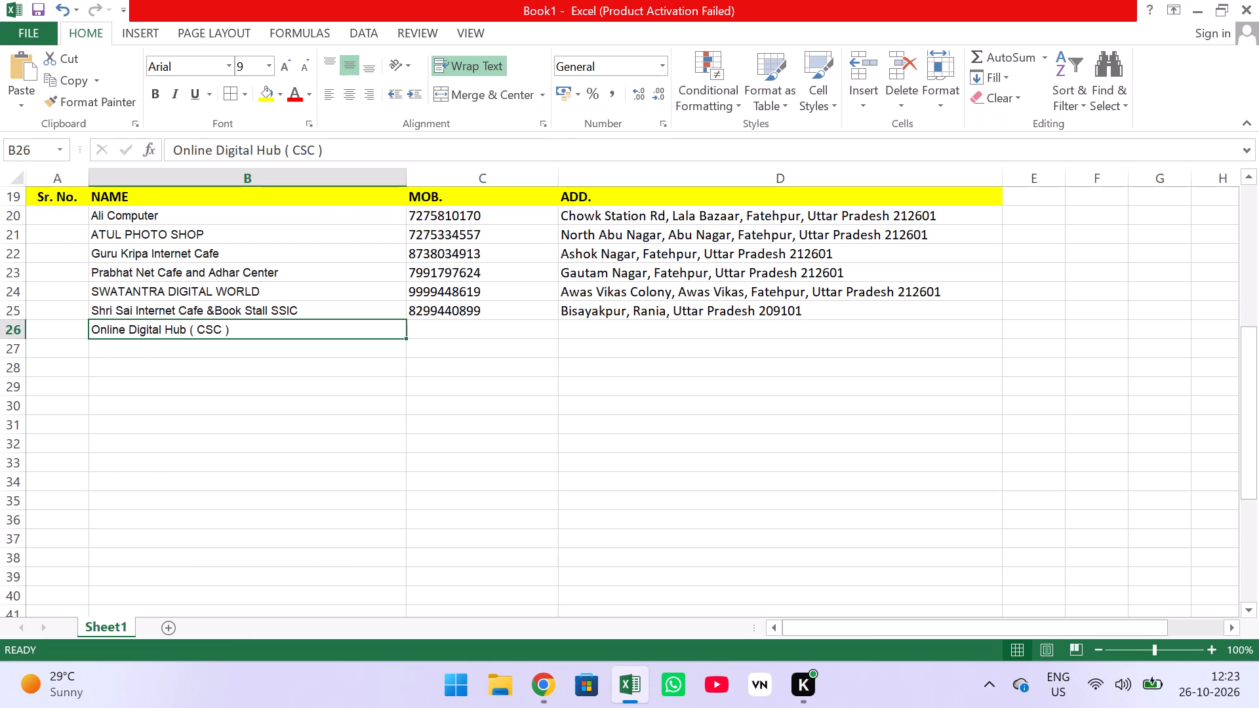
{"action": "left_click", "coordinate": [650, 338]}
{"action": "key", "text": "ctrl+v"}
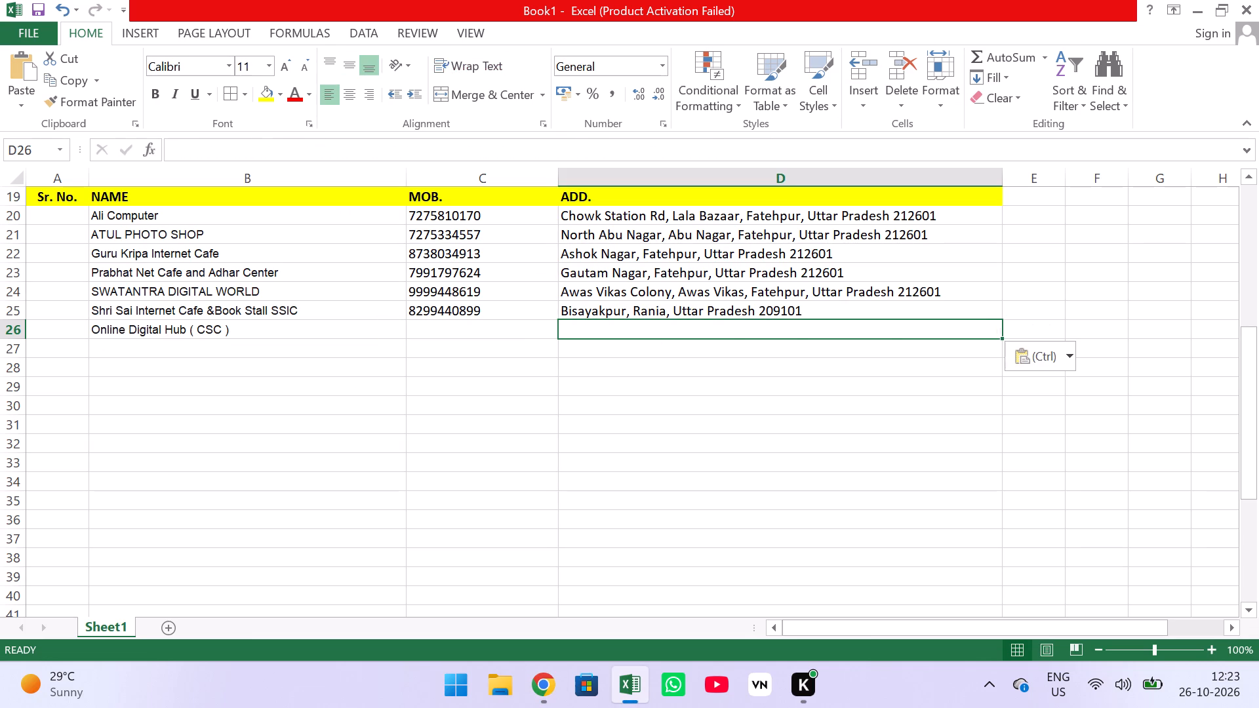
Shorten the address in cell D26 by deleting the road part before "jayram nagar".
{"action": "left_click", "coordinate": [345, 150]}
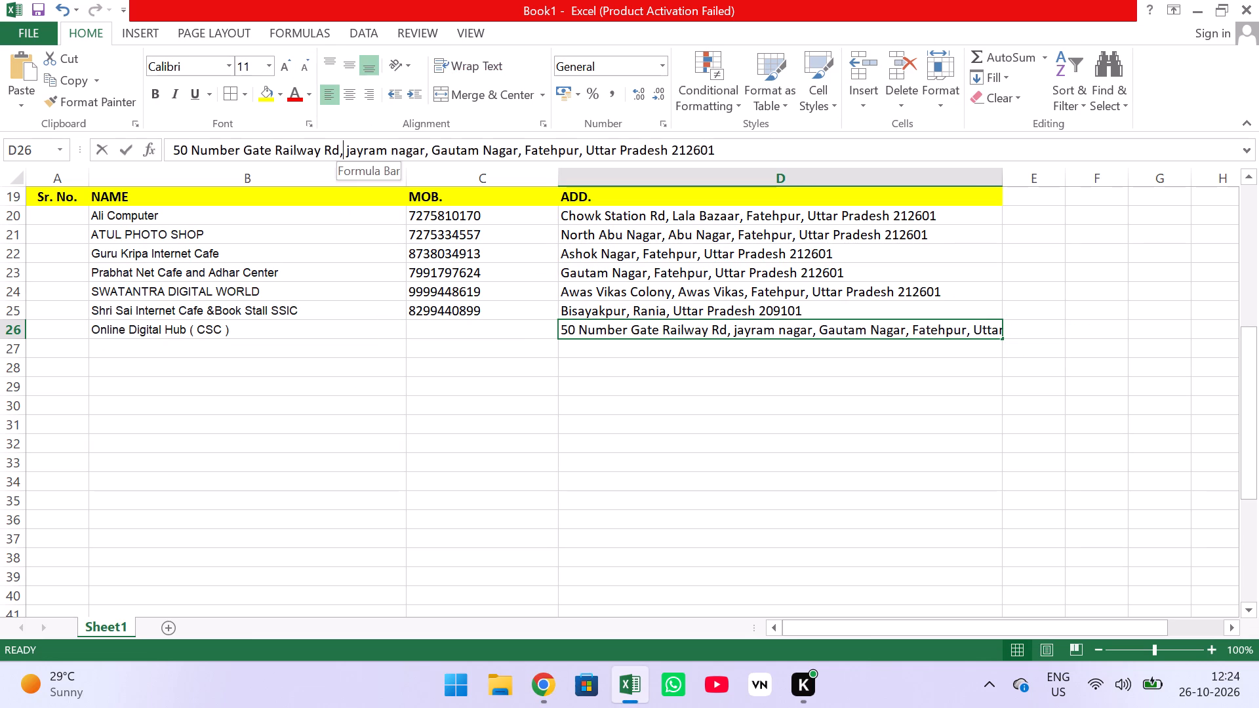
{"action": "left_click", "coordinate": [347, 150]}
{"action": "left_click_drag", "start_coordinate": [347, 150], "coordinate": [134, 121]}
{"action": "key", "text": "BackSpace"}
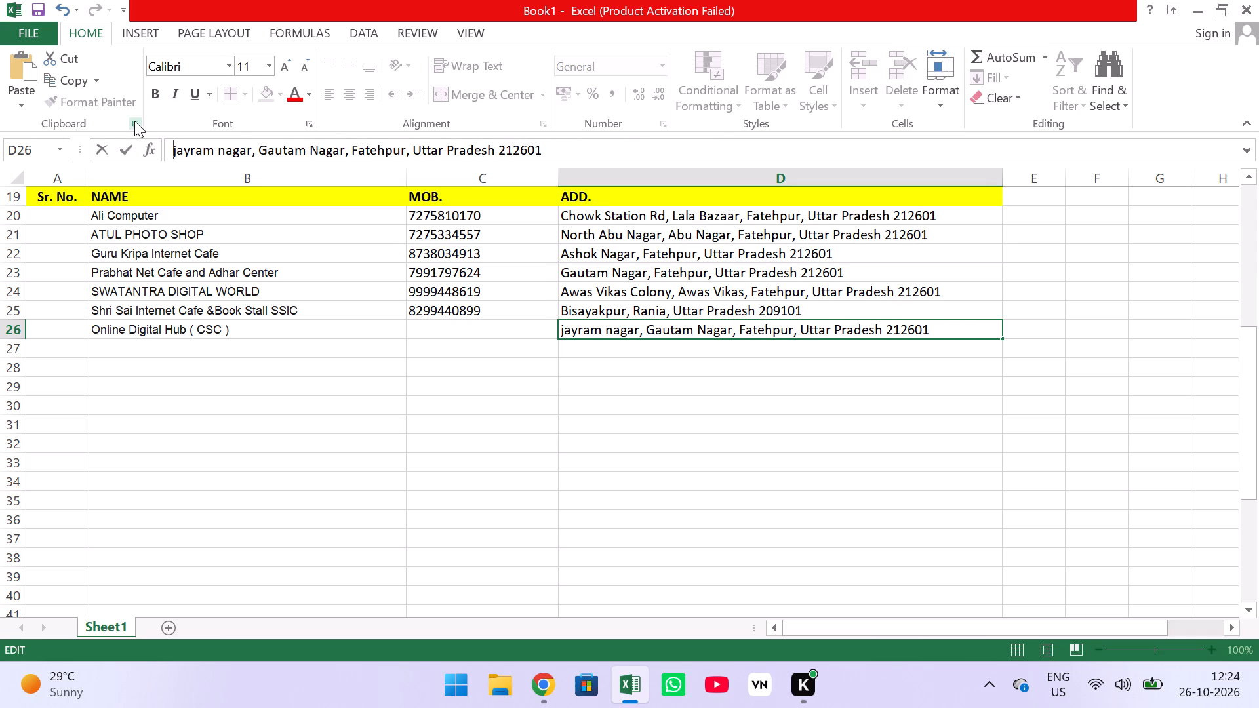
Copy Online Digital Hub ( CSC )'s phone number from its Google Maps page in Chrome into Excel cell C26.
{"action": "key", "text": "alt+Tab"}
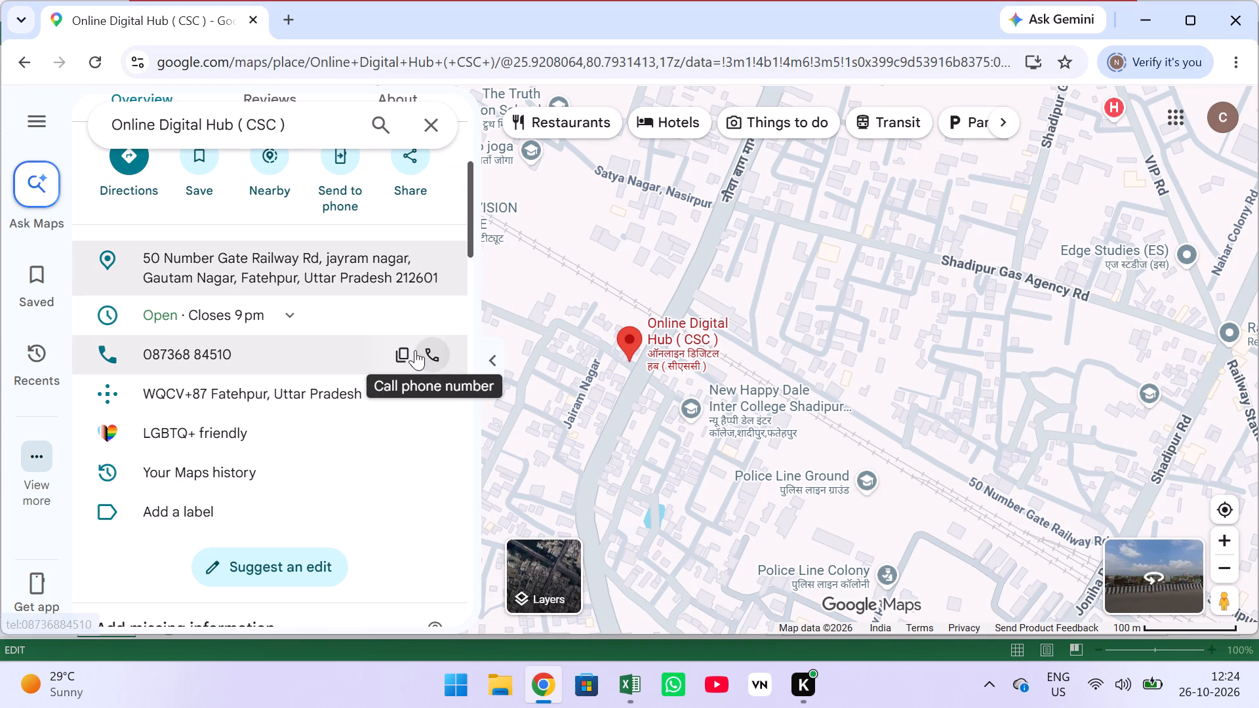
{"action": "left_click", "coordinate": [402, 351]}
{"action": "key", "text": "alt+Tab"}
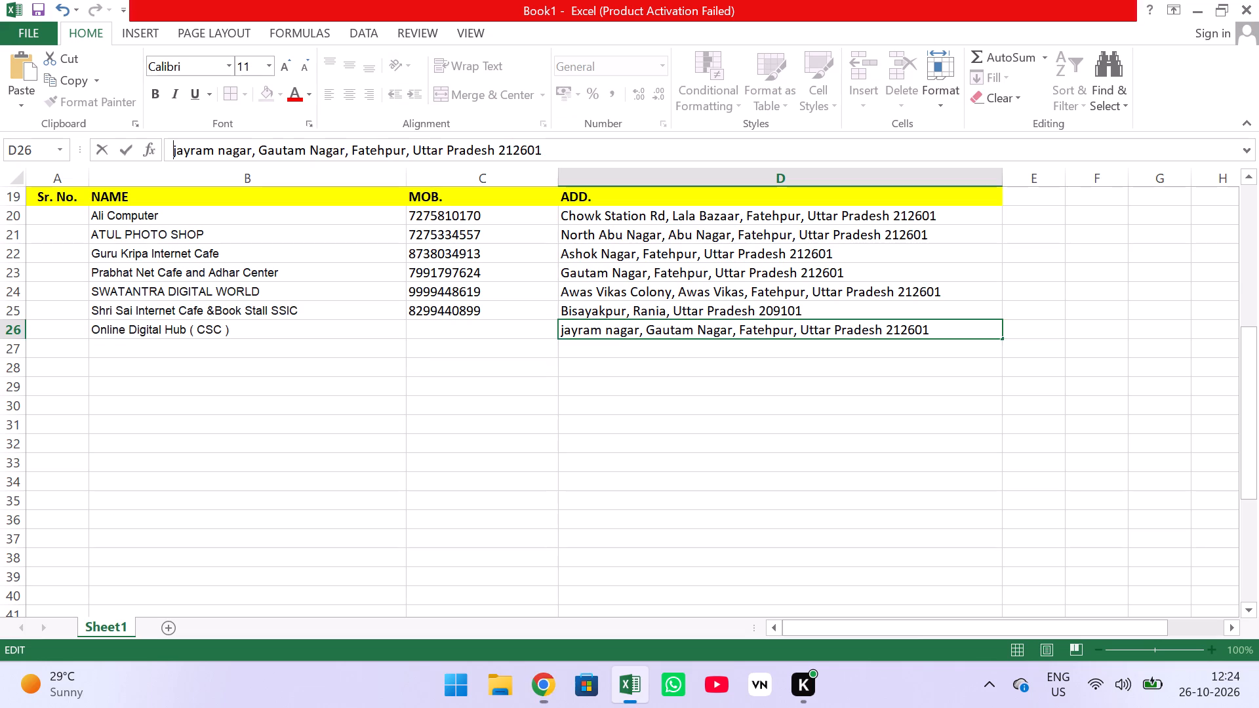
{"action": "left_click", "coordinate": [463, 323]}
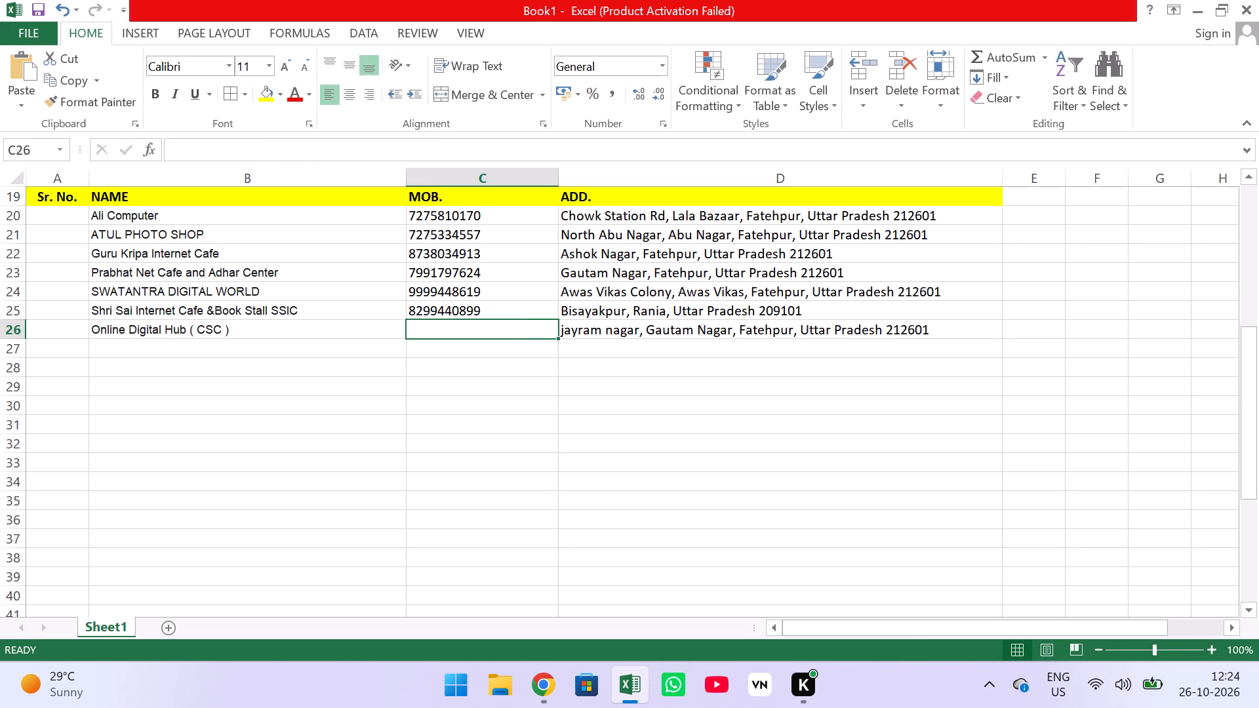
{"action": "key", "text": "ctrl+v"}
Return to the net cafe fatehpur results in Chrome and open the Sagar Communication Hub listing.
{"action": "key", "text": "alt+Tab"}
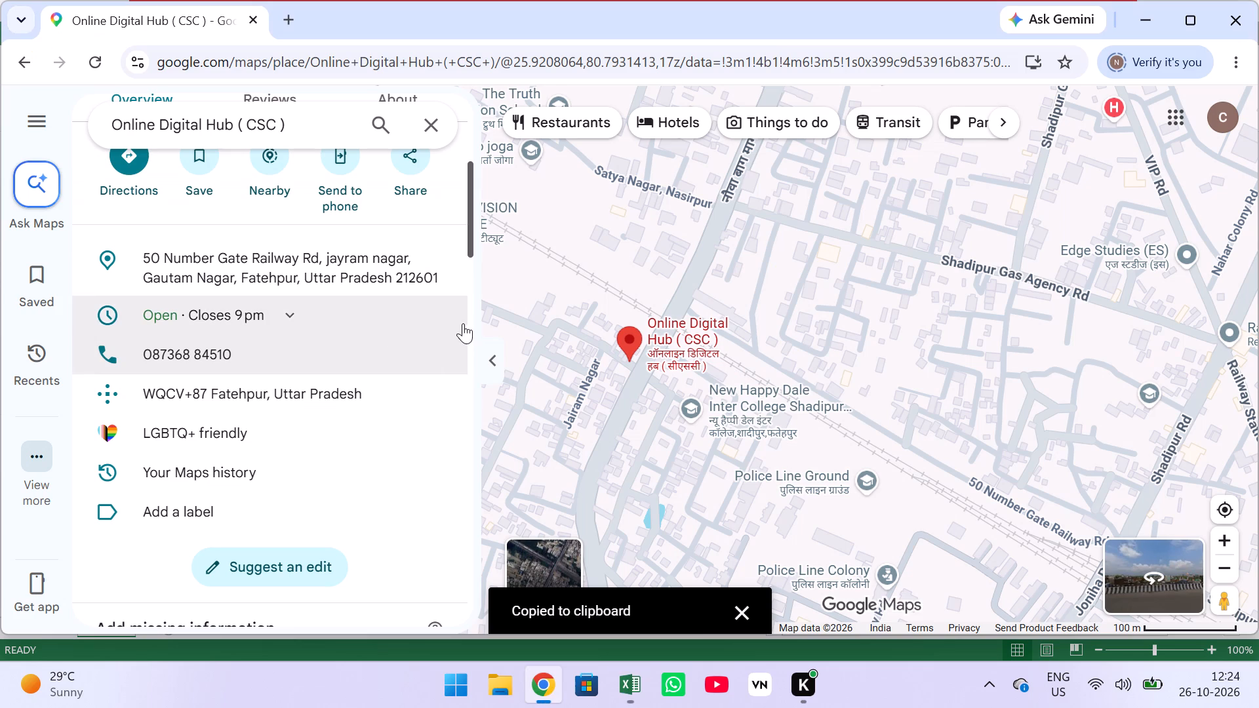
{"action": "left_click", "coordinate": [29, 60]}
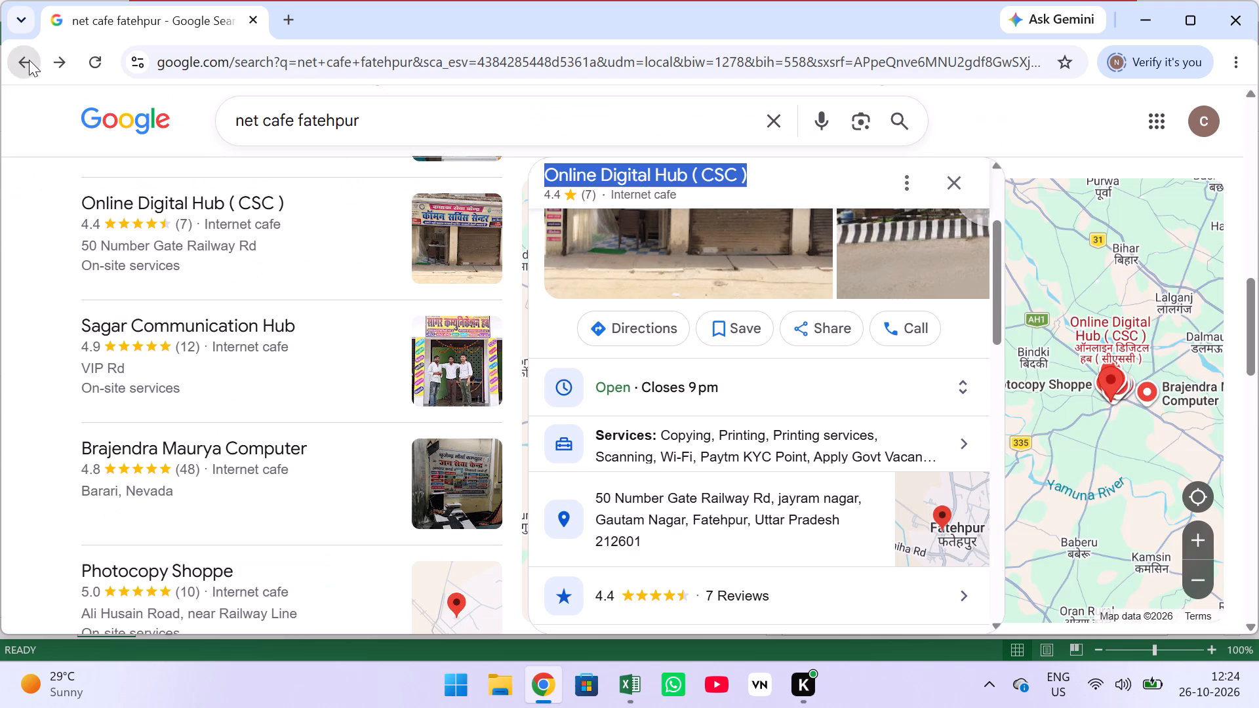
{"action": "left_click", "coordinate": [211, 324]}
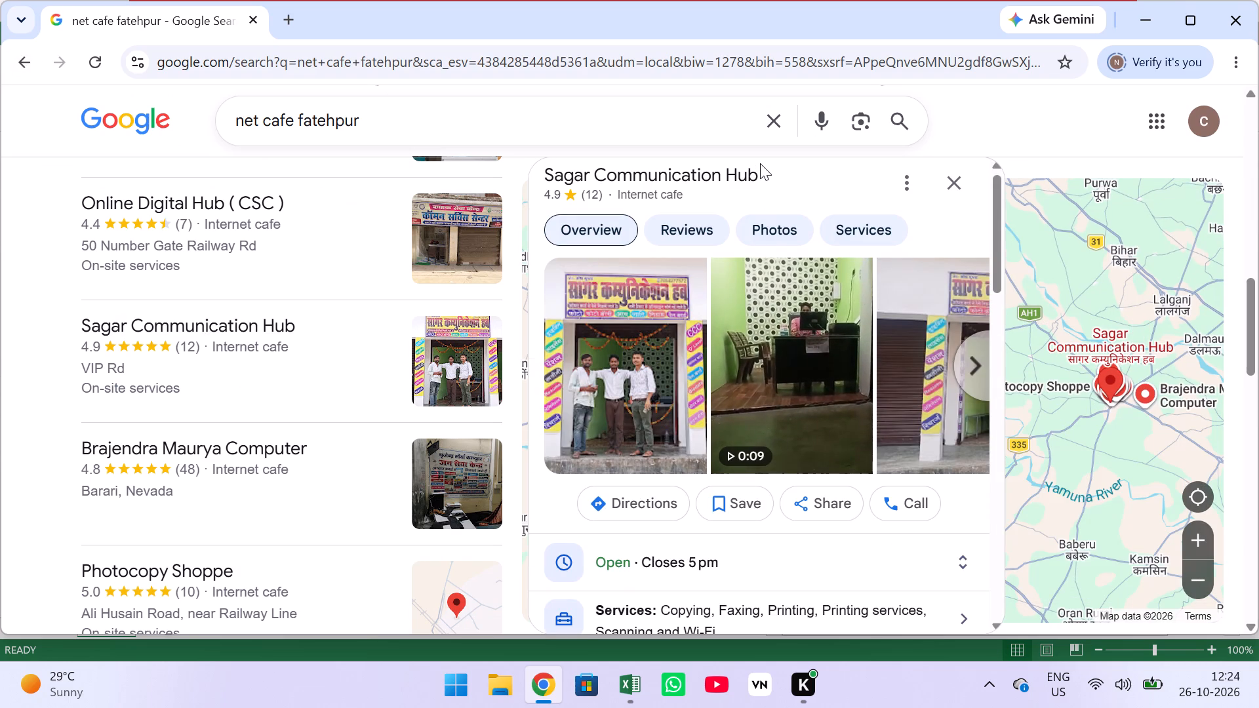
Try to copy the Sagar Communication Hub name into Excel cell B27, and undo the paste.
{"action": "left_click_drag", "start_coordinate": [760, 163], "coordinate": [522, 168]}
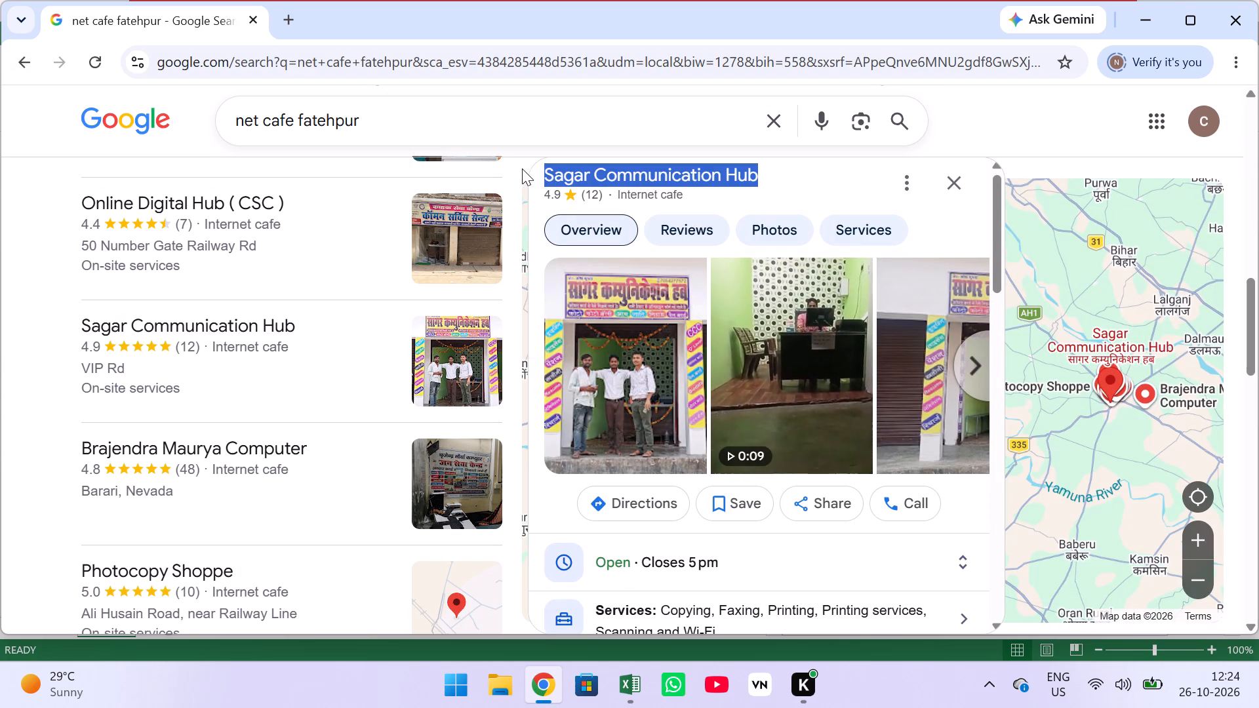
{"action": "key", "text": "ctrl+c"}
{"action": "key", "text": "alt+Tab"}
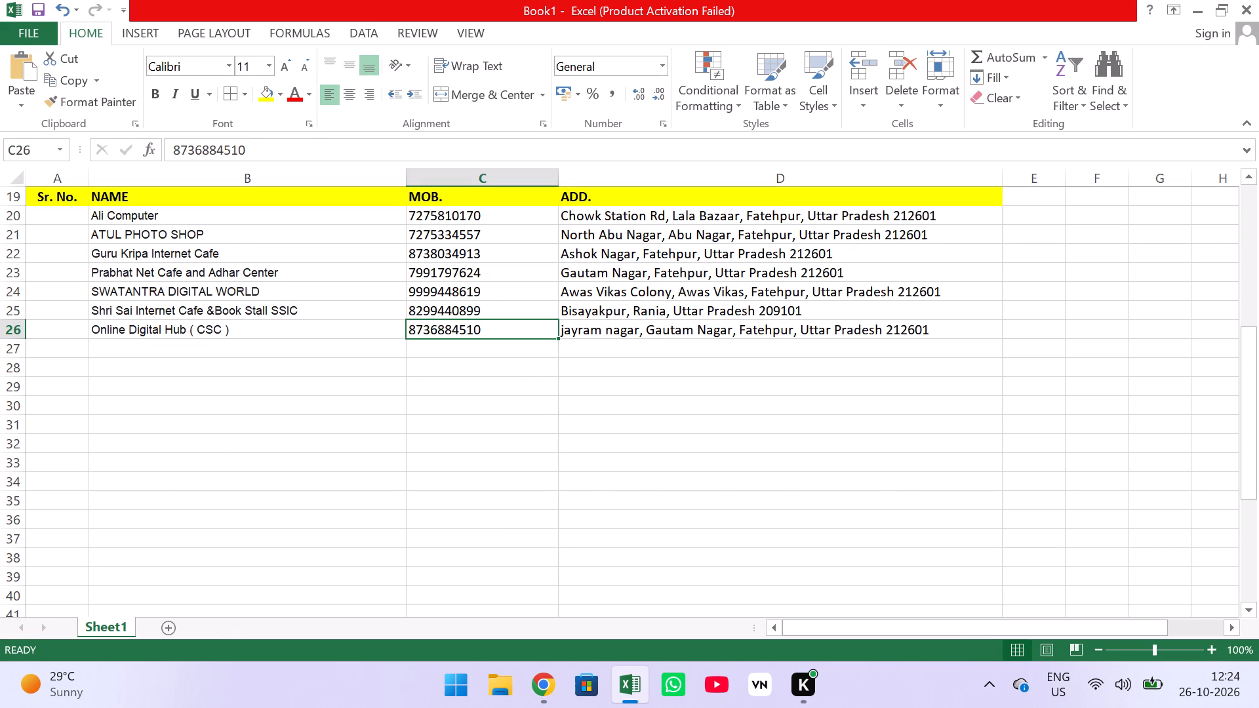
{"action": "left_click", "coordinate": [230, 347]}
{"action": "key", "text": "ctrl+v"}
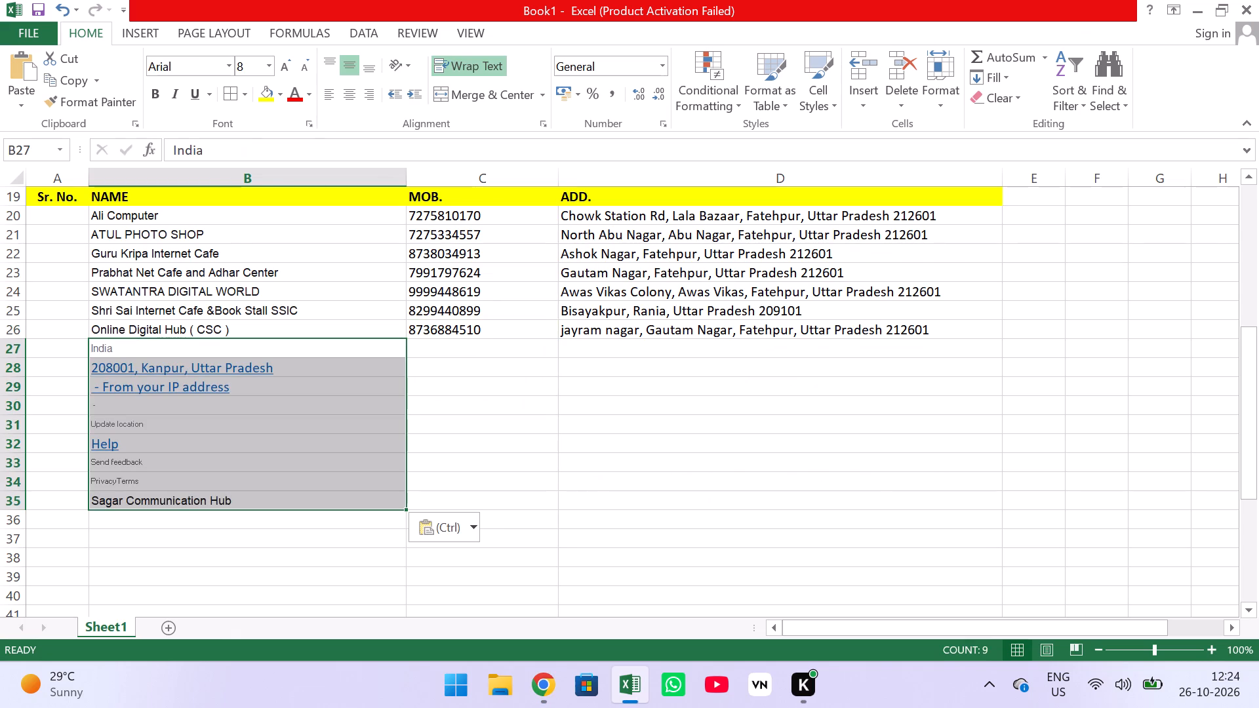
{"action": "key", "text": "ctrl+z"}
Reselect only the Sagar Communication Hub name in the Chrome listing and copy it into Excel cell B27.
{"action": "key", "text": "alt+Tab"}
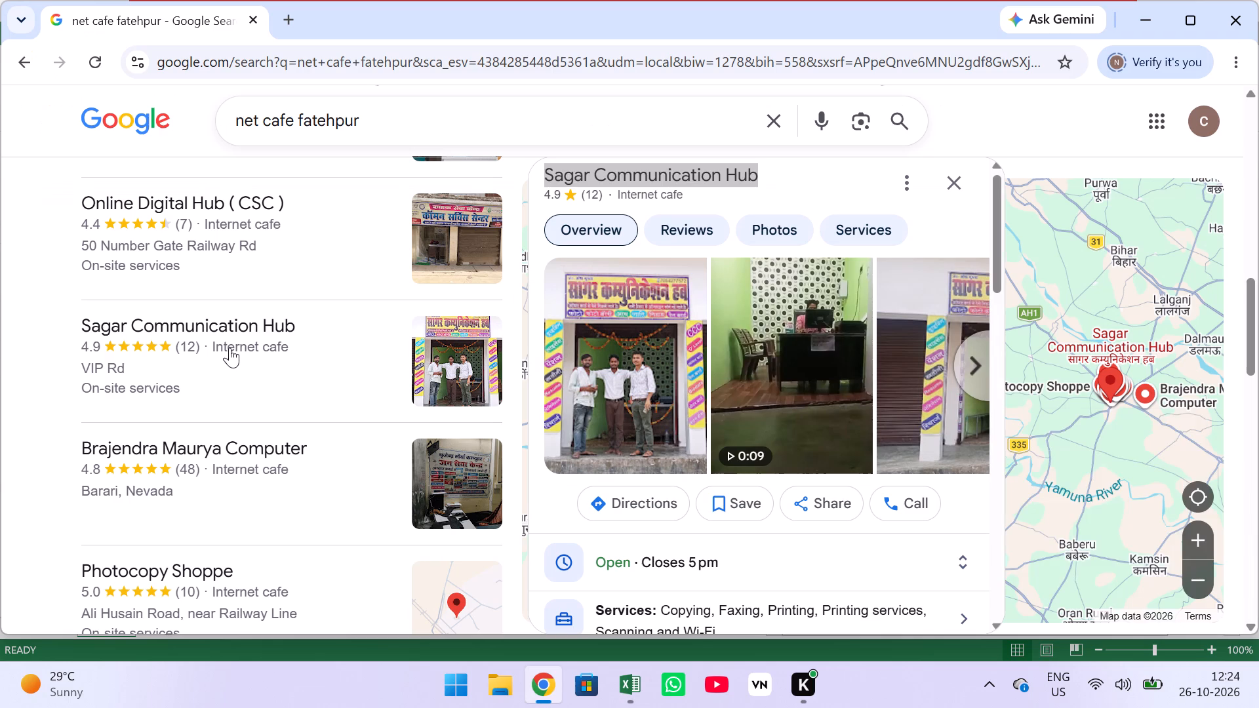
{"action": "left_click", "coordinate": [569, 178]}
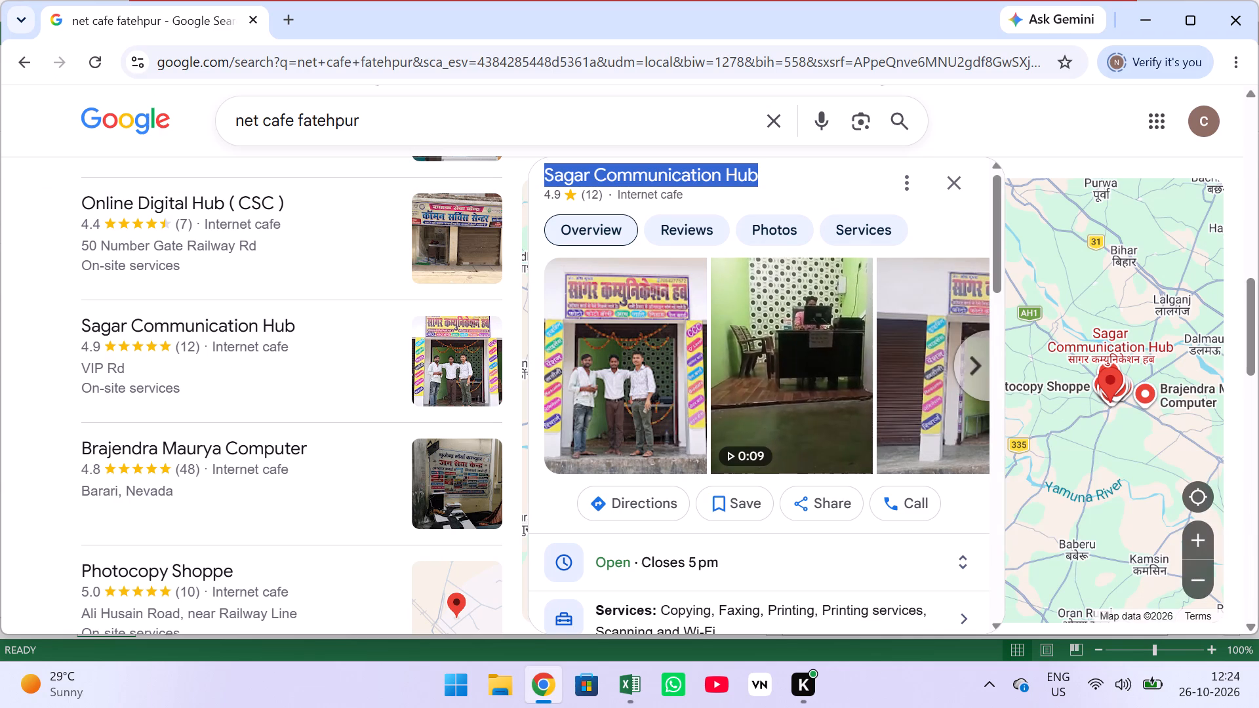
{"action": "left_click_drag", "start_coordinate": [546, 173], "coordinate": [658, 169]}
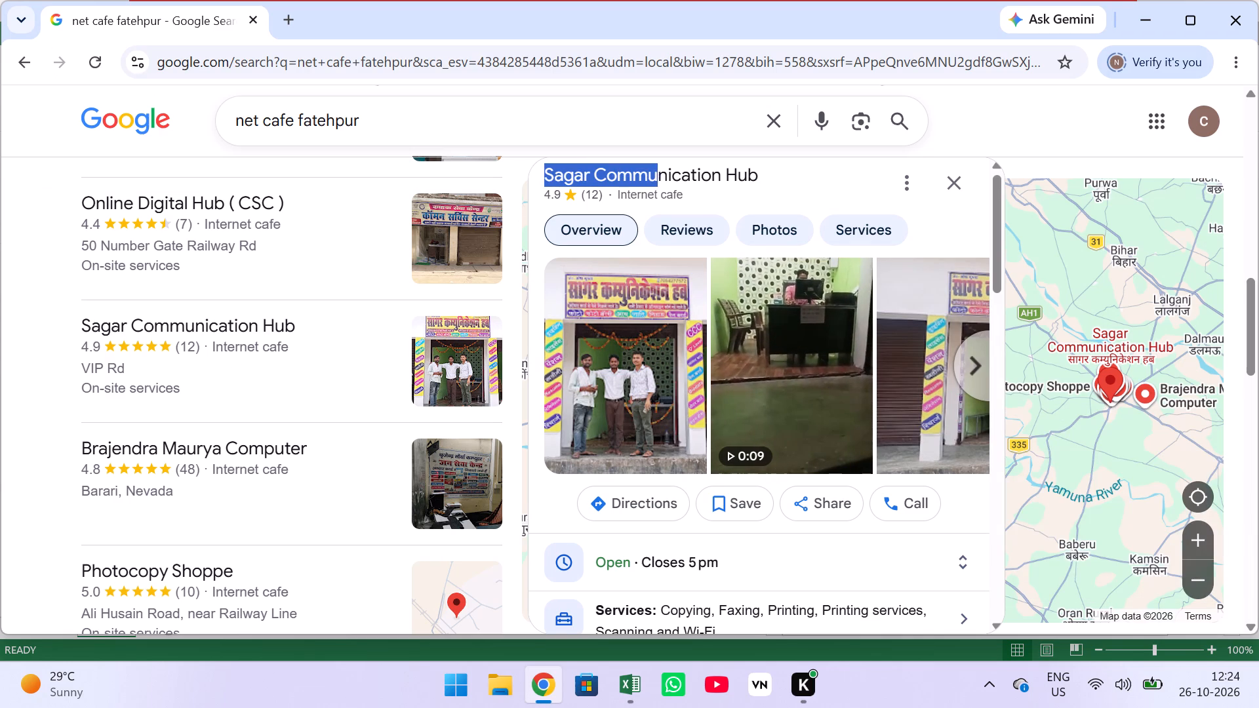
{"action": "left_click_drag", "start_coordinate": [658, 169], "coordinate": [759, 164]}
{"action": "key", "text": "ctrl+c"}
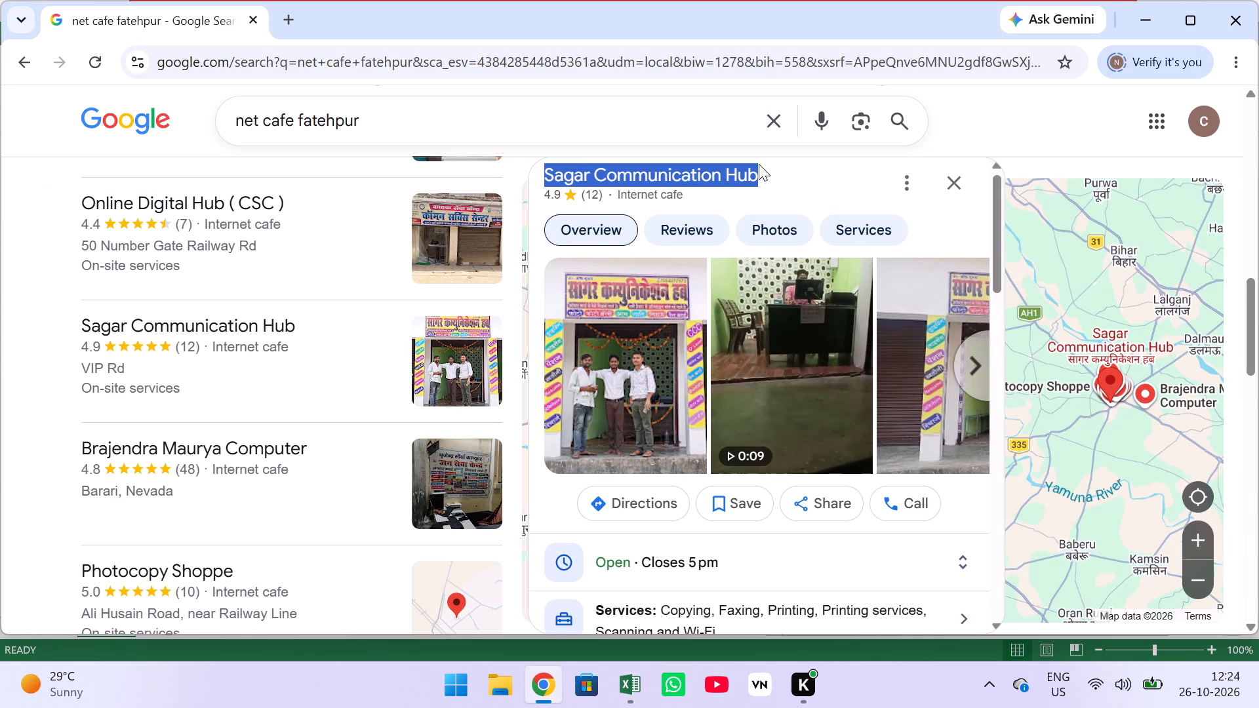
{"action": "key", "text": "alt+Tab"}
{"action": "key", "text": "ctrl+v"}
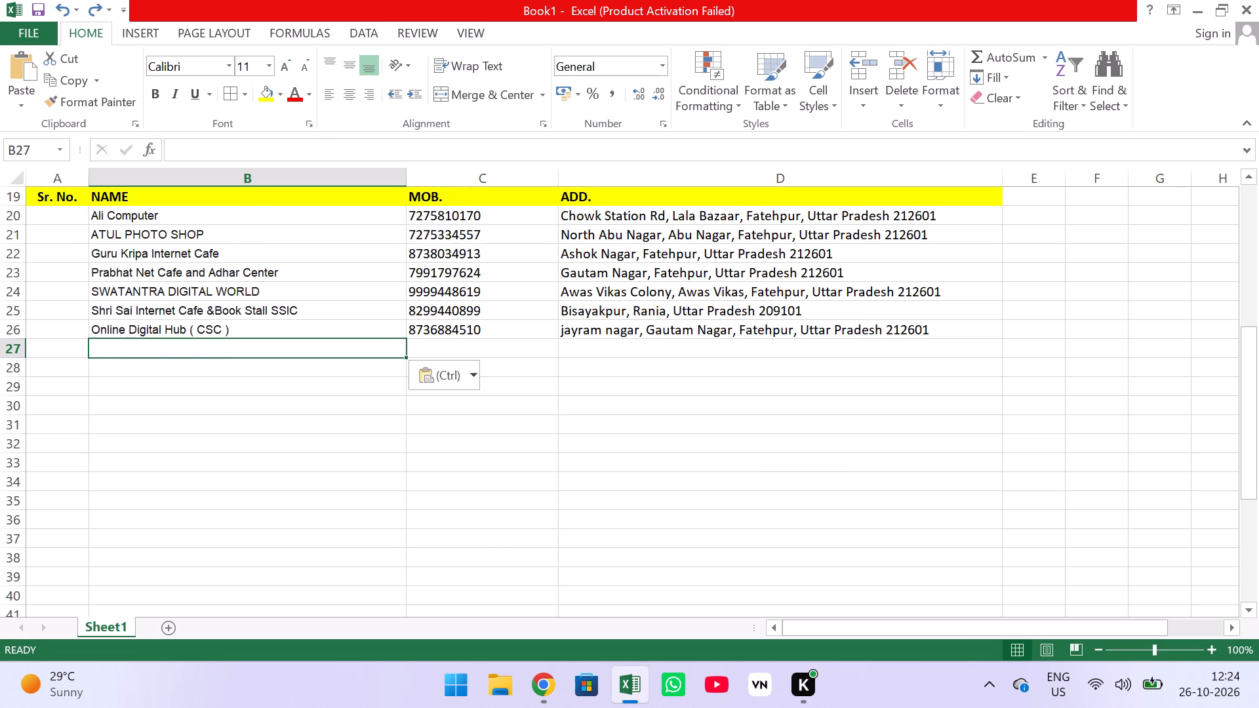
Open Sagar Communication Hub's Google Maps page in Chrome and copy its address into Excel cell D27.
{"action": "key", "text": "alt+Tab"}
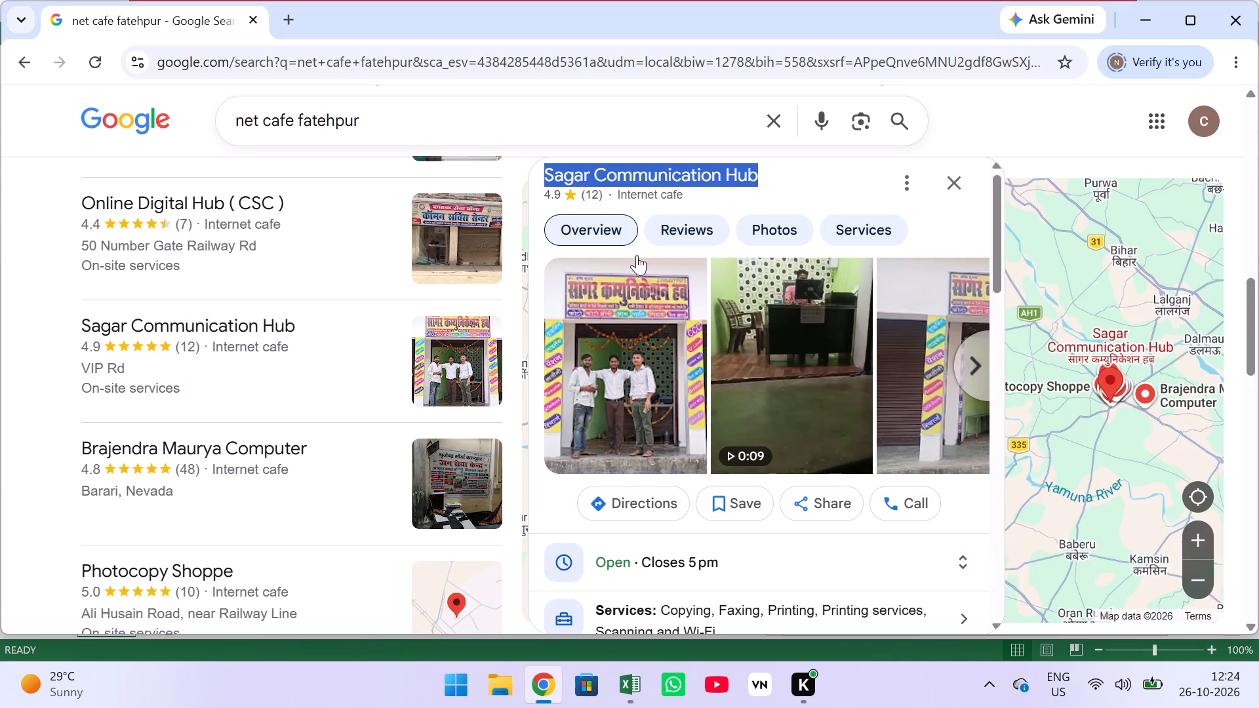
{"action": "scroll", "coordinate": [652, 387], "scroll_direction": "down", "scroll_amount": 5}
{"action": "left_click", "coordinate": [652, 386]}
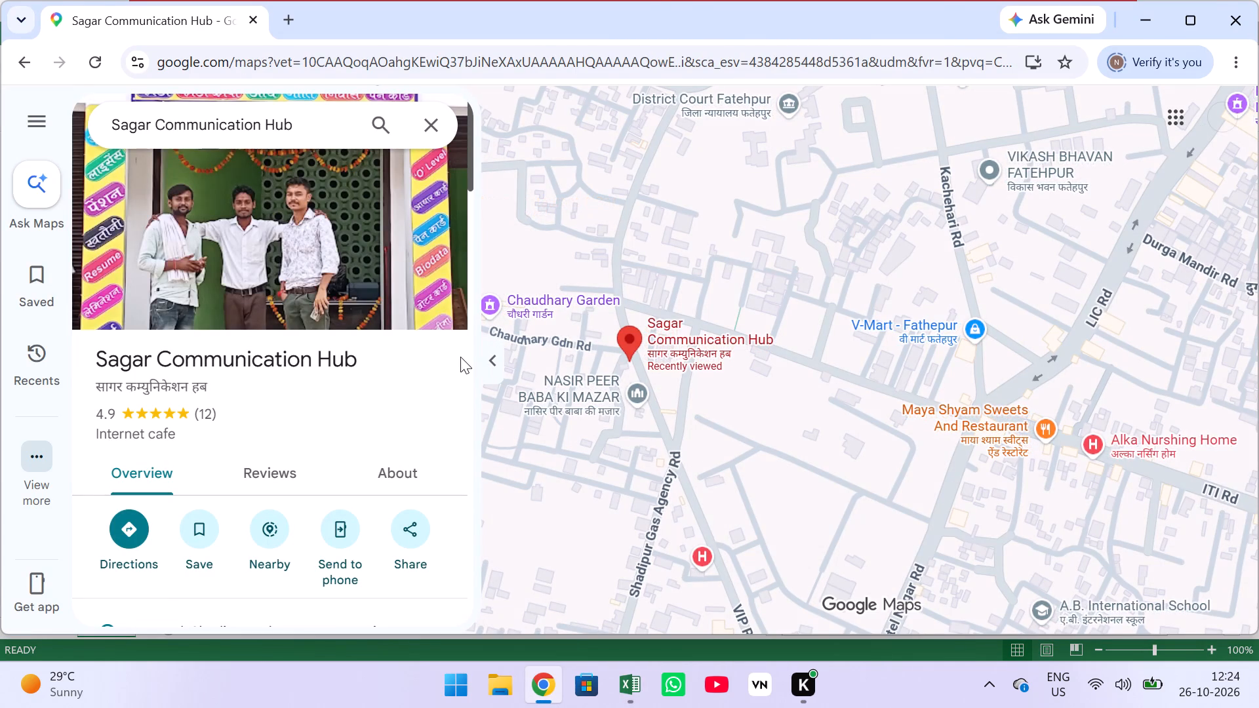
{"action": "scroll", "coordinate": [319, 337], "scroll_direction": "down", "scroll_amount": 3}
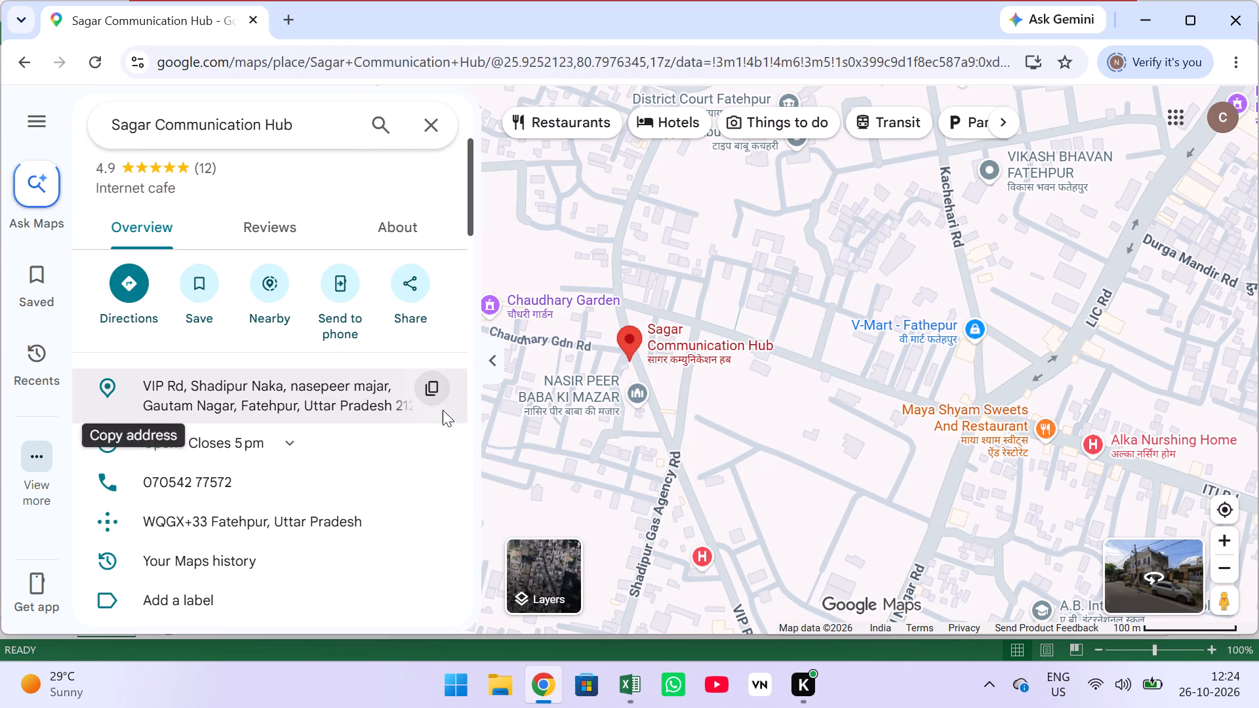
{"action": "left_click", "coordinate": [427, 391]}
{"action": "key", "text": "alt+Tab"}
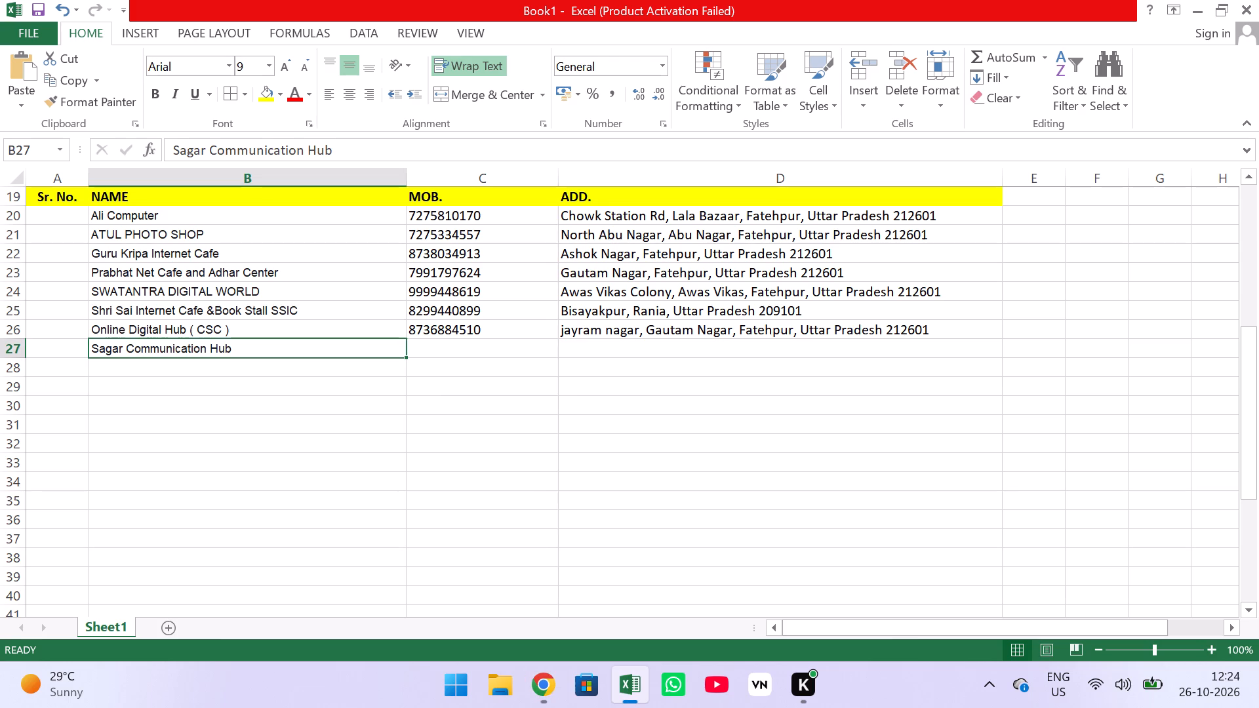
{"action": "left_click", "coordinate": [596, 357]}
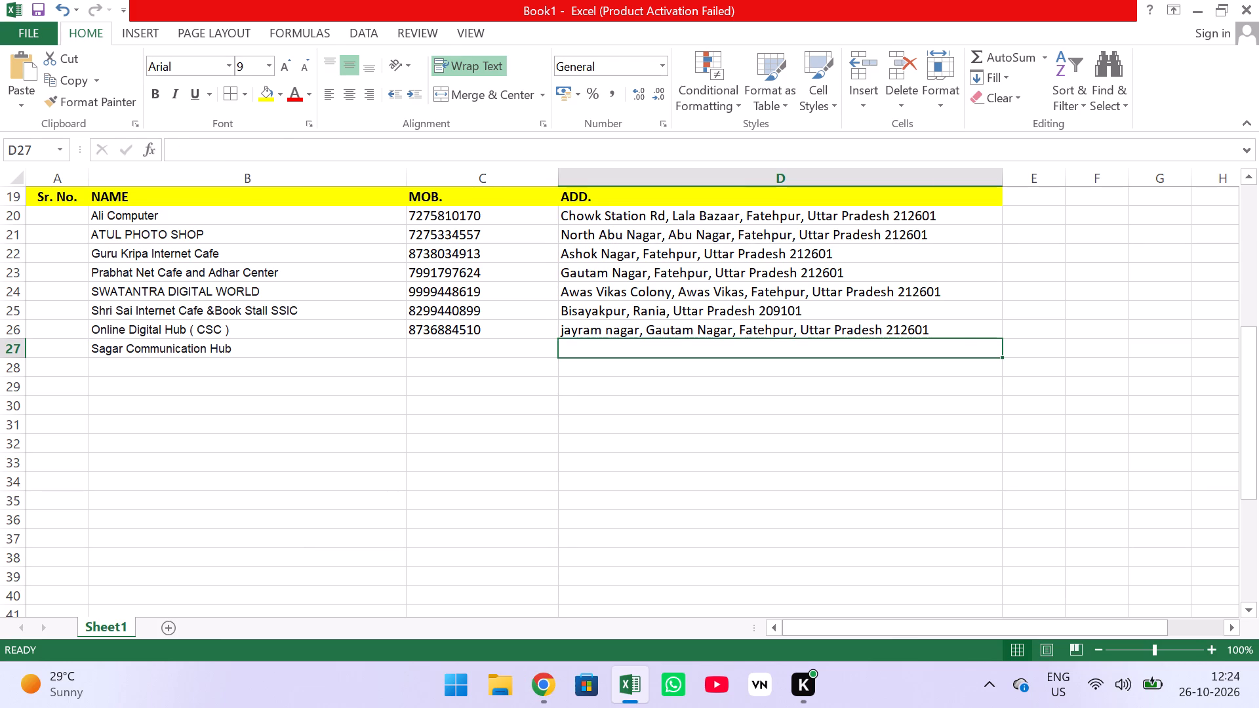
{"action": "key", "text": "ctrl+v"}
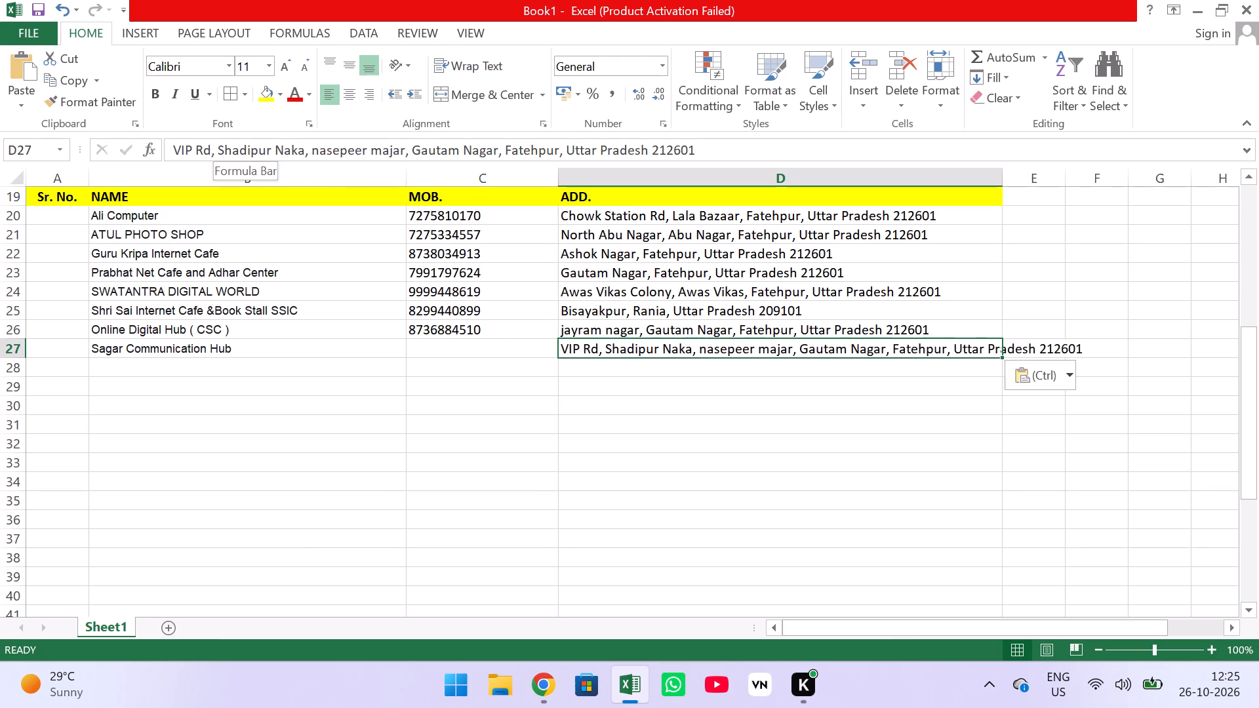
{"action": "left_click", "coordinate": [410, 147]}
{"action": "left_click_drag", "start_coordinate": [410, 147], "coordinate": [311, 150]}
{"action": "key", "text": "BackSpace"}
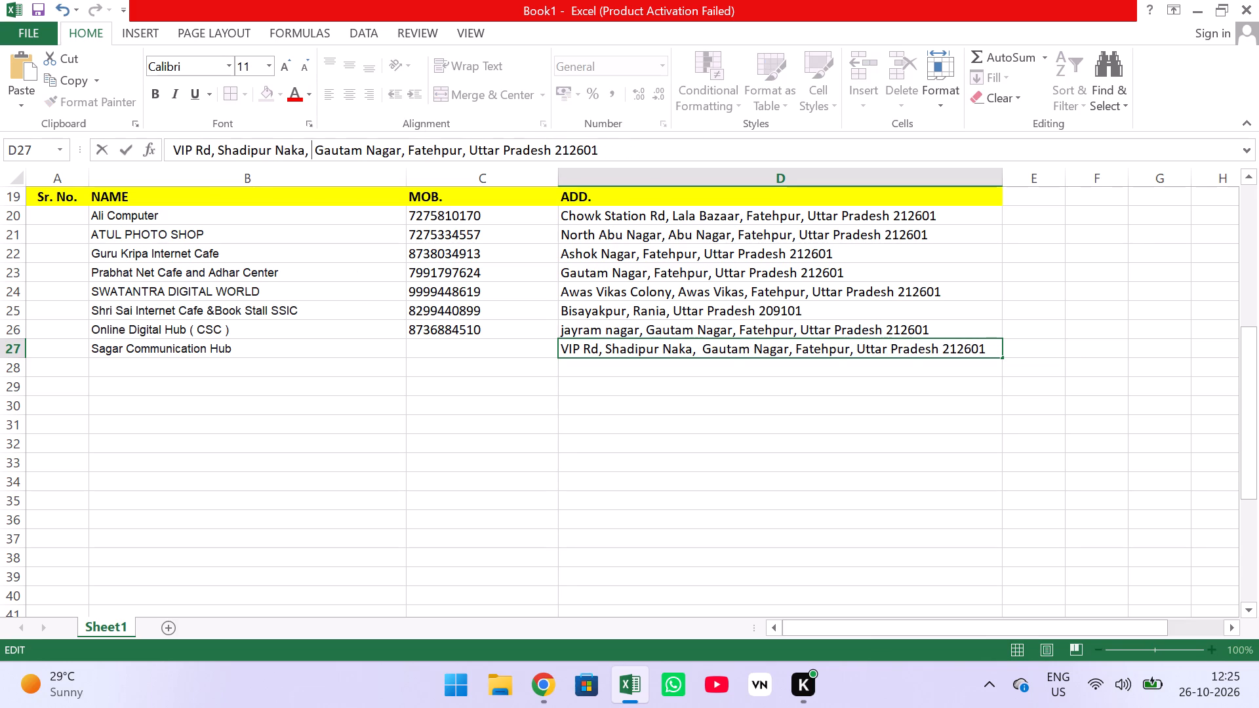
{"action": "key", "text": "BackSpace"}
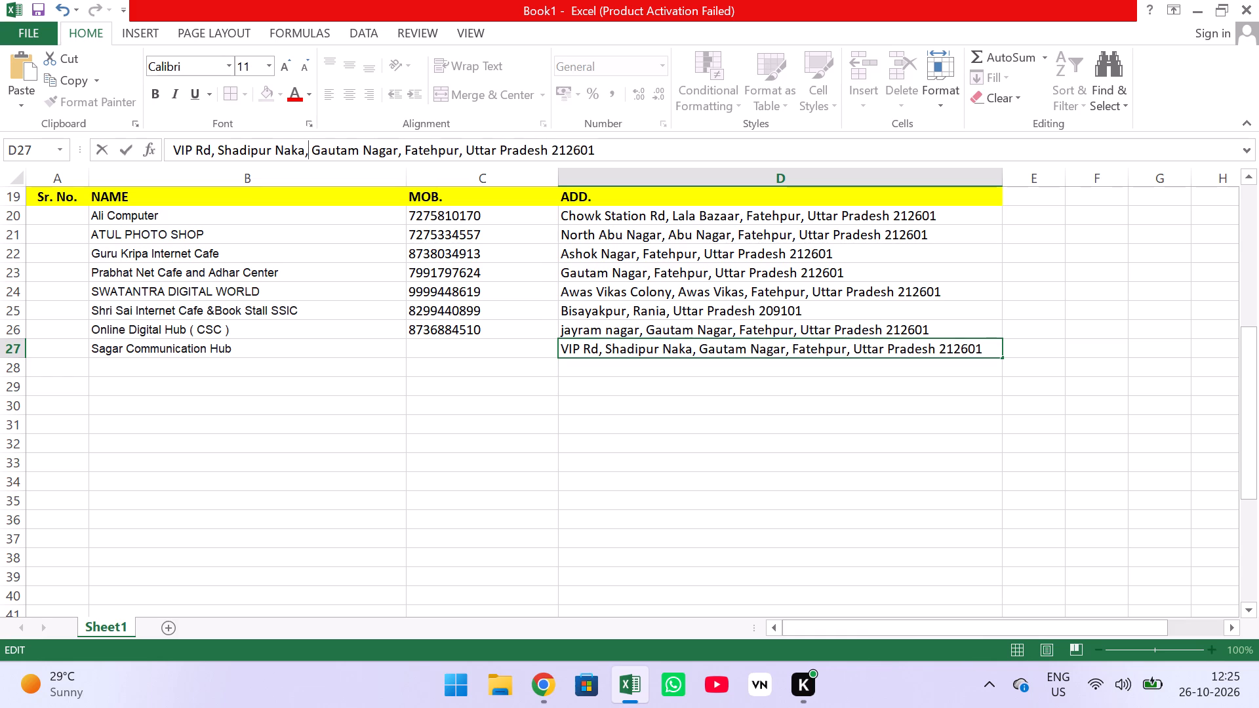
{"action": "key", "text": "Left"}
{"action": "key", "text": "Left"}
{"action": "key", "text": "Left"}
{"action": "key", "text": "Left"}
{"action": "key", "text": "Left"}
{"action": "key", "text": "Left"}
{"action": "key", "text": "Left"}
{"action": "key", "text": "Left"}
{"action": "key", "text": "Left"}
{"action": "key", "text": "Left"}
{"action": "key", "text": "Left"}
{"action": "key", "text": "Left"}
{"action": "key", "text": "Left"}
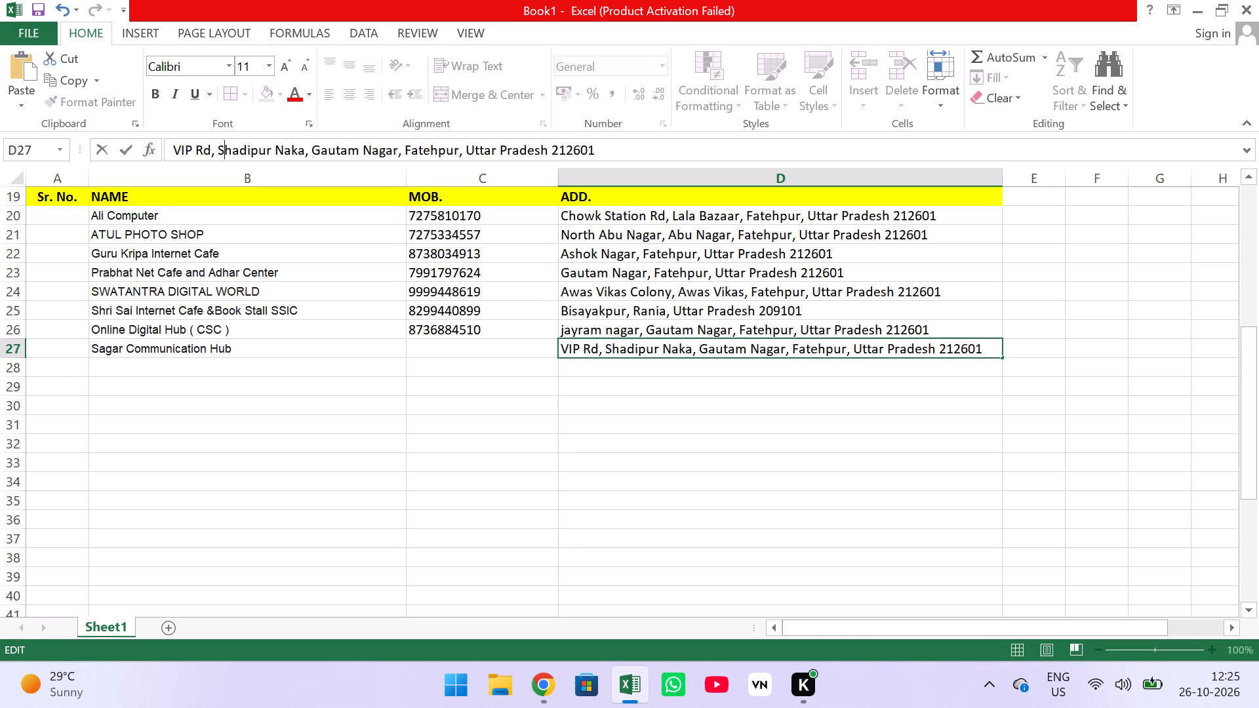
{"action": "key", "text": "Left"}
{"action": "key", "text": "BackSpace"}
{"action": "key", "text": "BackSpace"}
{"action": "key", "text": "BackSpace"}
{"action": "key", "text": "BackSpace"}
{"action": "key", "text": "BackSpace"}
{"action": "key", "text": "BackSpace"}
{"action": "key", "text": "BackSpace"}
{"action": "key", "text": "BackSpace"}
{"action": "key", "text": "BackSpace"}
{"action": "key", "text": "BackSpace"}
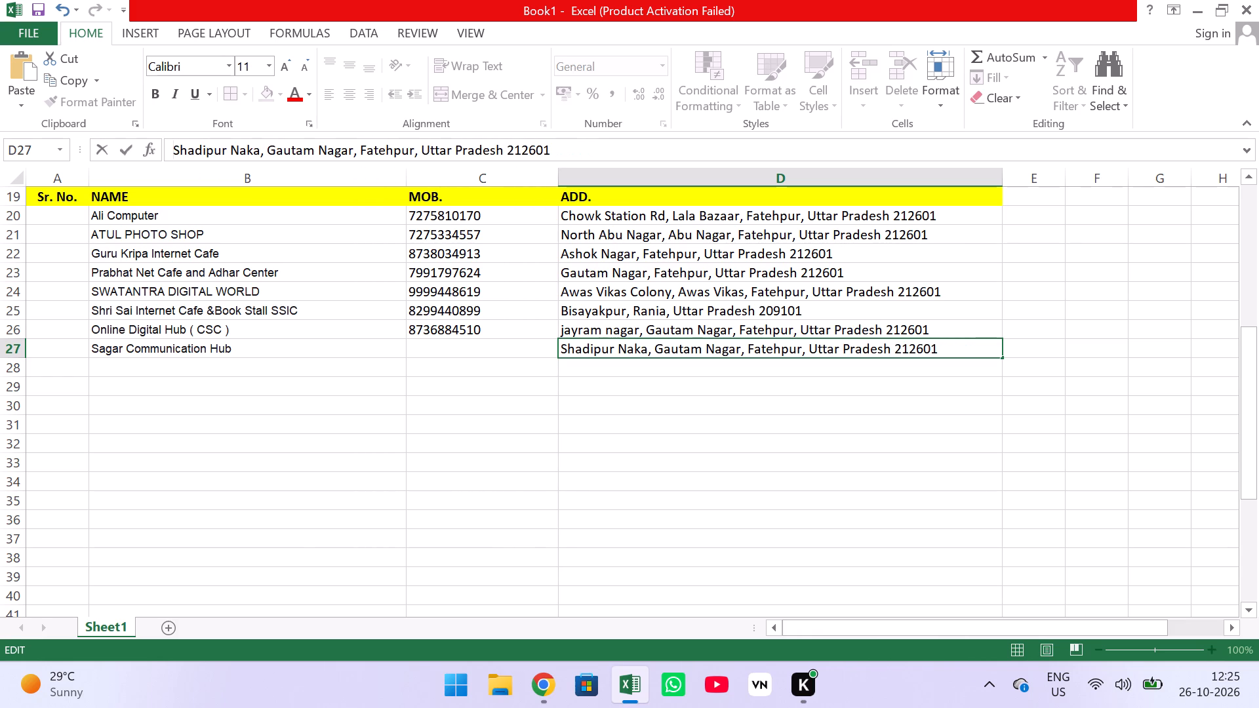
{"action": "key", "text": "alt+Tab"}
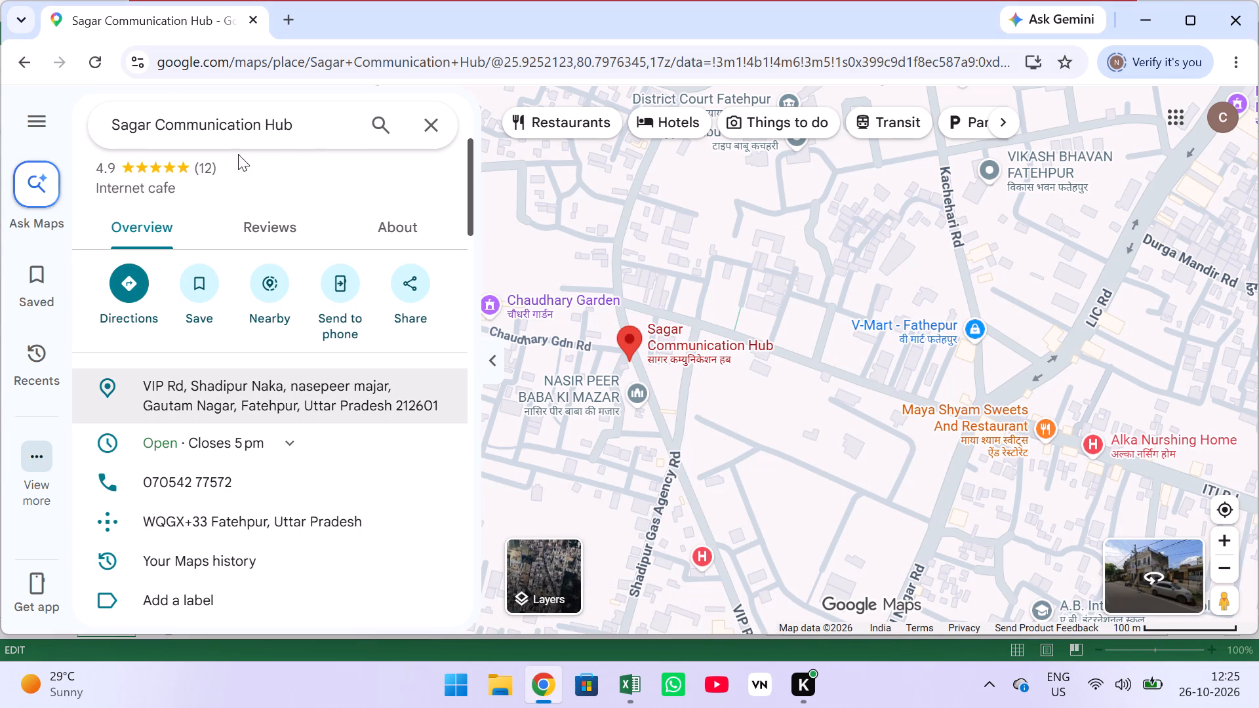
{"action": "left_click", "coordinate": [387, 471]}
{"action": "key", "text": "alt+Tab"}
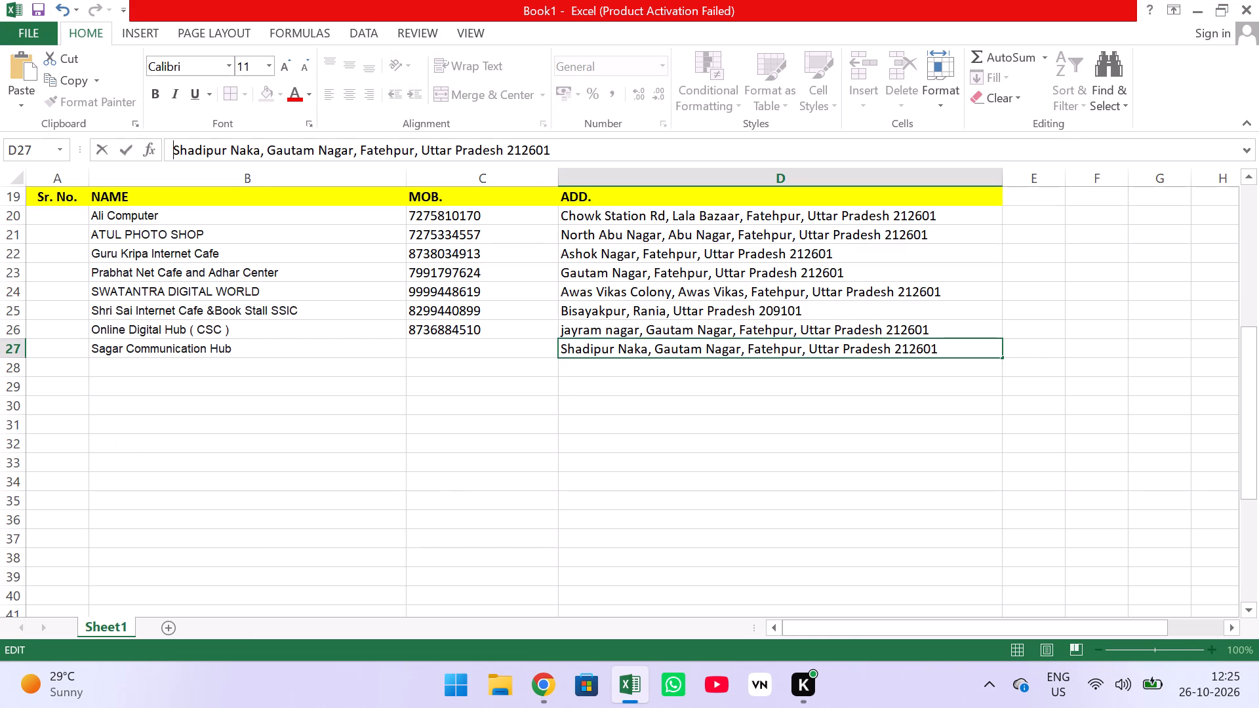
{"action": "left_click", "coordinate": [528, 348]}
{"action": "key", "text": "ctrl+v"}
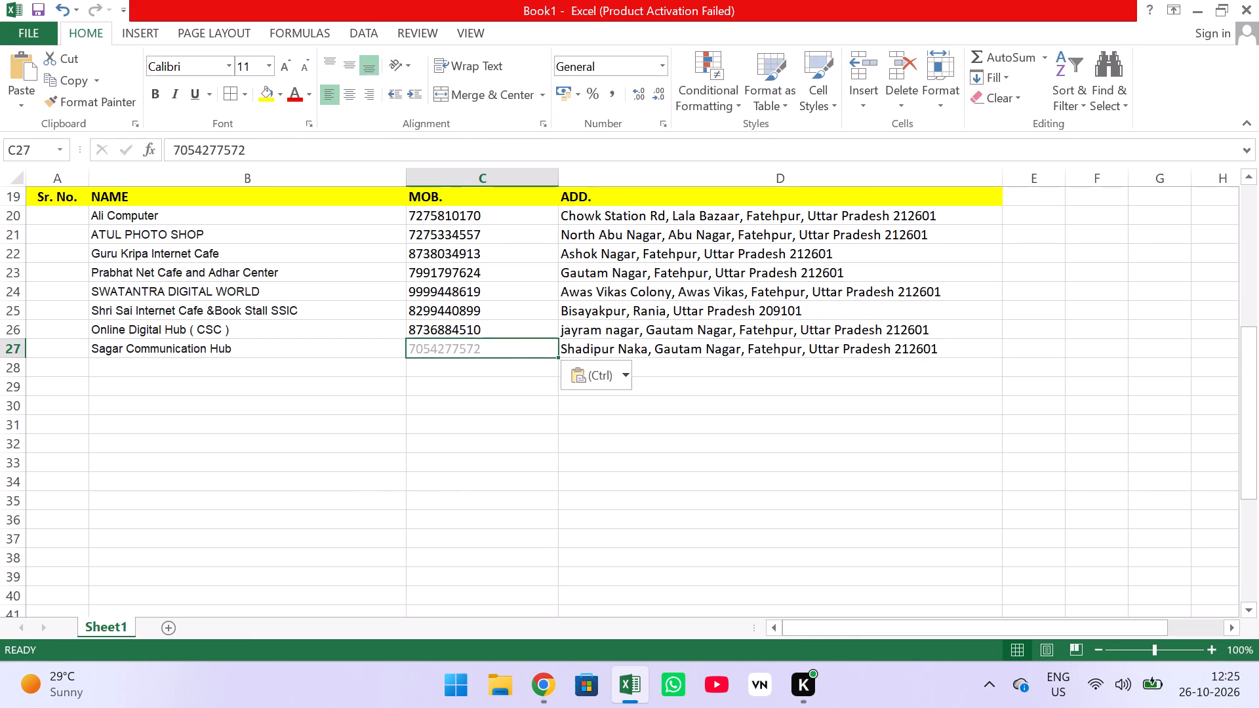
Return to the net cafe search results in Chrome, open the Brajendra Maurya Computer listing and copy its name into Excel cell B28.
{"action": "key", "text": "alt+Tab"}
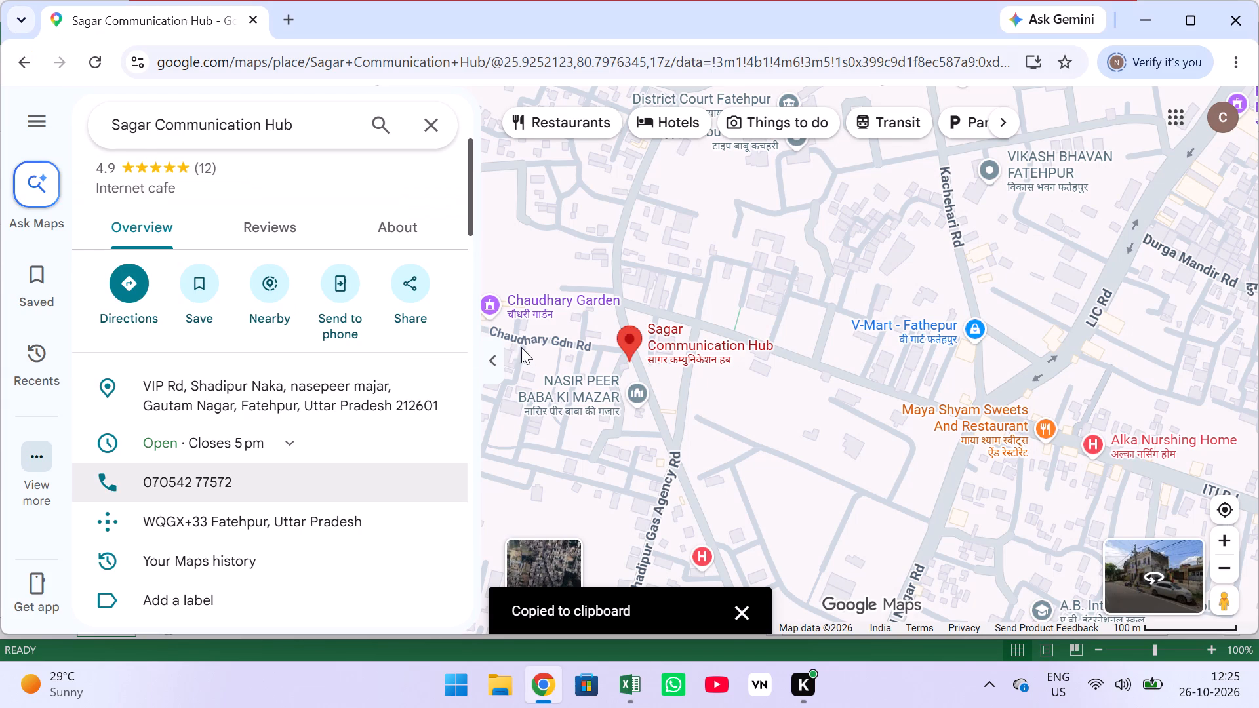
{"action": "left_click", "coordinate": [20, 69]}
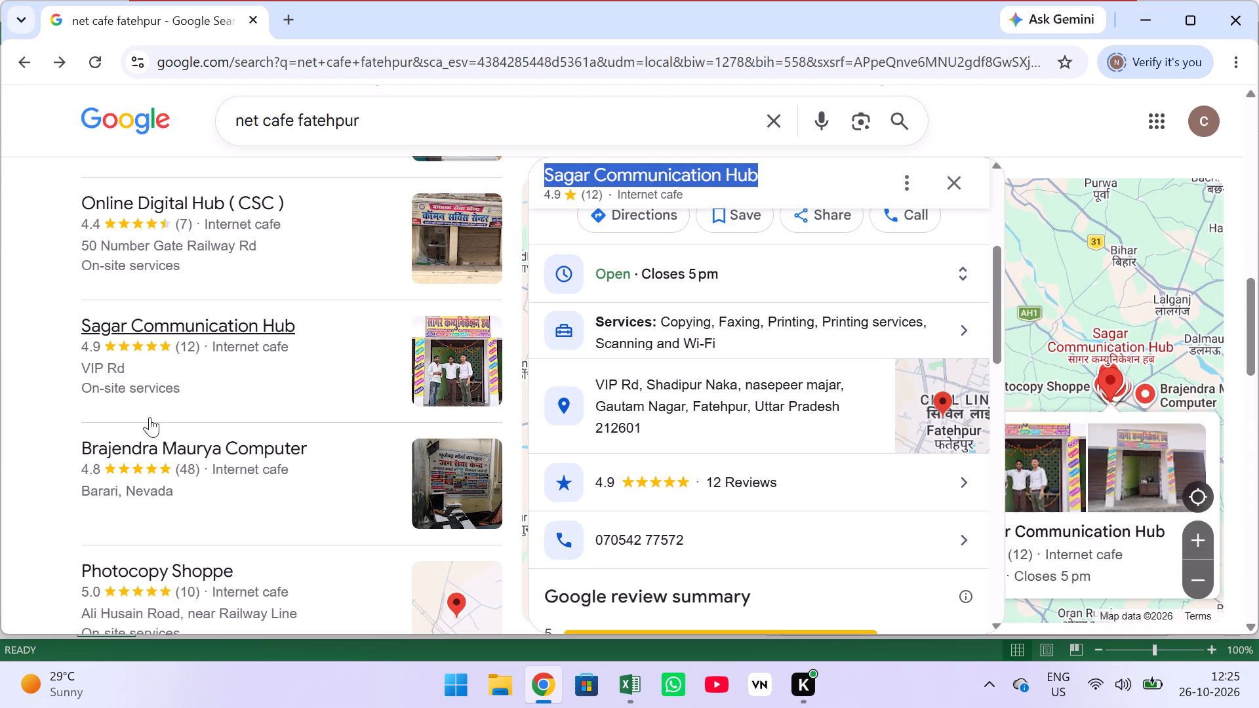
{"action": "left_click", "coordinate": [167, 456]}
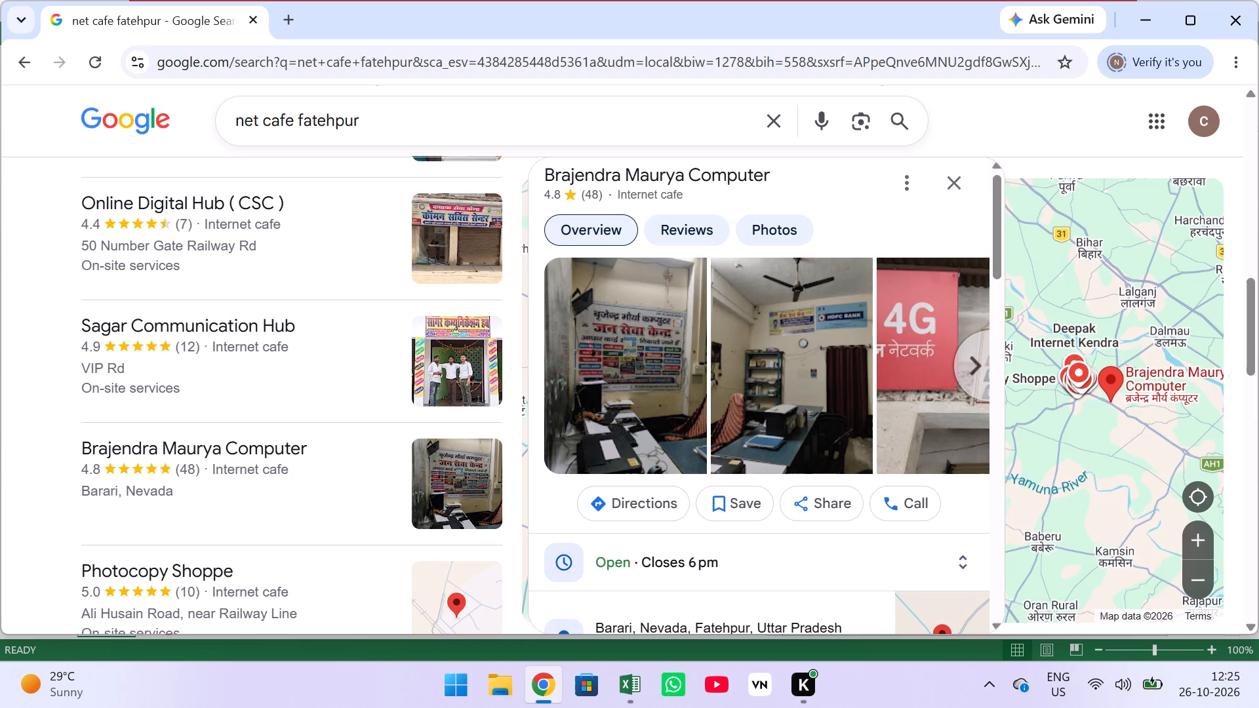
{"action": "left_click_drag", "start_coordinate": [780, 180], "coordinate": [572, 178]}
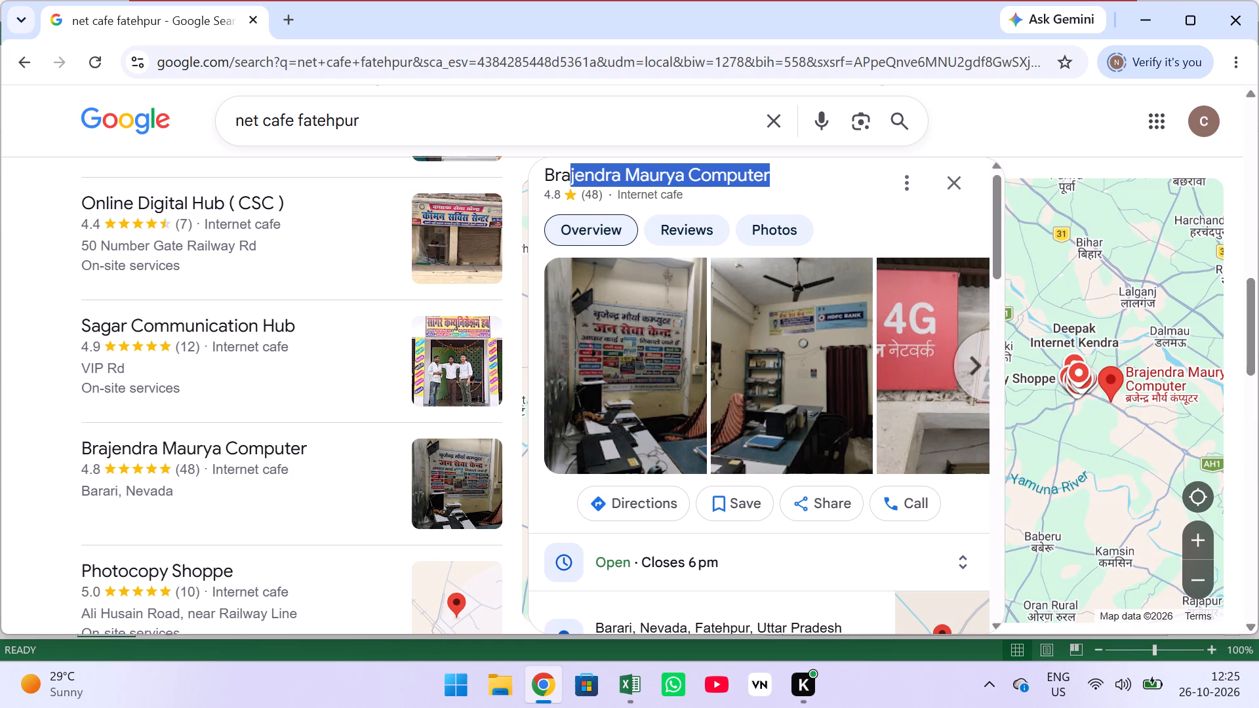
{"action": "left_click_drag", "start_coordinate": [572, 178], "coordinate": [536, 180]}
{"action": "key", "text": "ctrl+c"}
{"action": "key", "text": "alt+Tab"}
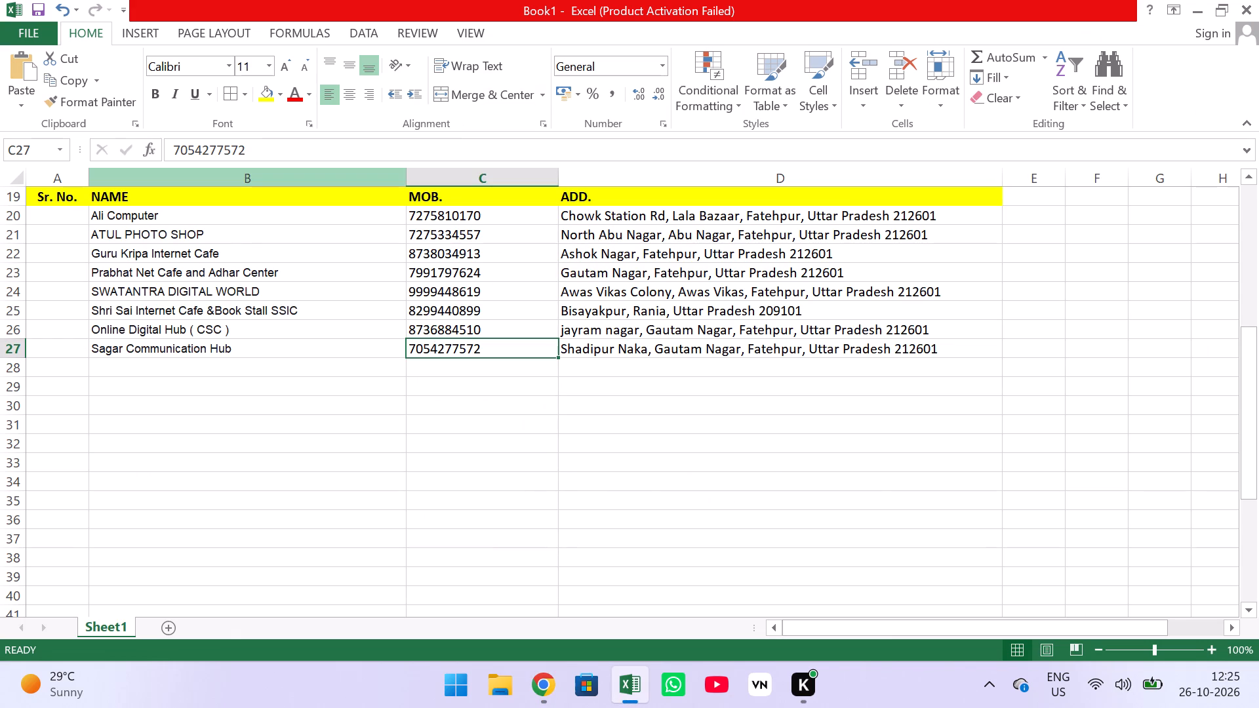
{"action": "left_click", "coordinate": [159, 368]}
{"action": "key", "text": "ctrl+v"}
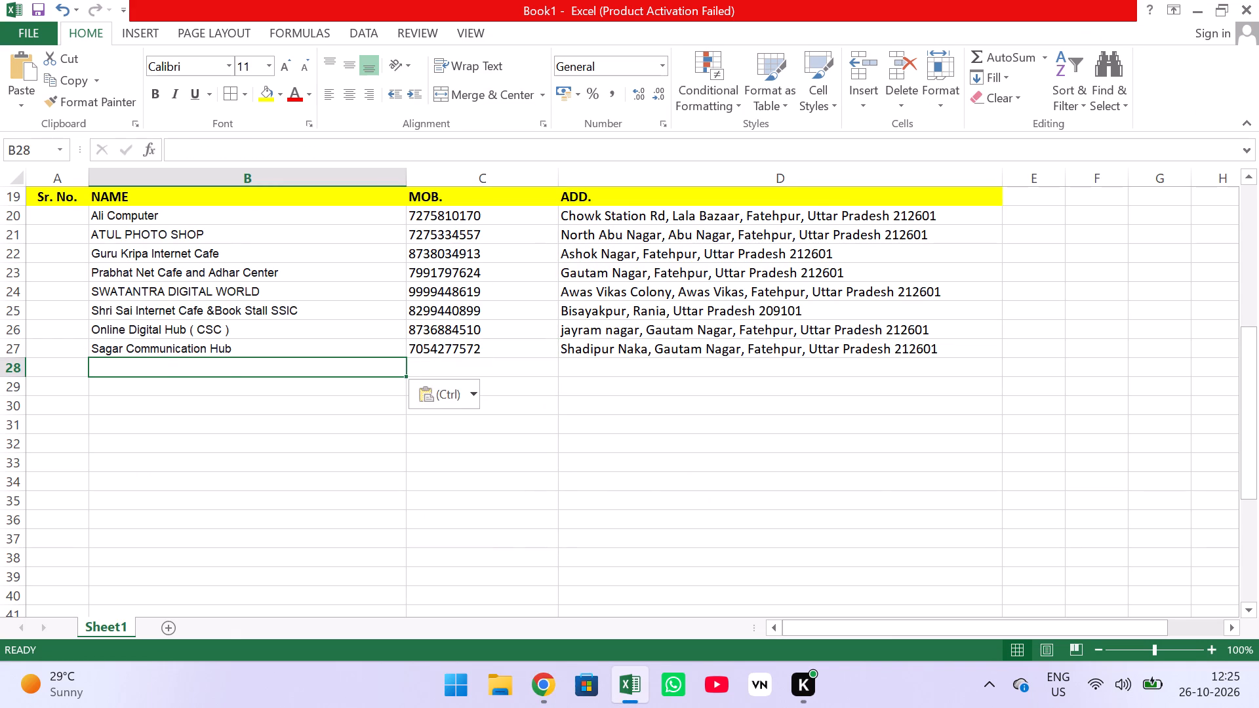
Open Brajendra Maurya Computer's Google Maps page in Chrome and copy its address into Excel cell D28.
{"action": "key", "text": "alt+Tab"}
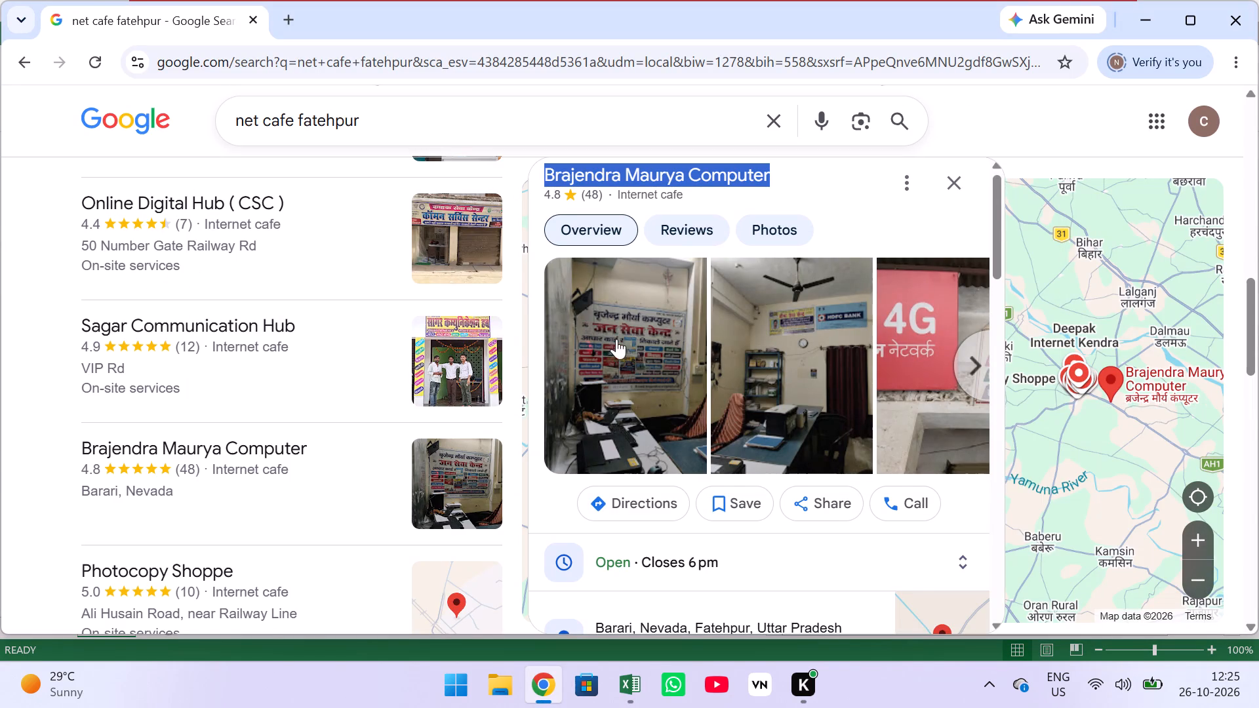
{"action": "scroll", "coordinate": [616, 339], "scroll_direction": "down", "scroll_amount": 4}
{"action": "left_click", "coordinate": [656, 361]}
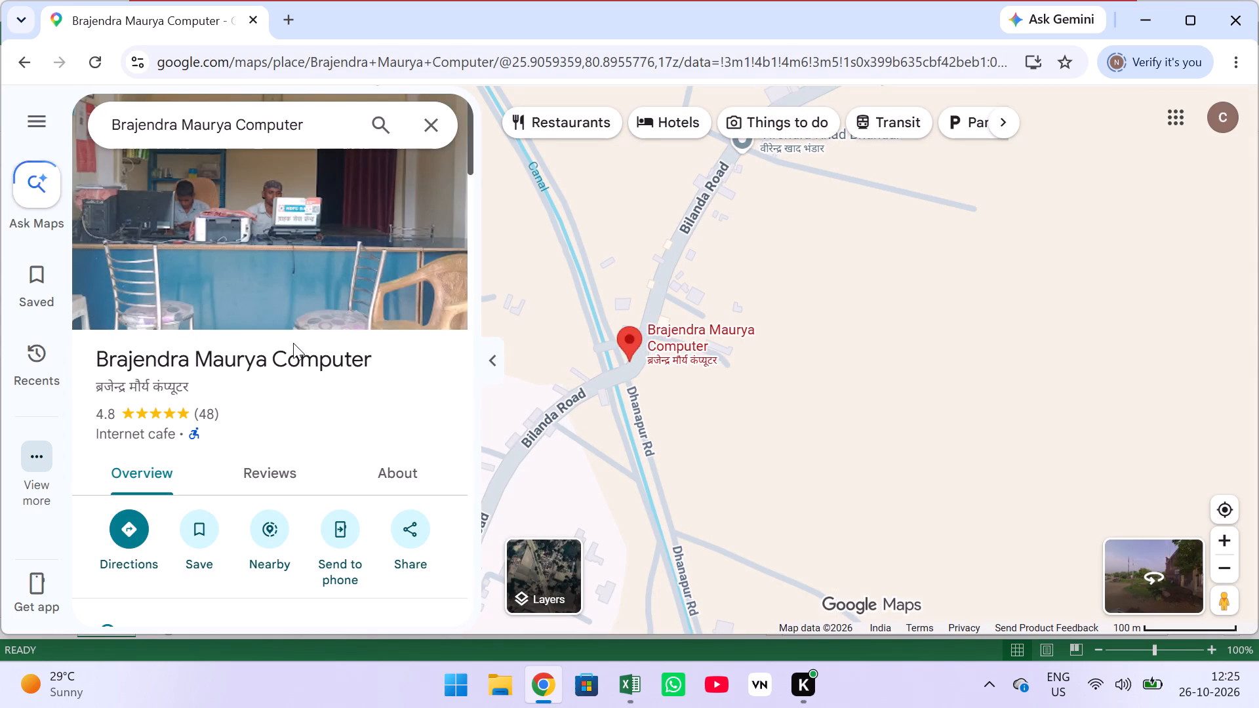
{"action": "scroll", "coordinate": [293, 343], "scroll_direction": "down", "scroll_amount": 5}
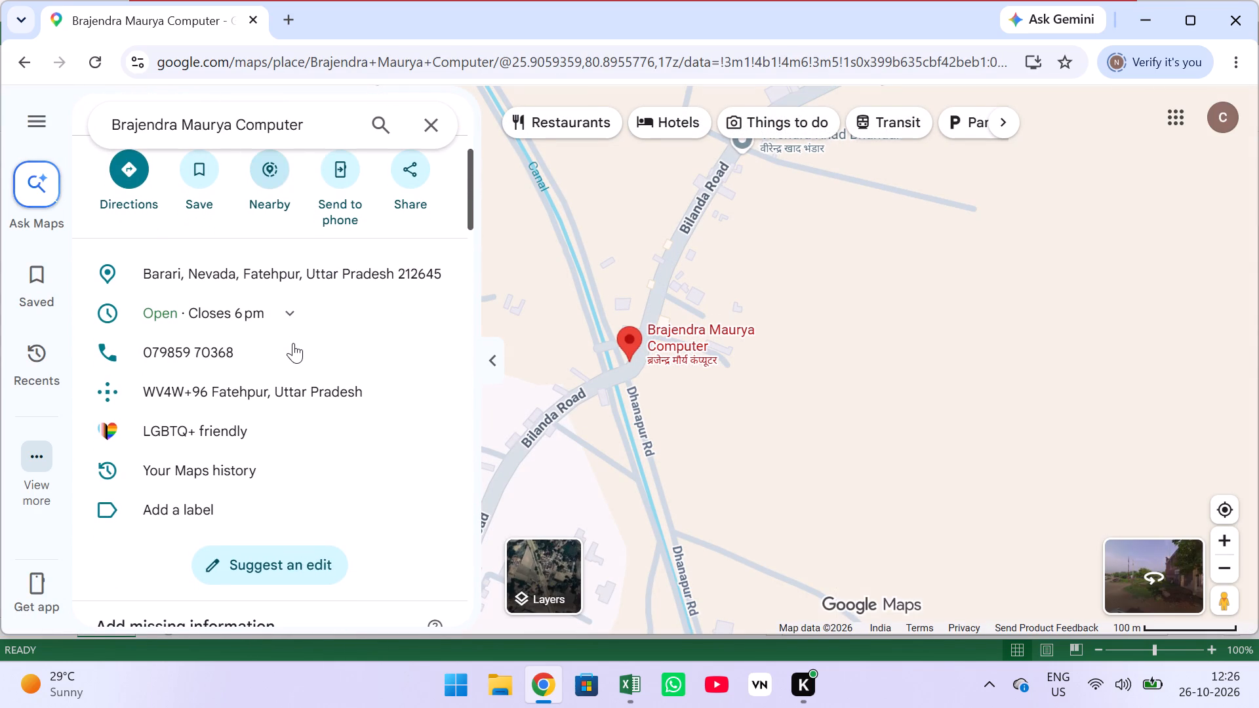
{"action": "scroll", "coordinate": [293, 343], "scroll_direction": "down", "scroll_amount": 1}
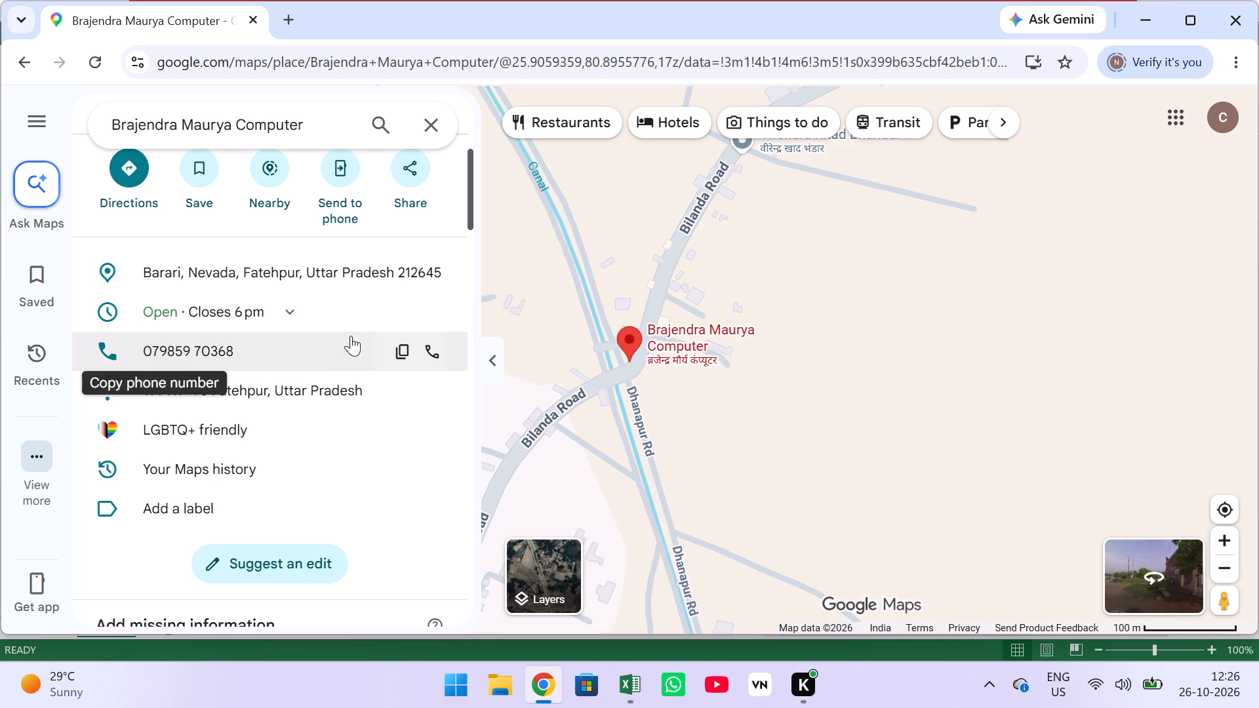
{"action": "left_click", "coordinate": [437, 269]}
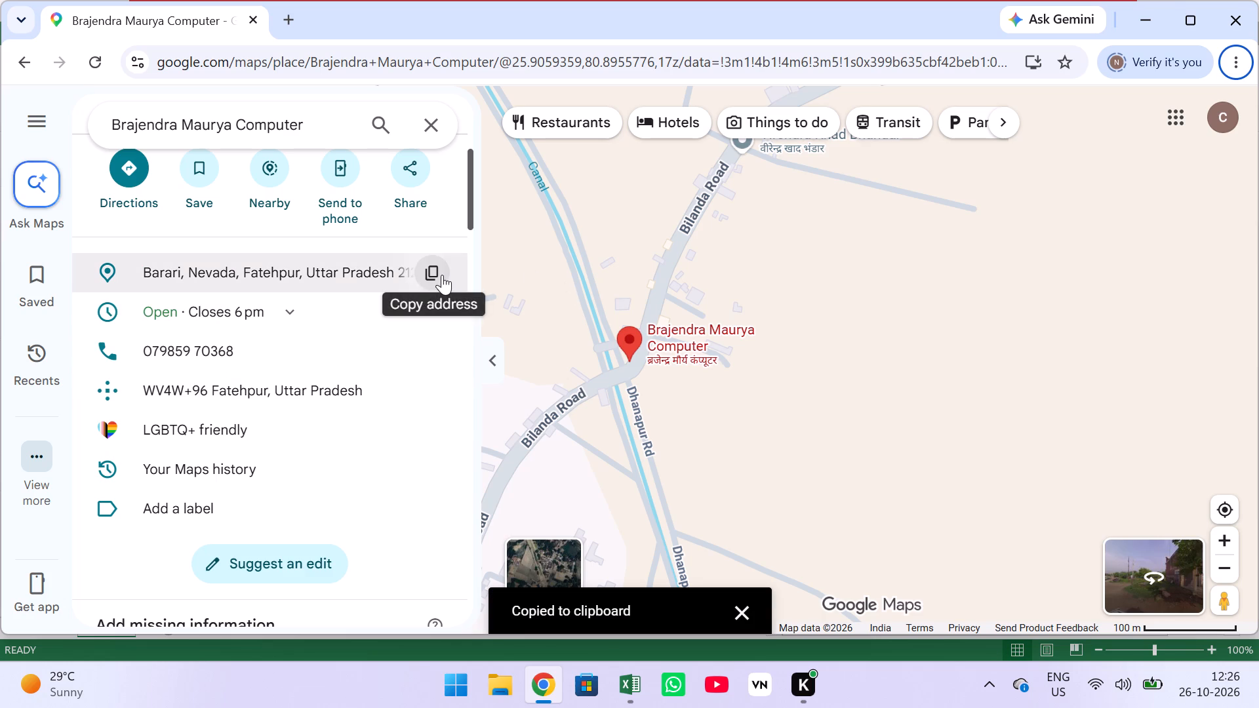
{"action": "left_click", "coordinate": [442, 275]}
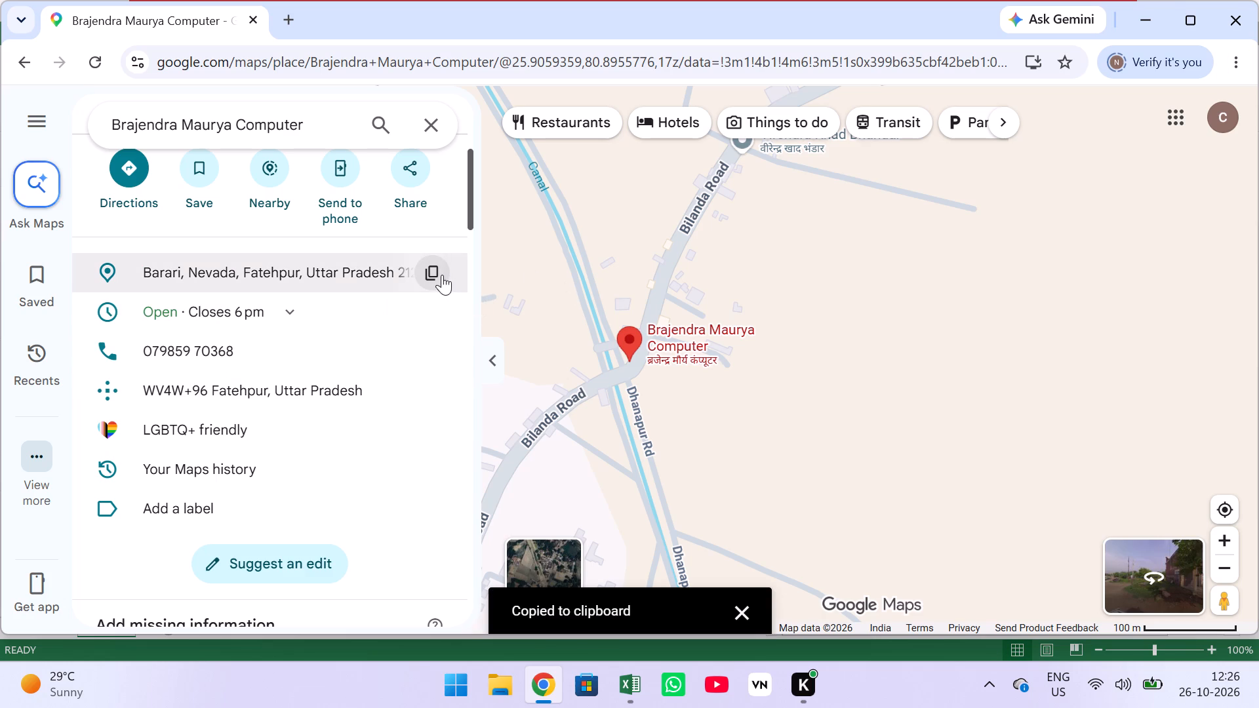
{"action": "key", "text": "alt+Tab"}
{"action": "left_click", "coordinate": [641, 363]}
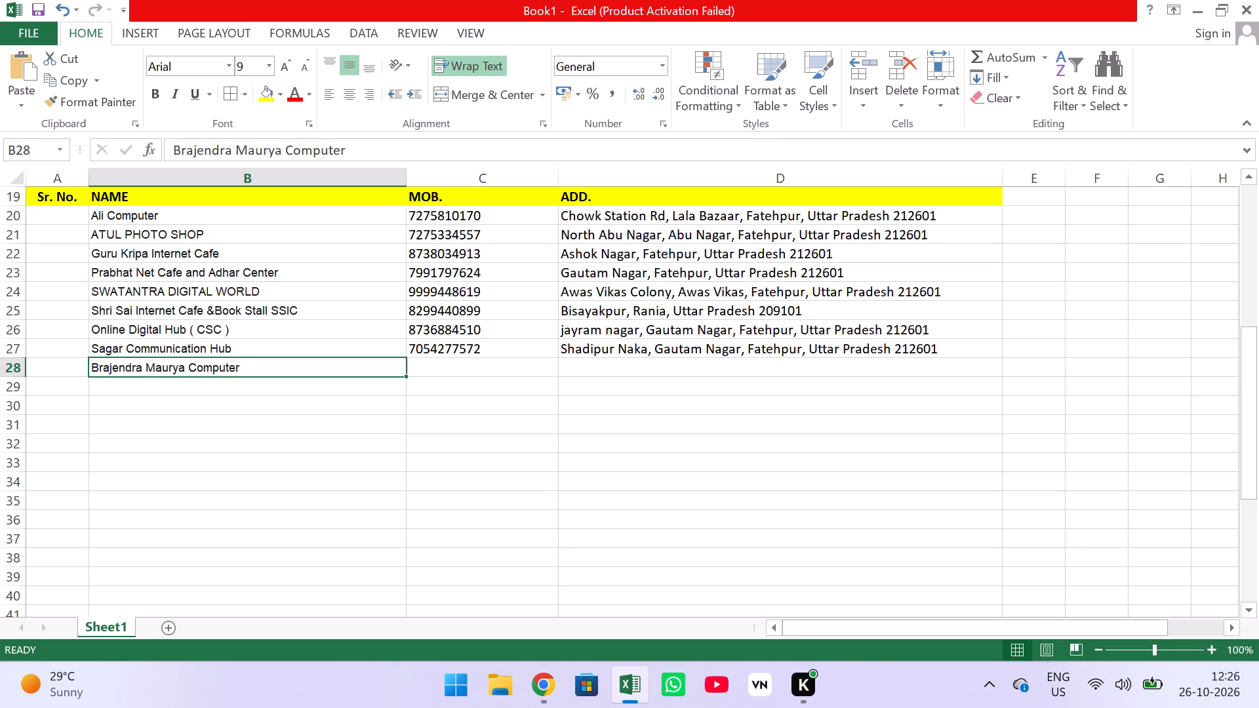
{"action": "key", "text": "ctrl+v"}
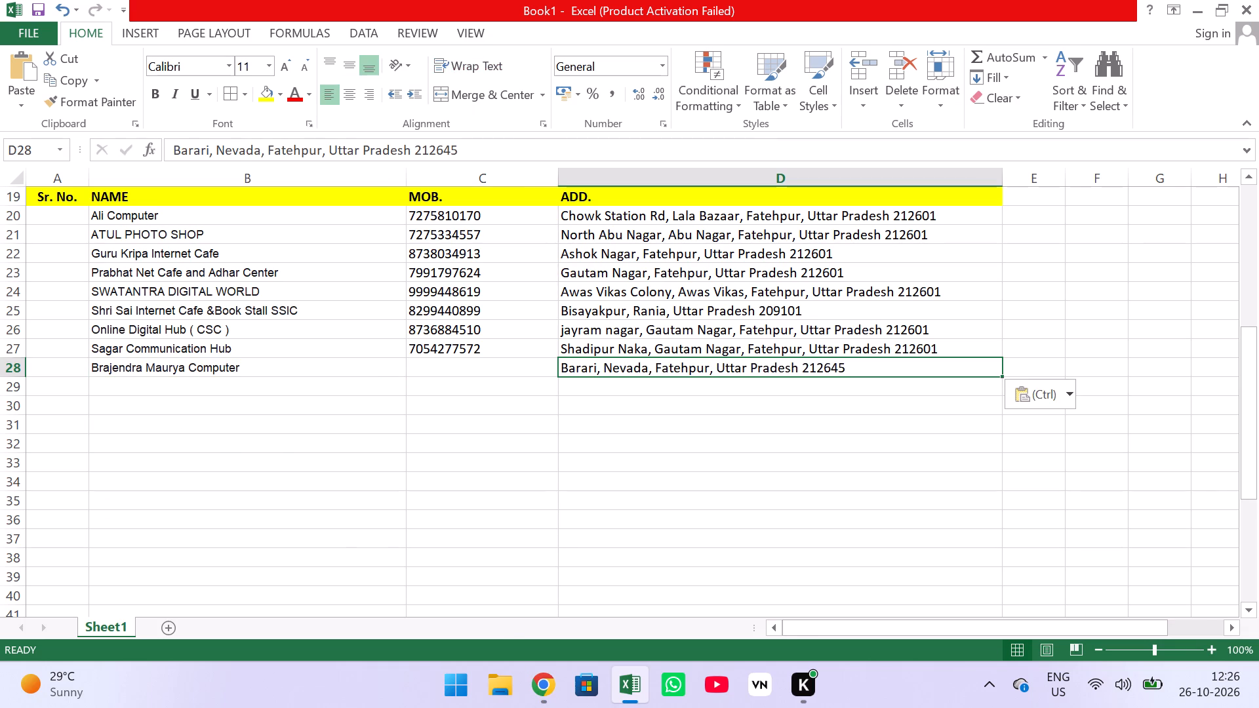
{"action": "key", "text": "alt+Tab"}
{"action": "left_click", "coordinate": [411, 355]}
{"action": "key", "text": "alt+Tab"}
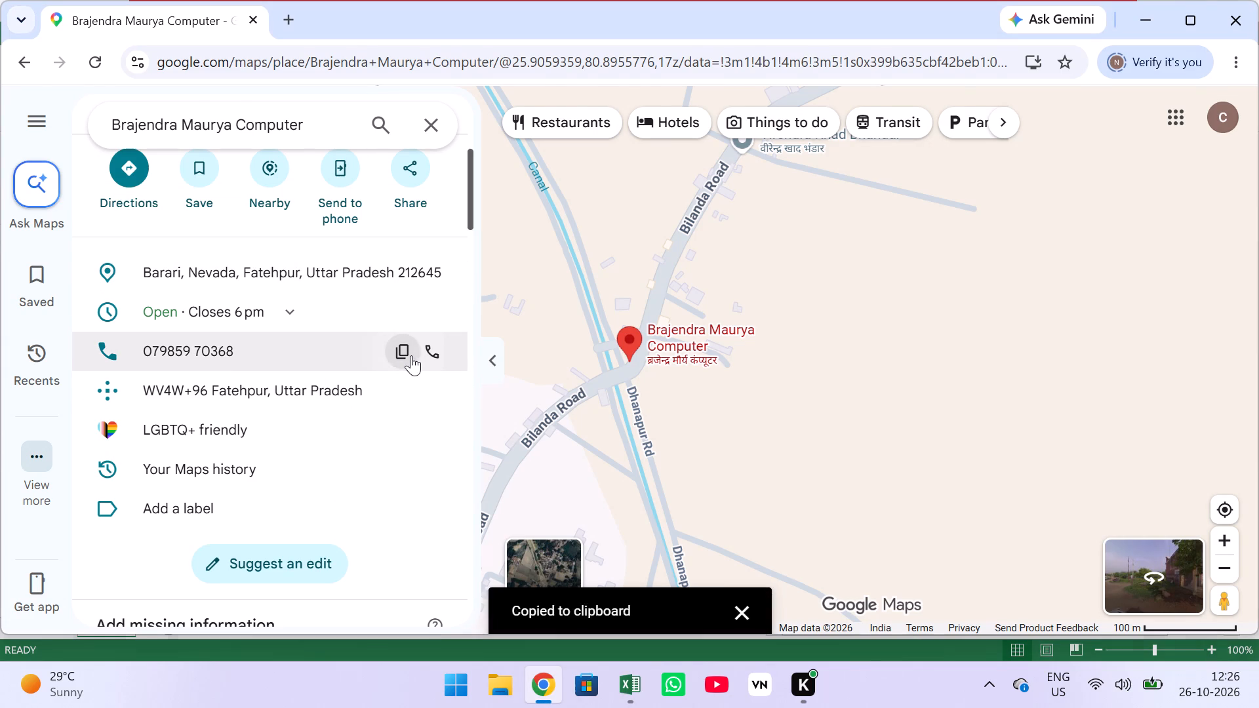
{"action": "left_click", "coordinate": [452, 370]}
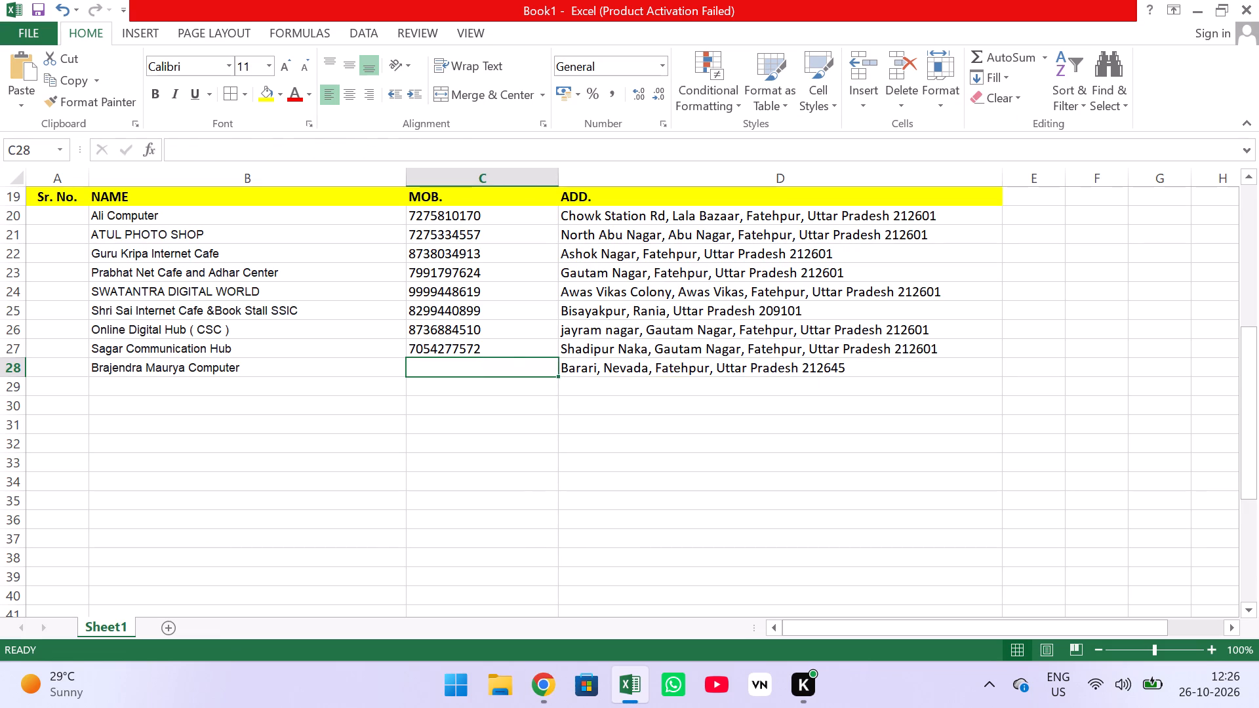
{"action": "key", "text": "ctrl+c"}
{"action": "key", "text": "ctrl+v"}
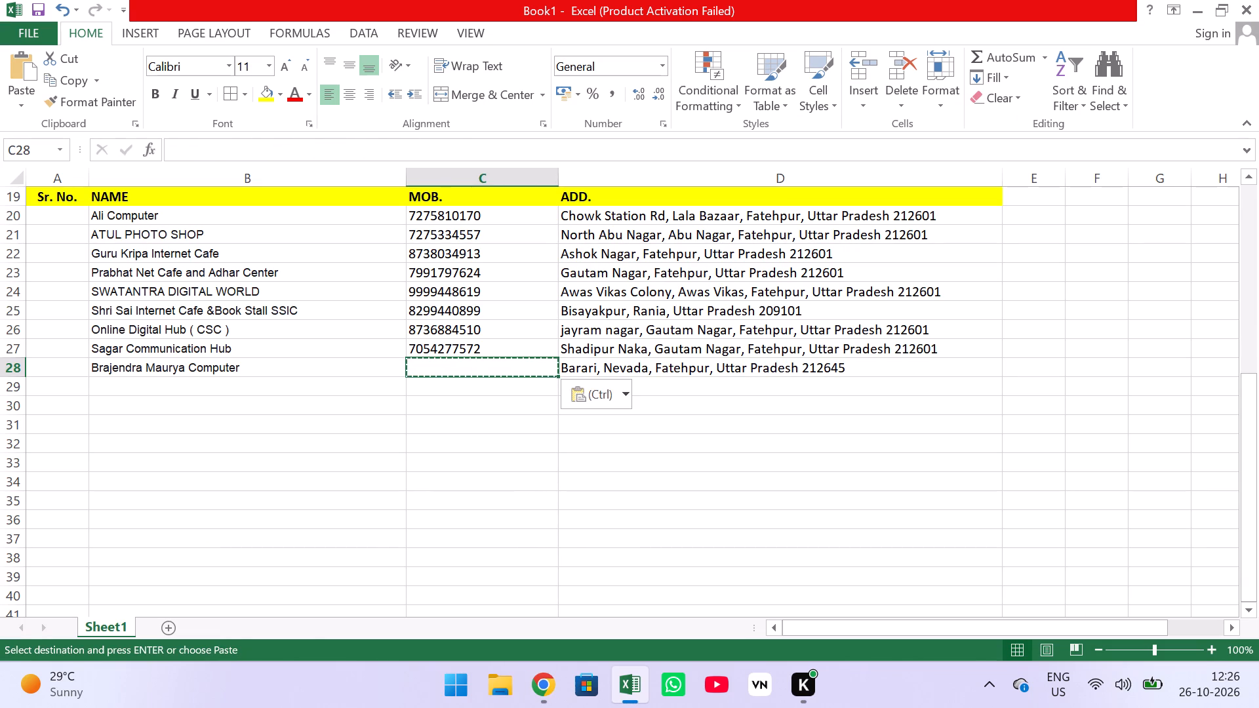
{"action": "key", "text": "alt+Tab"}
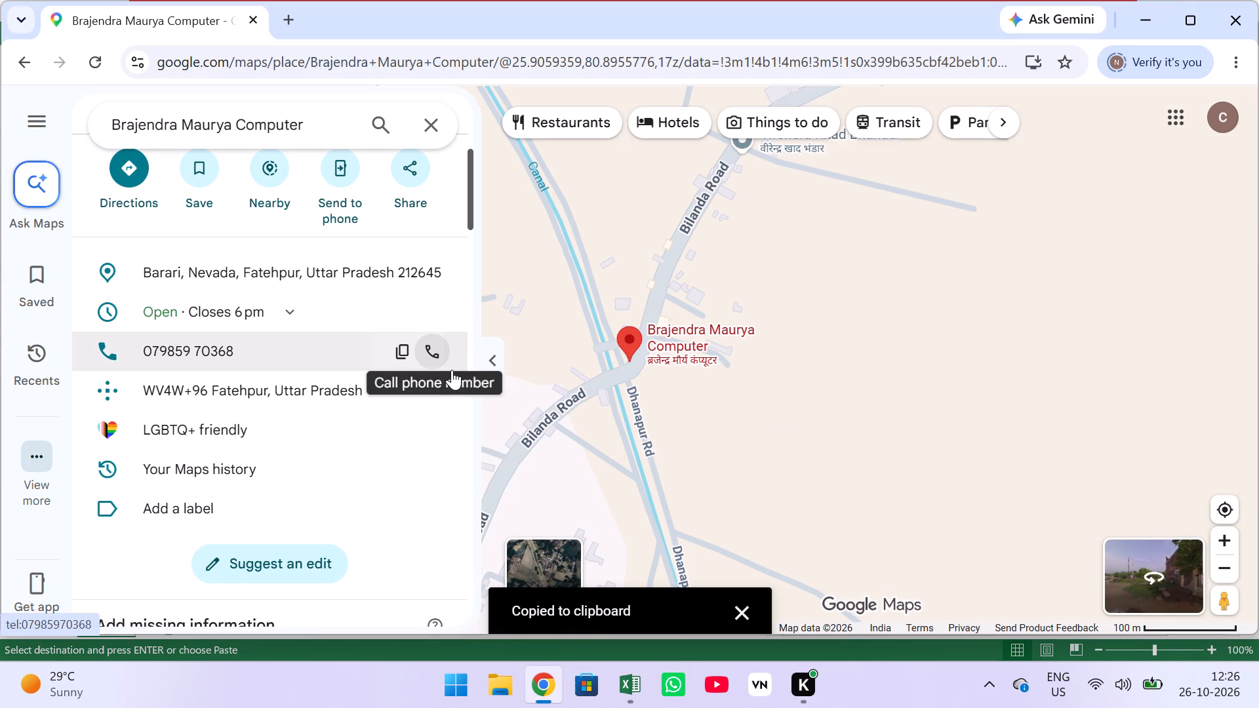
{"action": "left_click", "coordinate": [452, 370]}
{"action": "left_click", "coordinate": [817, 254]}
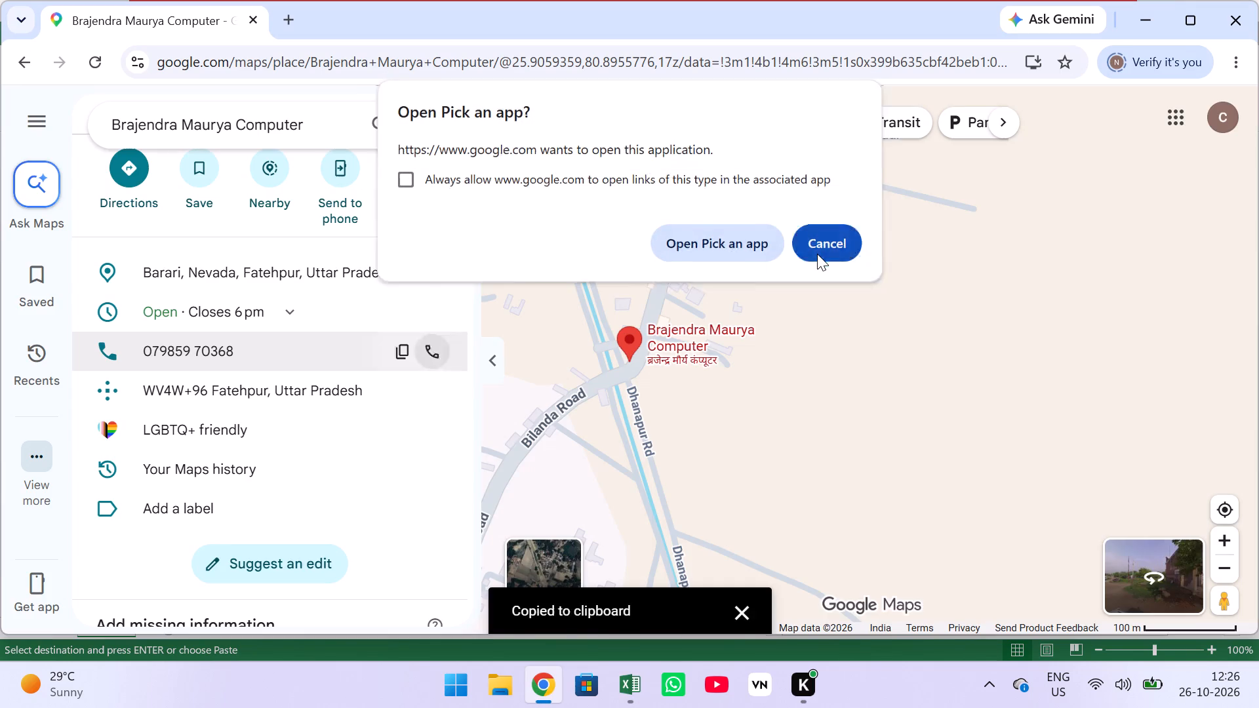
{"action": "left_click", "coordinate": [400, 356]}
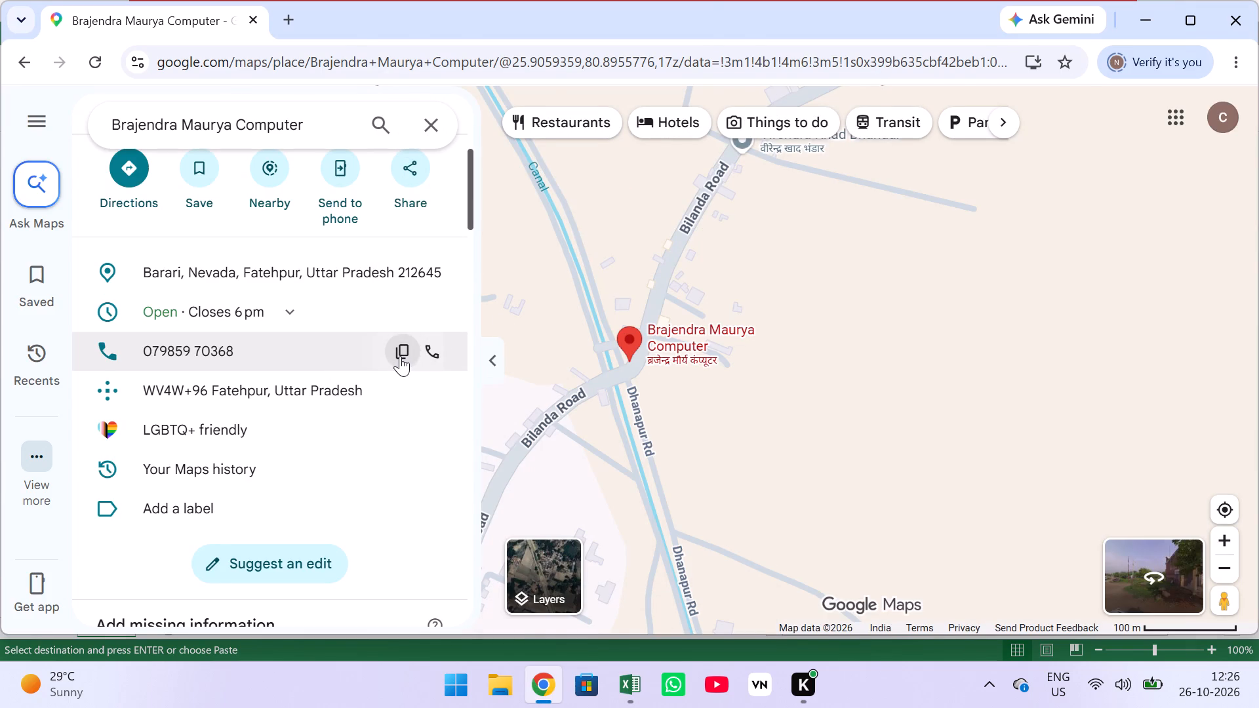
{"action": "key", "text": "alt+Tab"}
{"action": "key", "text": "ctrl+v"}
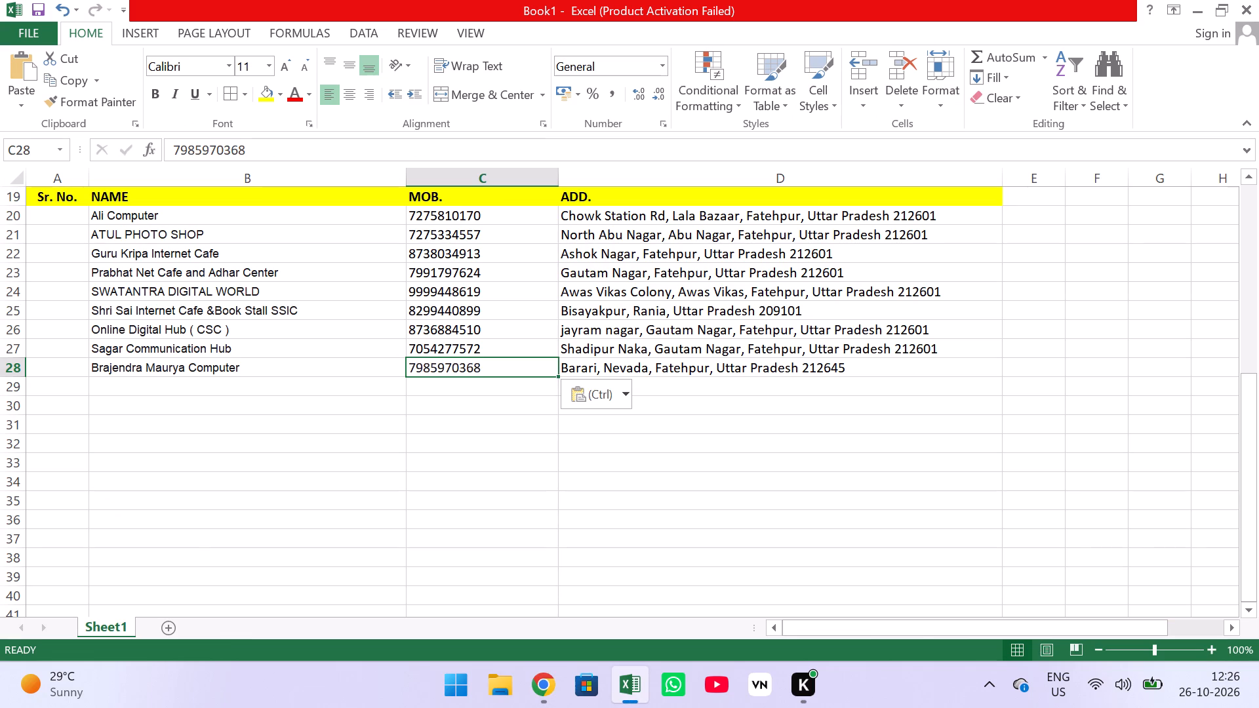
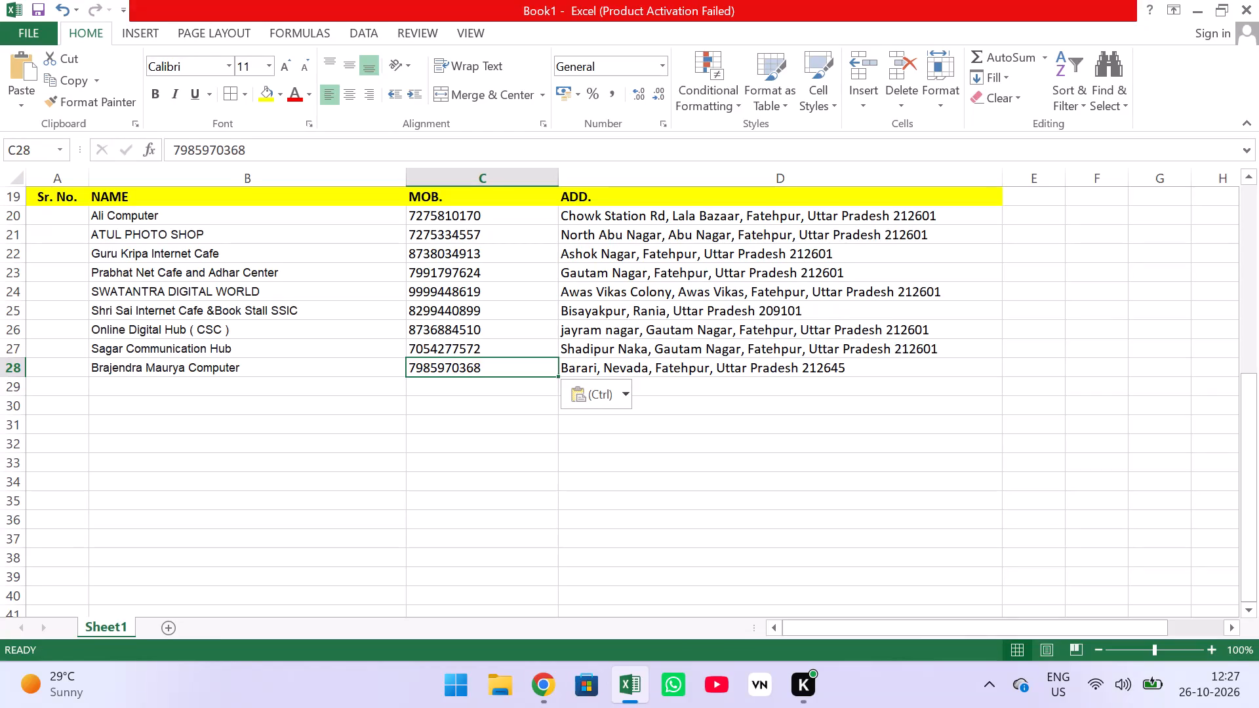
Return to the net cafe search results in Chrome, open the Photocopy Shoppe listing and copy its name into Excel cell B29.
{"action": "left_click", "coordinate": [185, 385]}
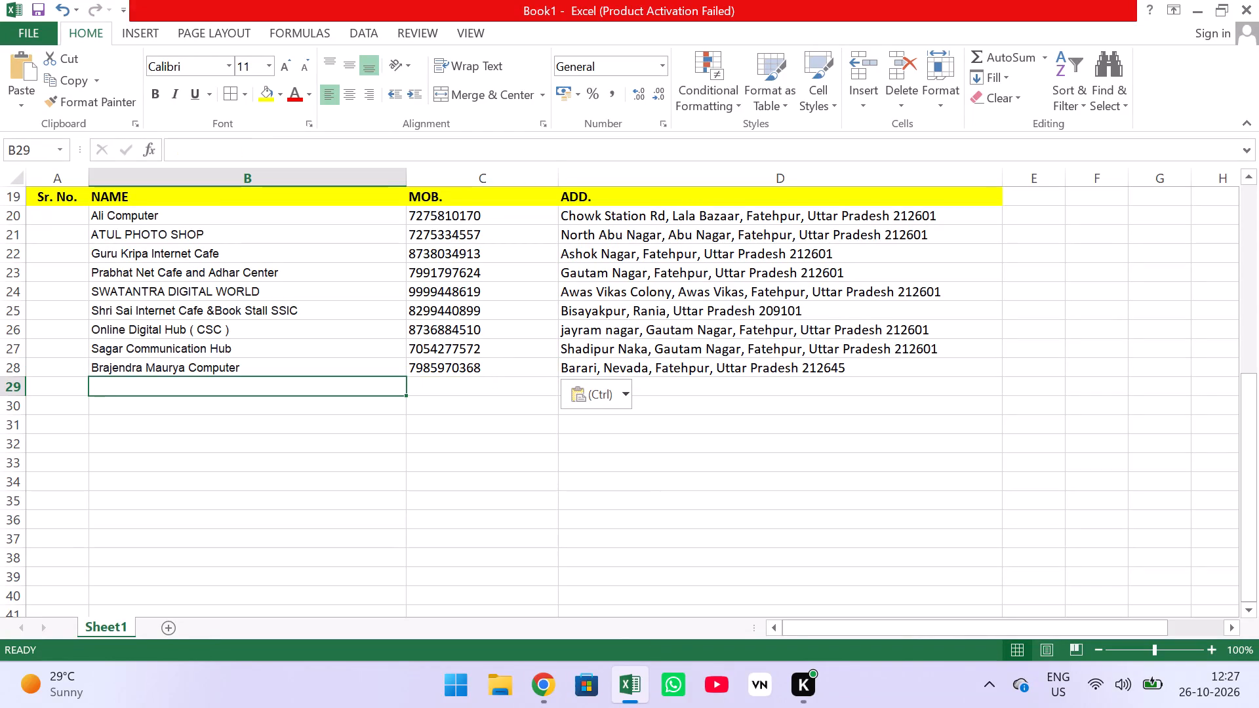
{"action": "key", "text": "alt+Tab"}
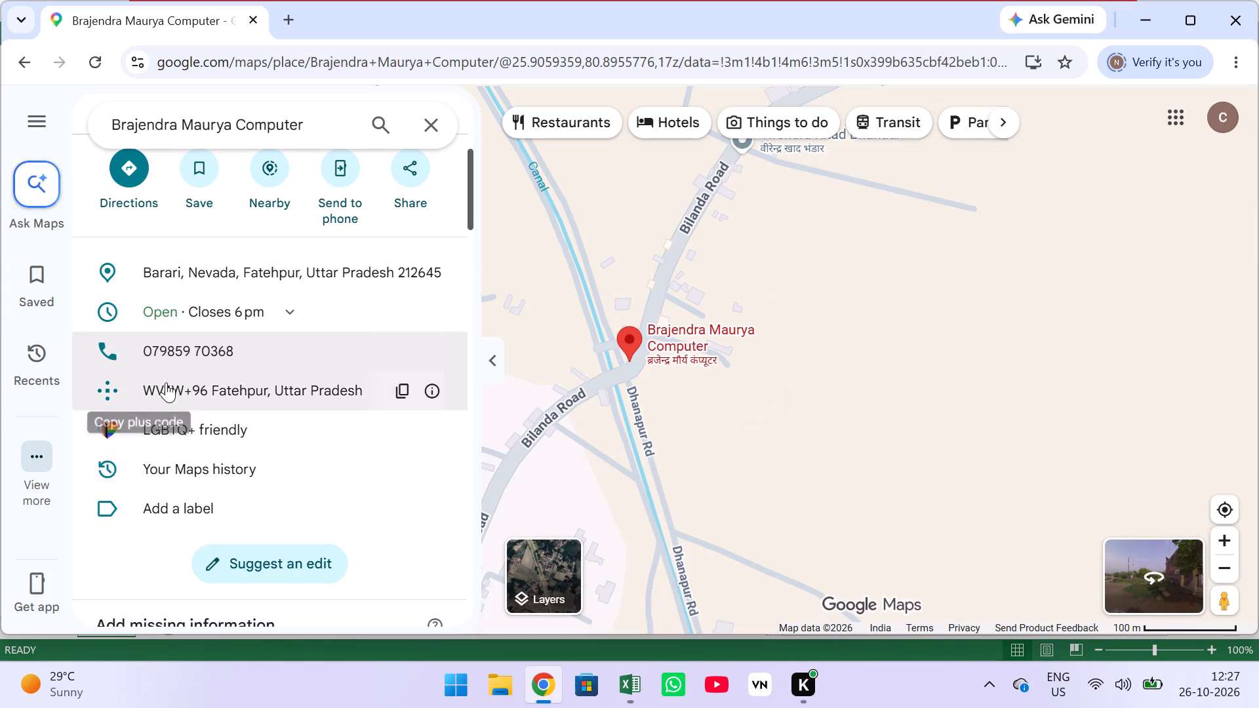
{"action": "left_click", "coordinate": [27, 59]}
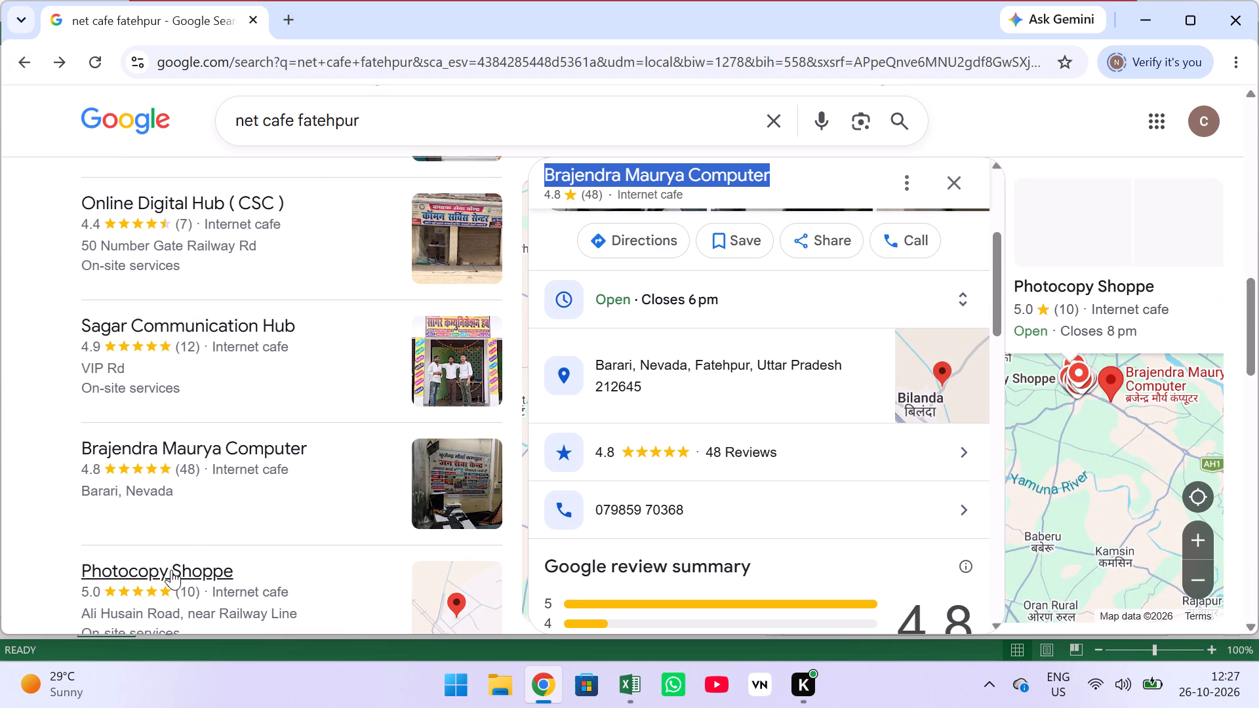
{"action": "left_click", "coordinate": [171, 580]}
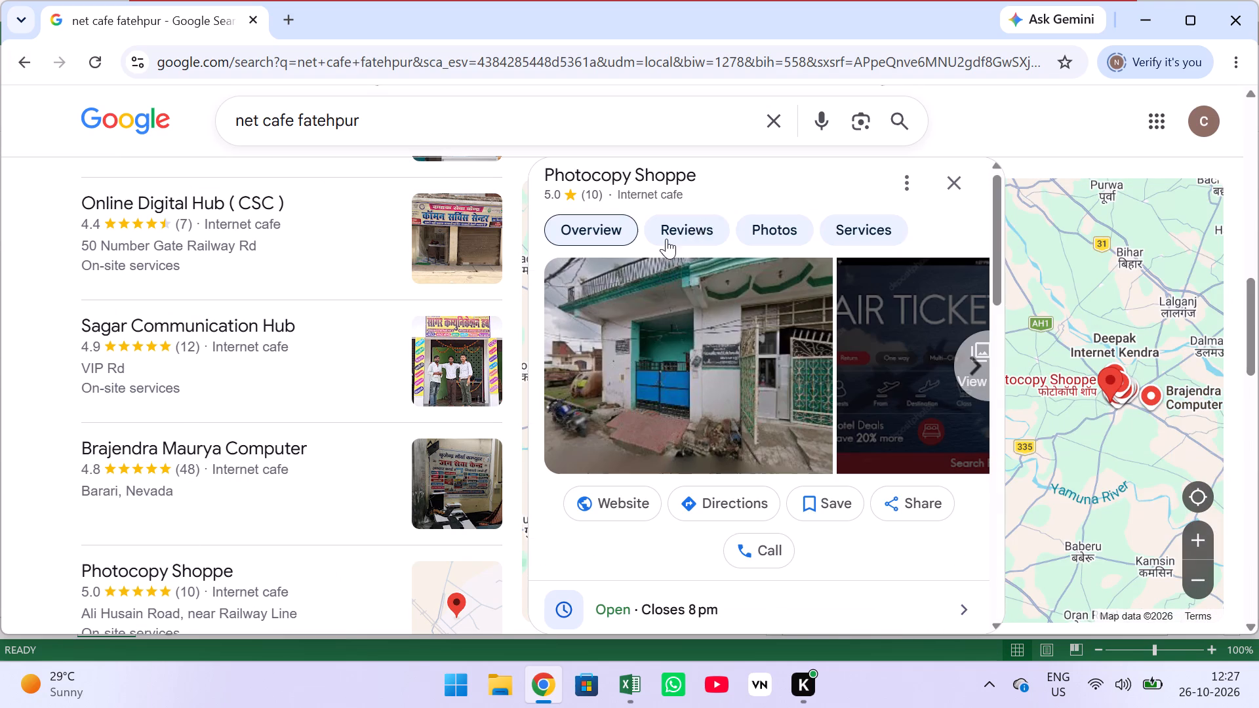
{"action": "left_click_drag", "start_coordinate": [700, 169], "coordinate": [549, 169]}
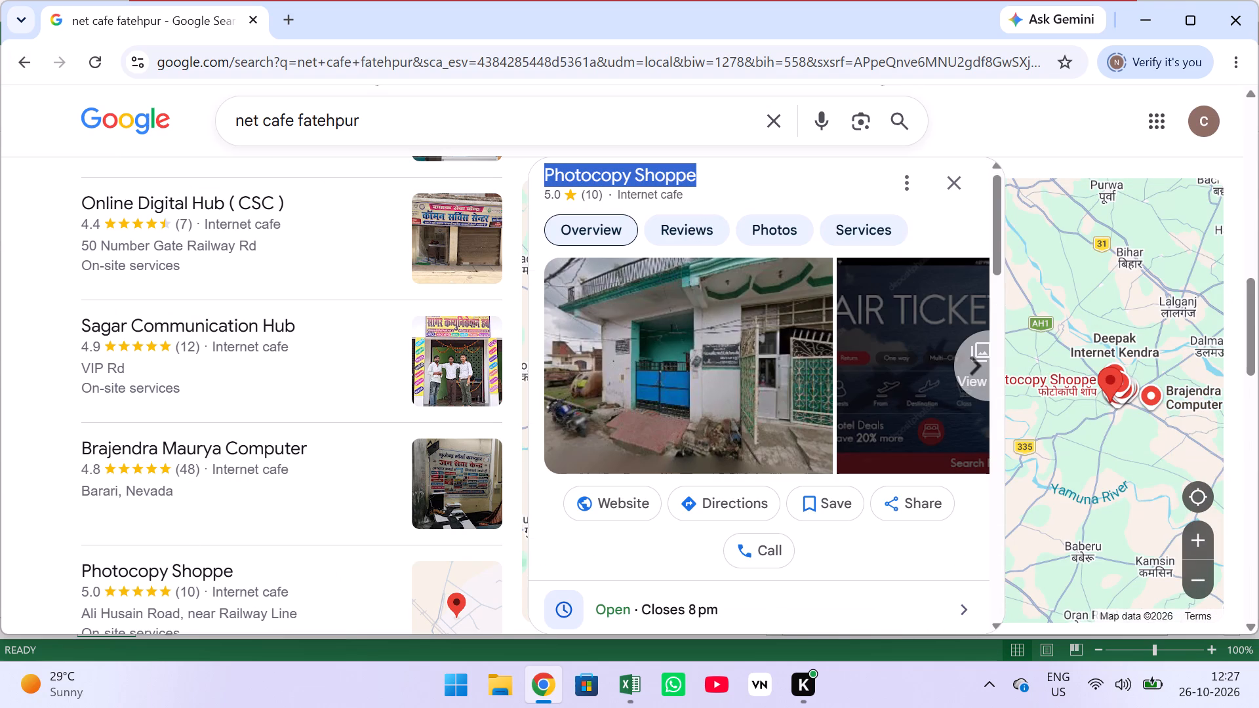
{"action": "key", "text": "ctrl+c"}
{"action": "key", "text": "alt+Tab"}
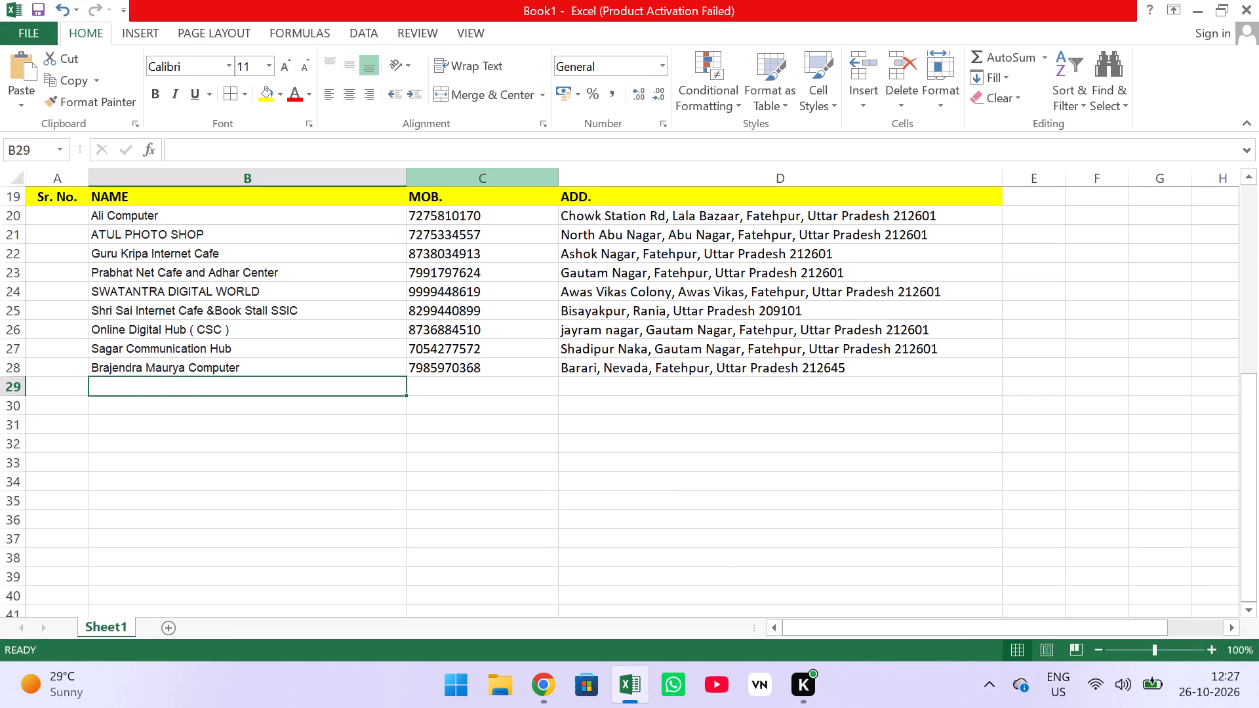
{"action": "key", "text": "ctrl+v"}
Open Photocopy Shoppe's Google Maps page in Chrome and copy its address into Excel cell D29.
{"action": "key", "text": "alt+Tab"}
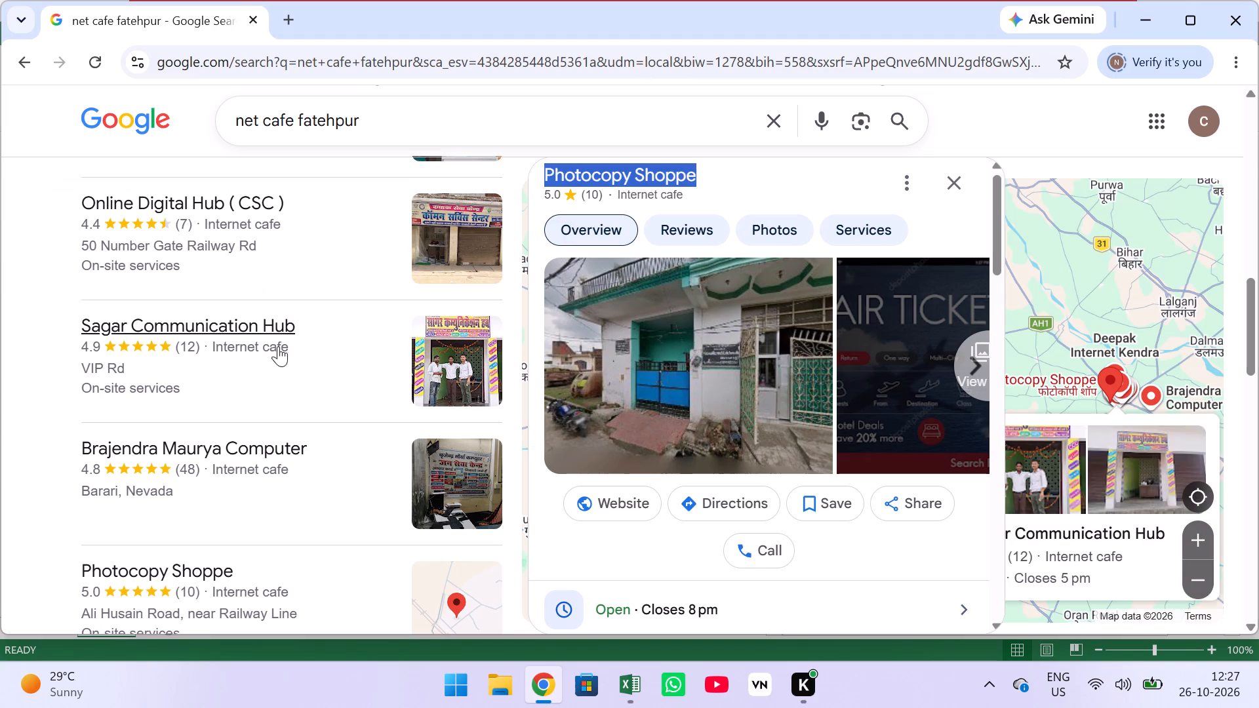
{"action": "scroll", "coordinate": [683, 408], "scroll_direction": "down", "scroll_amount": 3}
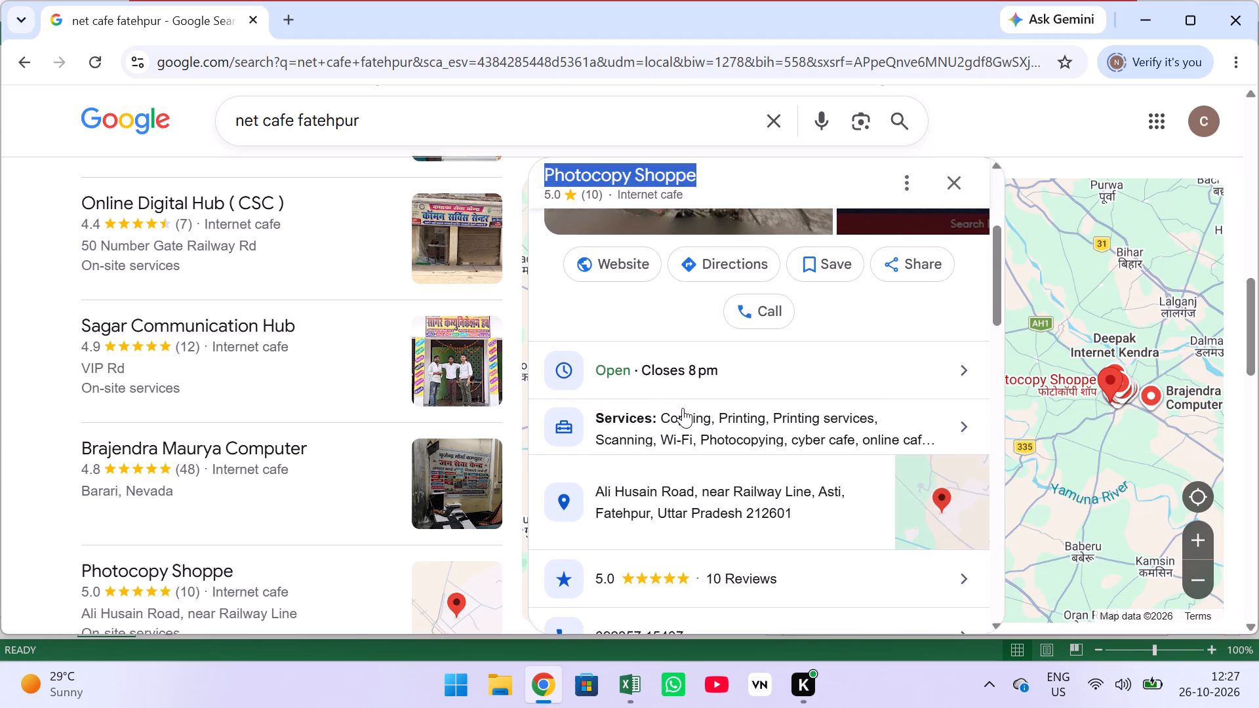
{"action": "left_click", "coordinate": [723, 509]}
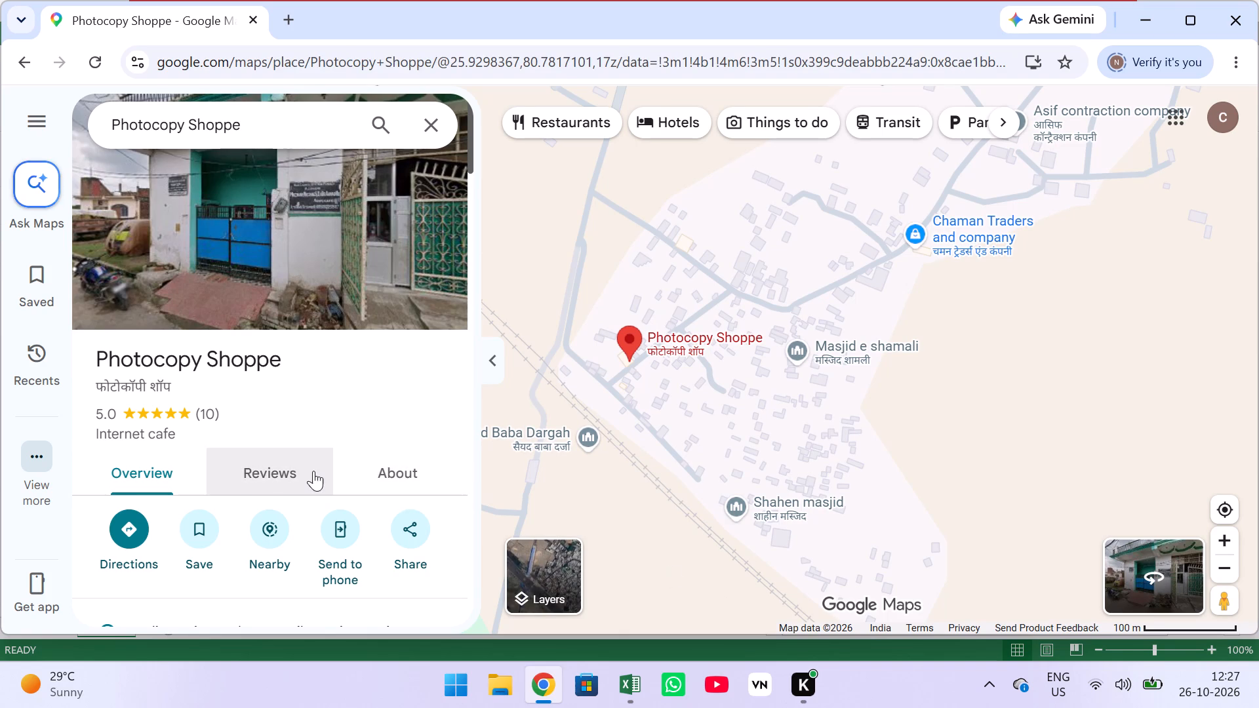
{"action": "scroll", "coordinate": [313, 471], "scroll_direction": "down", "scroll_amount": 4}
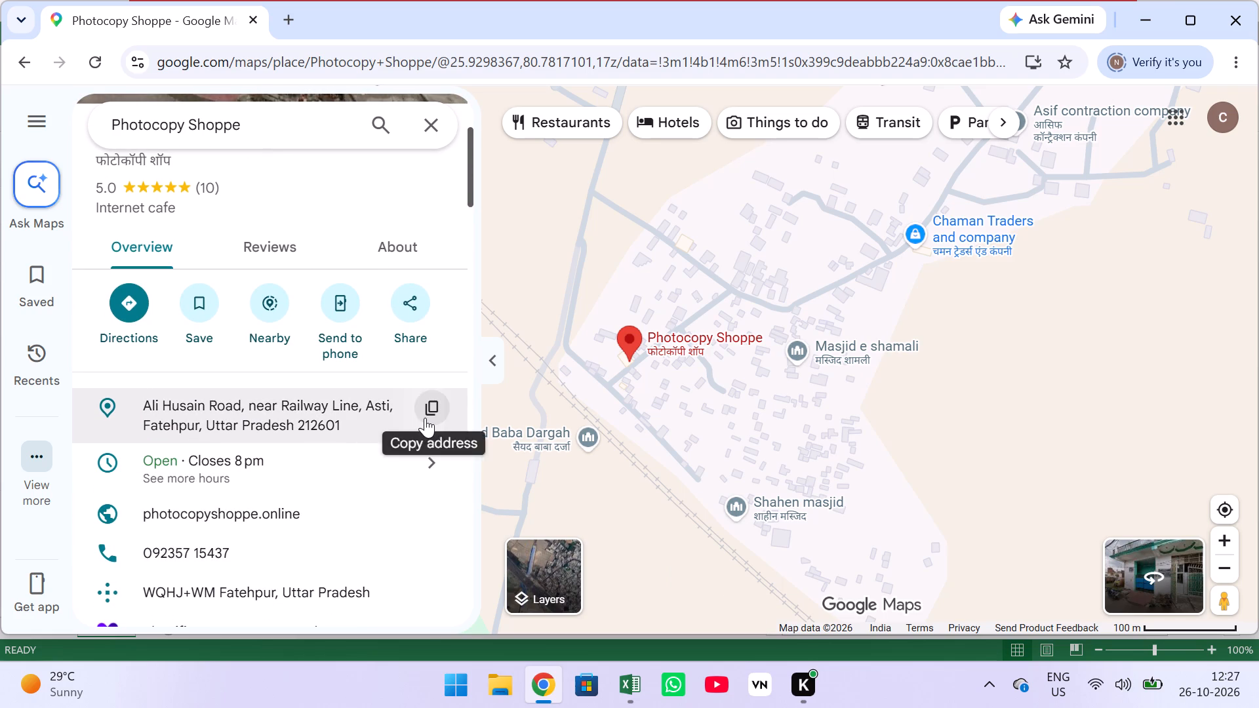
{"action": "left_click", "coordinate": [425, 418]}
{"action": "key", "text": "alt+Tab"}
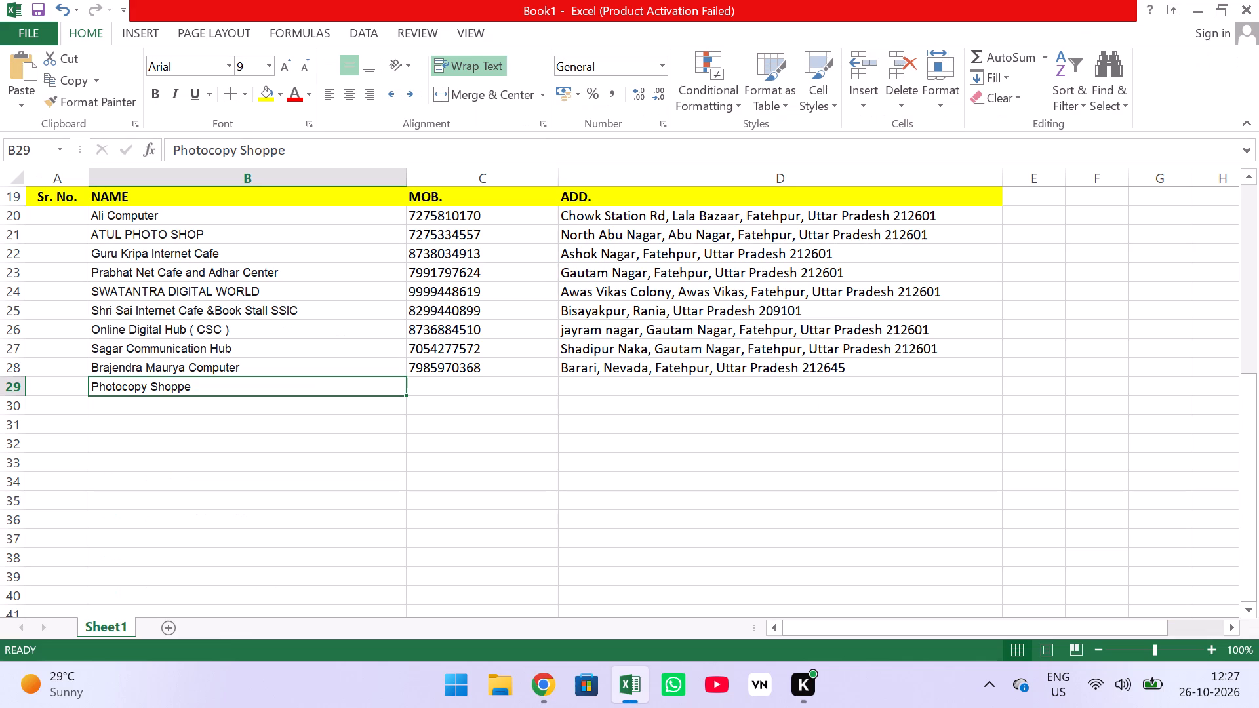
{"action": "left_click", "coordinate": [596, 391]}
{"action": "key", "text": "ctrl+v"}
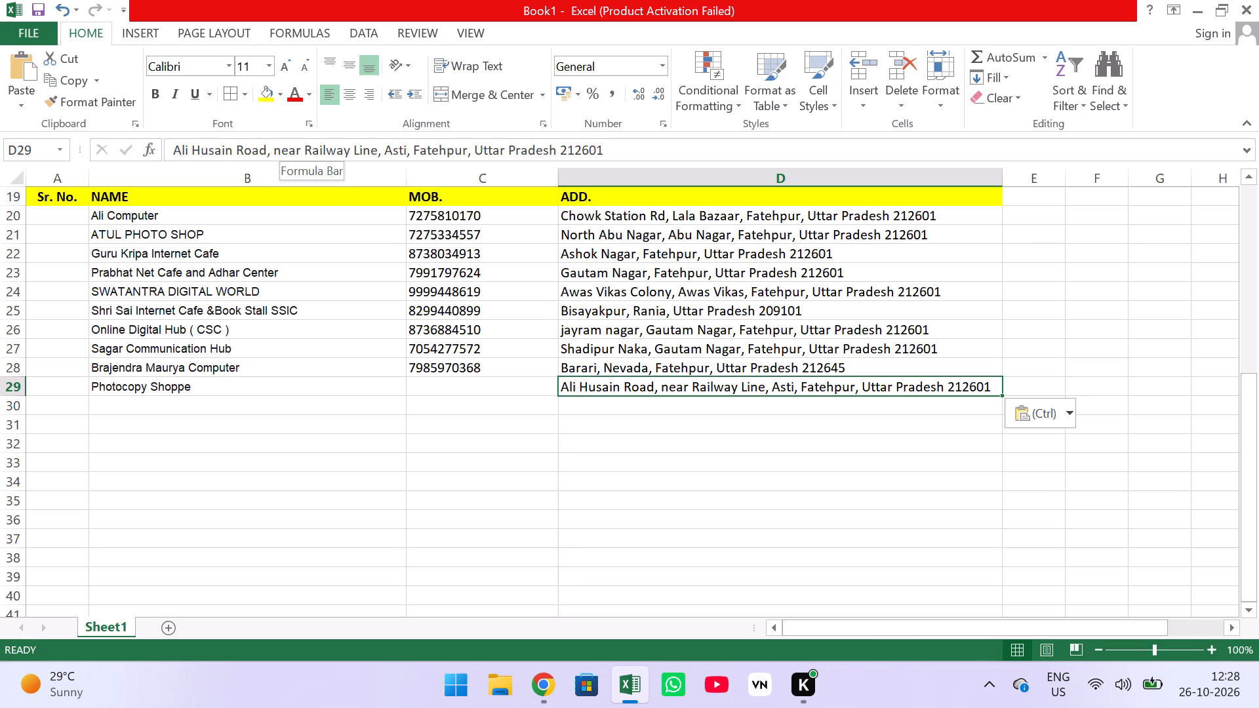
Remove the leading "Ali Husain Road," from the Photocopy Shoppe address in cell D29.
{"action": "left_click_drag", "start_coordinate": [170, 146], "coordinate": [275, 147]}
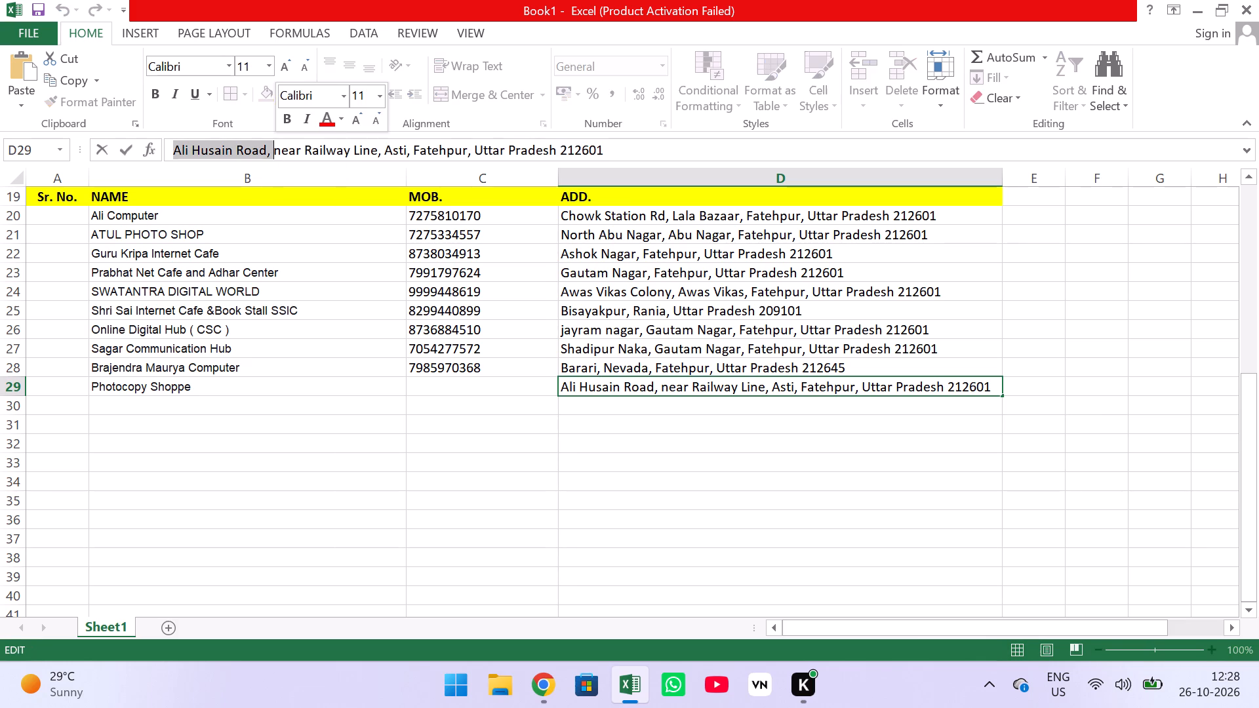
{"action": "key", "text": "BackSpace"}
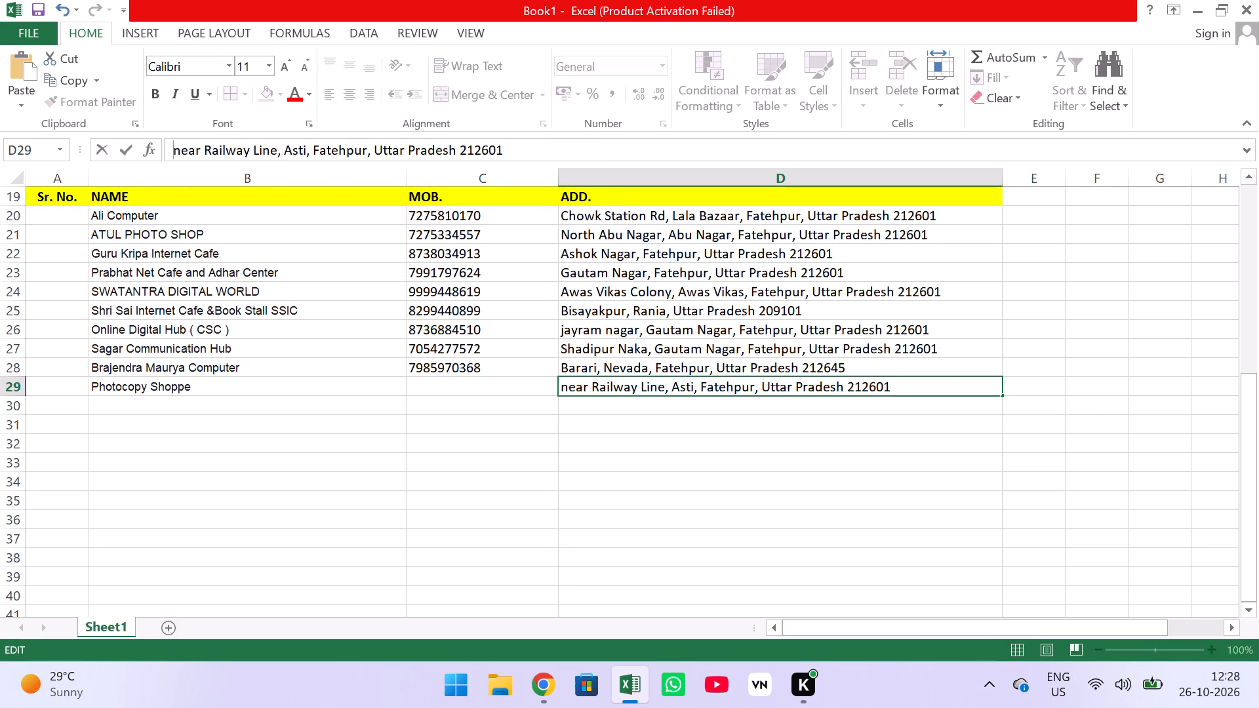
{"action": "key", "text": "alt+Tab"}
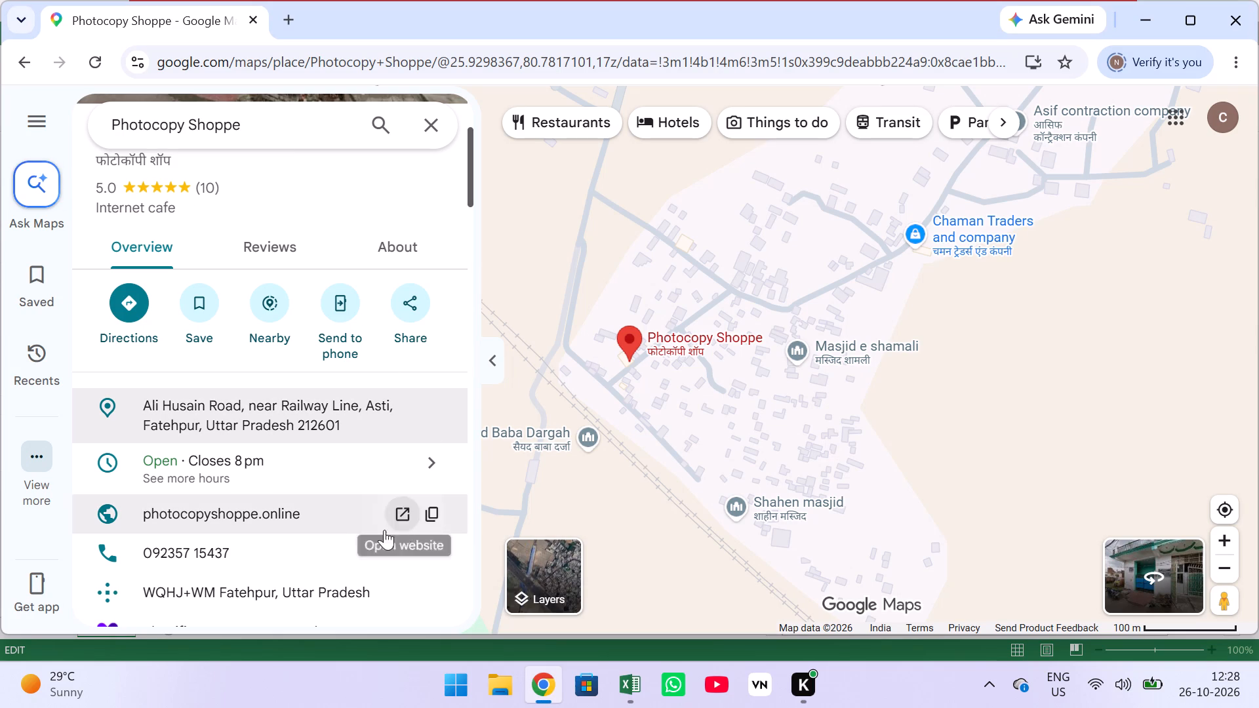
{"action": "left_click", "coordinate": [397, 560]}
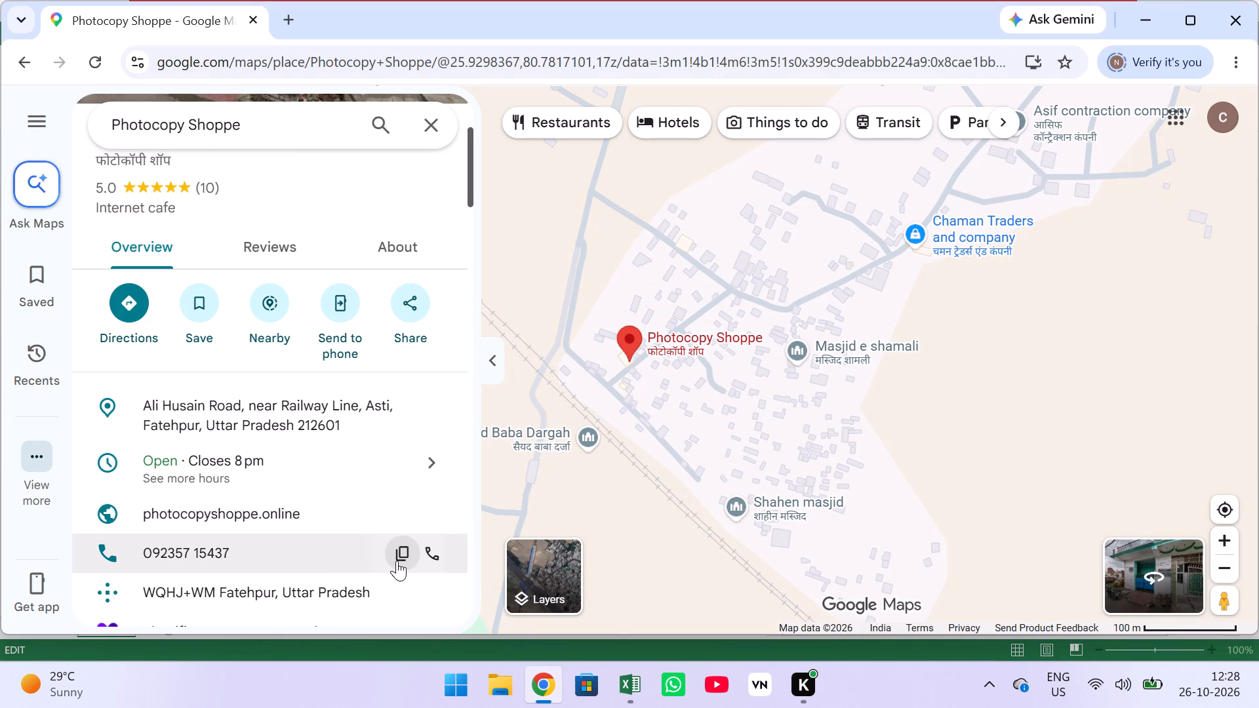
{"action": "key", "text": "alt+Tab"}
{"action": "left_click", "coordinate": [451, 392]}
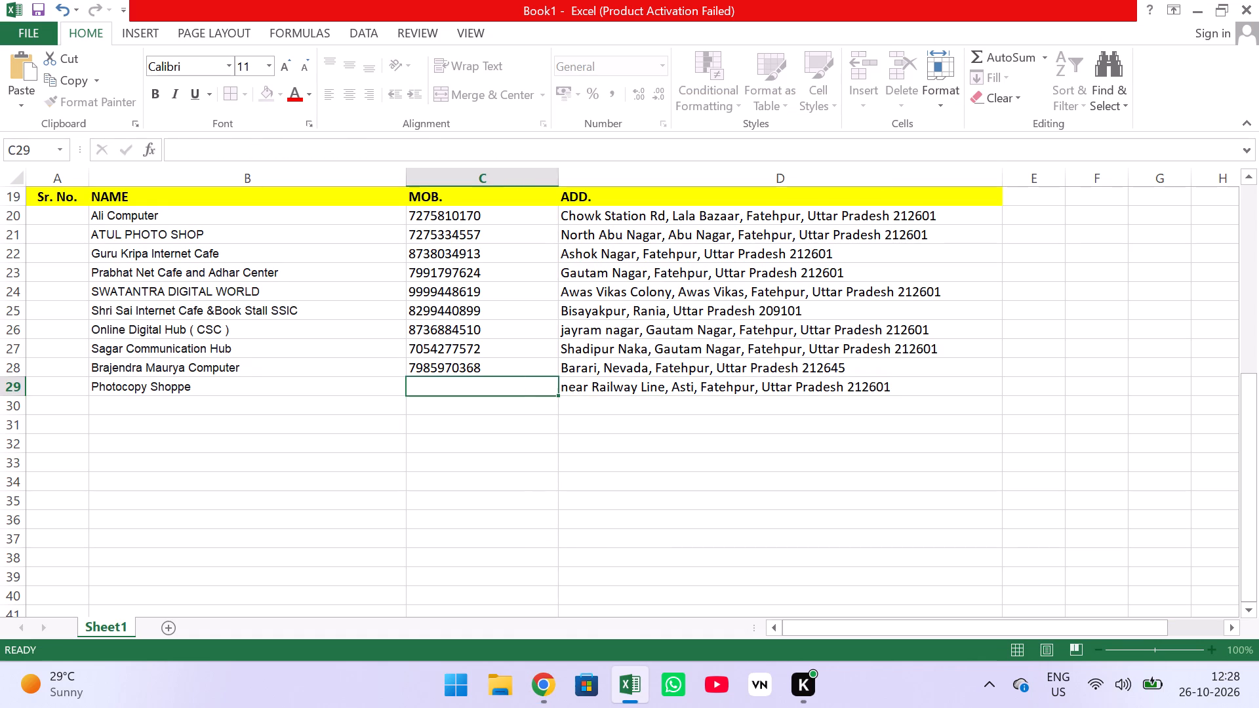
{"action": "key", "text": "ctrl+v"}
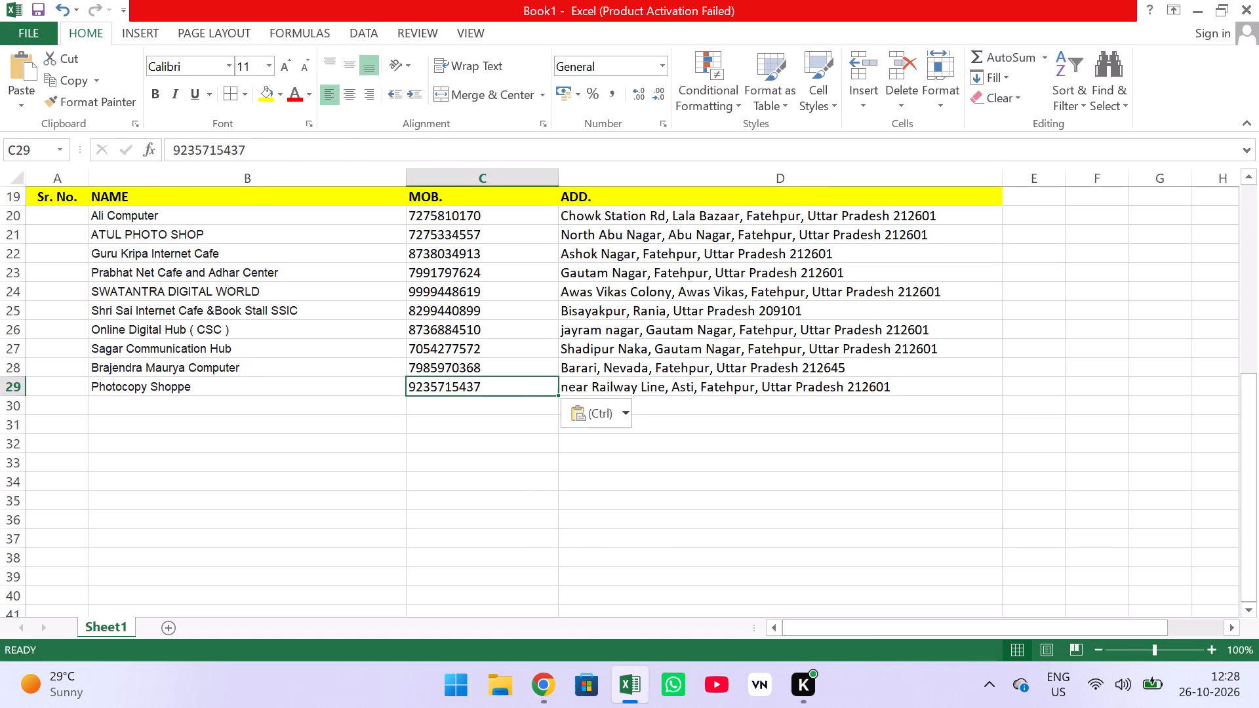
Return to the net cafe search results in Chrome, open the E-gallery Online Solutions listing and copy its name into Excel cell B30.
{"action": "key", "text": "alt+Tab"}
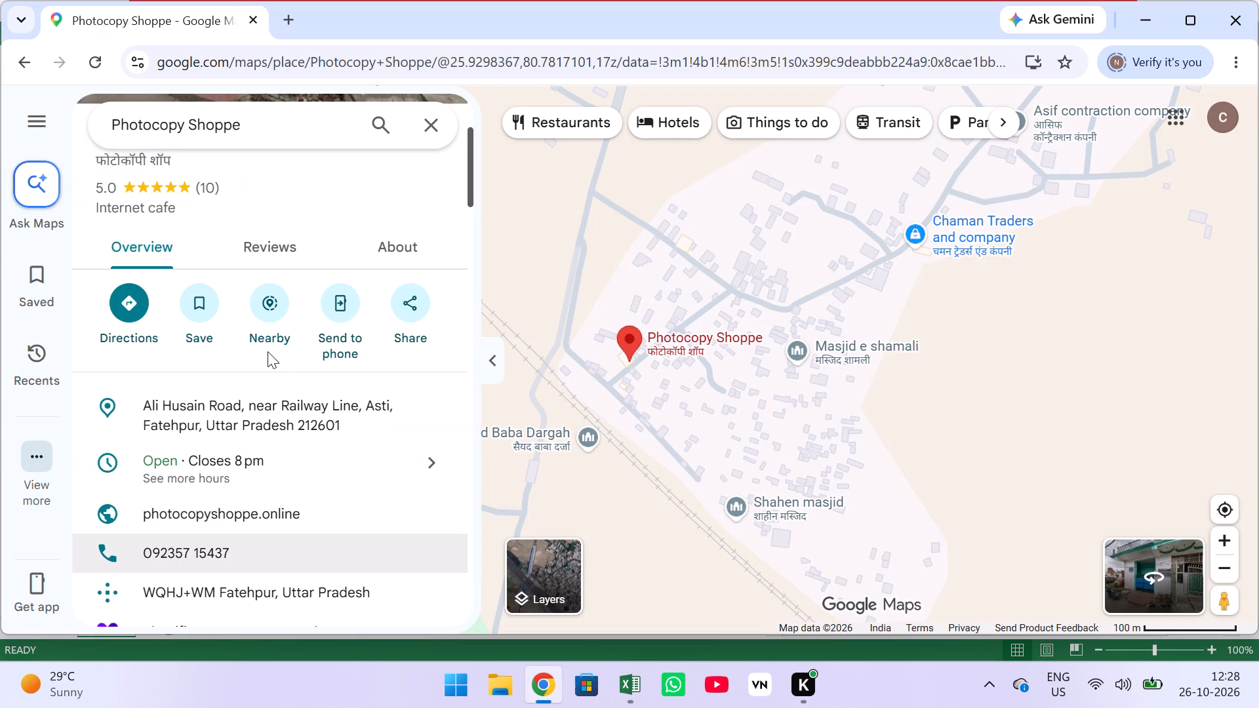
{"action": "left_click", "coordinate": [26, 62]}
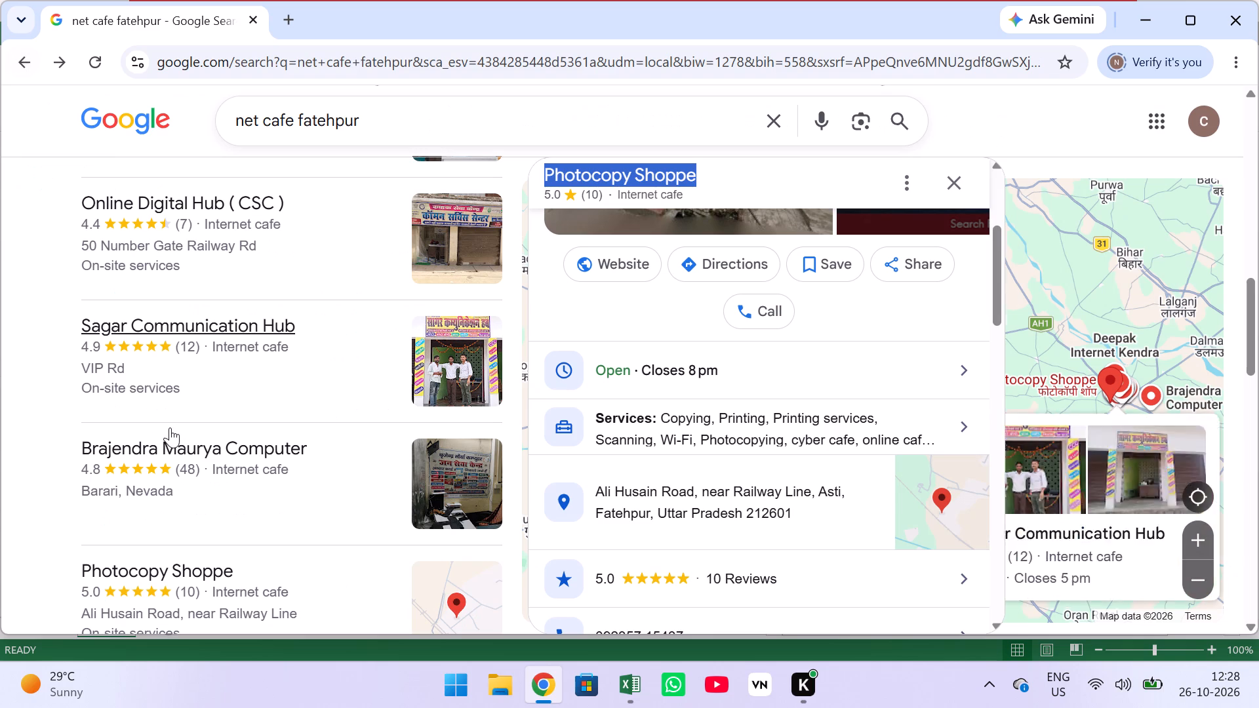
{"action": "scroll", "coordinate": [172, 433], "scroll_direction": "down", "scroll_amount": 7}
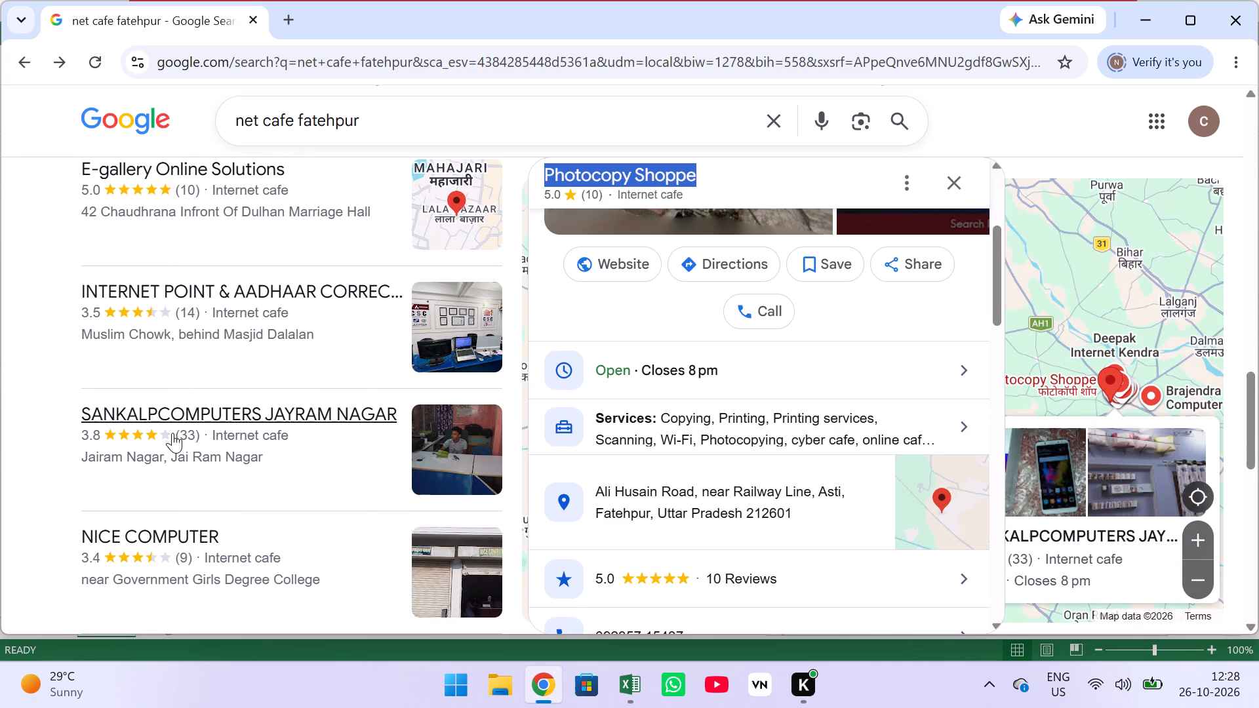
{"action": "left_click", "coordinate": [138, 172]}
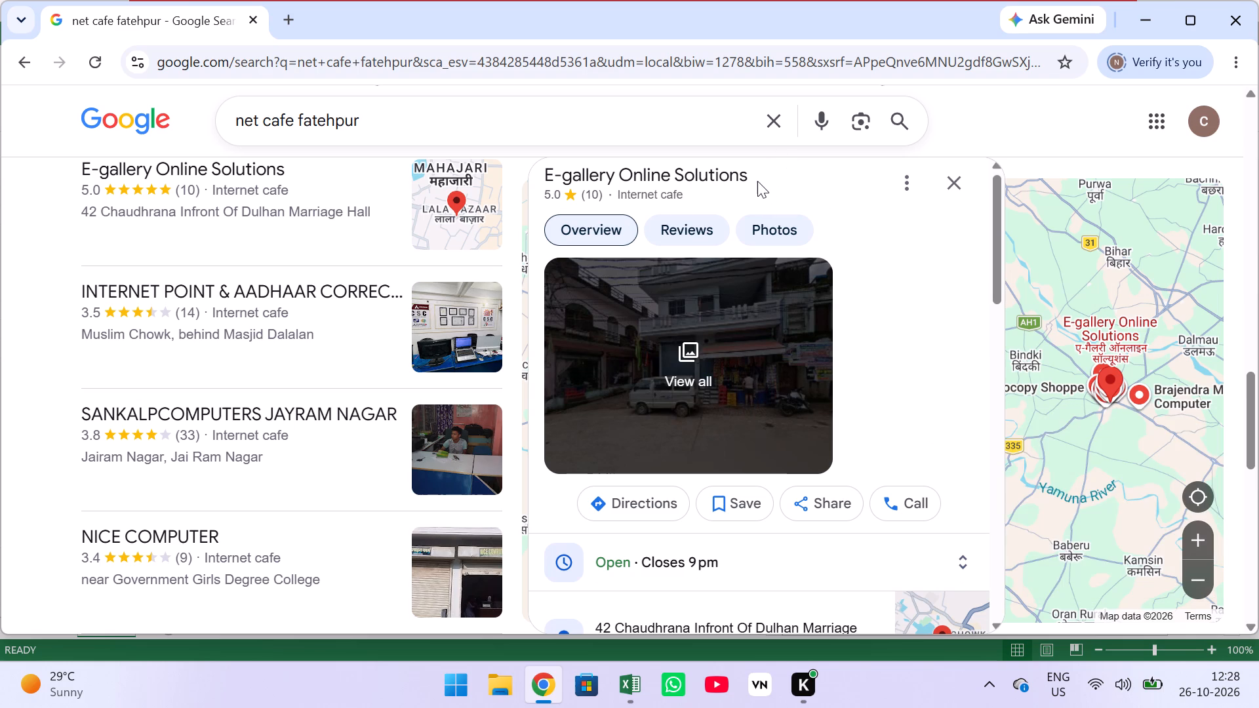
{"action": "left_click_drag", "start_coordinate": [755, 176], "coordinate": [534, 172]}
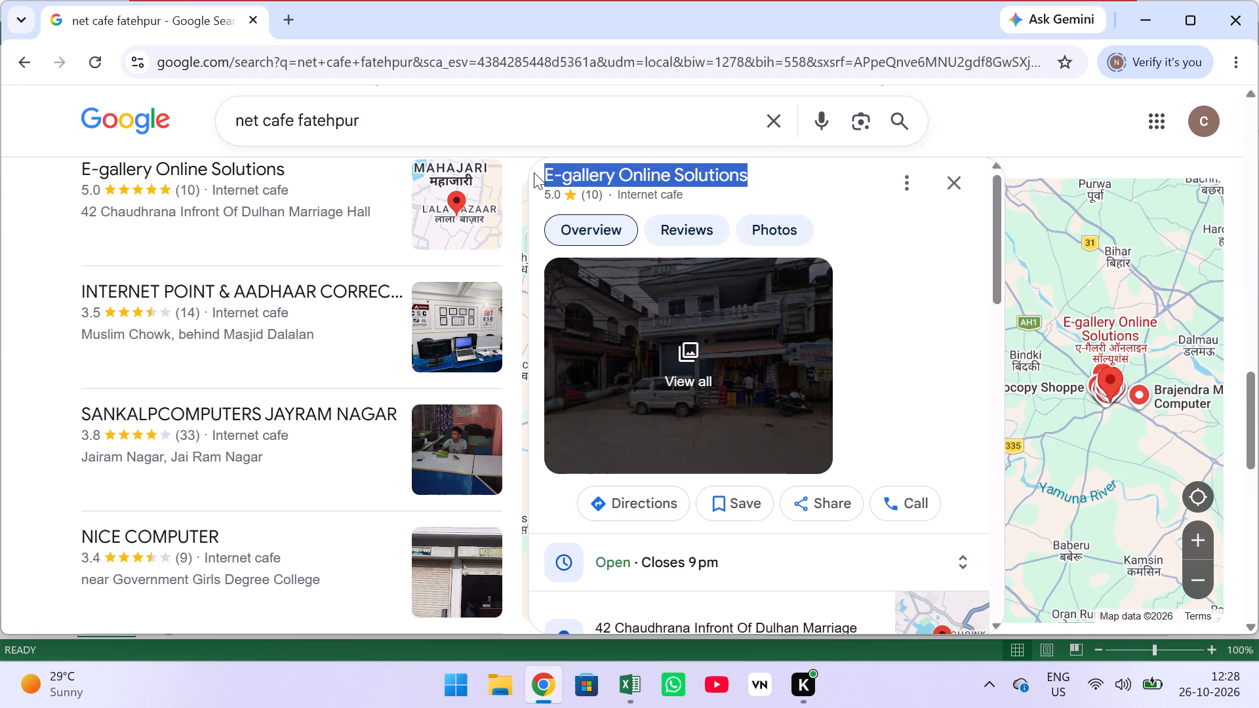
{"action": "key", "text": "ctrl+c"}
{"action": "key", "text": "alt+Tab"}
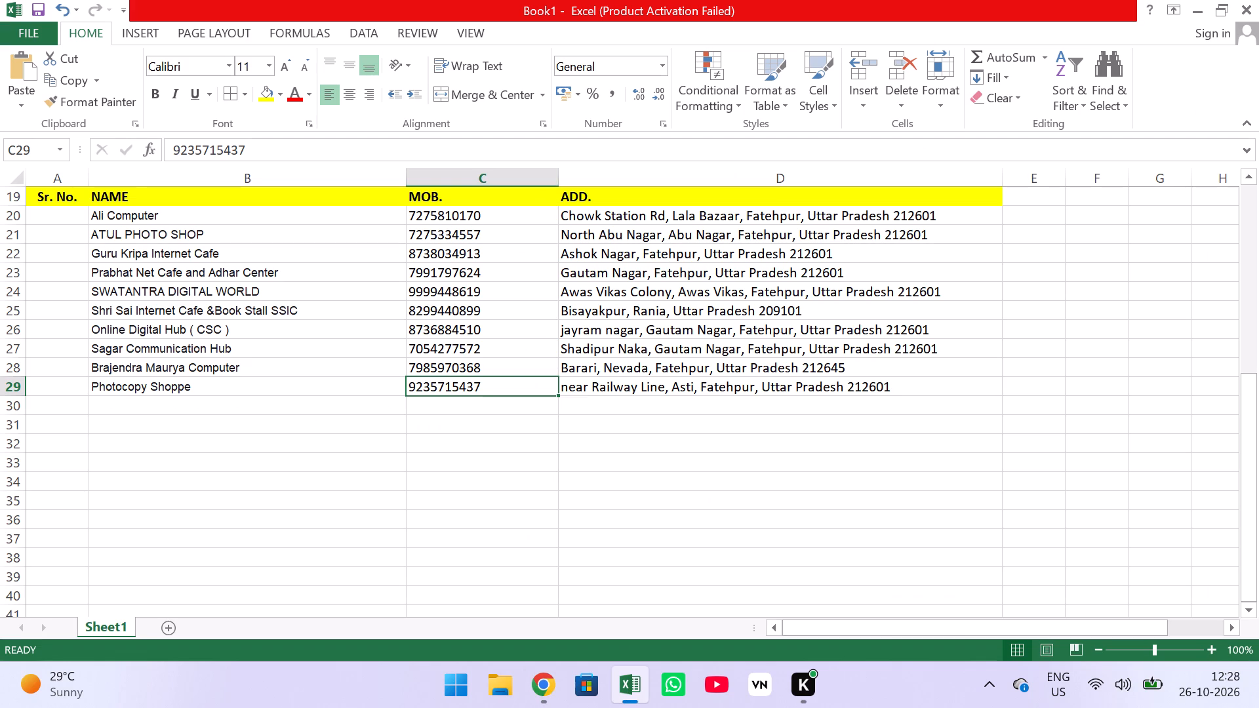
{"action": "left_click", "coordinate": [184, 403]}
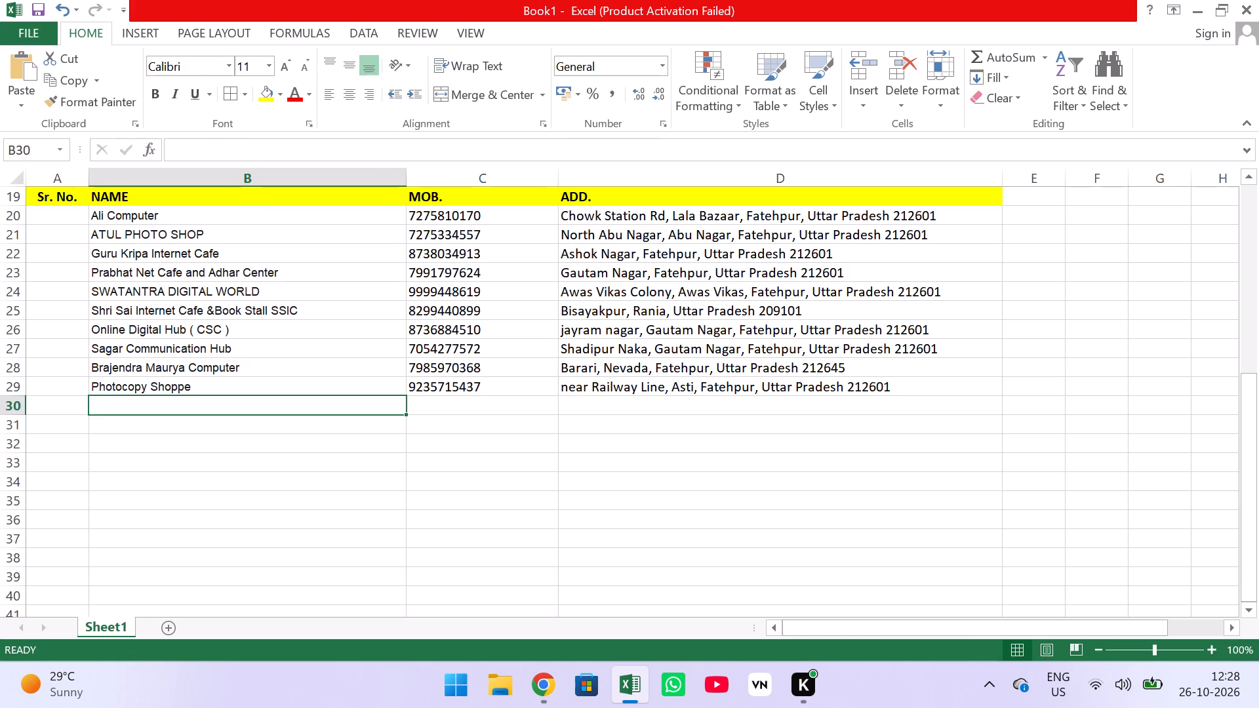
{"action": "key", "text": "ctrl+v"}
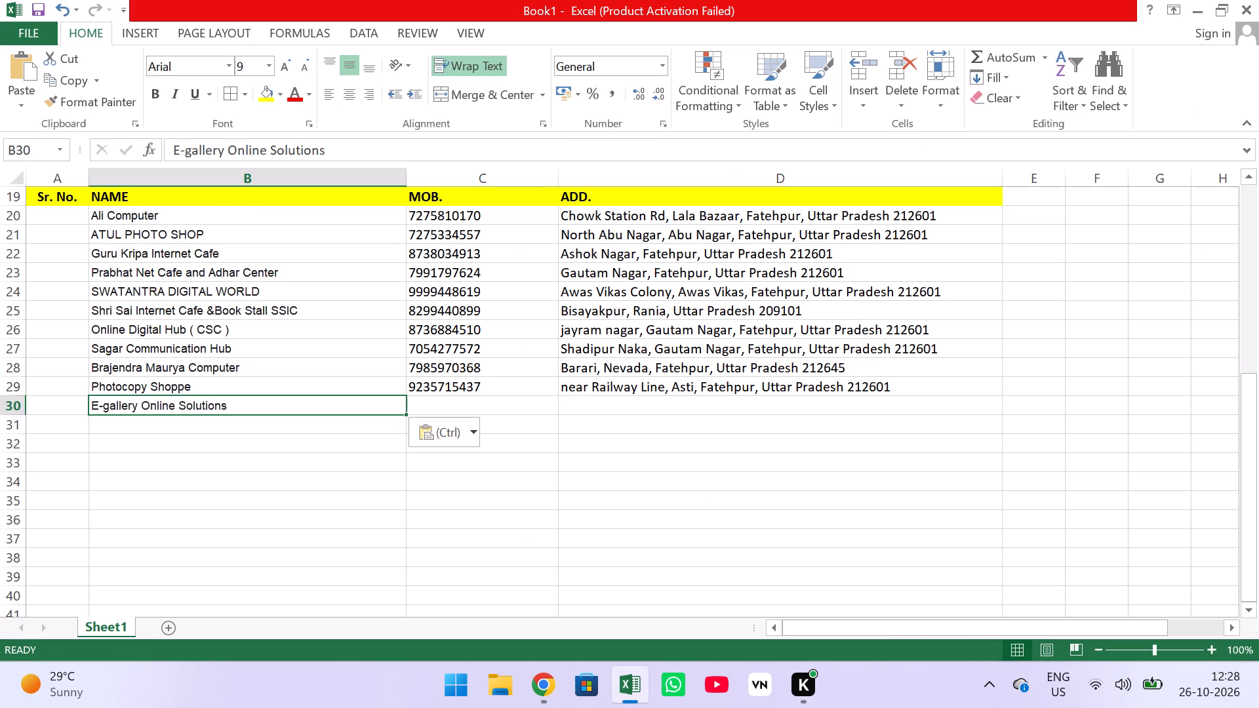
Open E-gallery Online Solutions' Google Maps page in Chrome and copy its address into Excel cell D30.
{"action": "key", "text": "alt+Tab"}
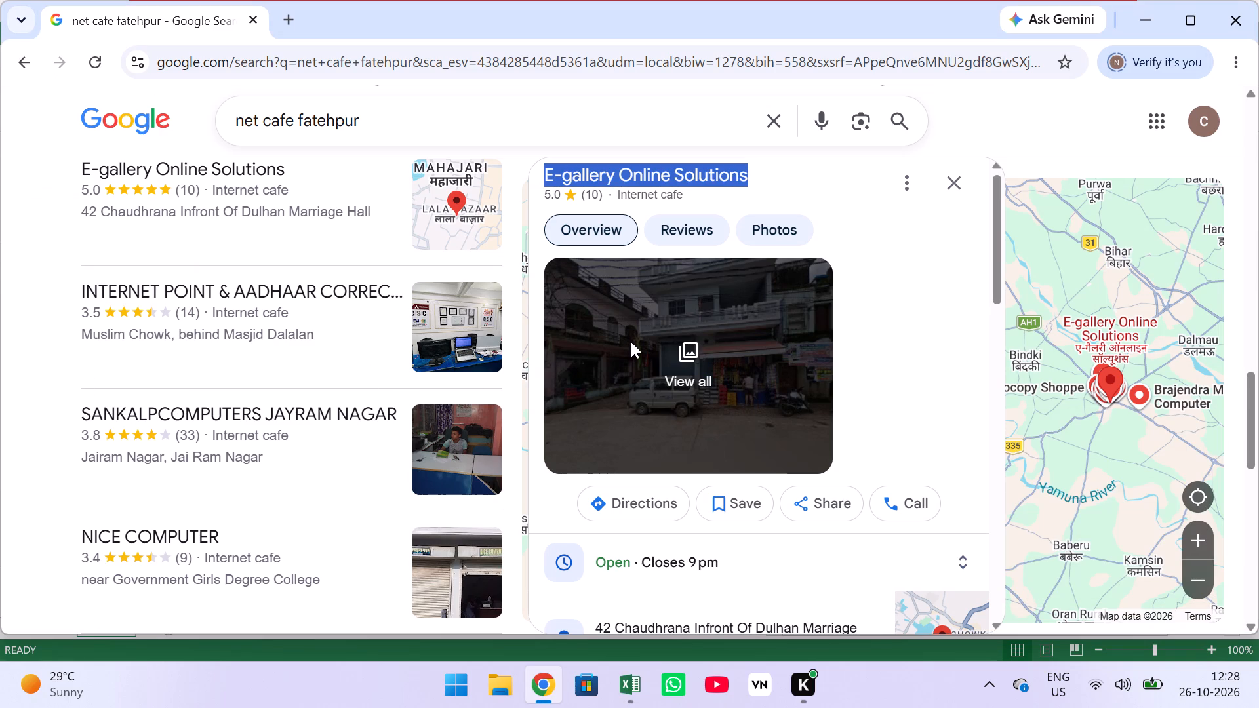
{"action": "left_click", "coordinate": [771, 182]}
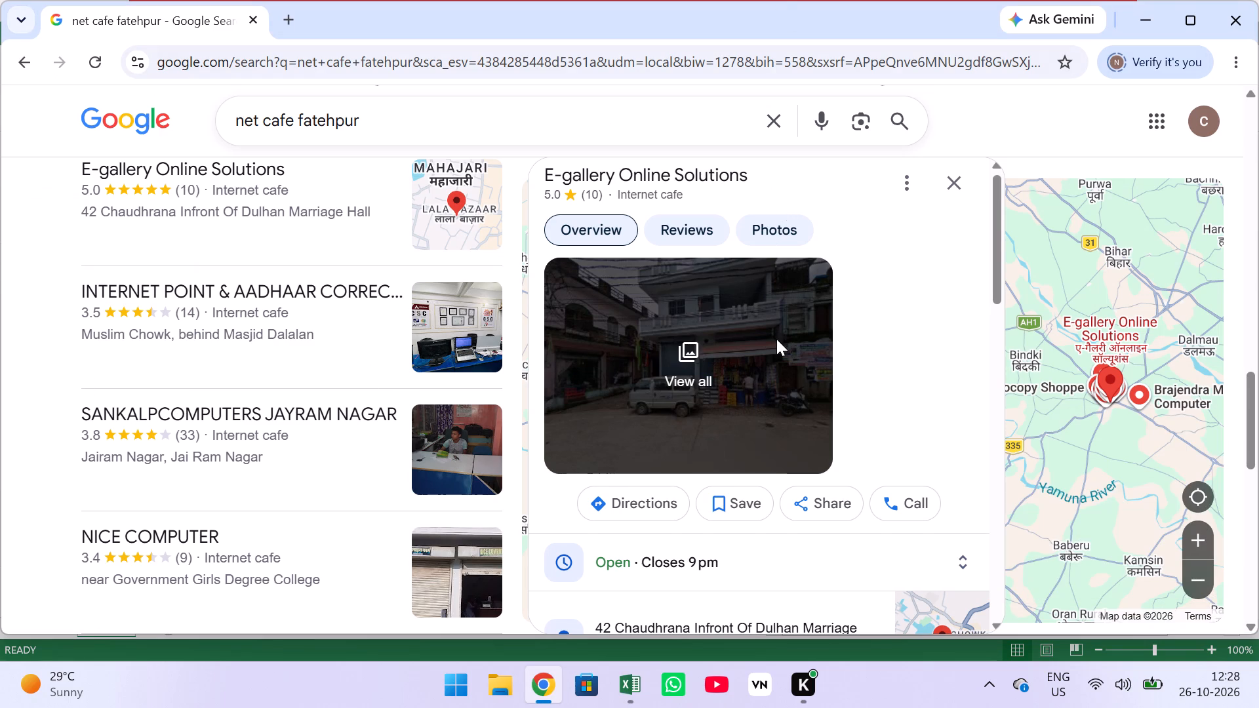
{"action": "scroll", "coordinate": [776, 339], "scroll_direction": "down", "scroll_amount": 3}
{"action": "left_click", "coordinate": [839, 399]}
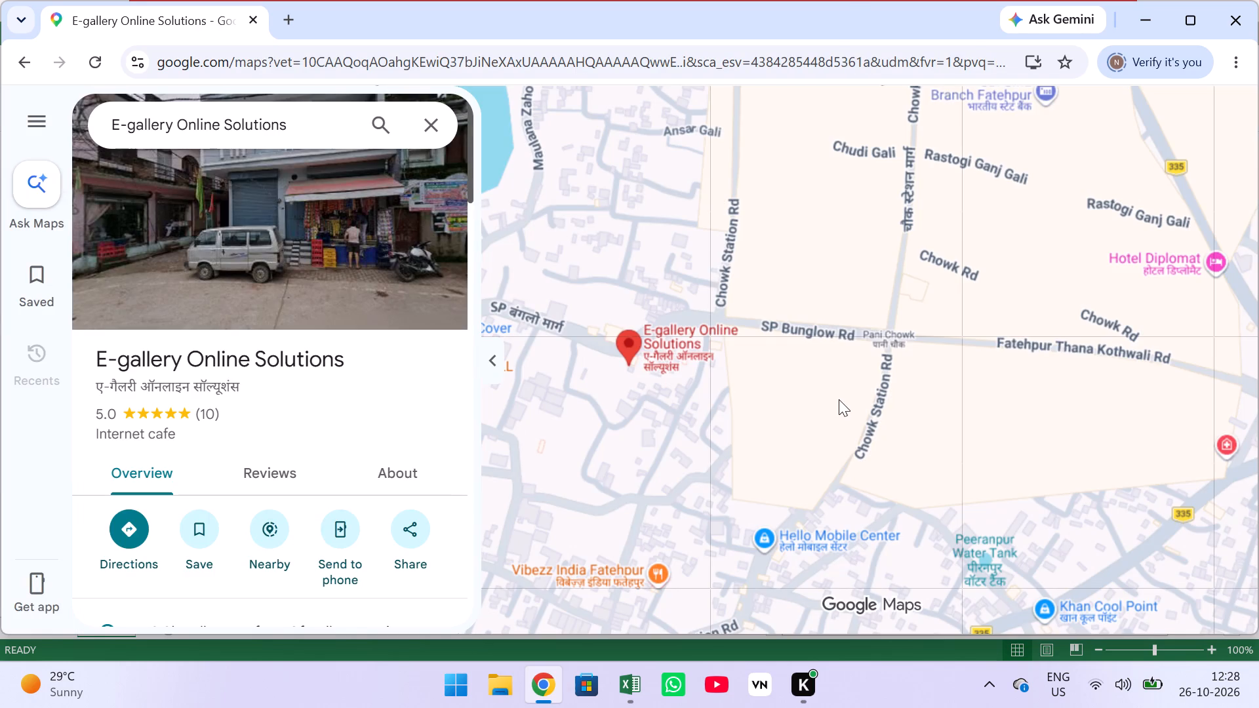
{"action": "scroll", "coordinate": [340, 422], "scroll_direction": "down", "scroll_amount": 4}
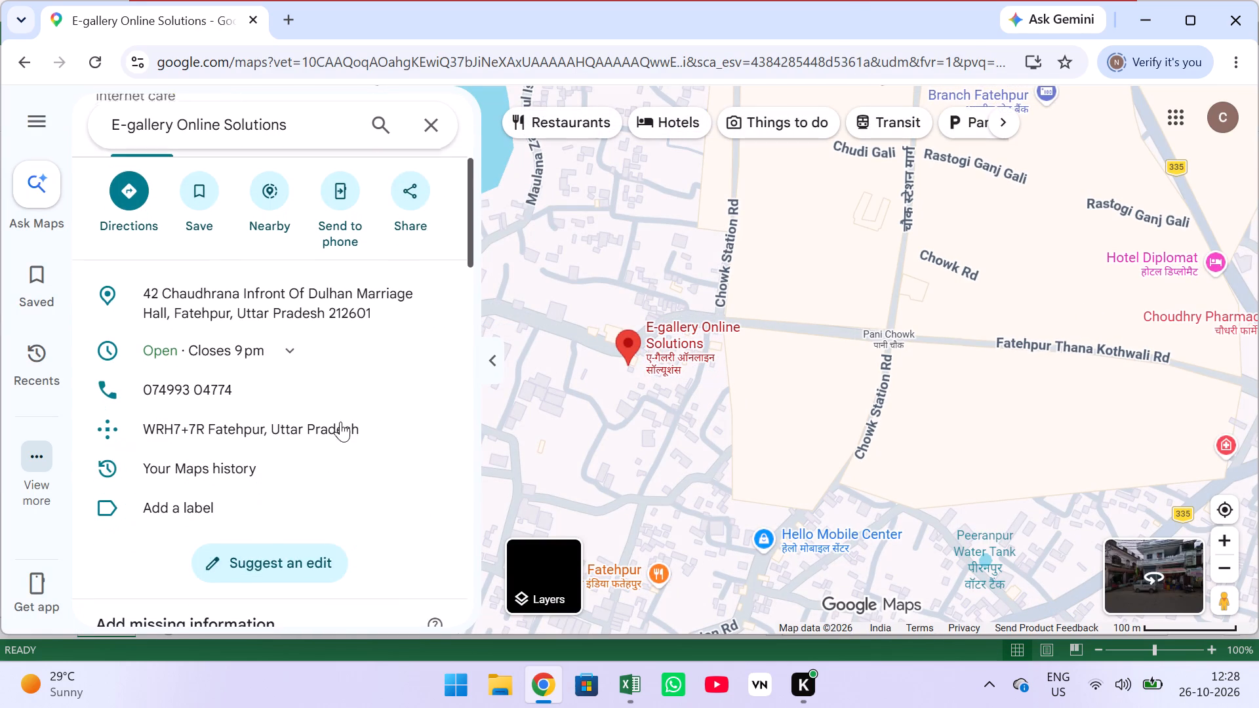
{"action": "left_click", "coordinate": [423, 283]}
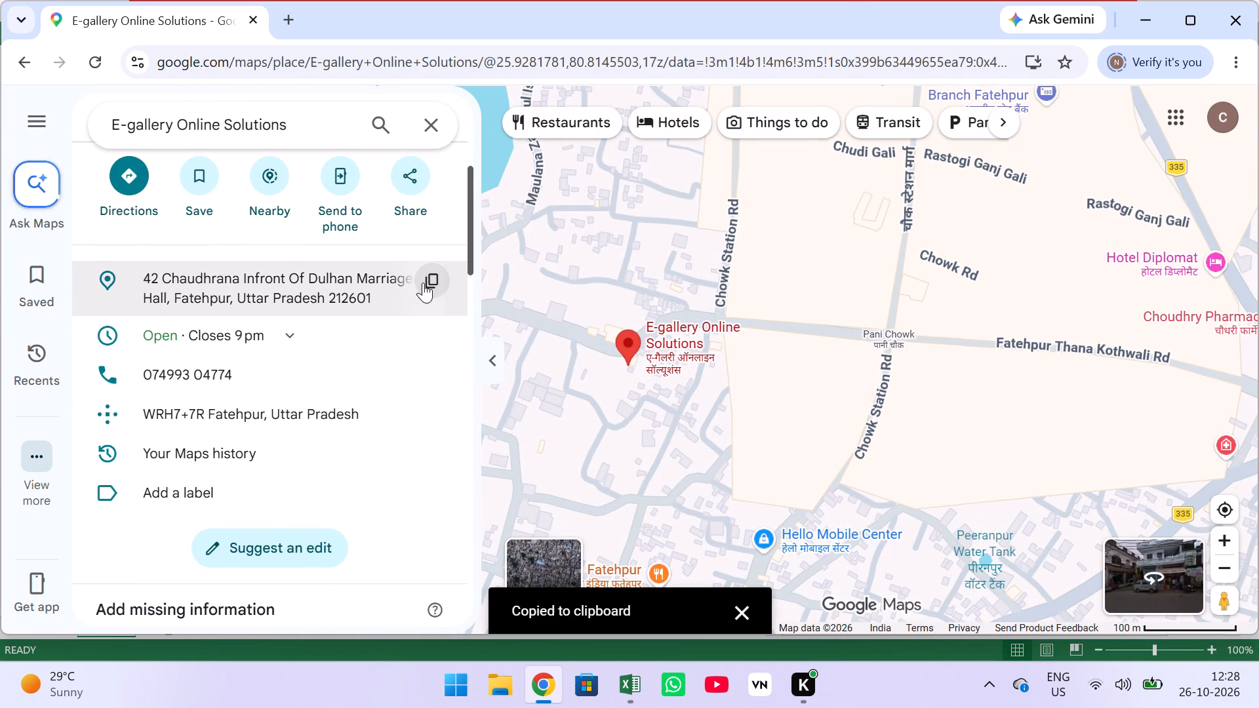
{"action": "key", "text": "alt+Tab"}
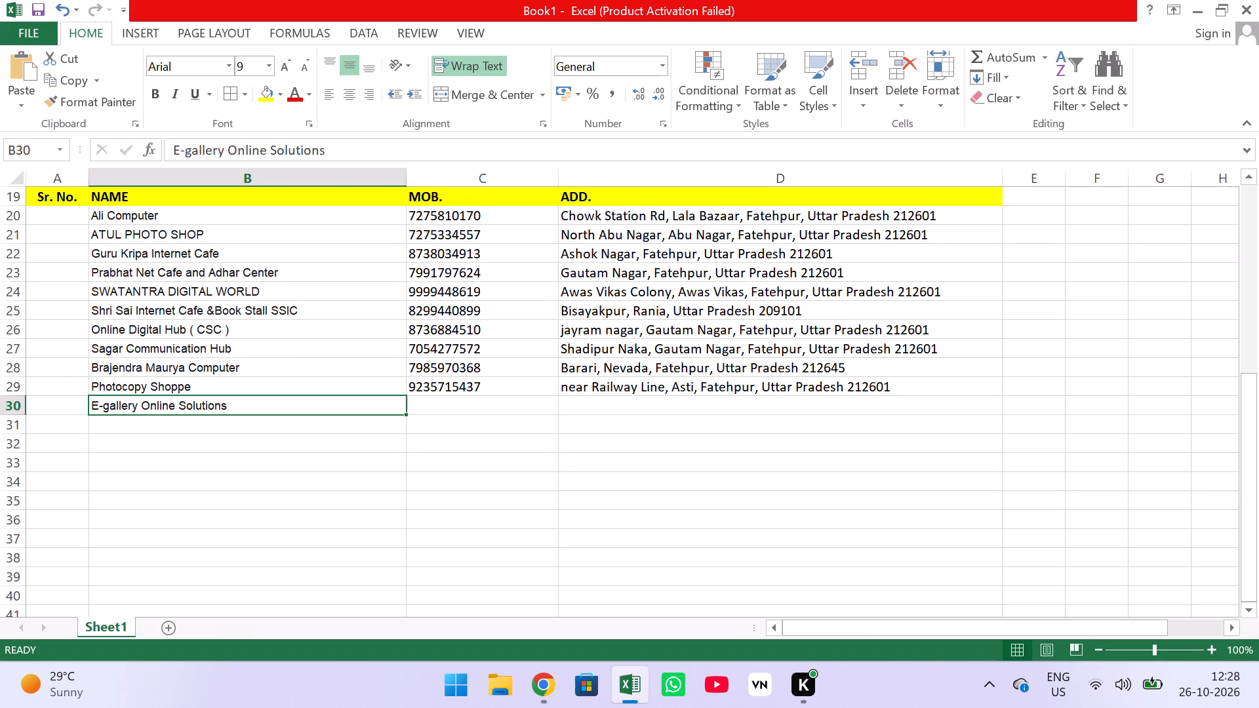
{"action": "left_click", "coordinate": [624, 415]}
{"action": "left_click", "coordinate": [635, 403]}
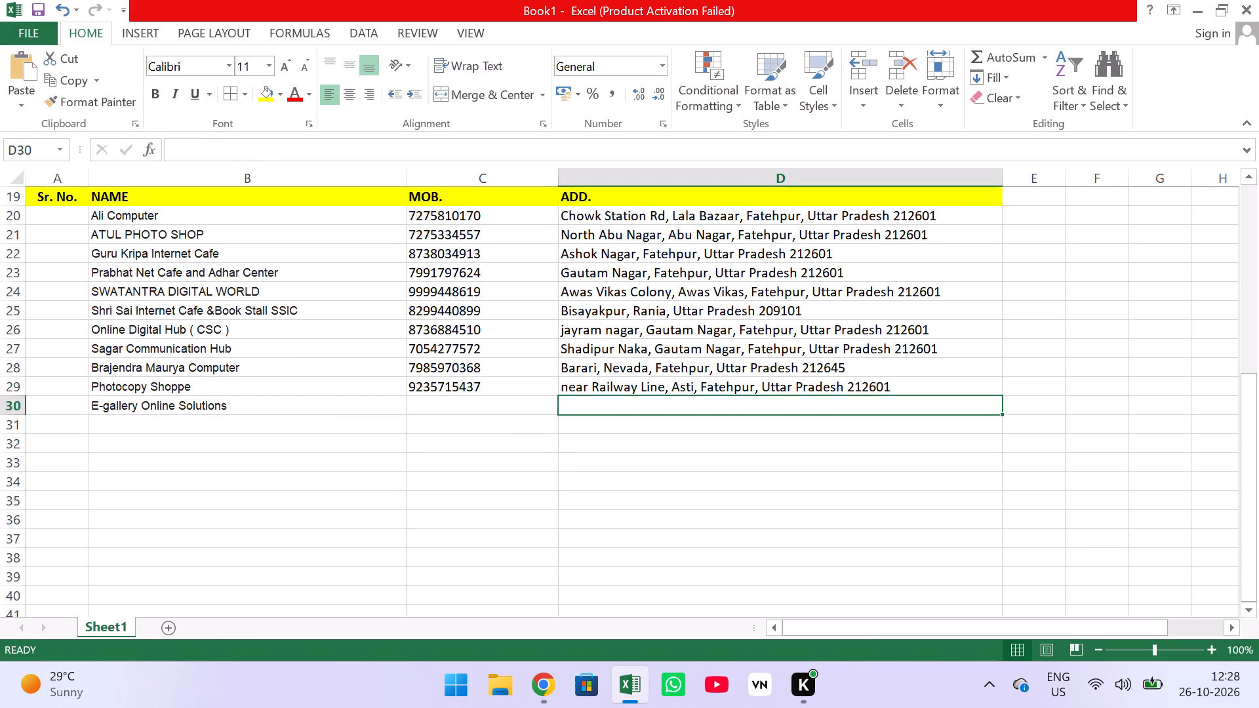
{"action": "key", "text": "ctrl+v"}
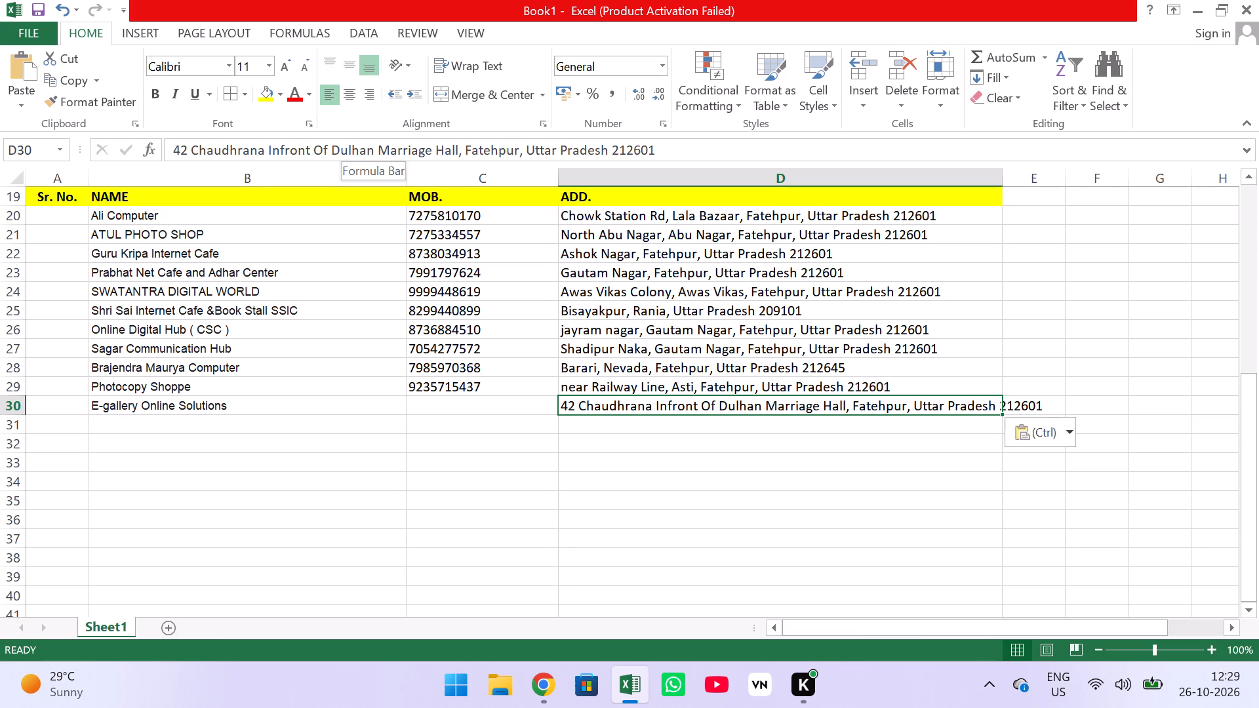
Remove the leading "42 Chaudhrana Infront Of" and the leftover space from the E-gallery Online Solutions address in cell D30.
{"action": "left_click", "coordinate": [329, 149]}
{"action": "left_click_drag", "start_coordinate": [329, 149], "coordinate": [231, 151]}
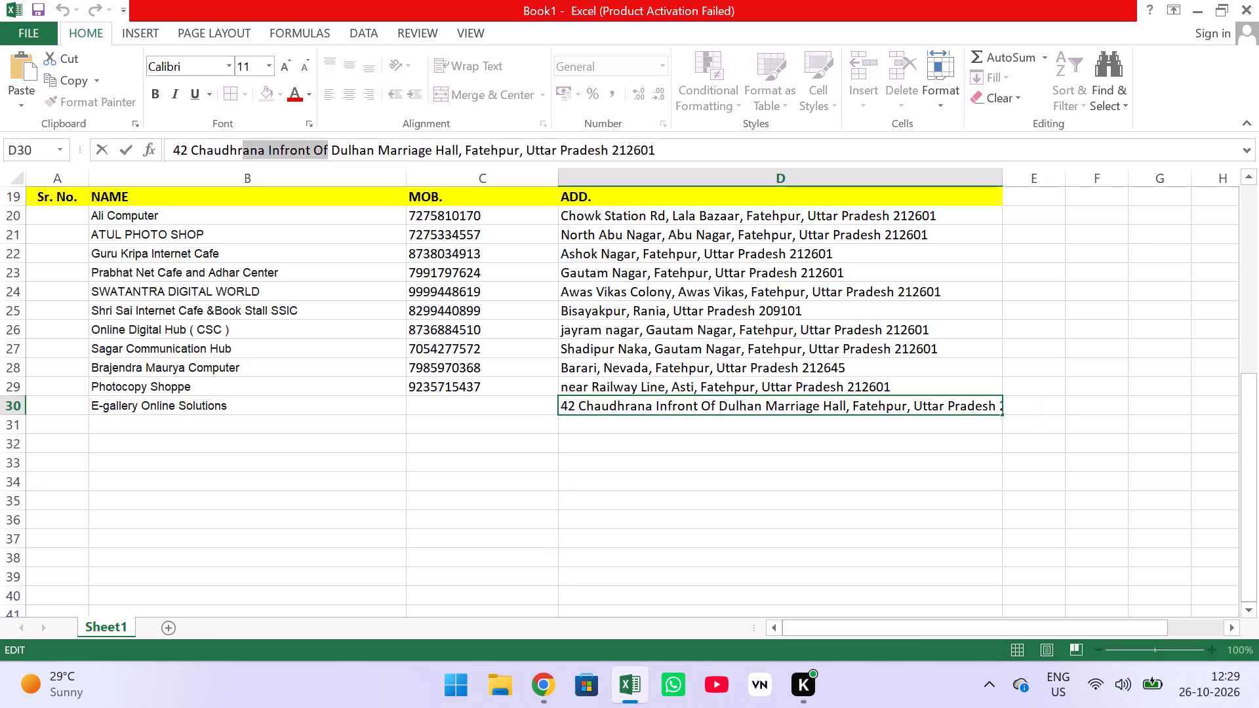
{"action": "left_click_drag", "start_coordinate": [231, 151], "coordinate": [164, 153]}
{"action": "key", "text": "BackSpace"}
{"action": "key", "text": "Right"}
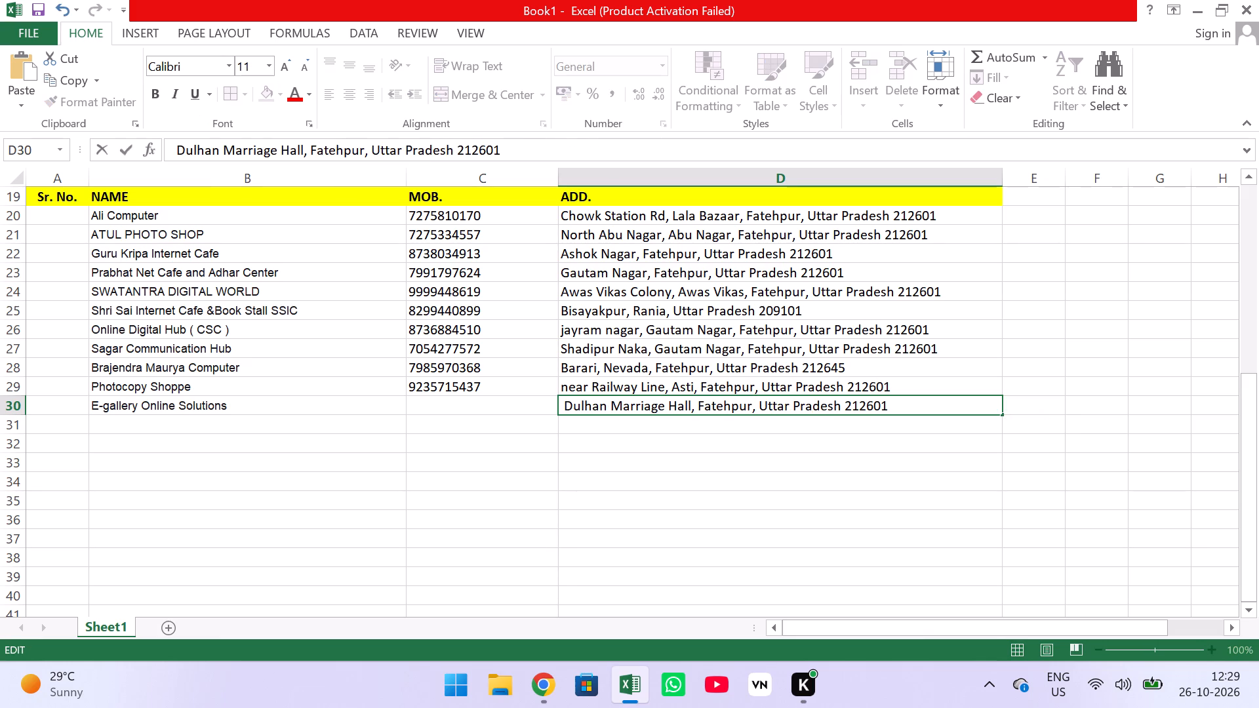
{"action": "key", "text": "BackSpace"}
Copy E-gallery Online Solutions' phone number from its Google Maps page in Chrome into Excel cell C30.
{"action": "key", "text": "alt+Tab"}
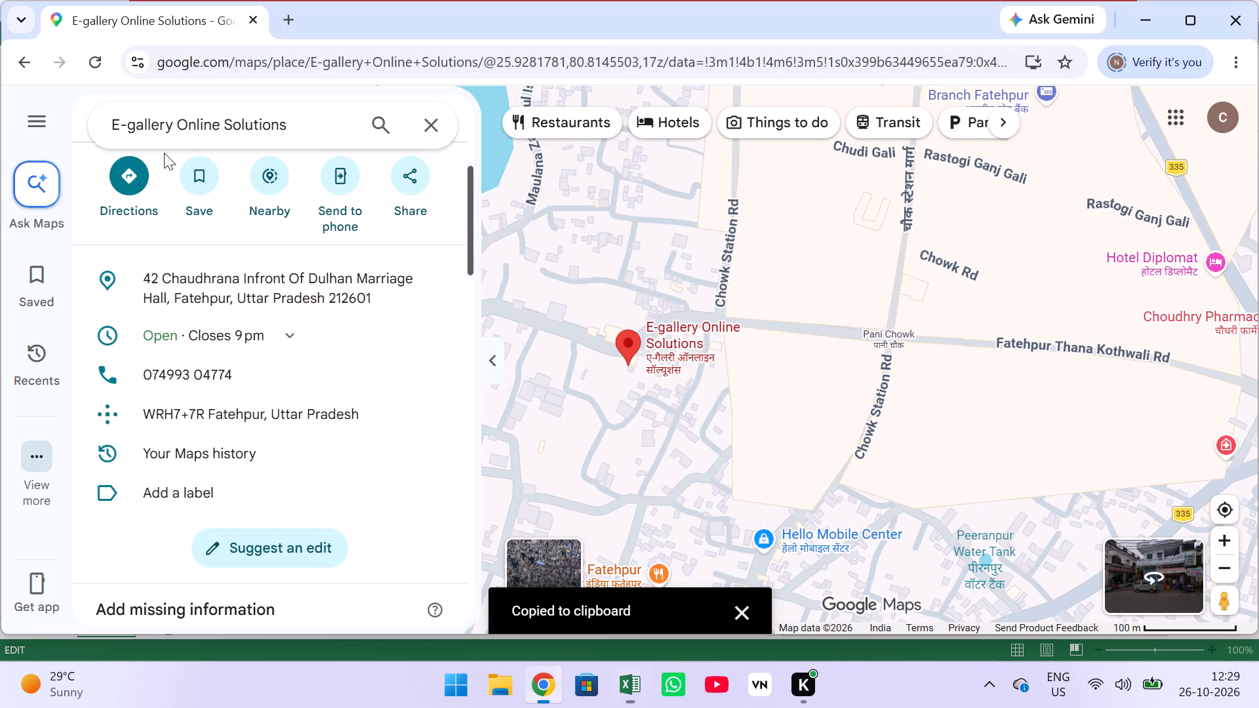
{"action": "left_click", "coordinate": [395, 389]}
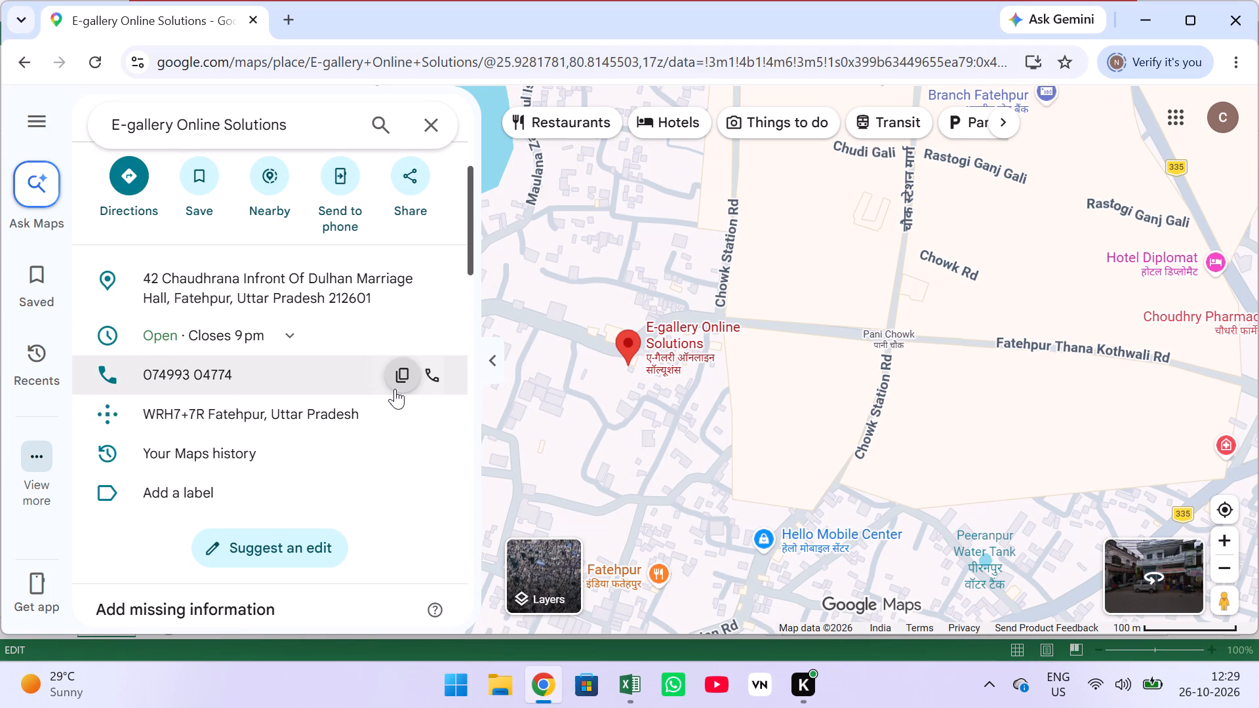
{"action": "key", "text": "alt+Tab"}
{"action": "left_click", "coordinate": [450, 400]}
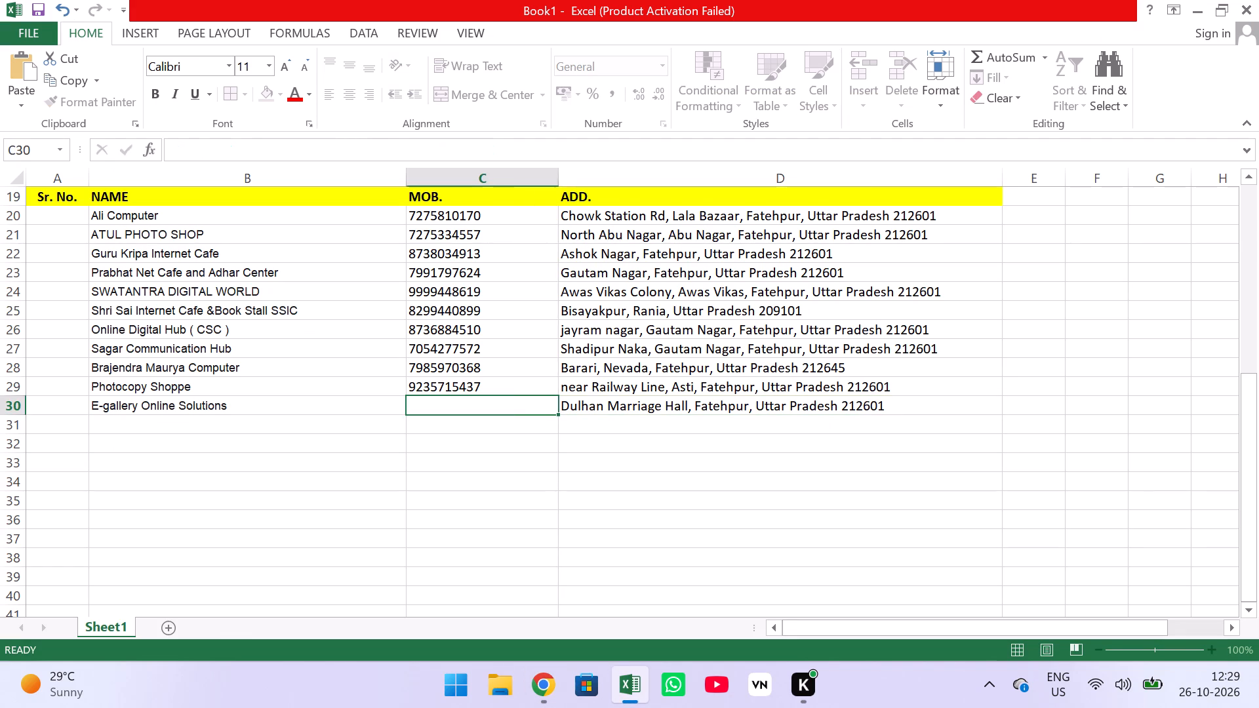
{"action": "key", "text": "ctrl+v"}
Return to the net cafe results in Chrome, open the INTERNET POINT & AADHAAR CORRECTION CENTRE listing and copy its name into Excel cell B31.
{"action": "key", "text": "alt+Tab"}
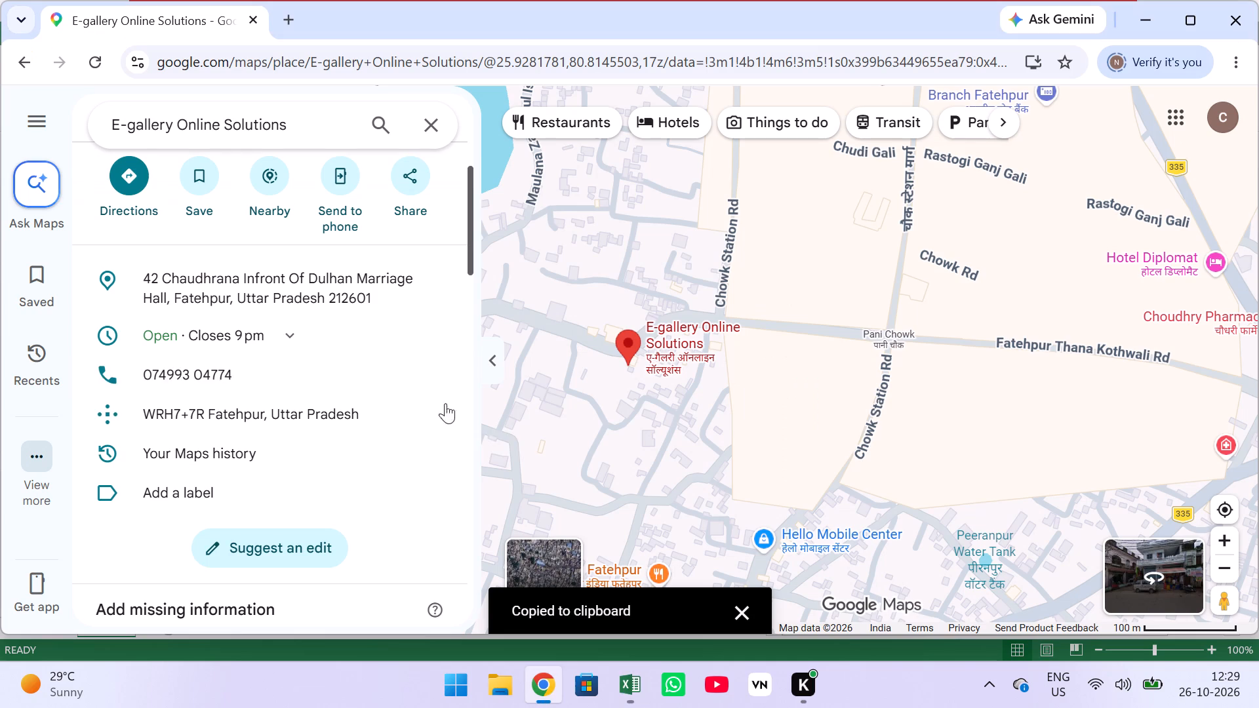
{"action": "left_click", "coordinate": [14, 60]}
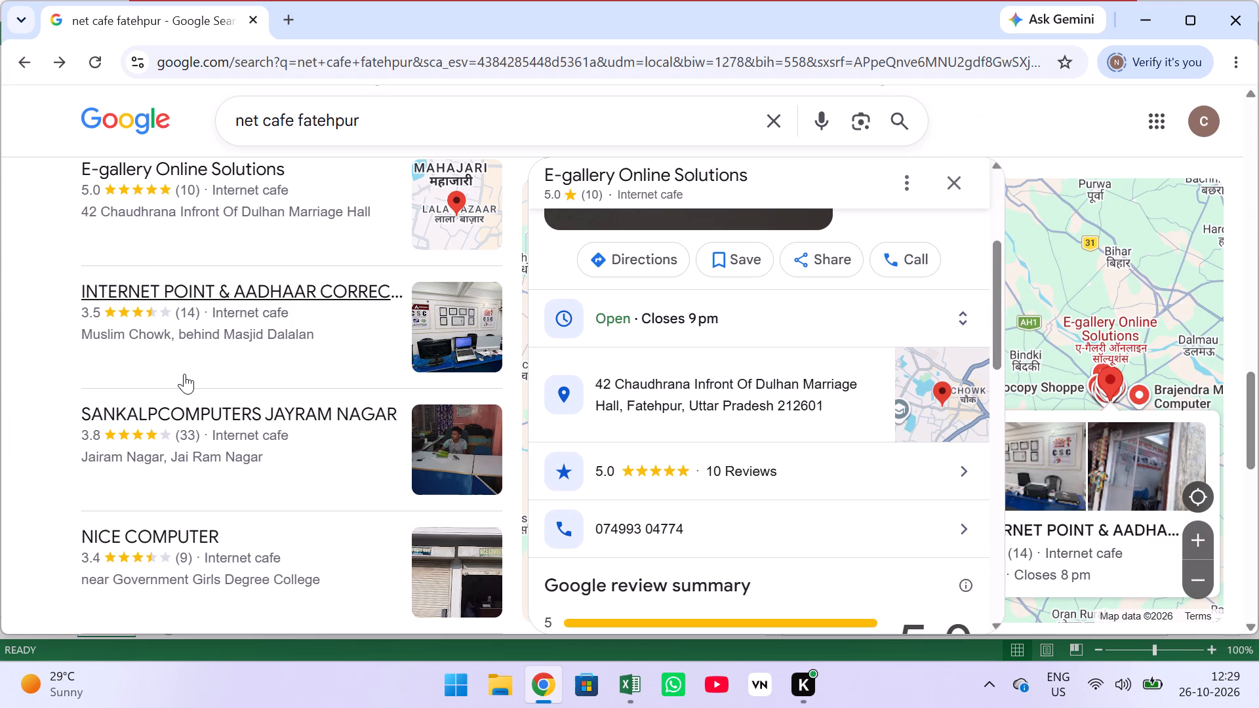
{"action": "left_click", "coordinate": [149, 298]}
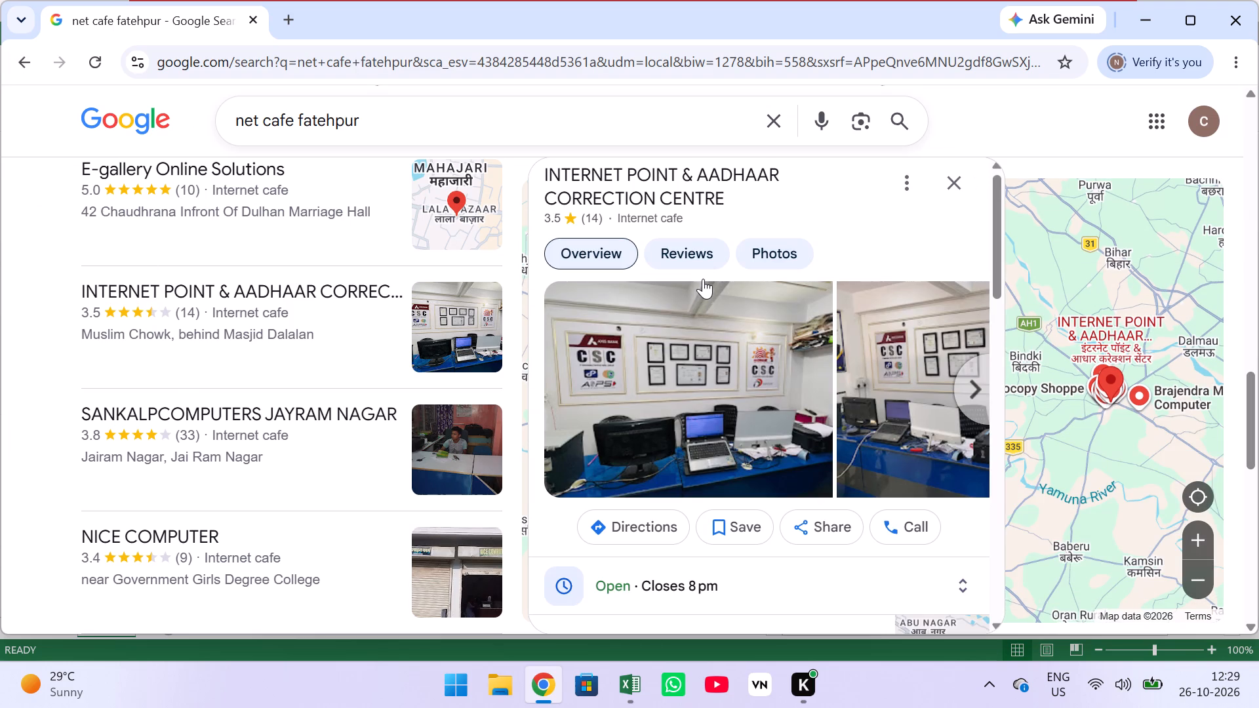
{"action": "left_click_drag", "start_coordinate": [733, 198], "coordinate": [546, 176]}
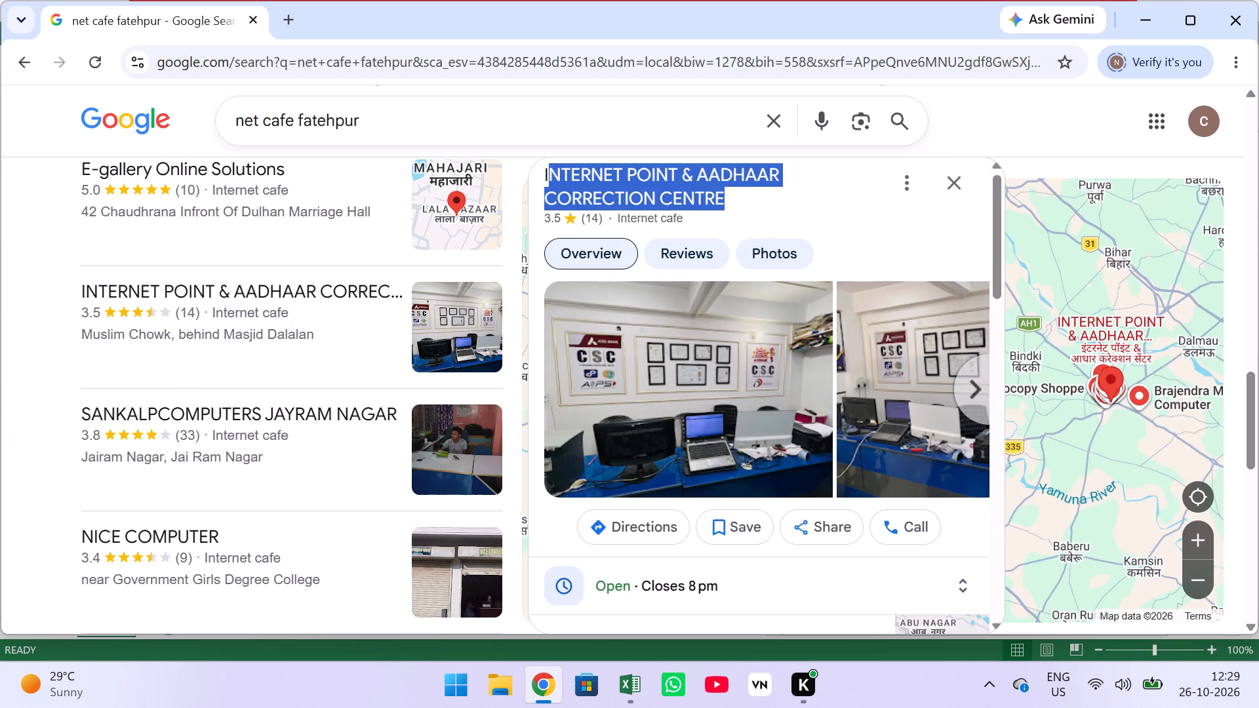
{"action": "left_click_drag", "start_coordinate": [546, 176], "coordinate": [542, 176]}
{"action": "key", "text": "ctrl+c"}
{"action": "key", "text": "alt+Tab"}
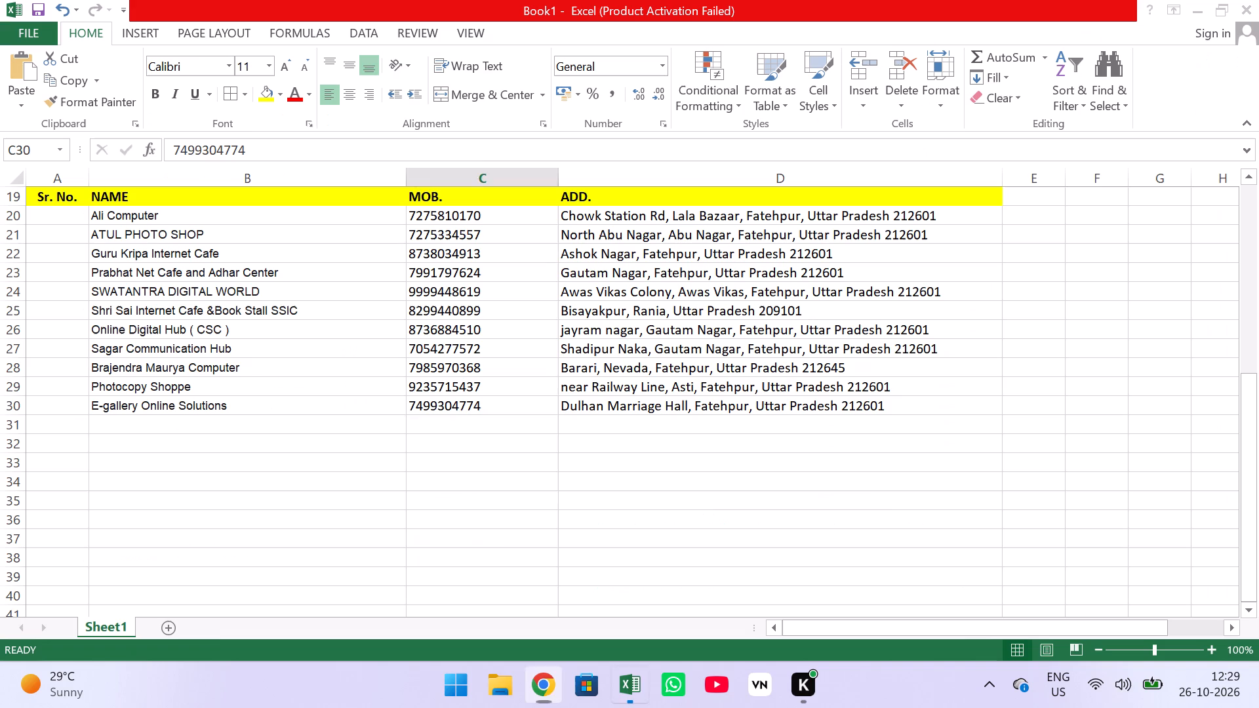
{"action": "left_click", "coordinate": [139, 419]}
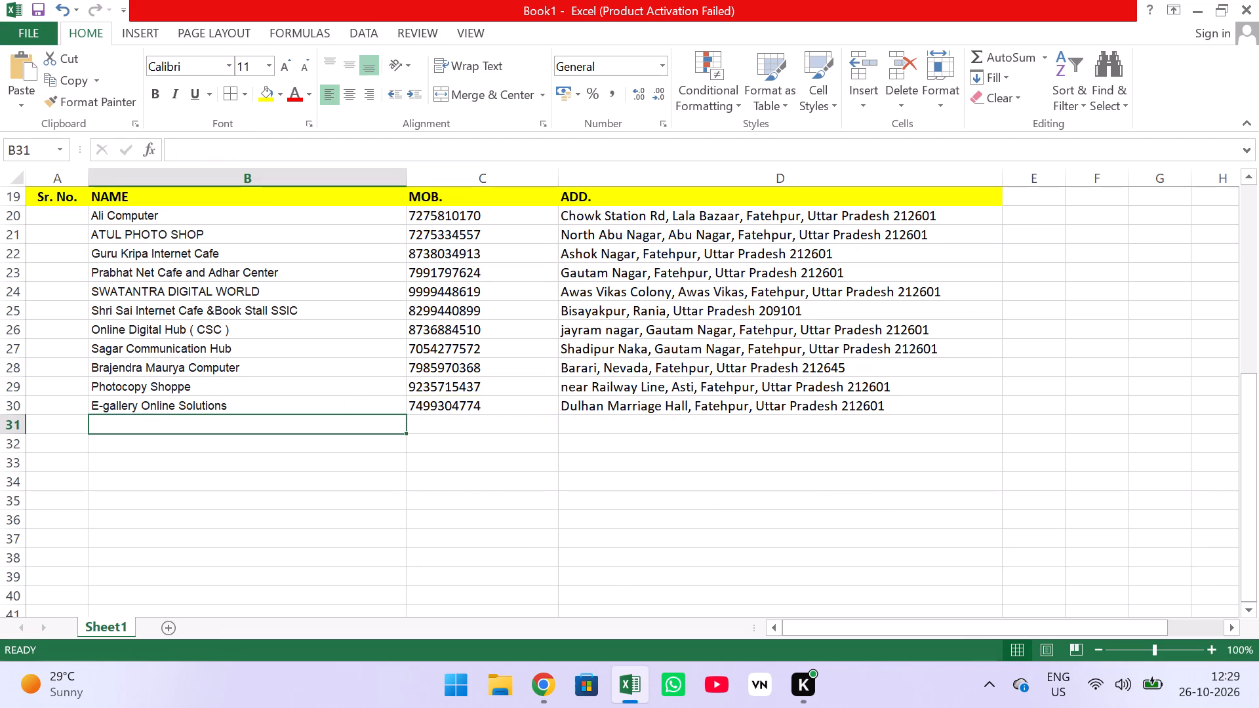
{"action": "key", "text": "ctrl+v"}
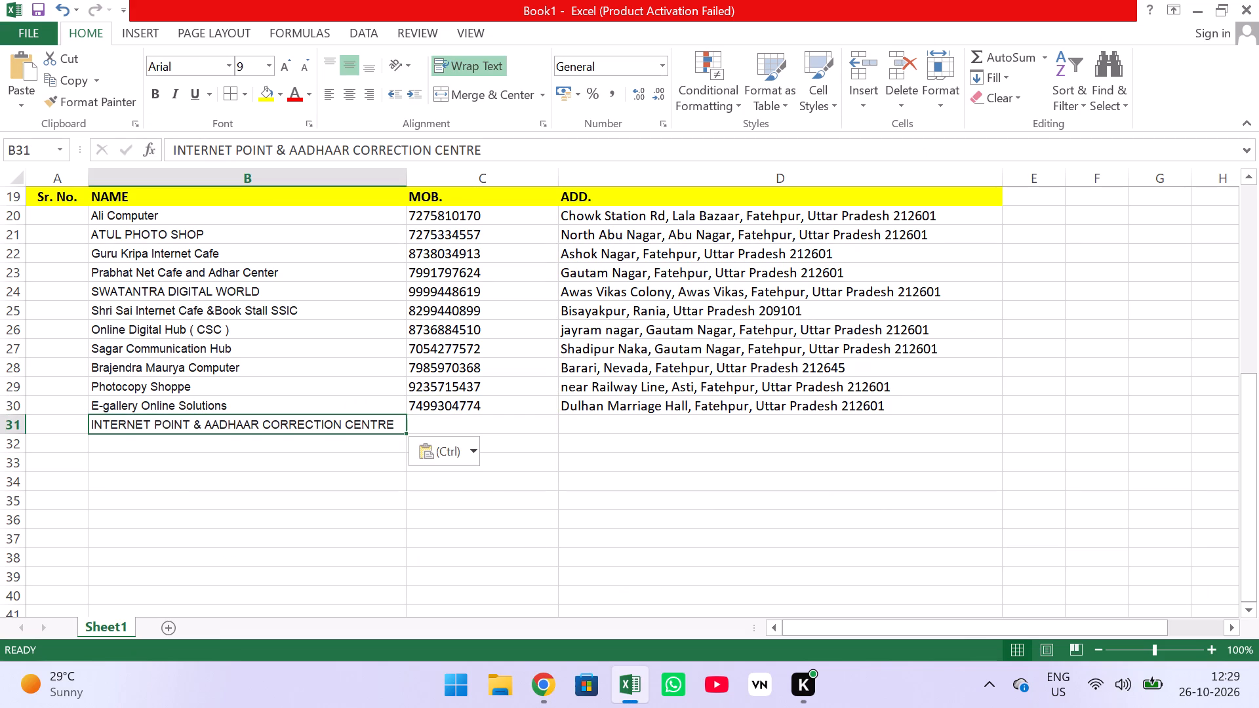
Open INTERNET POINT & AADHAAR CORRECTION CENTRE's Google Maps page in Chrome and copy its address into Excel cell D31.
{"action": "key", "text": "alt+Tab"}
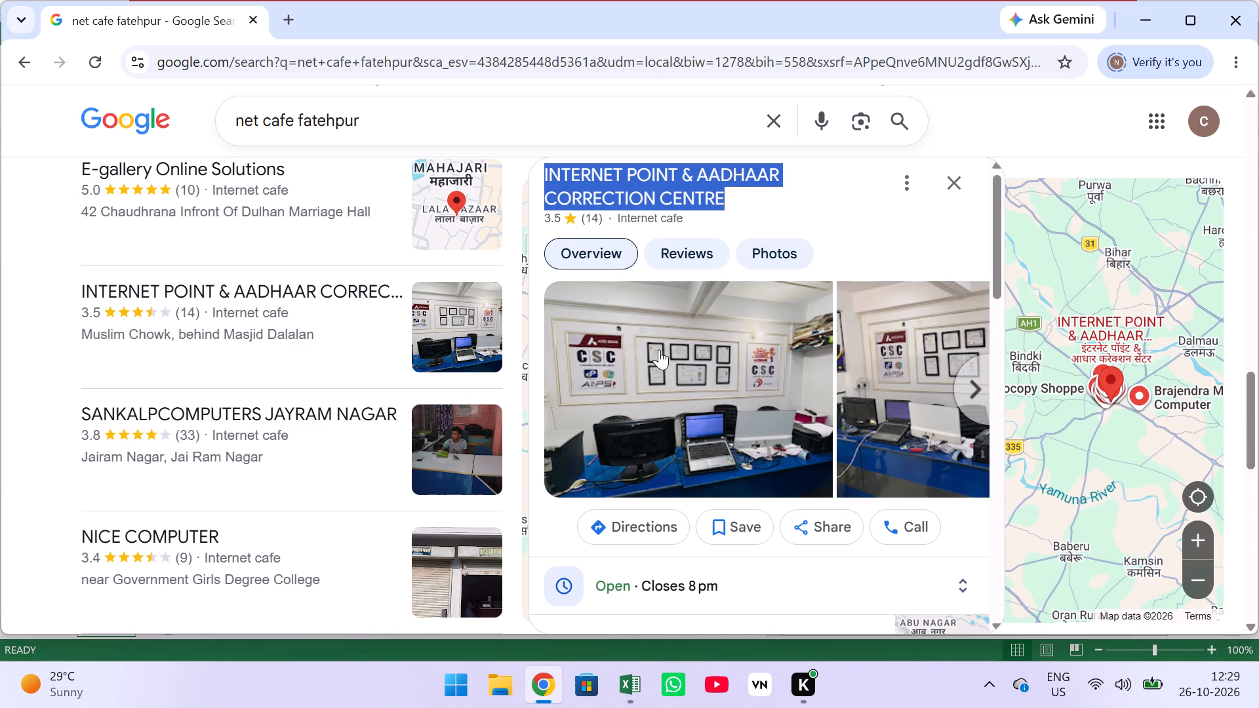
{"action": "scroll", "coordinate": [659, 349], "scroll_direction": "down", "scroll_amount": 4}
{"action": "left_click", "coordinate": [659, 349]}
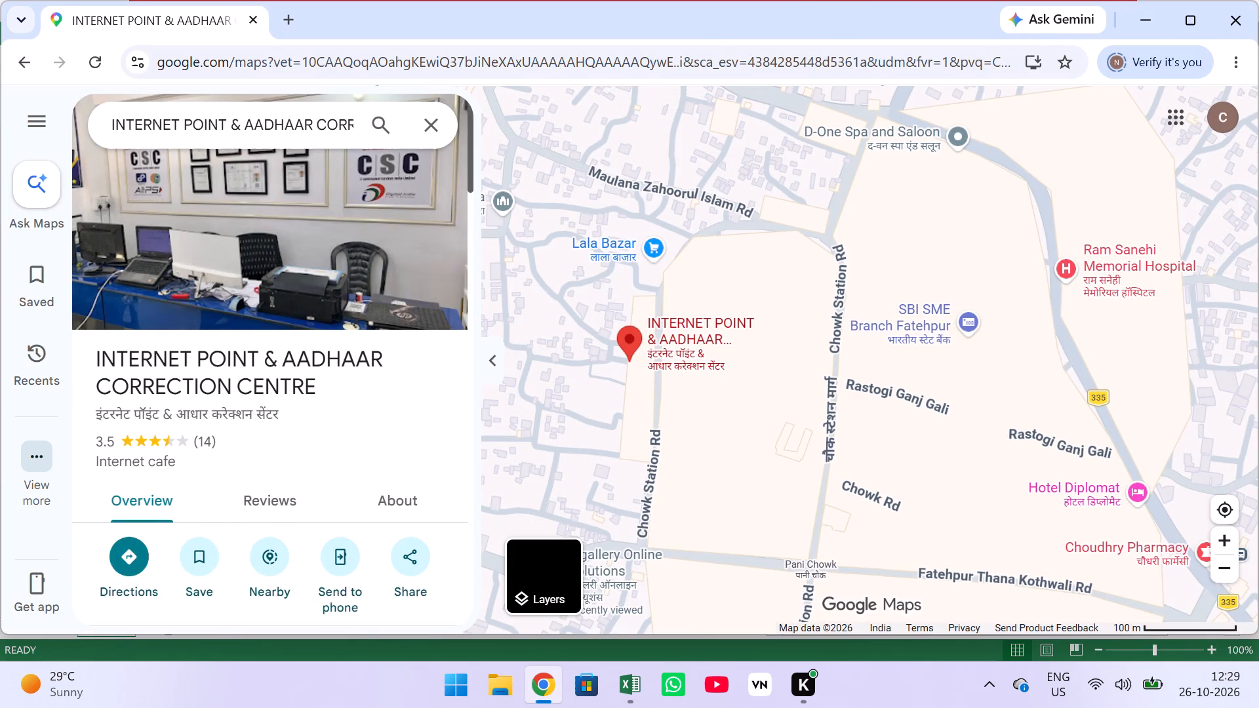
{"action": "scroll", "coordinate": [376, 364], "scroll_direction": "down", "scroll_amount": 4}
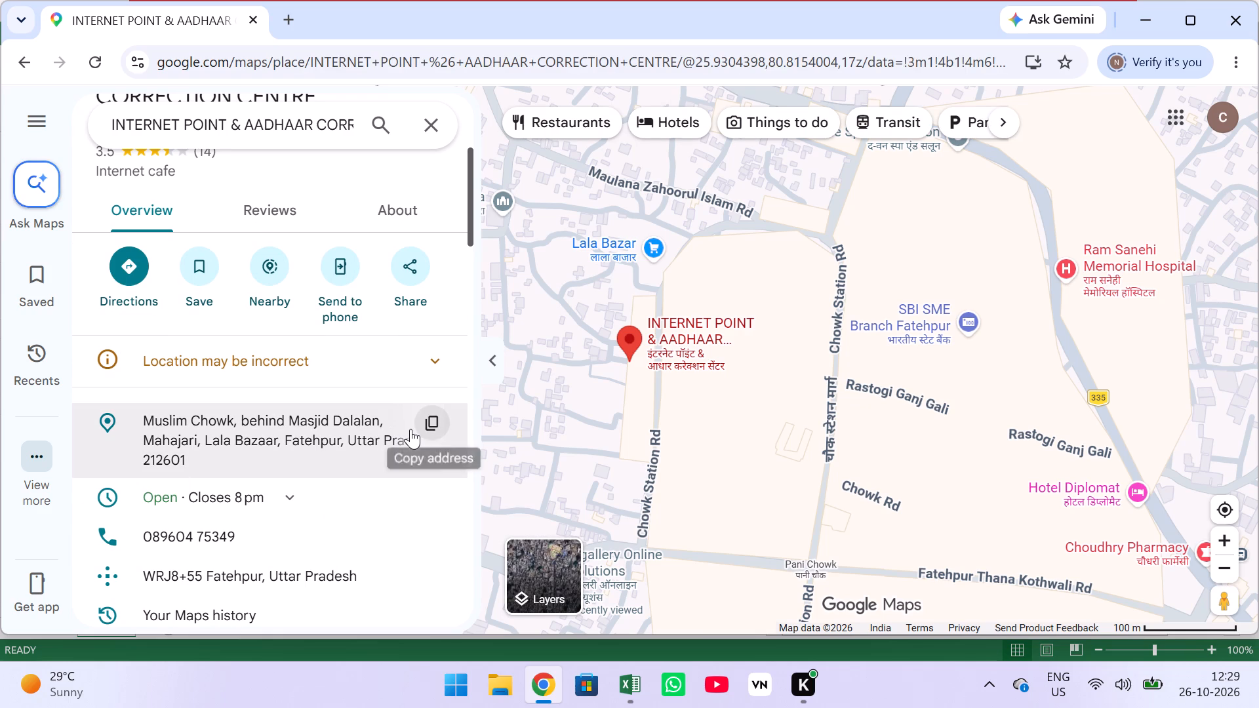
{"action": "left_click", "coordinate": [410, 429]}
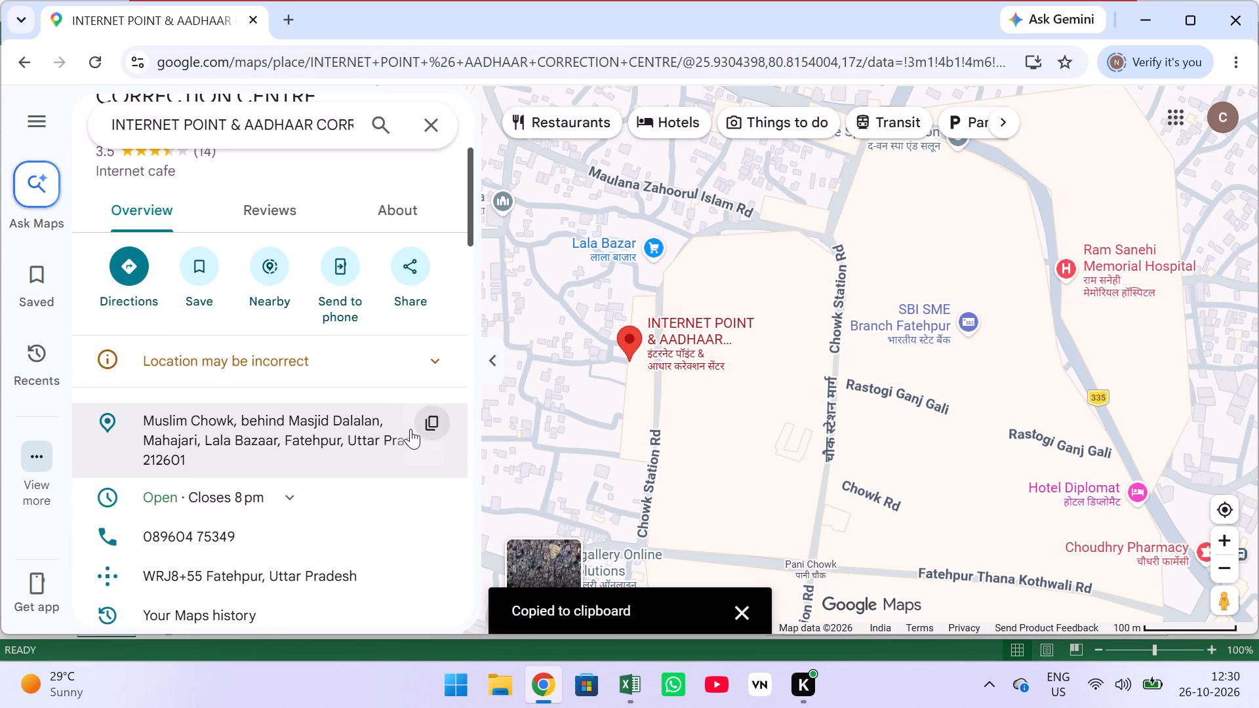
{"action": "key", "text": "alt+Tab"}
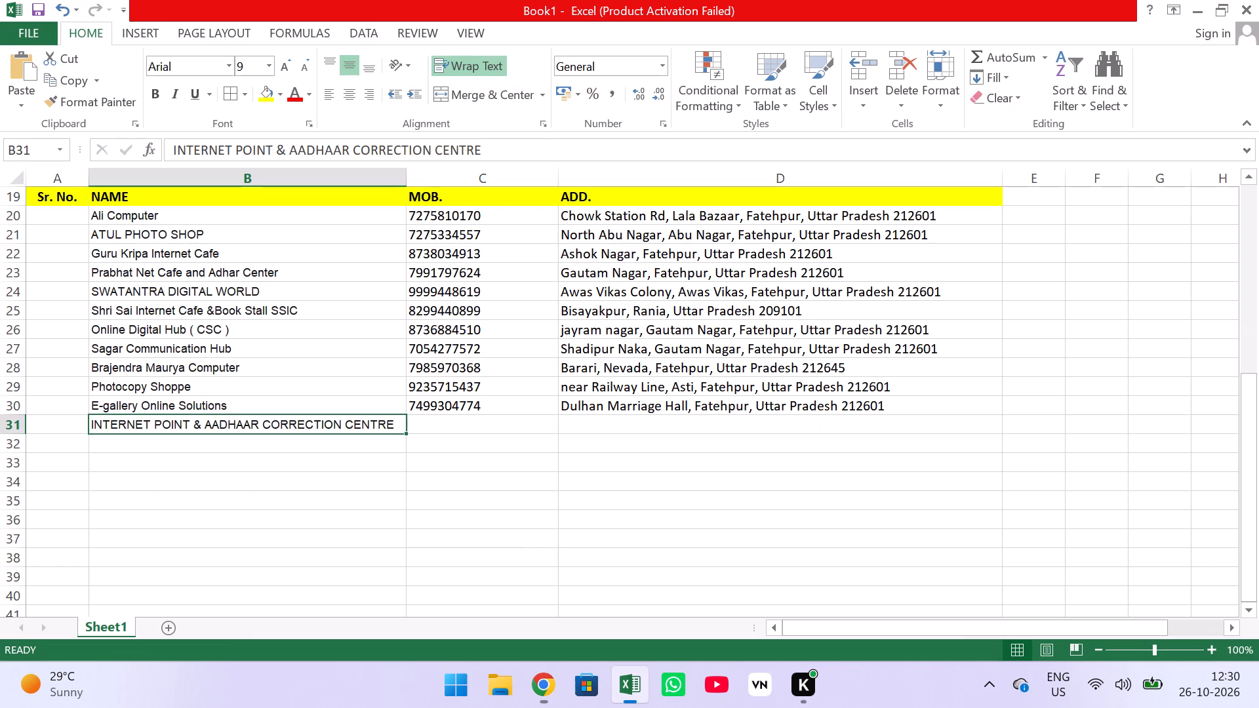
{"action": "left_click", "coordinate": [603, 418]}
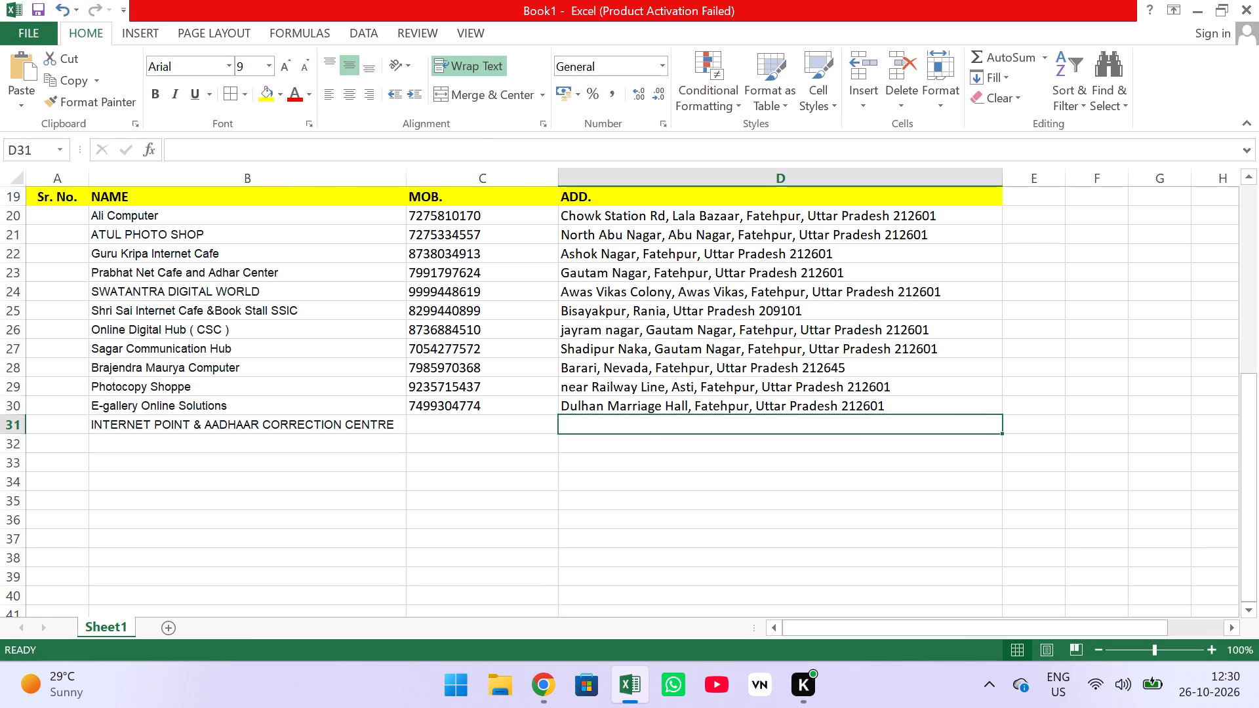
{"action": "key", "text": "ctrl+v"}
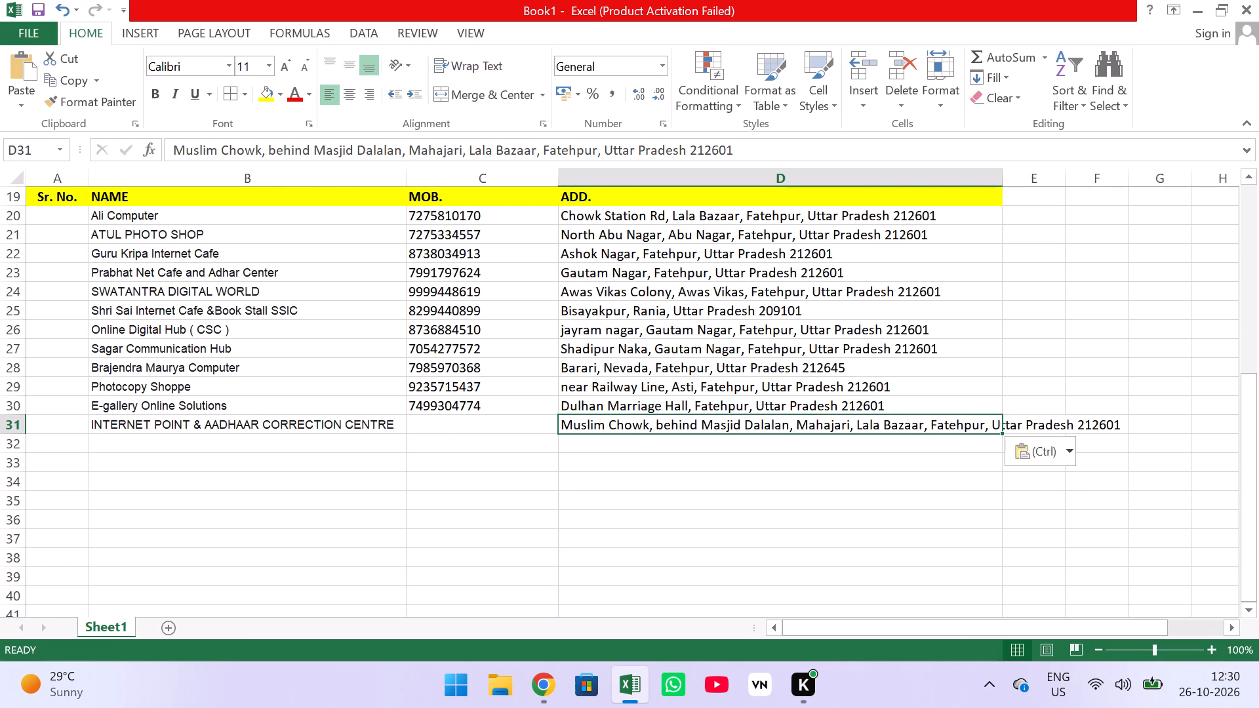
{"action": "left_click", "coordinate": [409, 148]}
{"action": "left_click_drag", "start_coordinate": [409, 148], "coordinate": [379, 151]}
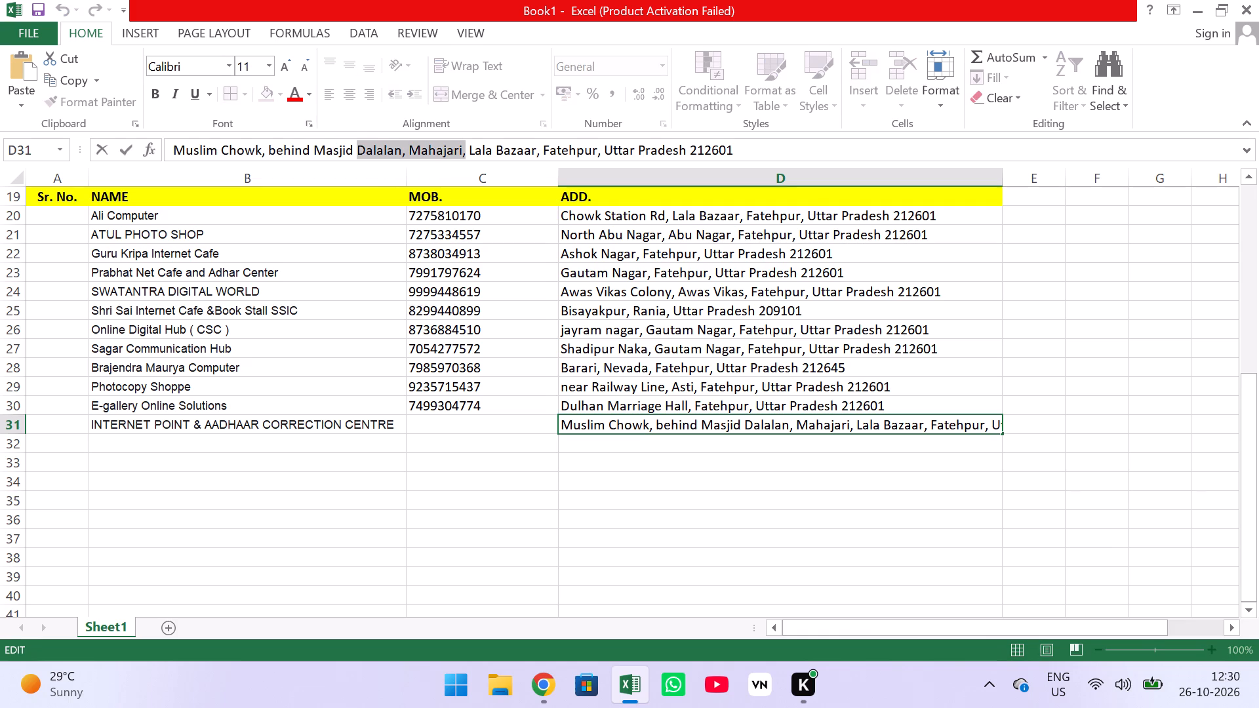
{"action": "left_click_drag", "start_coordinate": [379, 151], "coordinate": [178, 151]}
{"action": "left_click", "coordinate": [178, 151]}
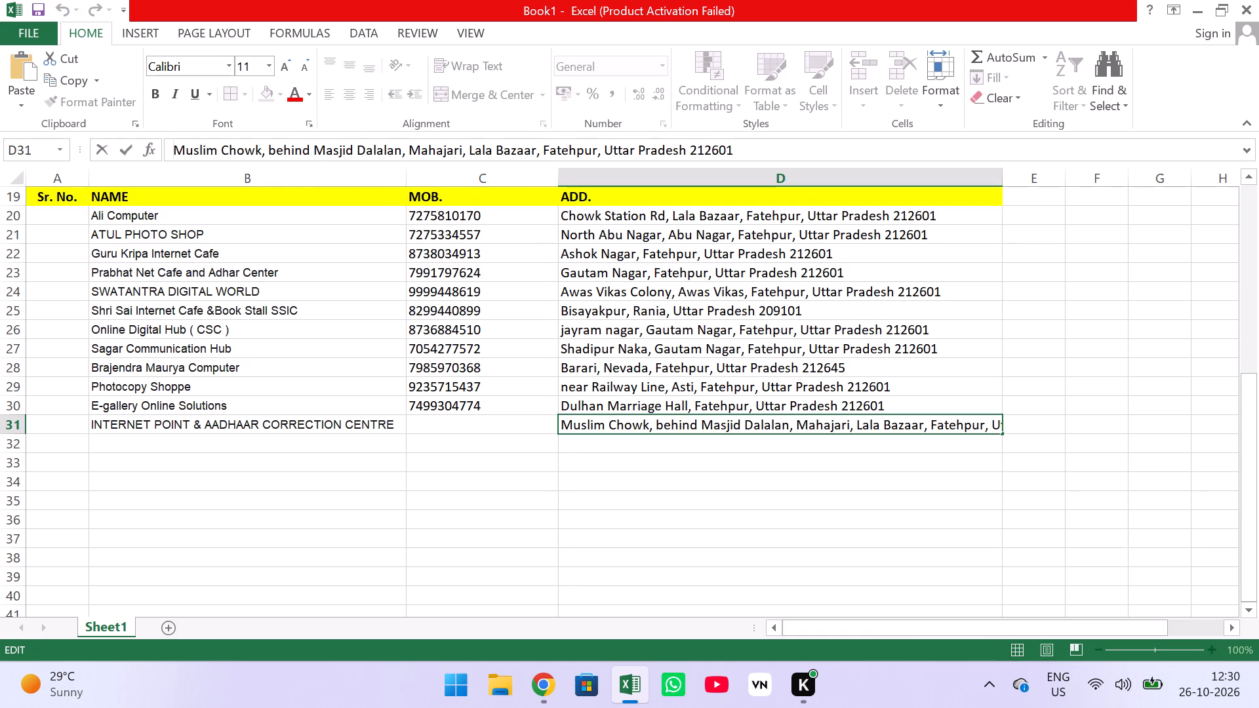
{"action": "left_click_drag", "start_coordinate": [172, 149], "coordinate": [426, 147]}
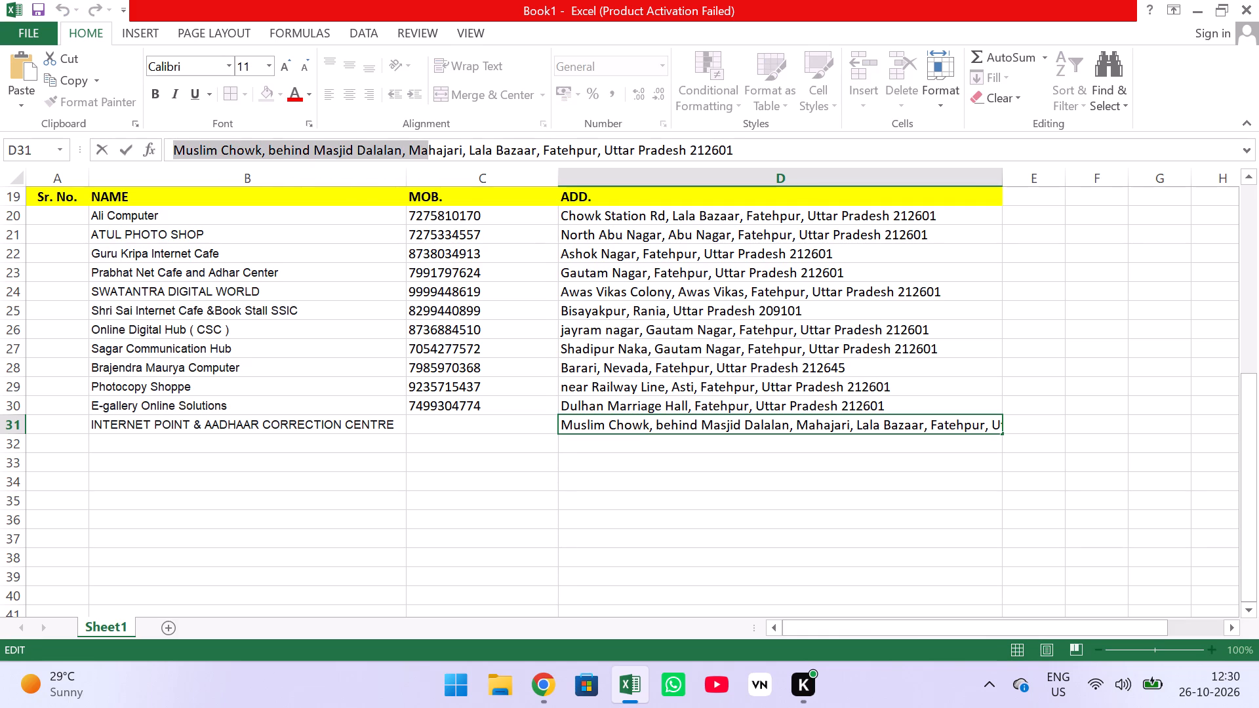
{"action": "left_click_drag", "start_coordinate": [426, 147], "coordinate": [409, 153]}
{"action": "left_click_drag", "start_coordinate": [409, 153], "coordinate": [410, 153]}
{"action": "key", "text": "BackSpace"}
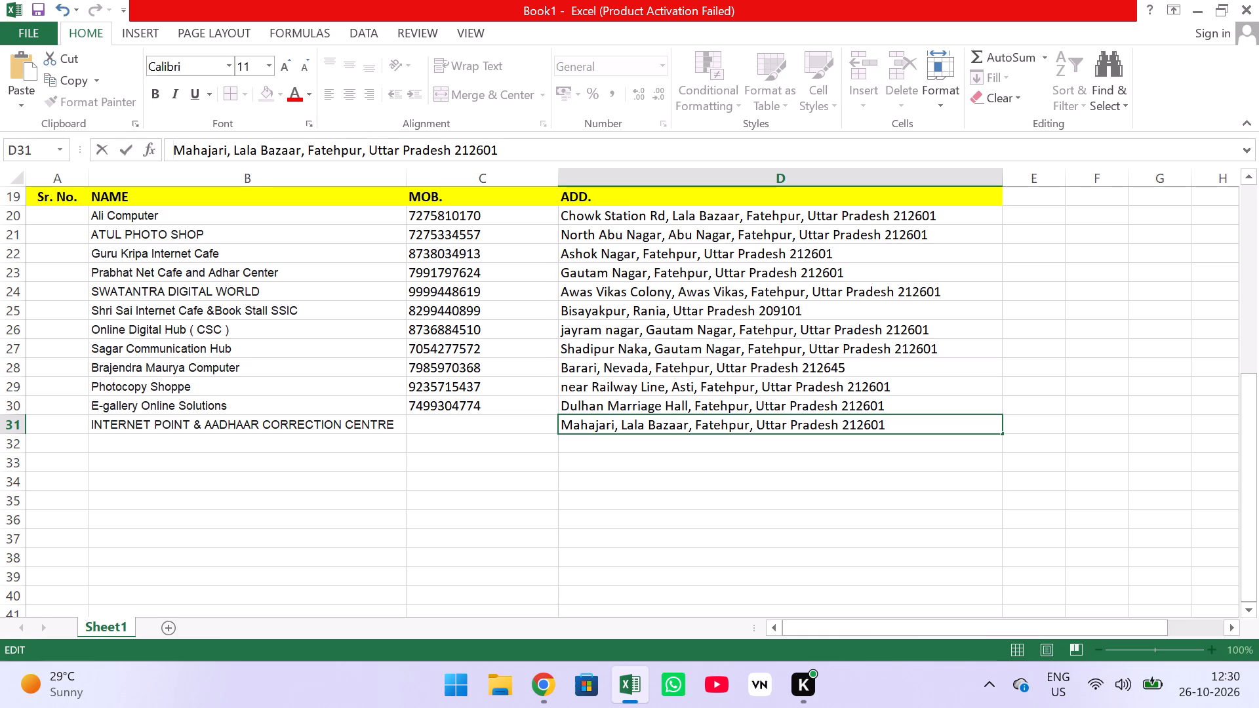
Copy INTERNET POINT & AADHAAR CORRECTION CENTRE's phone number from its Google Maps page in Chrome into Excel cell C31.
{"action": "left_click", "coordinate": [471, 422]}
{"action": "key", "text": "alt+Tab"}
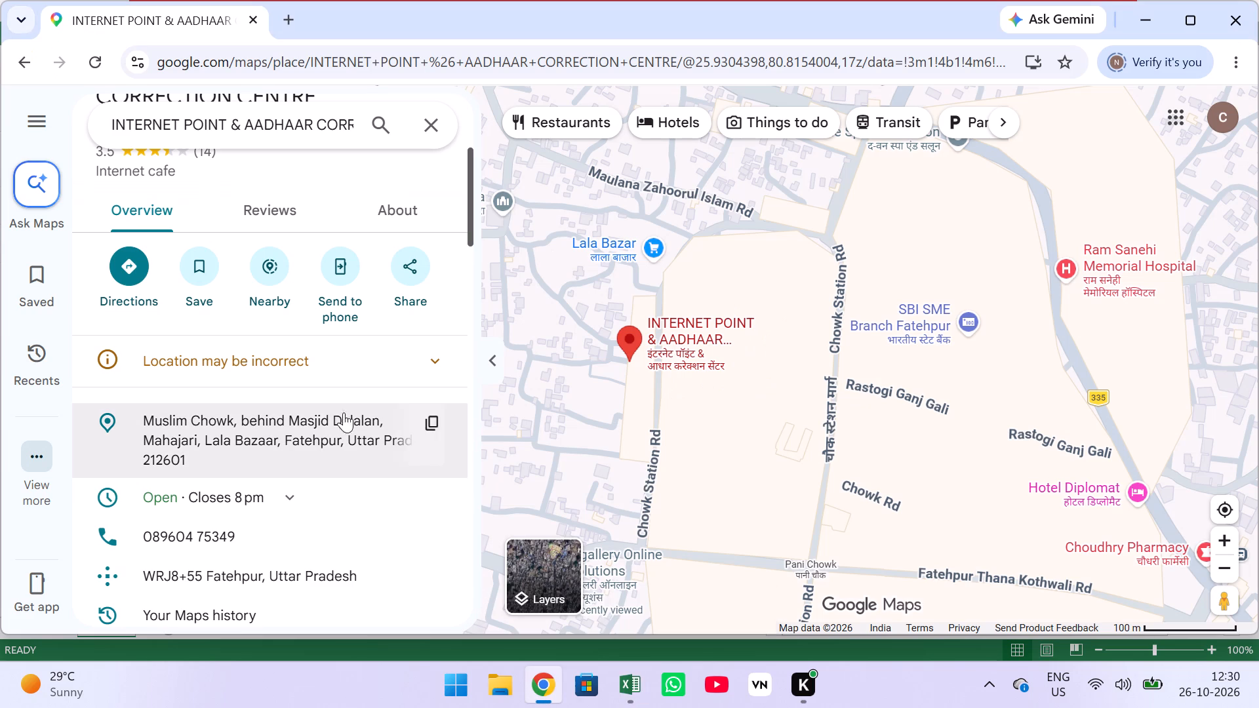
{"action": "left_click", "coordinate": [397, 535]}
{"action": "key", "text": "alt+Tab"}
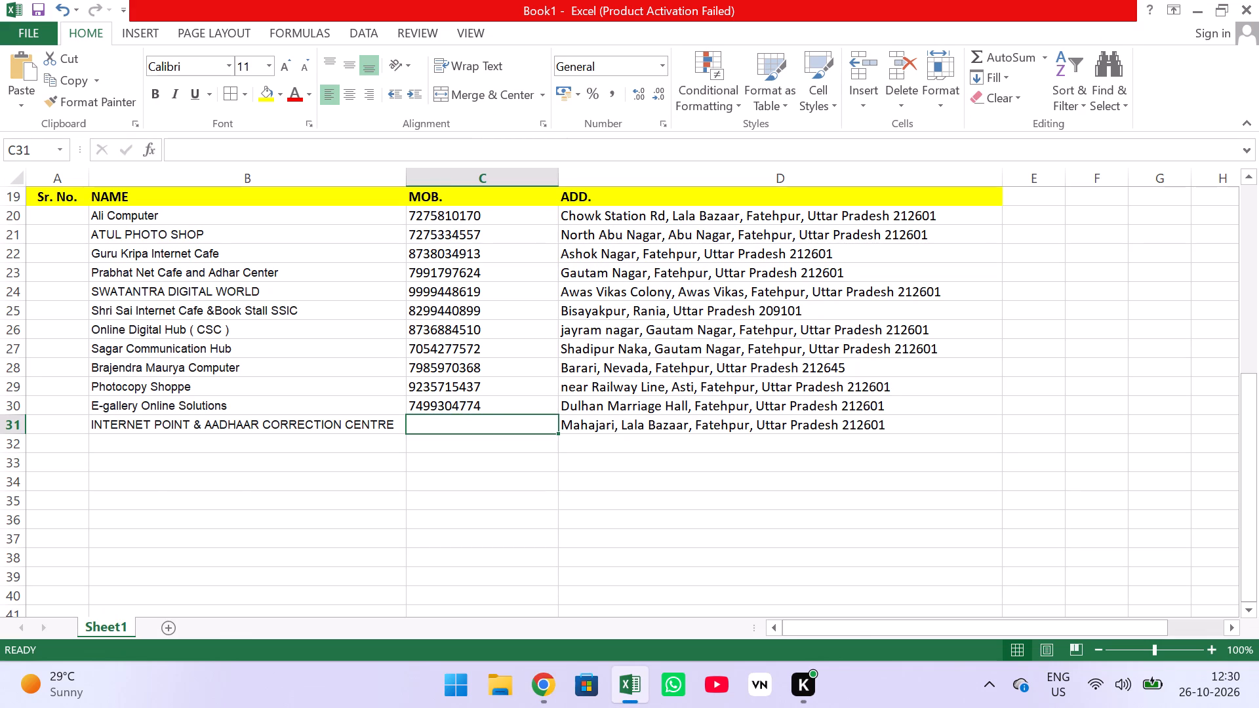
{"action": "key", "text": "ctrl+v"}
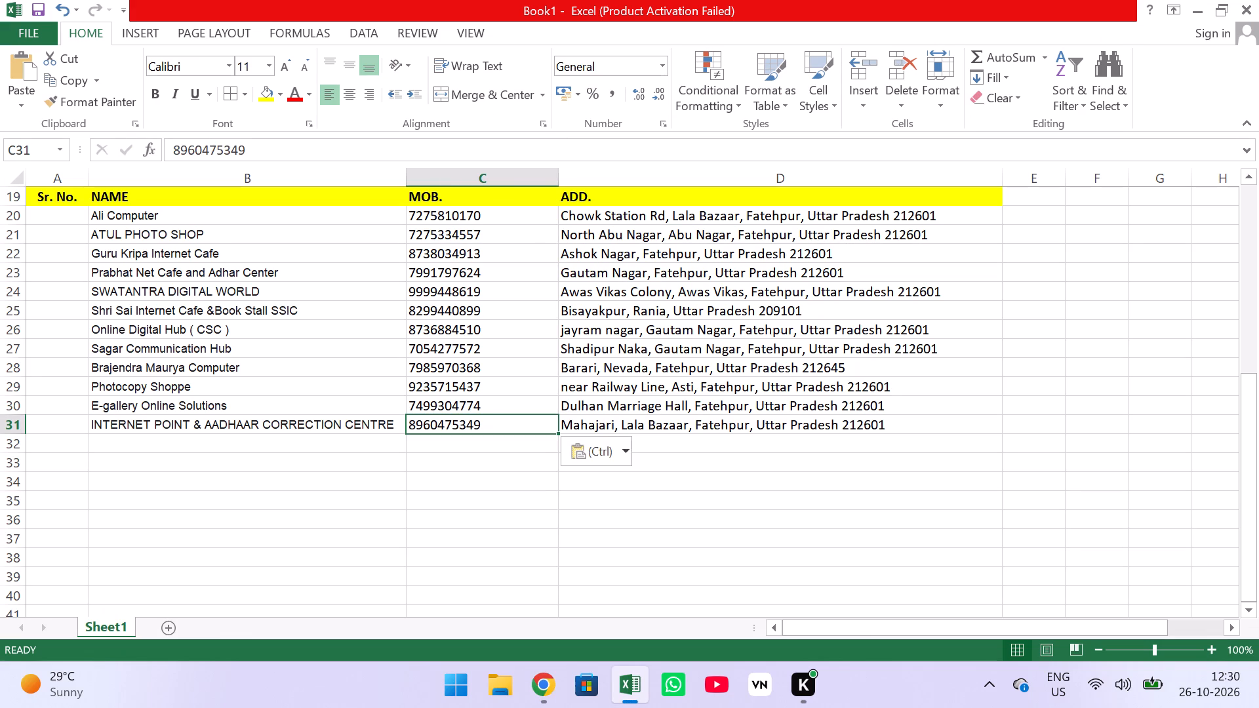
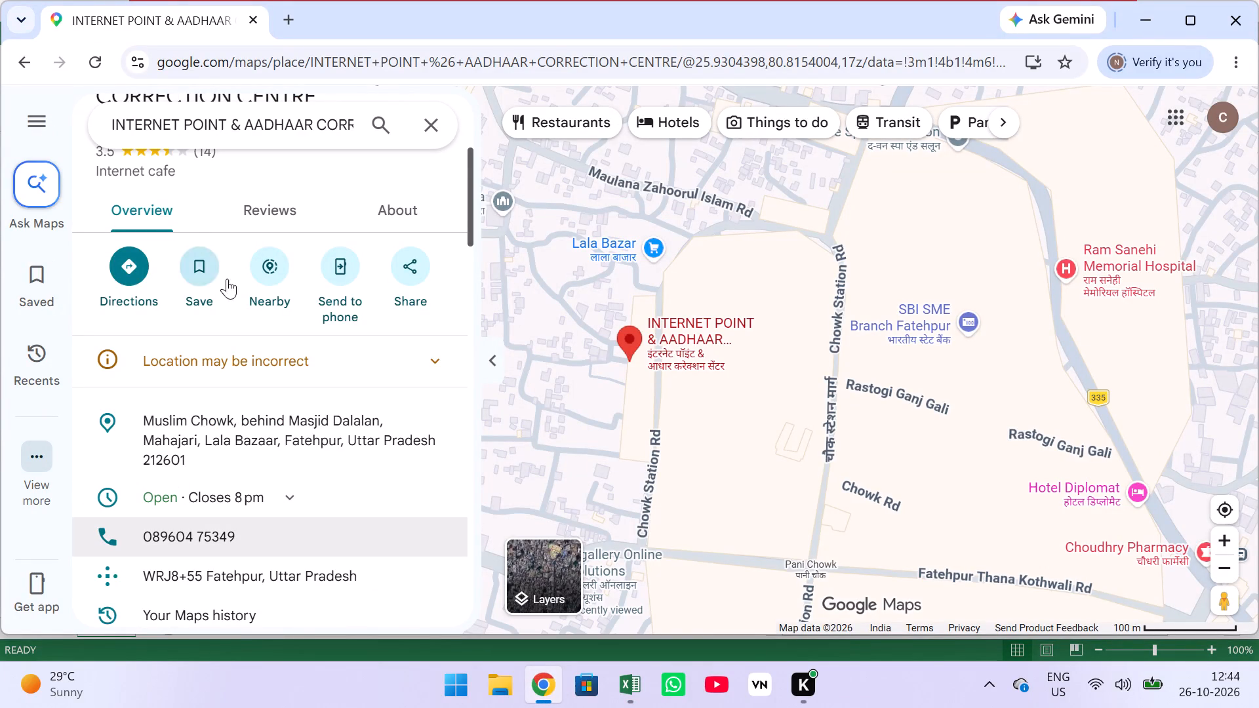
Return to the net cafe results in Chrome, open the SANKALPCOMPUTERS JAYRAM NAGAR listing and copy its name into Excel cell B32.
{"action": "key", "text": "alt+Tab"}
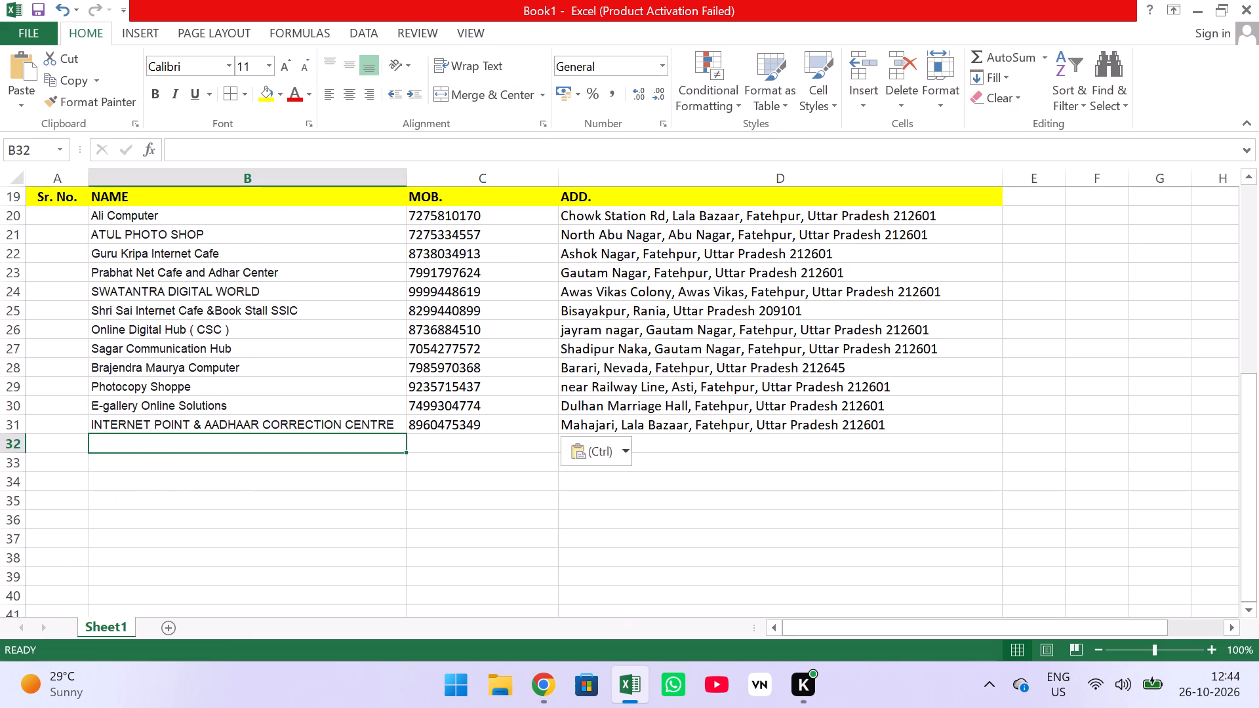
{"action": "key", "text": "alt+Tab"}
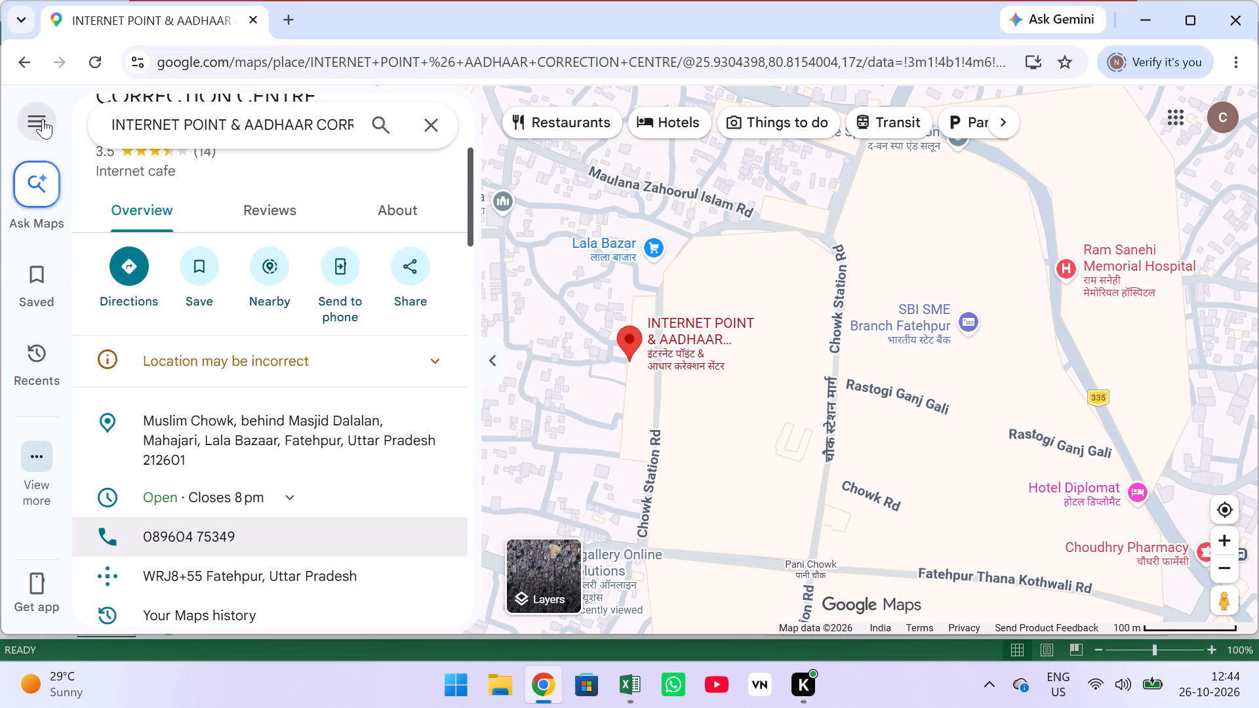
{"action": "left_click", "coordinate": [22, 64]}
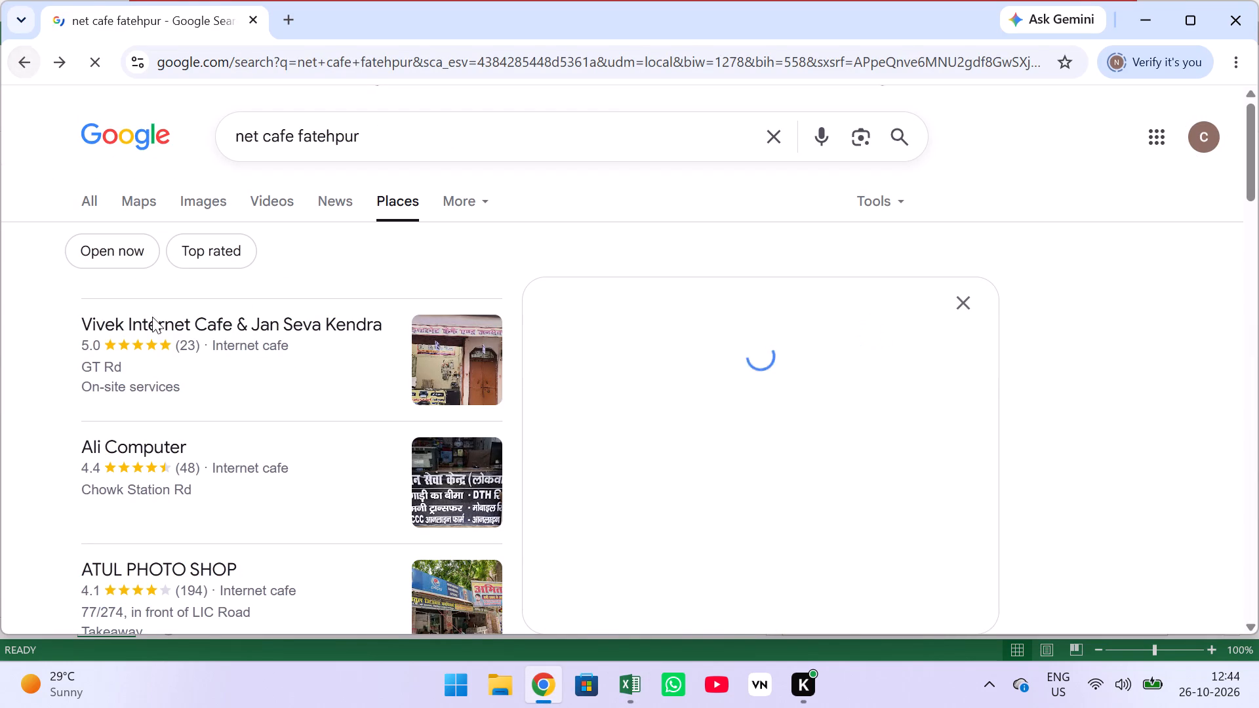
{"action": "scroll", "coordinate": [197, 415], "scroll_direction": "down", "scroll_amount": 5}
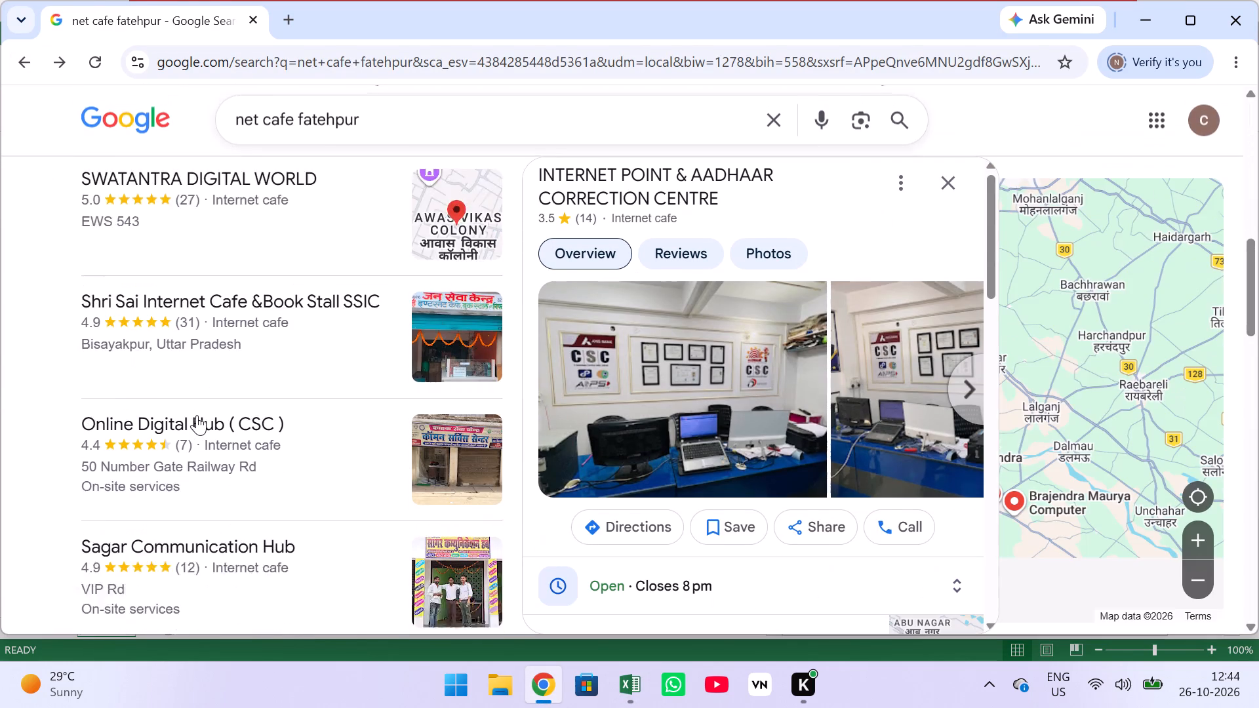
{"action": "scroll", "coordinate": [197, 415], "scroll_direction": "down", "scroll_amount": 4}
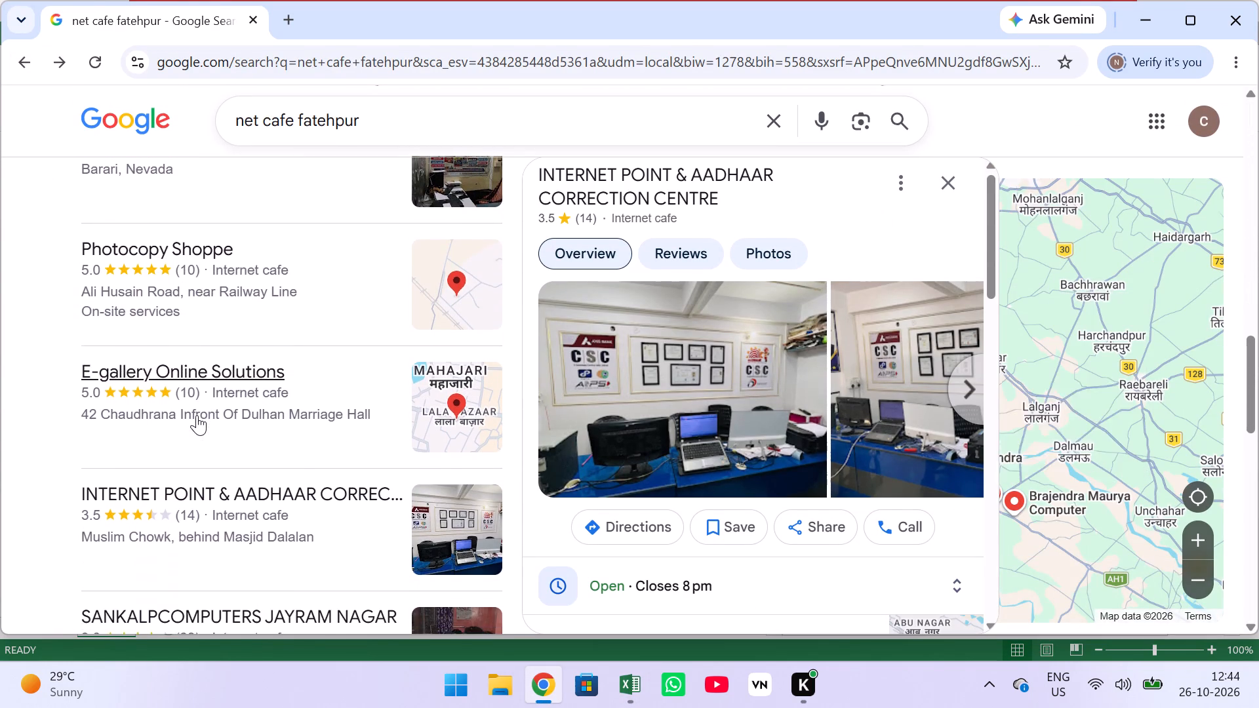
{"action": "scroll", "coordinate": [197, 415], "scroll_direction": "down", "scroll_amount": 6}
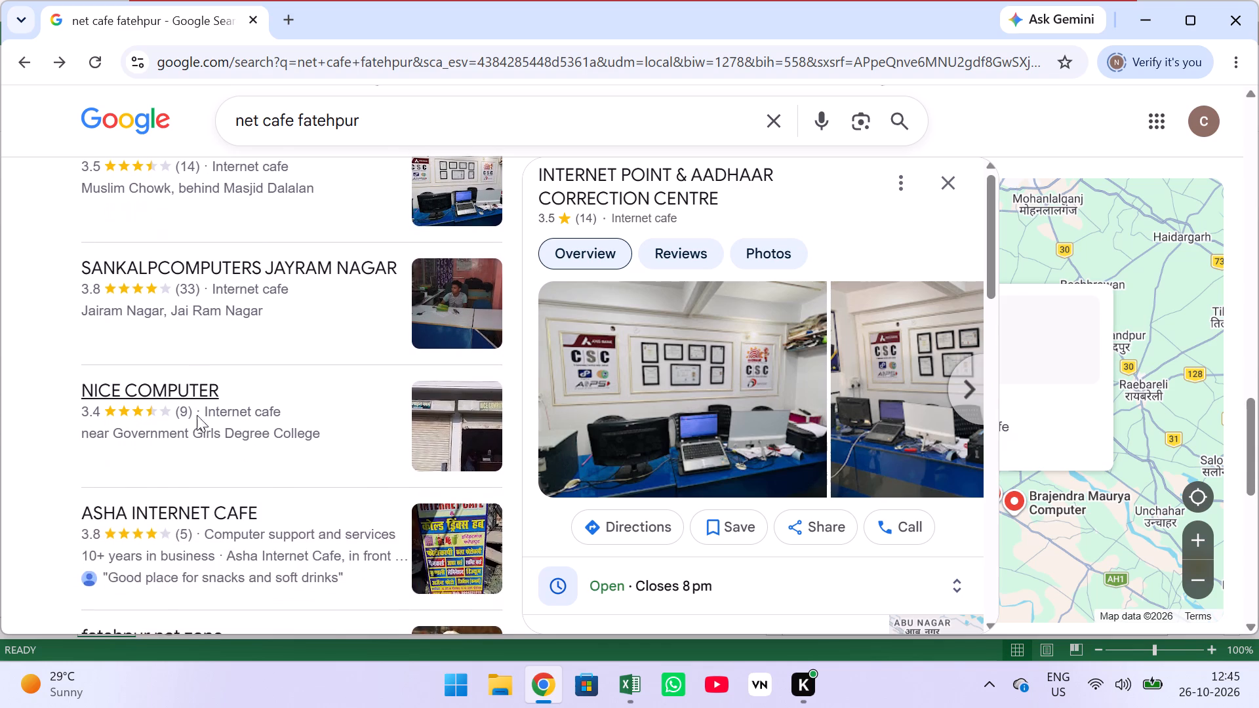
{"action": "scroll", "coordinate": [197, 415], "scroll_direction": "down", "scroll_amount": 2}
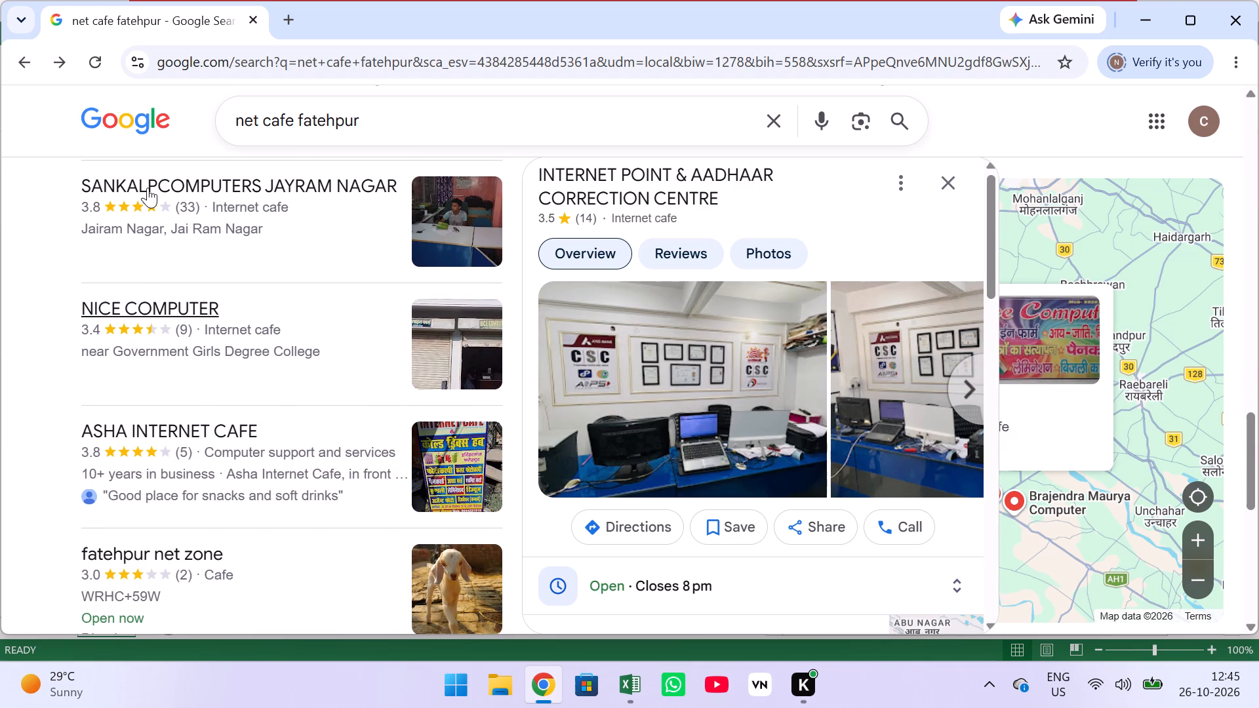
{"action": "left_click", "coordinate": [148, 187]}
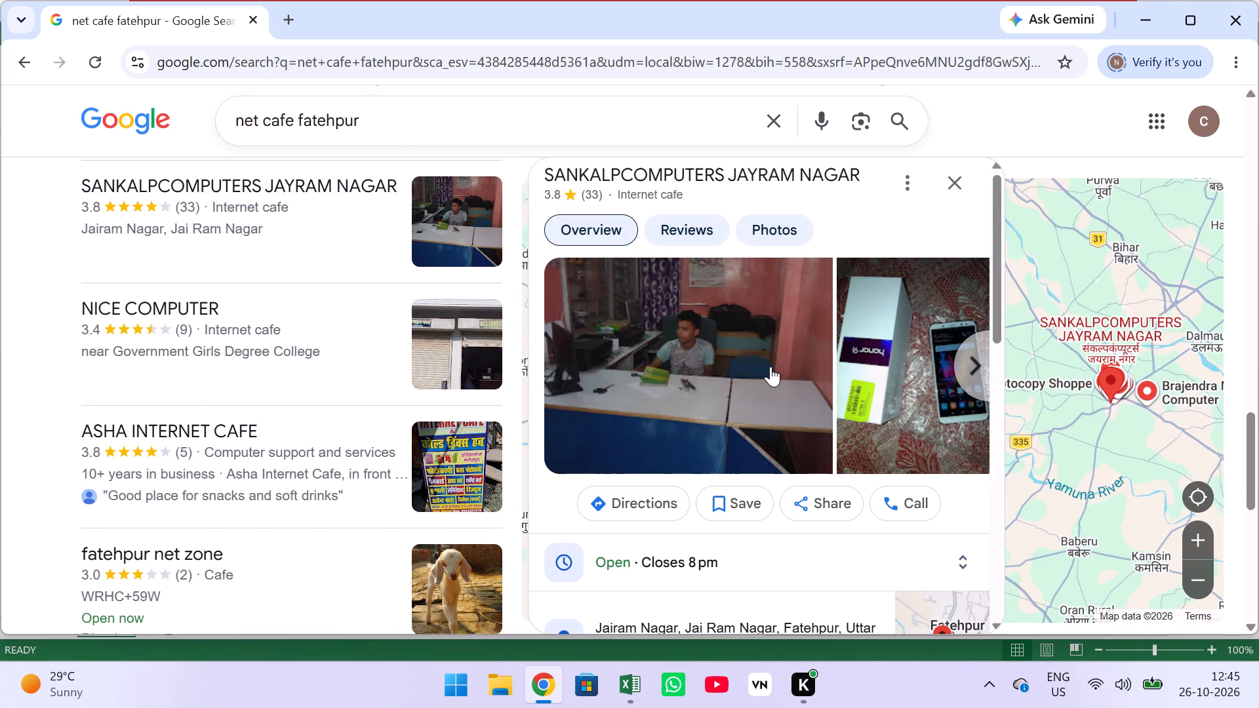
{"action": "left_click_drag", "start_coordinate": [866, 172], "coordinate": [612, 177]}
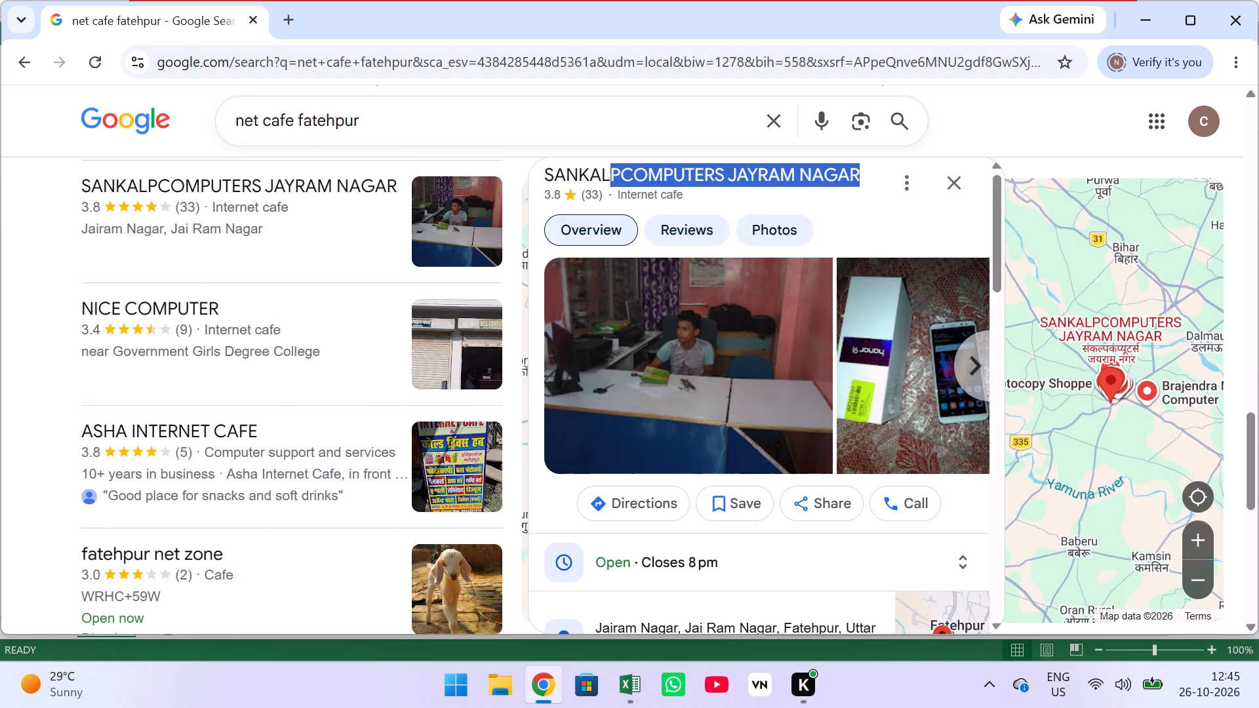
{"action": "left_click_drag", "start_coordinate": [612, 177], "coordinate": [540, 182]}
{"action": "key", "text": "ctrl+c"}
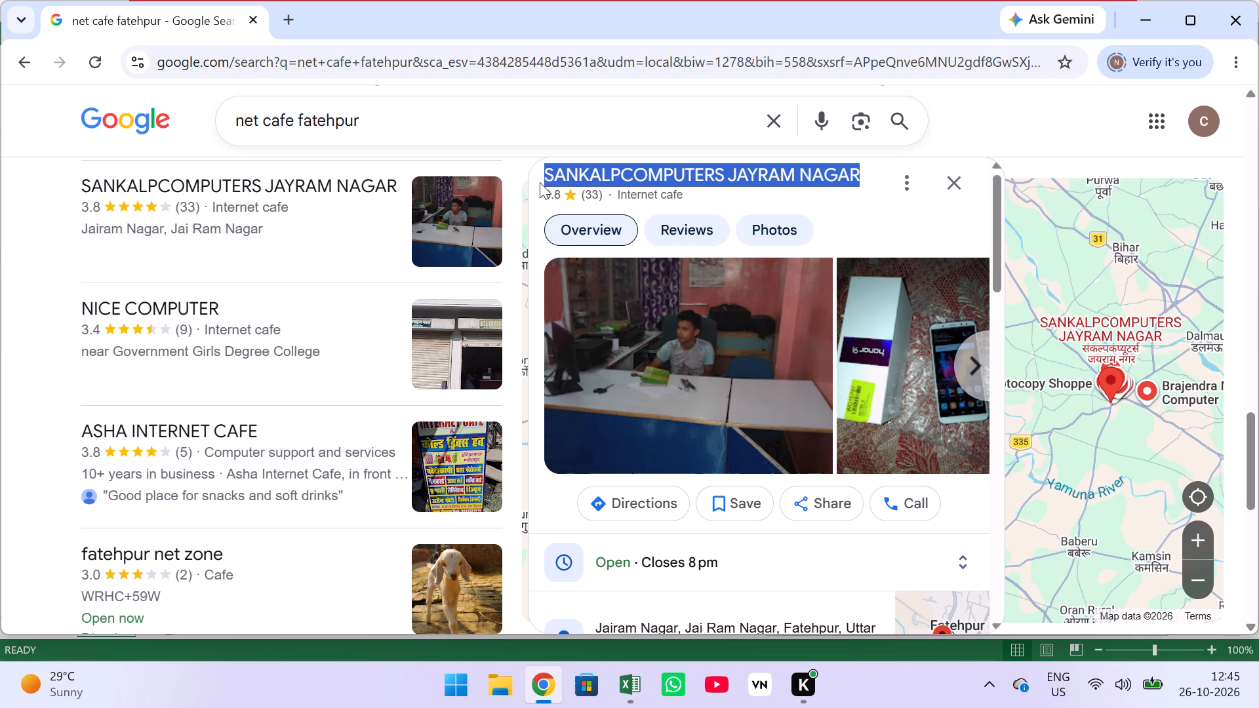
{"action": "key", "text": "alt+Tab"}
{"action": "key", "text": "ctrl+v"}
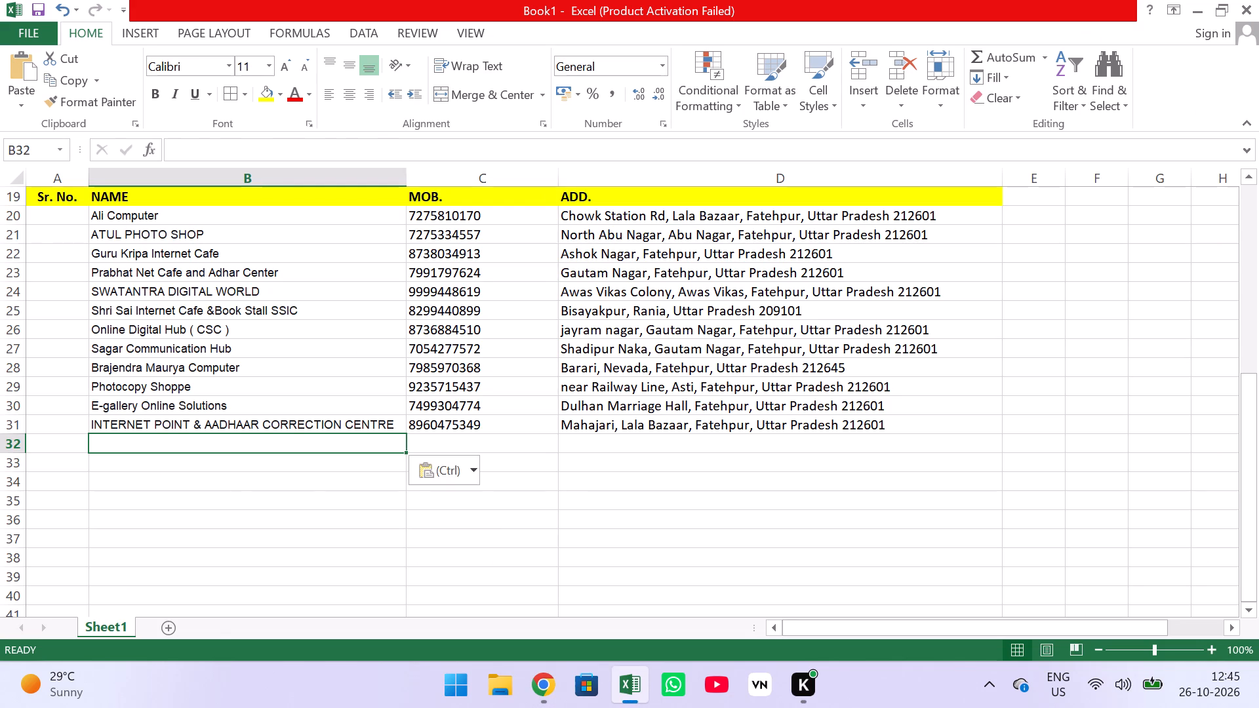
Open SANKALPCOMPUTERS JAYRAM NAGAR's Google Maps page in Chrome and copy its address into Excel cell D32.
{"action": "key", "text": "alt+Tab"}
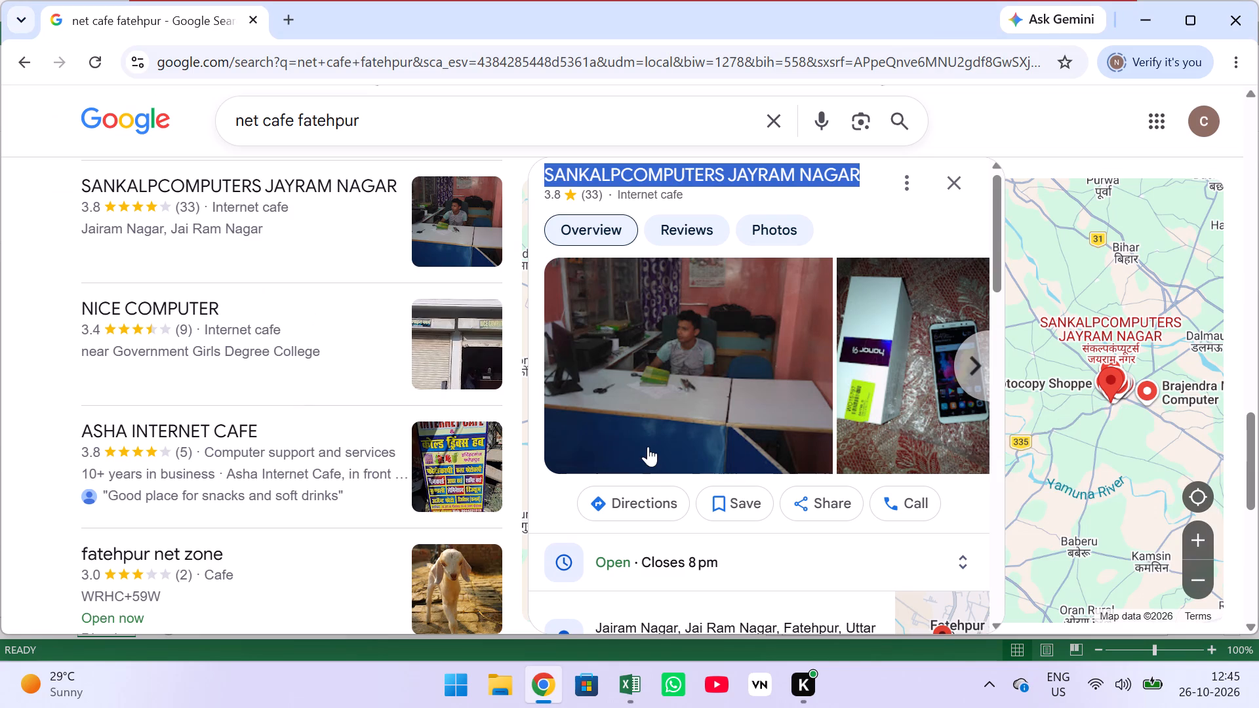
{"action": "scroll", "coordinate": [648, 446], "scroll_direction": "down", "scroll_amount": 4}
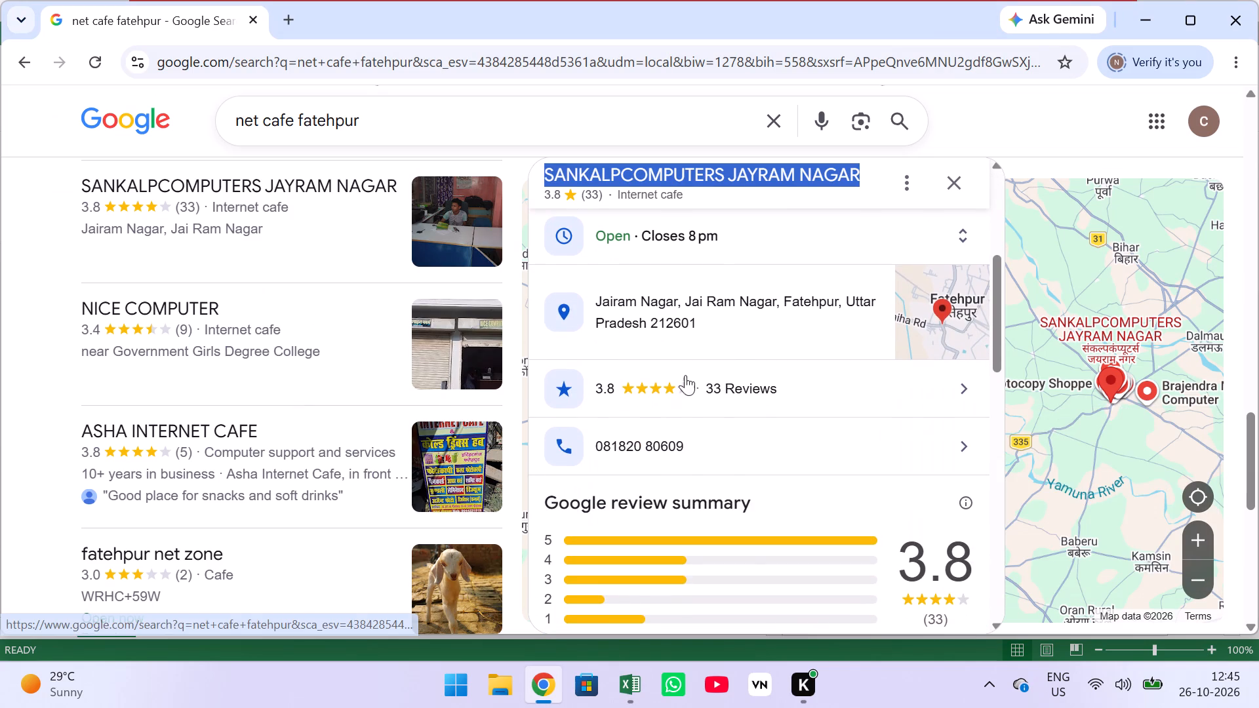
{"action": "left_click", "coordinate": [698, 317]}
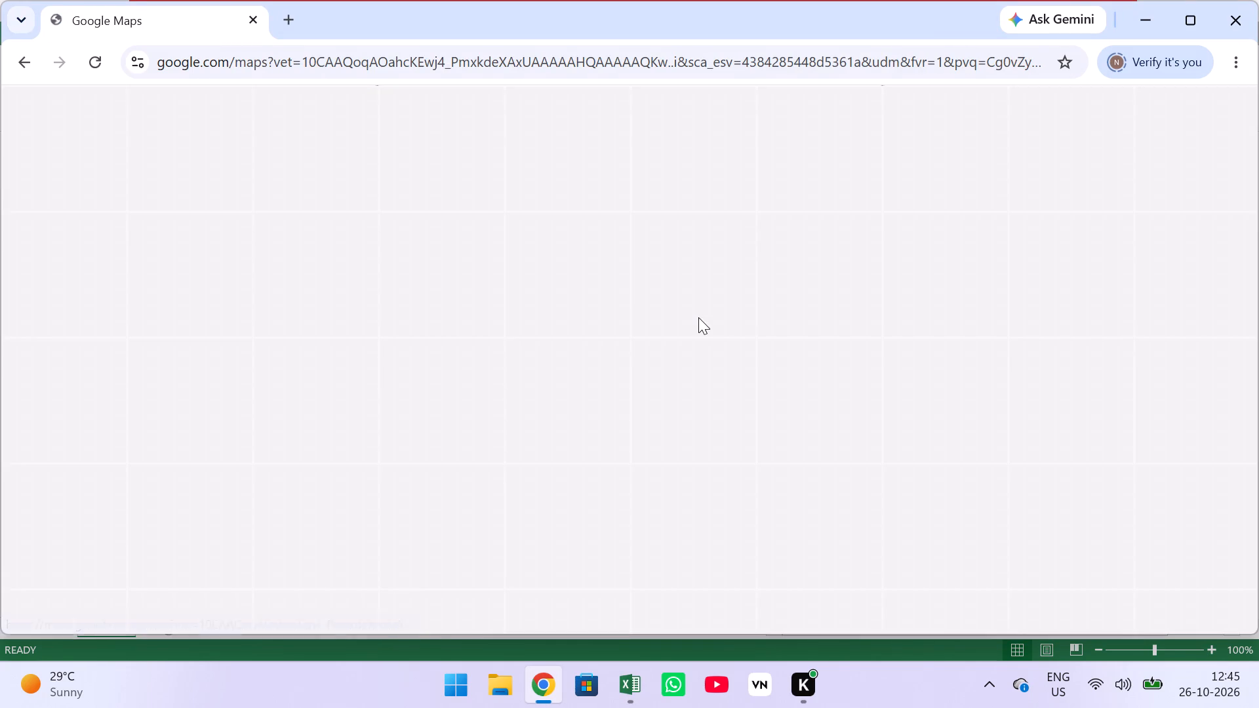
{"action": "scroll", "coordinate": [419, 305], "scroll_direction": "down", "scroll_amount": 5}
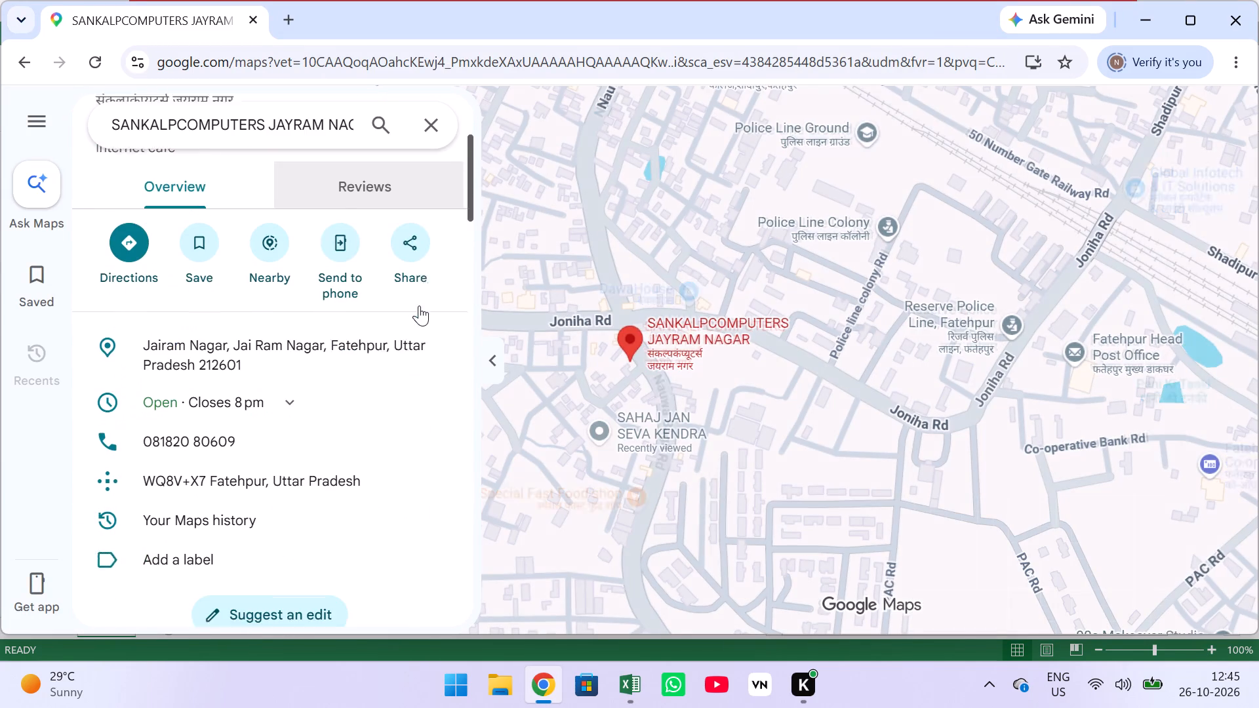
{"action": "left_click", "coordinate": [421, 300]}
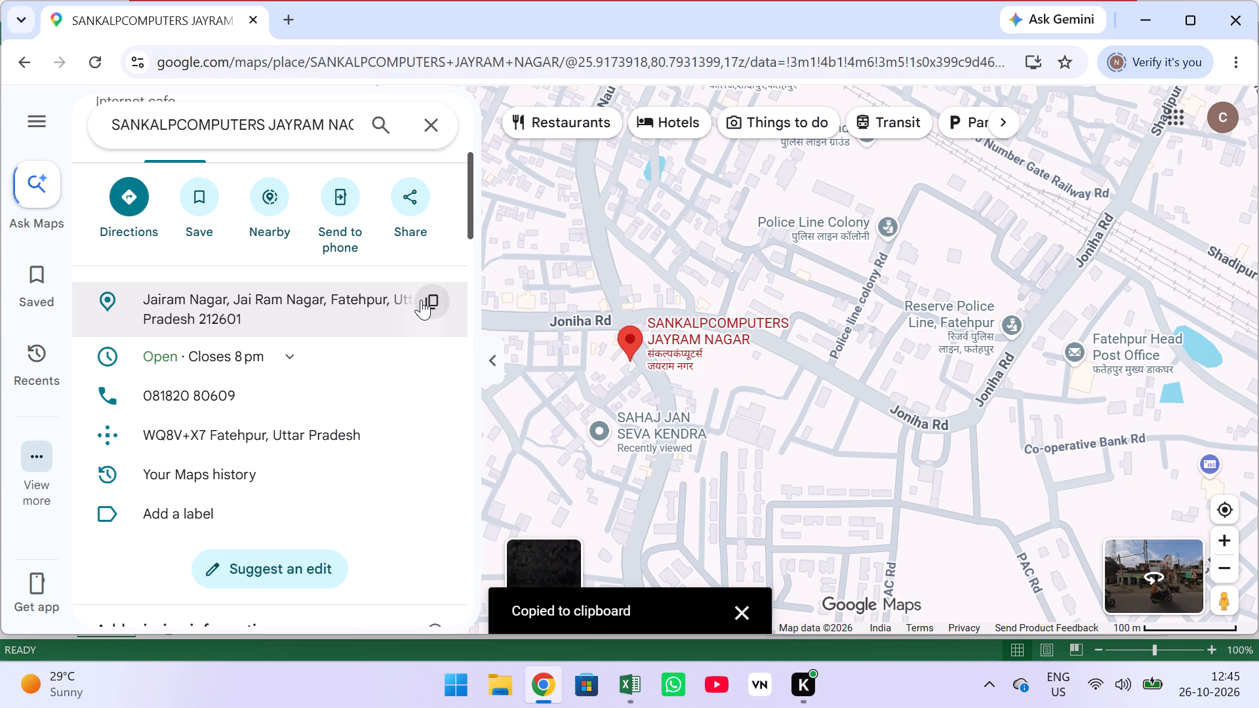
{"action": "key", "text": "alt+Tab"}
{"action": "left_click", "coordinate": [592, 446]}
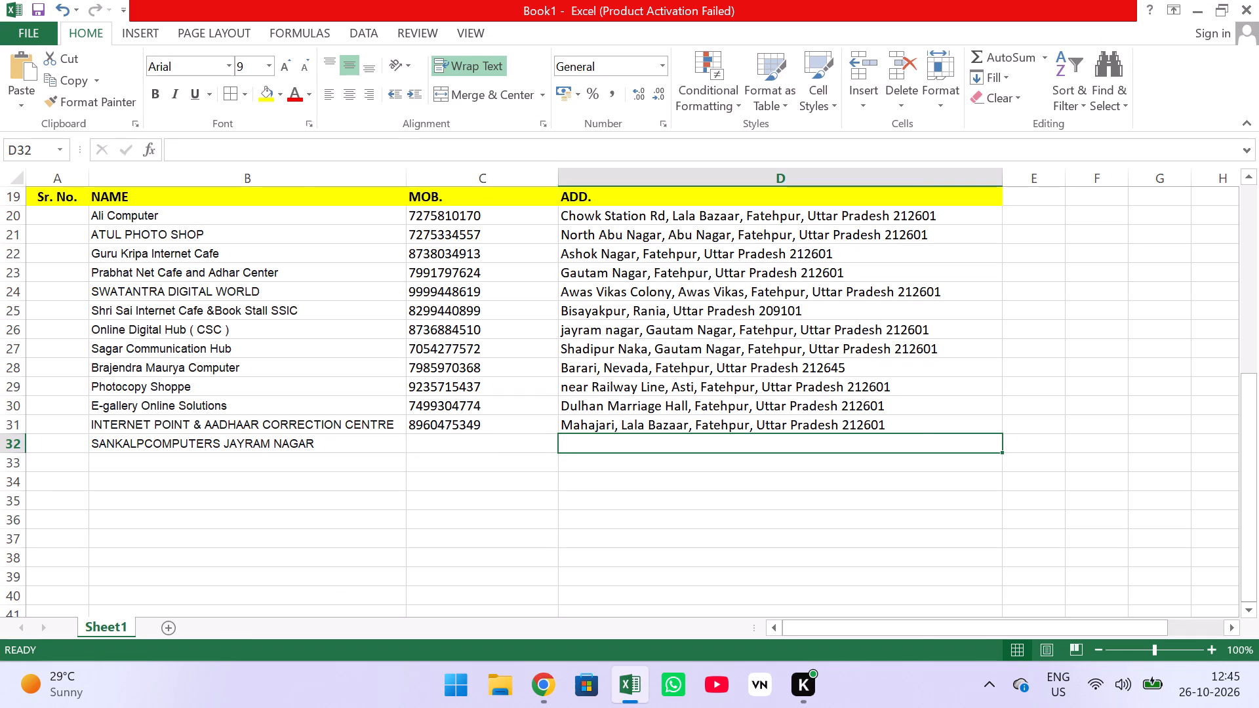
{"action": "key", "text": "ctrl+v"}
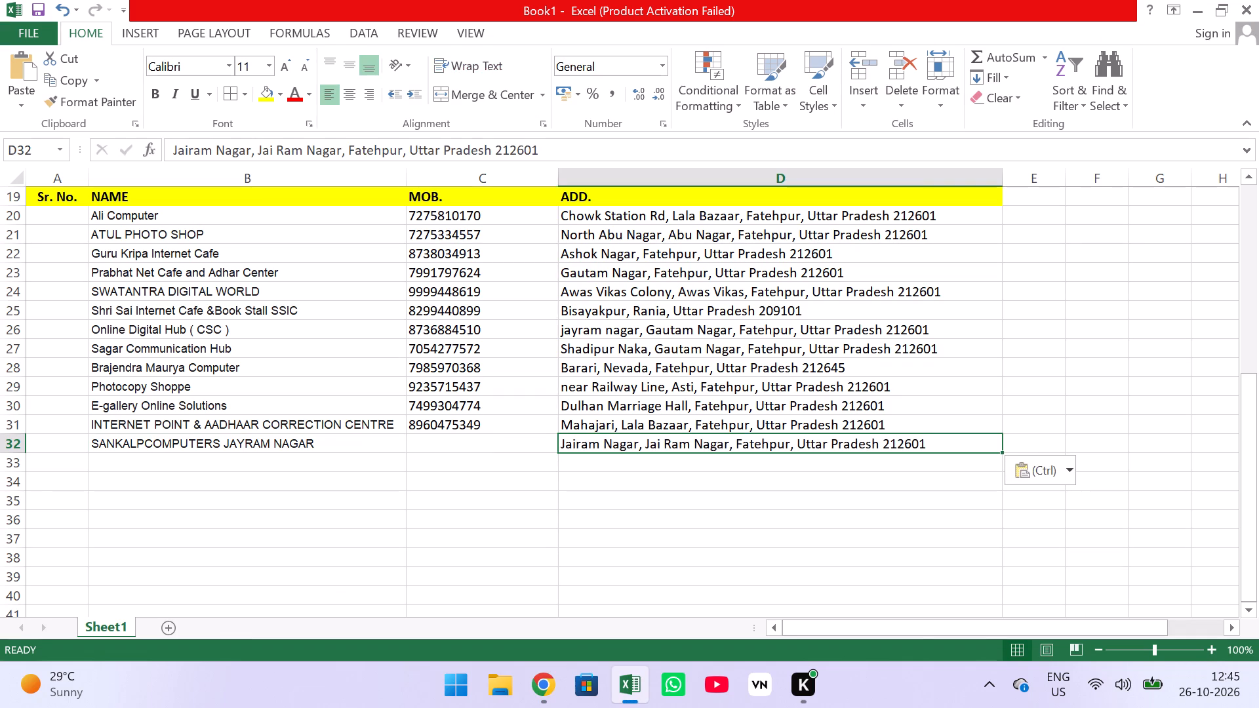
Copy SANKALPCOMPUTERS JAYRAM NAGAR's phone number from its Google Maps page in Chrome into Excel cell C32.
{"action": "key", "text": "alt+Tab"}
{"action": "left_click", "coordinate": [409, 406]}
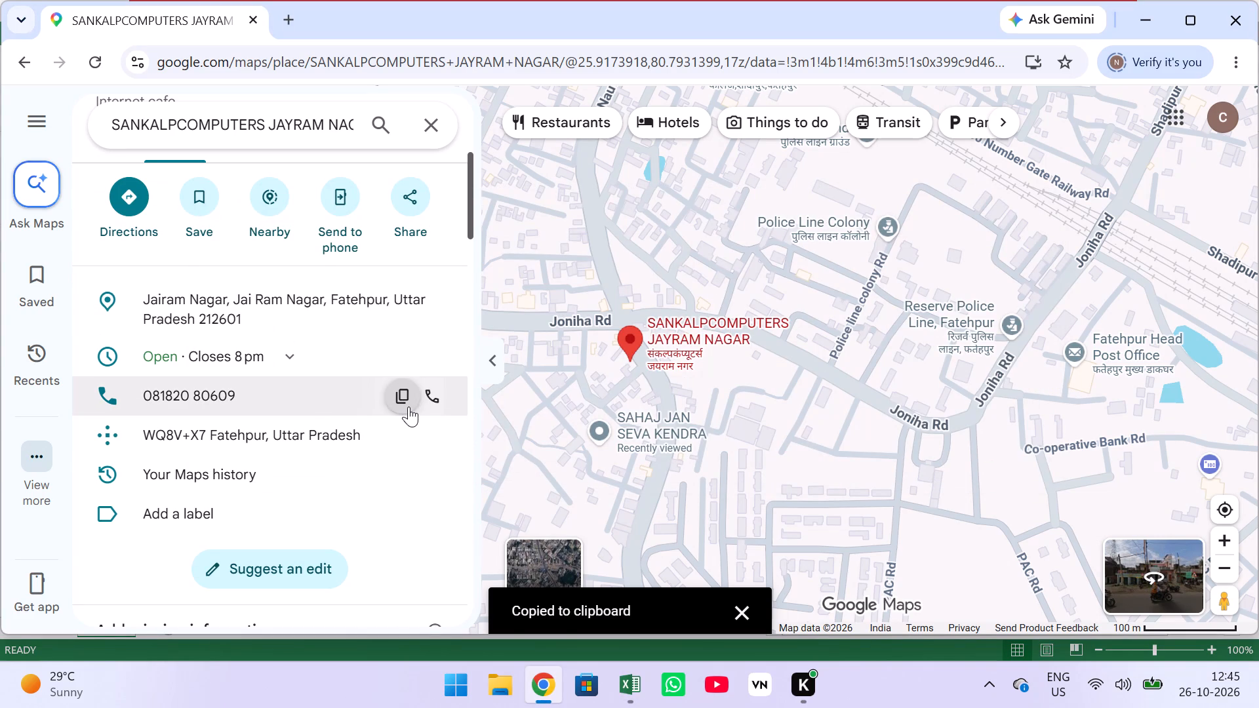
{"action": "key", "text": "alt+Tab"}
{"action": "left_click", "coordinate": [443, 437]}
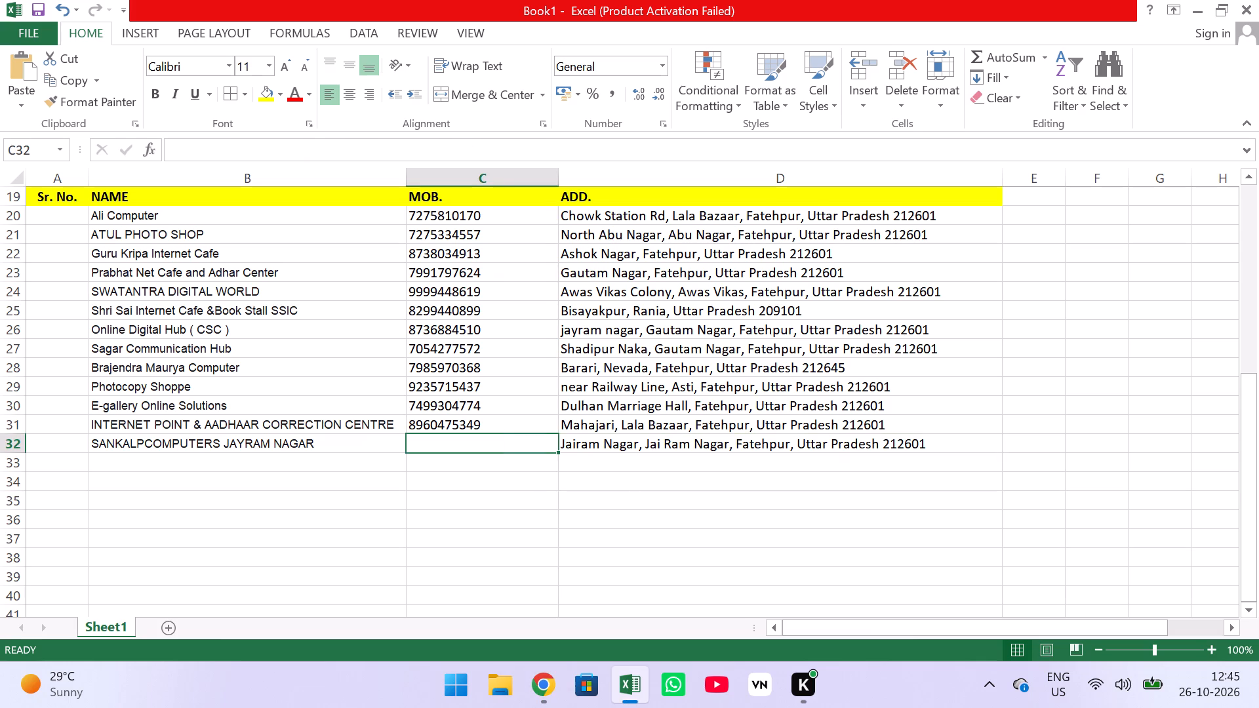
{"action": "key", "text": "ctrl+v"}
Return to the net cafe results in Chrome, open the NICE COMPUTER listing and copy its name into Excel cell B33.
{"action": "key", "text": "alt+Tab"}
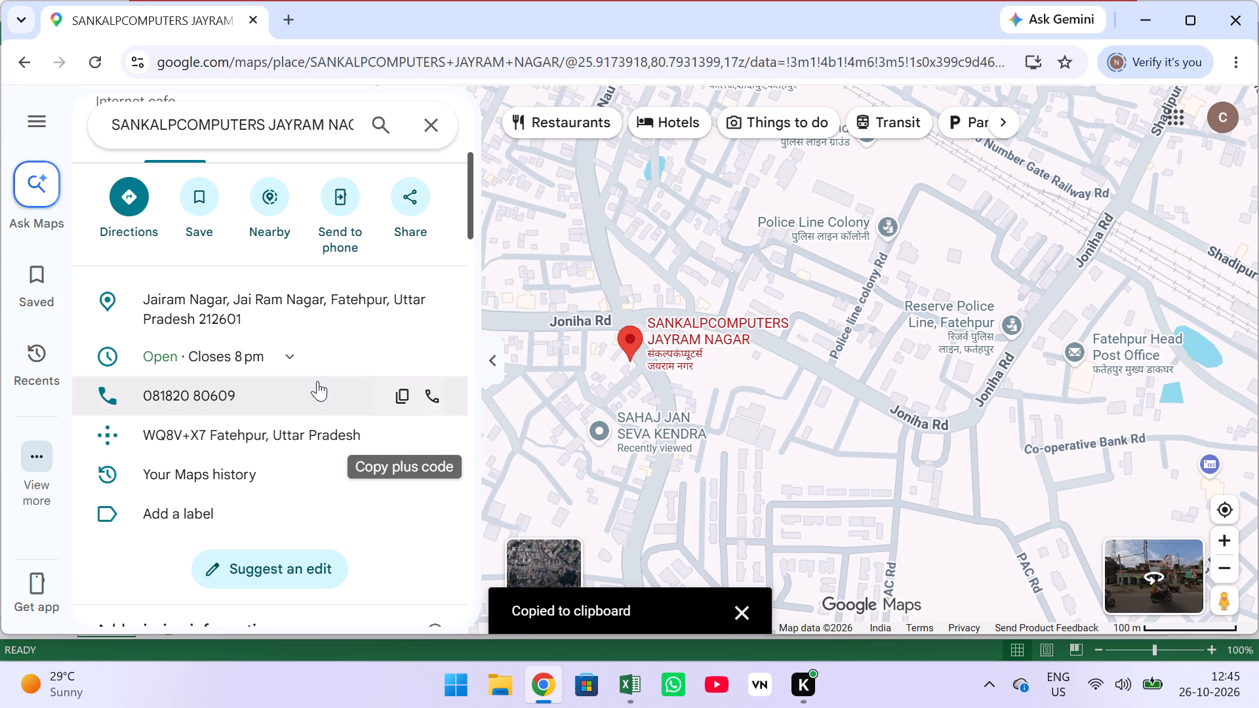
{"action": "left_click", "coordinate": [26, 62]}
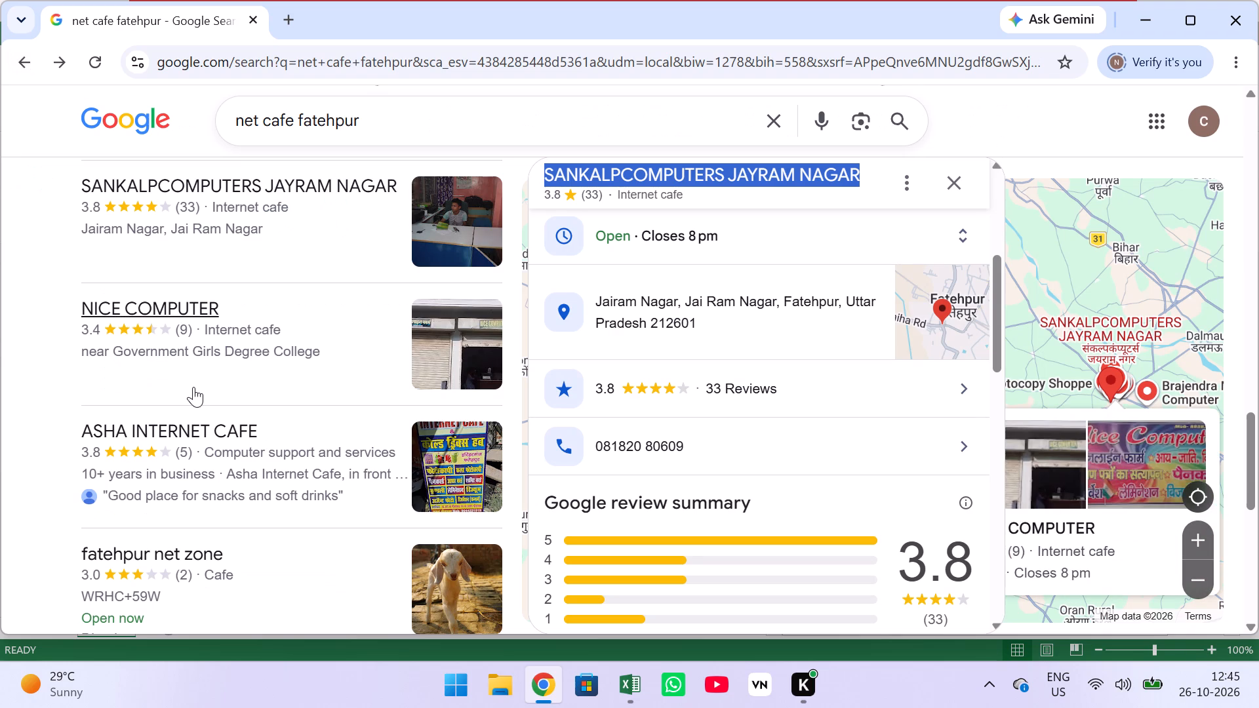
{"action": "left_click", "coordinate": [140, 322]}
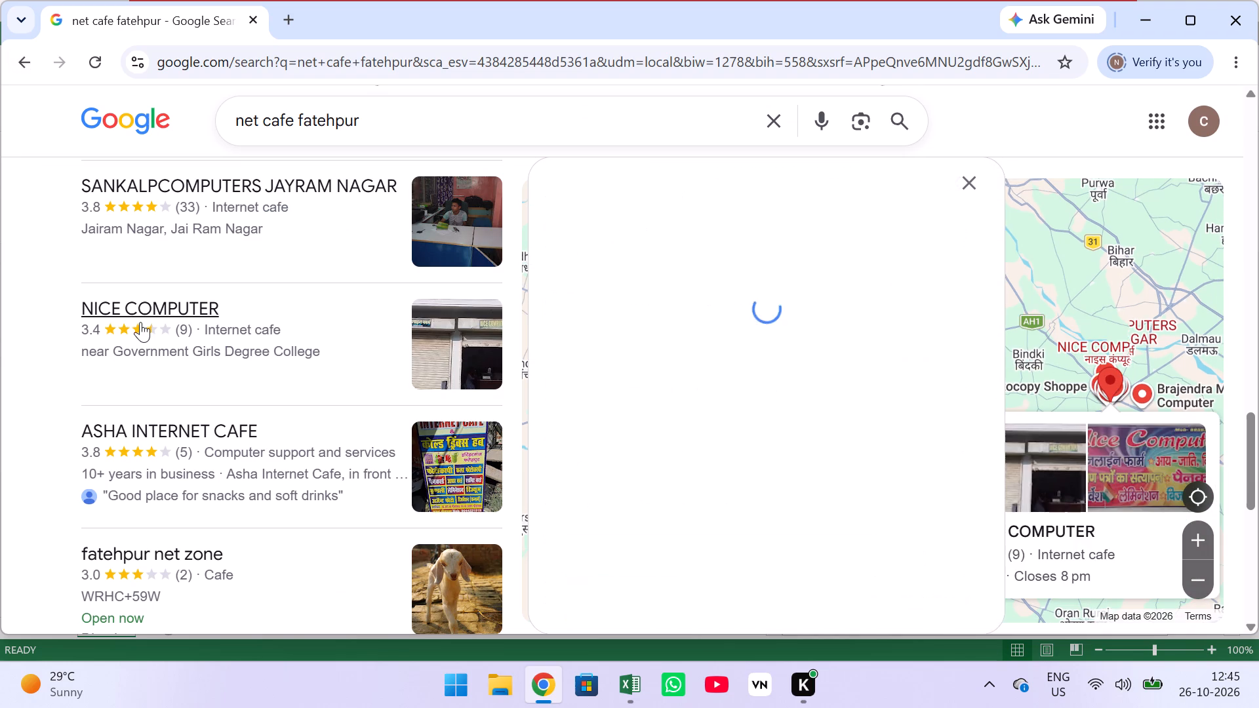
{"action": "left_click_drag", "start_coordinate": [692, 178], "coordinate": [662, 174]}
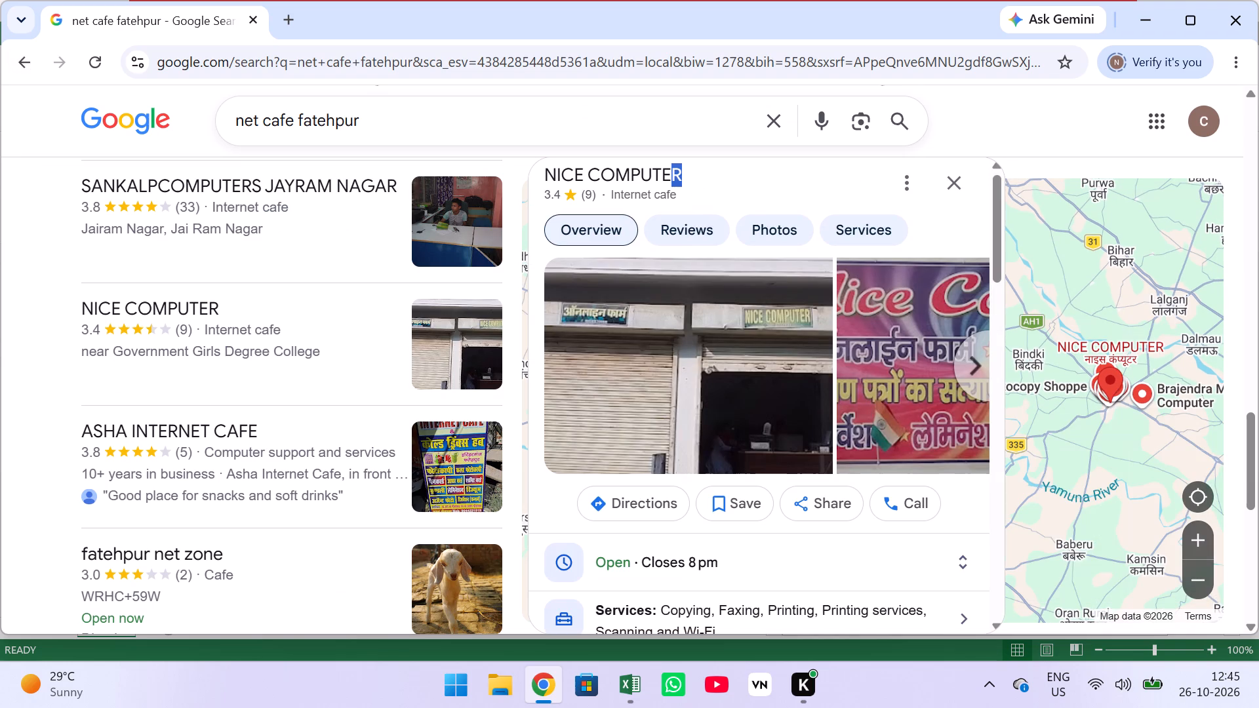
{"action": "left_click_drag", "start_coordinate": [662, 174], "coordinate": [542, 167]}
{"action": "key", "text": "ctrl+c"}
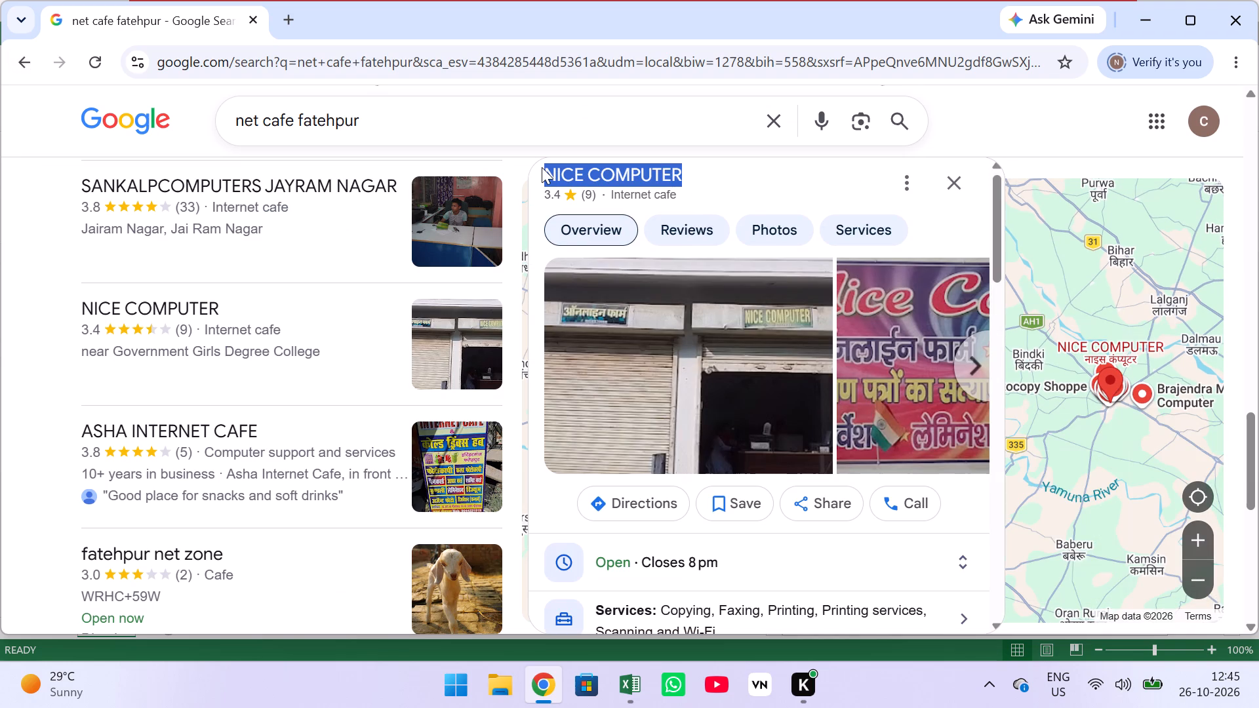
{"action": "key", "text": "alt+Tab"}
{"action": "left_click", "coordinate": [169, 466]}
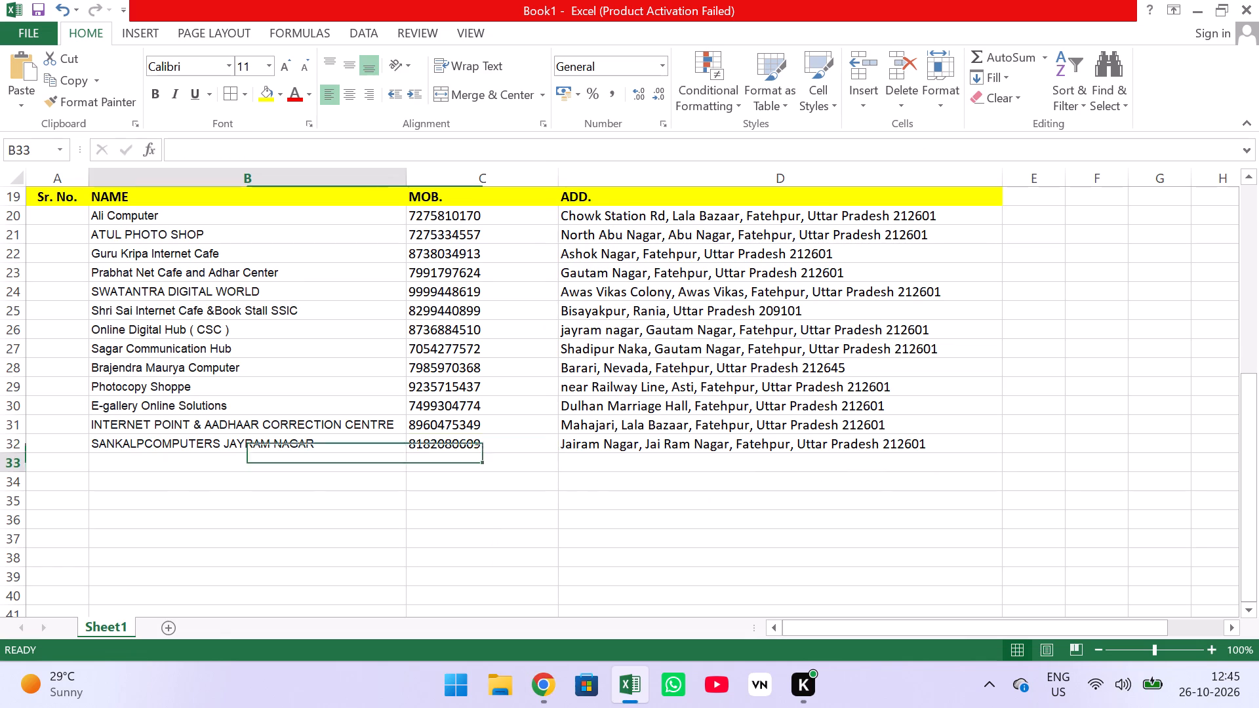
{"action": "key", "text": "ctrl+c"}
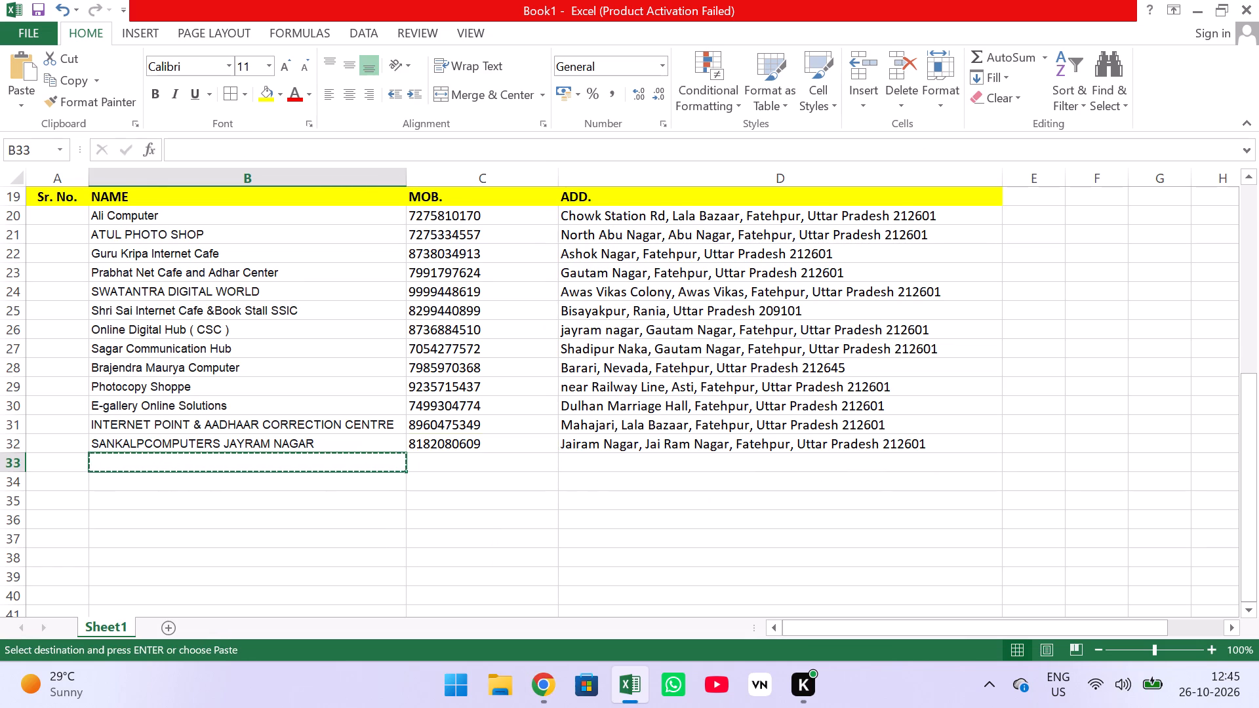
{"action": "key", "text": "alt+Tab"}
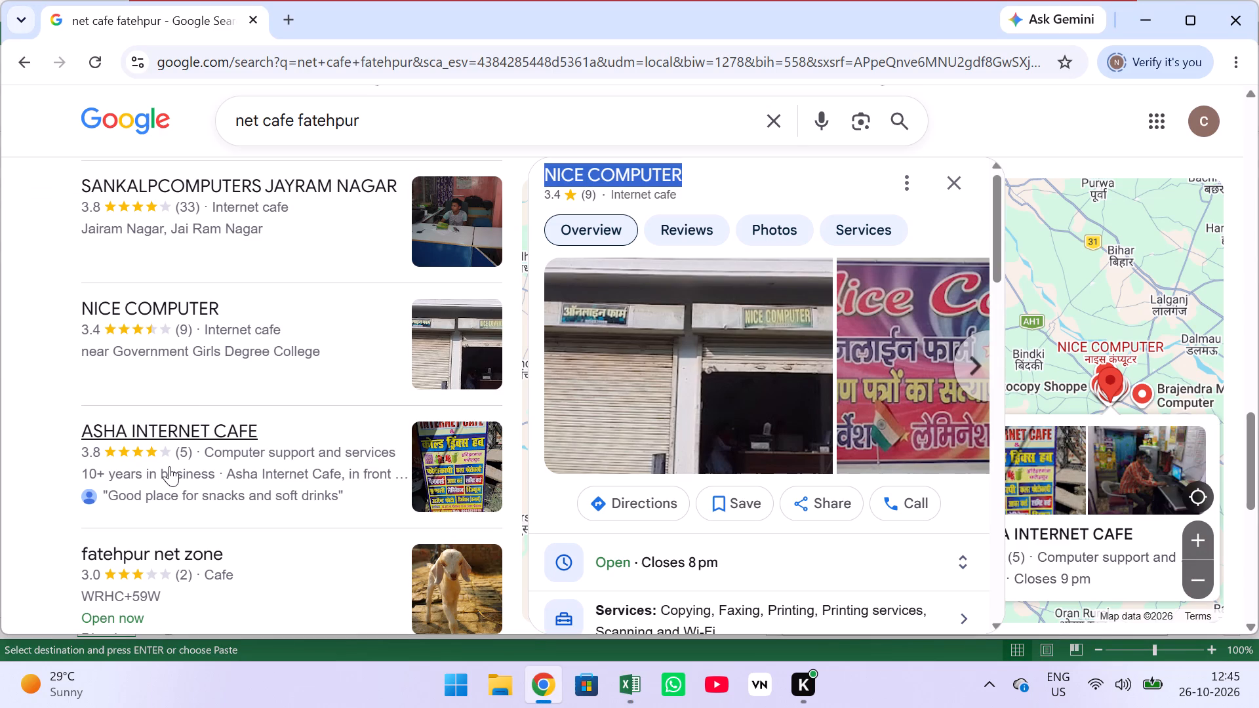
{"action": "key", "text": "ctrl+c"}
{"action": "key", "text": "alt+Tab"}
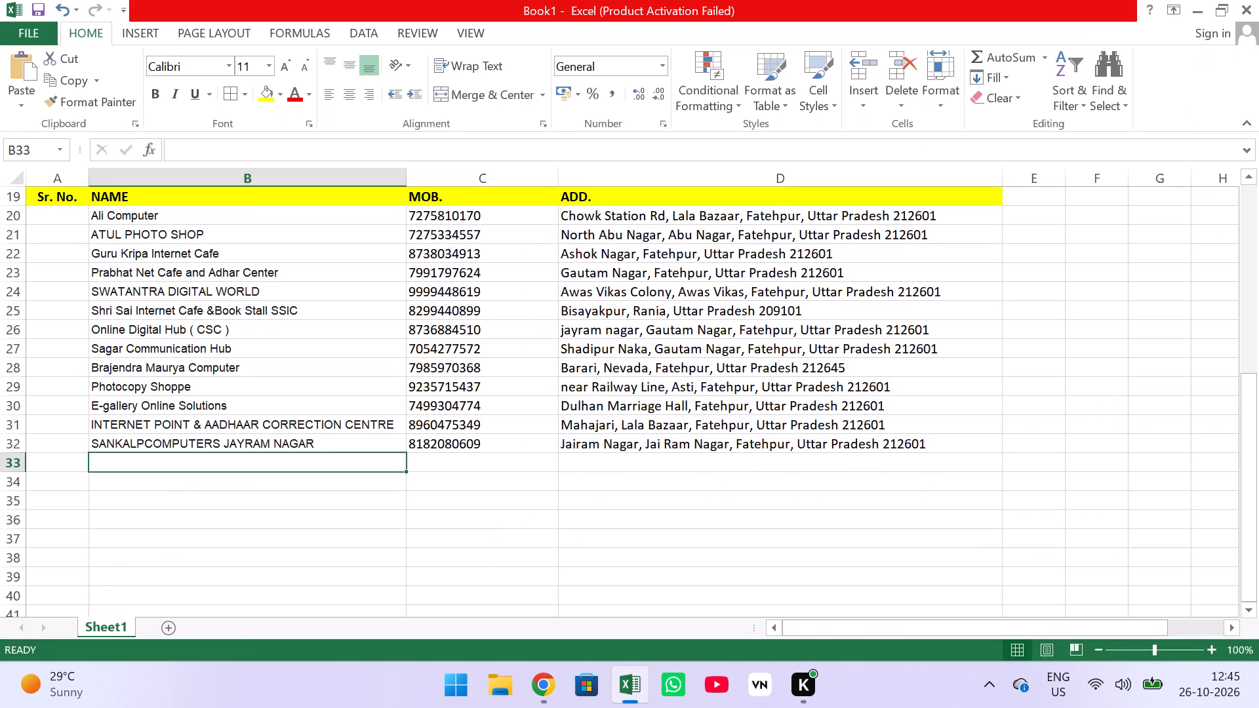
{"action": "key", "text": "ctrl+v"}
Open NICE COMPUTER's Google Maps page in Chrome and copy its address into Excel cell D33.
{"action": "key", "text": "alt+Tab"}
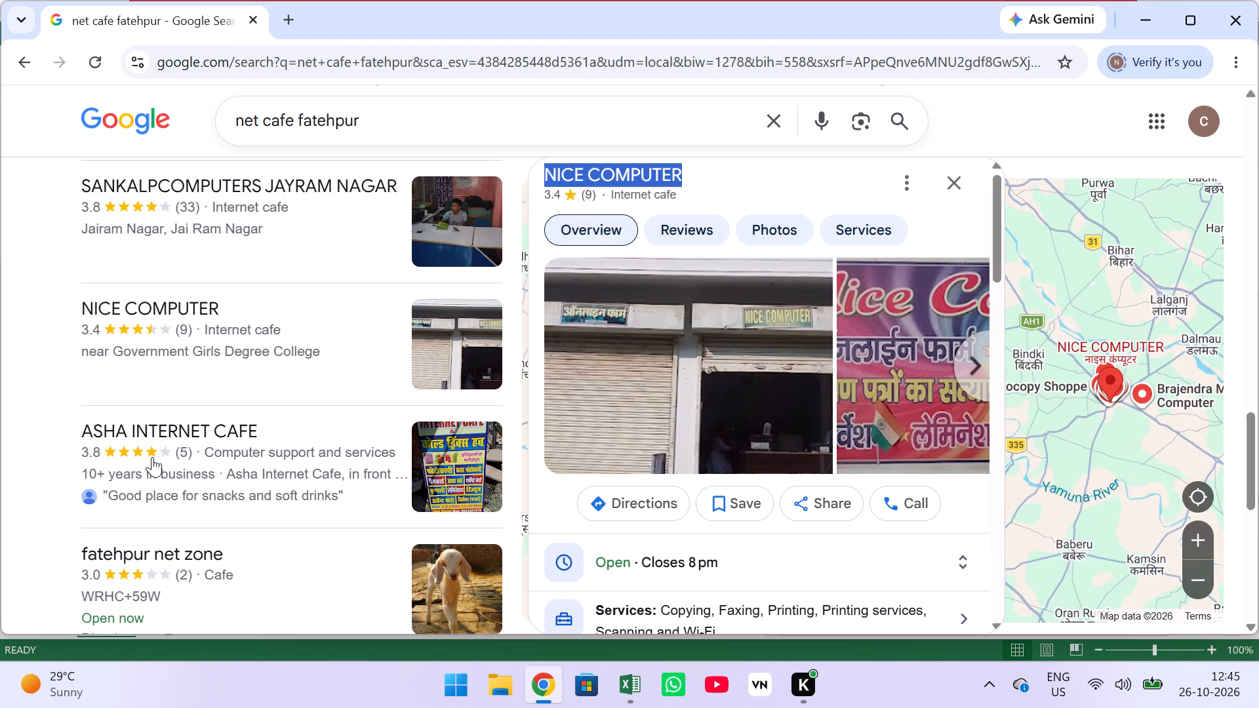
{"action": "scroll", "coordinate": [679, 540], "scroll_direction": "down", "scroll_amount": 2}
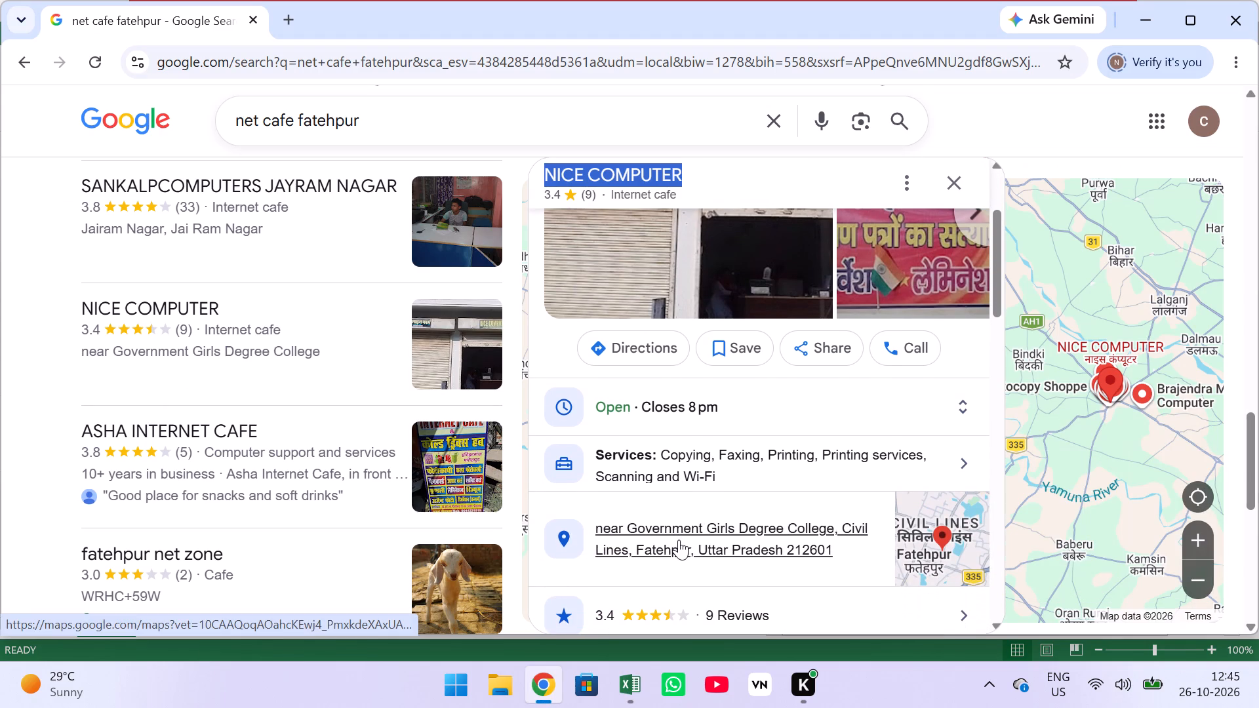
{"action": "left_click", "coordinate": [679, 540]}
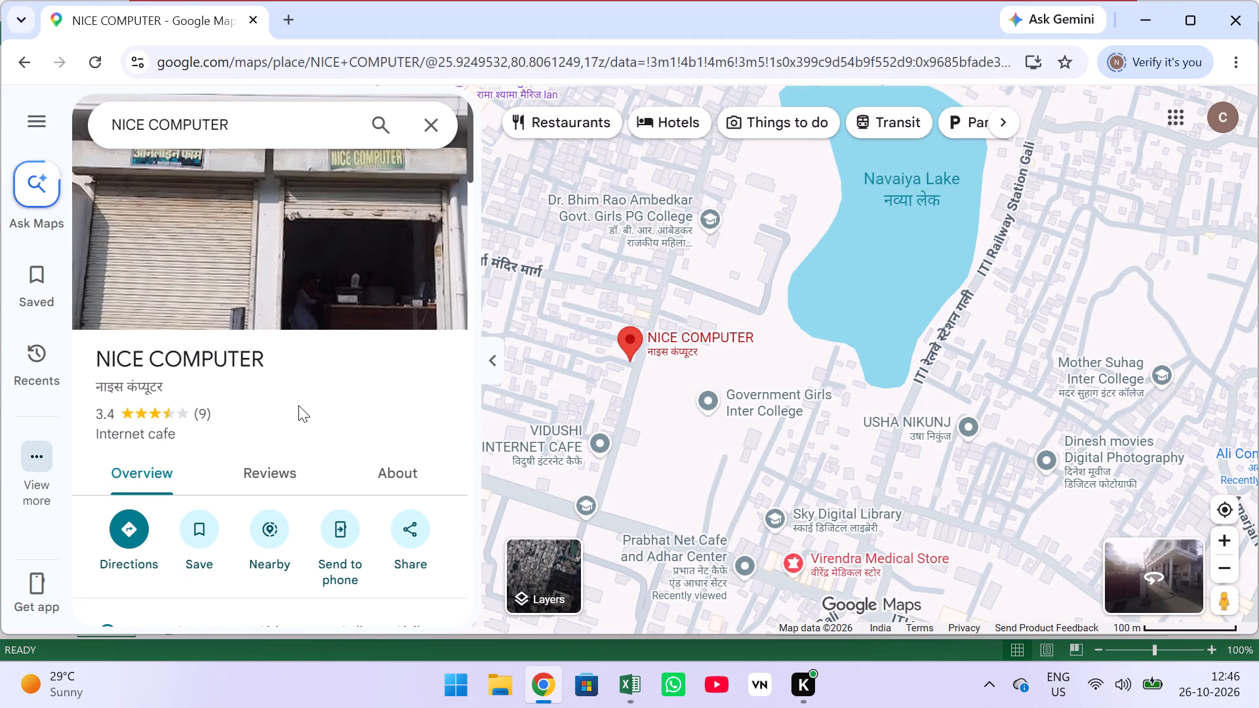
{"action": "scroll", "coordinate": [321, 425], "scroll_direction": "down", "scroll_amount": 5}
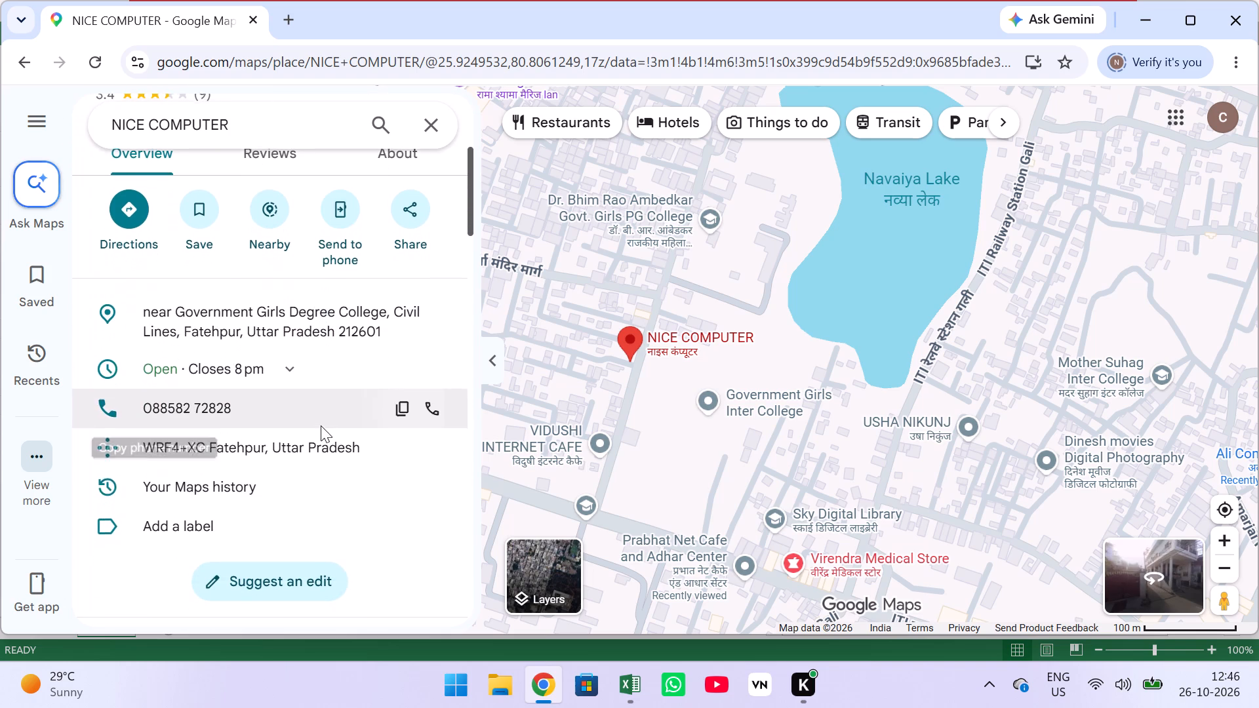
{"action": "left_click", "coordinate": [421, 313]}
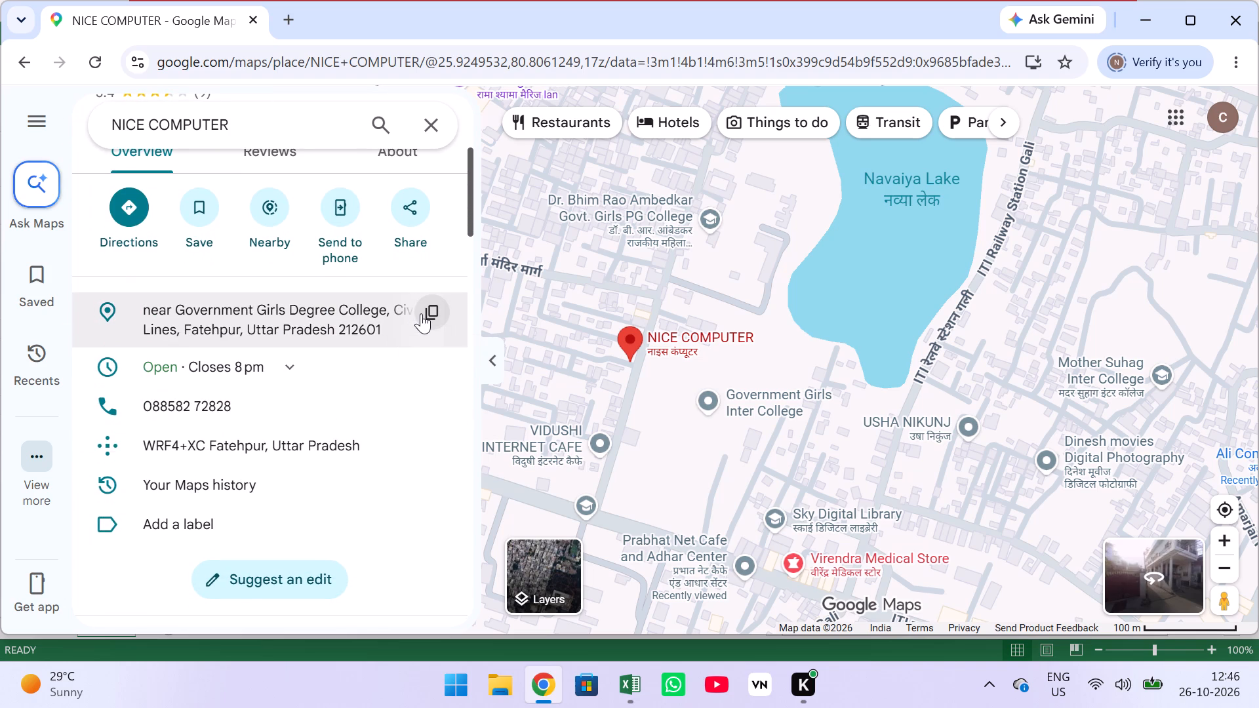
{"action": "key", "text": "alt+Tab"}
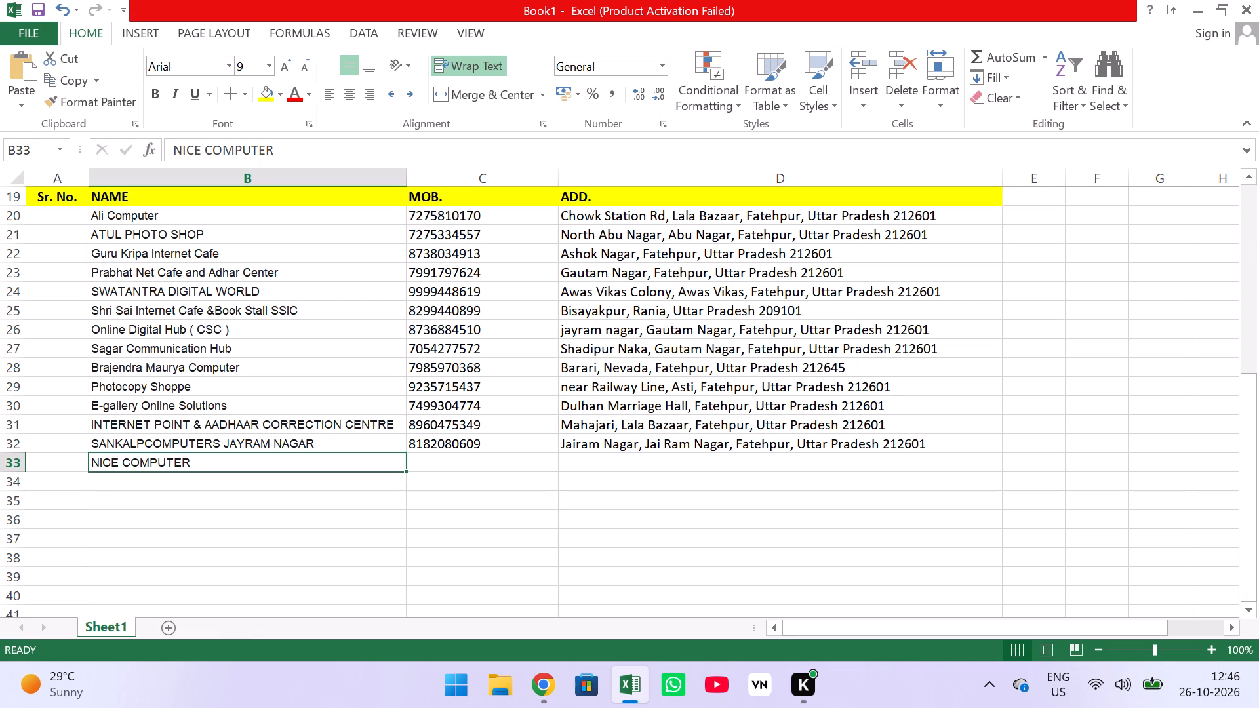
{"action": "left_click", "coordinate": [645, 461]}
{"action": "key", "text": "ctrl+v"}
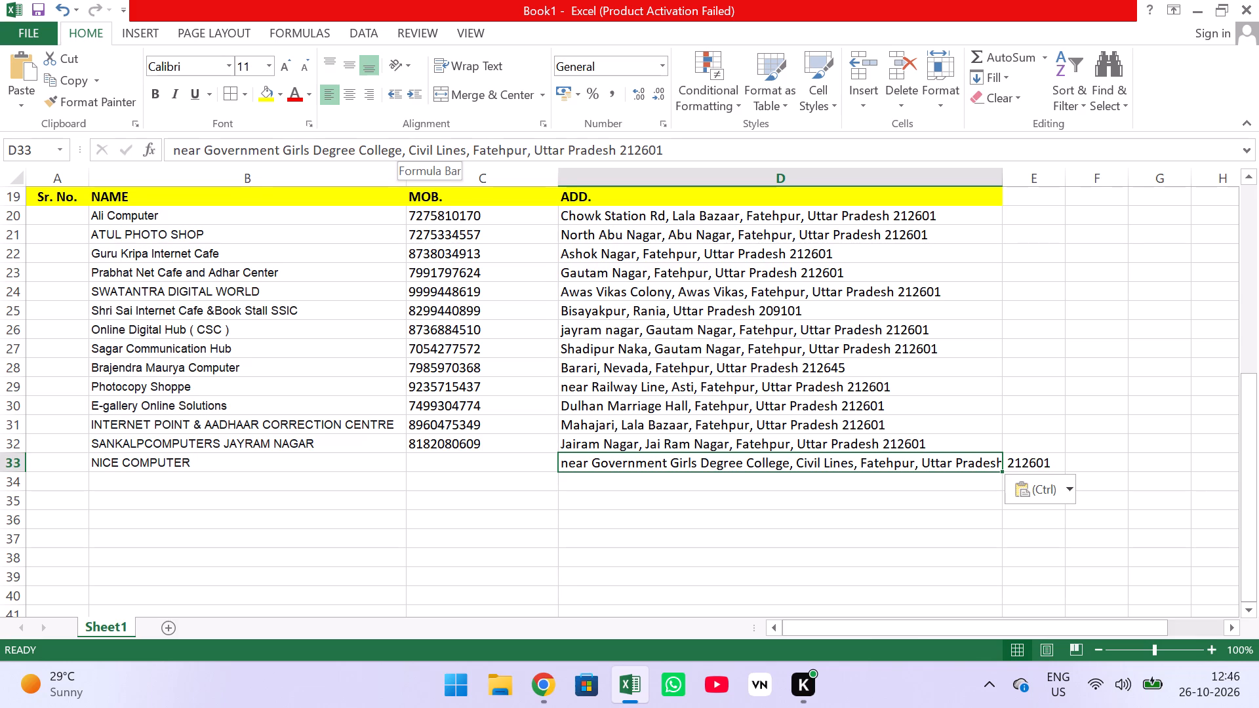
Remove the leading word "near" from the address in cell D33.
{"action": "left_click", "coordinate": [203, 149]}
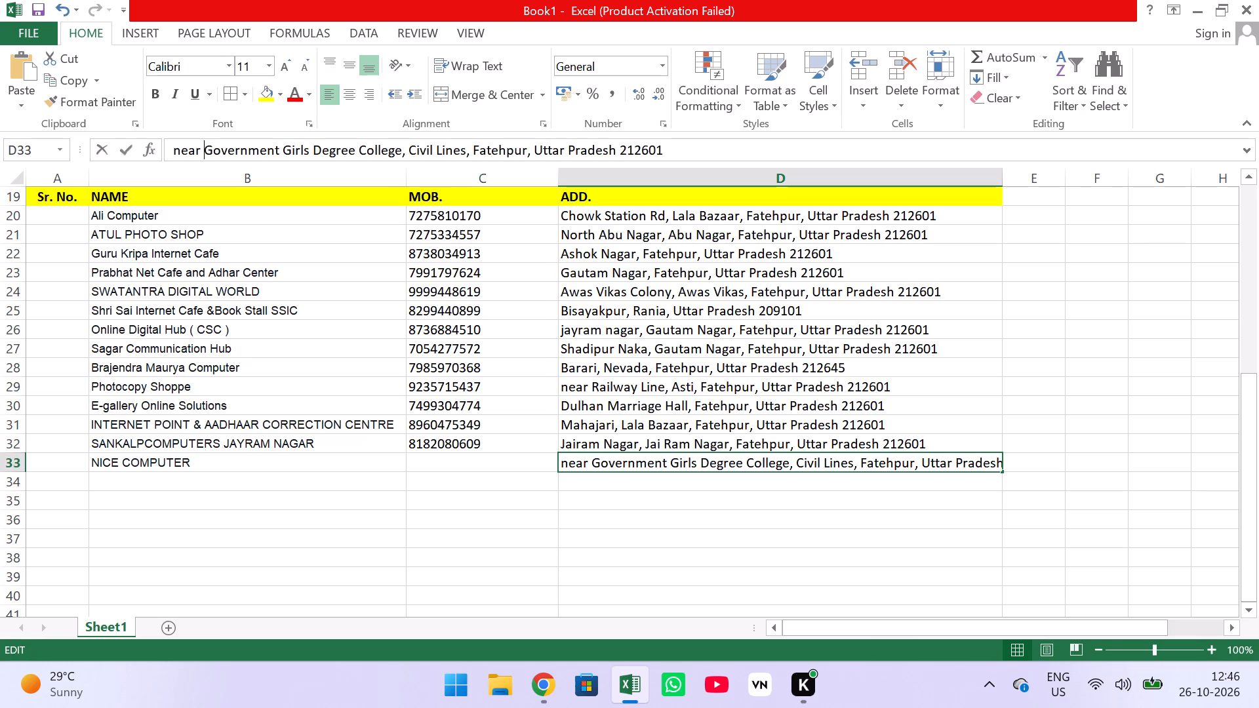
{"action": "left_click_drag", "start_coordinate": [203, 149], "coordinate": [140, 152]}
{"action": "key", "text": "BackSpace"}
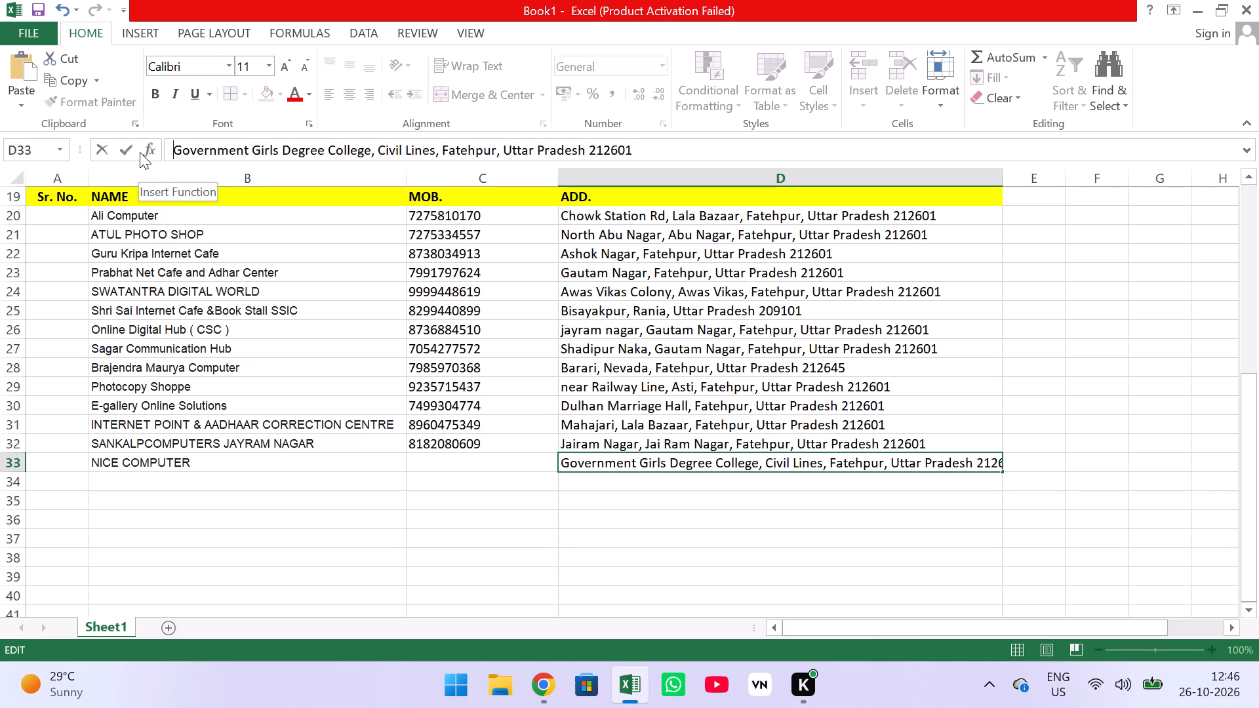
{"action": "left_click", "coordinate": [993, 194]}
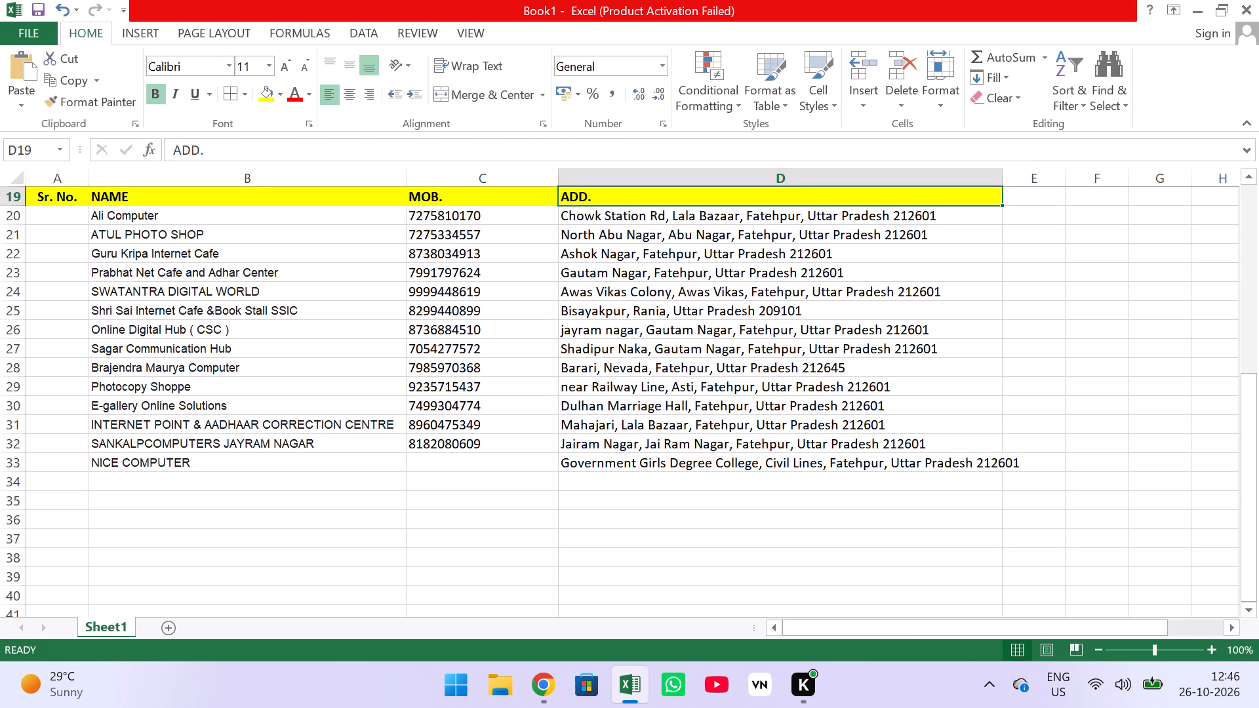
Widen column D so the full address in row 33 fits inside it.
{"action": "left_click_drag", "start_coordinate": [1002, 181], "coordinate": [1022, 185]}
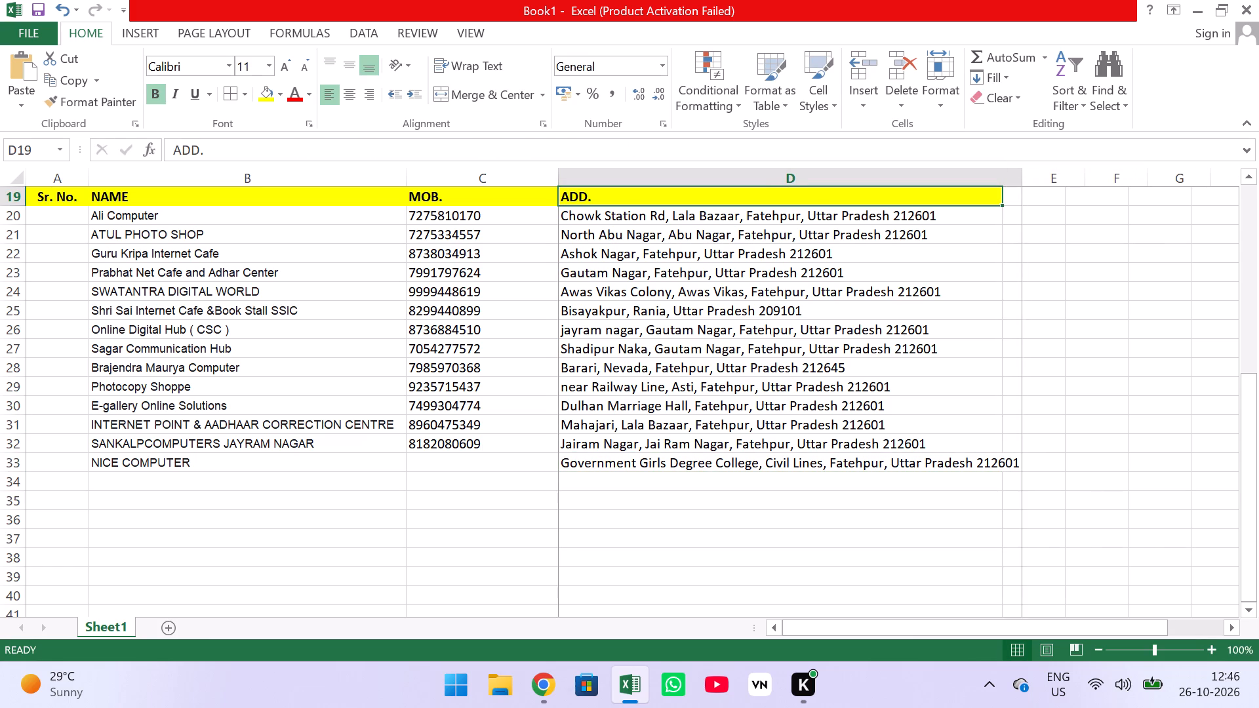
{"action": "left_click_drag", "start_coordinate": [1022, 185], "coordinate": [1022, 184]}
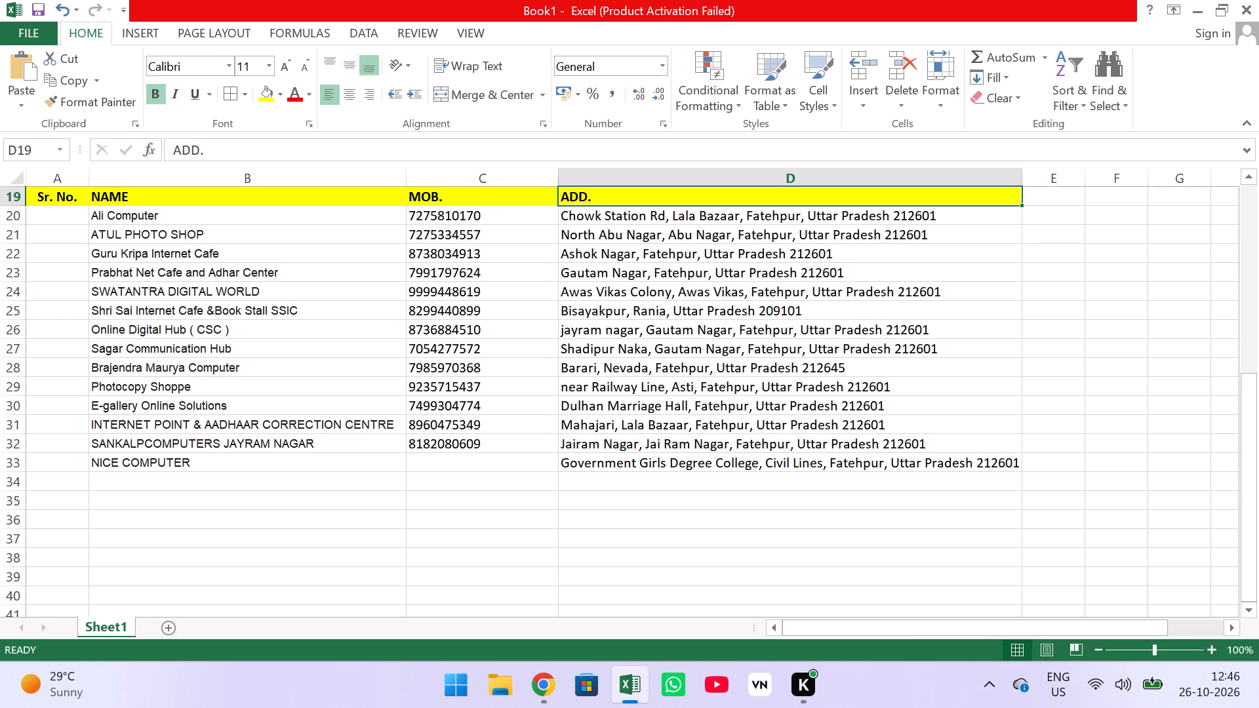
Copy NICE COMPUTER's phone number from its Google Maps page in Chrome into Excel cell C33.
{"action": "left_click", "coordinate": [162, 475]}
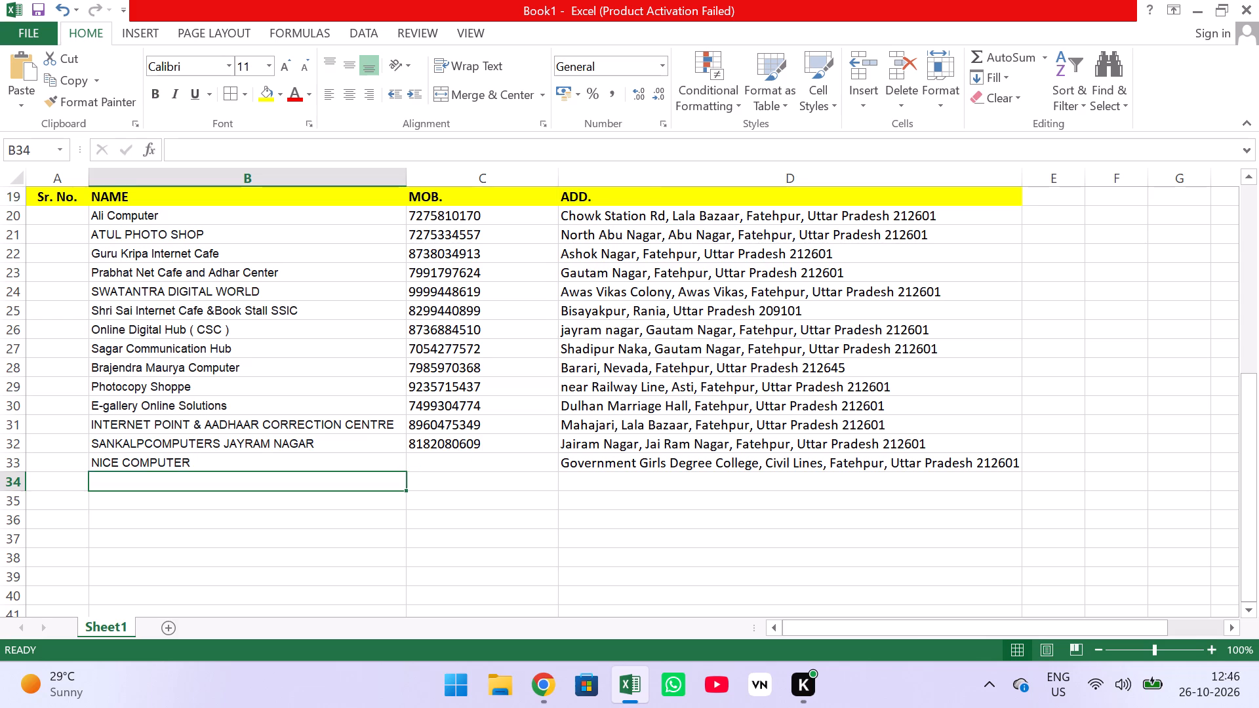
{"action": "key", "text": "alt+Tab"}
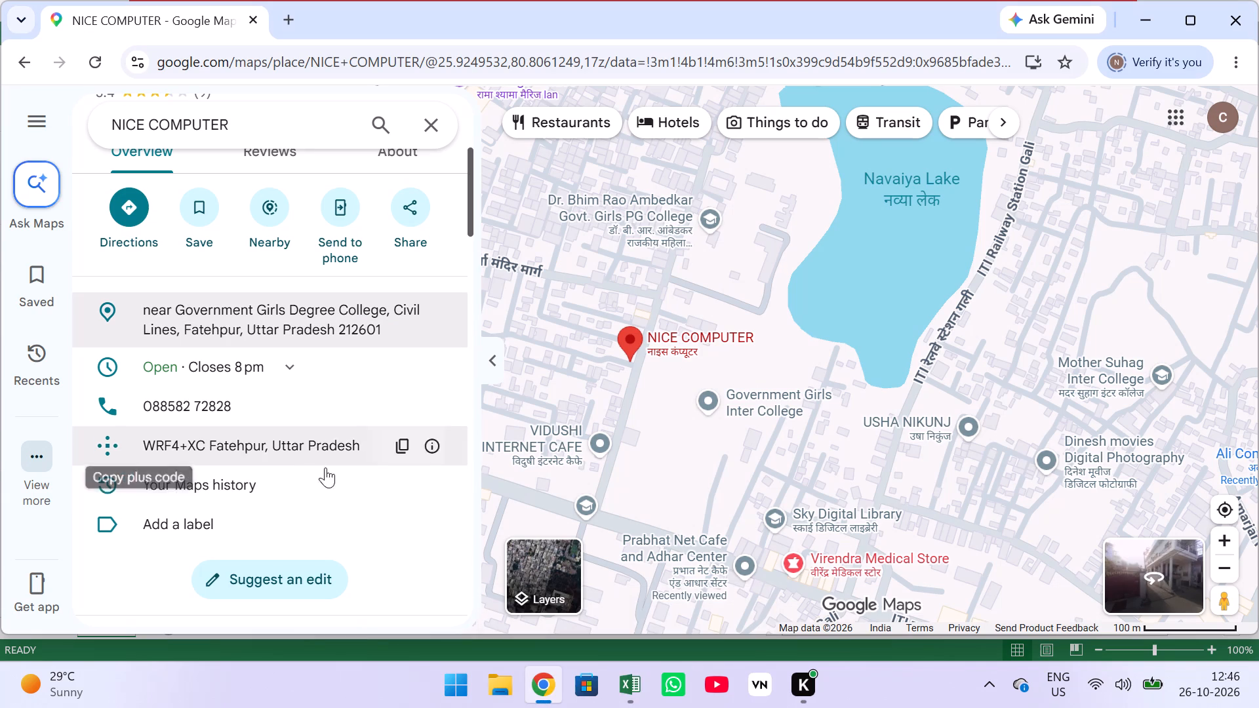
{"action": "left_click", "coordinate": [408, 412]}
{"action": "key", "text": "alt+Tab"}
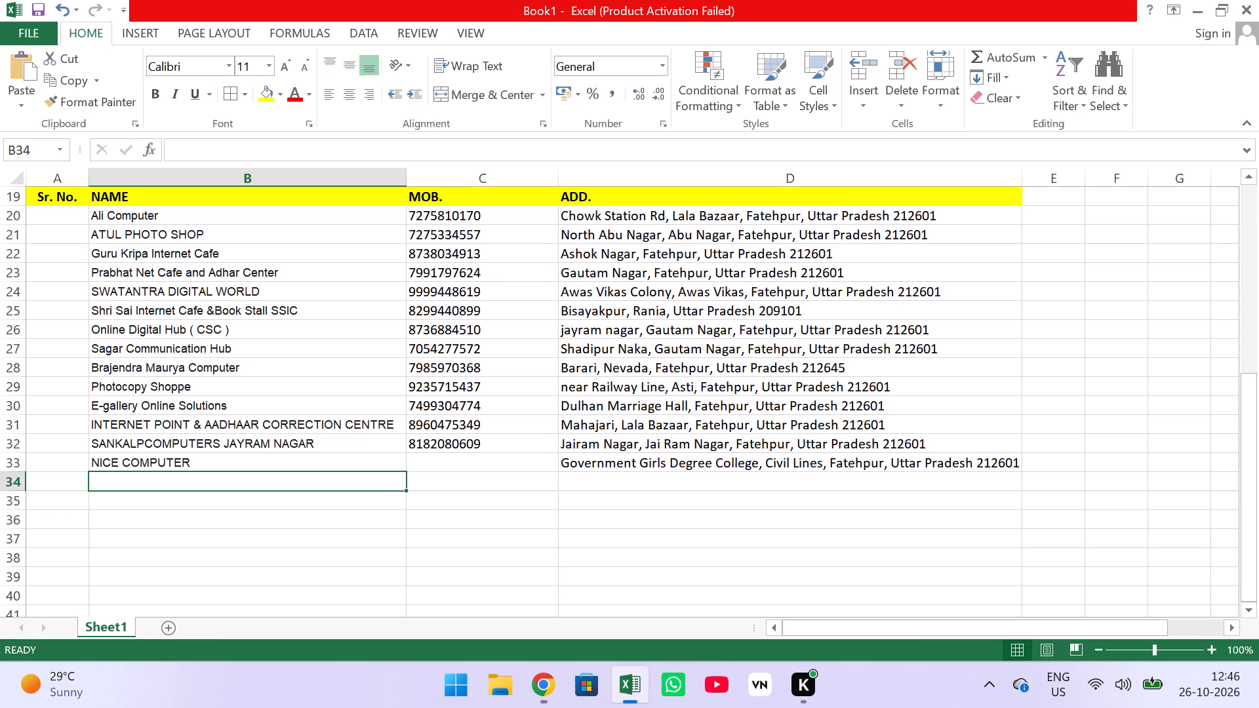
{"action": "left_click", "coordinate": [484, 460]}
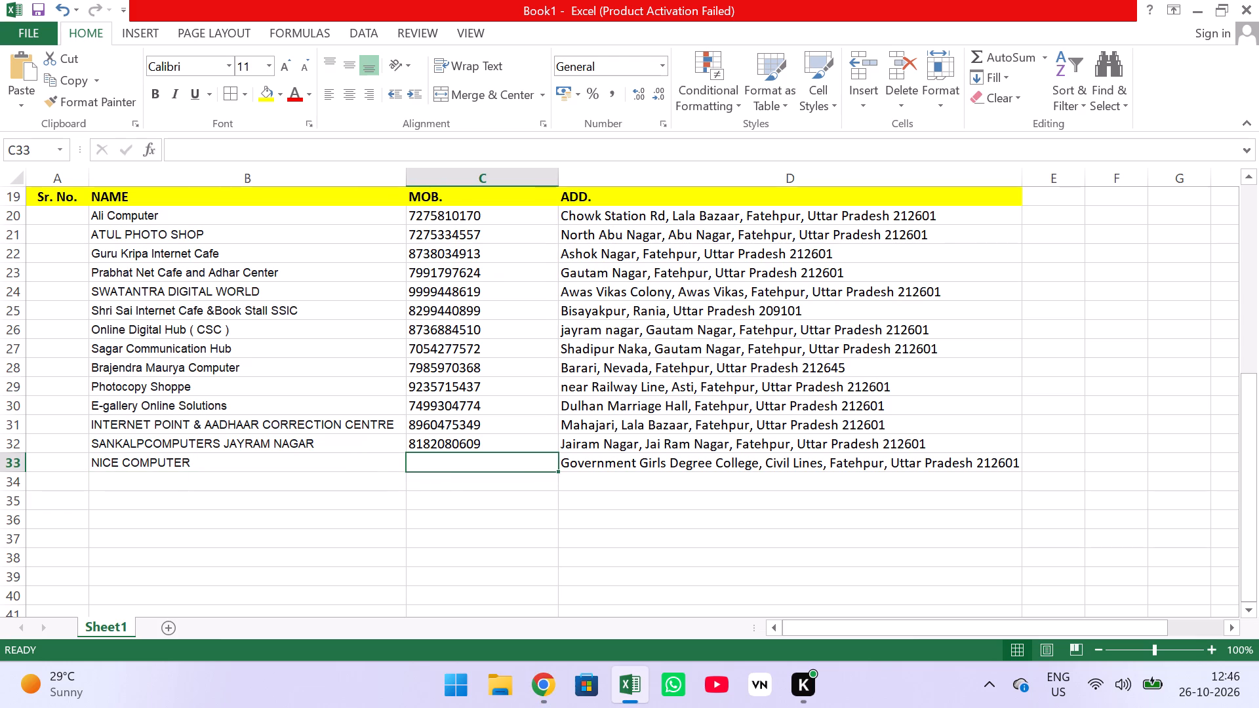
{"action": "key", "text": "ctrl+v"}
Return to the net cafe results in Chrome, open the ASHA INTERNET CAFE listing and copy its name into Excel cell B34.
{"action": "key", "text": "alt+Tab"}
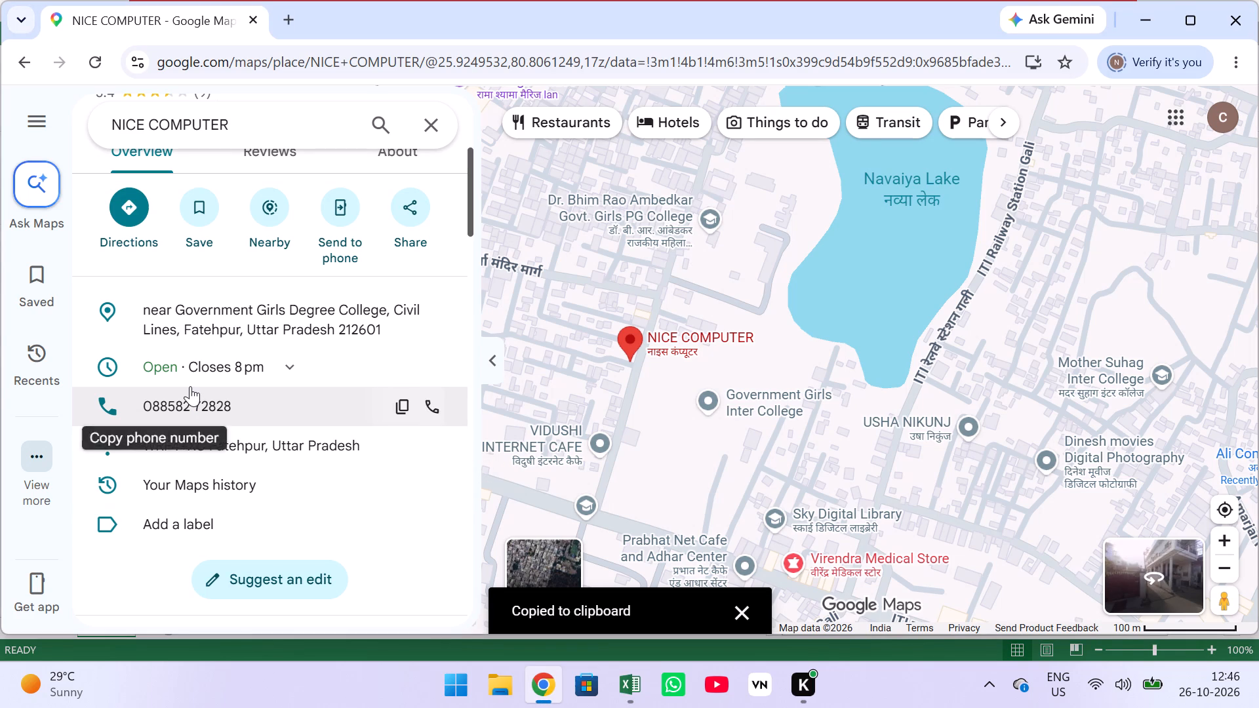
{"action": "left_click", "coordinate": [18, 62]}
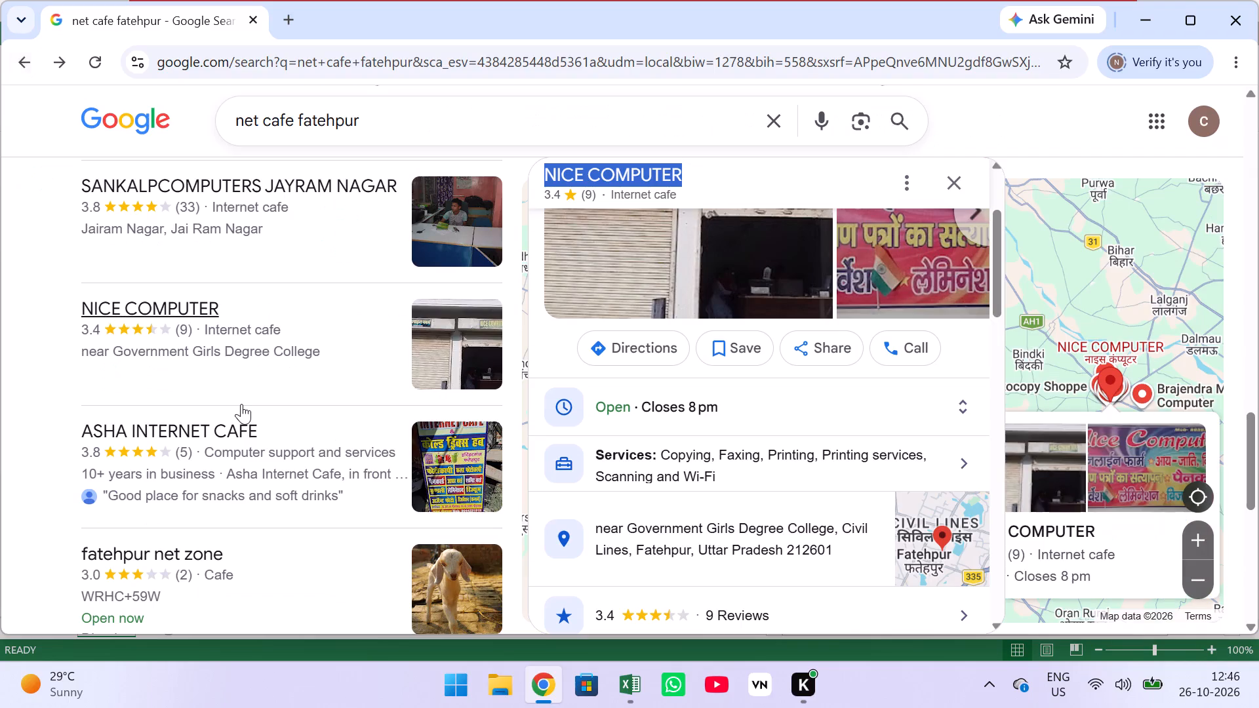
{"action": "left_click", "coordinate": [180, 430]}
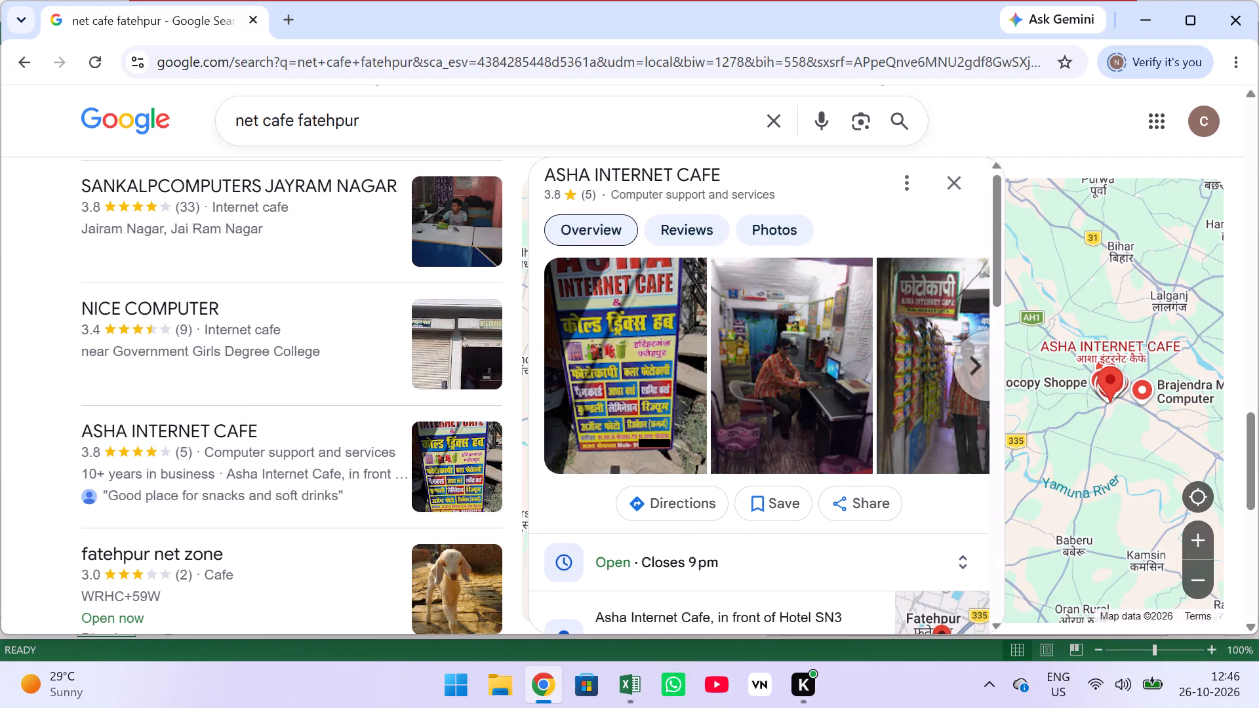
{"action": "left_click_drag", "start_coordinate": [725, 176], "coordinate": [544, 180]}
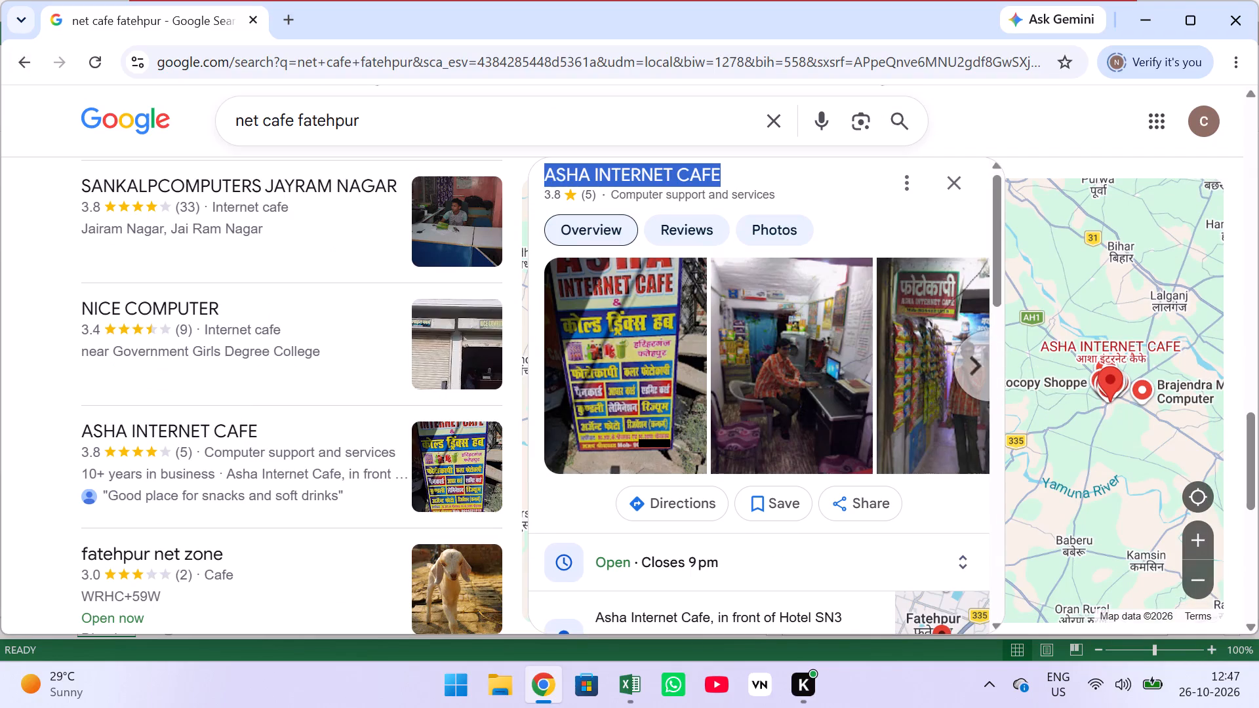
{"action": "left_click_drag", "start_coordinate": [544, 180], "coordinate": [544, 180]}
{"action": "key", "text": "ctrl+v"}
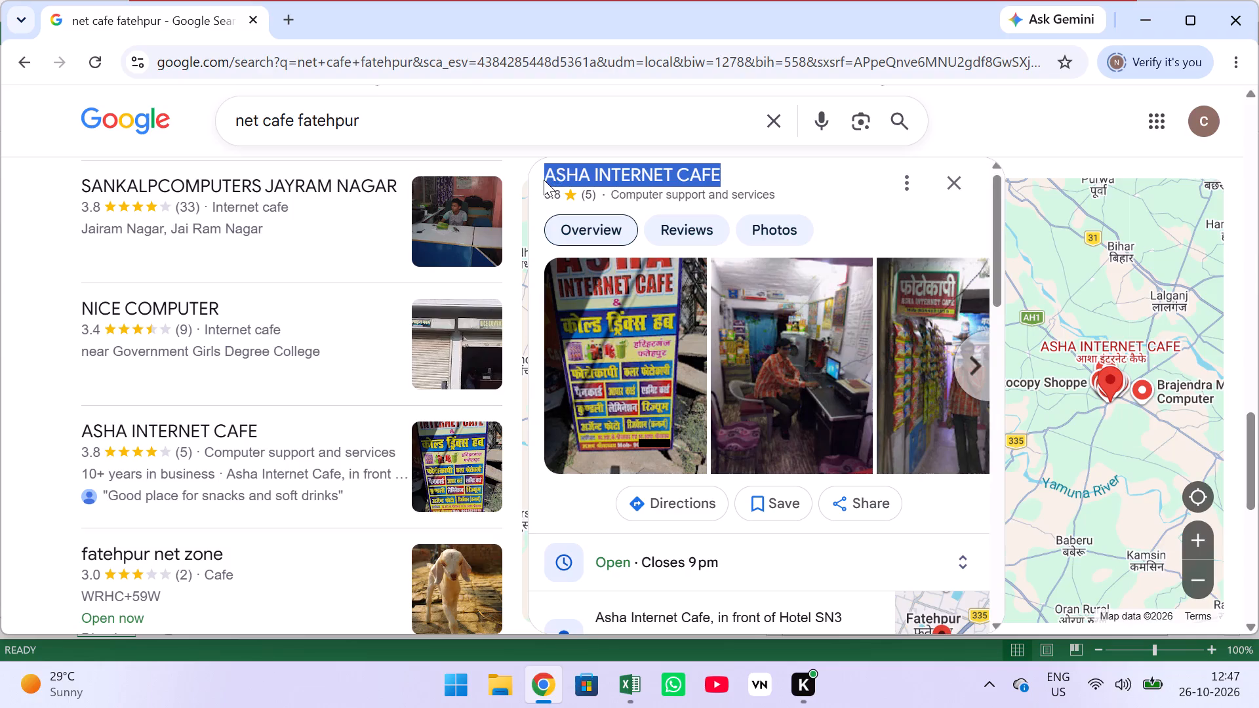
{"action": "key", "text": "ctrl+c"}
{"action": "key", "text": "alt+Tab"}
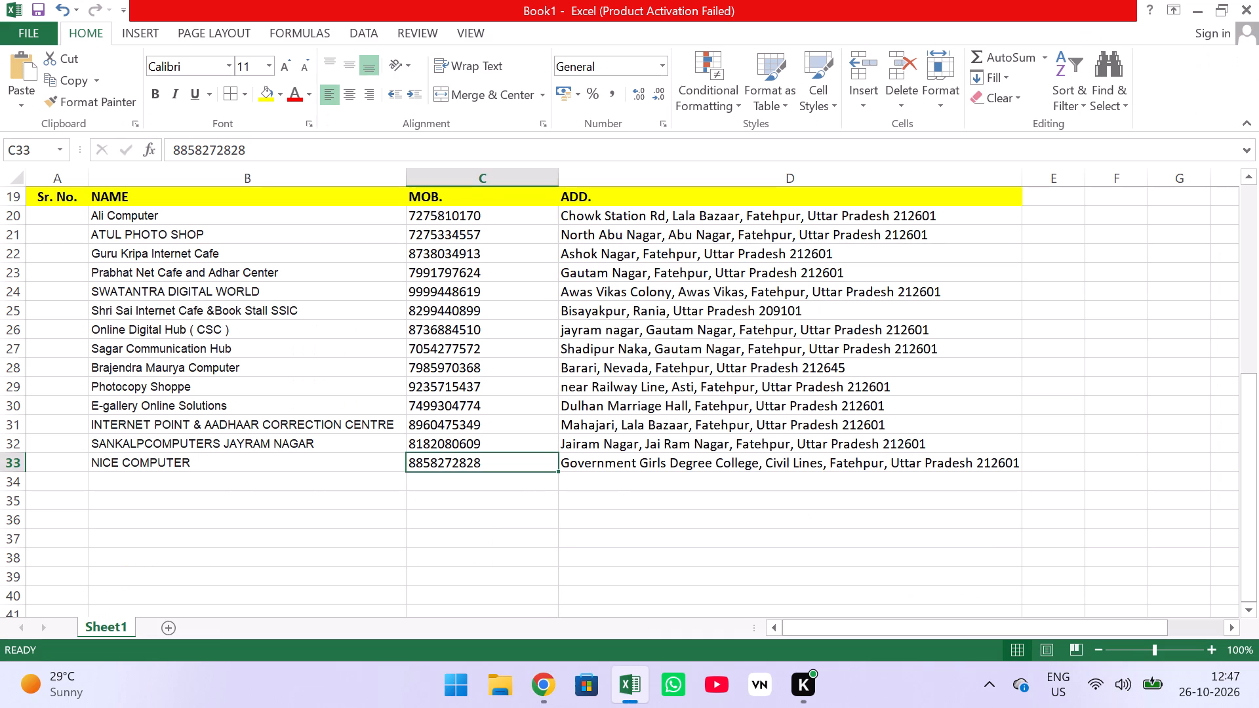
{"action": "left_click", "coordinate": [176, 481]}
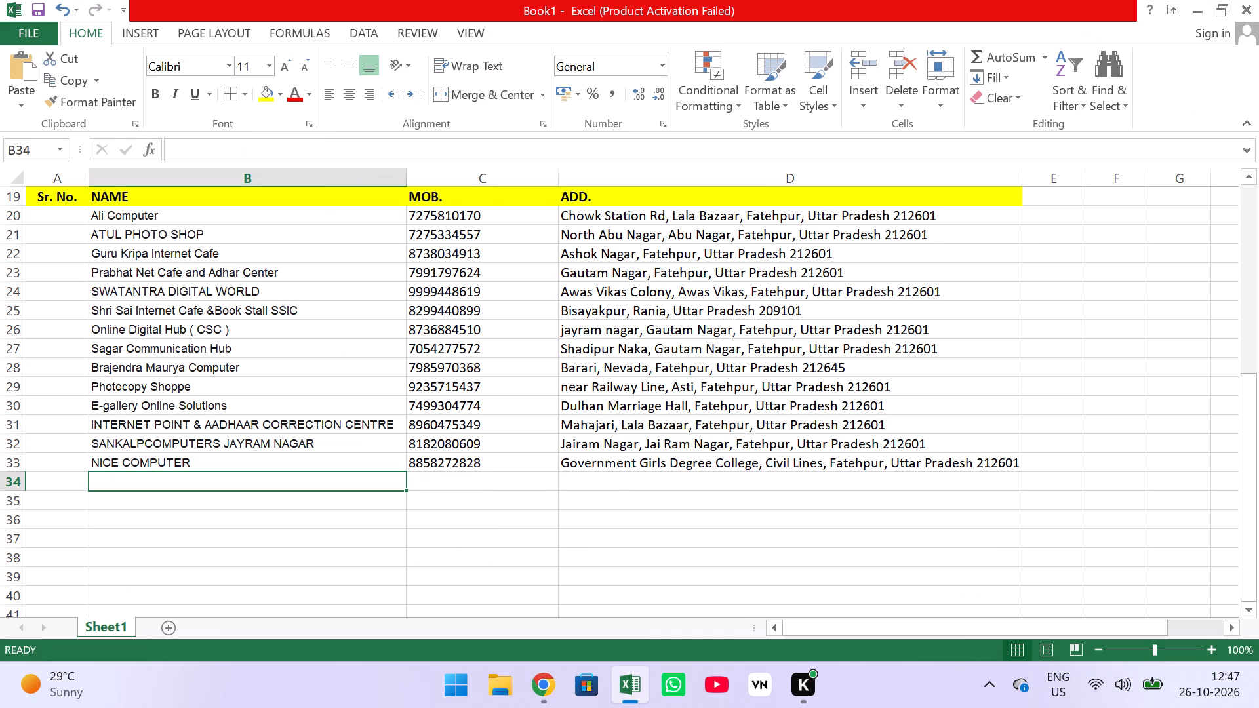
{"action": "key", "text": "ctrl+v"}
Open ASHA INTERNET CAFE's Google Maps page in Chrome and copy its address into Excel cell D34.
{"action": "key", "text": "alt+Tab"}
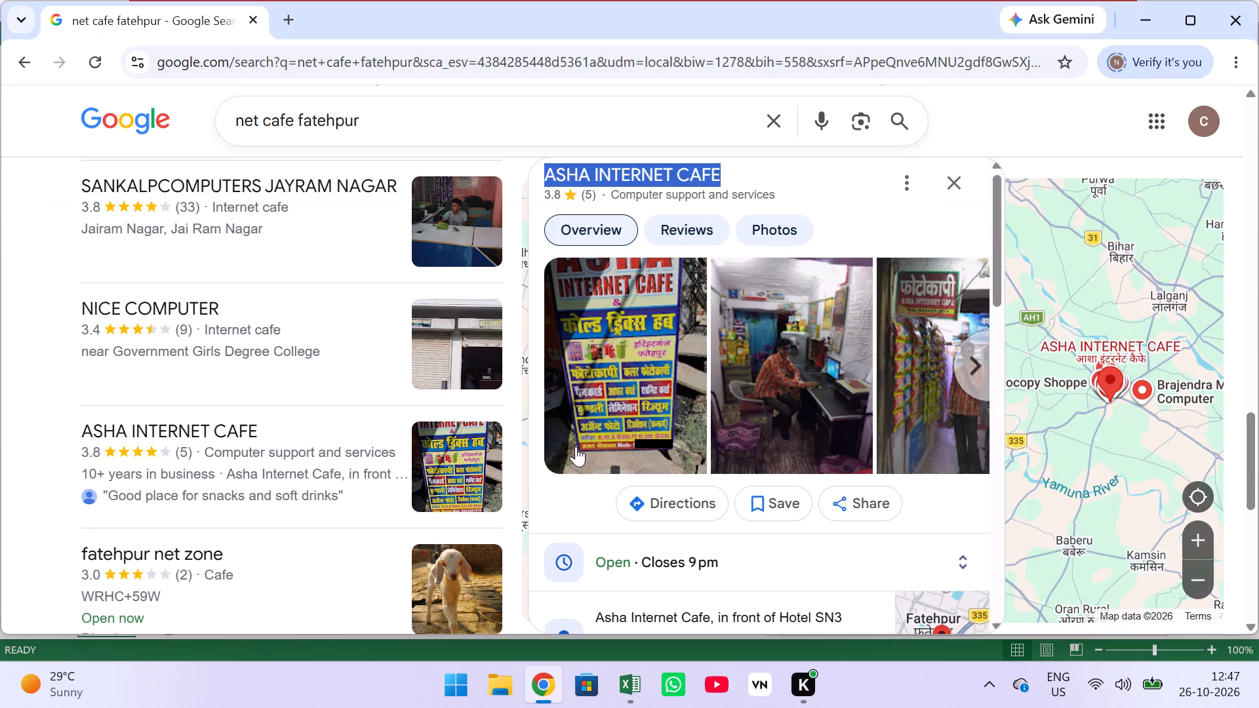
{"action": "scroll", "coordinate": [736, 488], "scroll_direction": "down", "scroll_amount": 5}
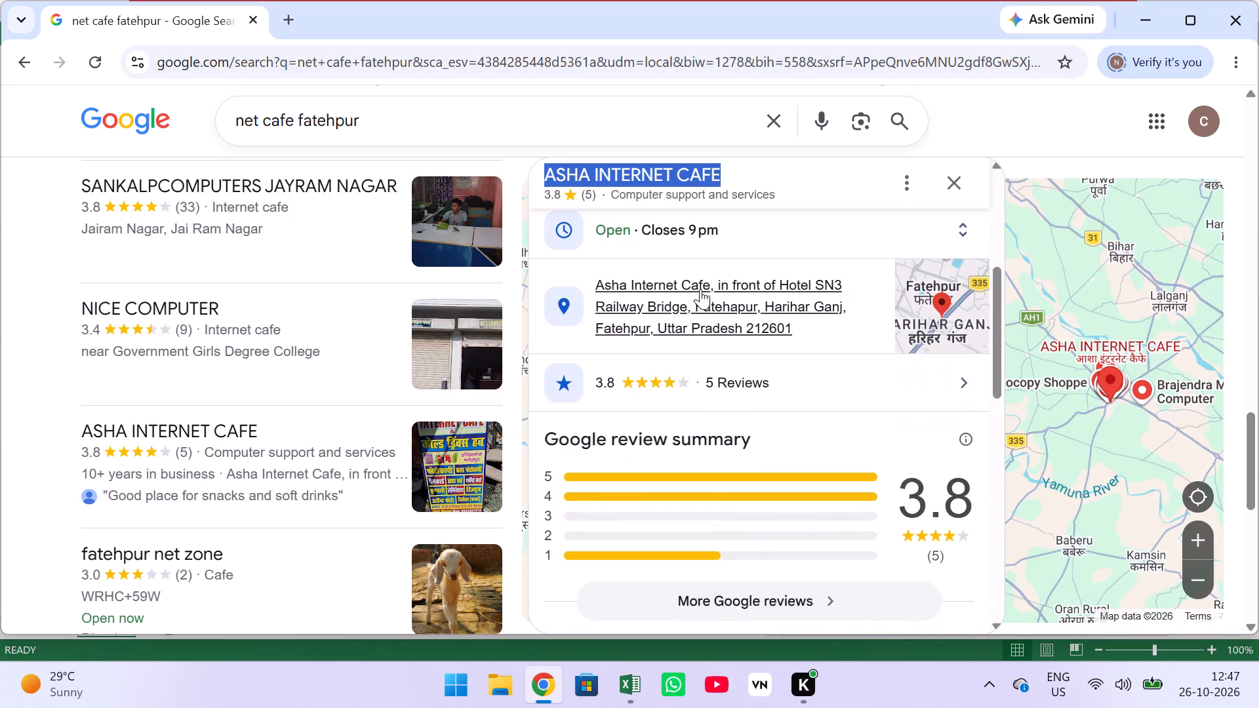
{"action": "left_click", "coordinate": [700, 289]}
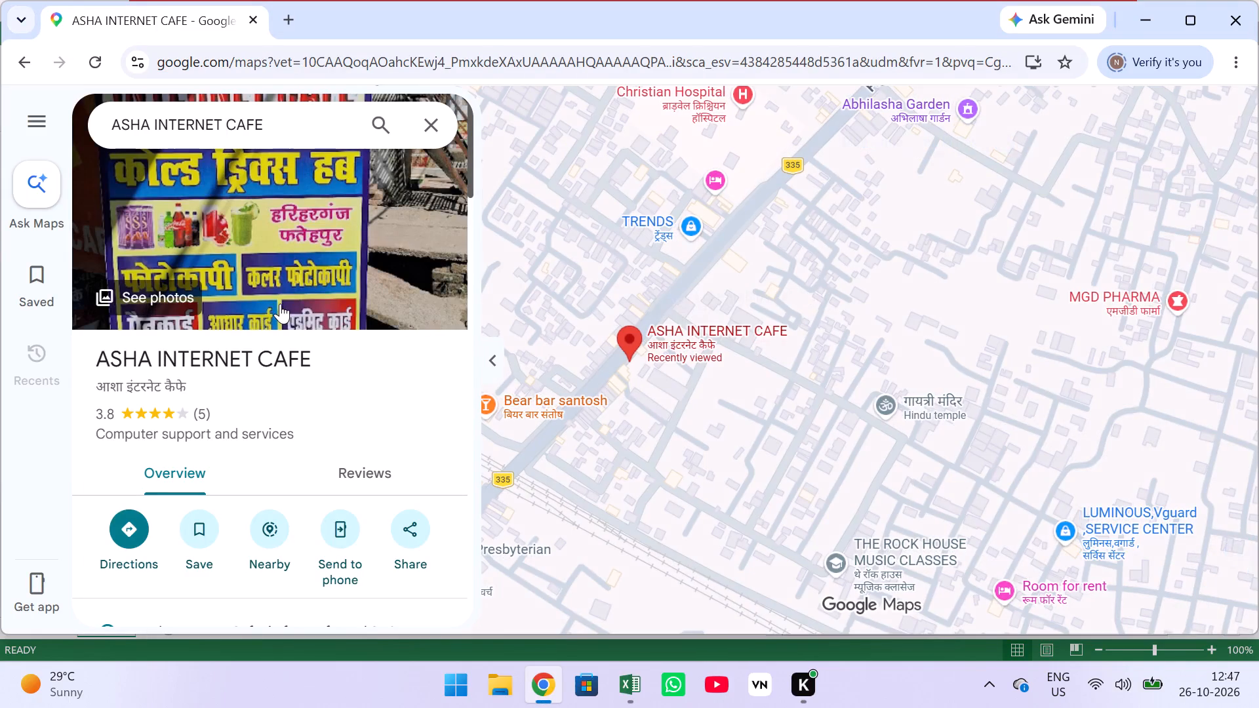
{"action": "scroll", "coordinate": [280, 304], "scroll_direction": "down", "scroll_amount": 3}
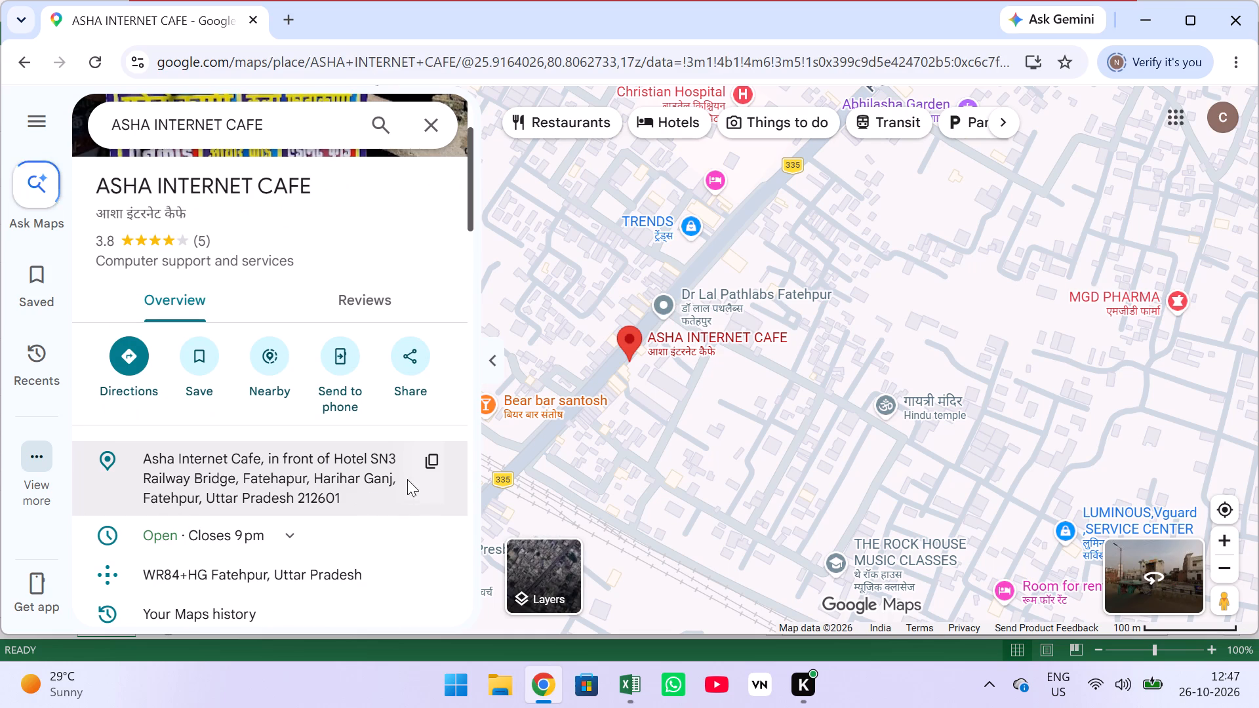
{"action": "left_click", "coordinate": [410, 471]}
{"action": "left_click", "coordinate": [430, 460]}
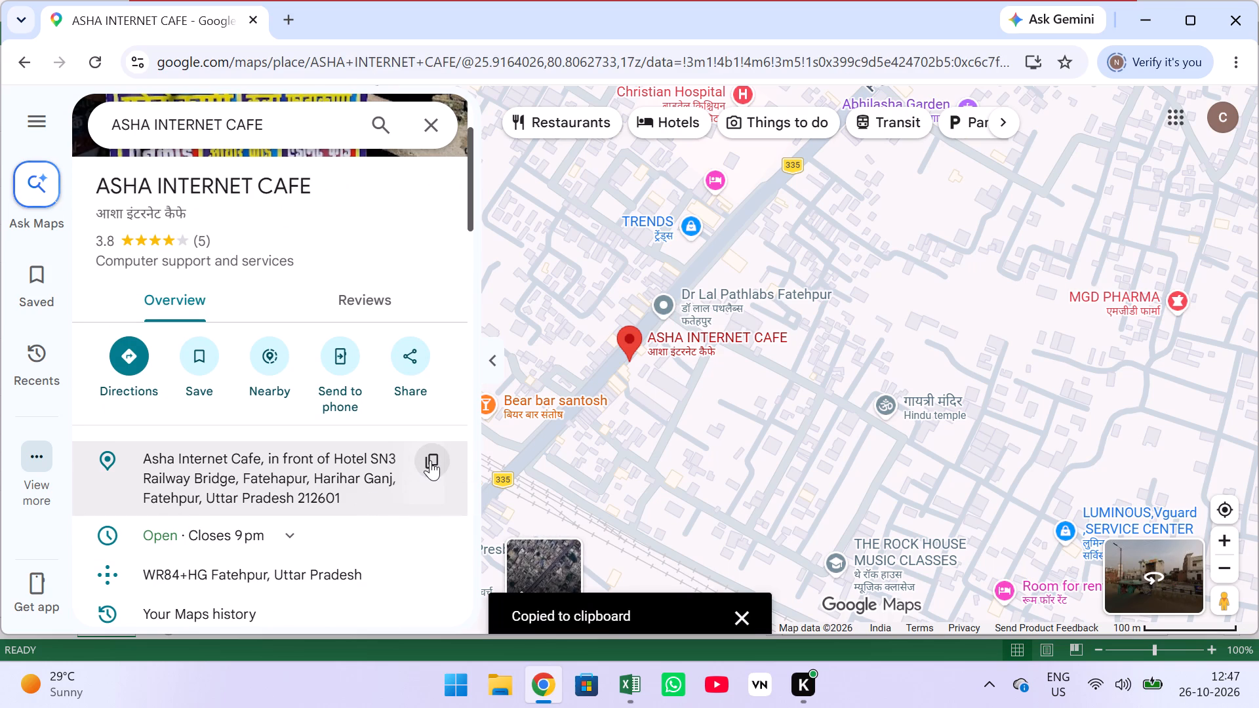
{"action": "key", "text": "alt+Tab"}
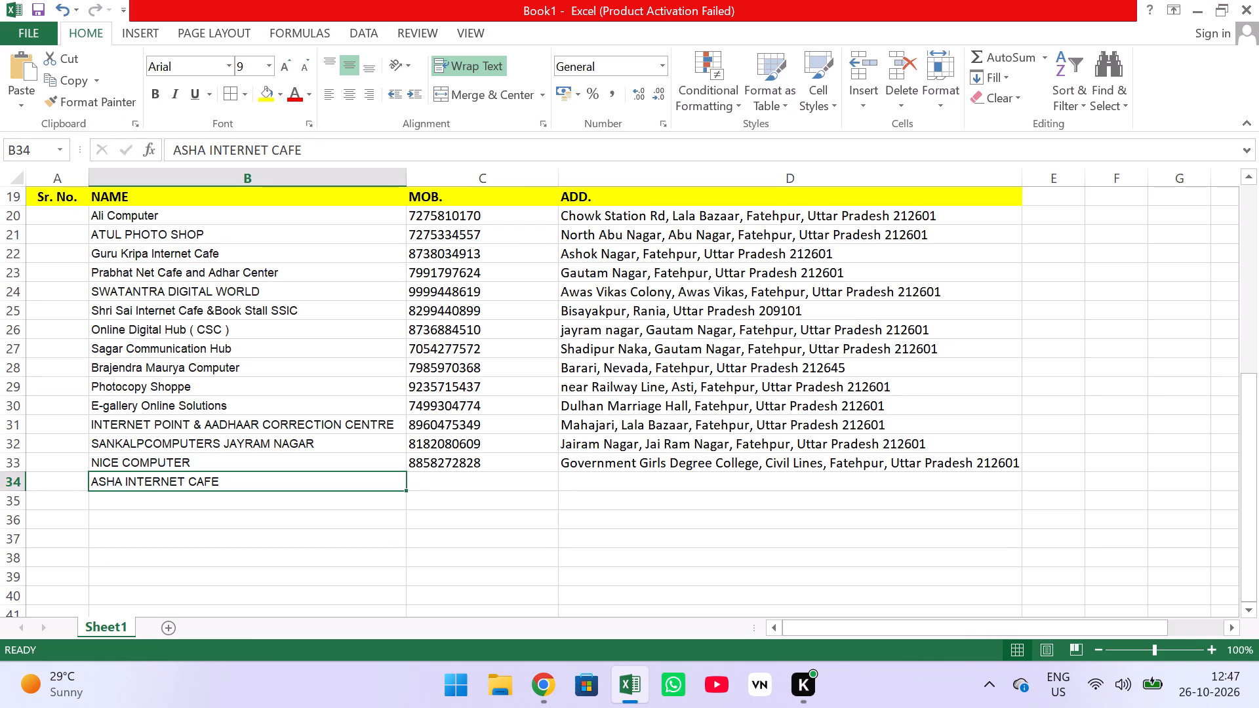
{"action": "left_click", "coordinate": [649, 487]}
{"action": "key", "text": "ctrl+v"}
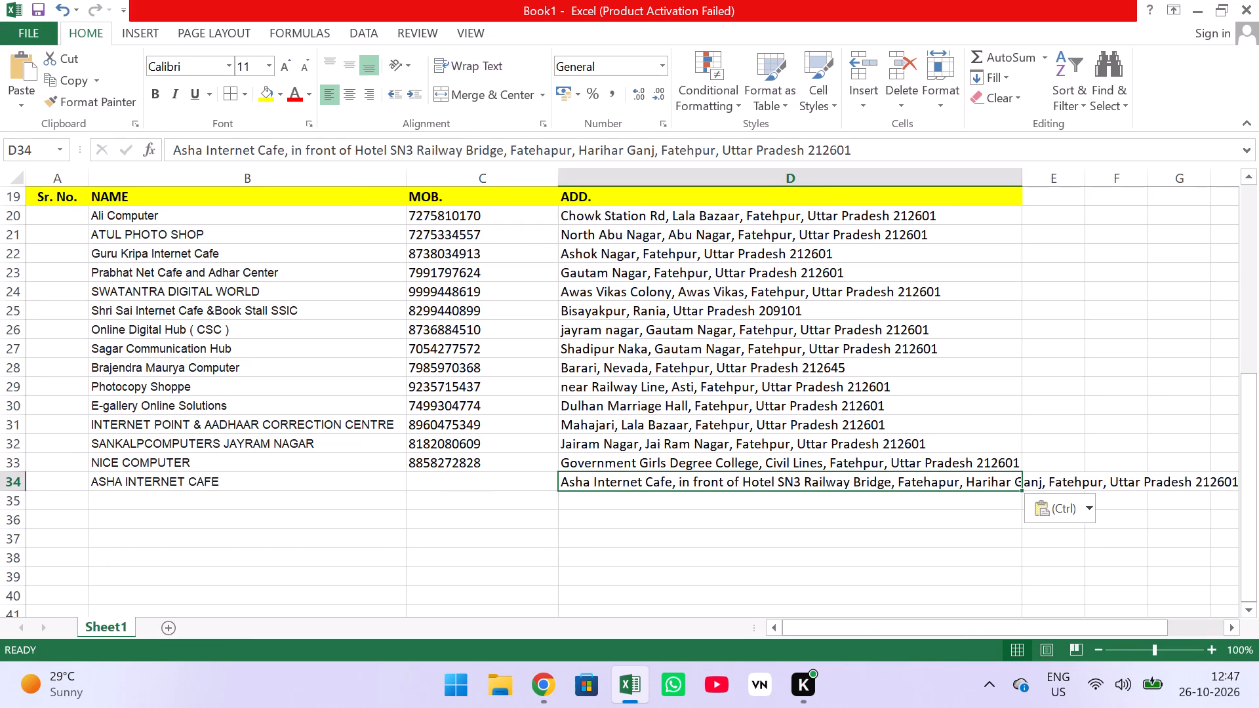
{"action": "left_click", "coordinate": [578, 146]}
{"action": "left_click_drag", "start_coordinate": [578, 146], "coordinate": [210, 144]}
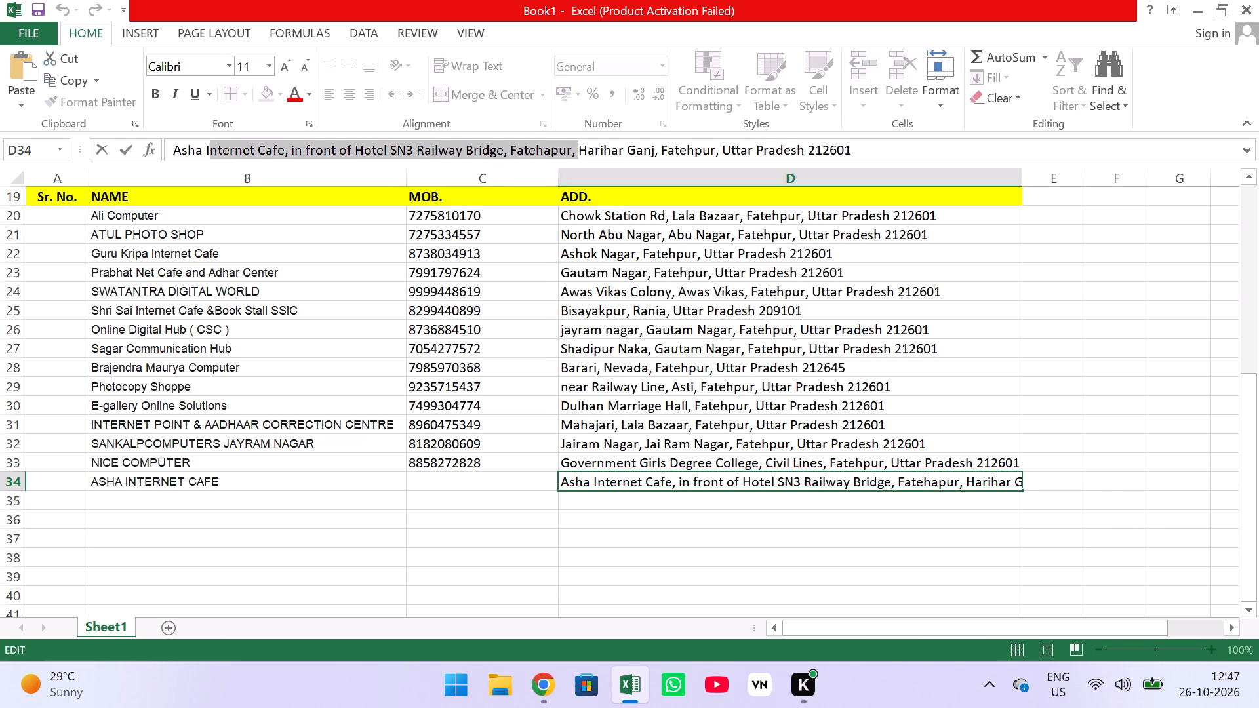
{"action": "left_click_drag", "start_coordinate": [210, 144], "coordinate": [172, 147]}
{"action": "key", "text": "BackSpace"}
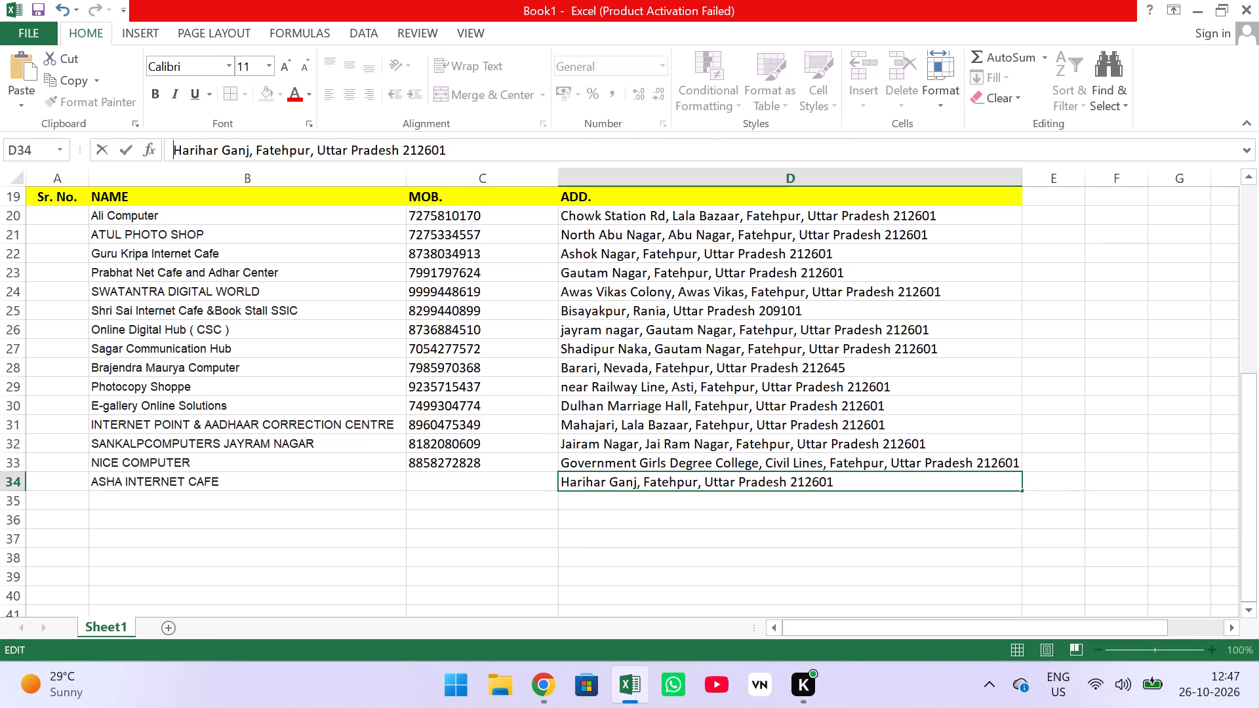
Return to the net cafe results in Chrome and examine ASHA INTERNET CAFE's signboard photo for a mobile number for the Excel sheet.
{"action": "key", "text": "alt+Tab"}
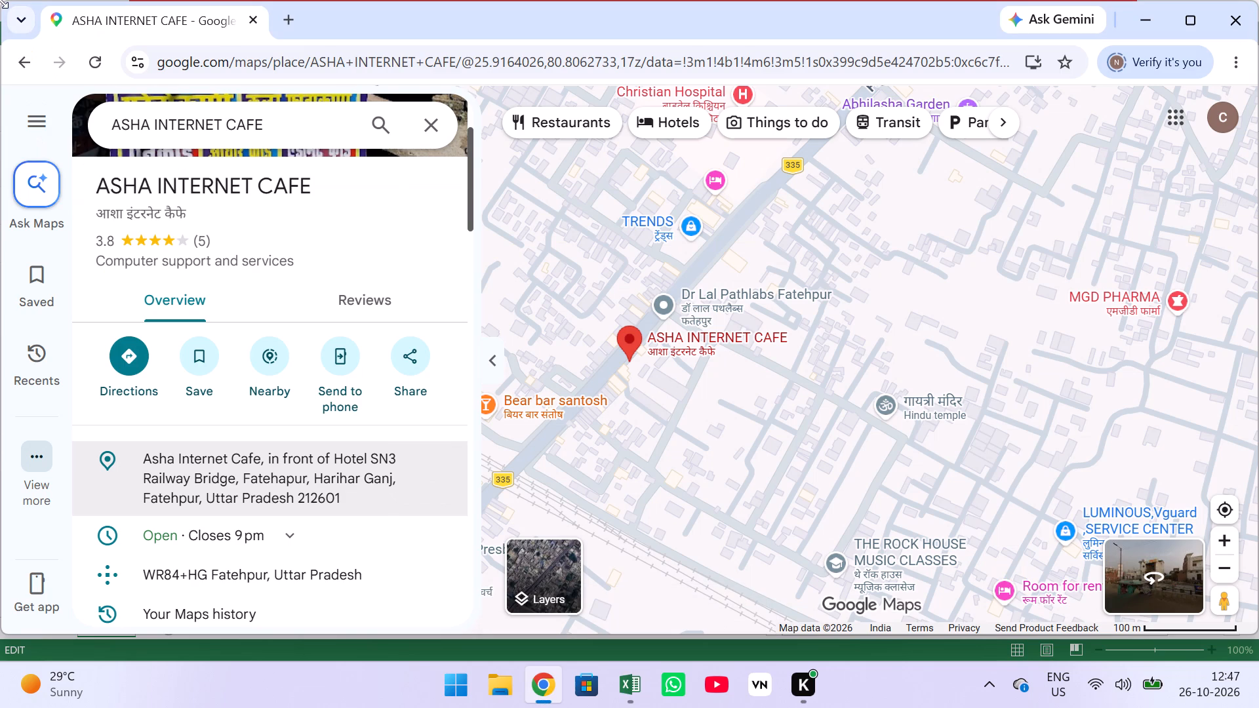
{"action": "left_click", "coordinate": [12, 63]}
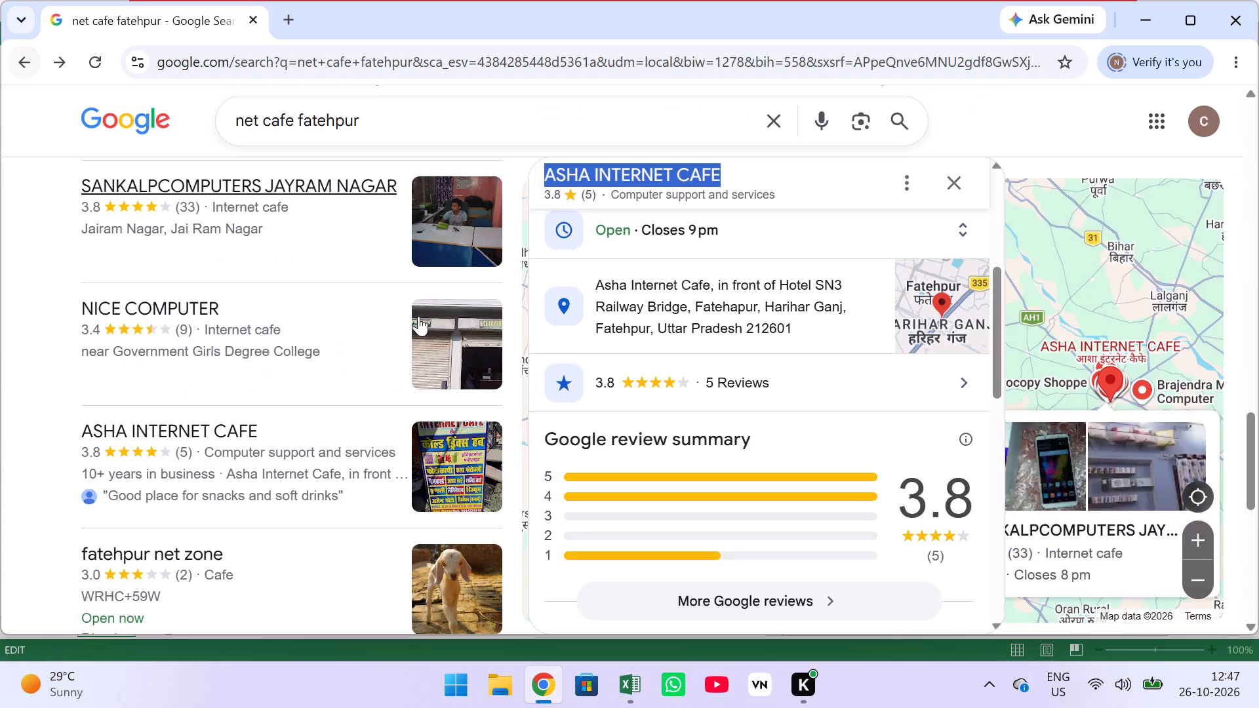
{"action": "scroll", "coordinate": [572, 285], "scroll_direction": "up", "scroll_amount": 4}
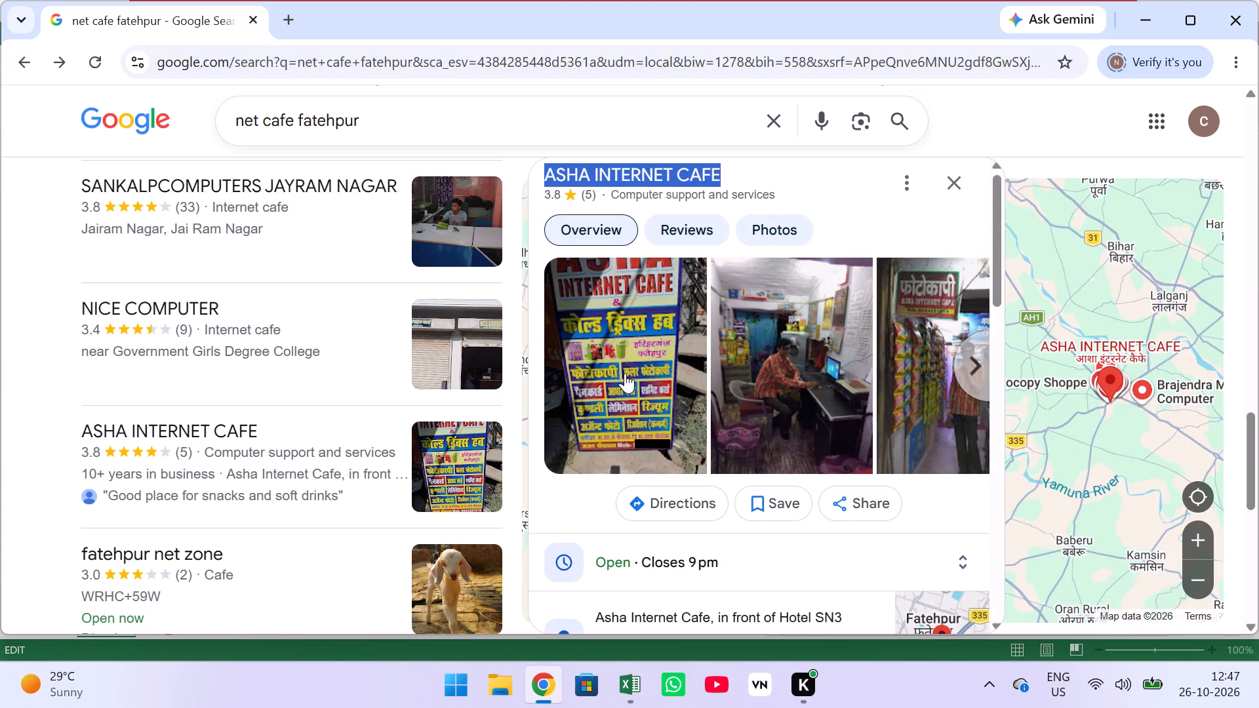
{"action": "left_click", "coordinate": [625, 373]}
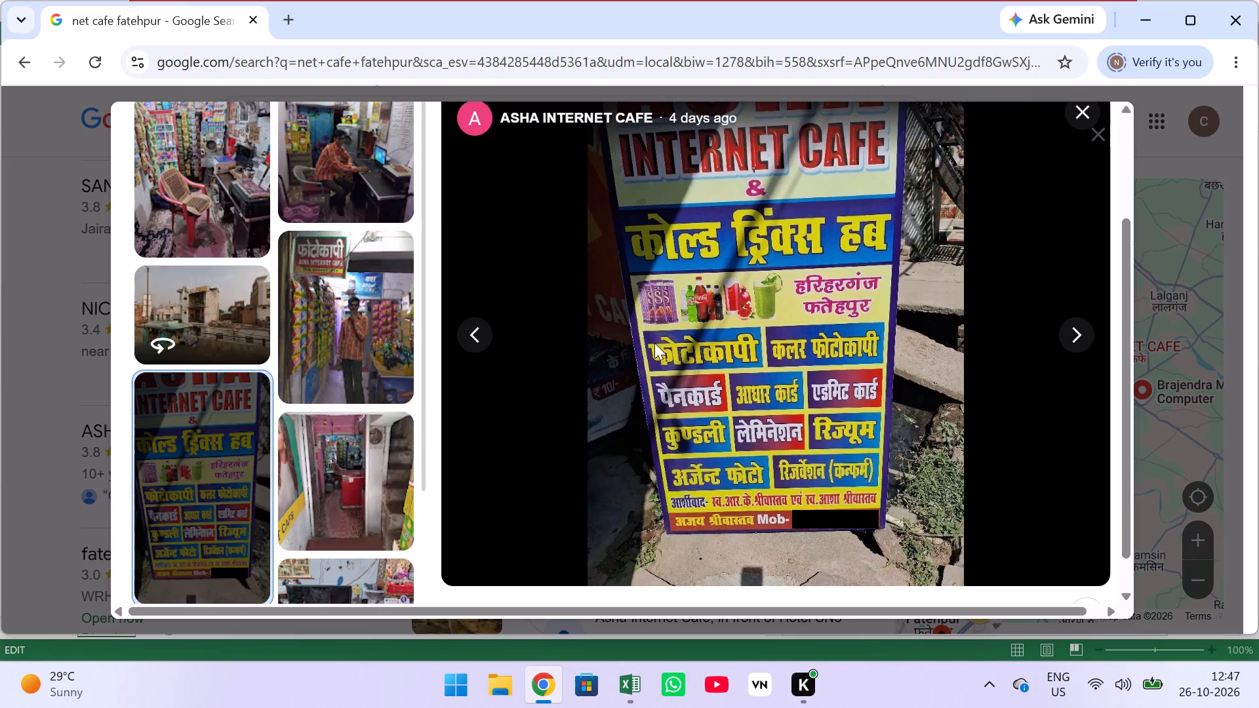
{"action": "key", "text": "alt+Tab"}
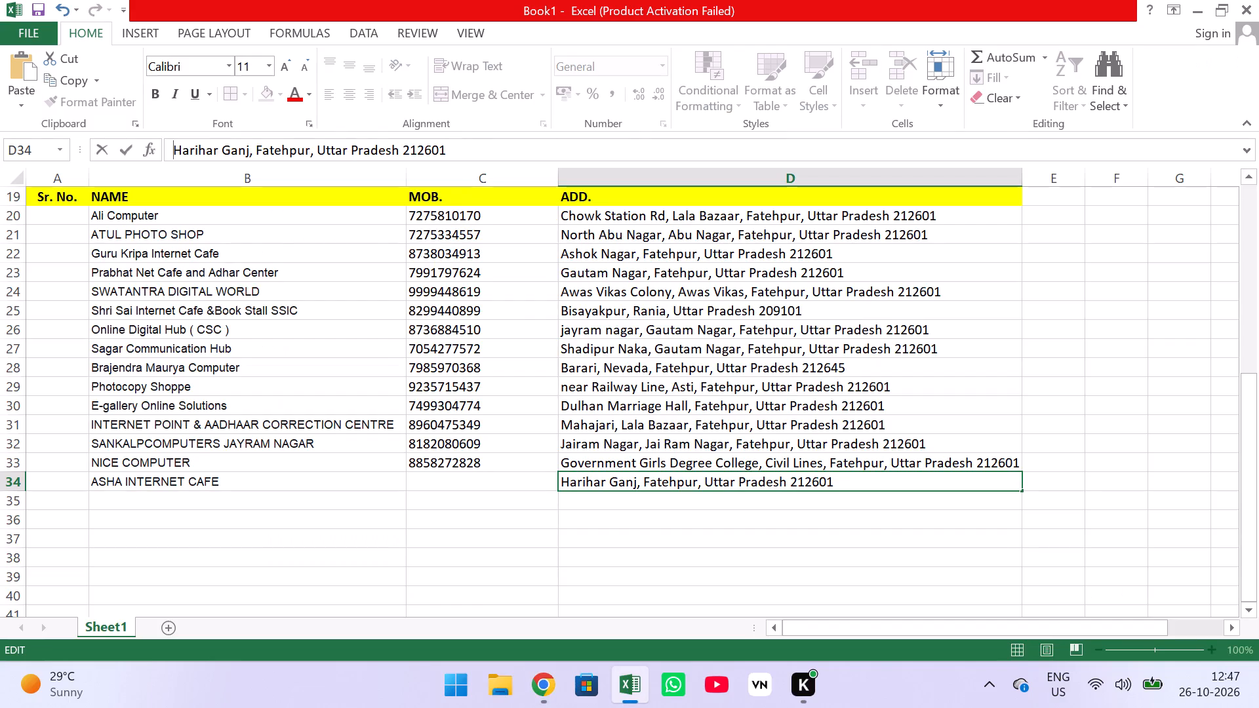
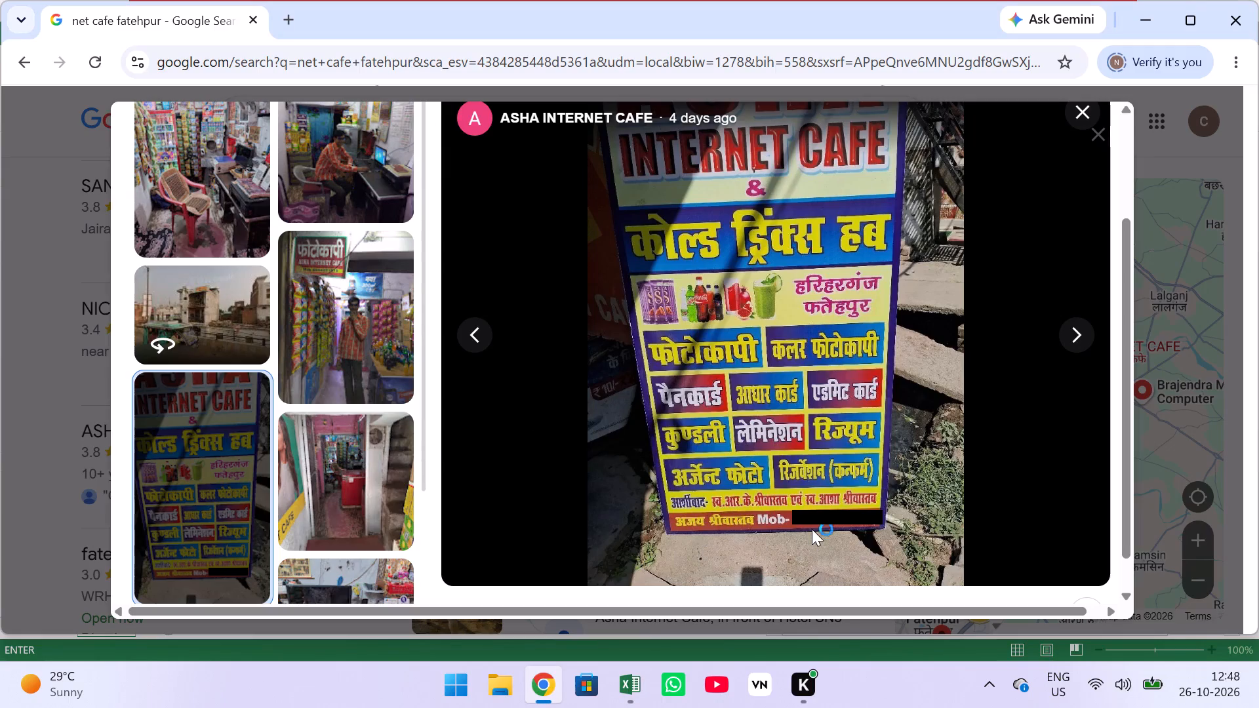
Return to the net cafe search results and examine the fatehpur net zone listing for contact details.
{"action": "left_click", "coordinate": [11, 64]}
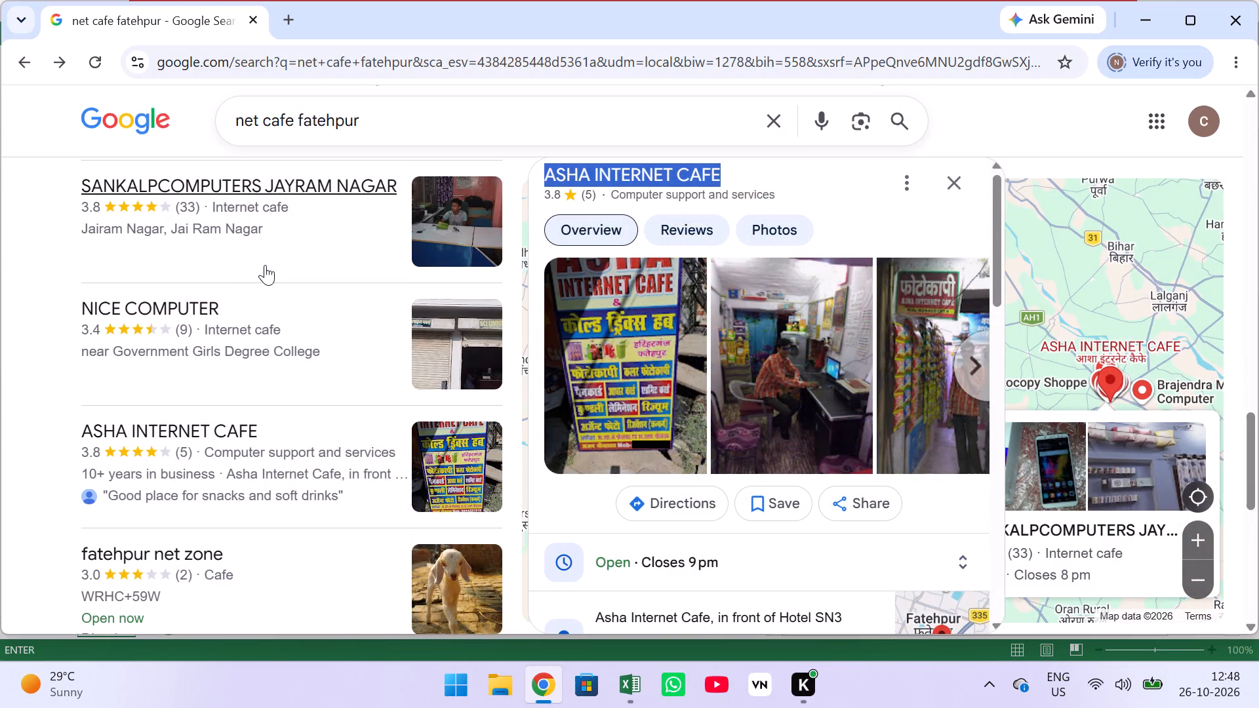
{"action": "left_click", "coordinate": [136, 558]}
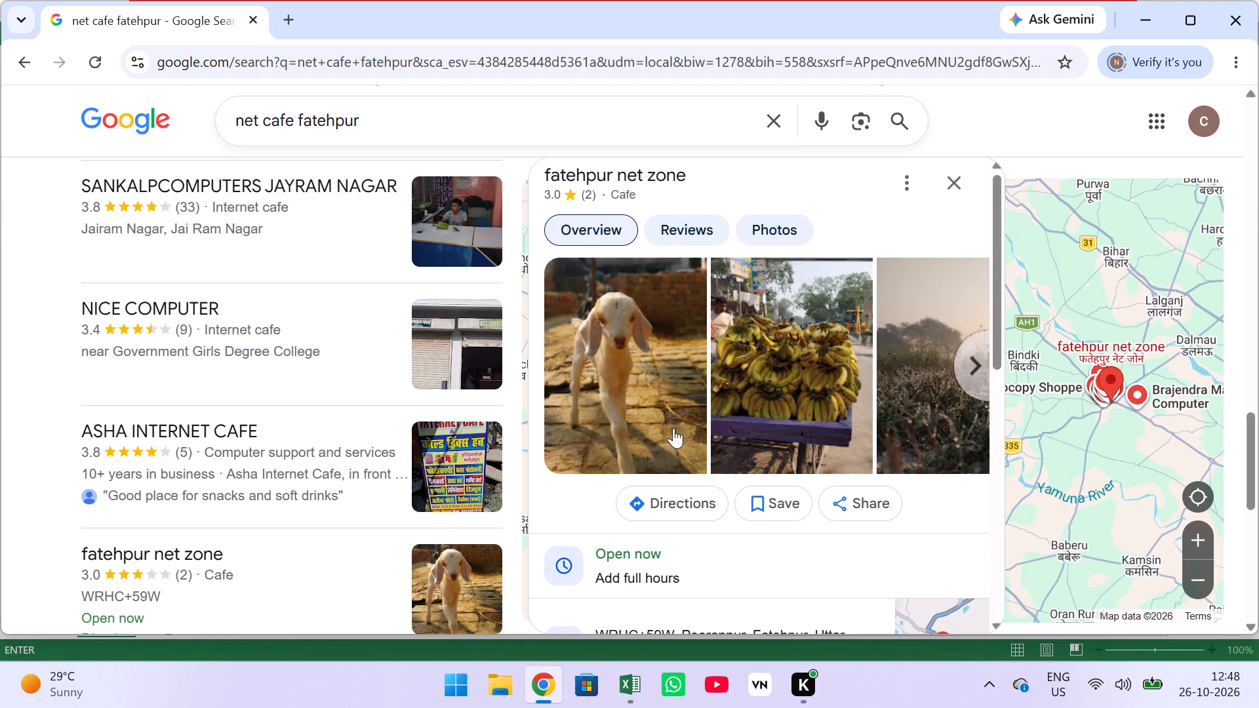
{"action": "scroll", "coordinate": [775, 393], "scroll_direction": "down", "scroll_amount": 5}
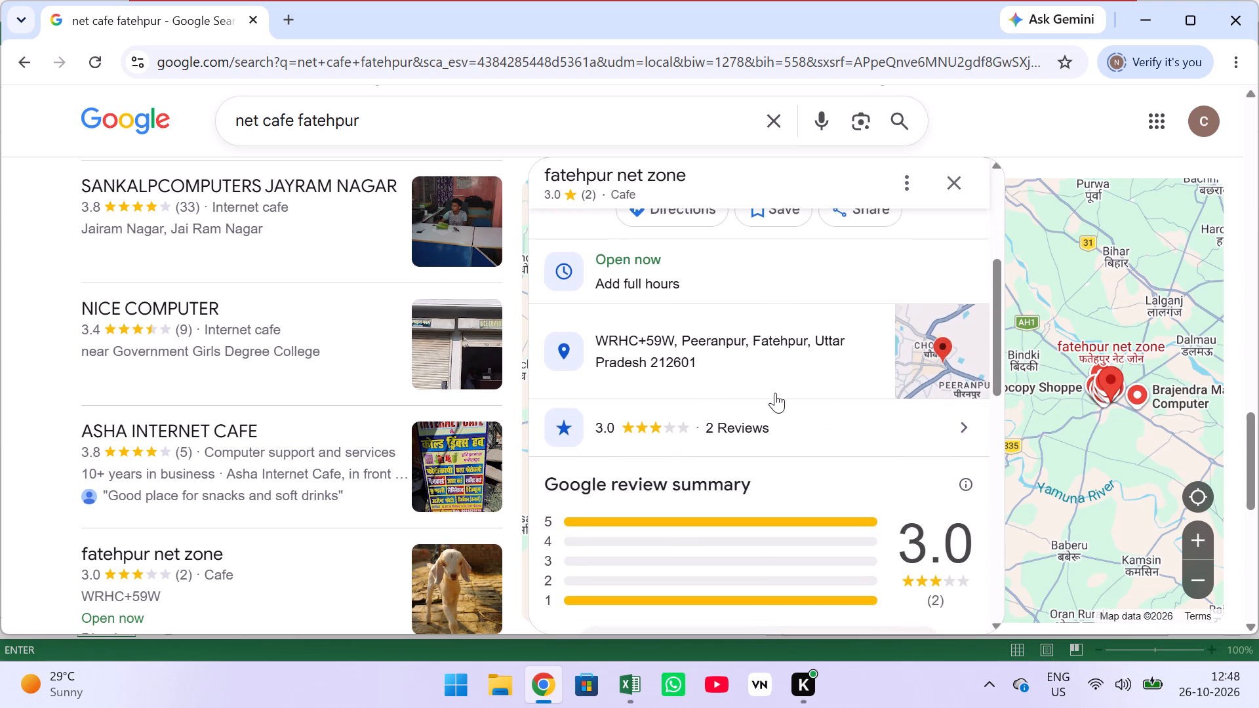
{"action": "scroll", "coordinate": [775, 393], "scroll_direction": "up", "scroll_amount": 2}
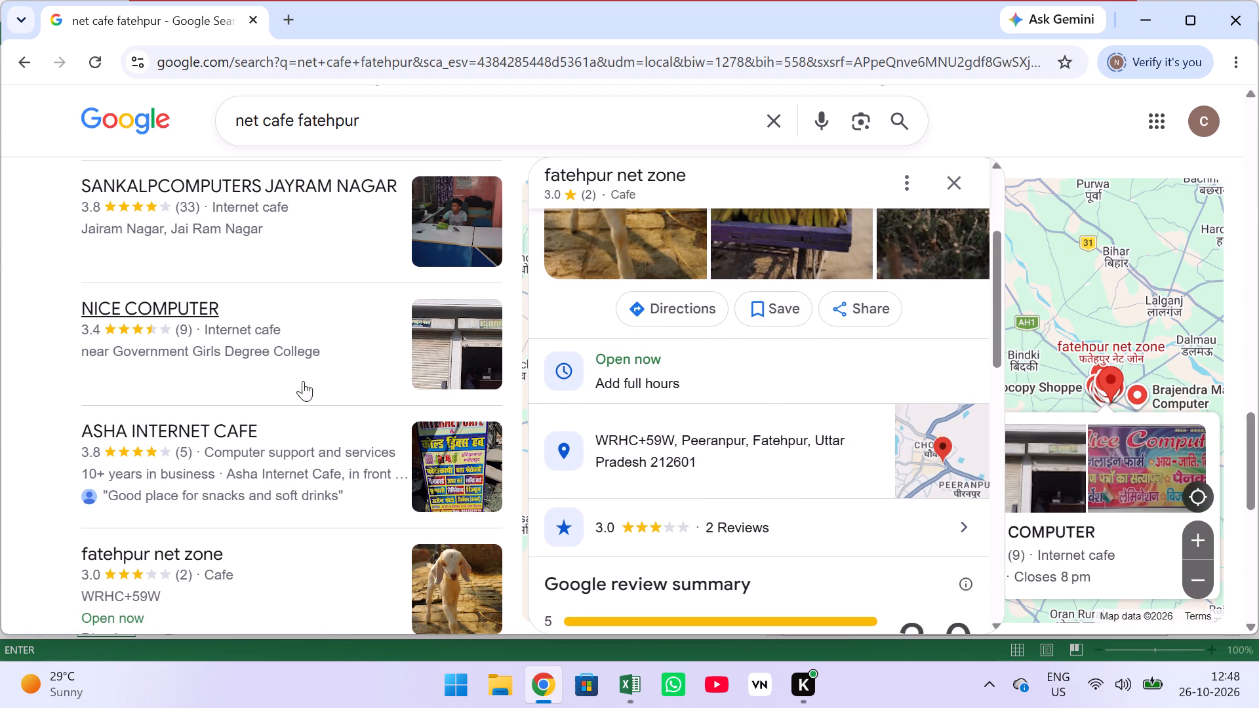
Copy the business name SIDDIQUI FORM CENTER from its listing into the NAME column of row 35 in the Excel sheet.
{"action": "scroll", "coordinate": [242, 422], "scroll_direction": "down", "scroll_amount": 5}
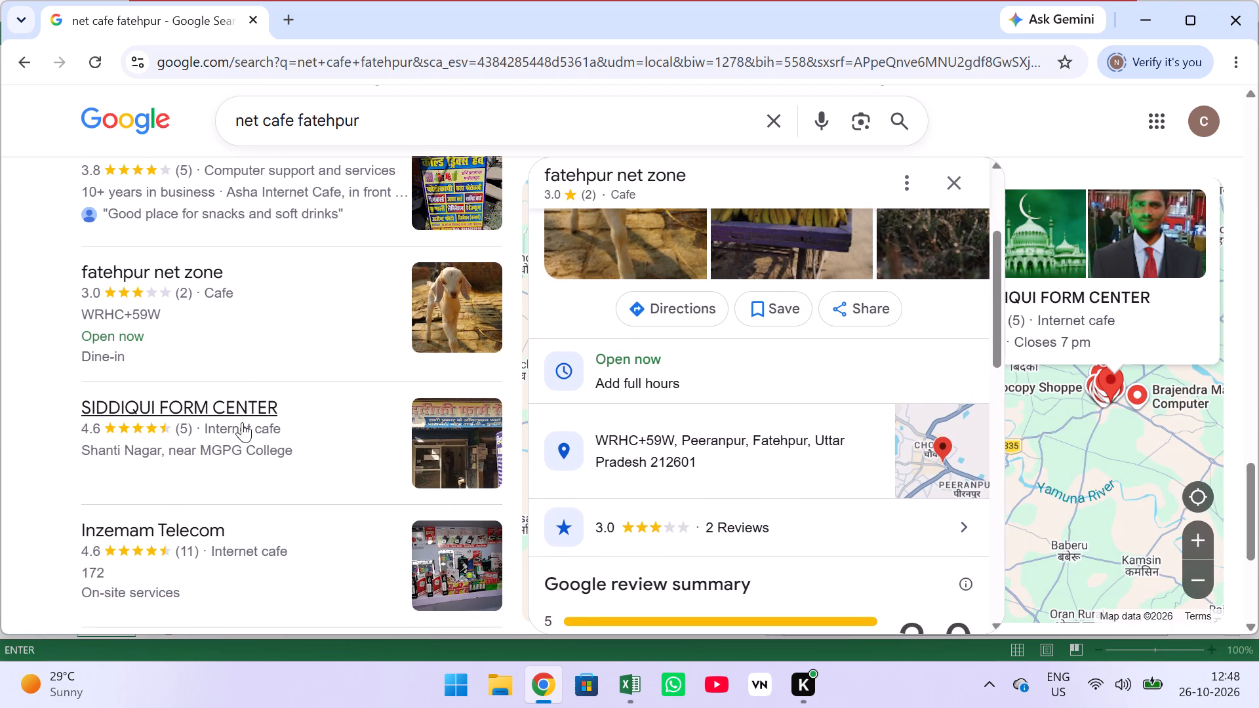
{"action": "scroll", "coordinate": [261, 378], "scroll_direction": "down", "scroll_amount": 3}
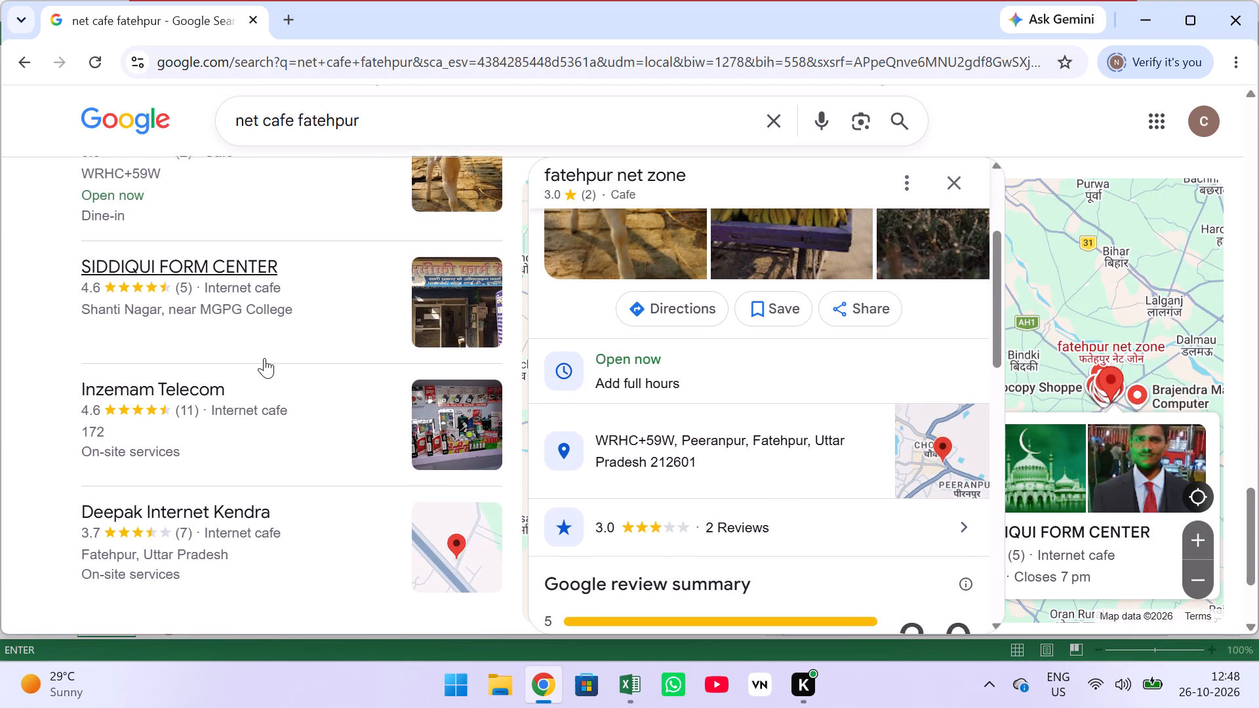
{"action": "scroll", "coordinate": [264, 358], "scroll_direction": "down", "scroll_amount": 1}
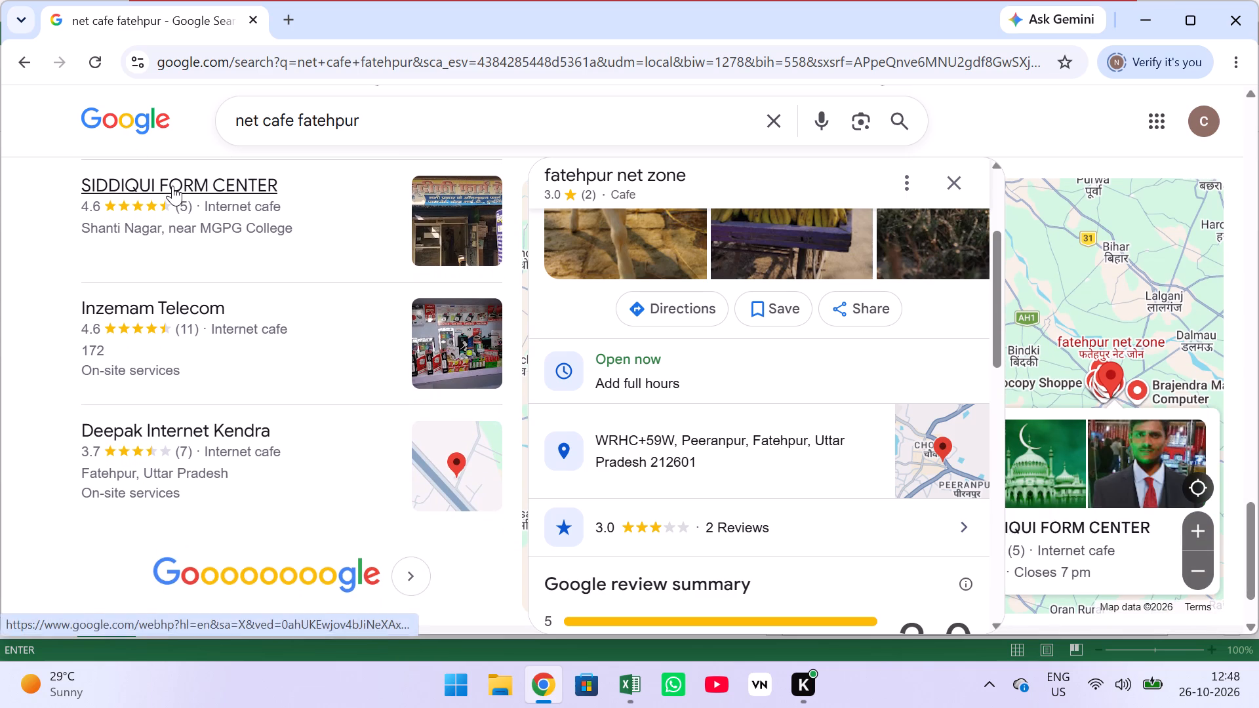
{"action": "left_click", "coordinate": [172, 186]}
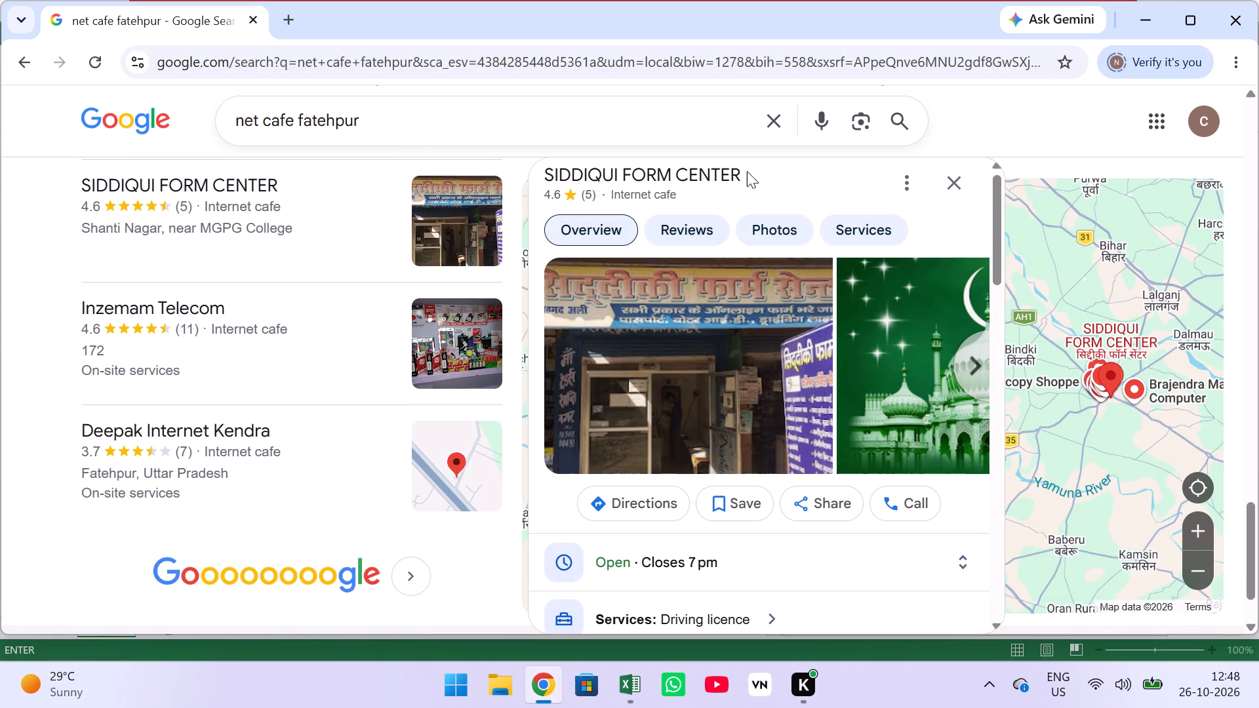
{"action": "left_click_drag", "start_coordinate": [747, 171], "coordinate": [545, 175]}
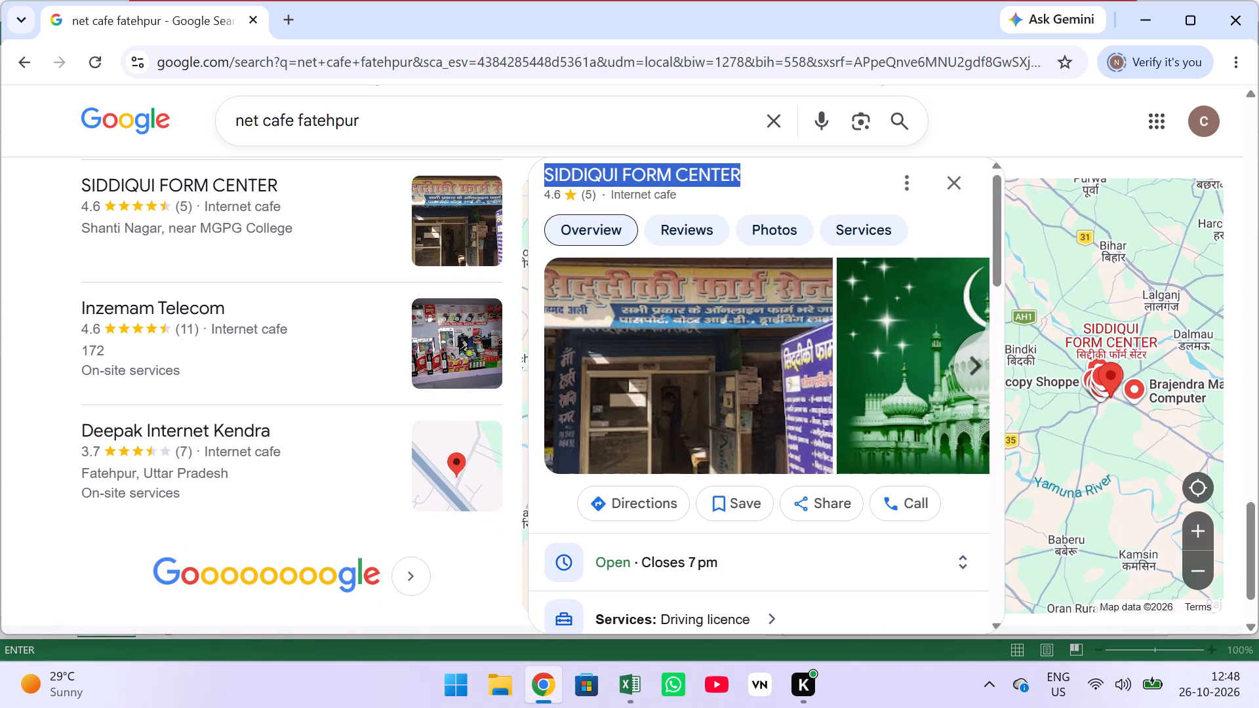
{"action": "key", "text": "ctrl+c"}
{"action": "key", "text": "Tab"}
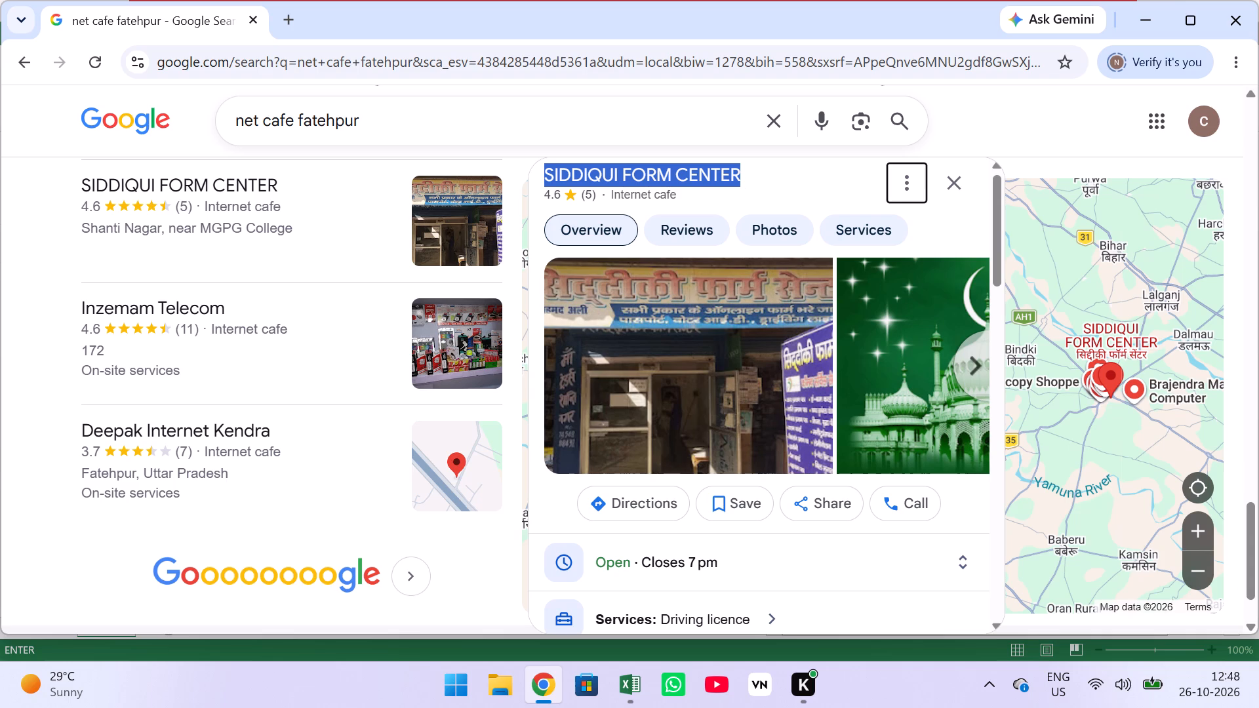
{"action": "key", "text": "alt+Tab"}
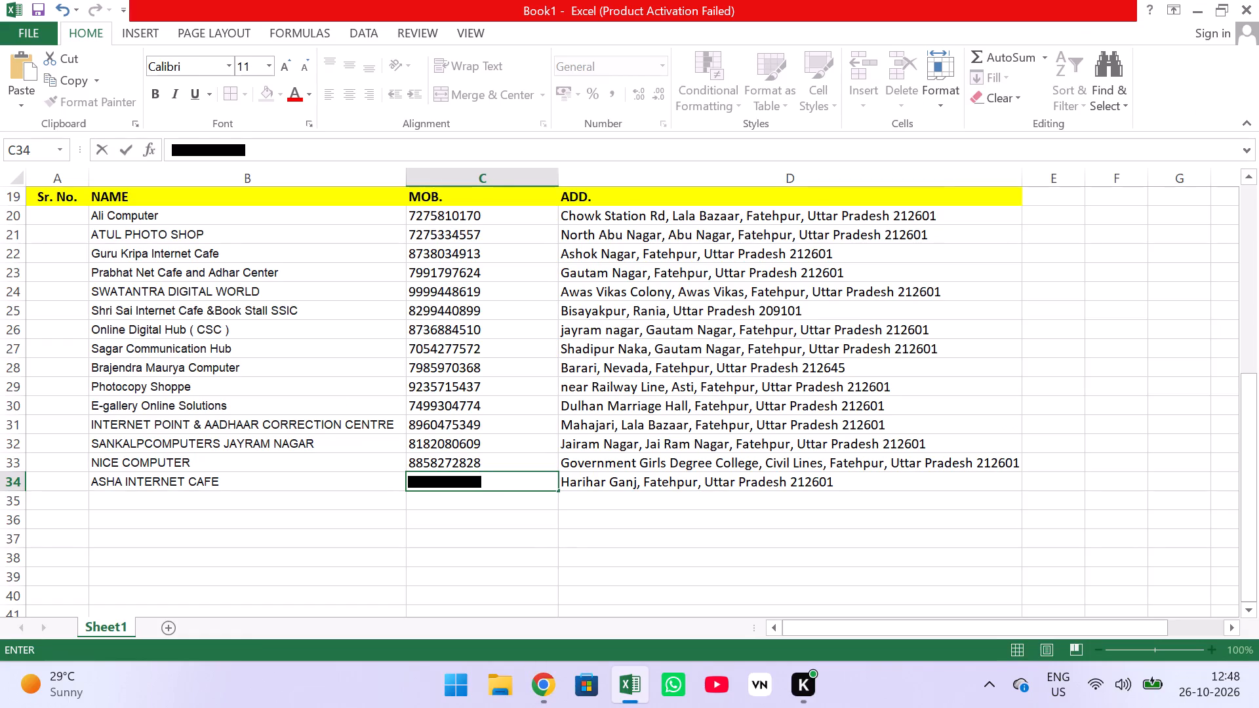
{"action": "left_click", "coordinate": [229, 504]}
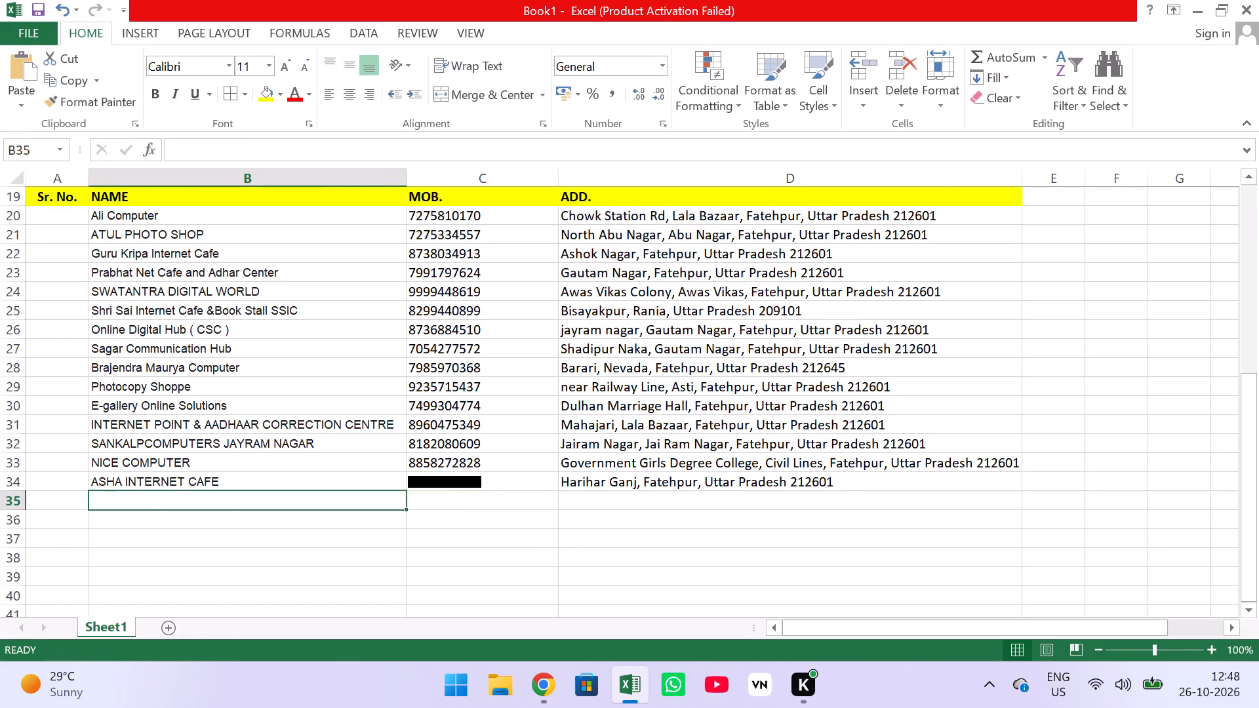
{"action": "key", "text": "ctrl+v"}
Copy SIDDIQUI FORM CENTER's address from its Google Maps page in Chrome into the ADD. column of row 35 in Excel.
{"action": "key", "text": "alt+Tab"}
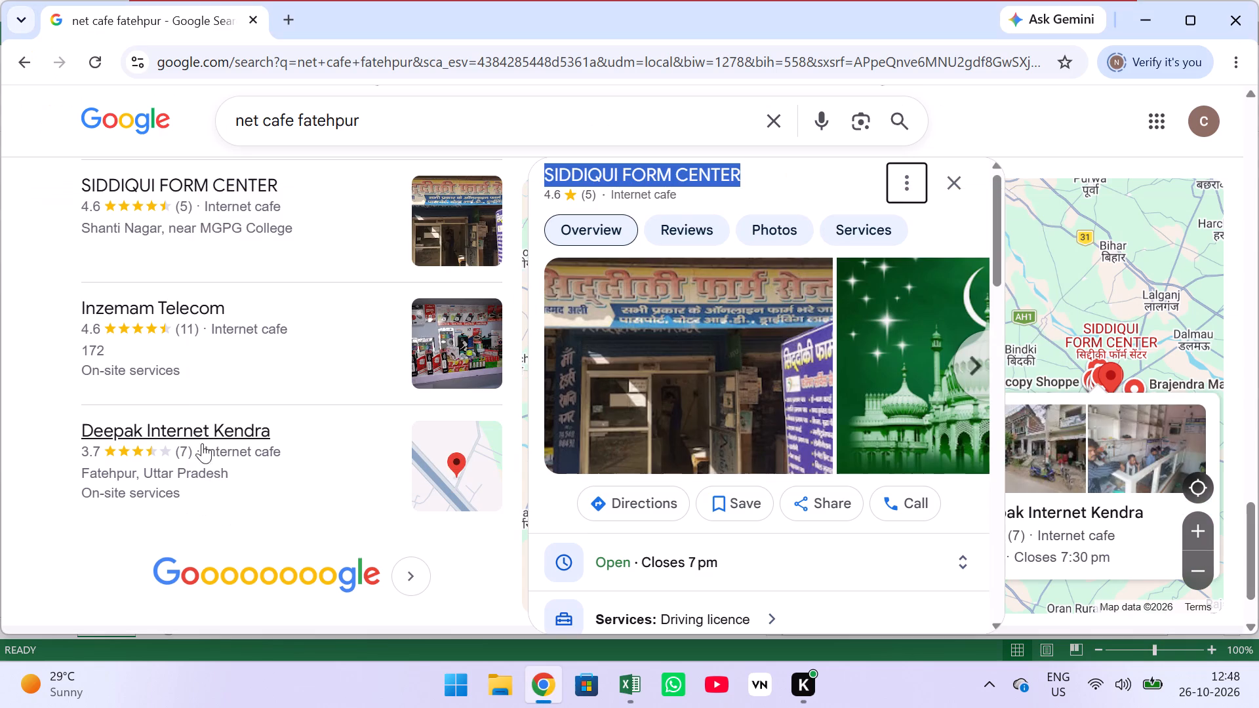
{"action": "scroll", "coordinate": [764, 355], "scroll_direction": "down", "scroll_amount": 5}
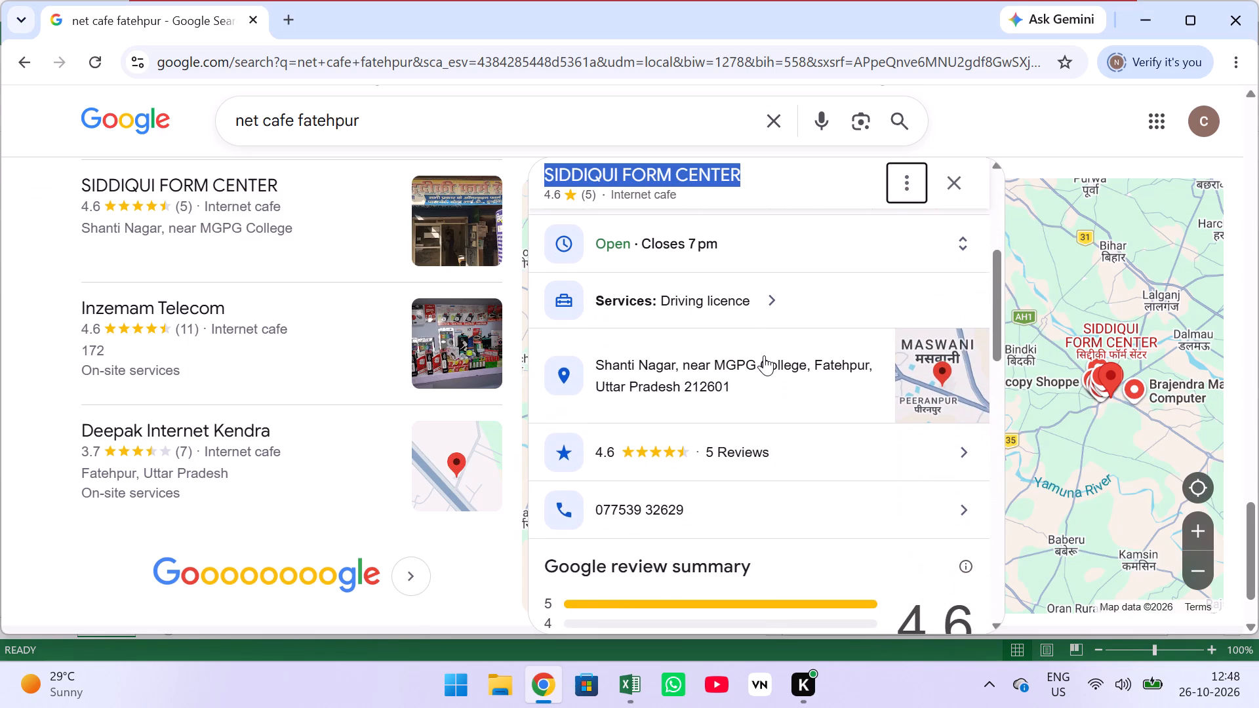
{"action": "left_click", "coordinate": [764, 355]}
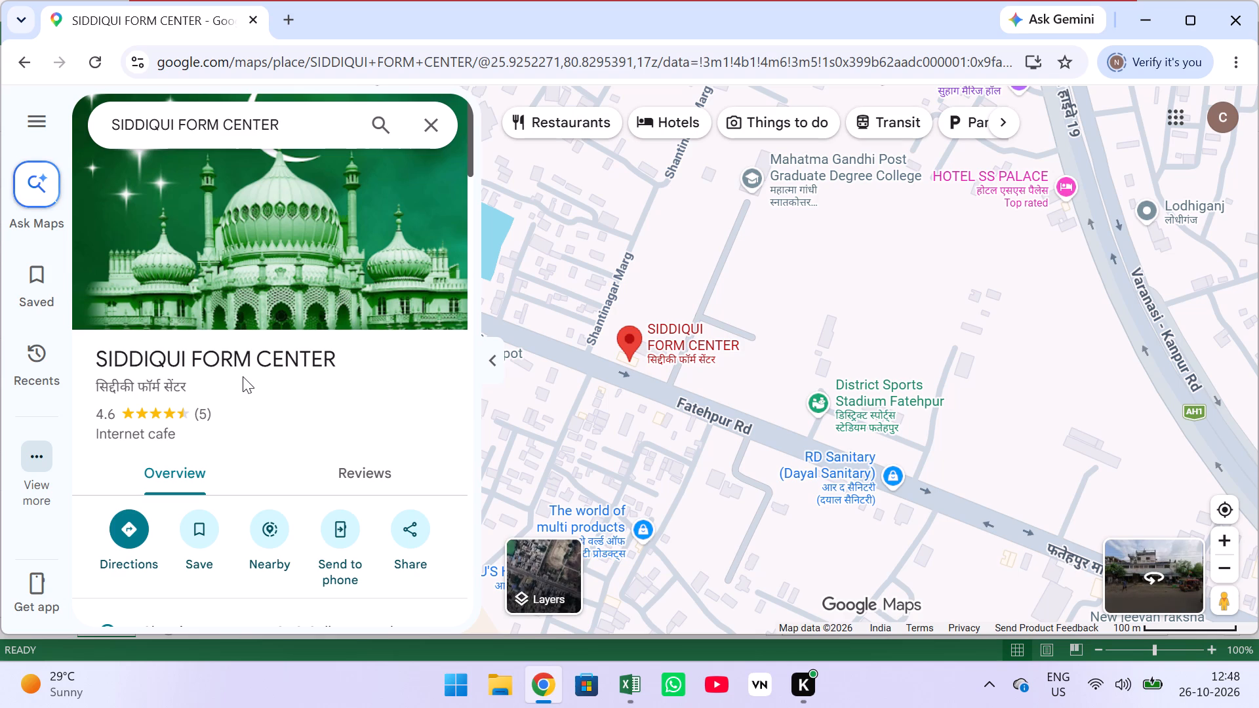
{"action": "scroll", "coordinate": [243, 376], "scroll_direction": "down", "scroll_amount": 4}
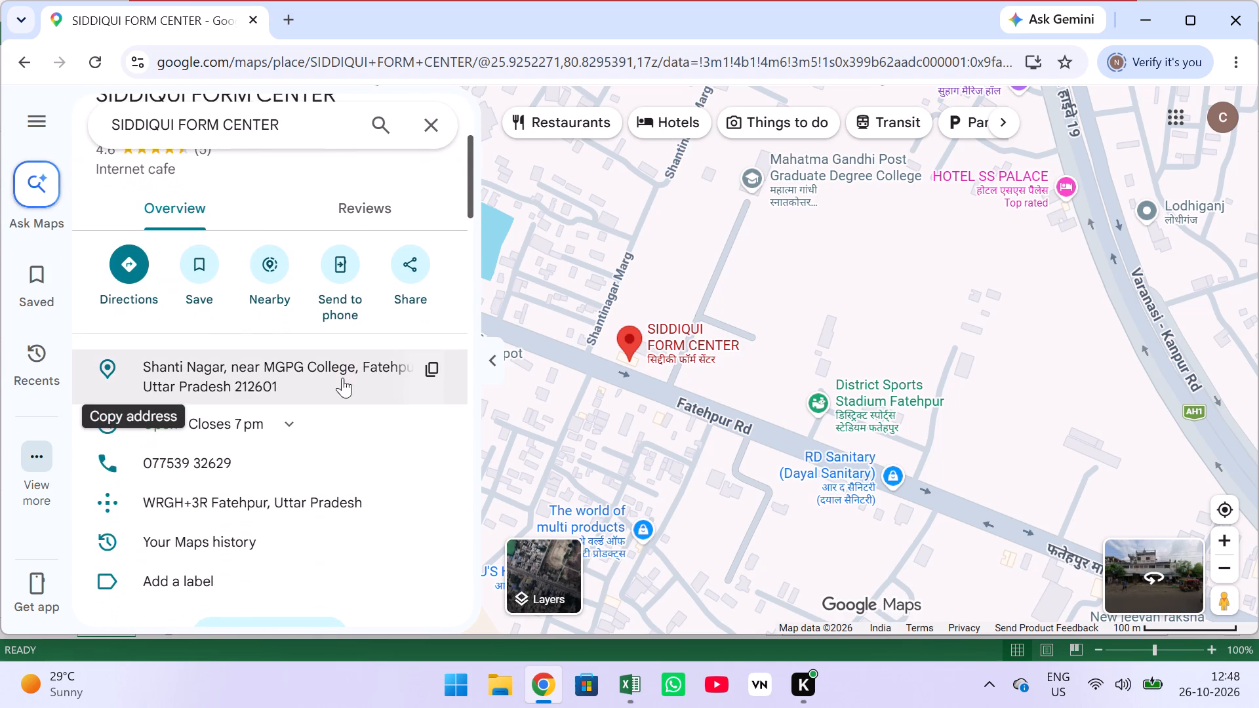
{"action": "left_click", "coordinate": [431, 376]}
{"action": "key", "text": "alt+Tab"}
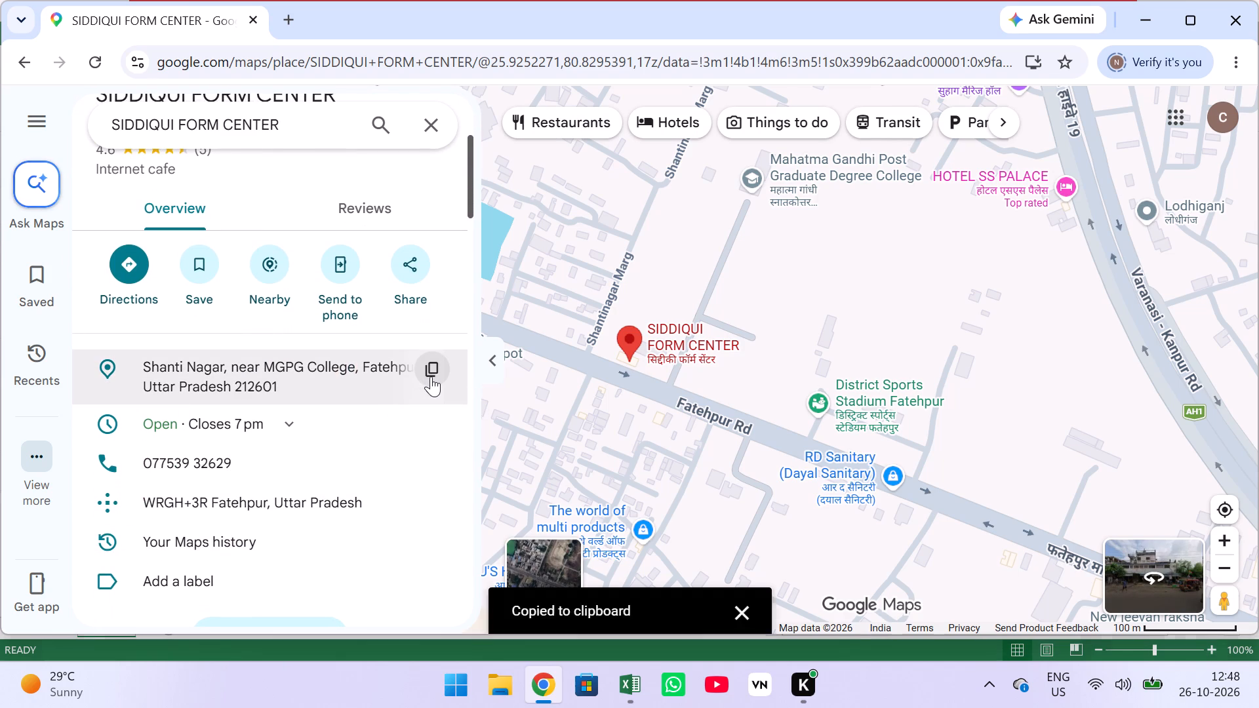
{"action": "left_click", "coordinate": [630, 502]}
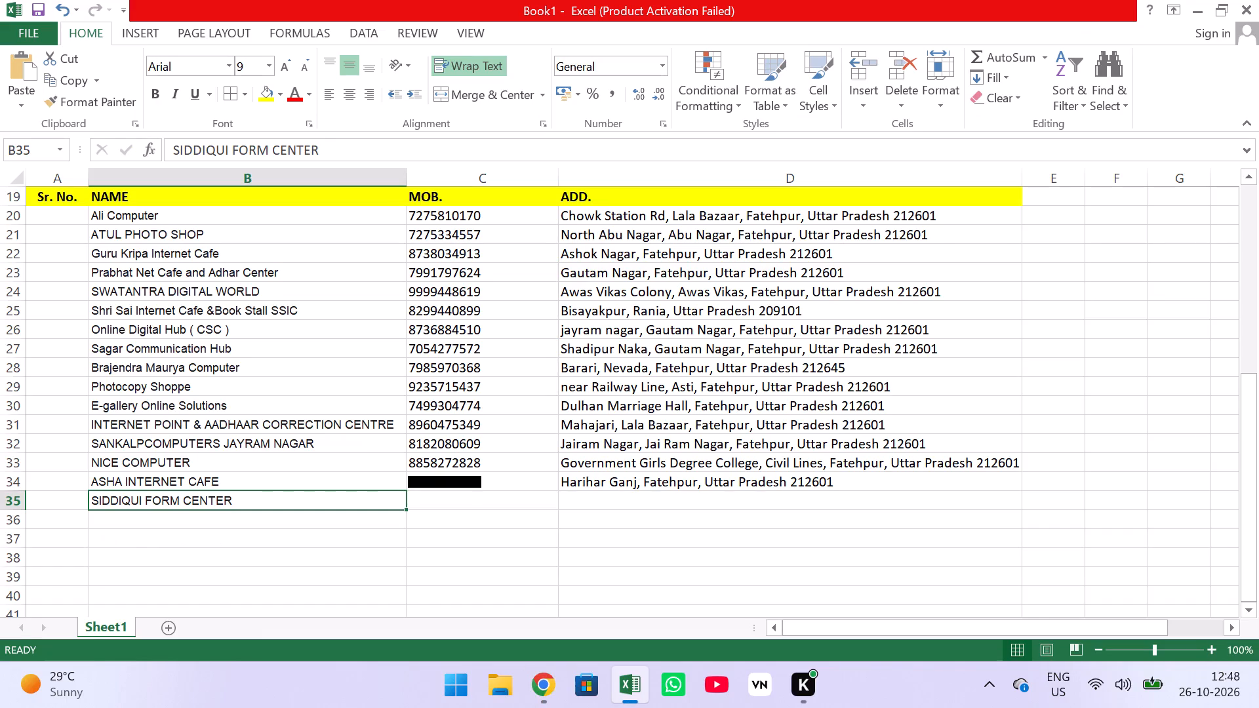
{"action": "key", "text": "ctrl+v"}
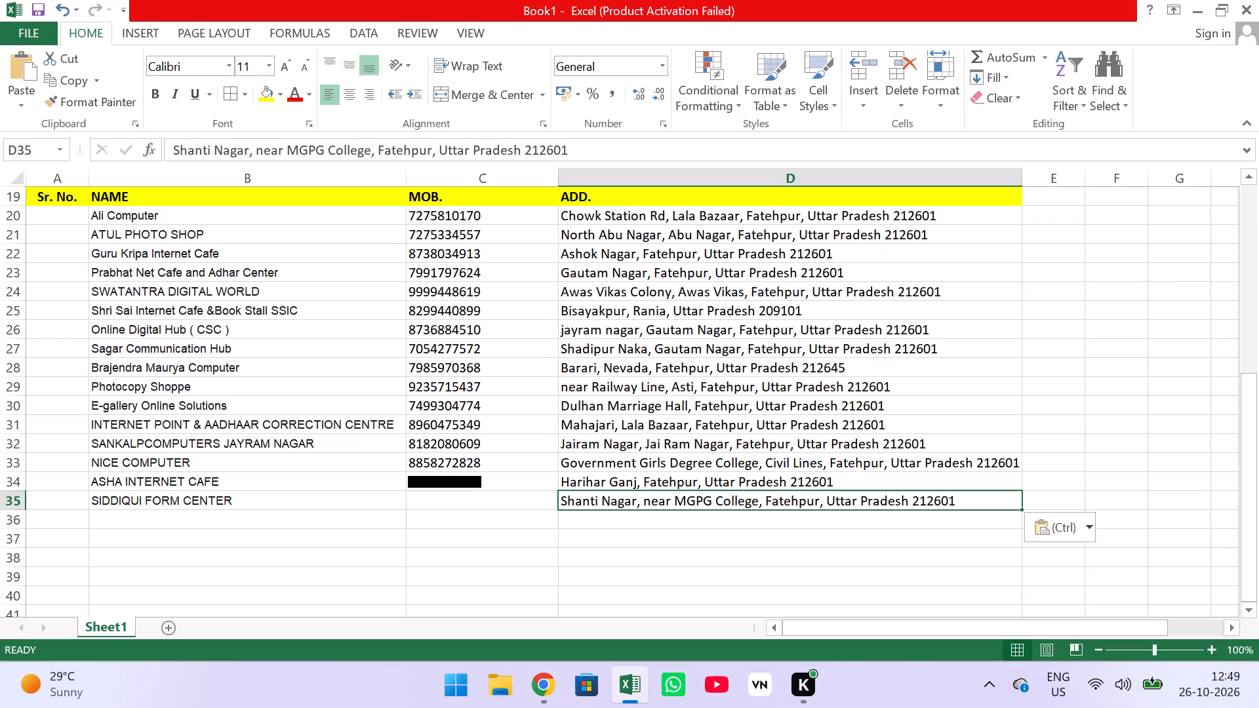
Copy SIDDIQUI FORM CENTER's phone number from its Google Maps page in Chrome into the MOB. column of row 35 in Excel.
{"action": "key", "text": "alt+Tab"}
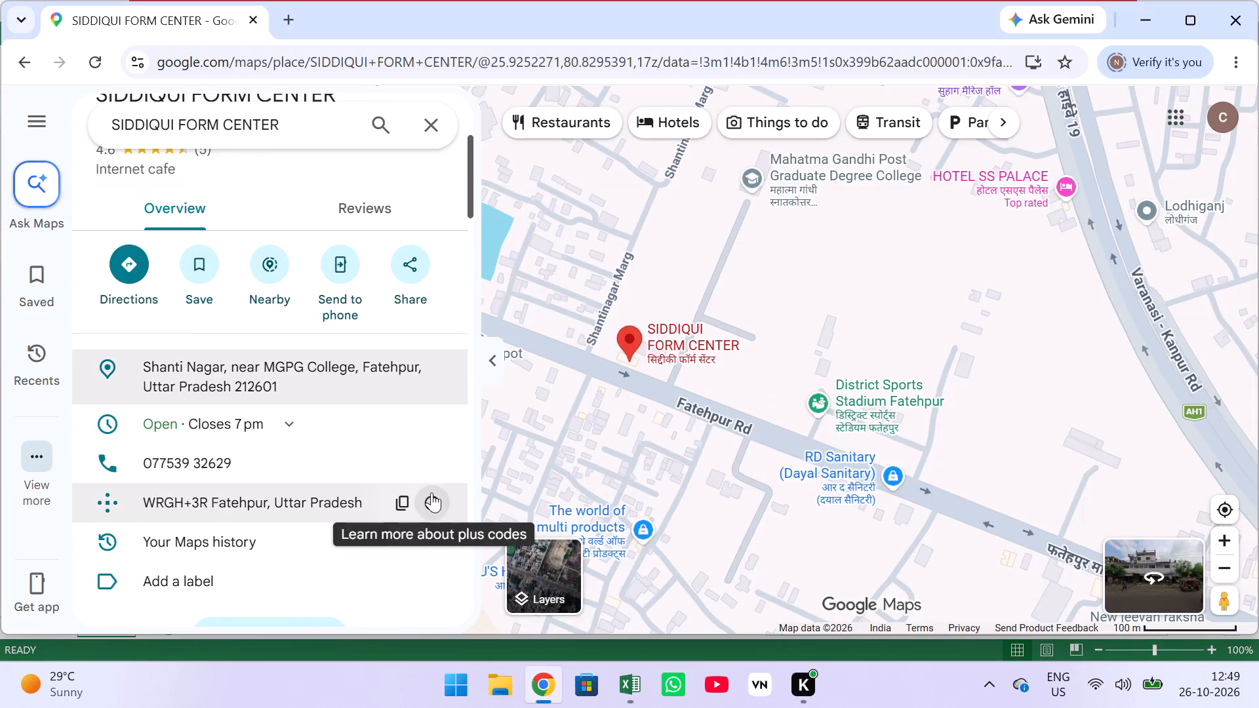
{"action": "left_click", "coordinate": [396, 471]}
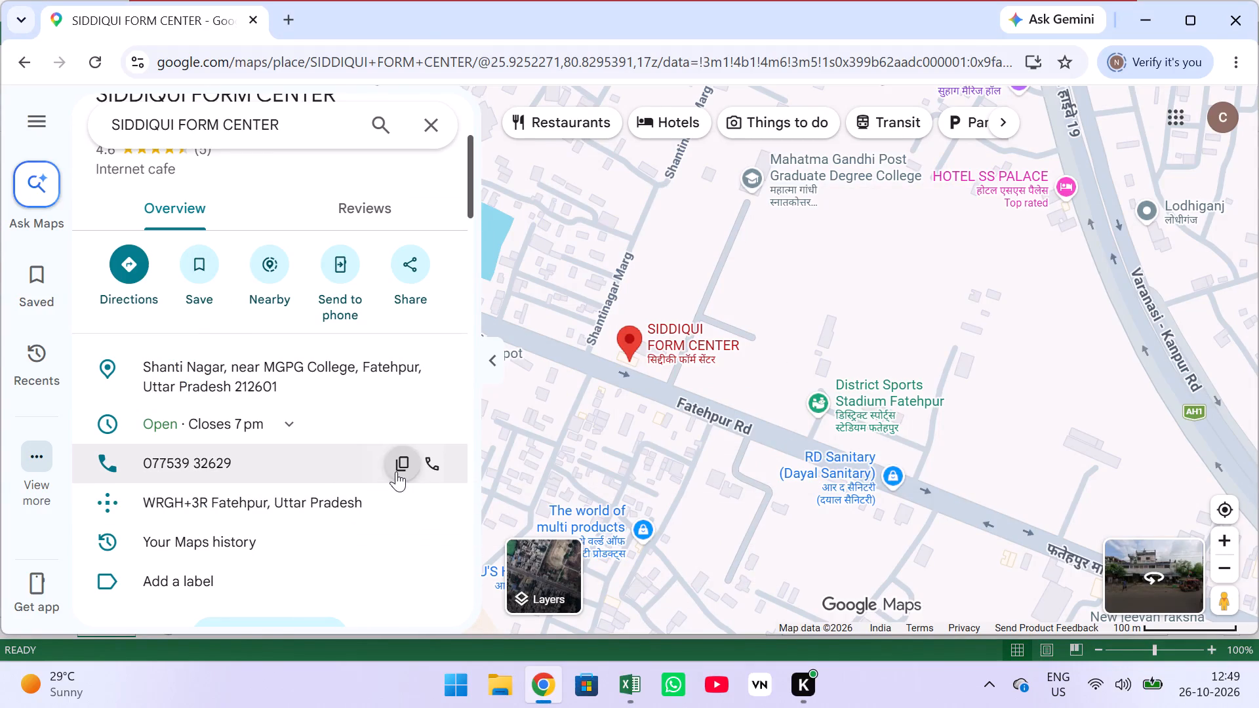
{"action": "key", "text": "alt+Tab"}
{"action": "left_click", "coordinate": [450, 500]}
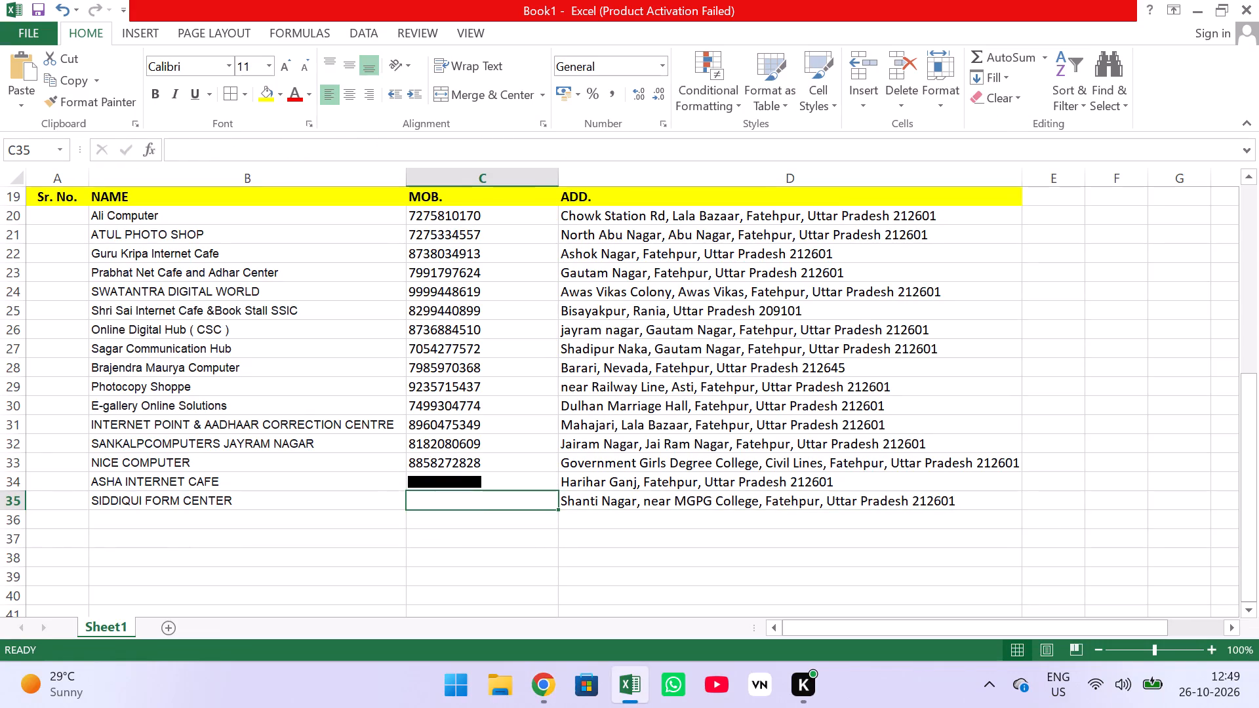
{"action": "key", "text": "ctrl+v"}
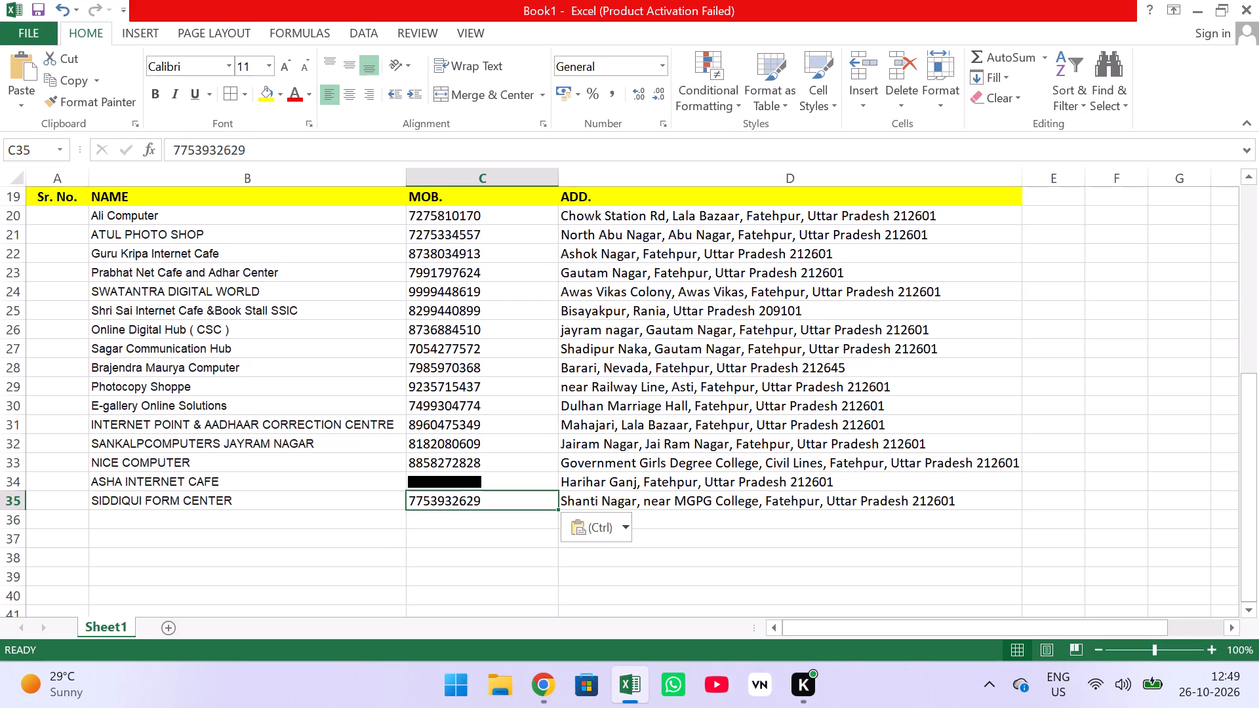
Return to the search results in Chrome and copy the business name Inzemam Telecom from its listing for the Excel sheet.
{"action": "key", "text": "alt+Tab"}
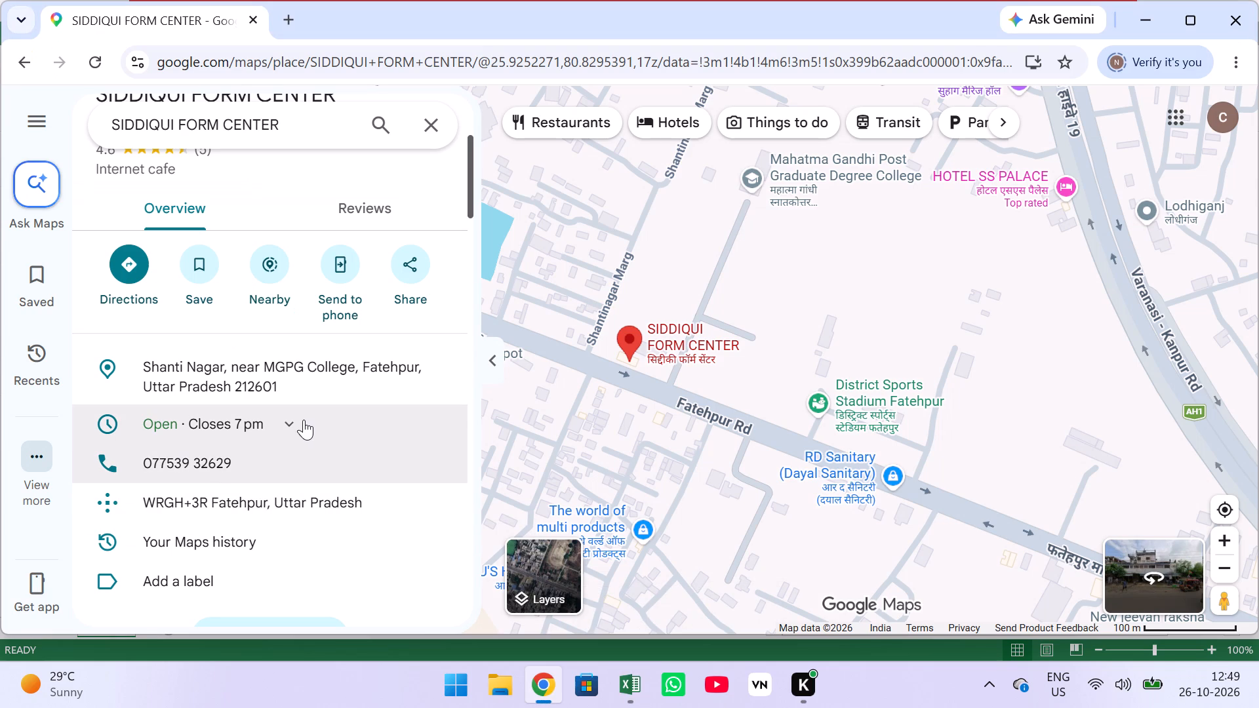
{"action": "left_click", "coordinate": [24, 65]}
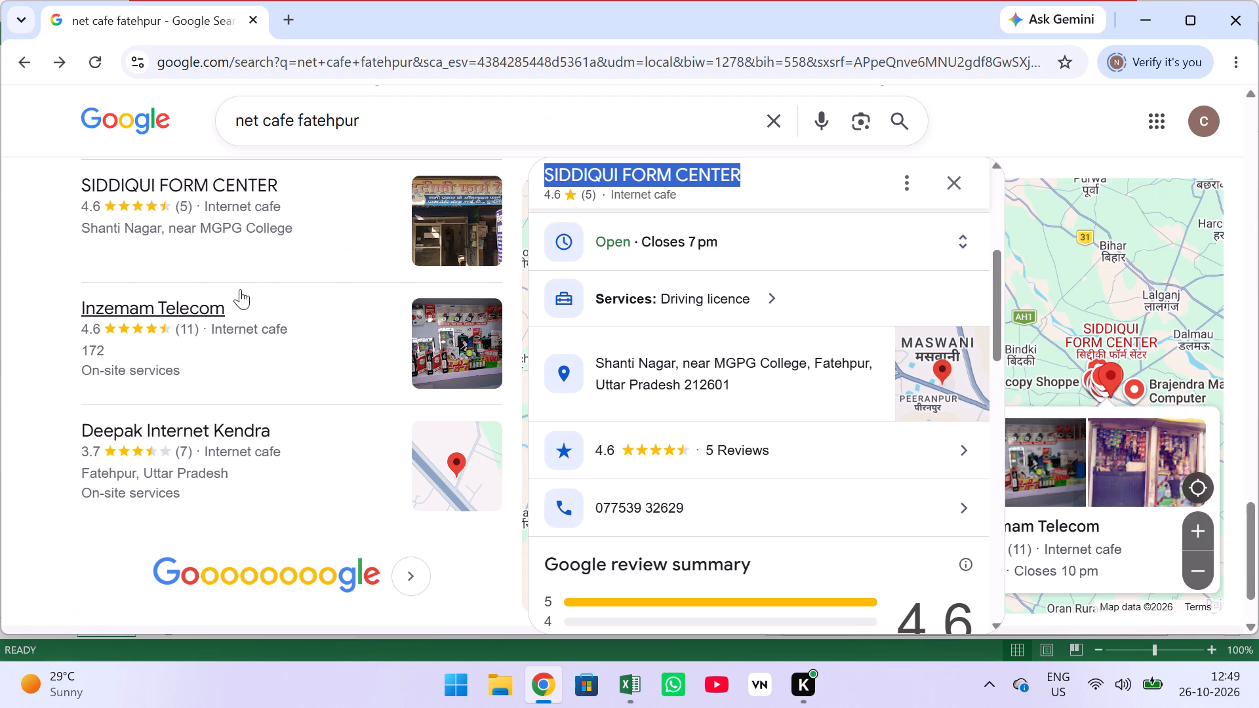
{"action": "left_click", "coordinate": [153, 311]}
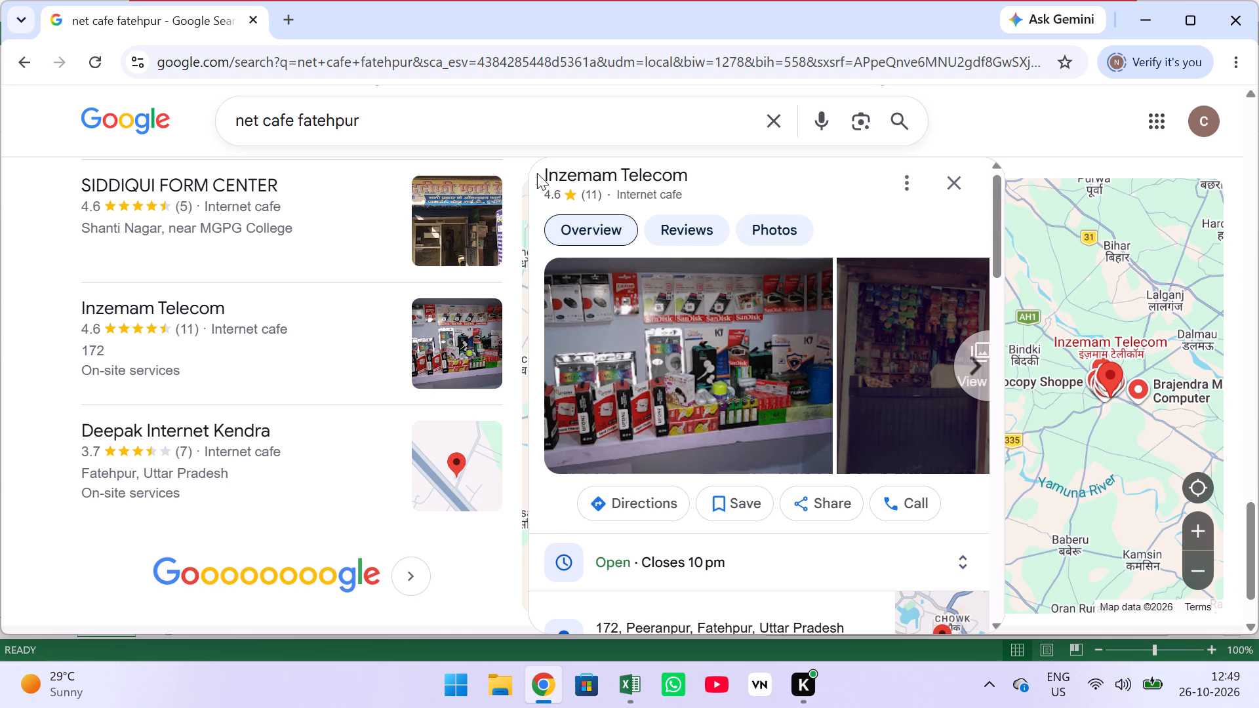
{"action": "left_click_drag", "start_coordinate": [537, 173], "coordinate": [695, 174]}
{"action": "key", "text": "ctrl+c"}
{"action": "key", "text": "alt+Tab"}
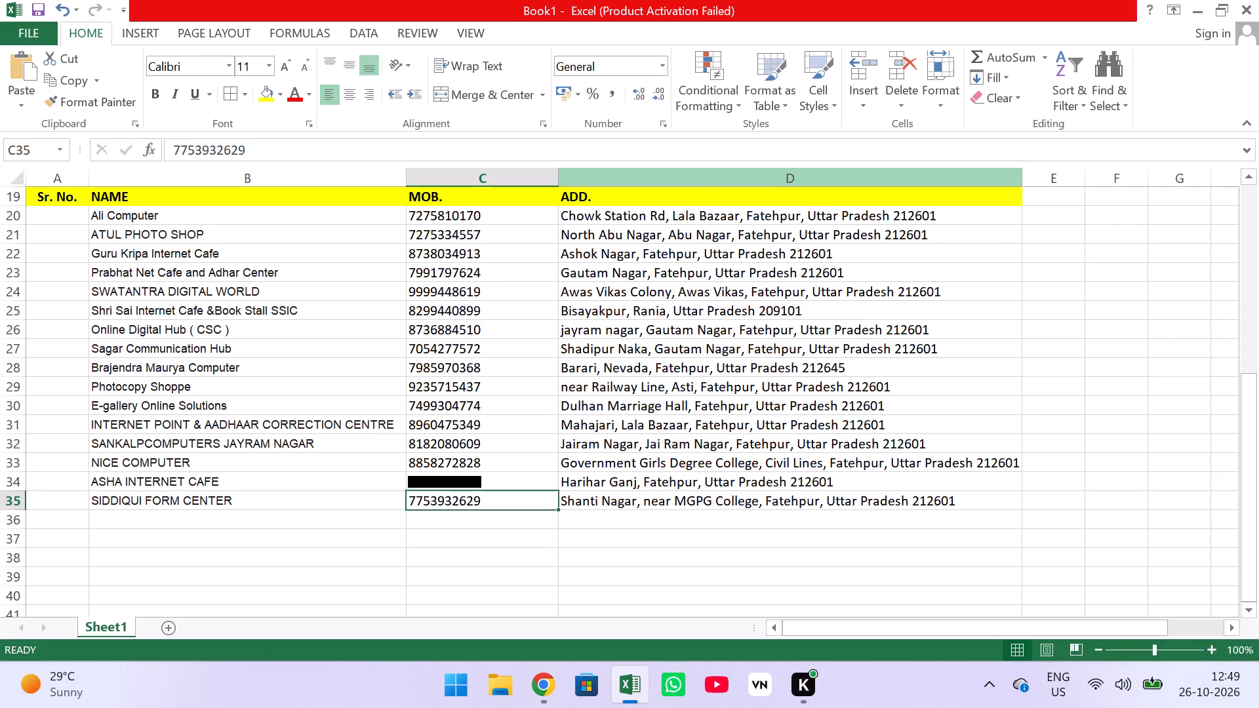
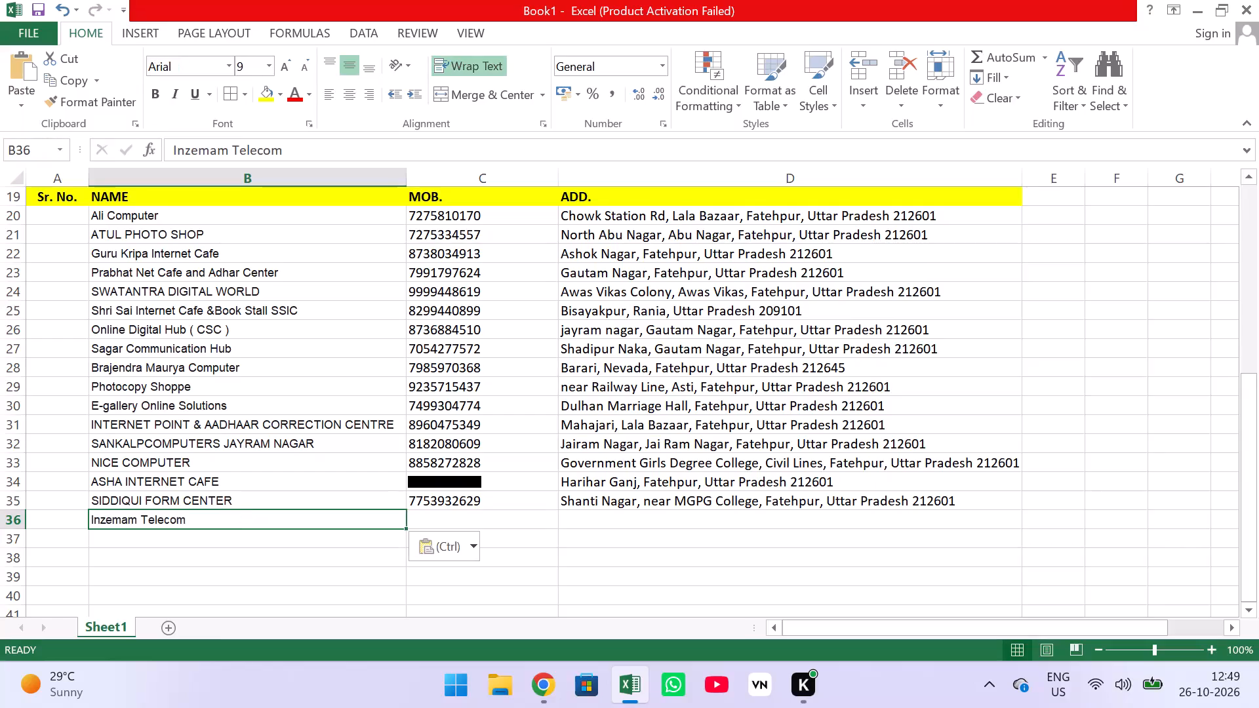
Copy Inzemam Telecom's address from its Google Maps page in Chrome into the ADD. column of row 36 in Excel.
{"action": "key", "text": "alt+Tab"}
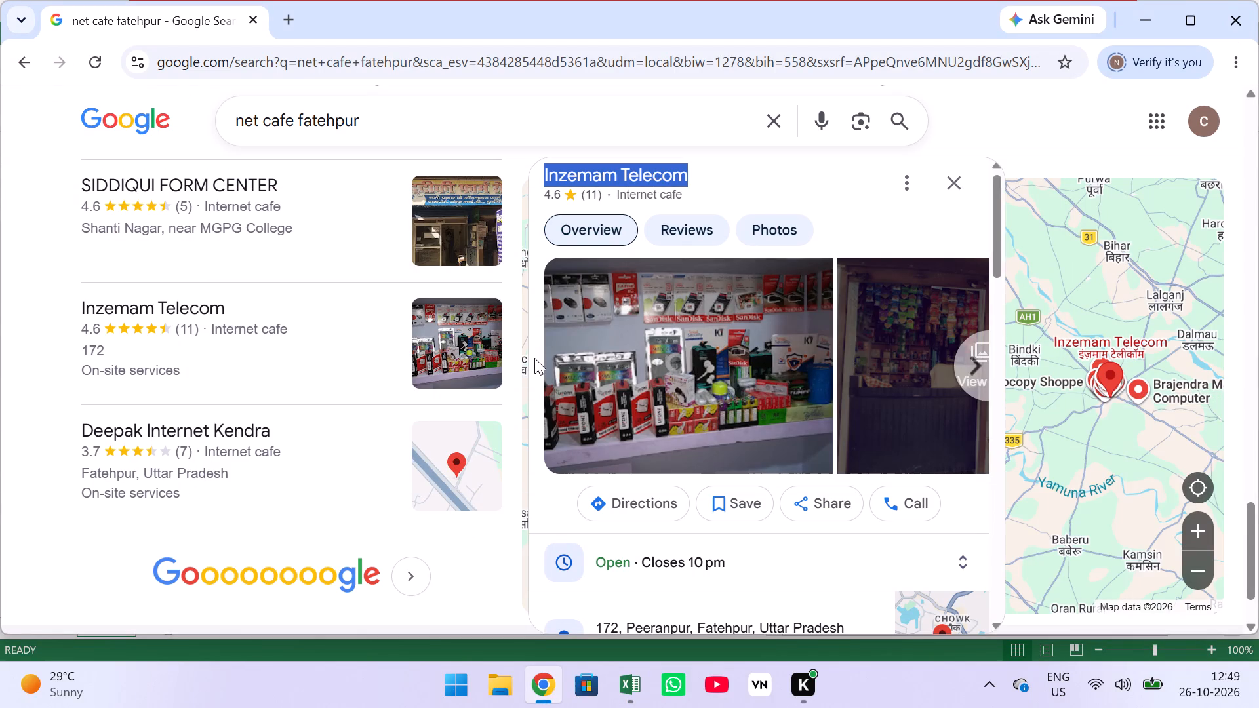
{"action": "scroll", "coordinate": [714, 380], "scroll_direction": "down", "scroll_amount": 3}
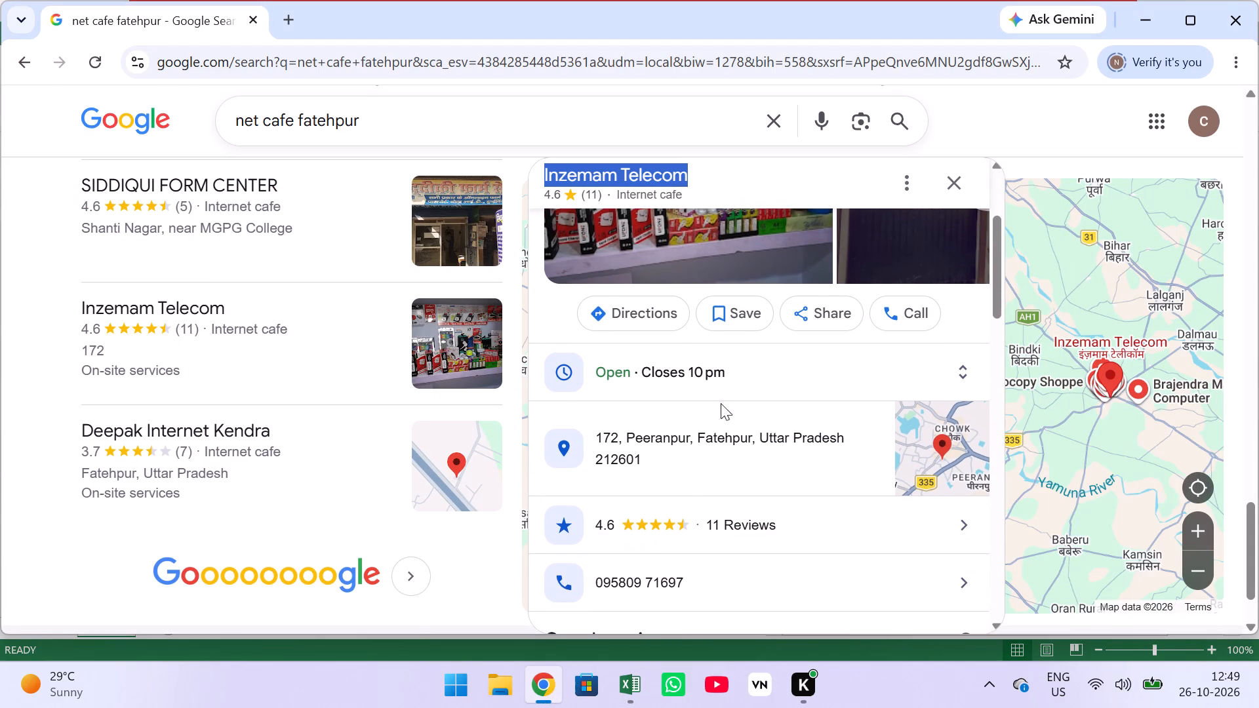
{"action": "left_click", "coordinate": [836, 450]}
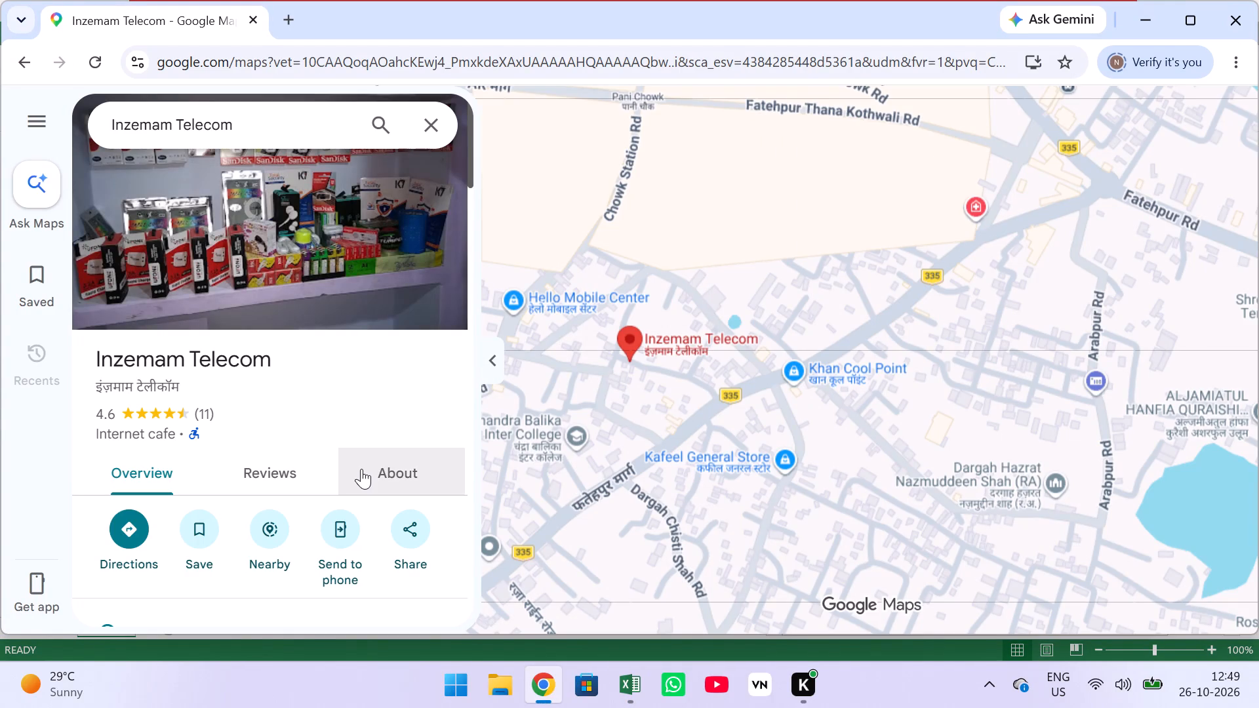
{"action": "scroll", "coordinate": [361, 469], "scroll_direction": "down", "scroll_amount": 3}
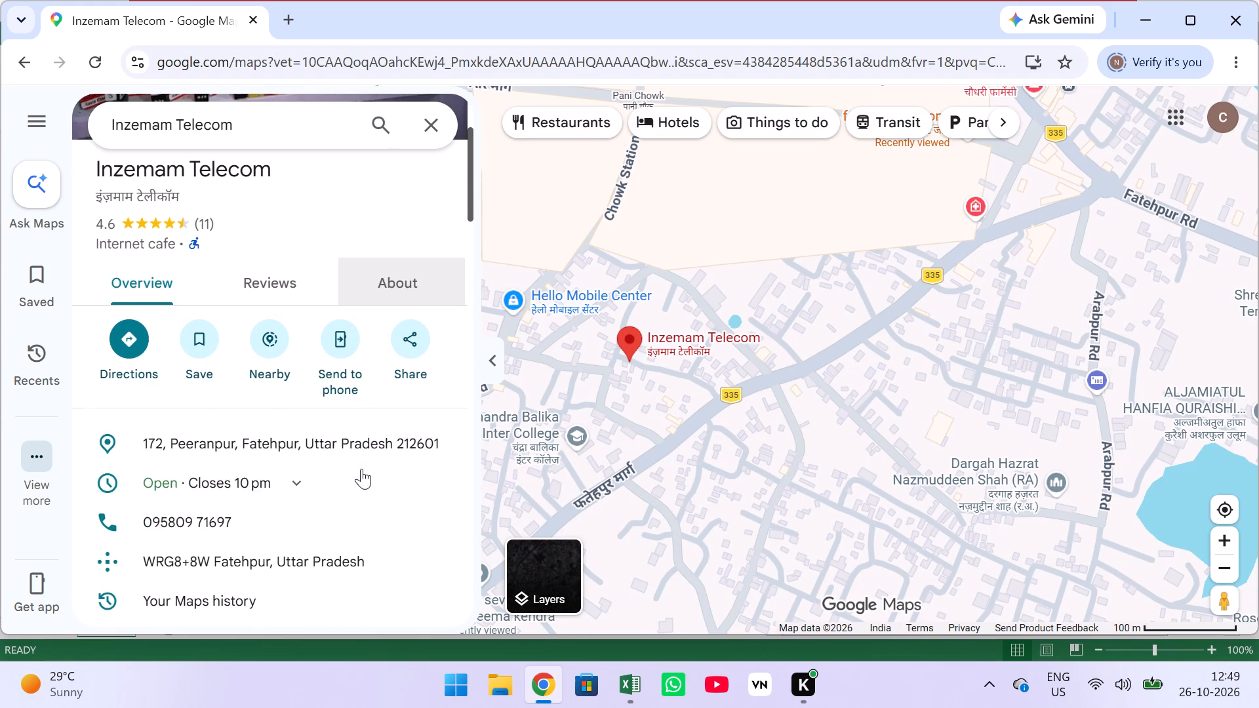
{"action": "left_click", "coordinate": [439, 448]}
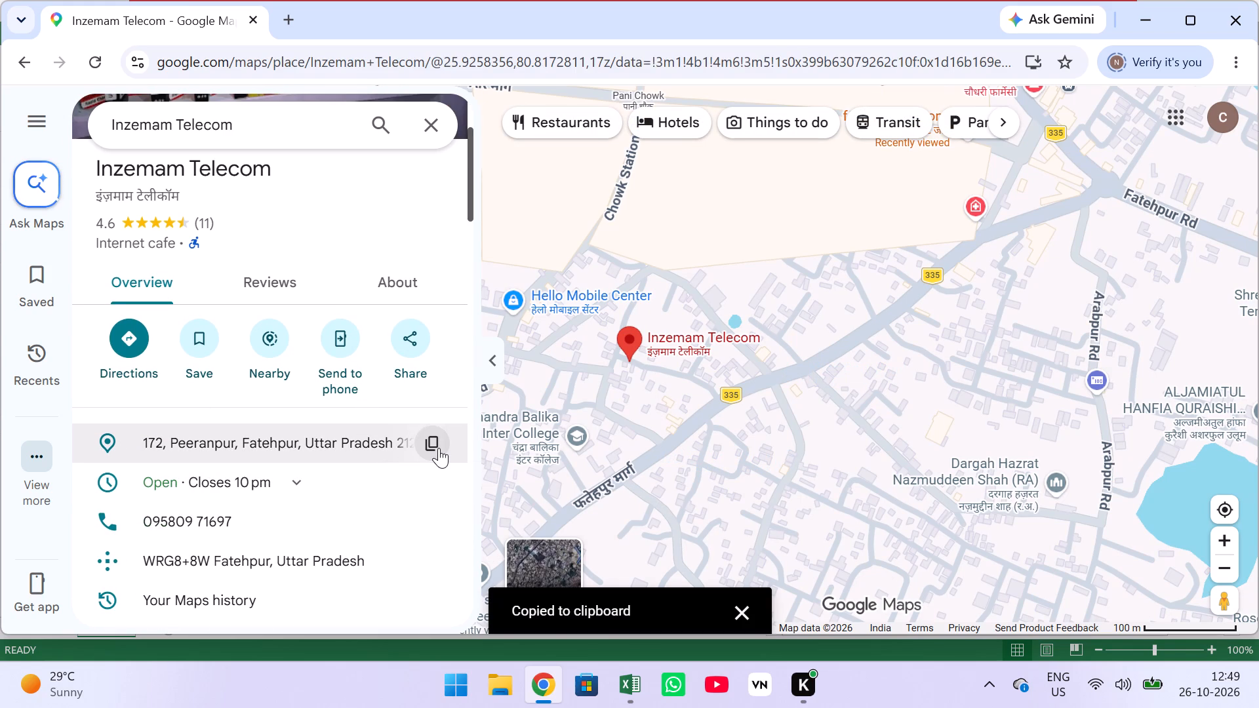
{"action": "key", "text": "alt+Tab"}
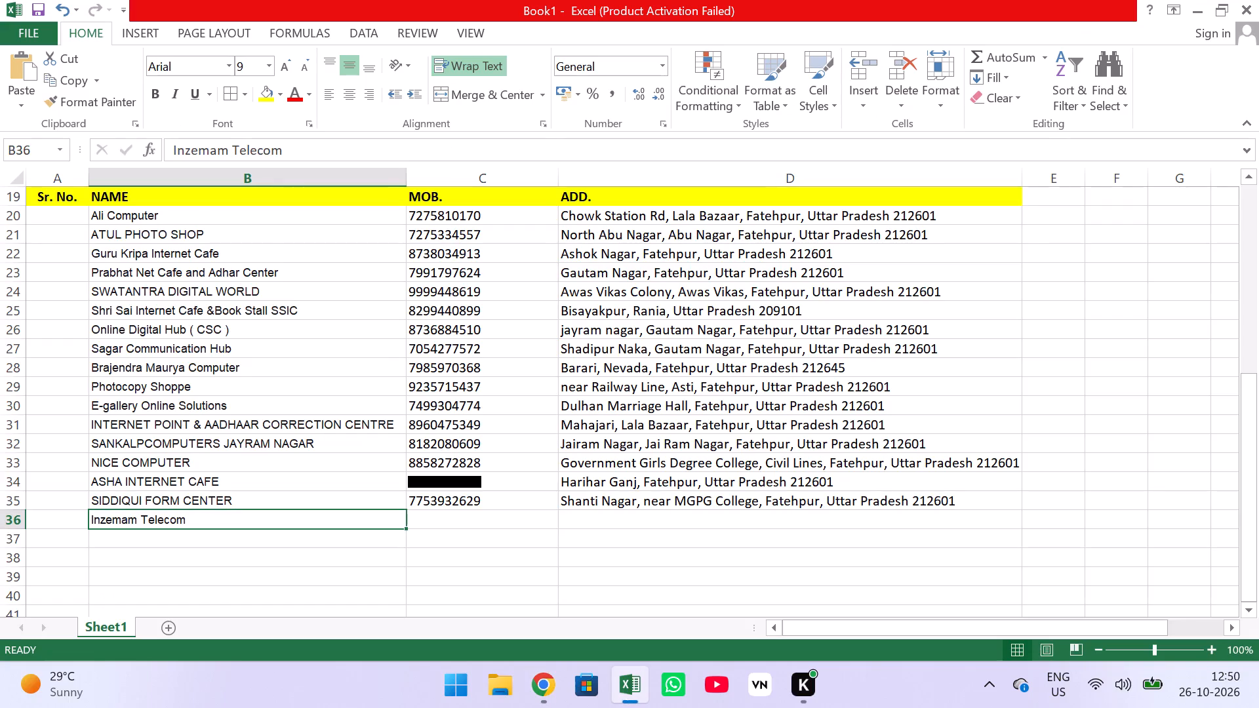
{"action": "left_click", "coordinate": [597, 517]}
{"action": "key", "text": "ctrl+v"}
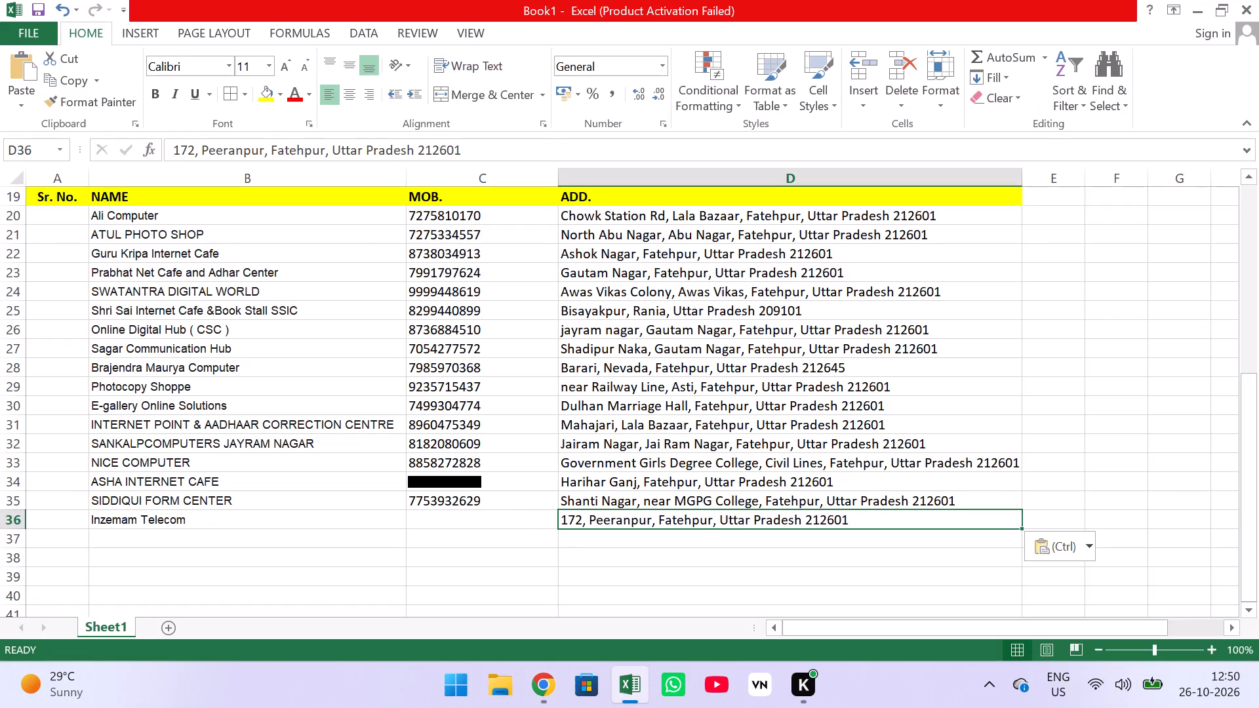
Delete the leading "172," from Inzemam Telecom's address in row 36.
{"action": "left_click", "coordinate": [203, 149]}
{"action": "left_click_drag", "start_coordinate": [203, 149], "coordinate": [153, 149]}
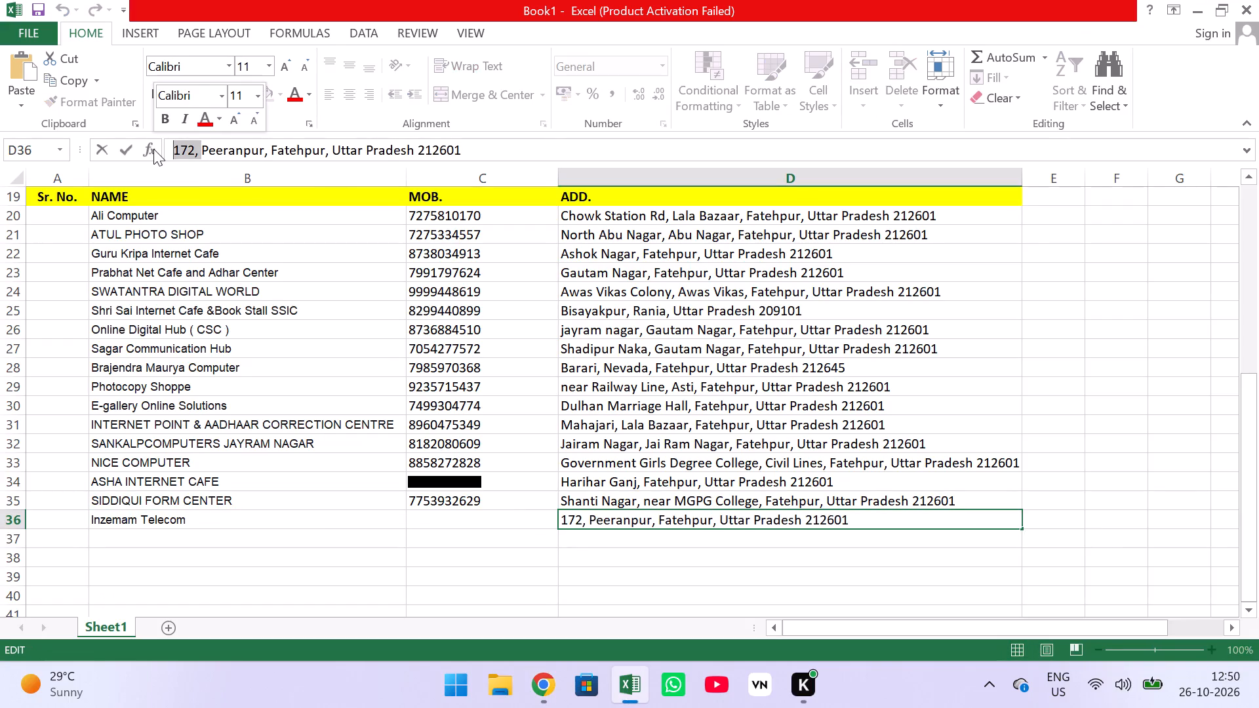
{"action": "key", "text": "BackSpace"}
{"action": "key", "text": "alt+Tab"}
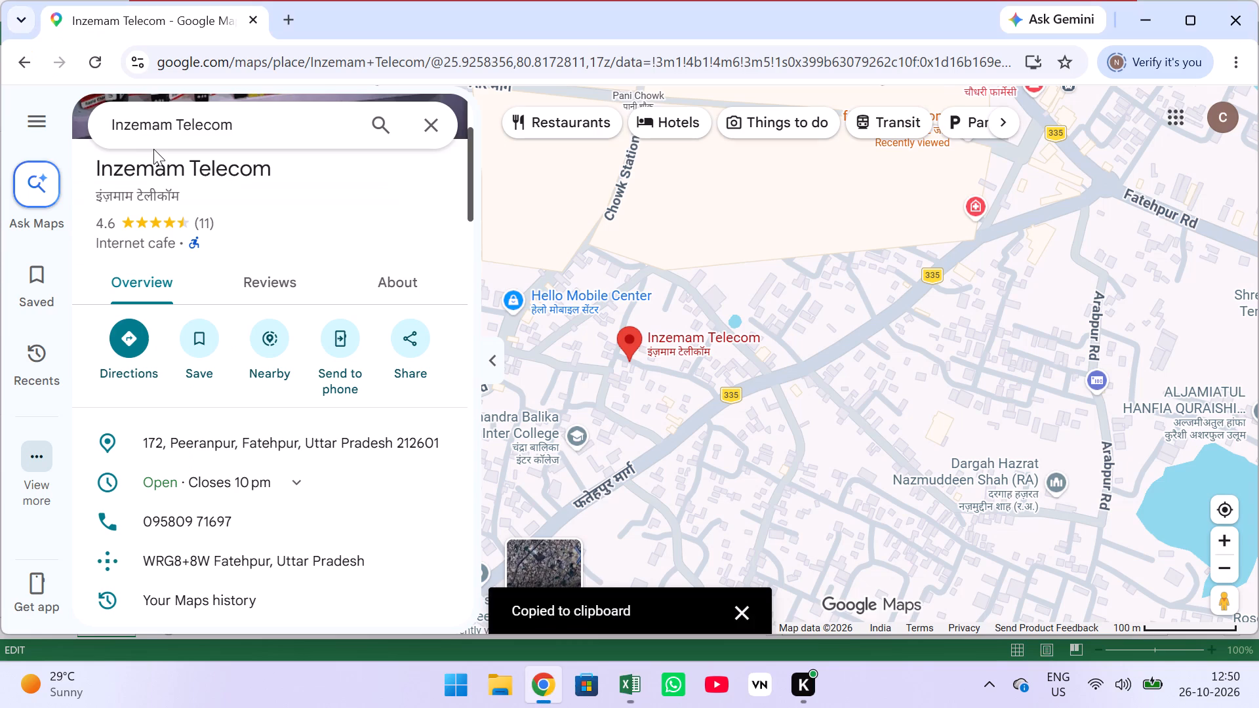
{"action": "scroll", "coordinate": [287, 340], "scroll_direction": "down", "scroll_amount": 1}
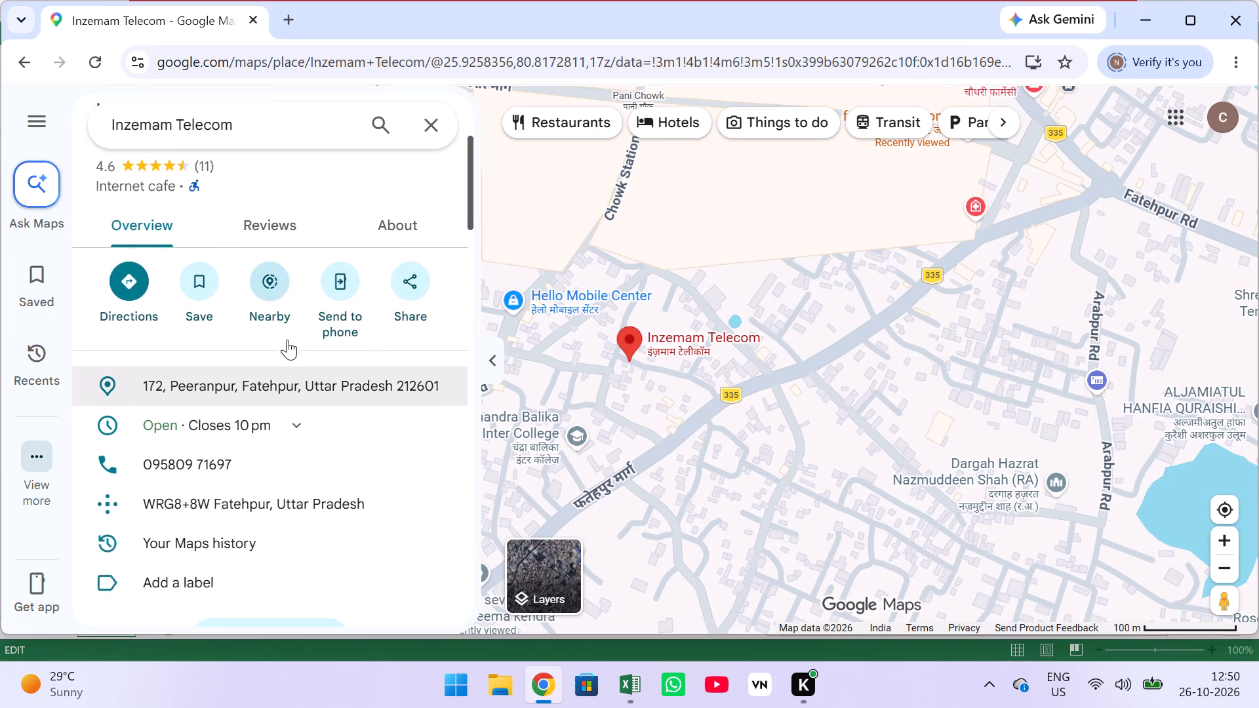
{"action": "scroll", "coordinate": [287, 340], "scroll_direction": "down", "scroll_amount": 2}
{"action": "left_click", "coordinate": [395, 357]}
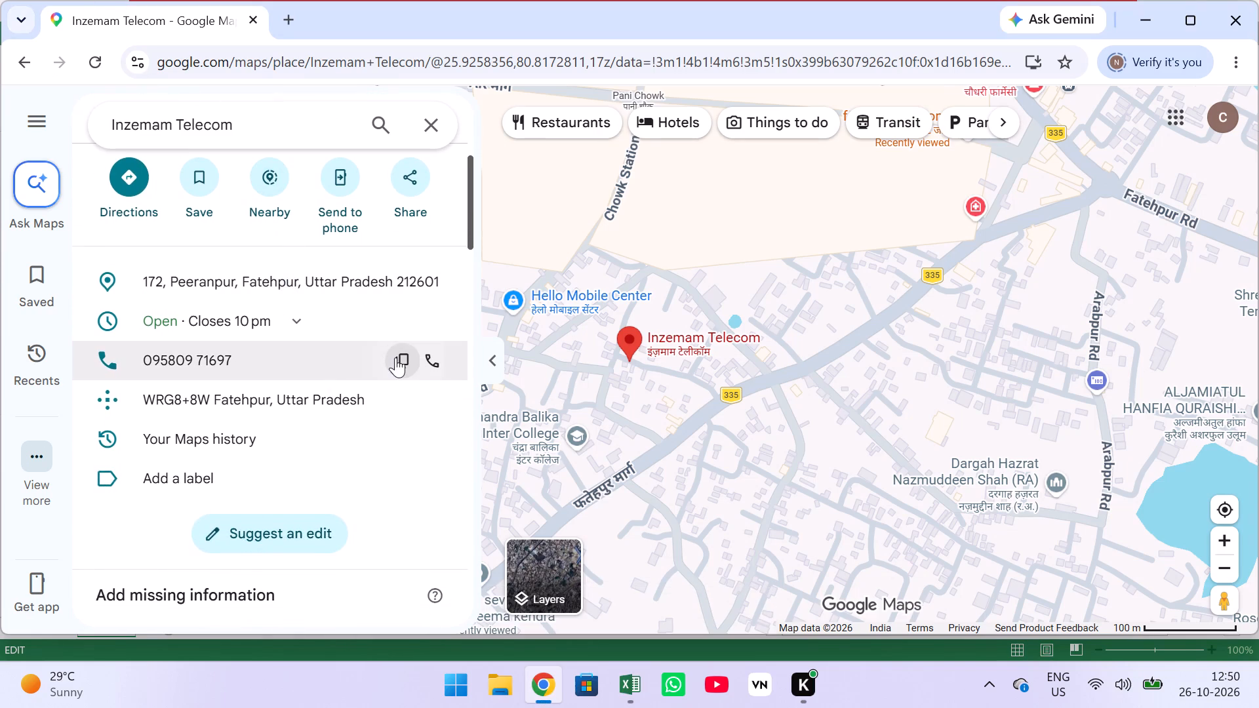
{"action": "key", "text": "alt+Tab"}
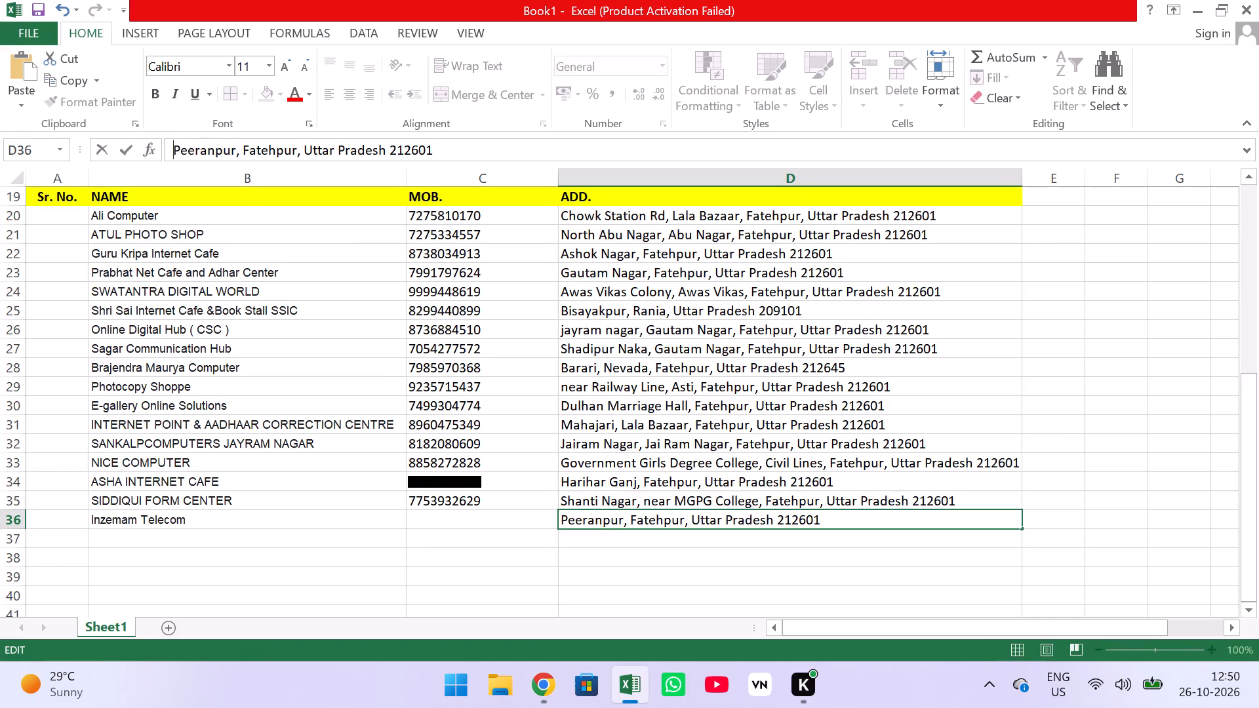
{"action": "left_click", "coordinate": [438, 526]}
{"action": "key", "text": "ctrl+v"}
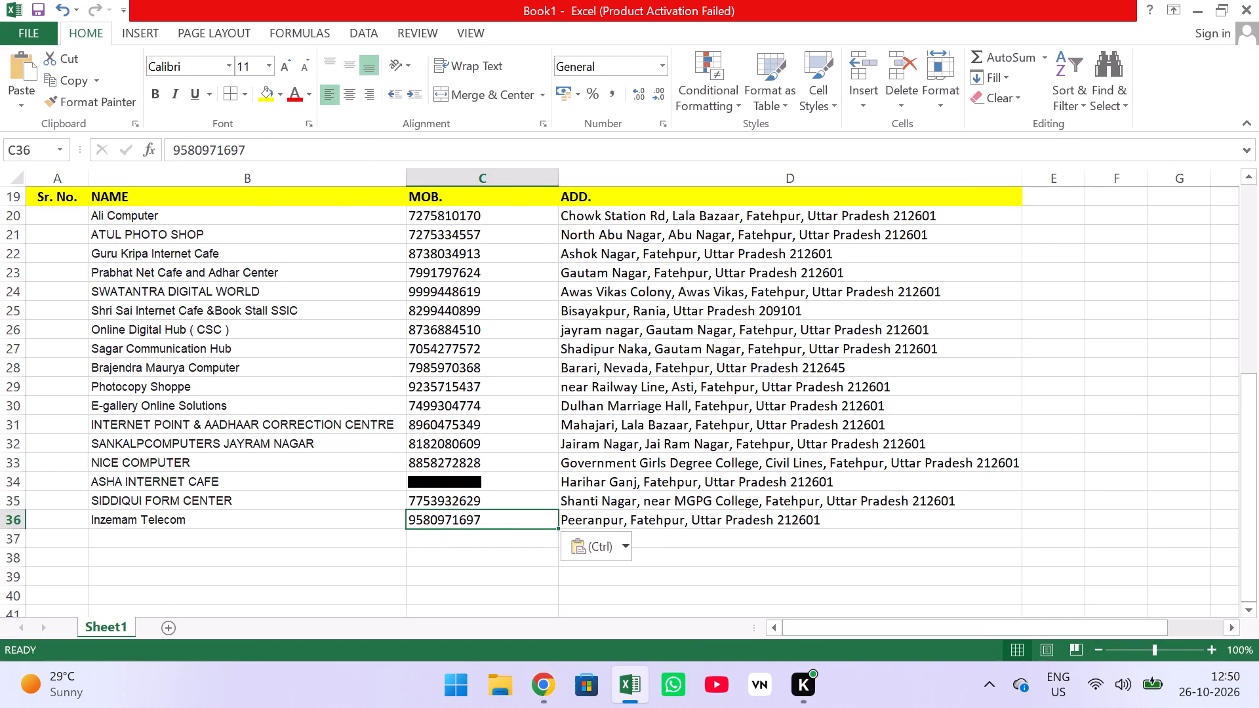
Copy the business name Deepak Internet Kendra from its search listing in Chrome into the NAME column of row 37 in Excel.
{"action": "key", "text": "alt+Tab"}
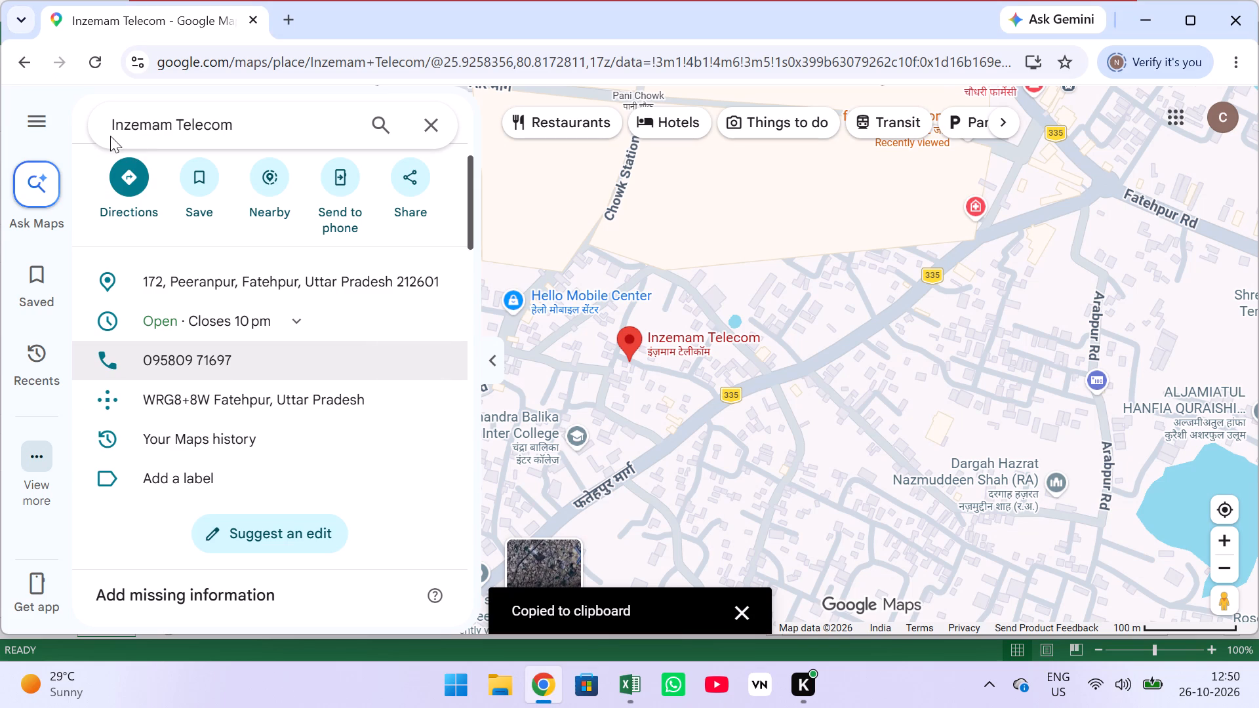
{"action": "key", "text": "alt+Tab"}
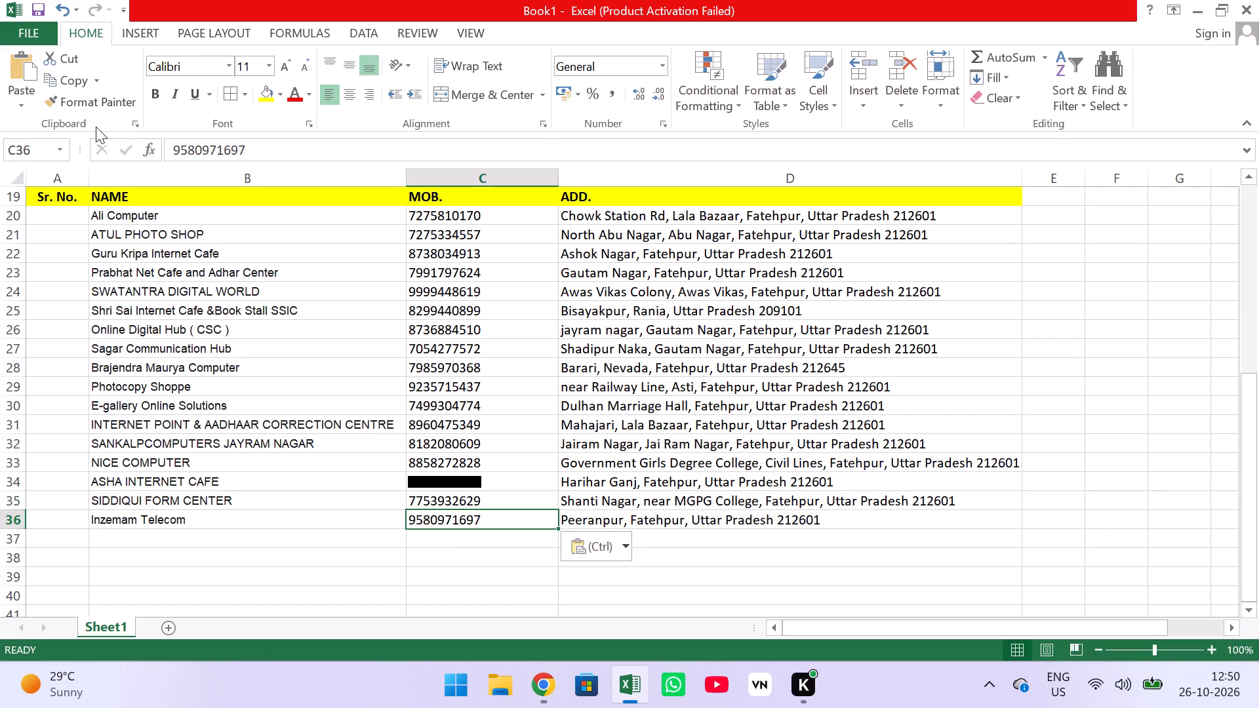
{"action": "key", "text": "Tab"}
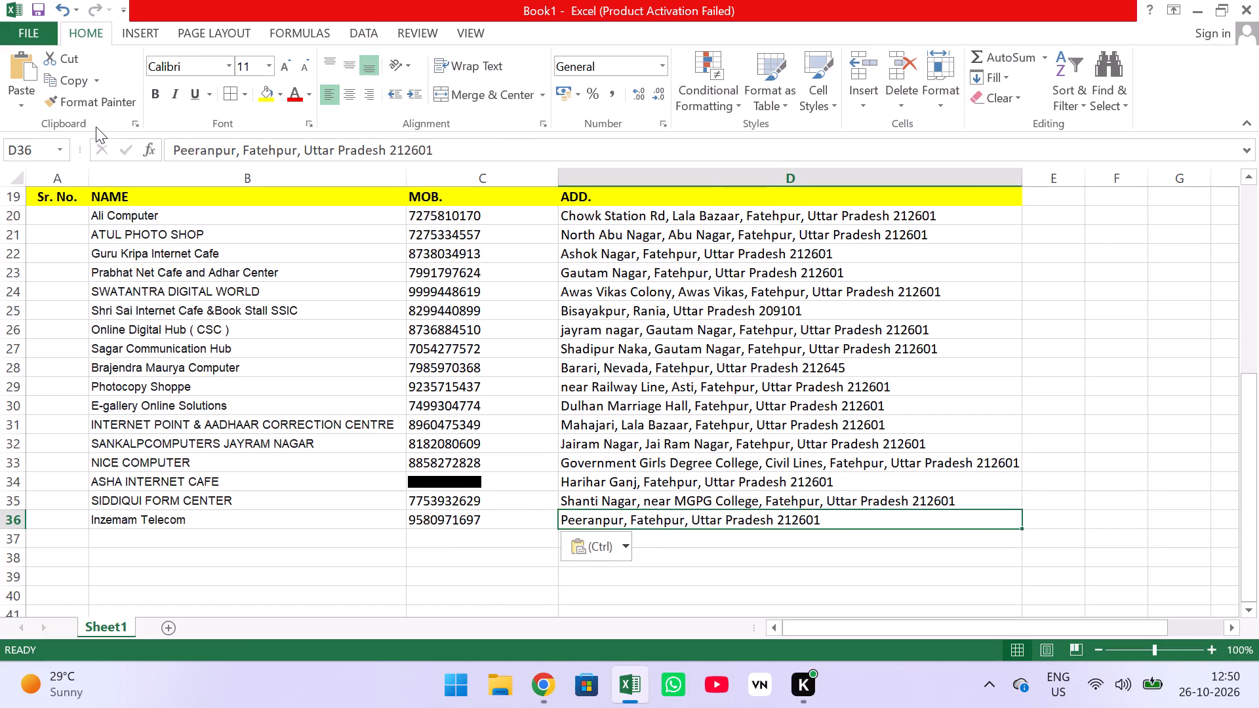
{"action": "left_click", "coordinate": [133, 545]}
{"action": "key", "text": "alt+Tab"}
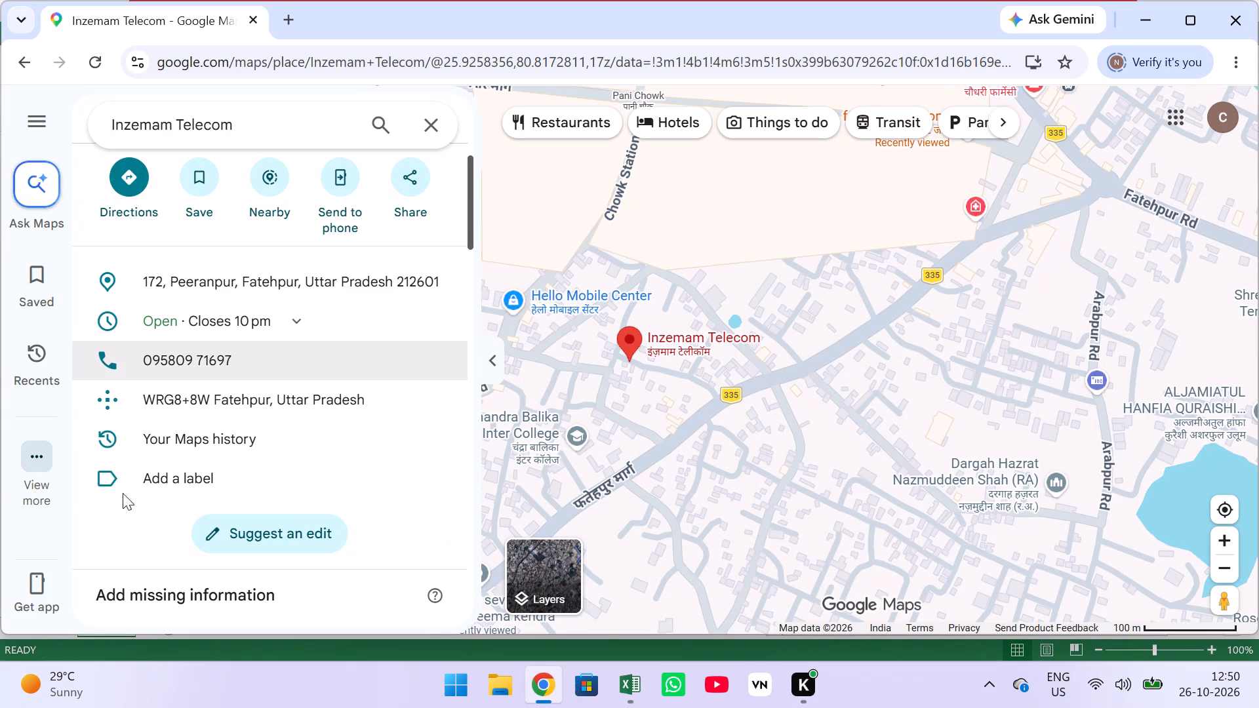
{"action": "left_click", "coordinate": [23, 61]}
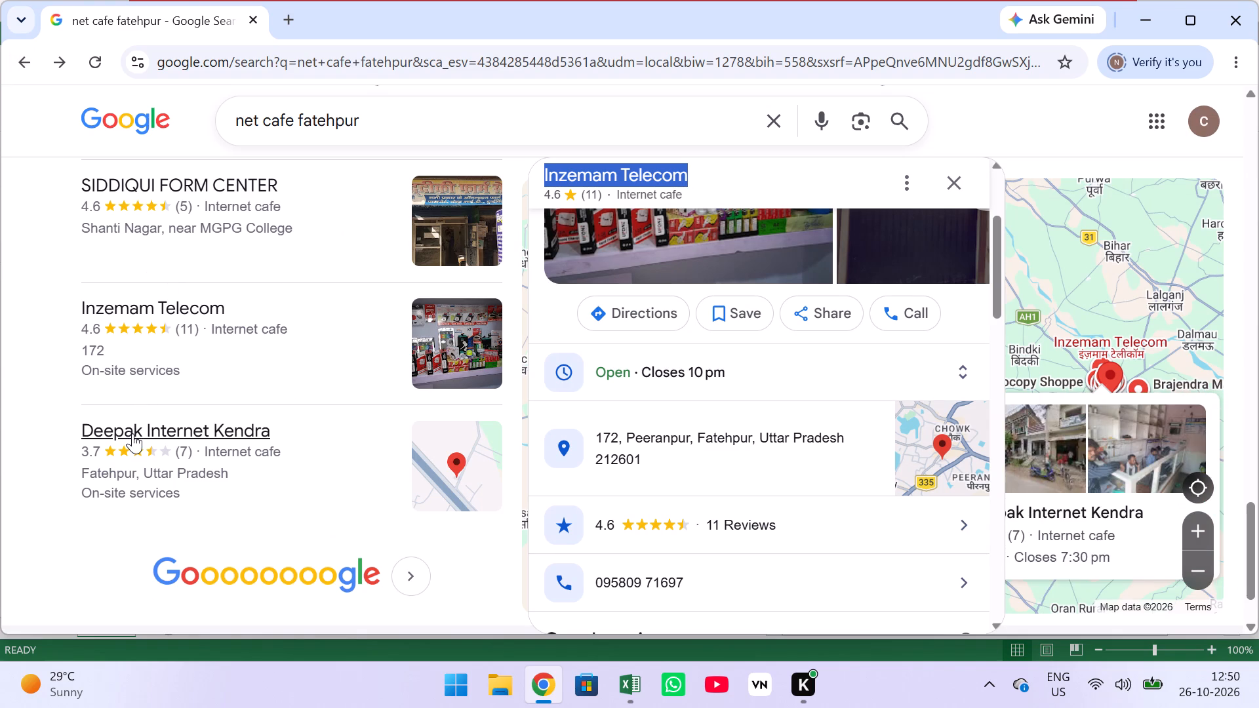
{"action": "left_click", "coordinate": [132, 433]}
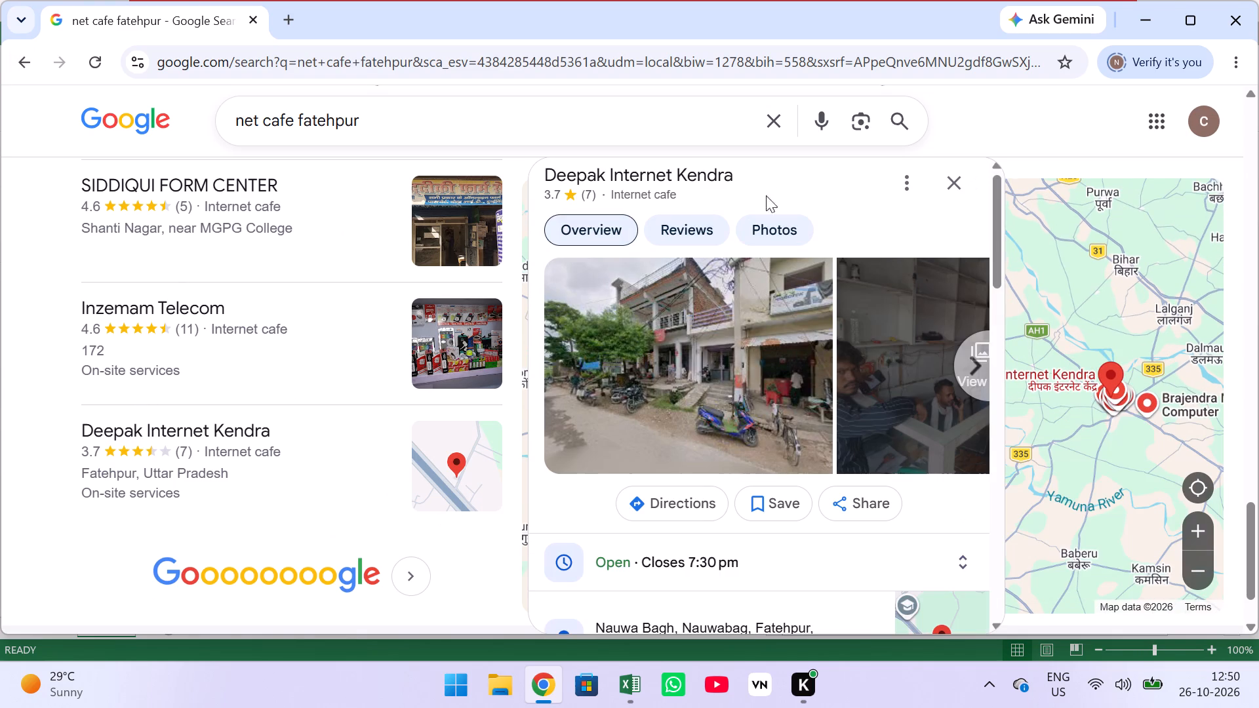
{"action": "left_click_drag", "start_coordinate": [746, 173], "coordinate": [553, 177]}
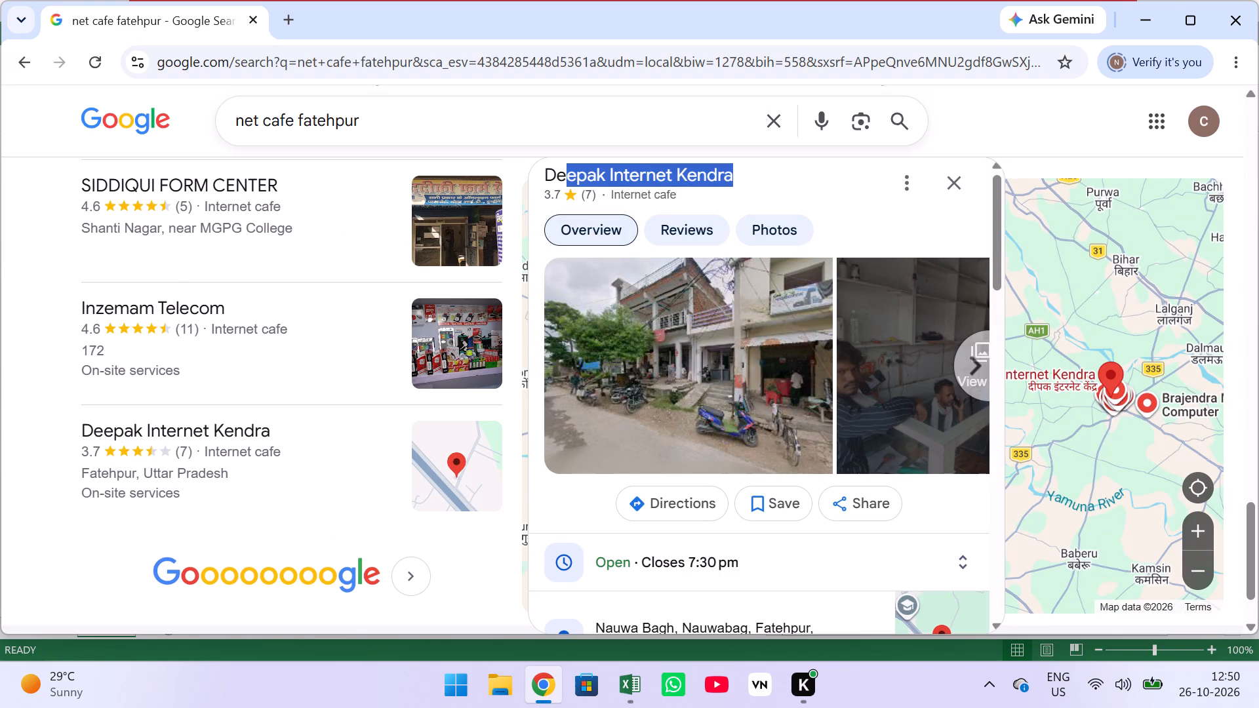
{"action": "left_click_drag", "start_coordinate": [553, 177], "coordinate": [549, 177]}
{"action": "key", "text": "ctrl+c"}
{"action": "key", "text": "alt+Tab"}
{"action": "key", "text": "ctrl+v"}
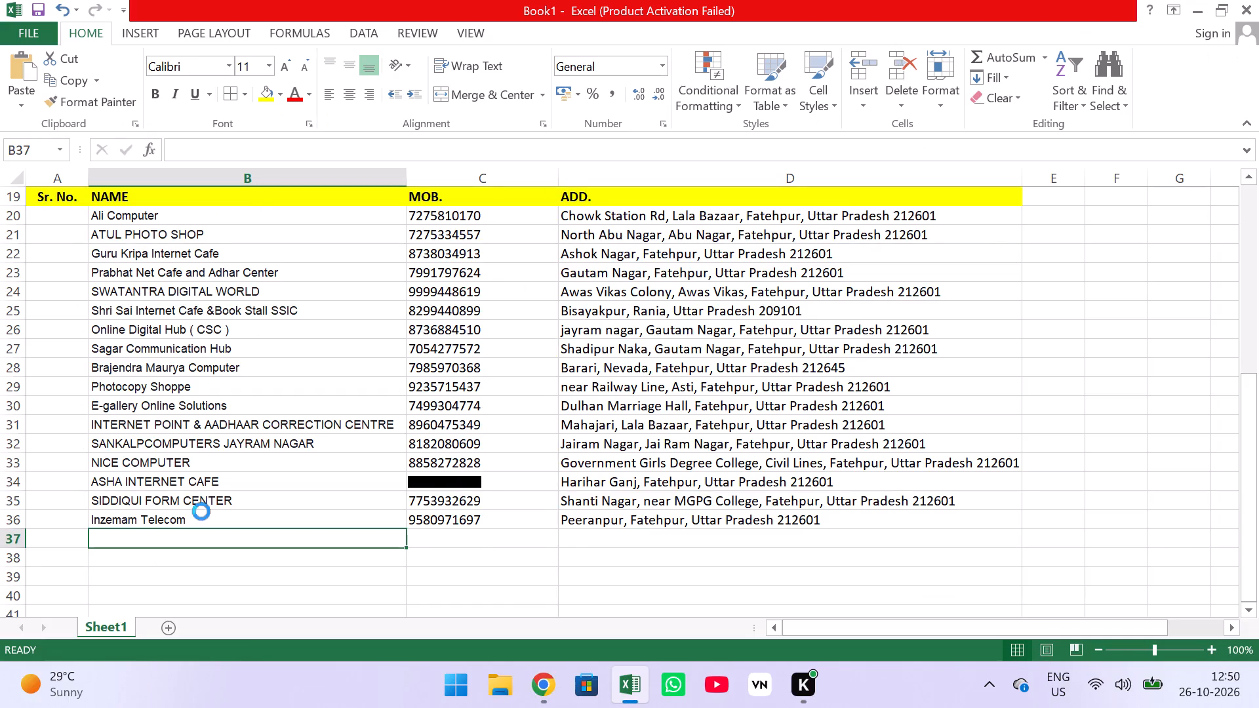
Copy Deepak Internet Kendra's address from its Google Maps page in Chrome into the ADD. column of row 37 in Excel.
{"action": "key", "text": "alt+Tab"}
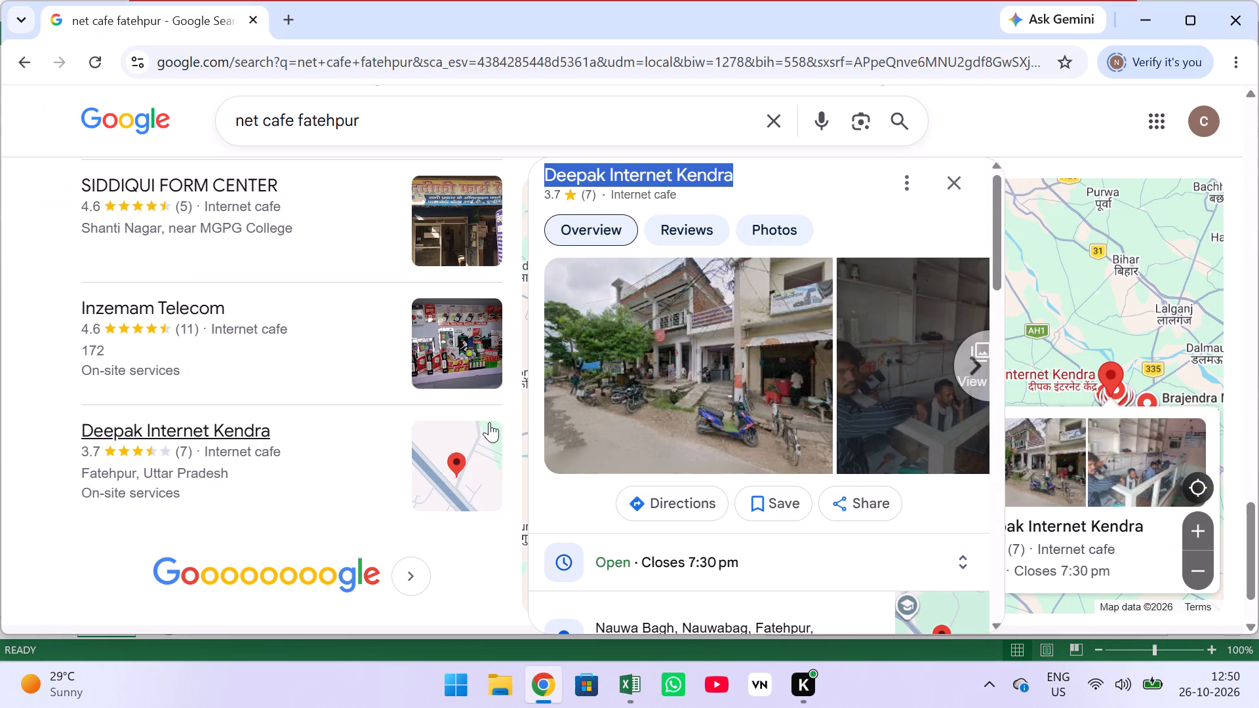
{"action": "scroll", "coordinate": [631, 408], "scroll_direction": "down", "scroll_amount": 4}
{"action": "left_click", "coordinate": [687, 393]}
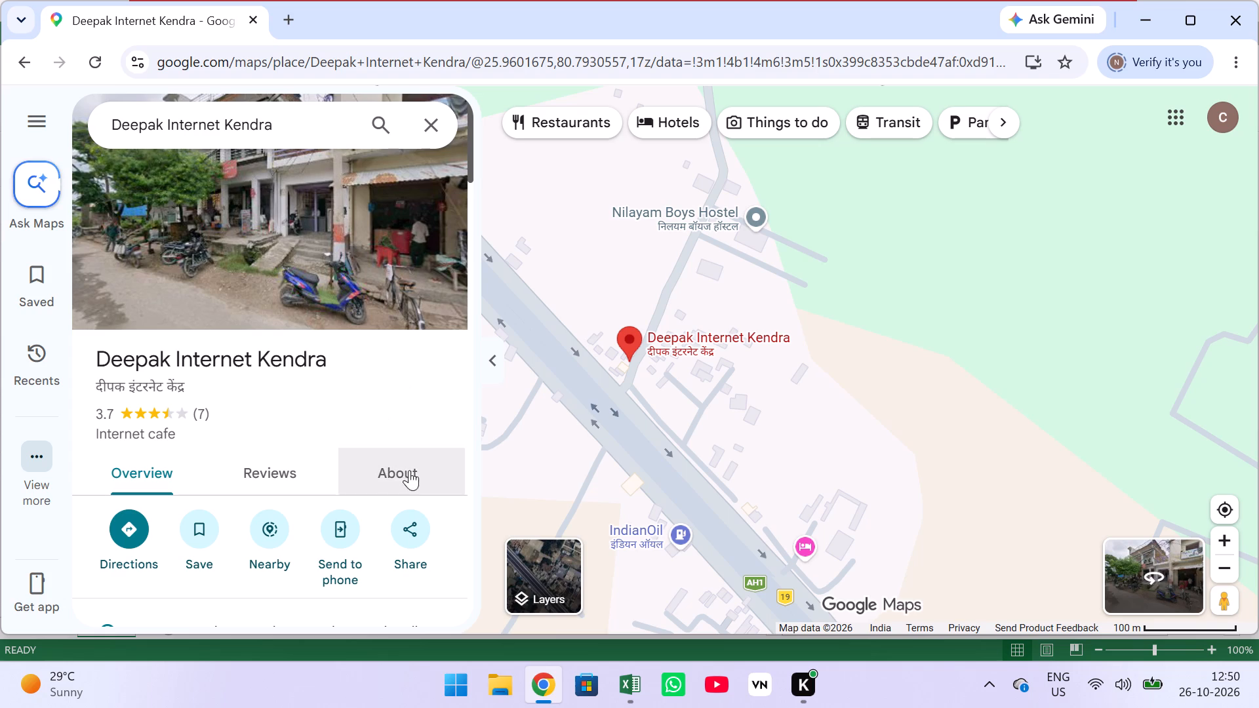
{"action": "scroll", "coordinate": [273, 435], "scroll_direction": "down", "scroll_amount": 3}
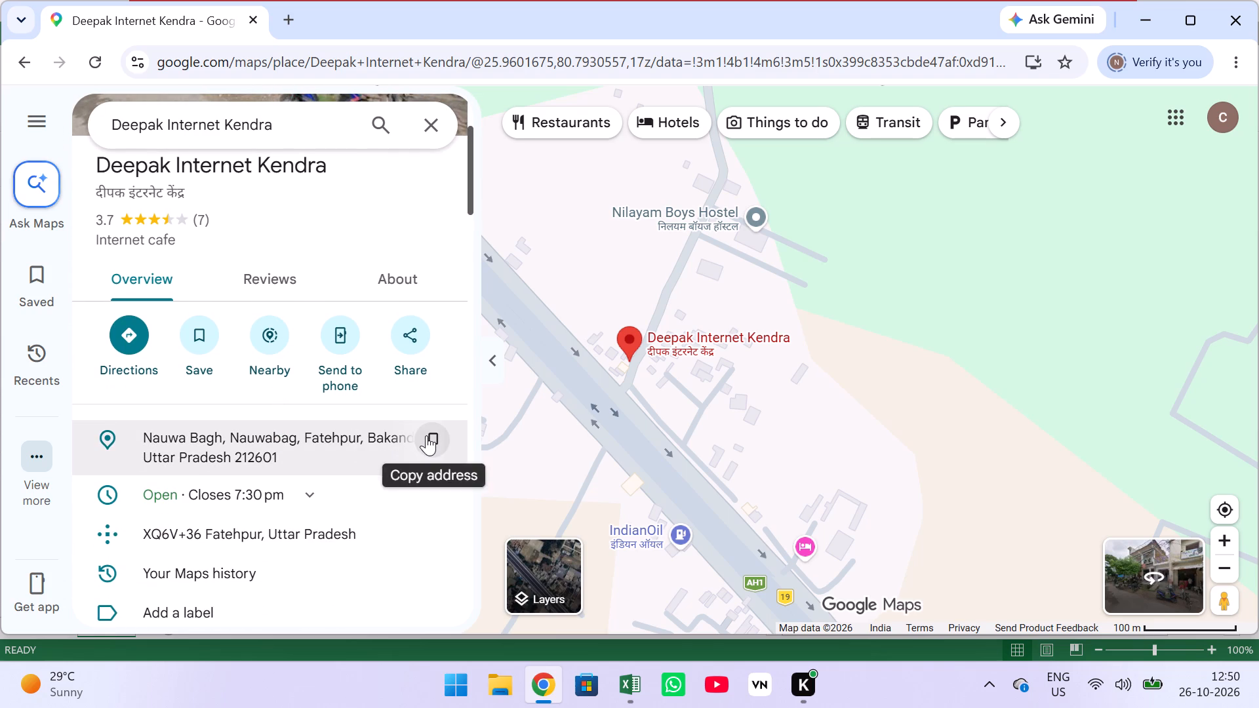
{"action": "left_click", "coordinate": [426, 435]}
{"action": "key", "text": "alt+Tab"}
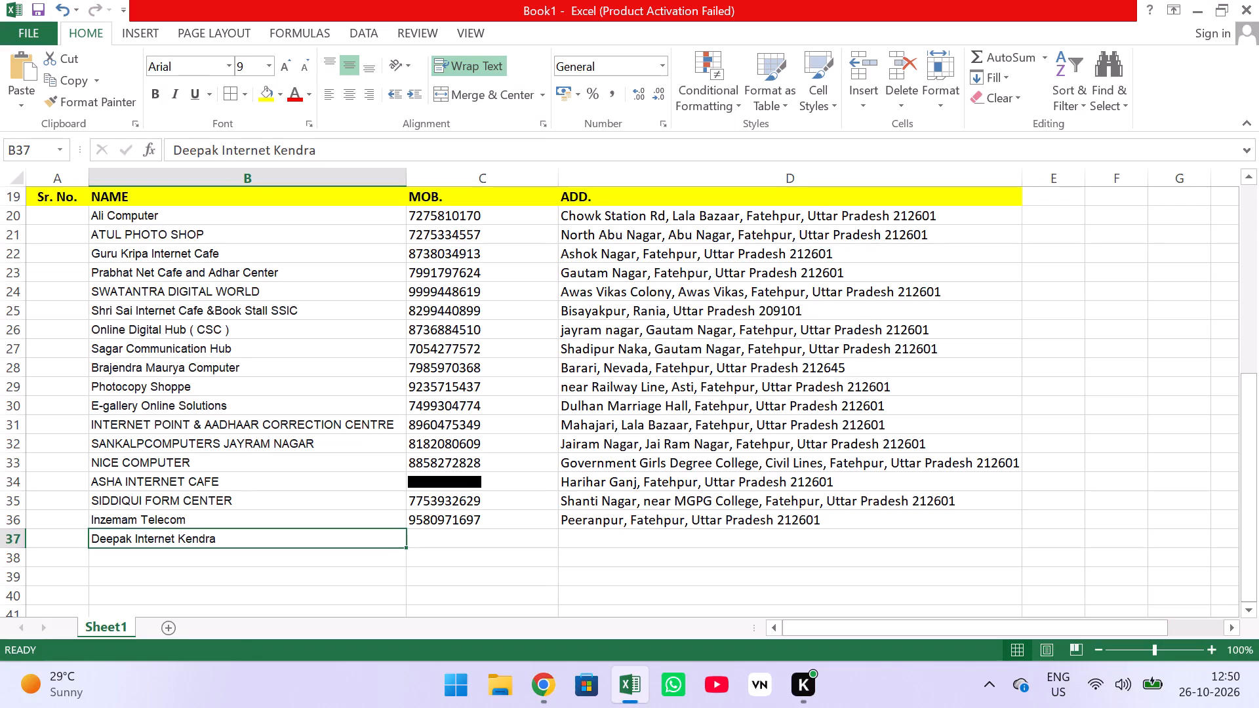
{"action": "left_click", "coordinate": [618, 534]}
{"action": "key", "text": "ctrl+v"}
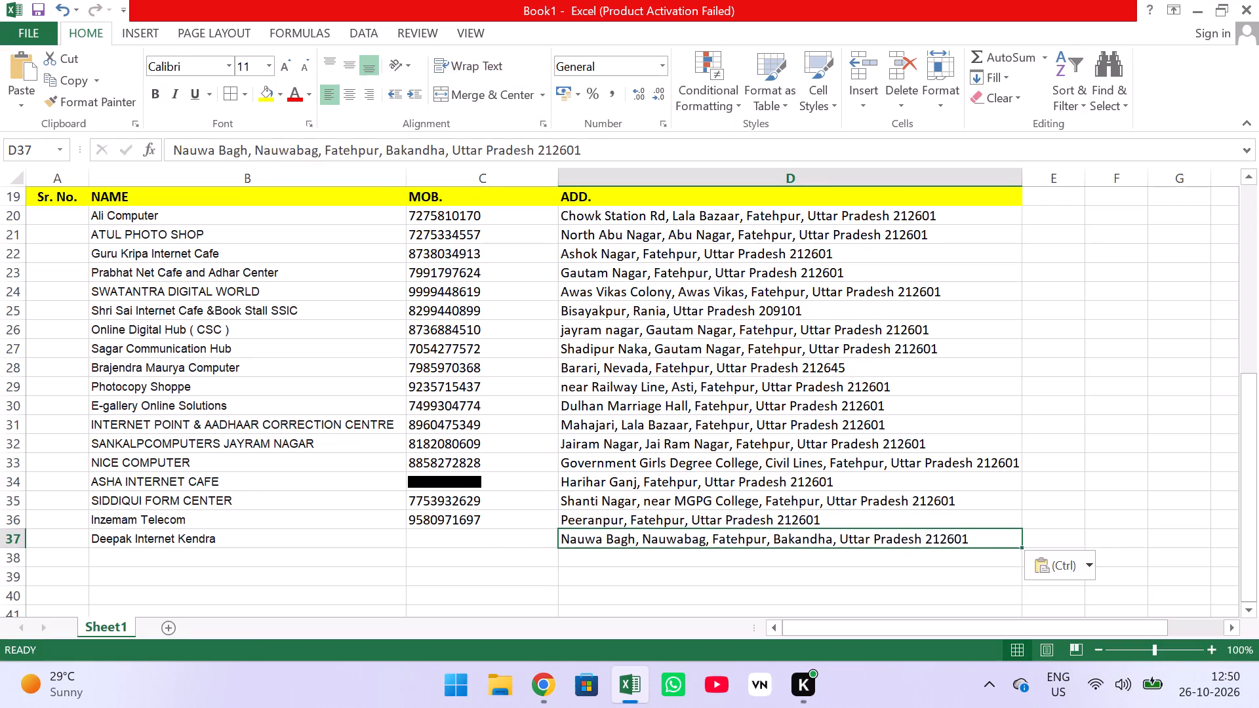
Return to Deepak Internet Kendra's search listing in Chrome and examine its interior photo and the posters in it for a contact number.
{"action": "key", "text": "alt+Tab"}
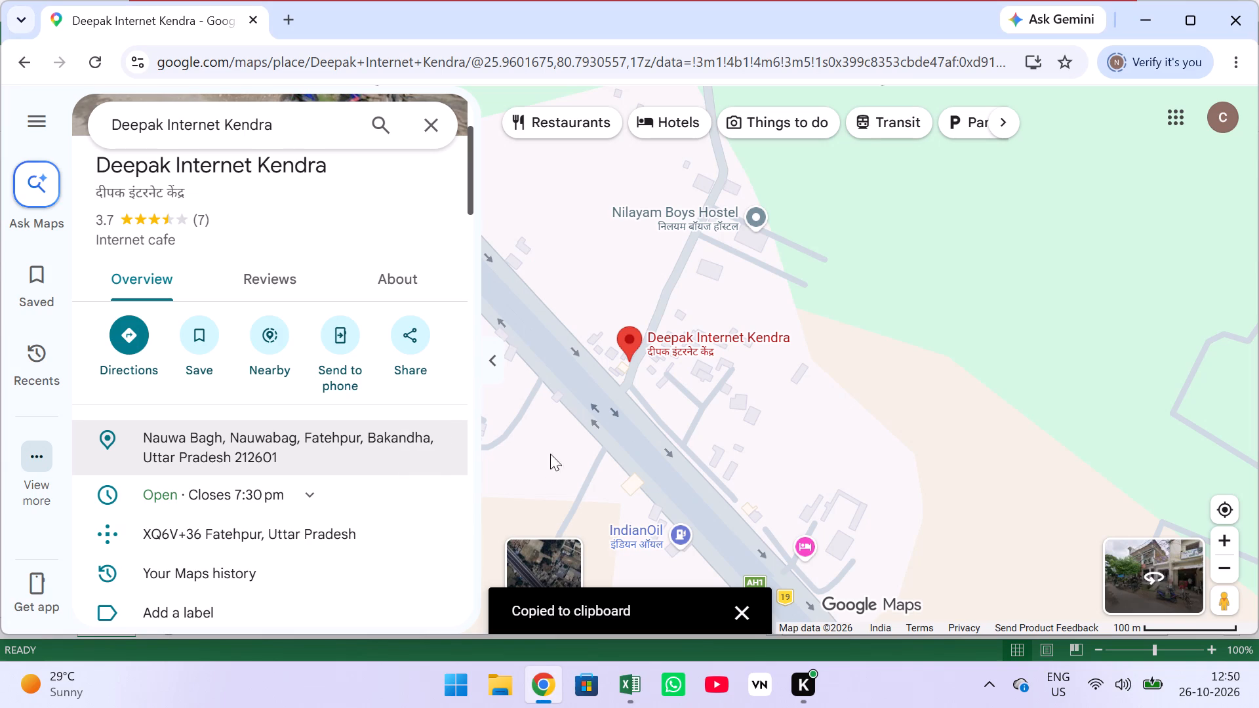
{"action": "scroll", "coordinate": [271, 285], "scroll_direction": "up", "scroll_amount": 3}
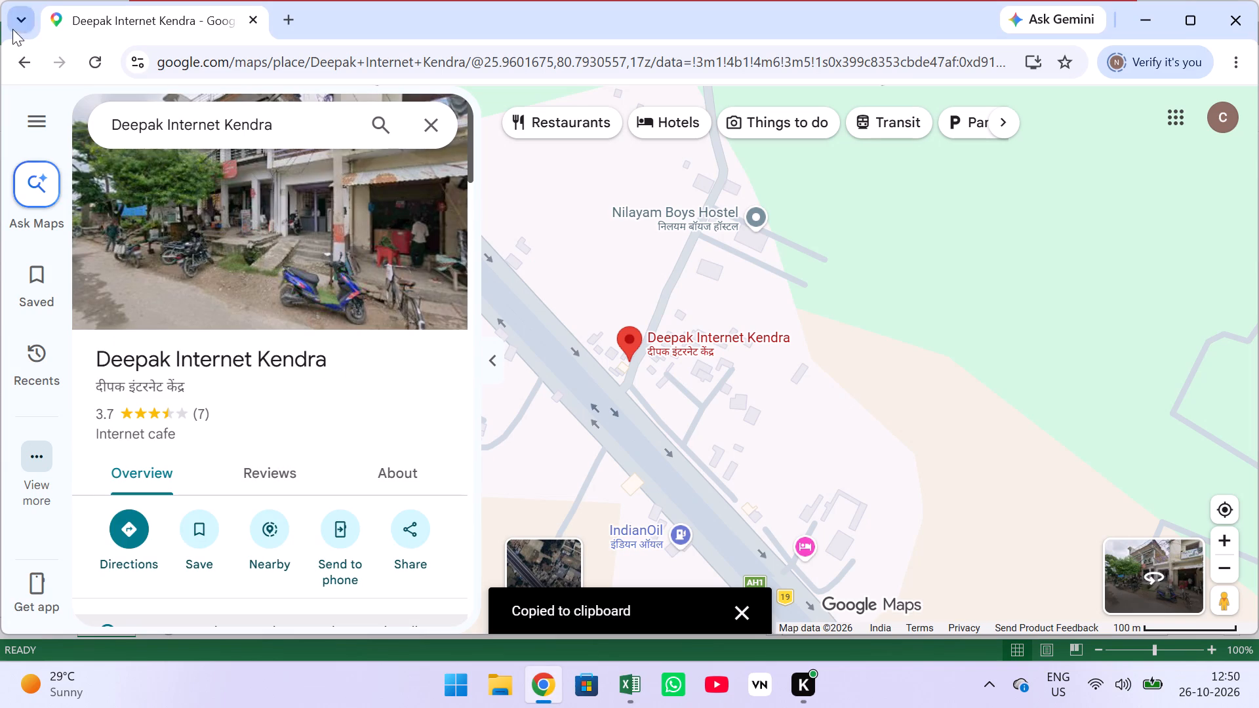
{"action": "left_click", "coordinate": [28, 67]}
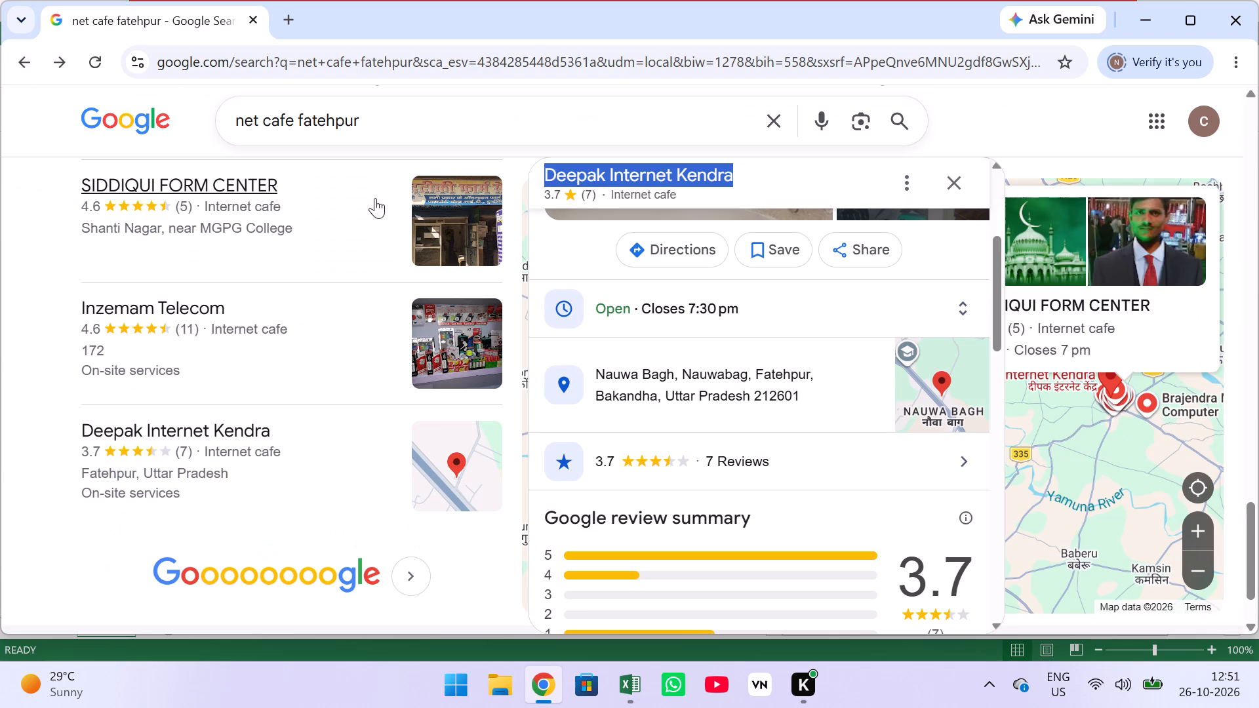
{"action": "scroll", "coordinate": [632, 374], "scroll_direction": "up", "scroll_amount": 3}
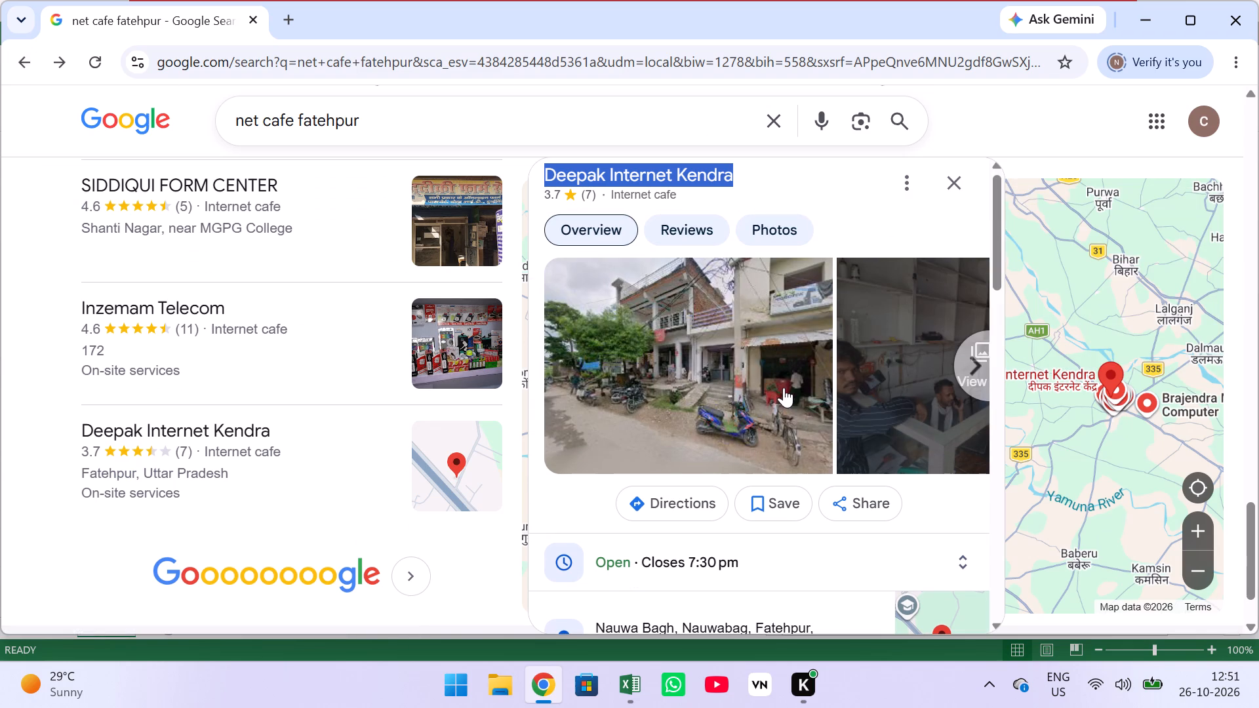
{"action": "left_click", "coordinate": [784, 387]}
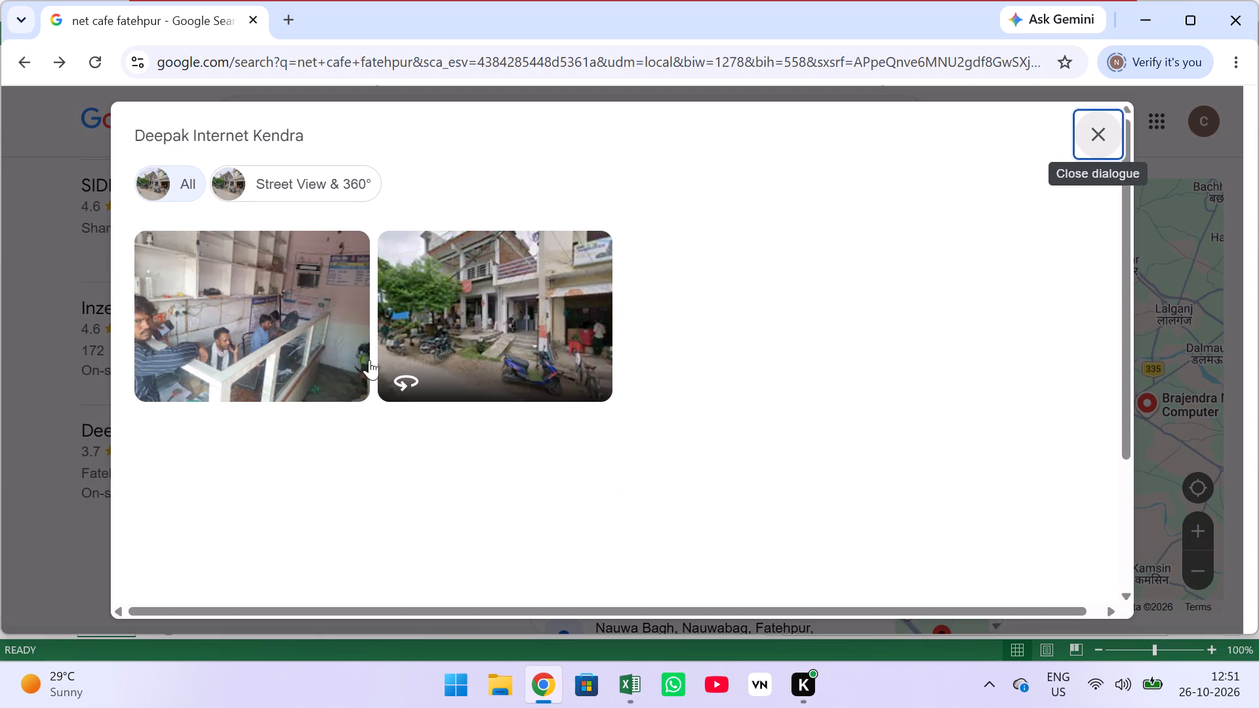
{"action": "left_click", "coordinate": [330, 361]}
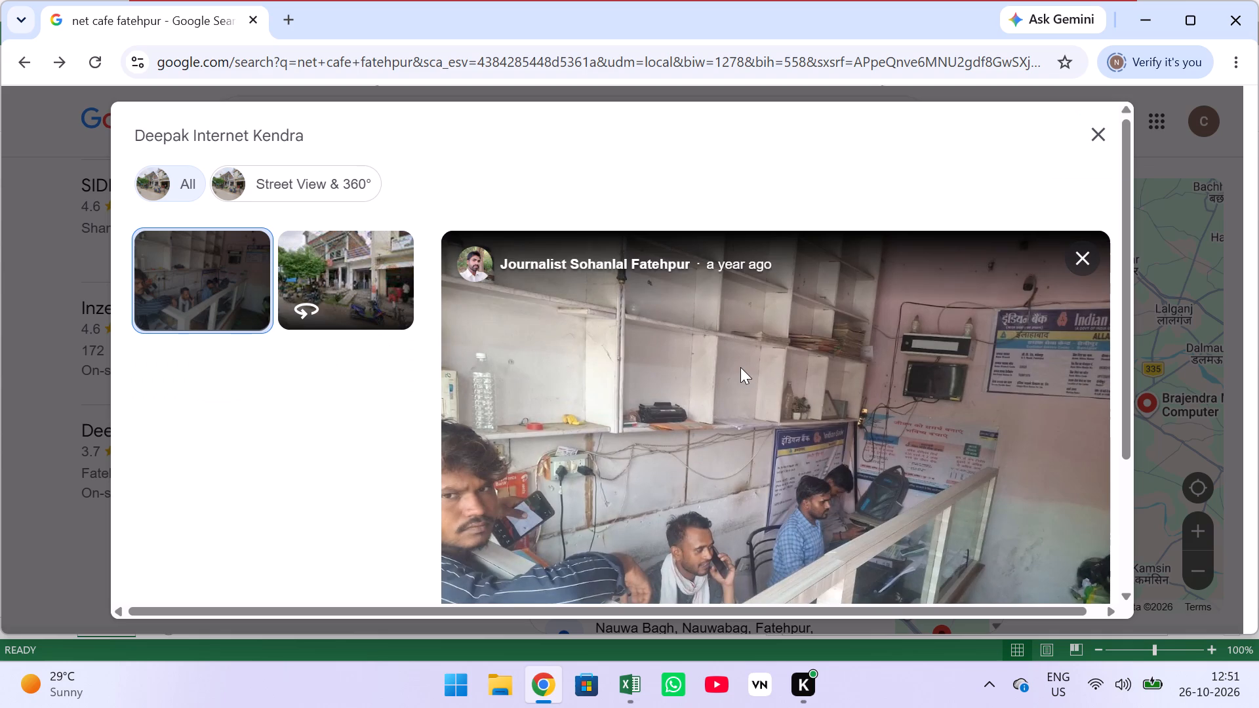
{"action": "left_click", "coordinate": [859, 394]}
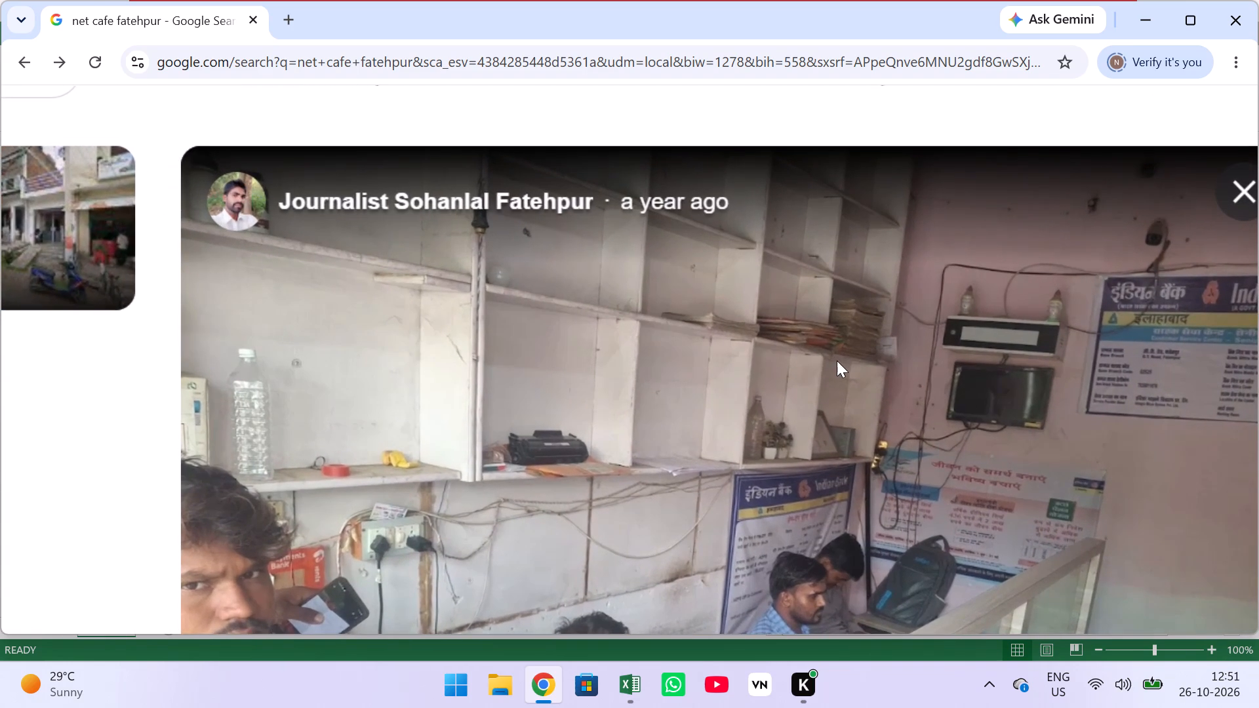
{"action": "scroll", "coordinate": [837, 361], "scroll_direction": "down", "scroll_amount": 1}
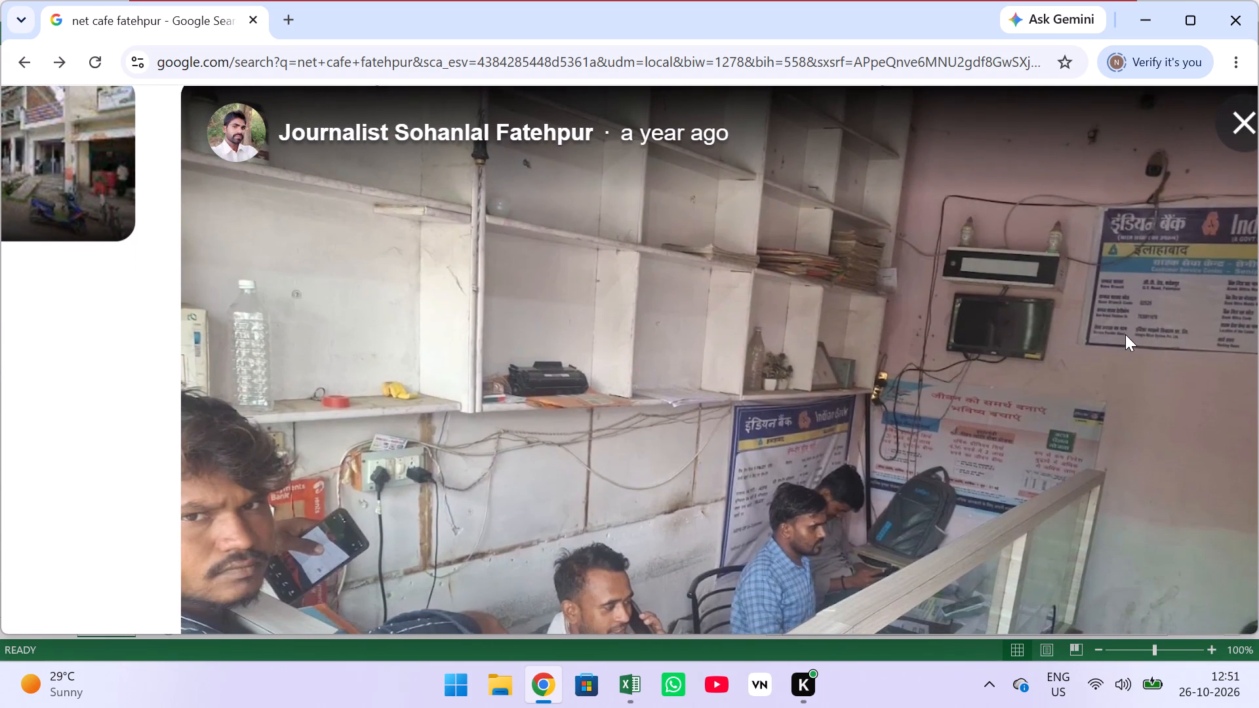
{"action": "scroll", "coordinate": [1125, 334], "scroll_direction": "left", "scroll_amount": 3}
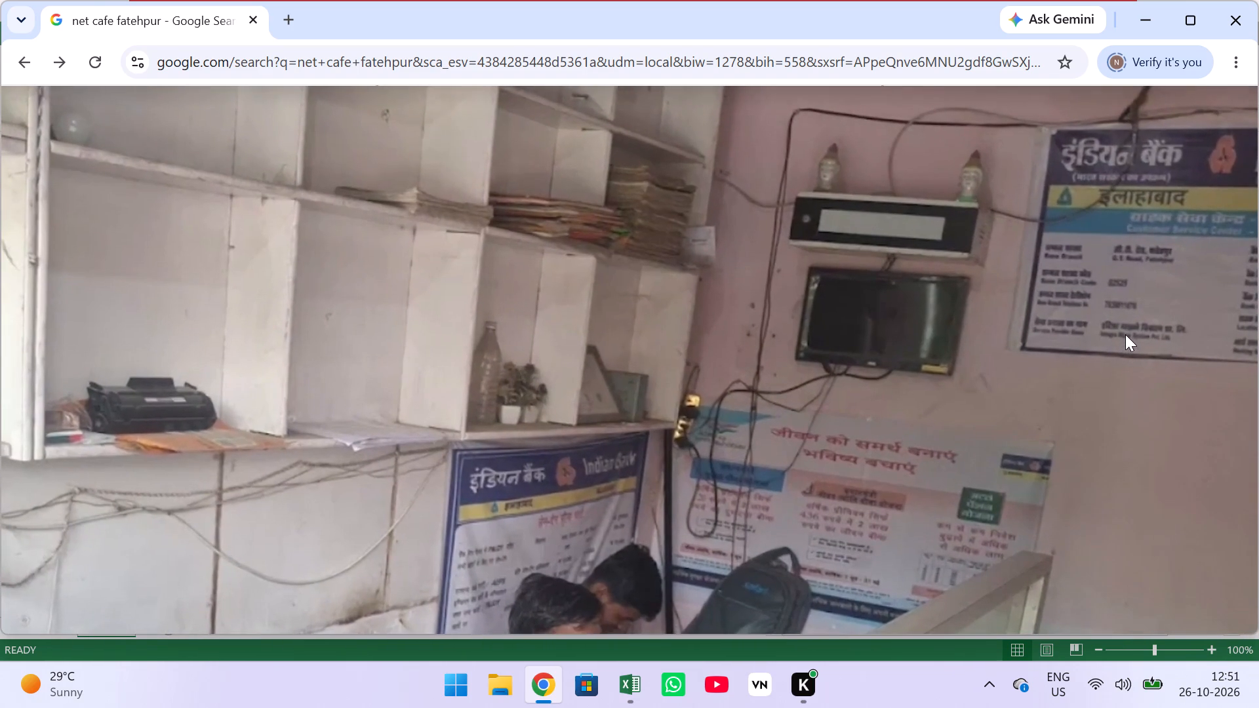
{"action": "scroll", "coordinate": [838, 424], "scroll_direction": "down", "scroll_amount": 2}
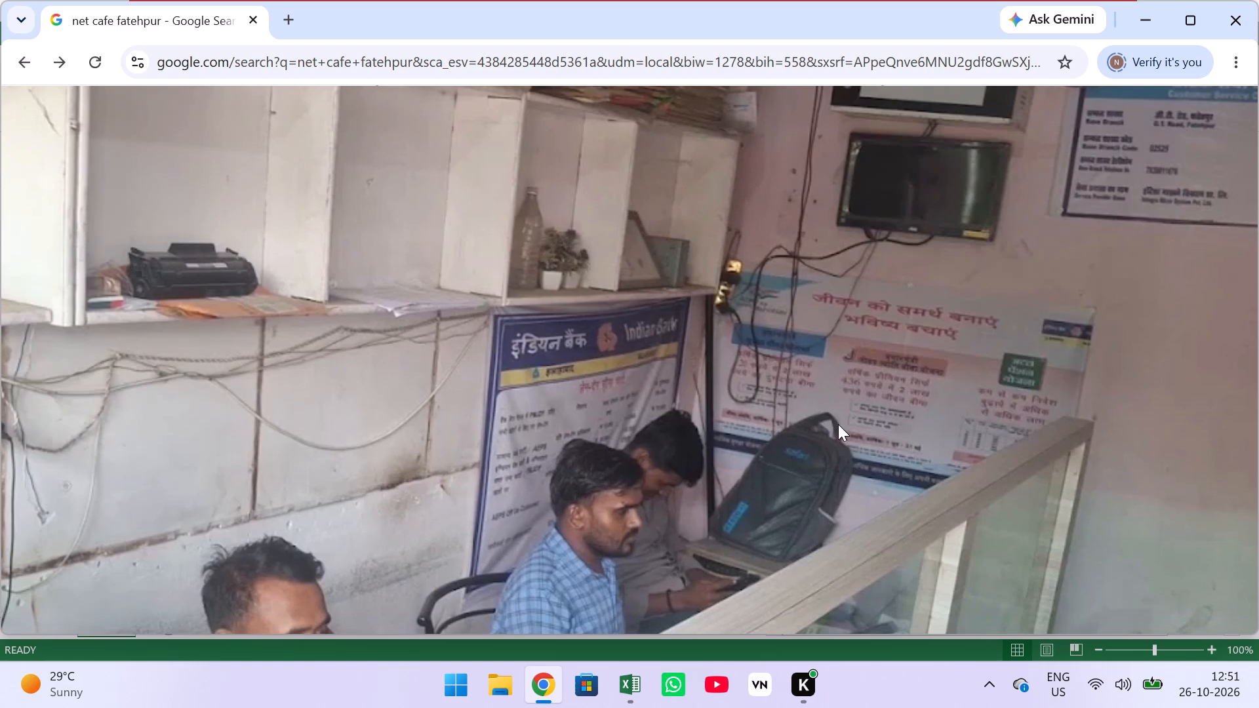
{"action": "scroll", "coordinate": [827, 426], "scroll_direction": "left", "scroll_amount": 4}
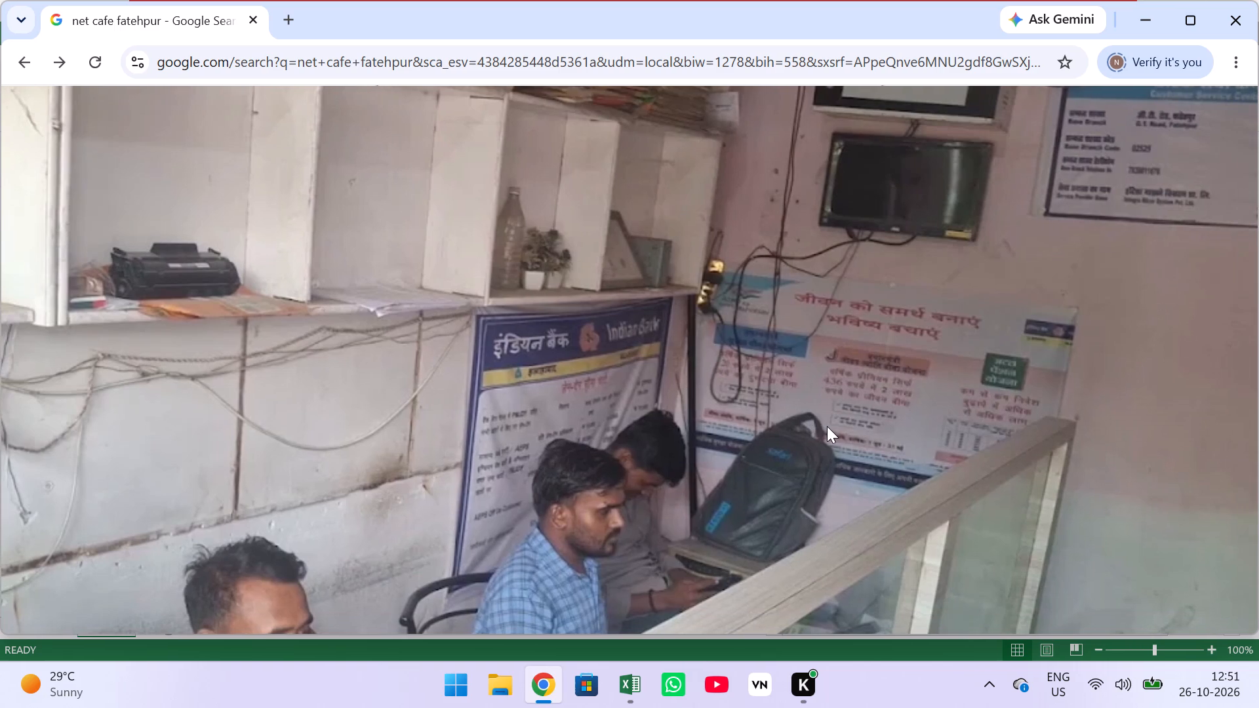
{"action": "scroll", "coordinate": [827, 426], "scroll_direction": "left", "scroll_amount": 2}
{"action": "scroll", "coordinate": [827, 426], "scroll_direction": "right", "scroll_amount": 1}
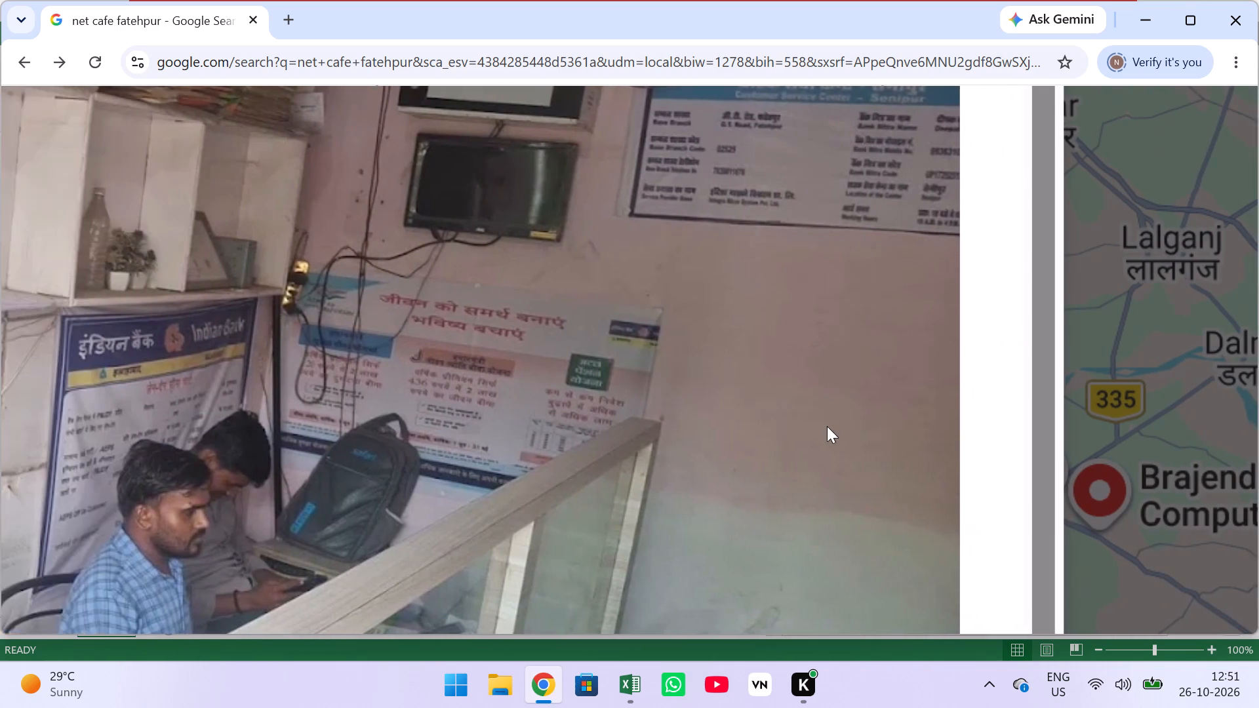
{"action": "scroll", "coordinate": [827, 426], "scroll_direction": "right", "scroll_amount": 2}
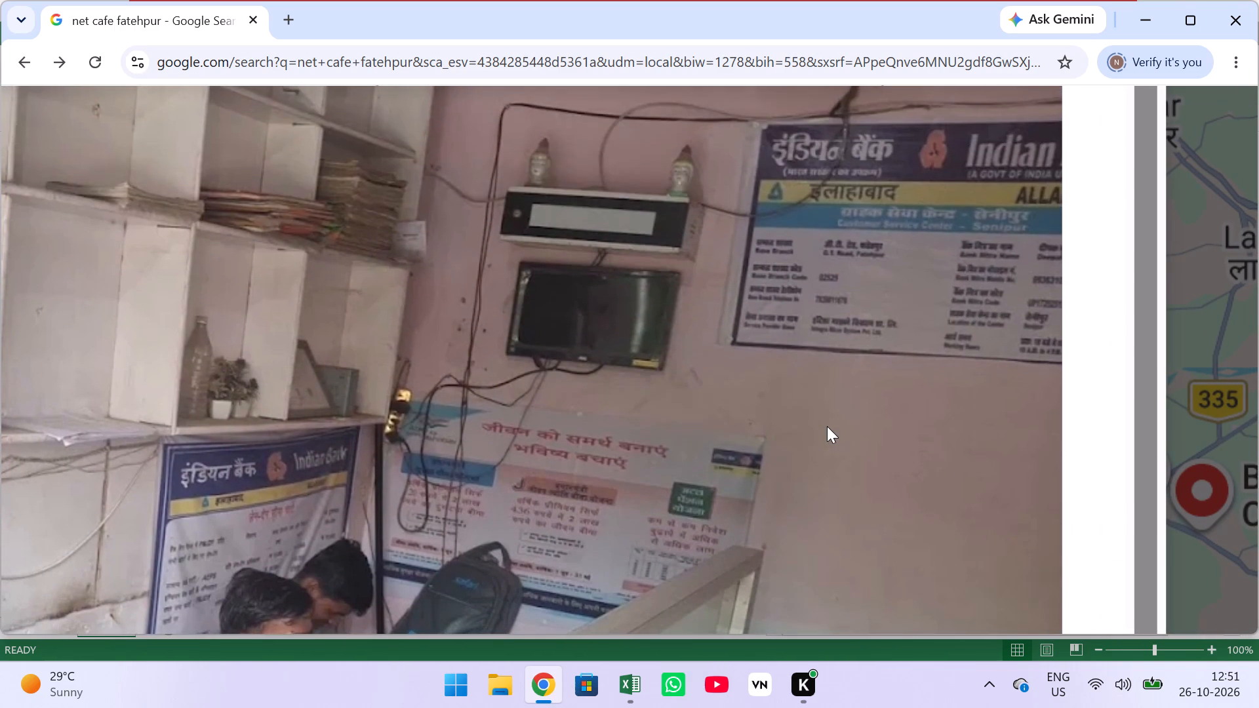
{"action": "scroll", "coordinate": [827, 426], "scroll_direction": "right", "scroll_amount": 1}
{"action": "scroll", "coordinate": [827, 426], "scroll_direction": "down", "scroll_amount": 3}
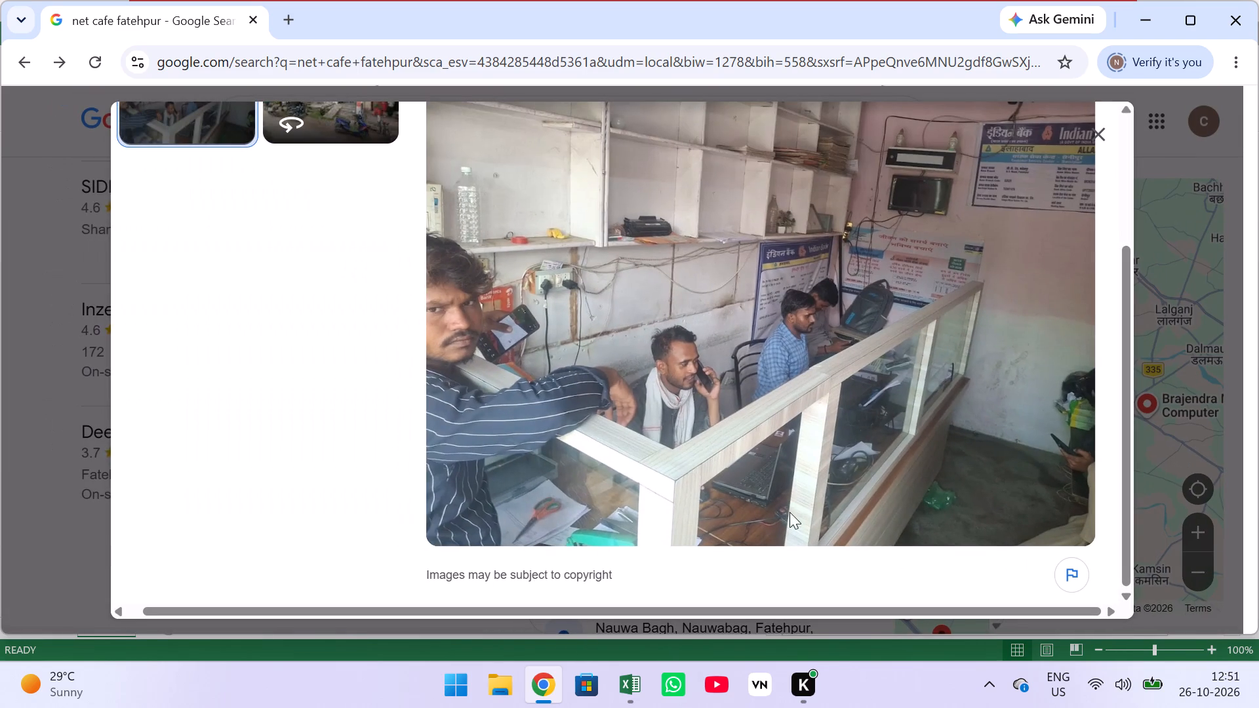
{"action": "scroll", "coordinate": [789, 512], "scroll_direction": "up", "scroll_amount": 4}
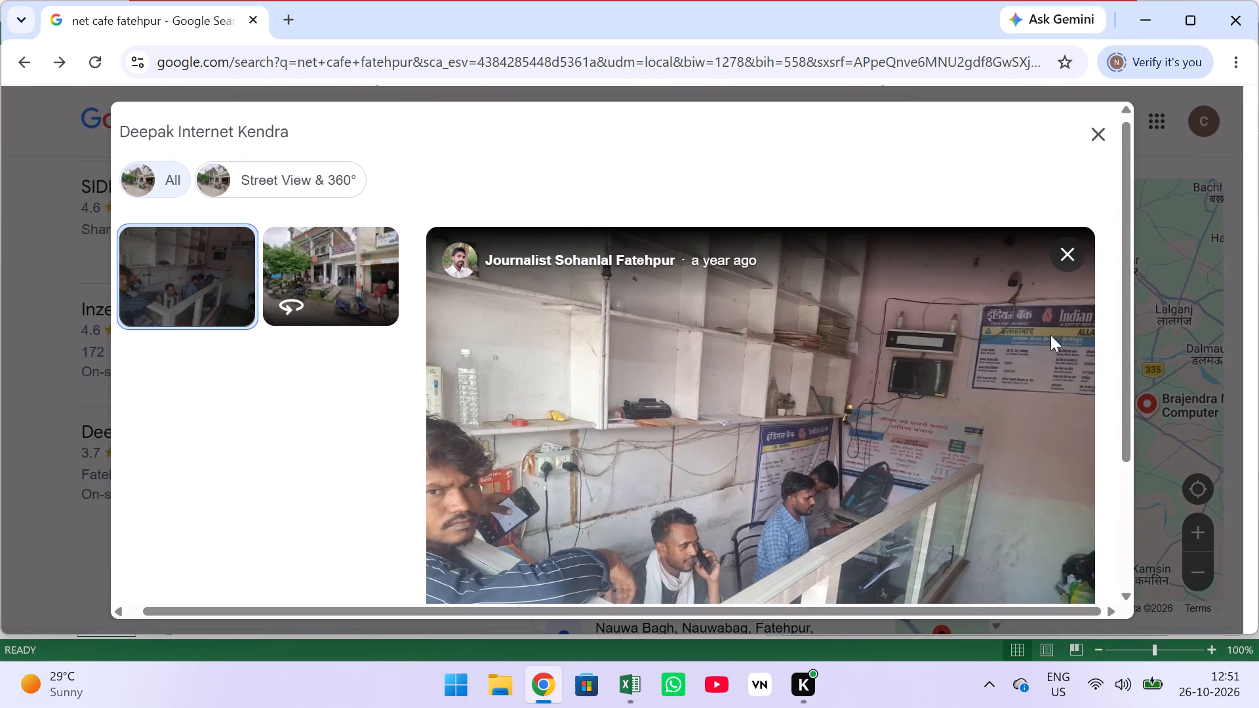
{"action": "left_click", "coordinate": [641, 323]}
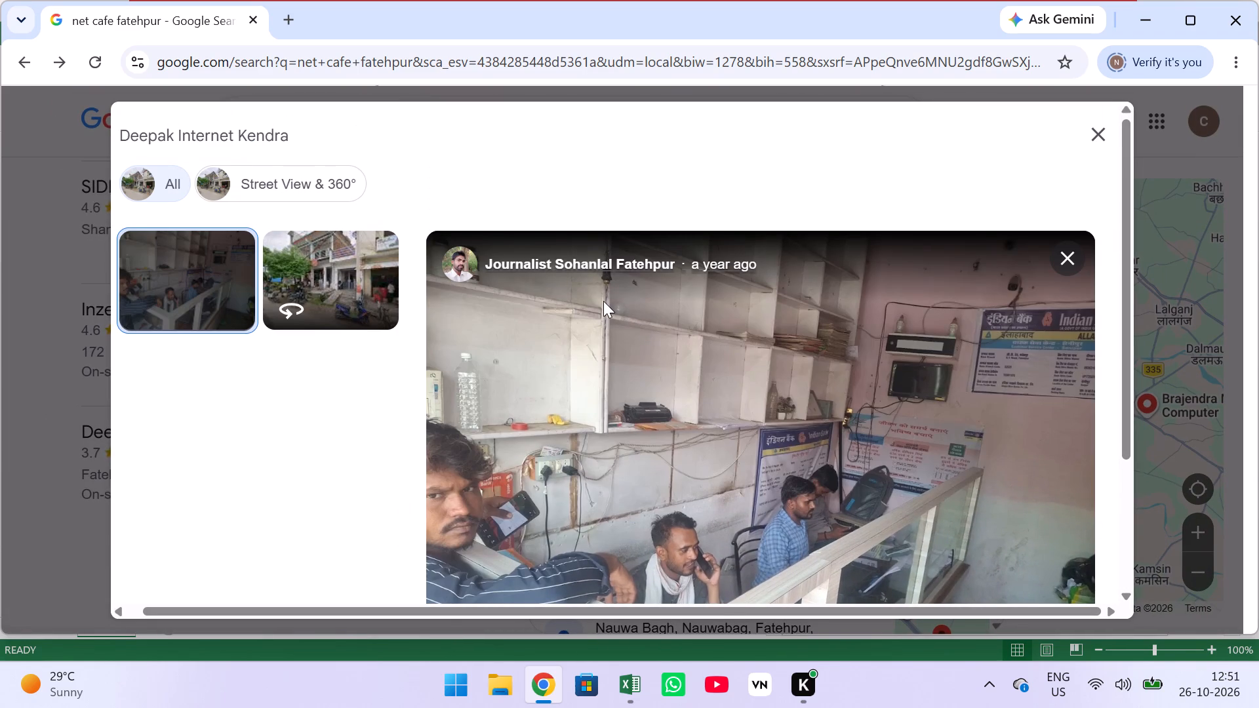
{"action": "scroll", "coordinate": [603, 301], "scroll_direction": "down", "scroll_amount": 1}
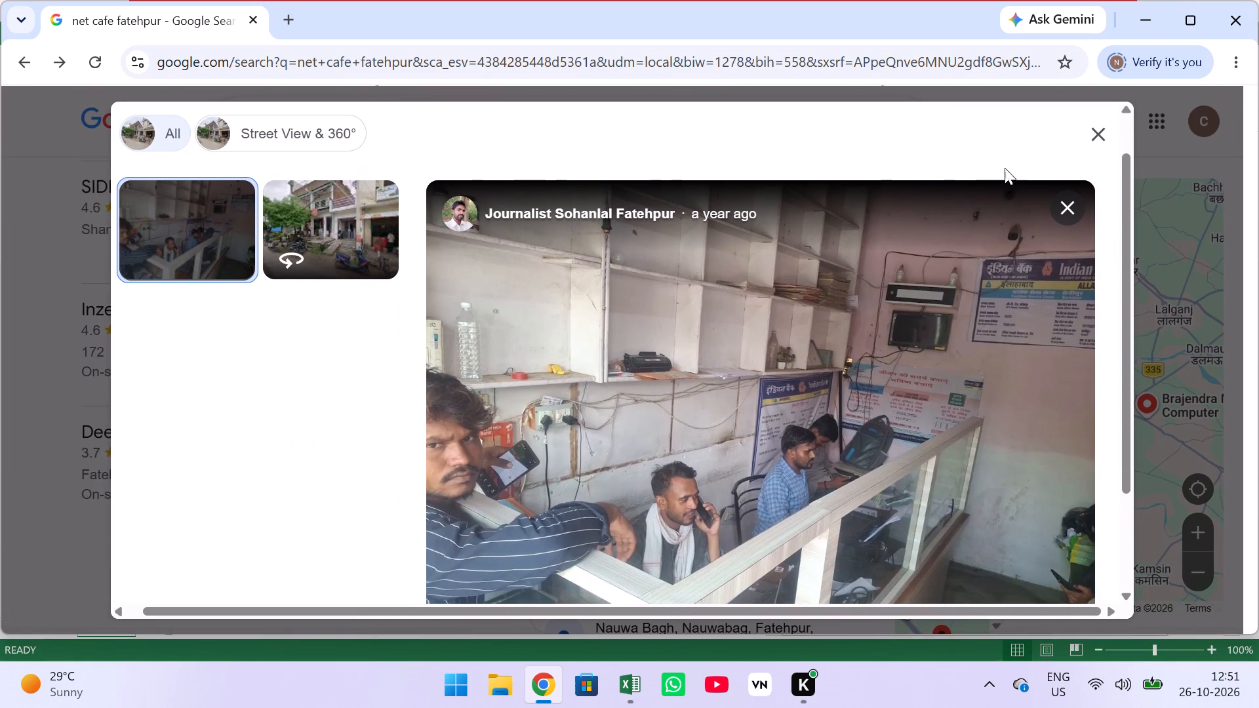
{"action": "left_click", "coordinate": [1094, 127]}
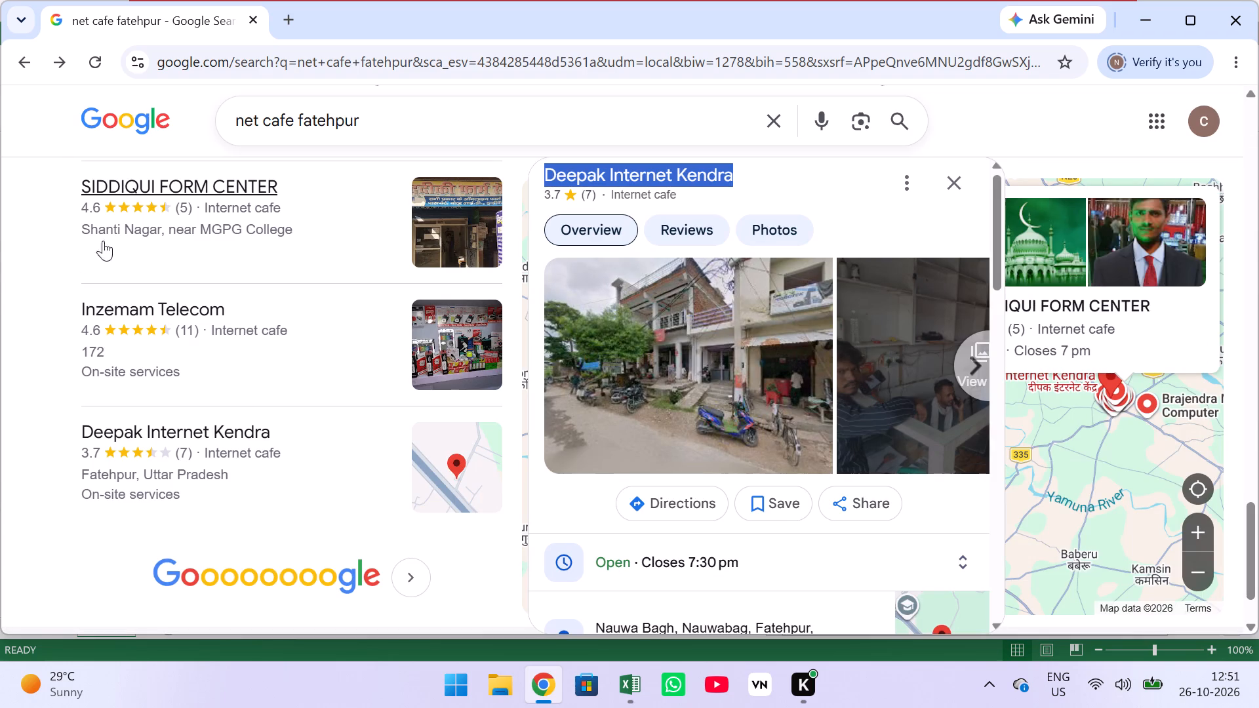
From the following page of search results in Chrome, copy the business name SATYA INFOTECH CSC CENTER into the NAME column of row 38 in Excel.
{"action": "left_click", "coordinate": [407, 589]}
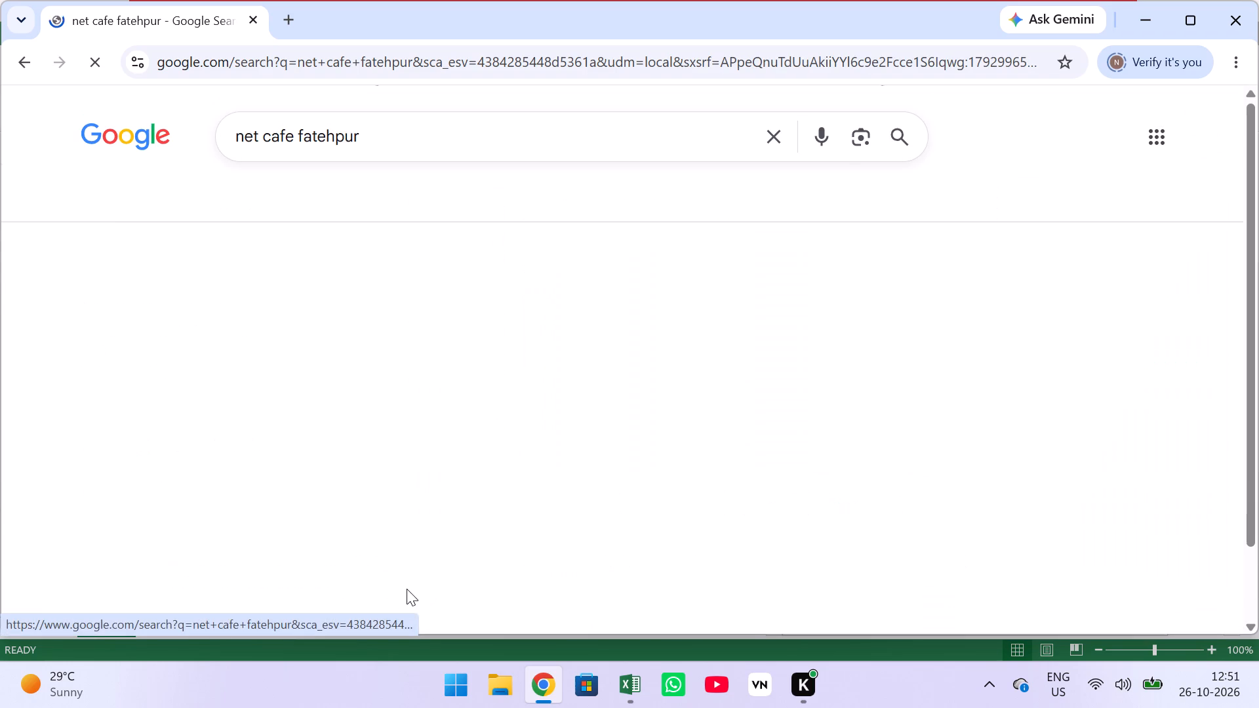
{"action": "scroll", "coordinate": [85, 382], "scroll_direction": "down", "scroll_amount": 6}
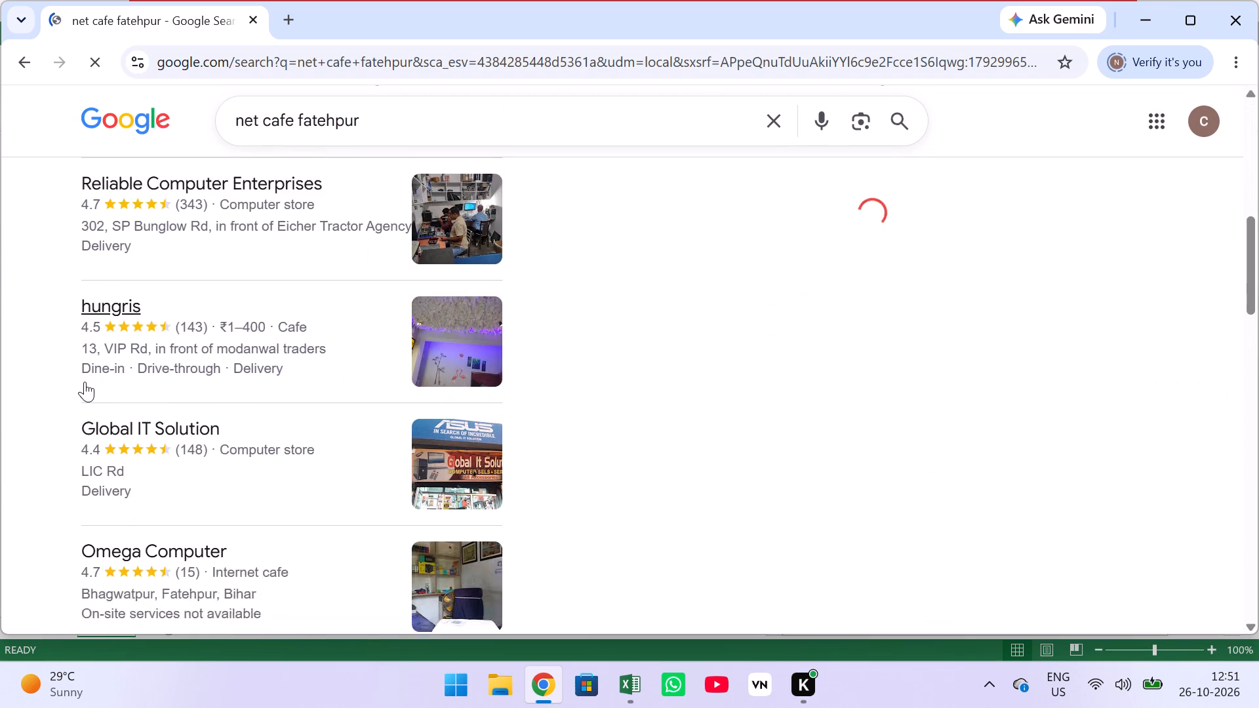
{"action": "scroll", "coordinate": [85, 382], "scroll_direction": "up", "scroll_amount": 5}
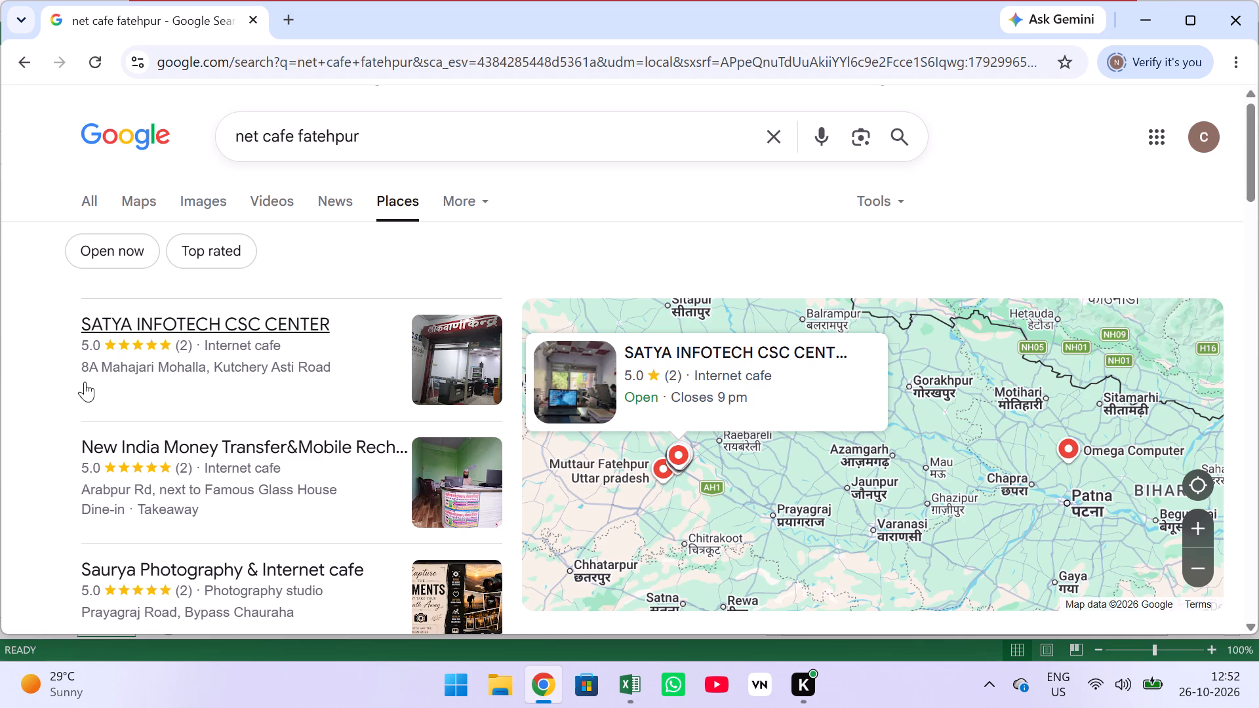
{"action": "left_click", "coordinate": [208, 334]}
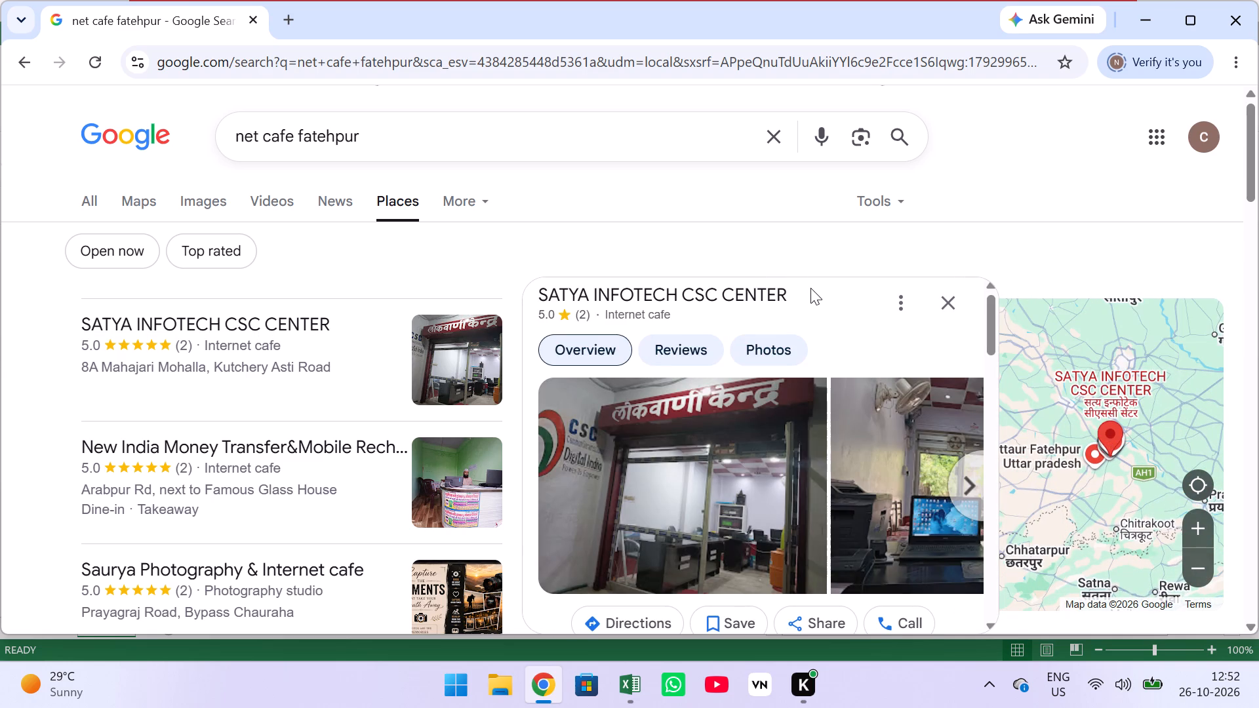
{"action": "left_click_drag", "start_coordinate": [810, 288], "coordinate": [734, 286]}
{"action": "left_click_drag", "start_coordinate": [734, 286], "coordinate": [521, 275]}
{"action": "left_click", "coordinate": [549, 285]}
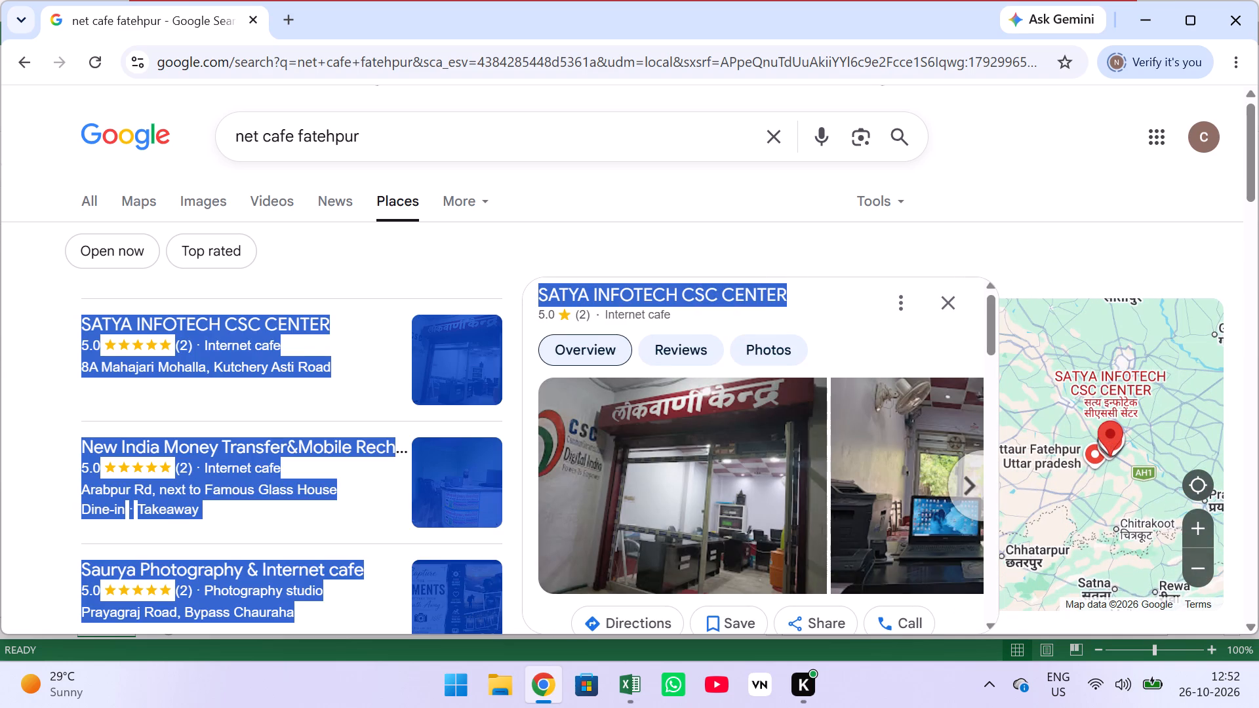
{"action": "left_click_drag", "start_coordinate": [534, 291], "coordinate": [787, 291]}
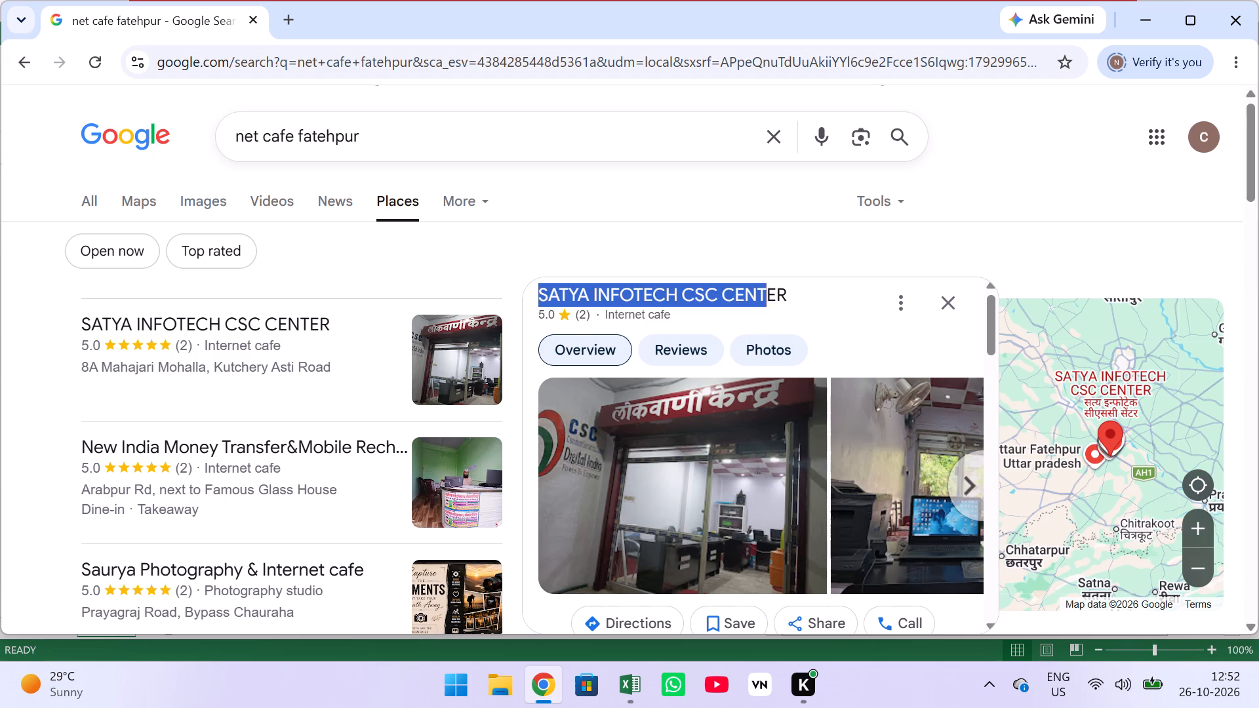
{"action": "left_click_drag", "start_coordinate": [787, 291], "coordinate": [801, 291]}
{"action": "key", "text": "ctrl+c"}
{"action": "key", "text": "alt+Tab"}
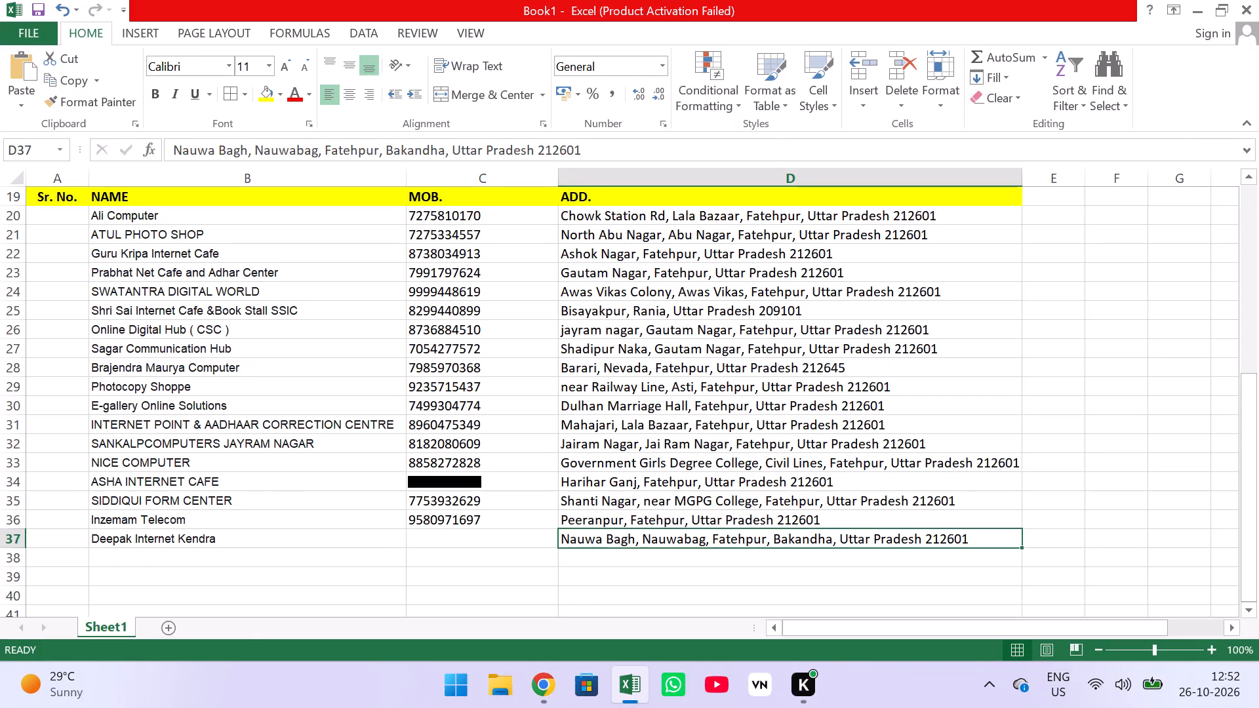
{"action": "left_click", "coordinate": [171, 557]}
{"action": "key", "text": "ctrl+v"}
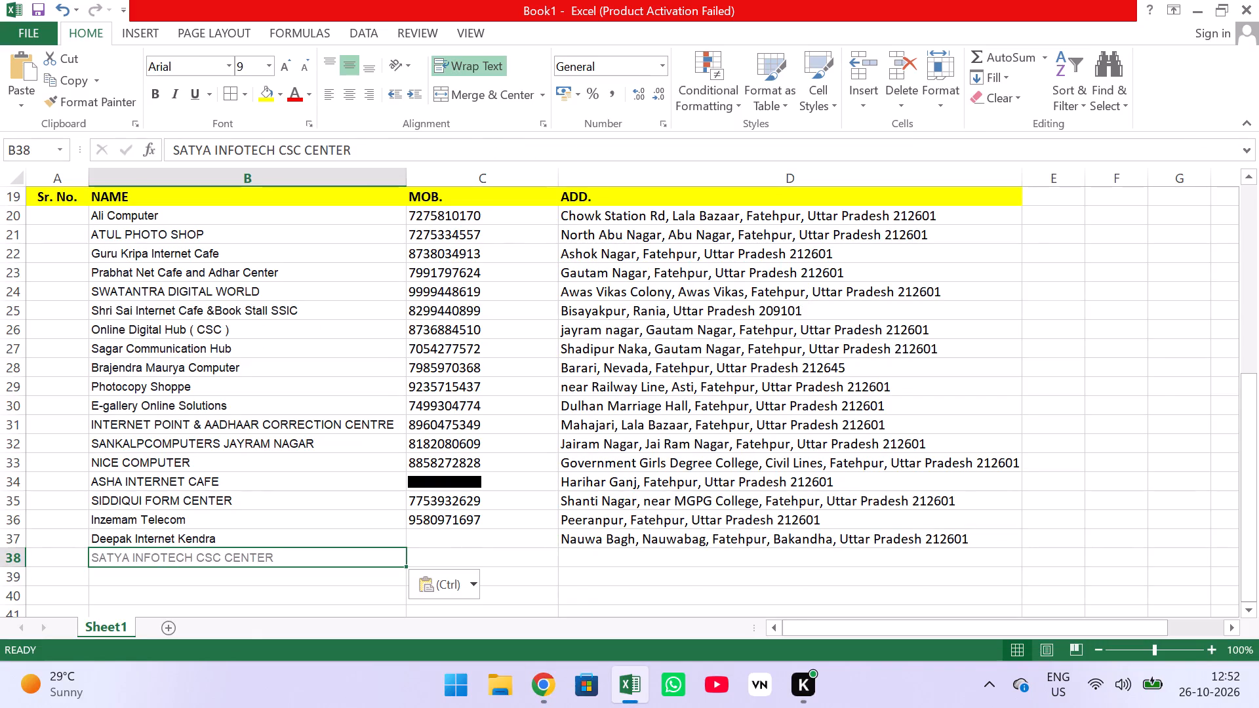
Copy SATYA INFOTECH CSC CENTER's address from its Google Maps page in Chrome into the ADD. column of row 38 in Excel.
{"action": "key", "text": "alt+Tab"}
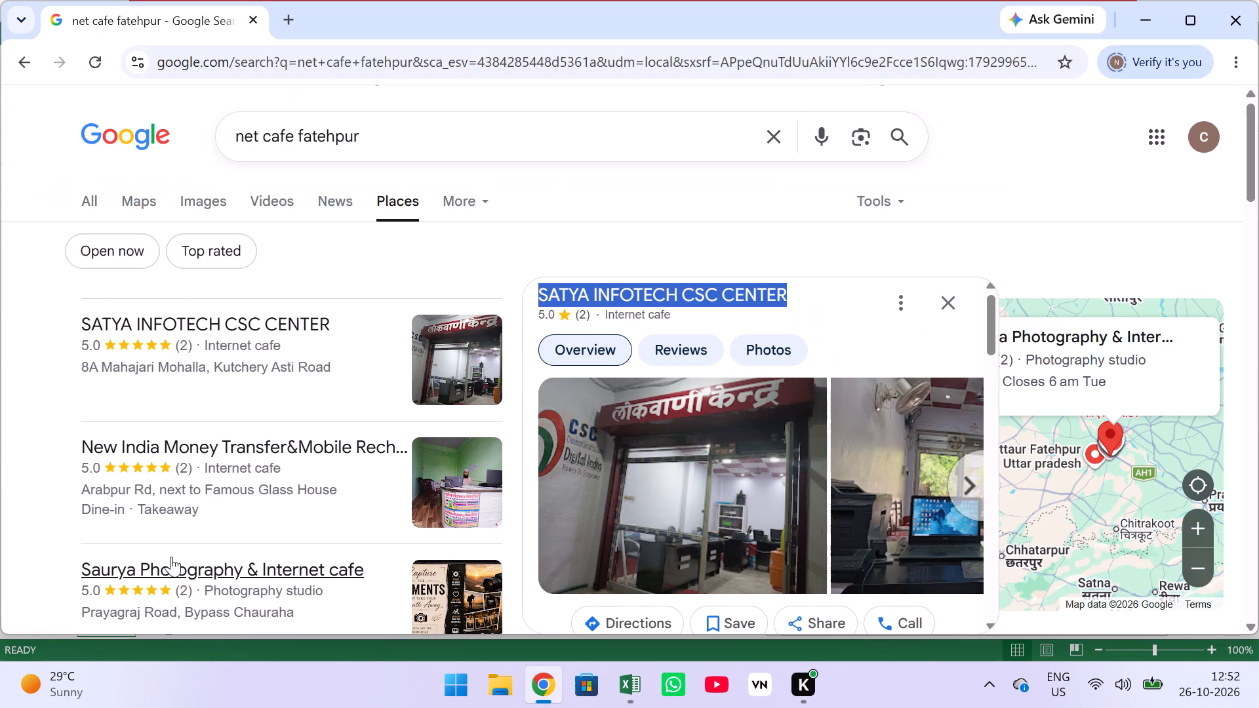
{"action": "scroll", "coordinate": [715, 533], "scroll_direction": "down", "scroll_amount": 3}
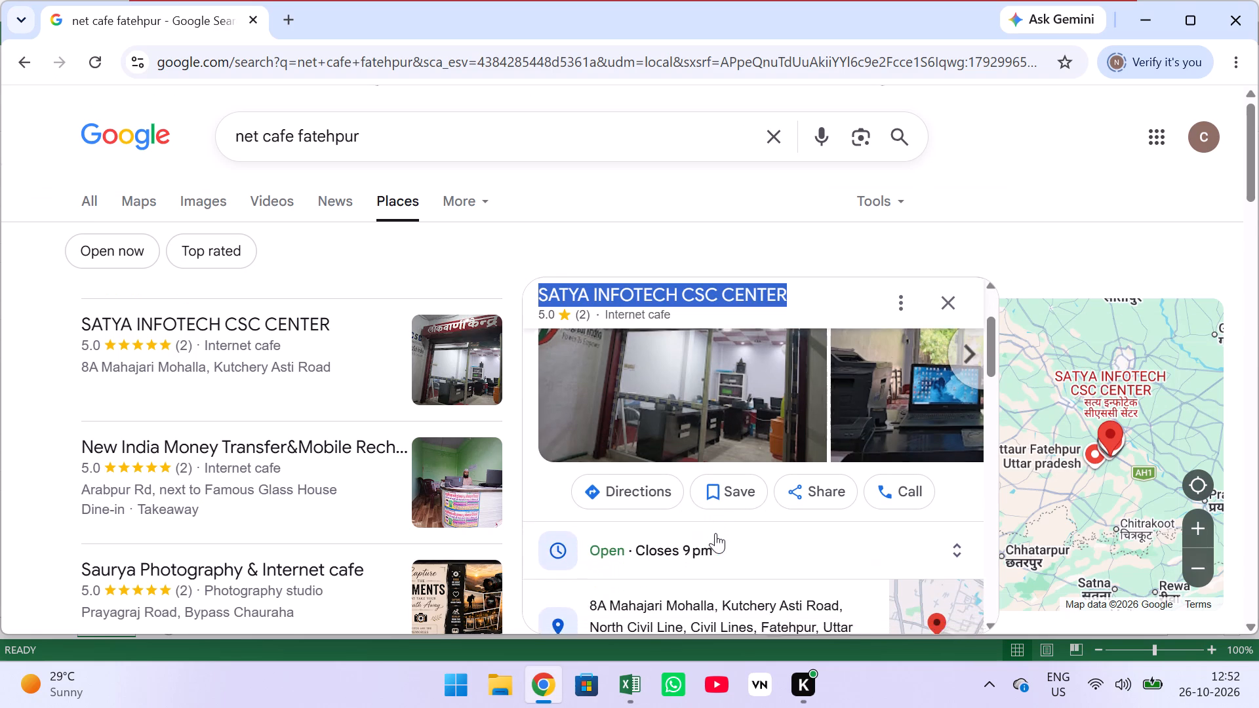
{"action": "scroll", "coordinate": [715, 533], "scroll_direction": "down", "scroll_amount": 2}
{"action": "left_click", "coordinate": [697, 432]}
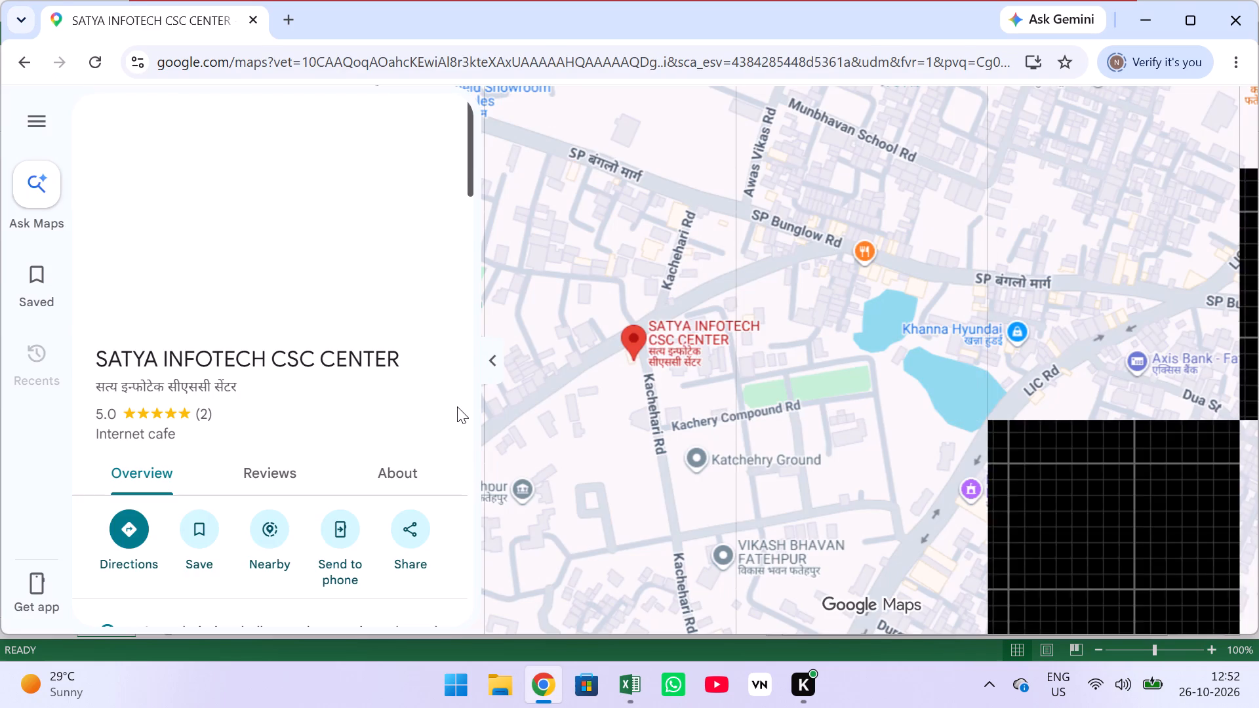
{"action": "scroll", "coordinate": [306, 283], "scroll_direction": "down", "scroll_amount": 2}
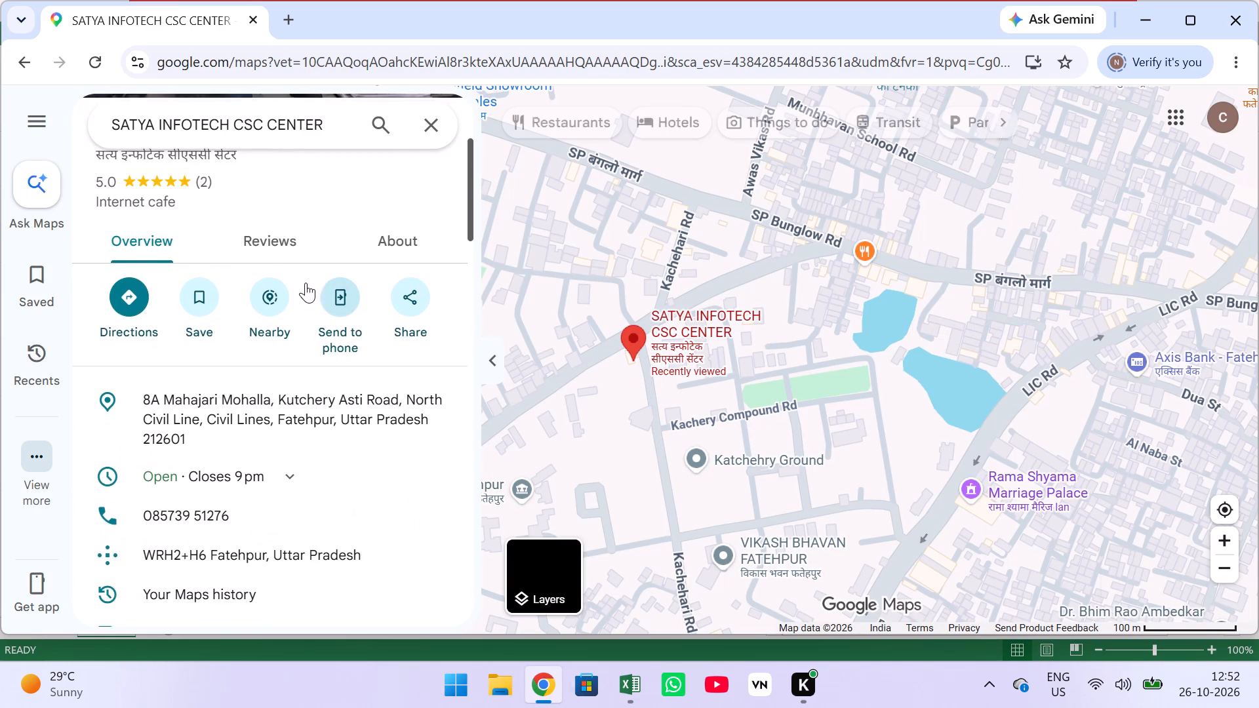
{"action": "scroll", "coordinate": [306, 283], "scroll_direction": "down", "scroll_amount": 1}
{"action": "left_click", "coordinate": [433, 366]}
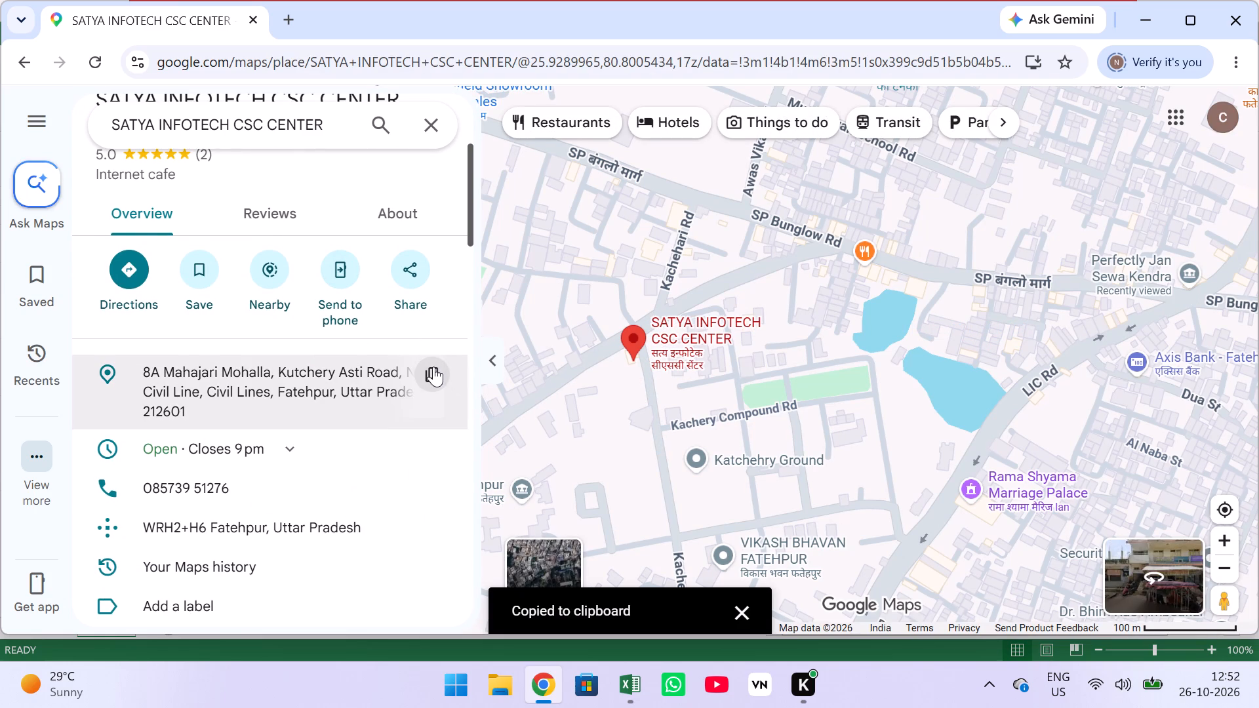
{"action": "key", "text": "alt+Tab"}
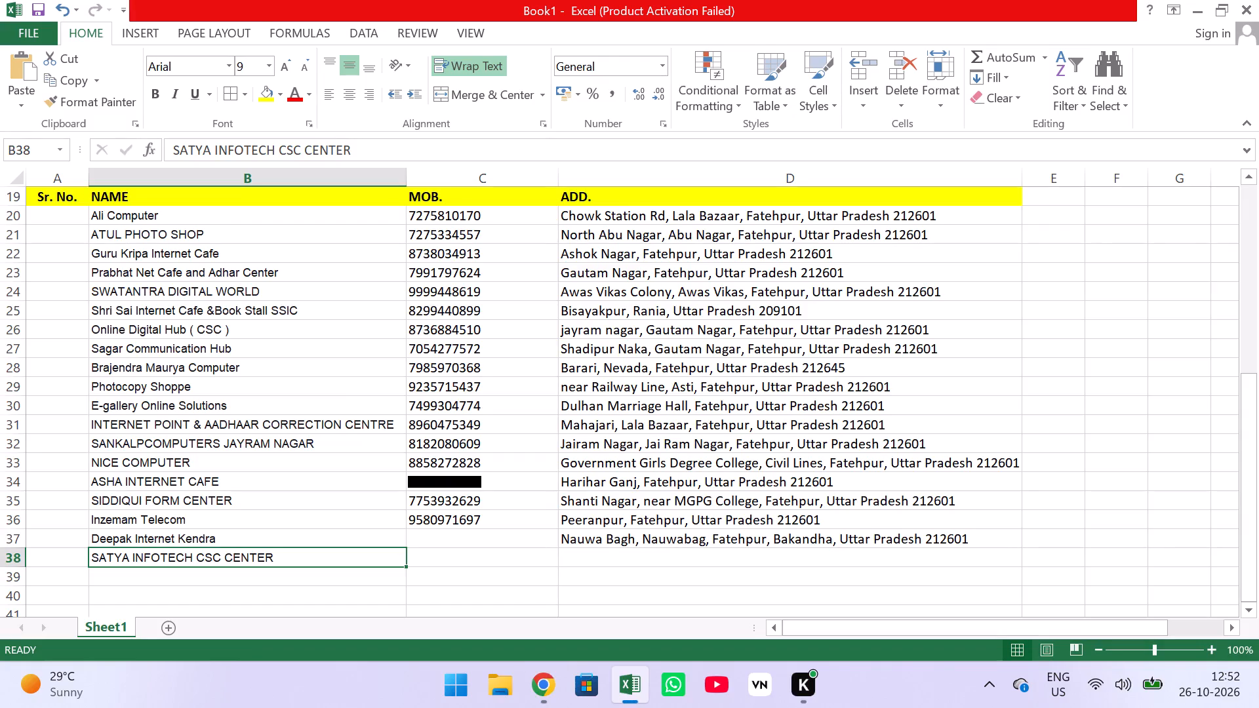
{"action": "left_click", "coordinate": [640, 556]}
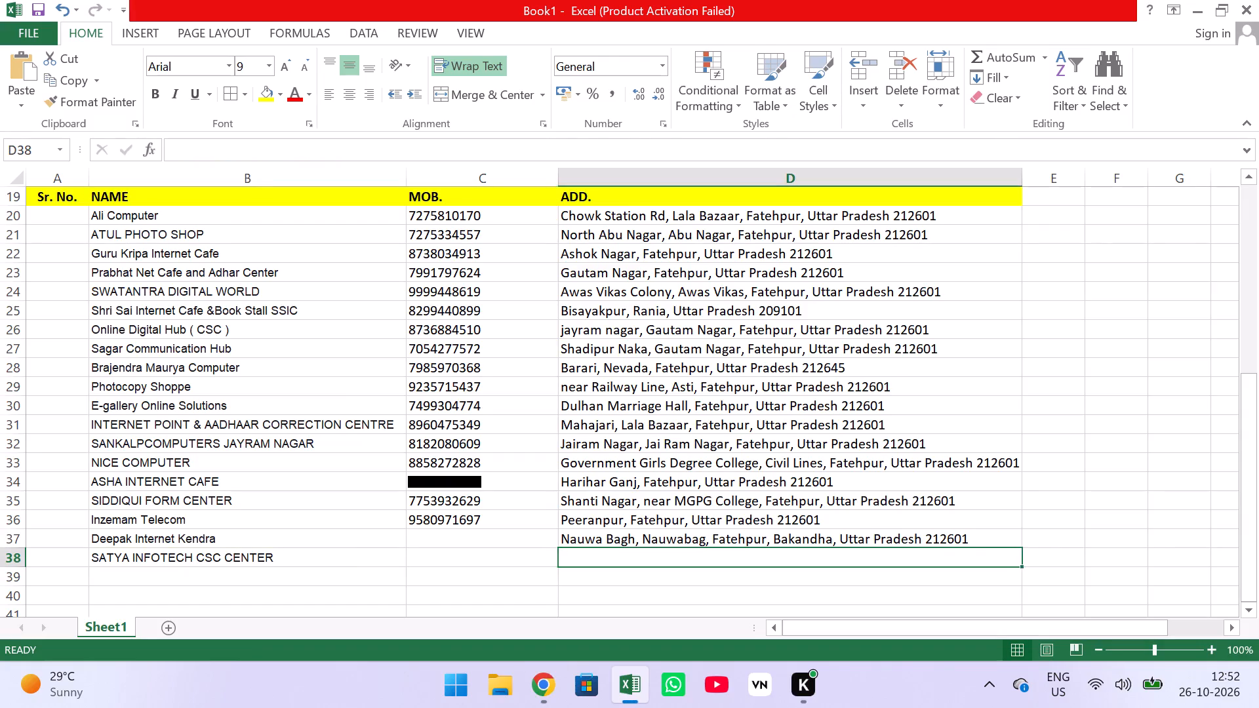
{"action": "key", "text": "ctrl+v"}
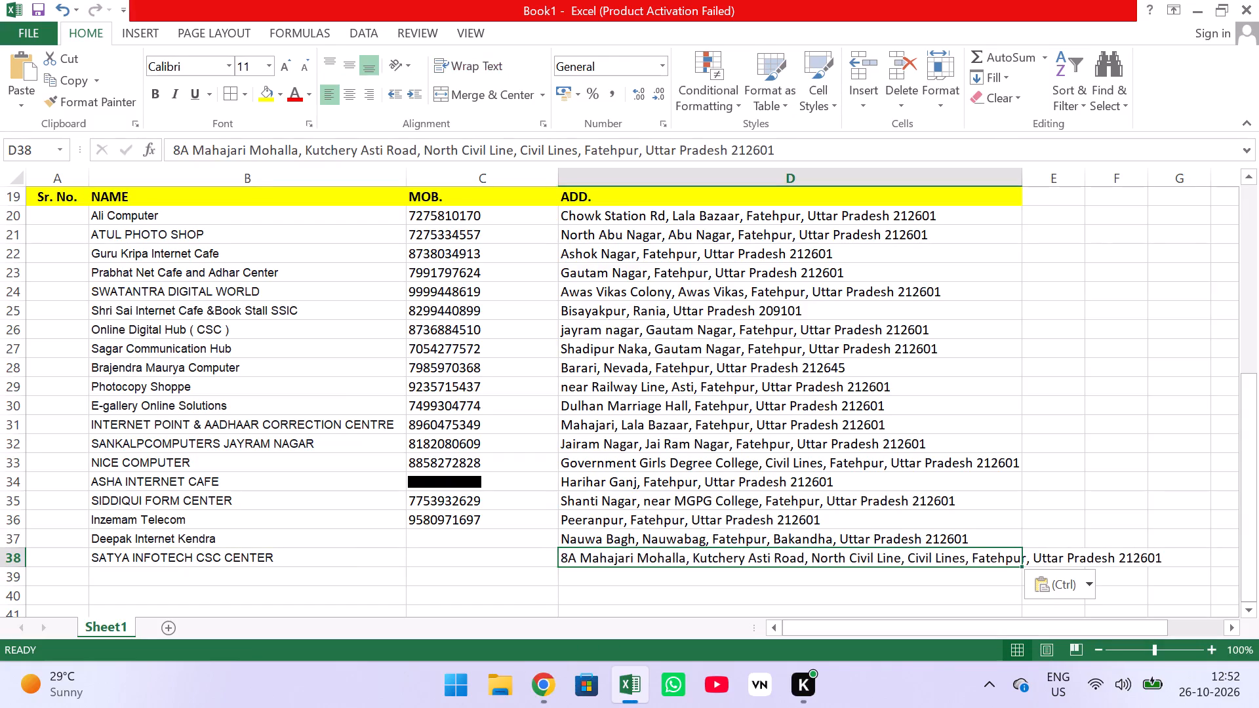
Trim the start of the address in row 38 so that it begins with North Civil Line.
{"action": "left_click", "coordinate": [424, 147]}
{"action": "left_click_drag", "start_coordinate": [424, 147], "coordinate": [177, 151]}
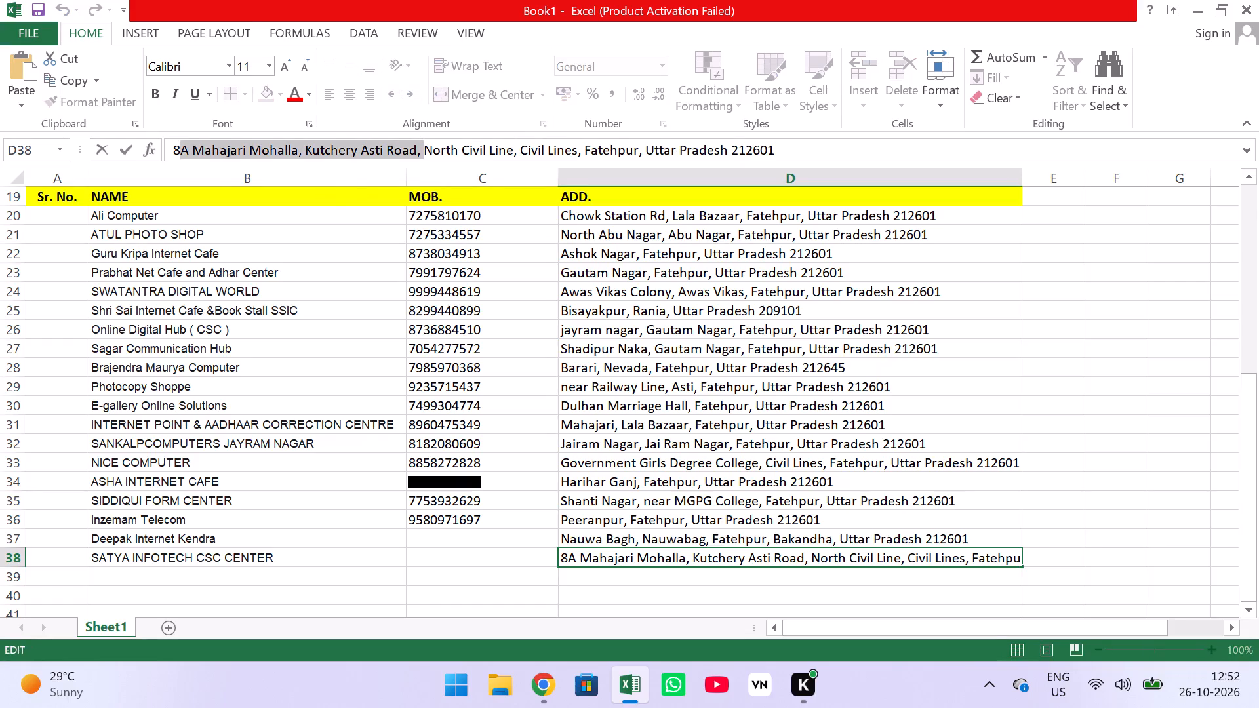
{"action": "left_click_drag", "start_coordinate": [177, 151], "coordinate": [167, 151]}
{"action": "key", "text": "BackSpace"}
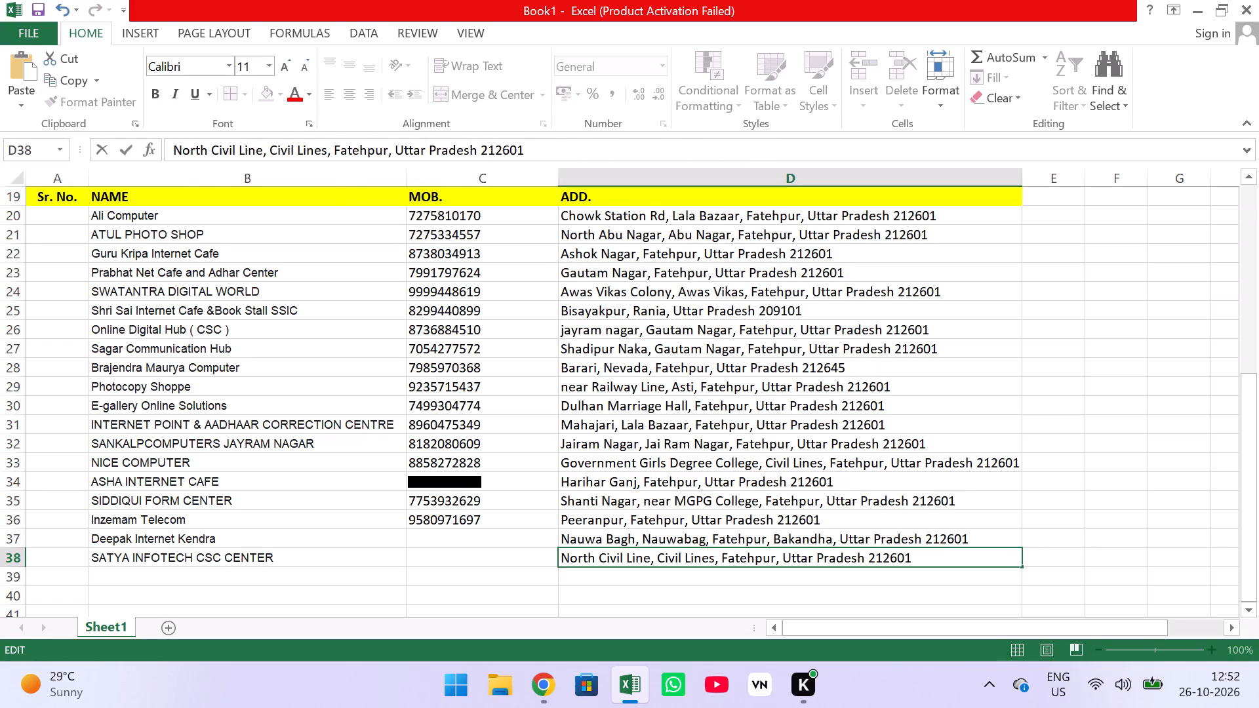
Copy SATYA INFOTECH CSC CENTER's phone number from its Google Maps page in Chrome into the MOB. column of row 38 in Excel.
{"action": "key", "text": "alt+Tab"}
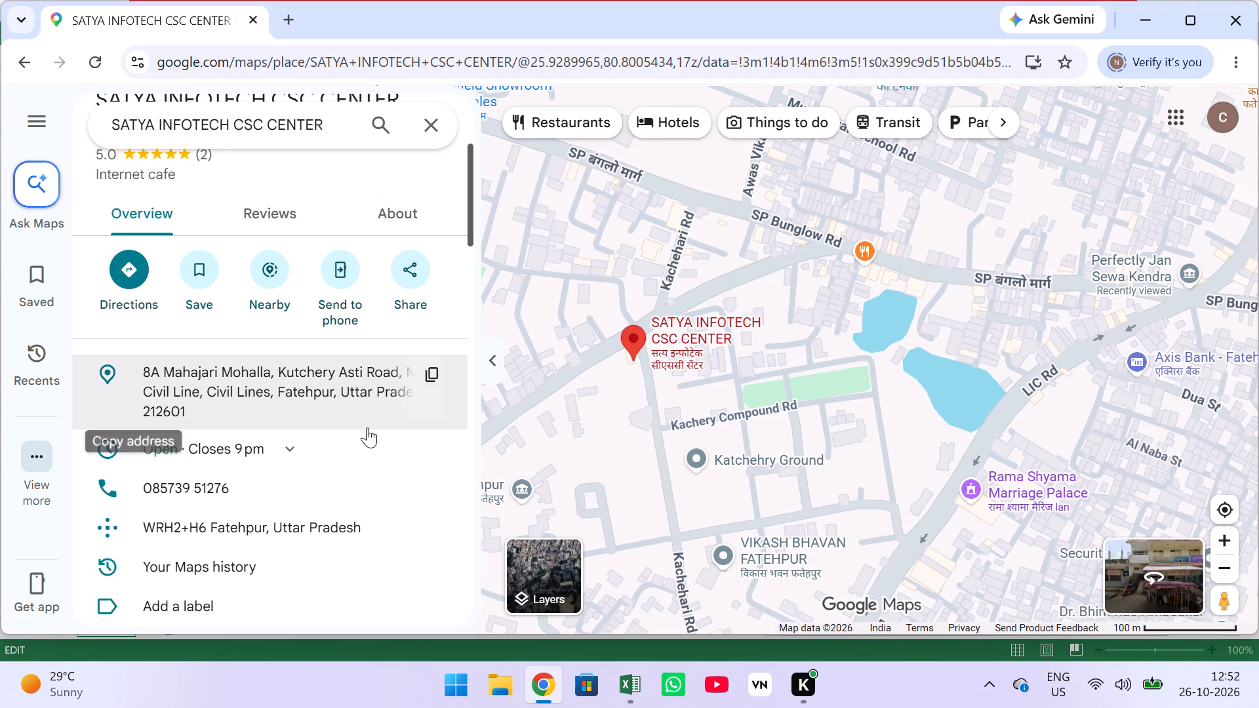
{"action": "left_click", "coordinate": [400, 485]}
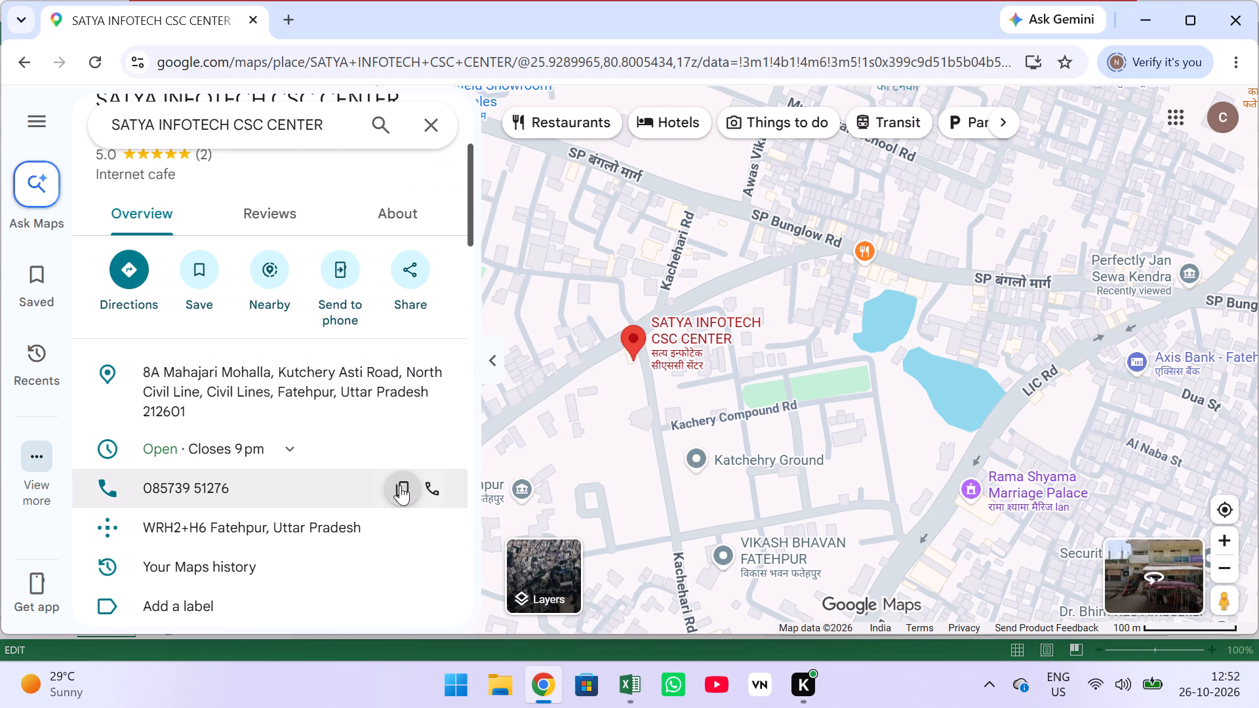
{"action": "key", "text": "alt+Tab"}
{"action": "left_click", "coordinate": [467, 559]}
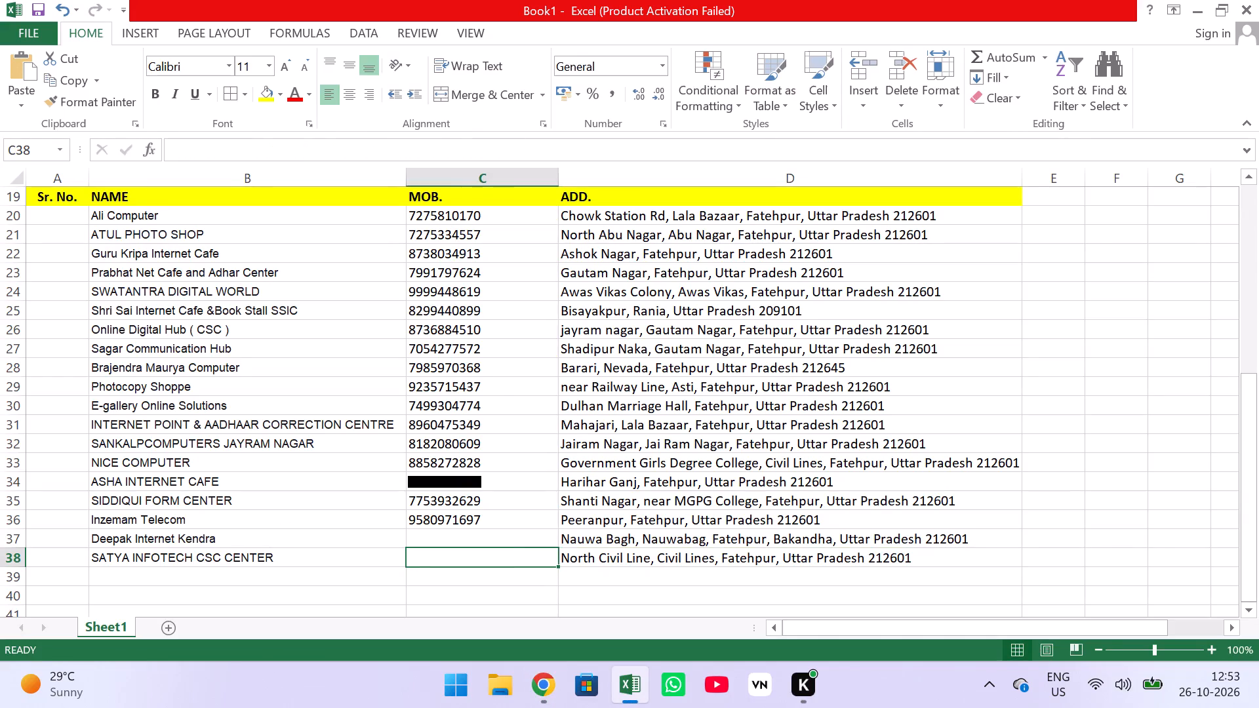
{"action": "key", "text": "ctrl+v"}
Copy the business name New India Money Transfer&Mobile Recharge Shop from its search listing in Chrome over the name in row 37 in Excel.
{"action": "key", "text": "alt+Tab"}
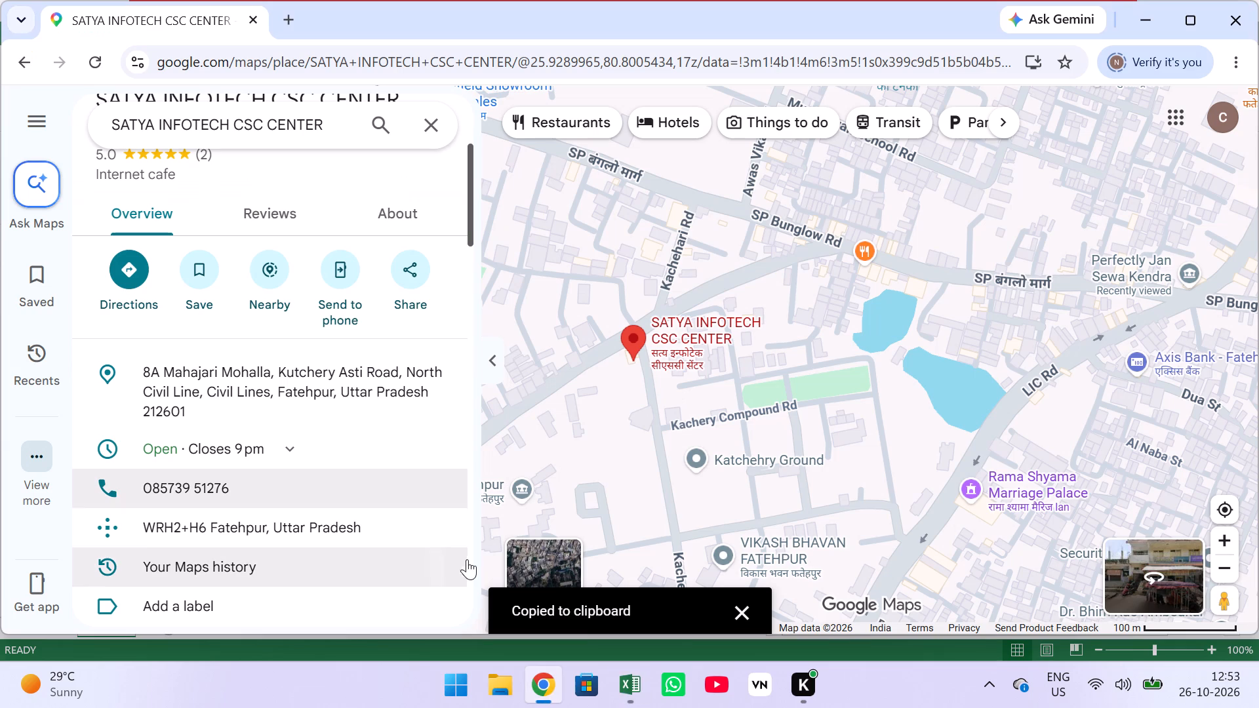
{"action": "left_click", "coordinate": [11, 58]}
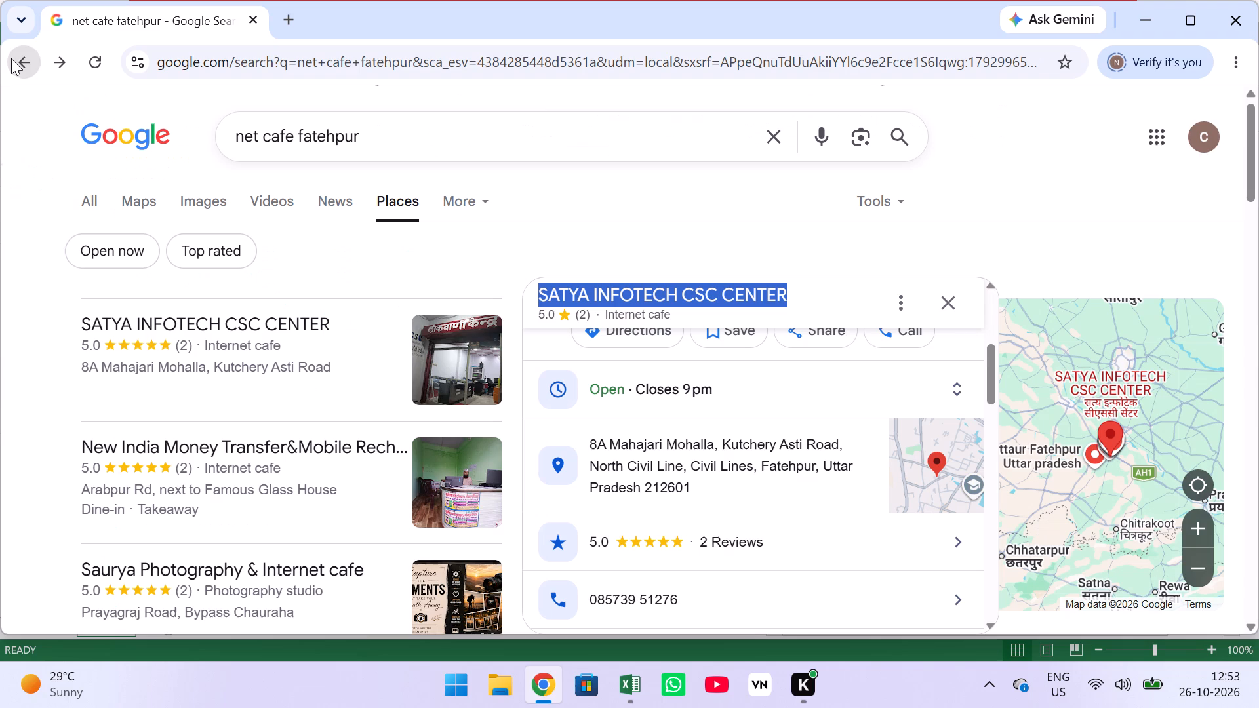
{"action": "left_click", "coordinate": [190, 448]}
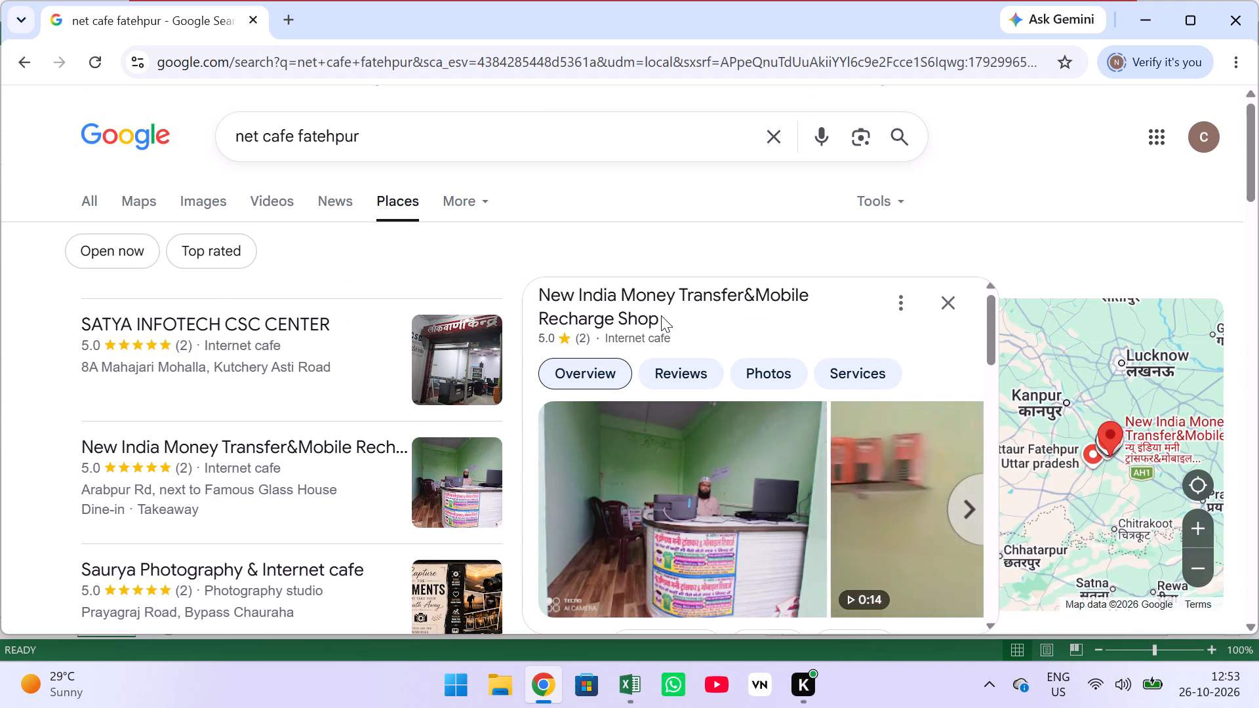
{"action": "left_click_drag", "start_coordinate": [661, 315], "coordinate": [529, 296]}
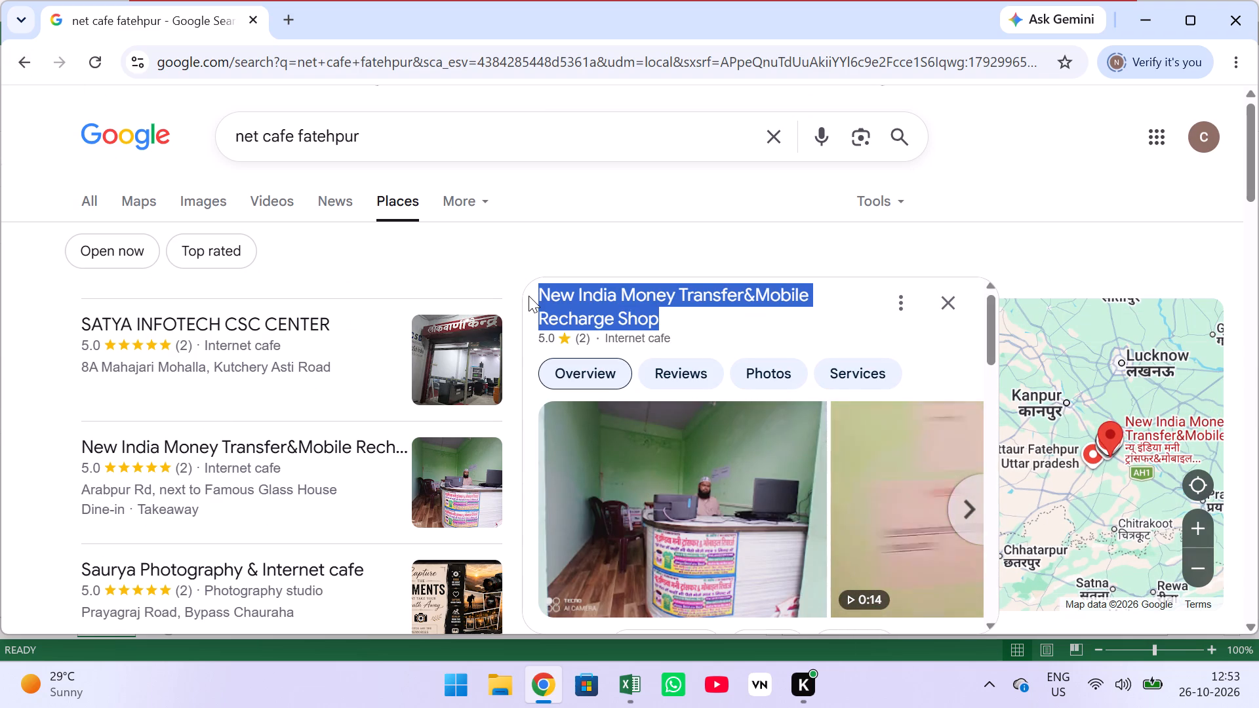
{"action": "key", "text": "ctrl+c"}
{"action": "key", "text": "alt+Tab"}
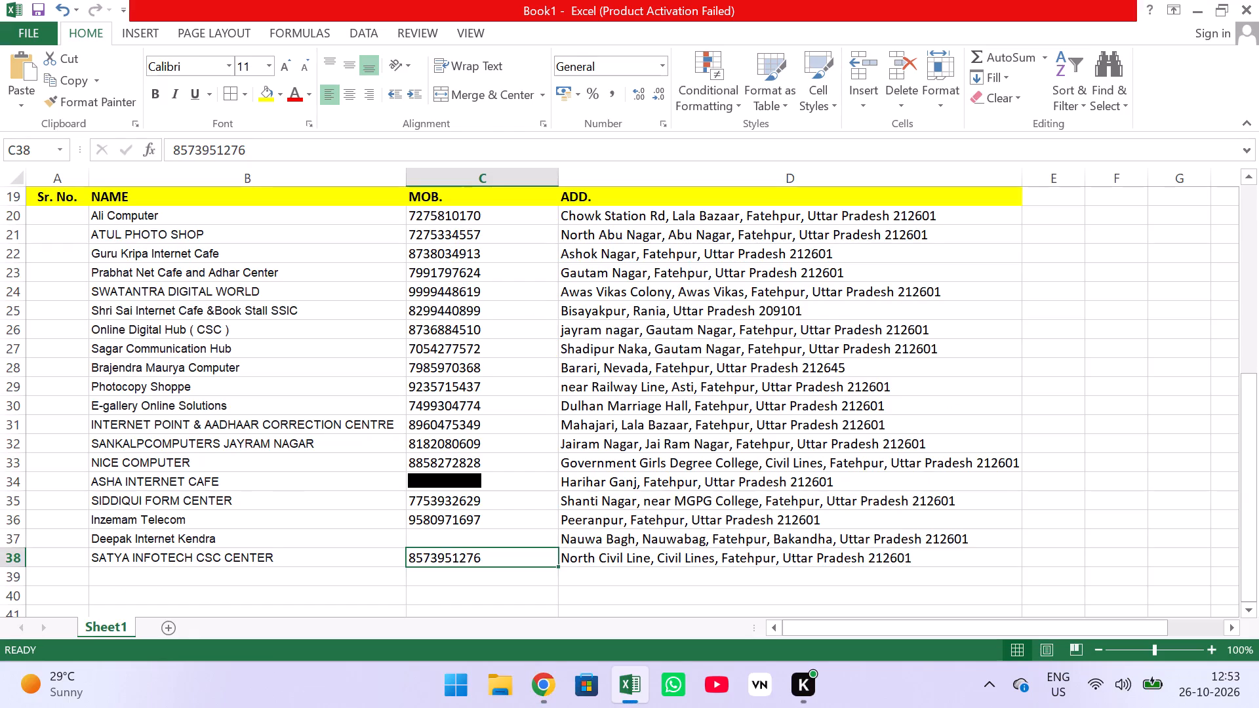
{"action": "left_click", "coordinate": [247, 536]}
{"action": "key", "text": "ctrl+v"}
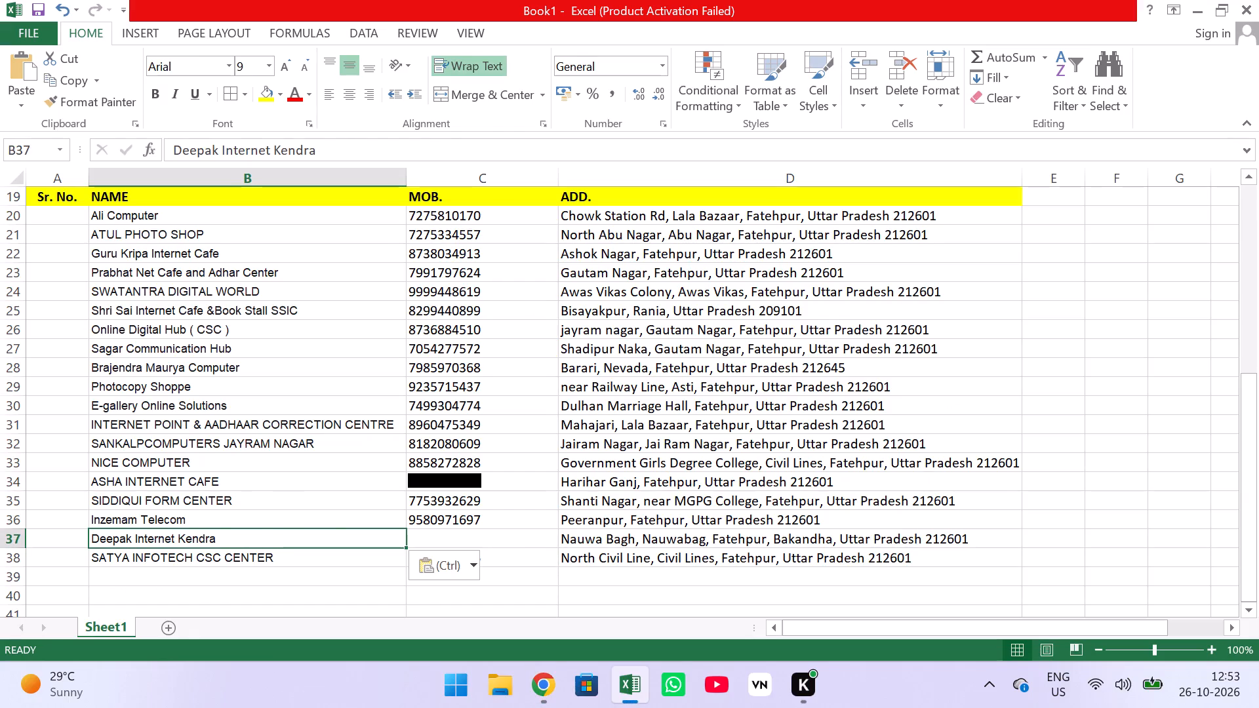
Copy New India Money Transfer&Mobile Recharge Shop's address from its Google Maps page in Chrome over the ADD. entry of row 37 in Excel.
{"action": "key", "text": "alt+Tab"}
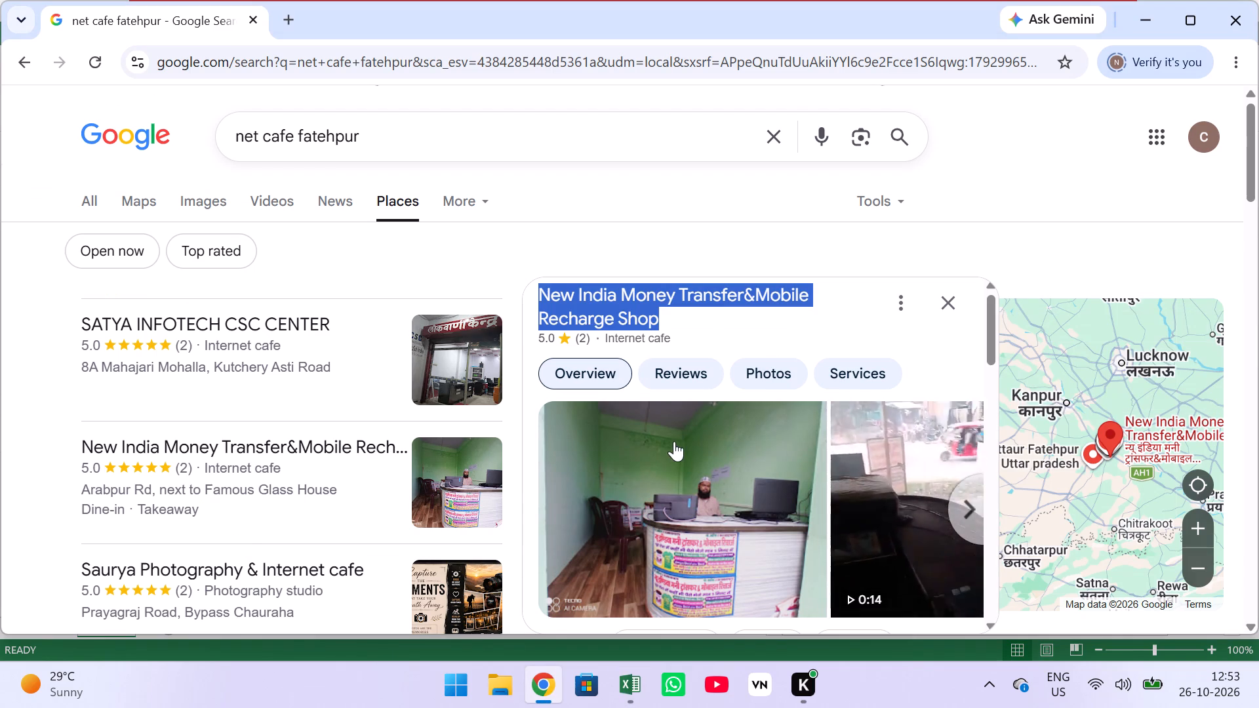
{"action": "scroll", "coordinate": [674, 441], "scroll_direction": "down", "scroll_amount": 5}
{"action": "left_click", "coordinate": [695, 473]}
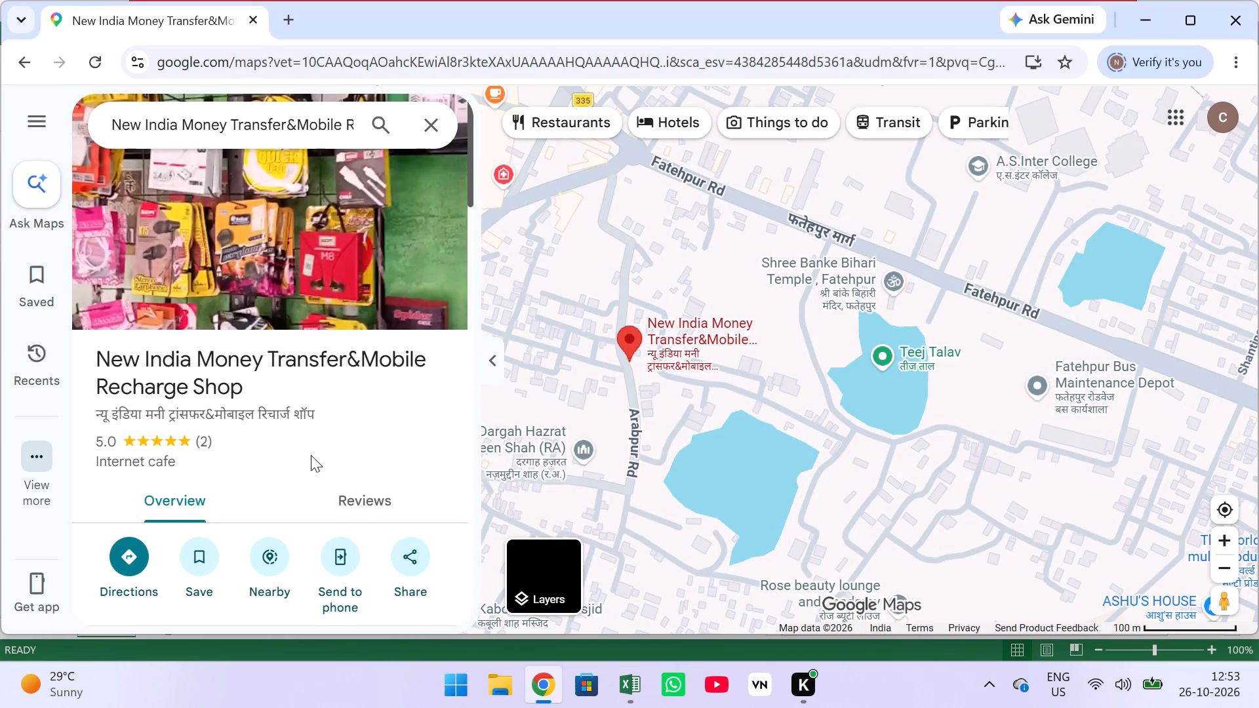
{"action": "scroll", "coordinate": [311, 455], "scroll_direction": "down", "scroll_amount": 4}
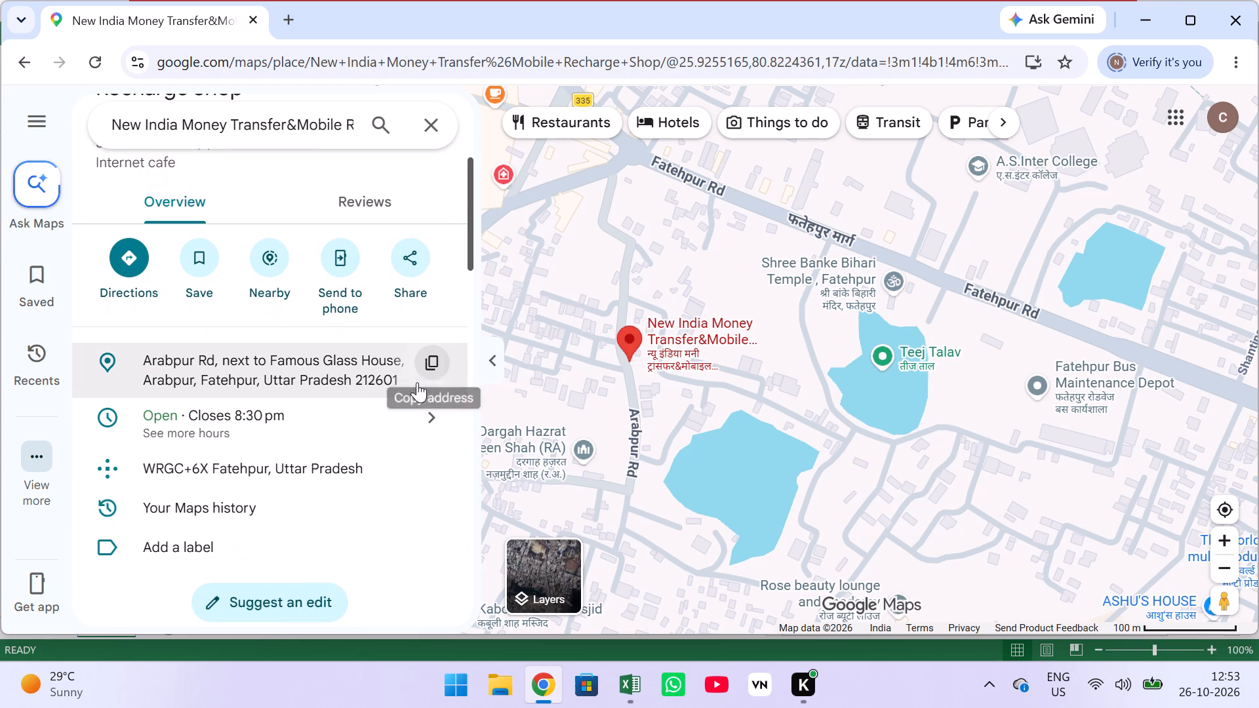
{"action": "left_click", "coordinate": [425, 375]}
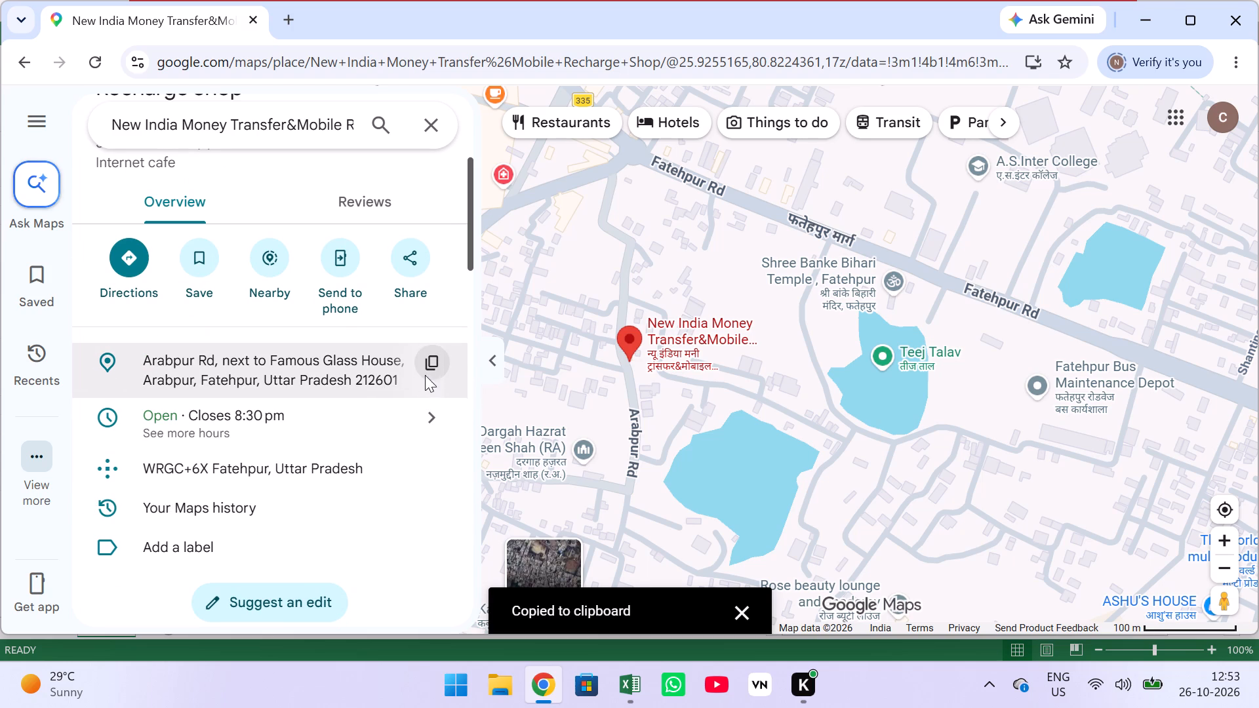
{"action": "scroll", "coordinate": [425, 375], "scroll_direction": "up", "scroll_amount": 4}
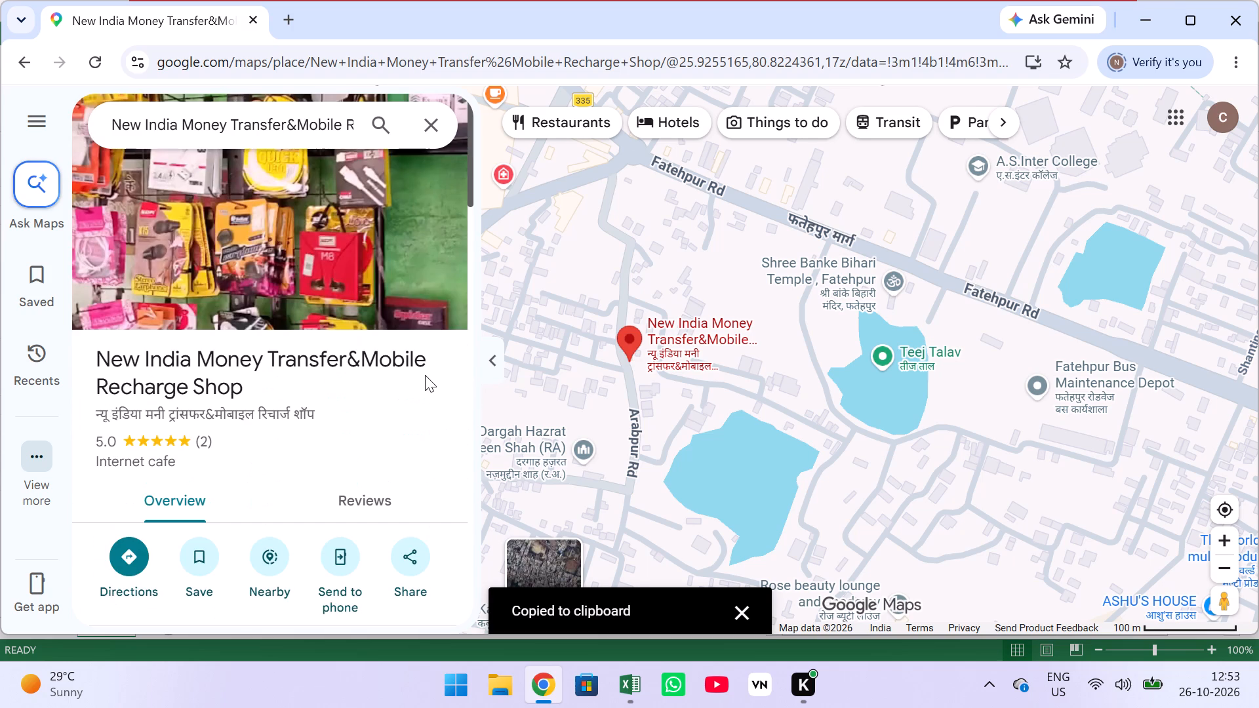
{"action": "key", "text": "alt+Tab"}
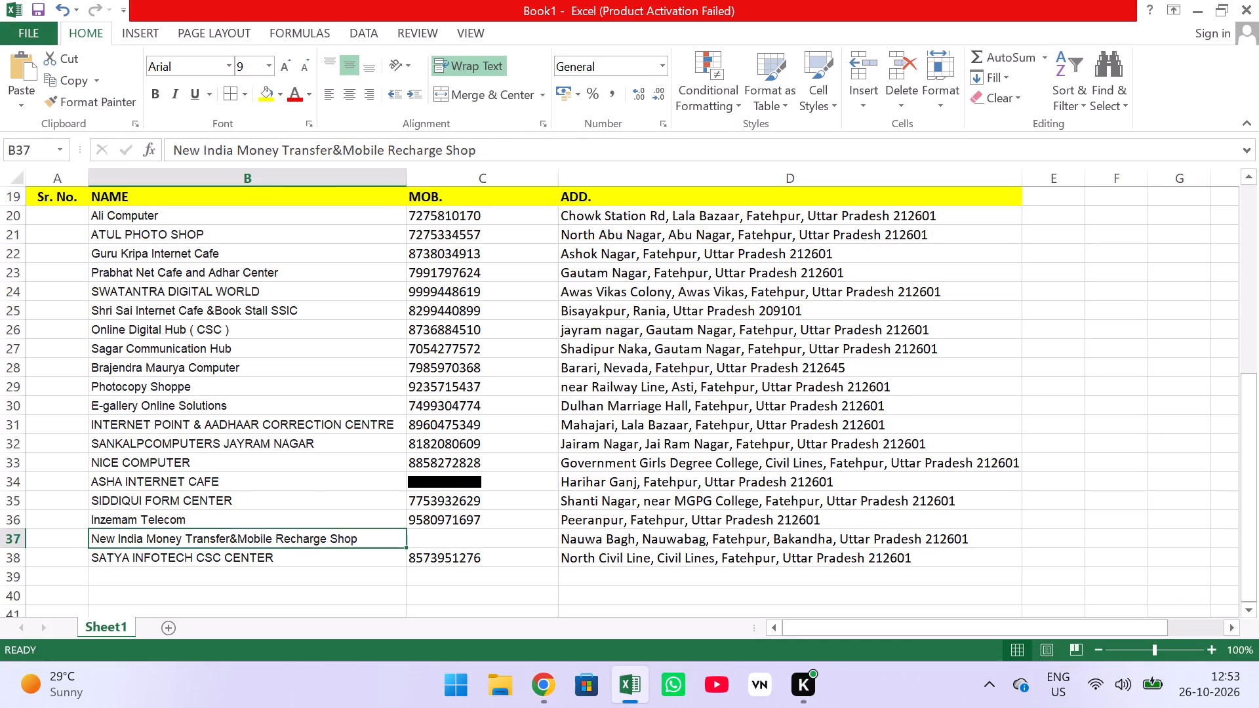
{"action": "left_click", "coordinate": [649, 534]}
{"action": "key", "text": "ctrl+v"}
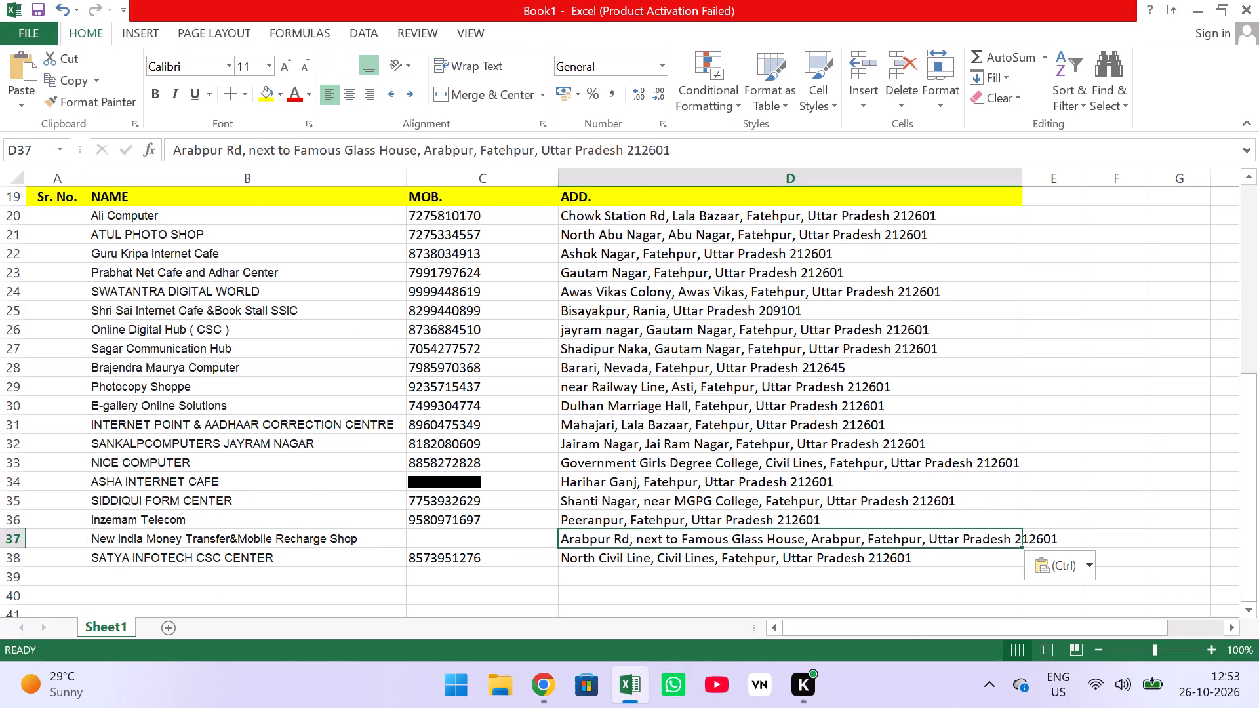
Trim the start of the address in row 37 so that it begins with next to Famous Glass House, without a leading space.
{"action": "left_click", "coordinate": [247, 149]}
{"action": "left_click_drag", "start_coordinate": [247, 149], "coordinate": [138, 150]}
{"action": "key", "text": "BackSpace"}
{"action": "key", "text": "Right"}
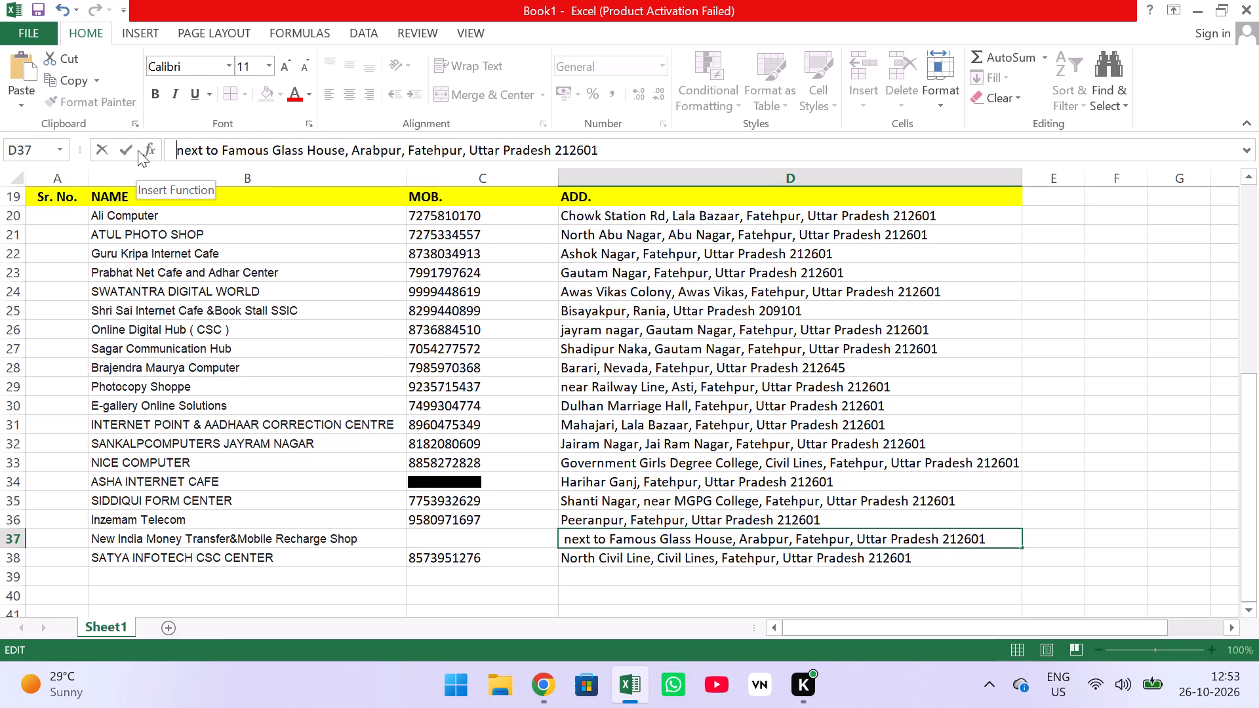
{"action": "key", "text": "Page_Down"}
{"action": "key", "text": "BackSpace"}
In Chrome, examine the counter posters in New India Money Transfer&Mobile Recharge Shop's listing photo for a contact number, and return to Excel.
{"action": "key", "text": "alt+Tab"}
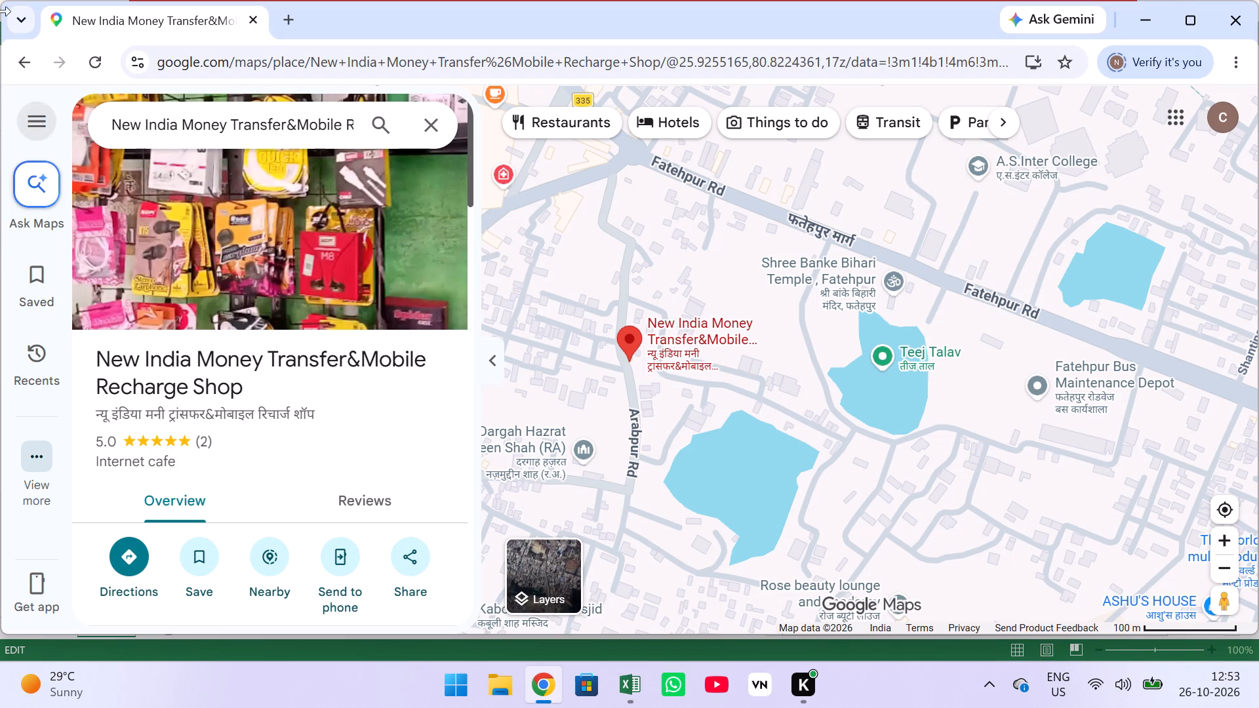
{"action": "left_click", "coordinate": [25, 70]}
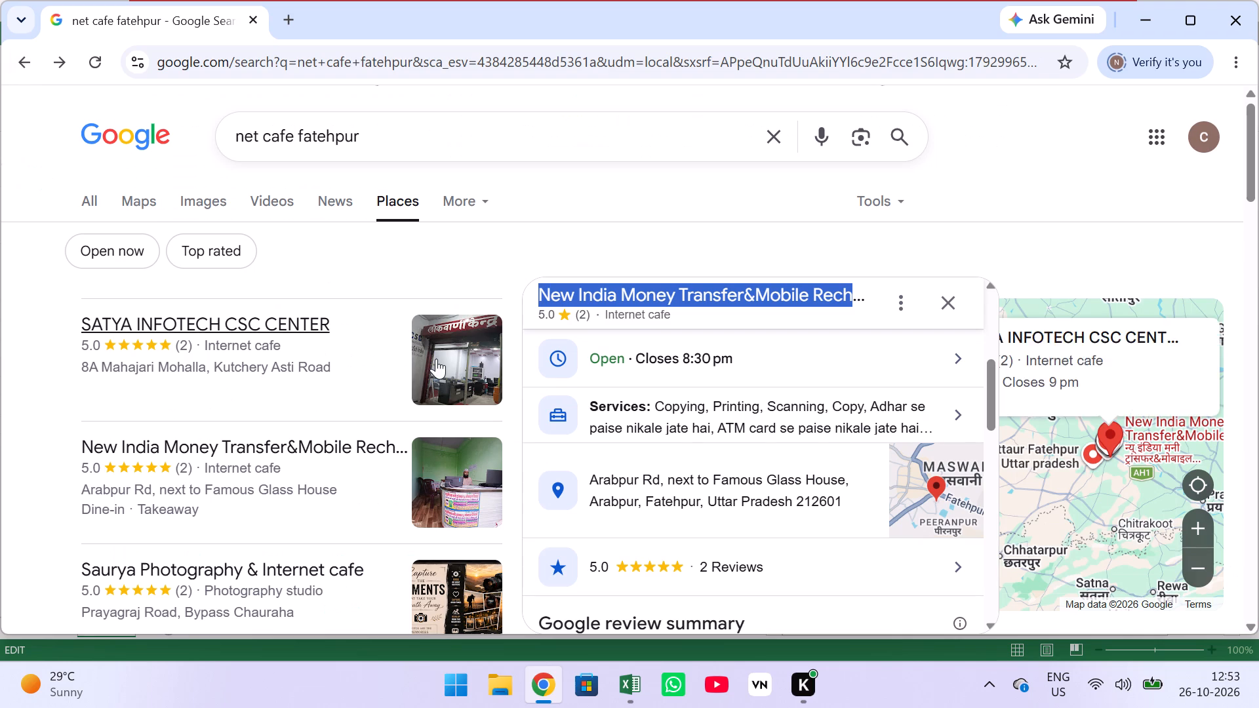
{"action": "scroll", "coordinate": [679, 408], "scroll_direction": "up", "scroll_amount": 2}
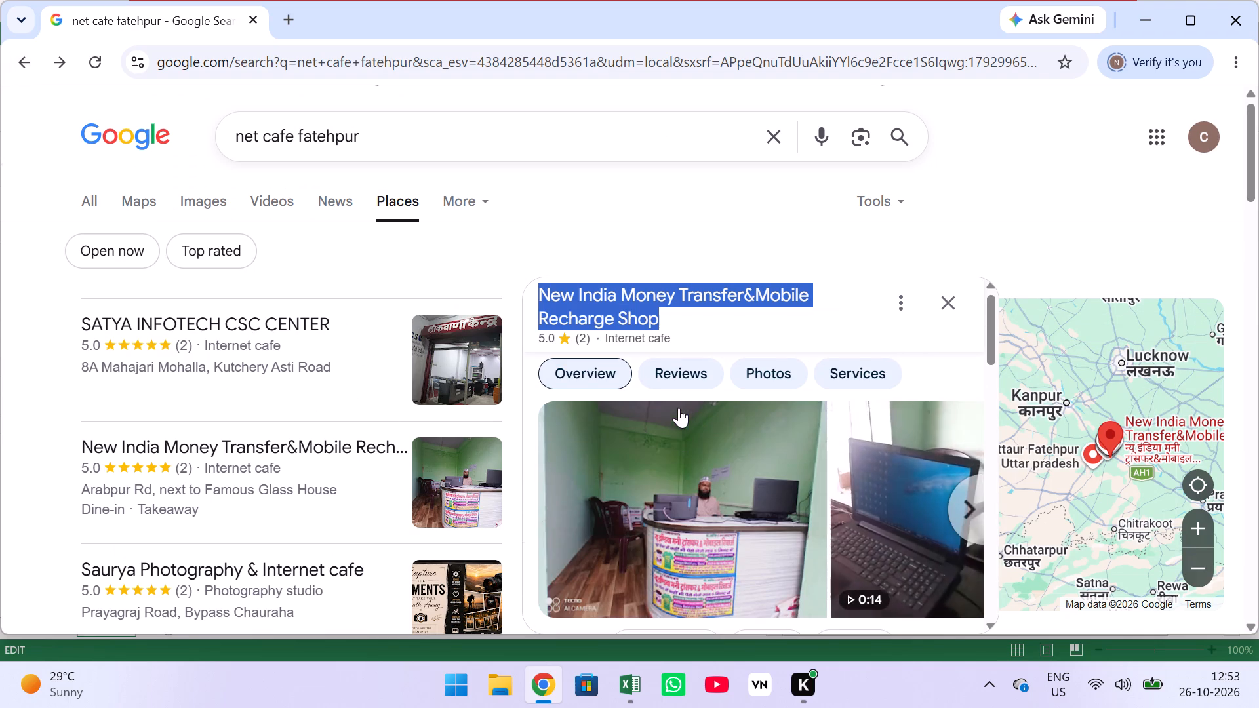
{"action": "left_click", "coordinate": [746, 493]}
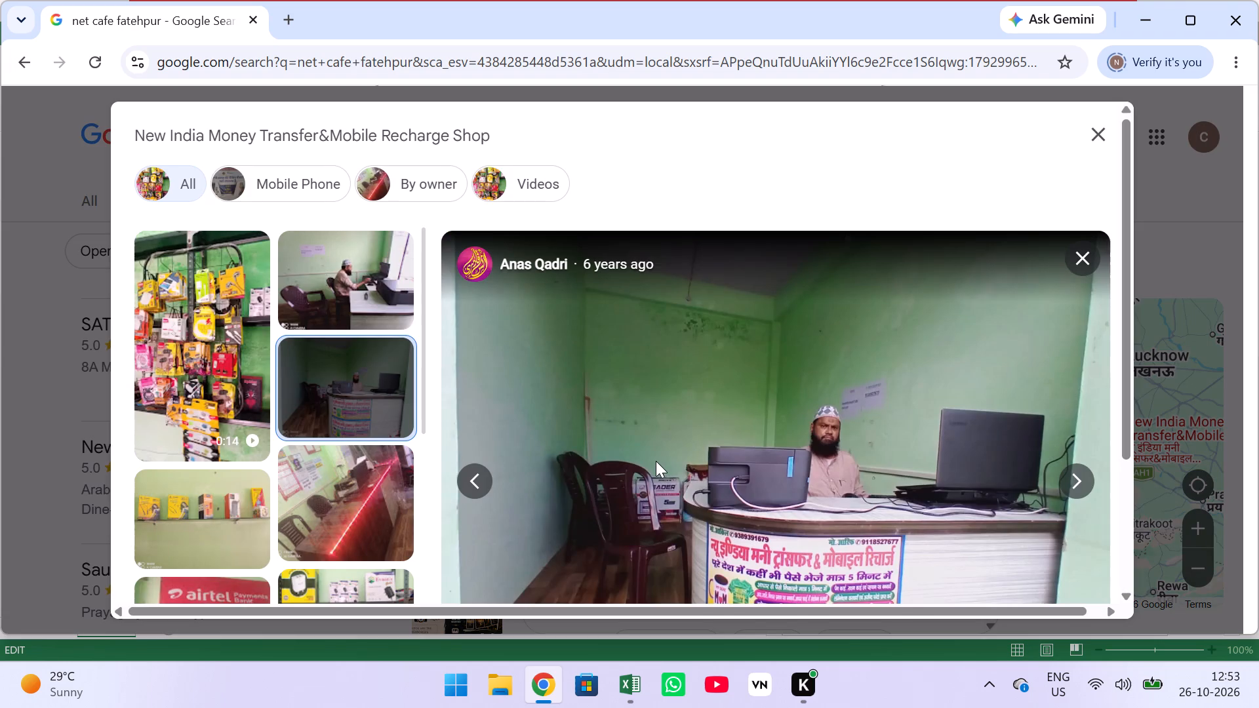
{"action": "scroll", "coordinate": [656, 461], "scroll_direction": "down", "scroll_amount": 2}
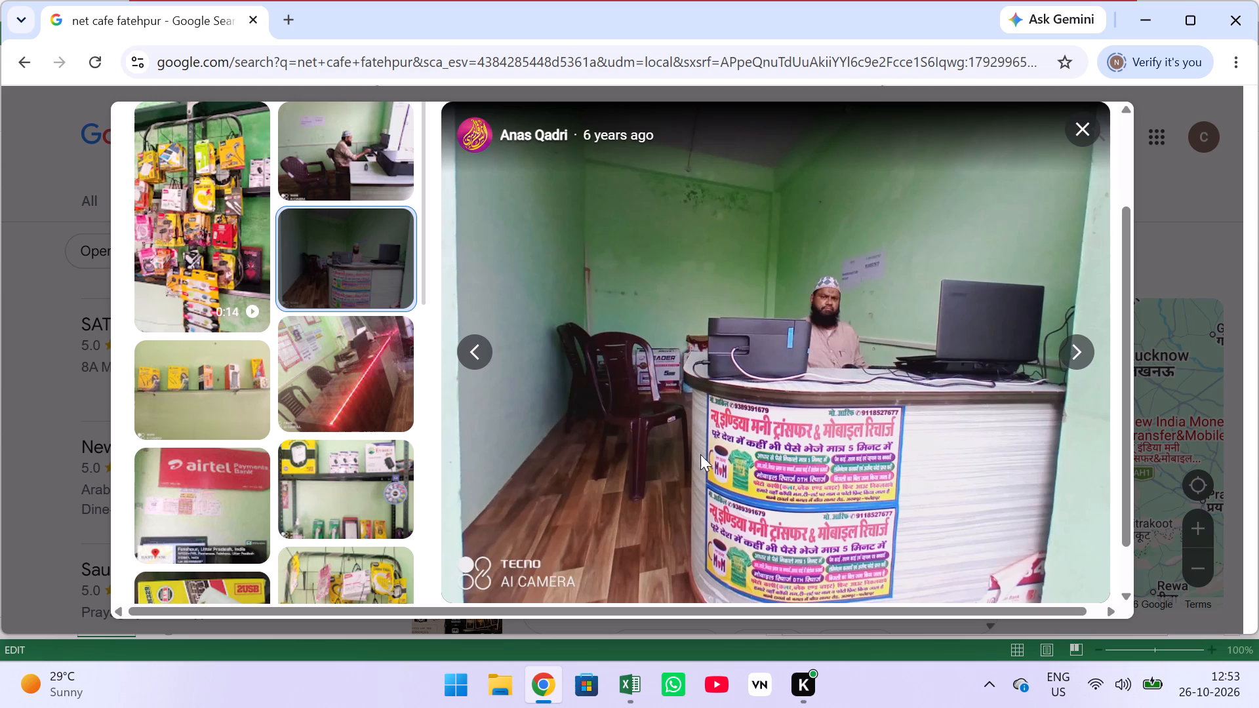
{"action": "scroll", "coordinate": [753, 464], "scroll_direction": "left", "scroll_amount": 2}
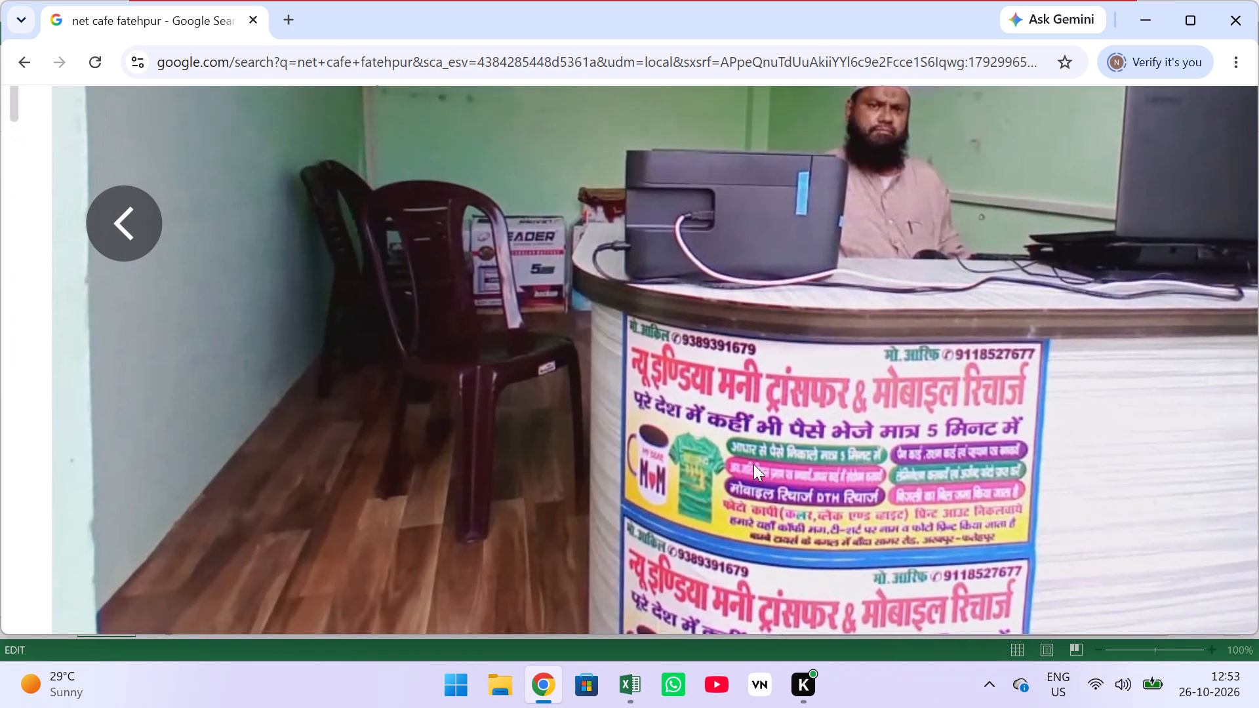
{"action": "scroll", "coordinate": [753, 464], "scroll_direction": "left", "scroll_amount": 2}
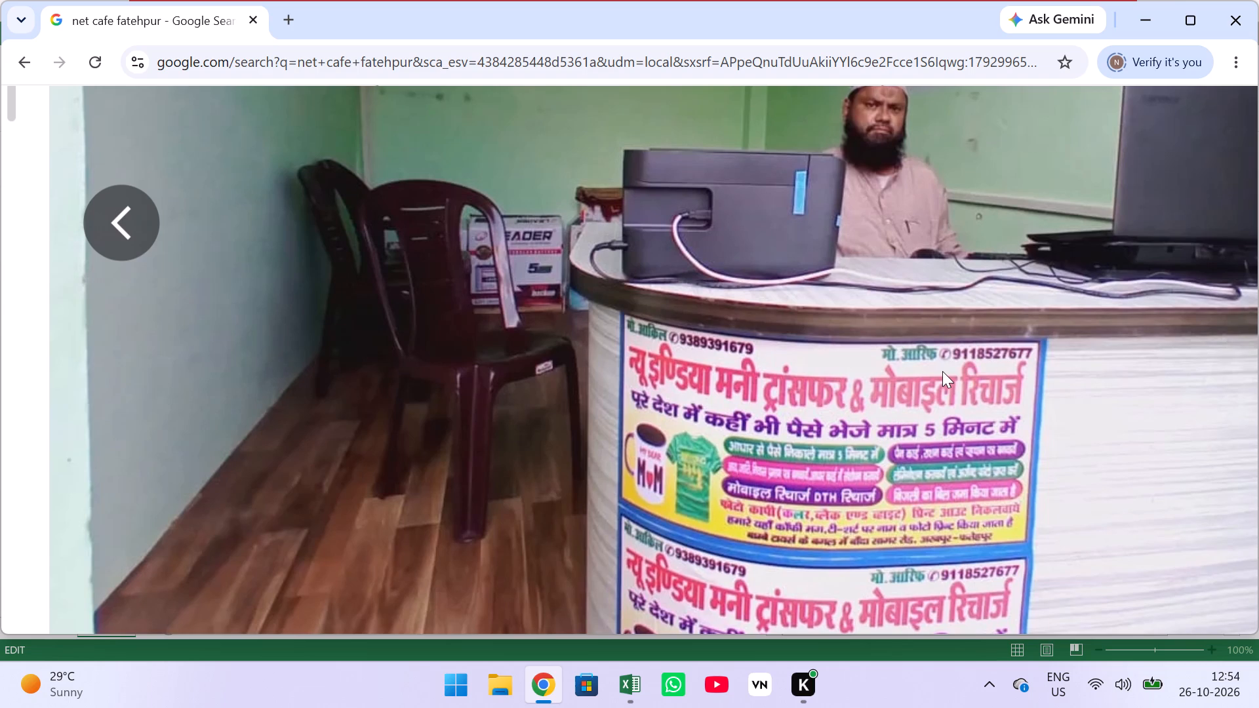
{"action": "key", "text": "alt+Tab"}
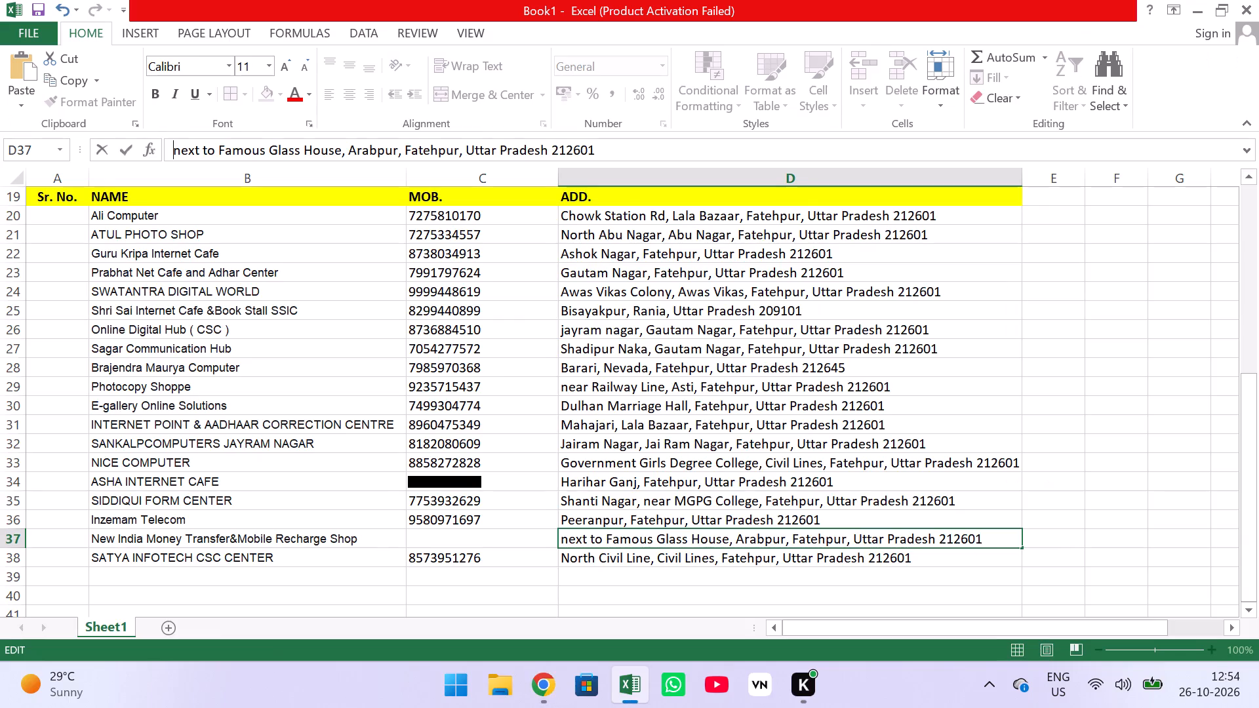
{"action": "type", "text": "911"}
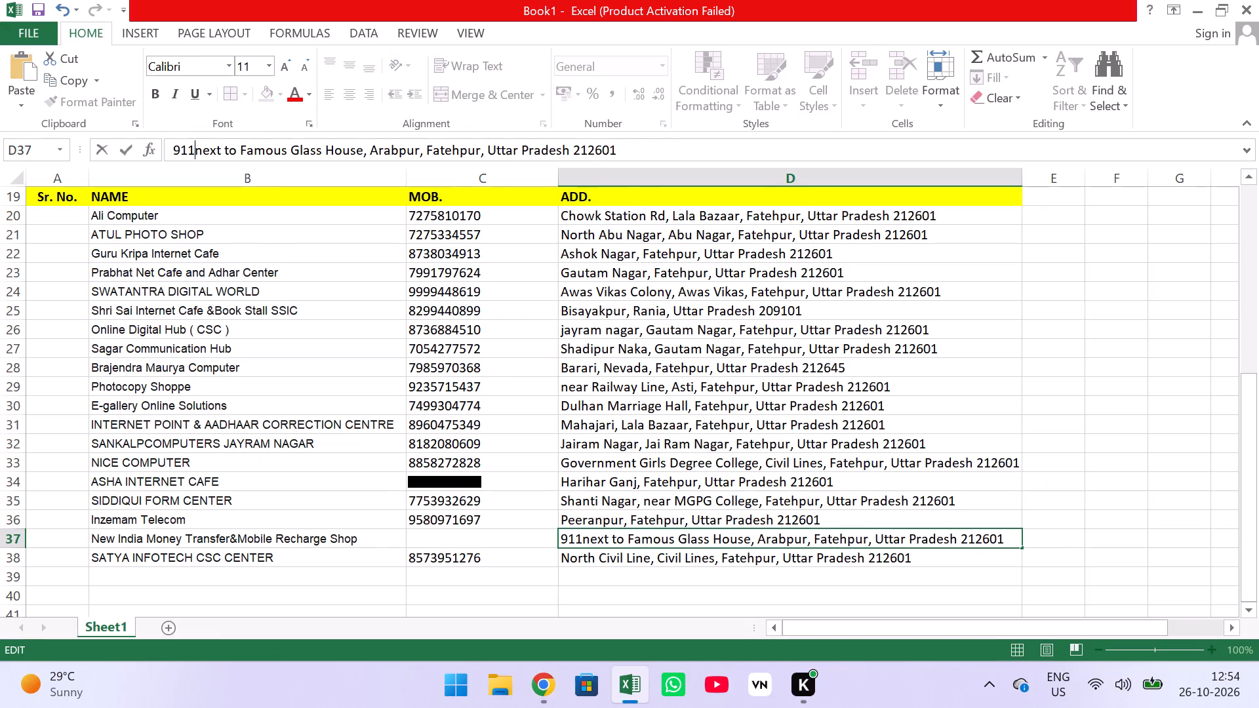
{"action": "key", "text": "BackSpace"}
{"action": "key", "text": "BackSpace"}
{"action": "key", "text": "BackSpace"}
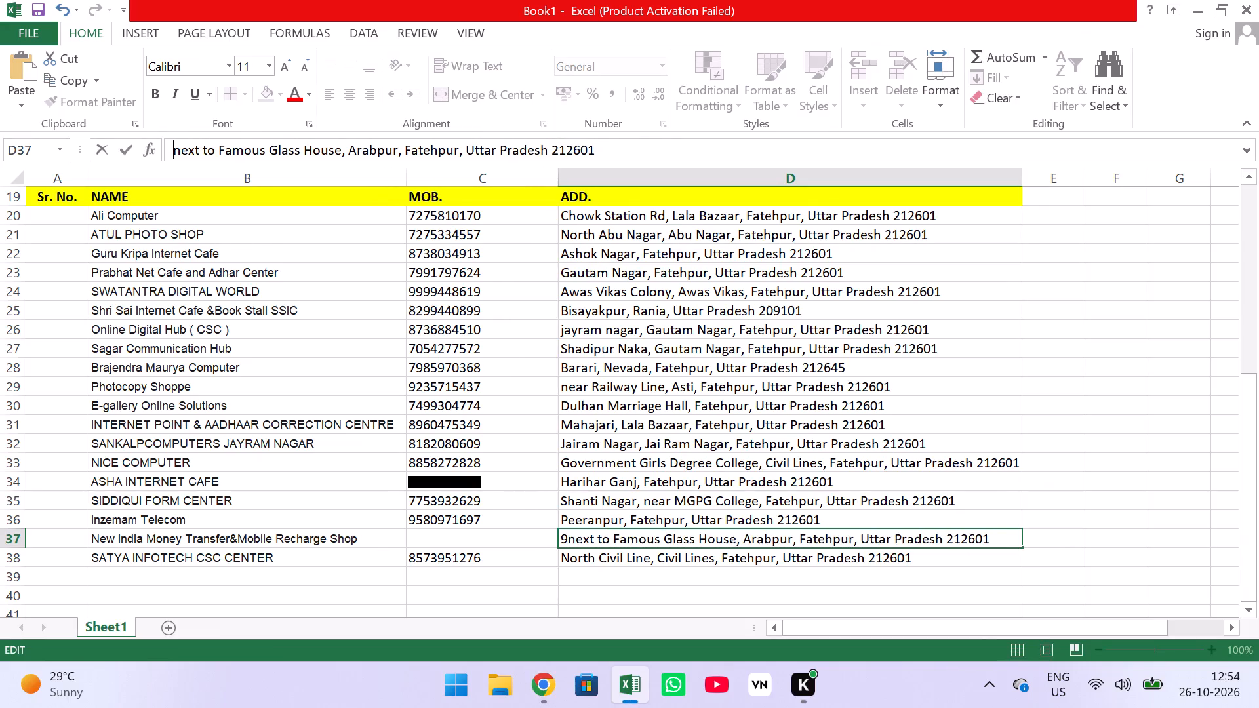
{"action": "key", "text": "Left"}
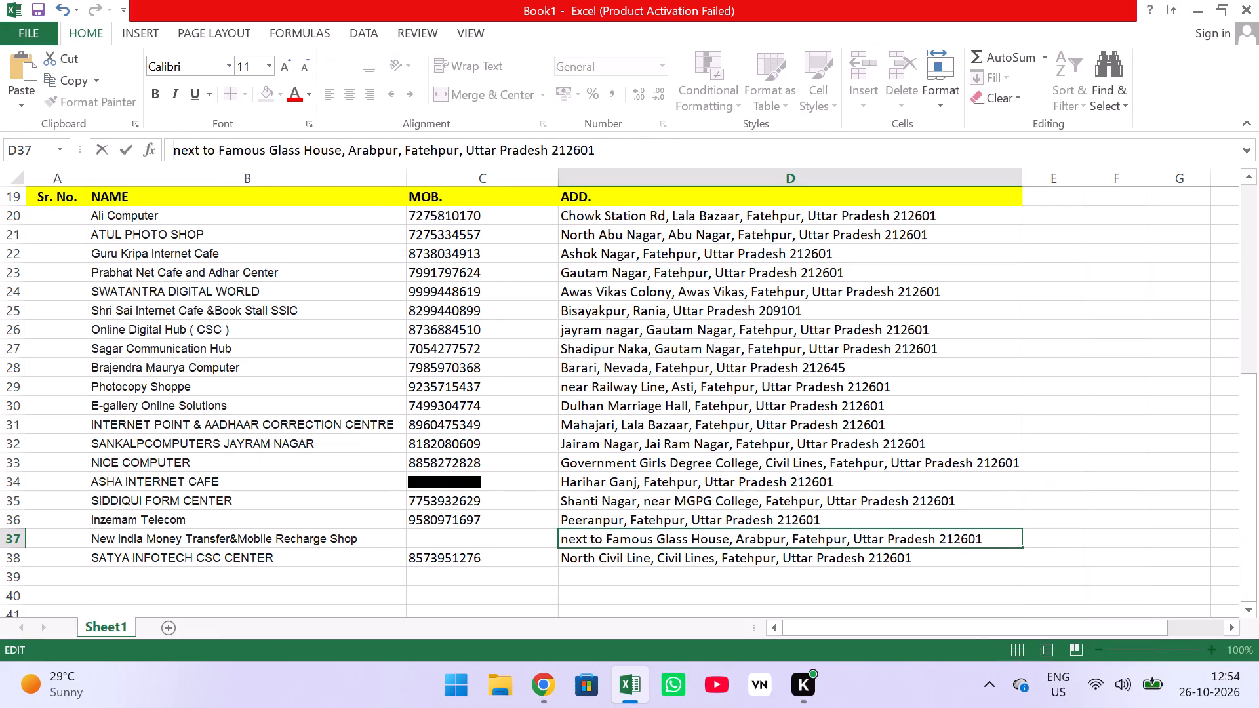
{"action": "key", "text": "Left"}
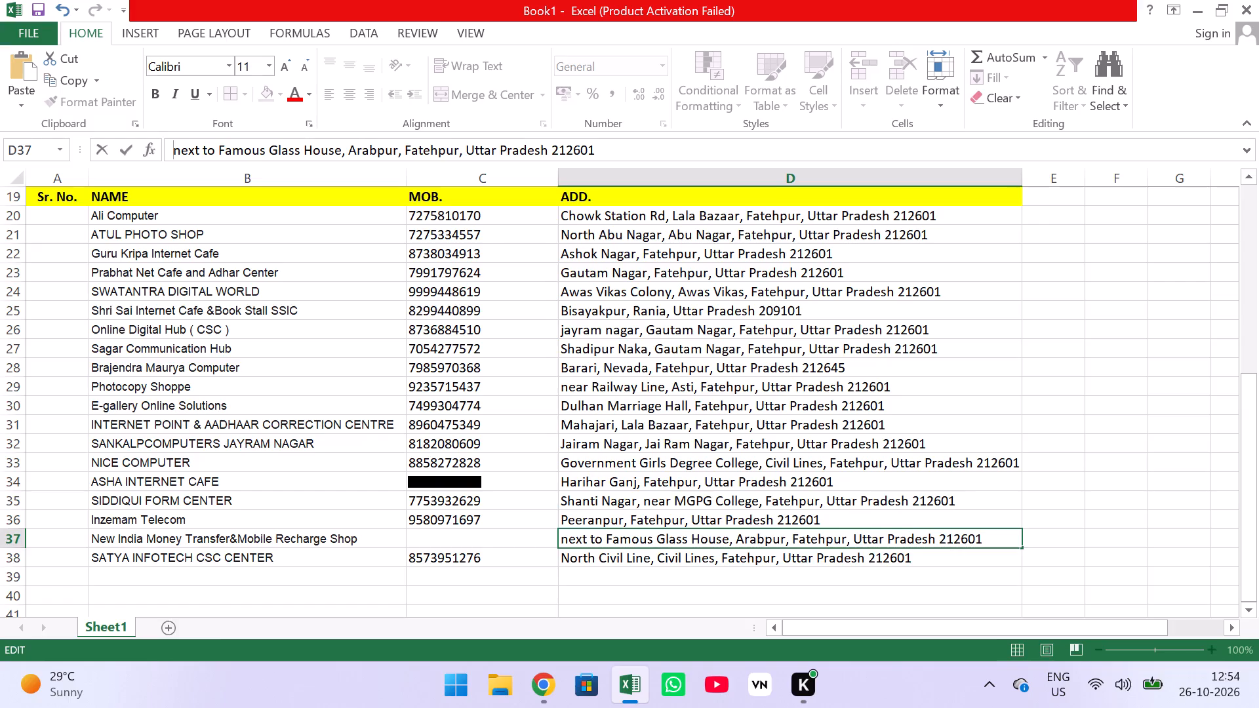
Enter the second contact number from New India Money Transfer&Mobile Recharge Shop's counter poster in Chrome as the MOB. entry of row 37 in Excel.
{"action": "left_click", "coordinate": [502, 538]}
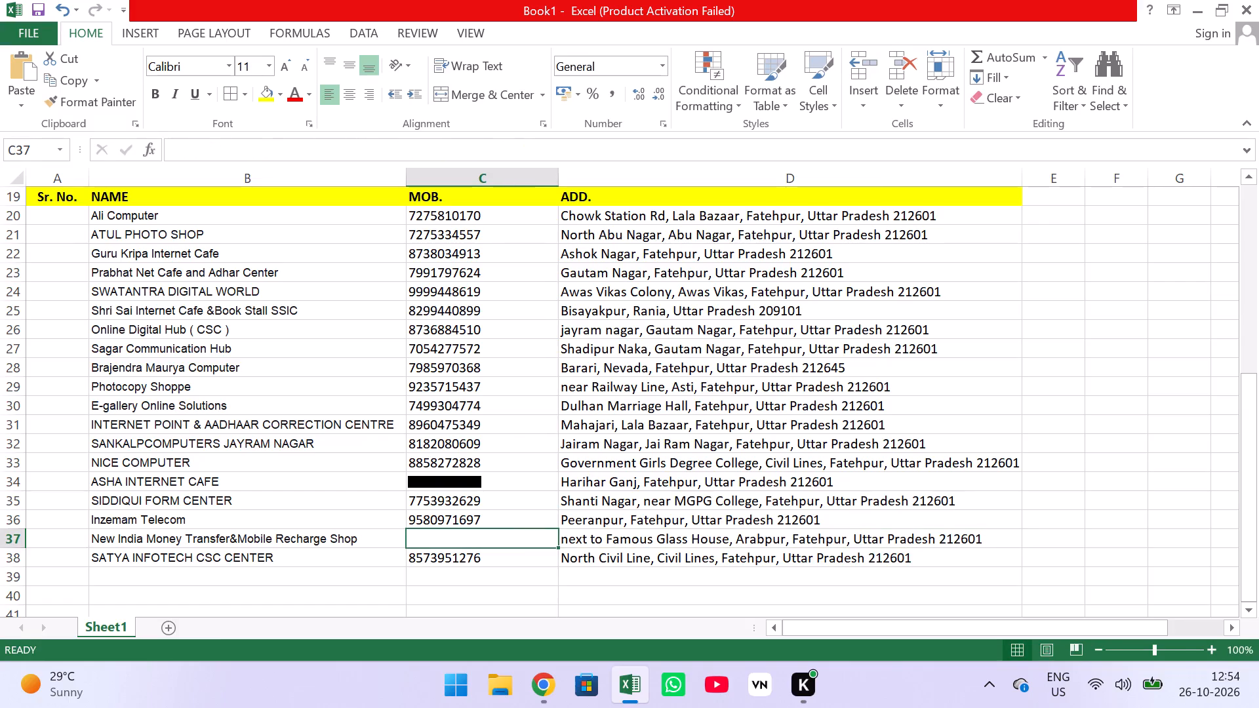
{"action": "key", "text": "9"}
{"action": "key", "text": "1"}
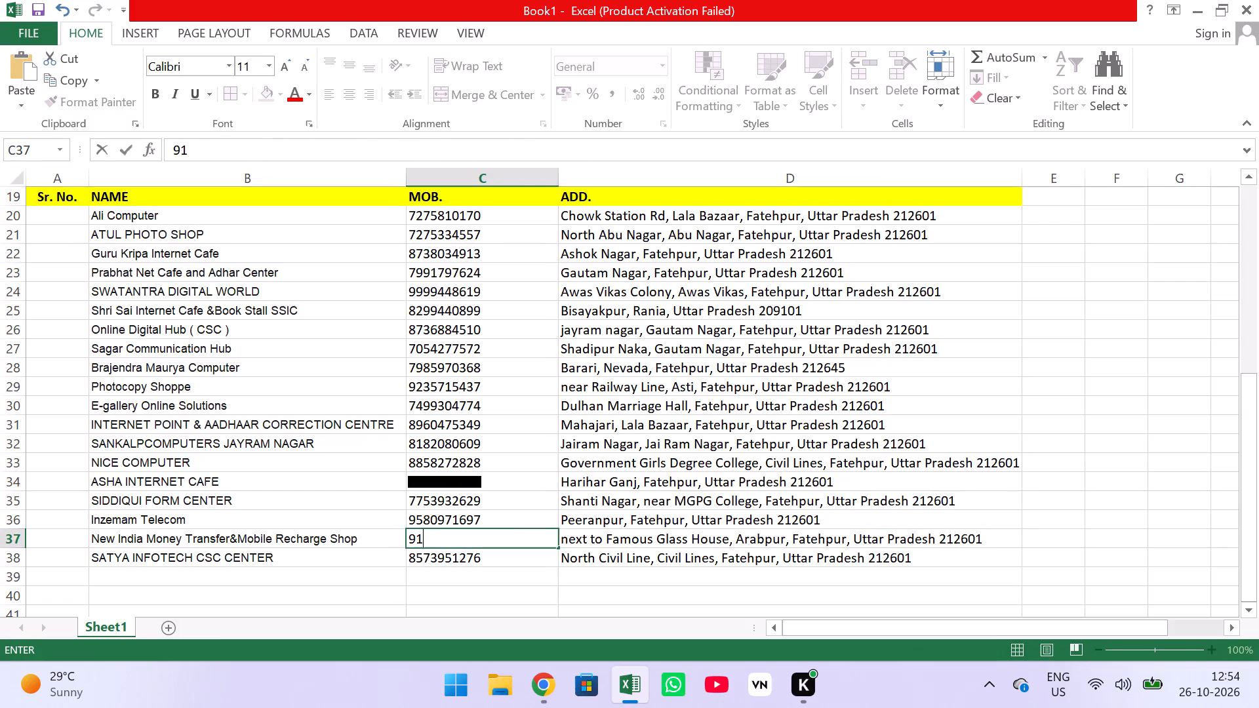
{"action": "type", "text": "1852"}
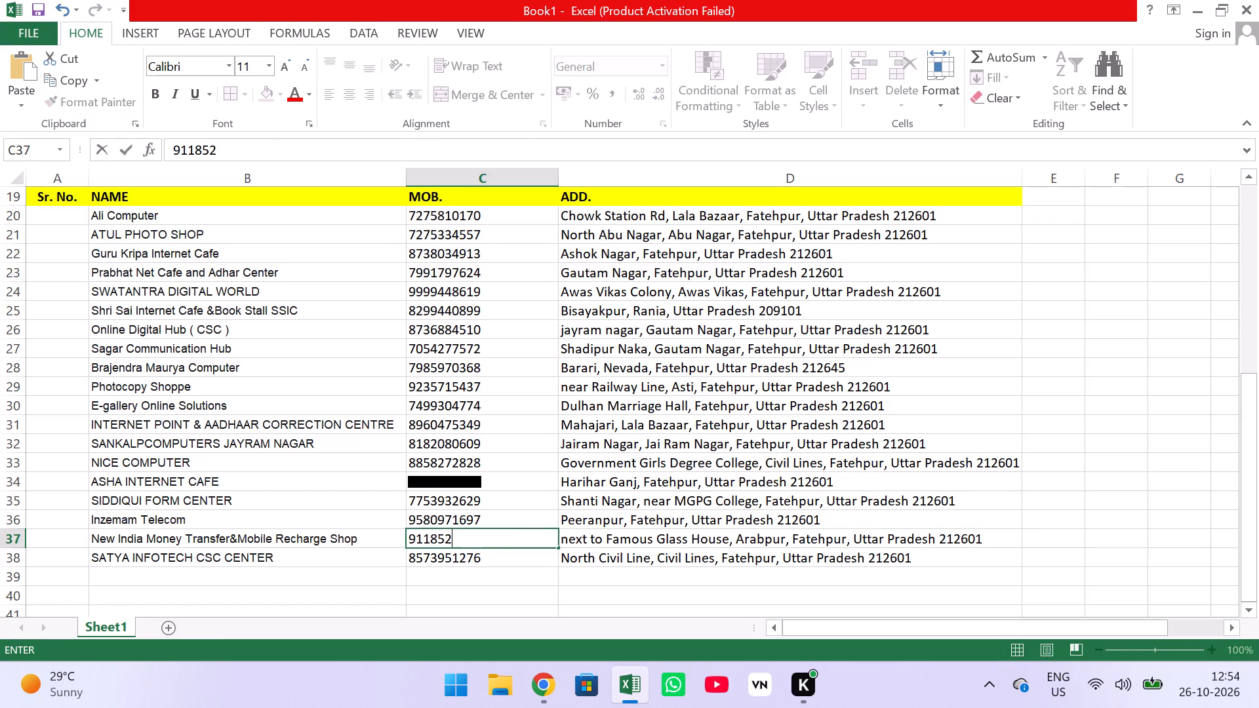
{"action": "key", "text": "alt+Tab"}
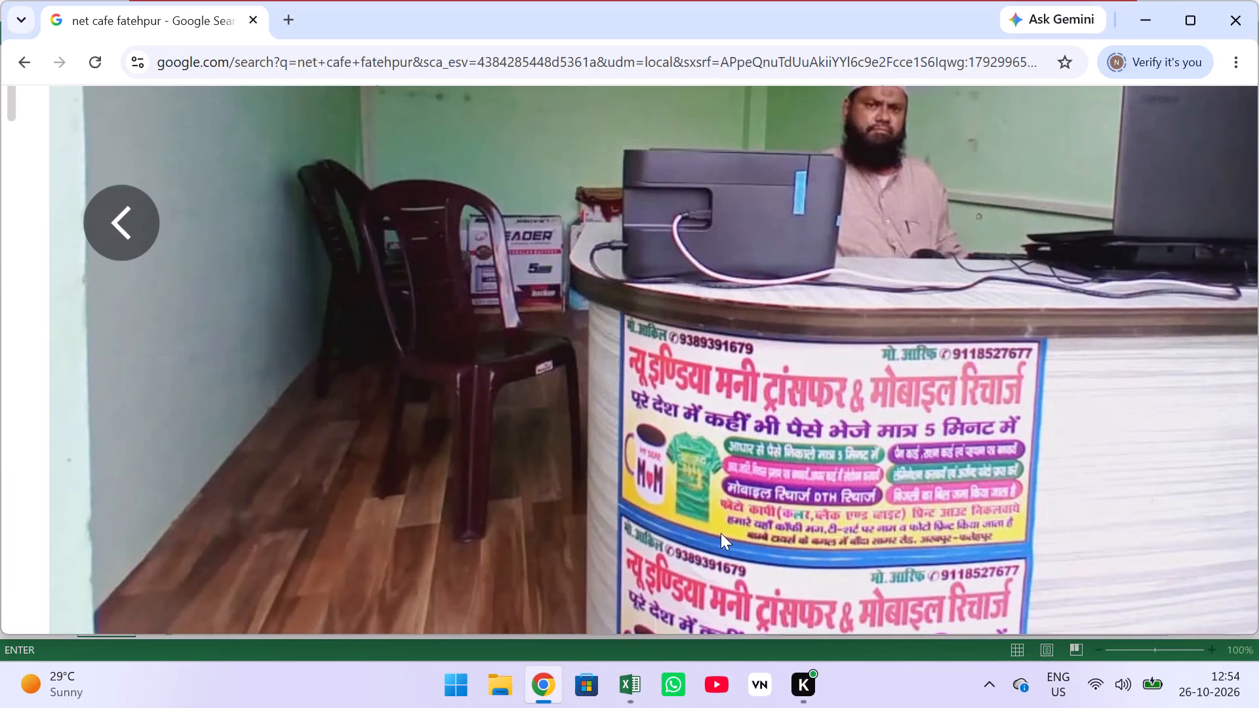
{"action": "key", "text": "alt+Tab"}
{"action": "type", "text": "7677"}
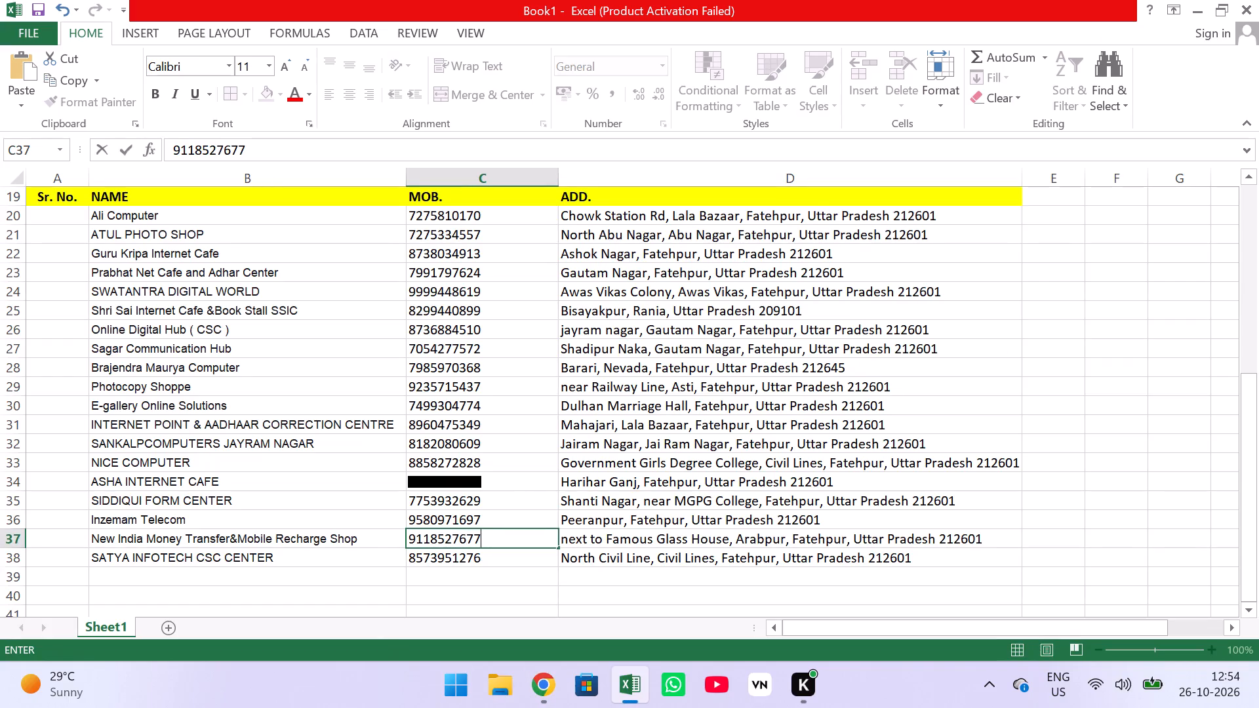
{"action": "left_click", "coordinate": [342, 570]}
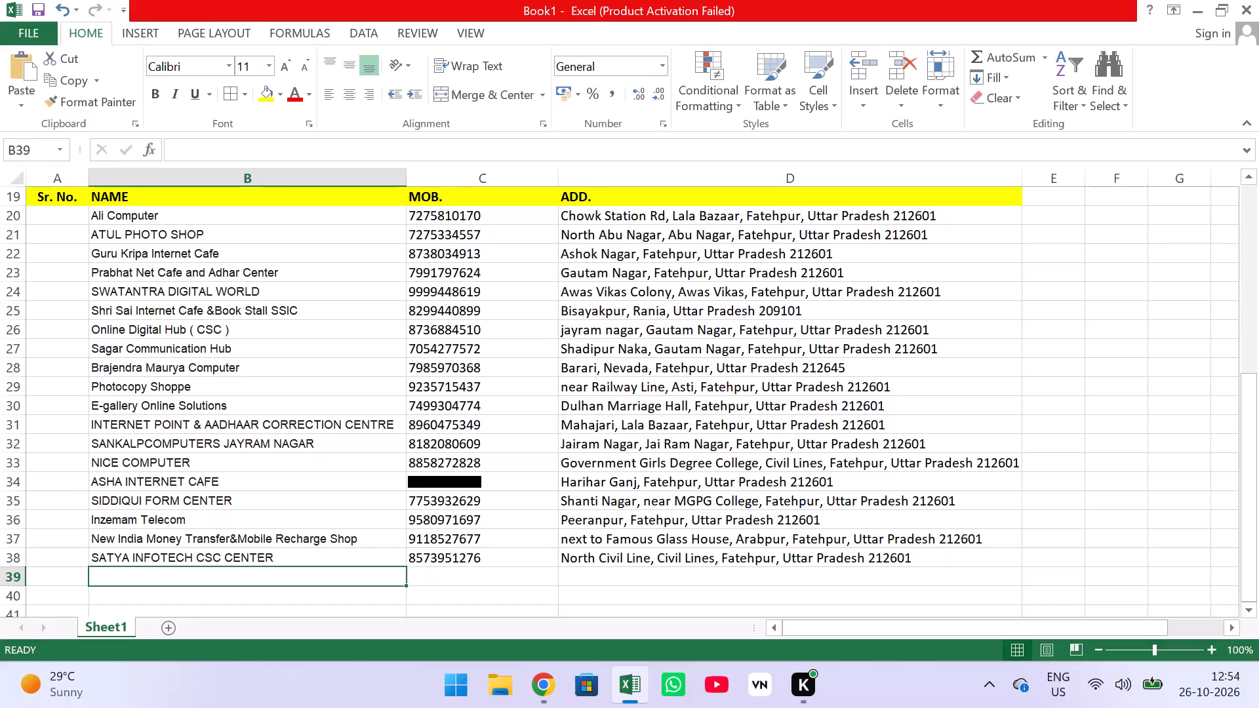
Copy the business name Saurya Photography & Internet cafe from its search listing in Chrome into the NAME column of row 39 in Excel.
{"action": "key", "text": "alt+Tab"}
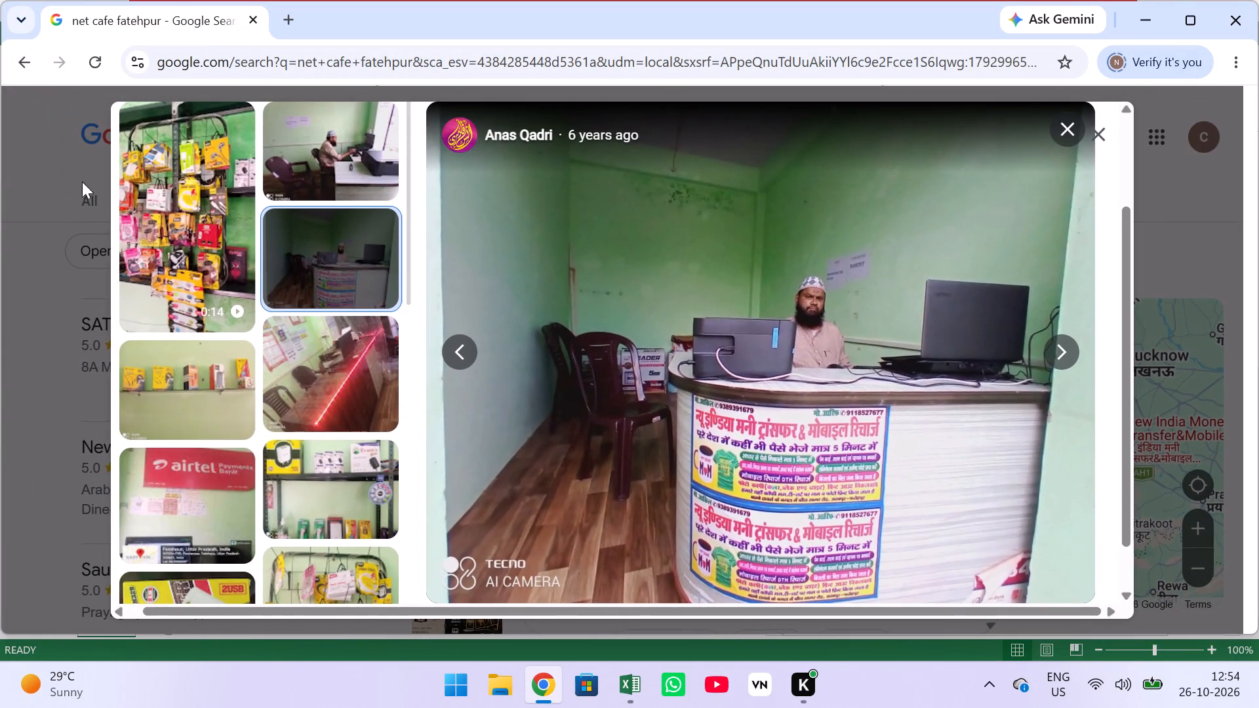
{"action": "left_click", "coordinate": [18, 66]}
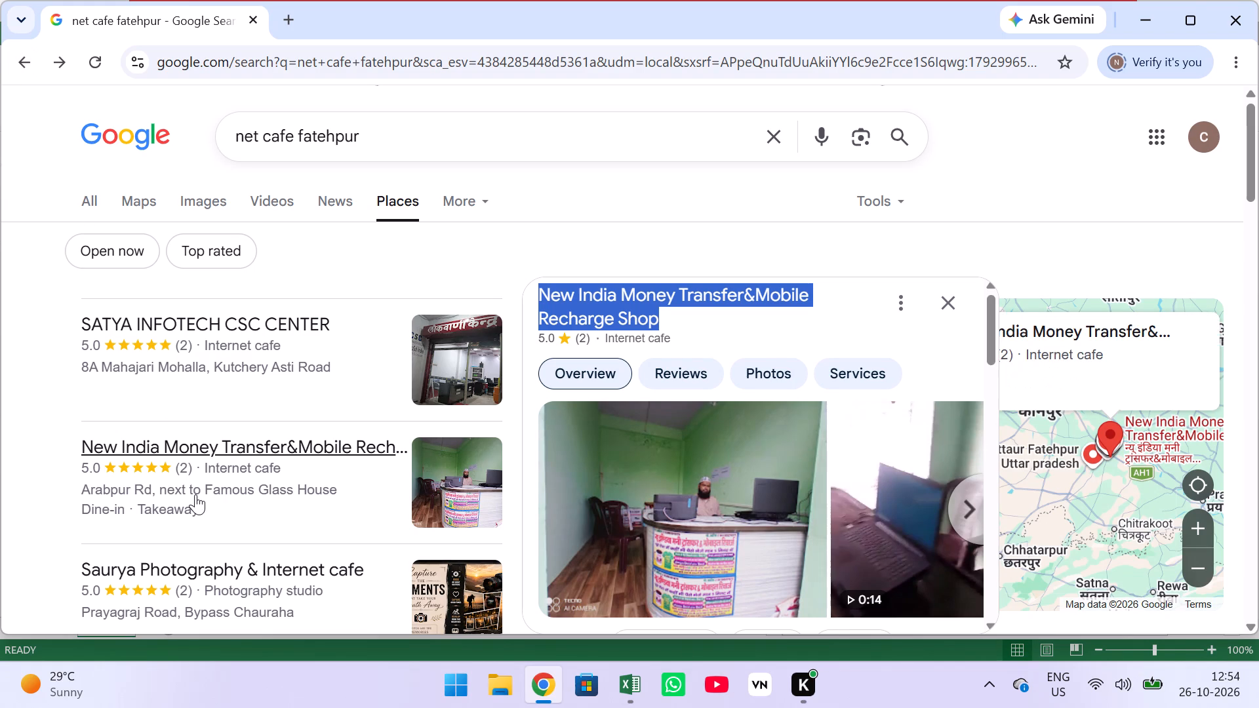
{"action": "left_click", "coordinate": [184, 564]}
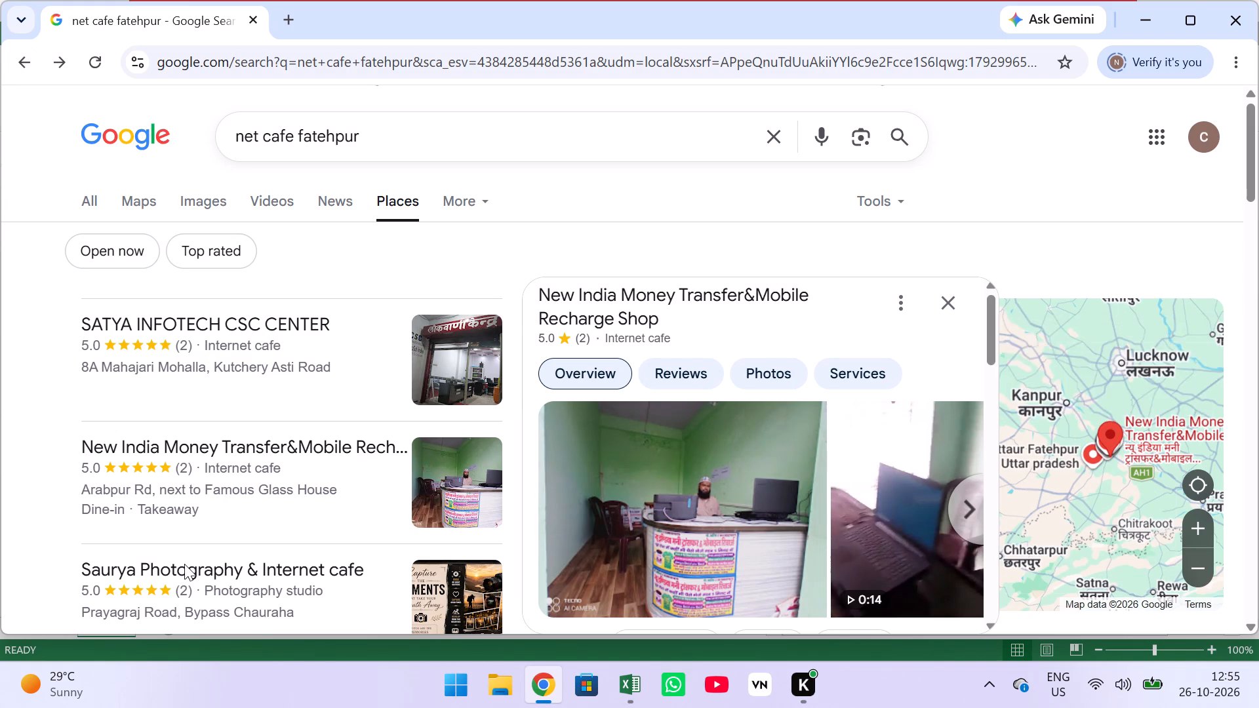
{"action": "key", "text": "alt+Tab"}
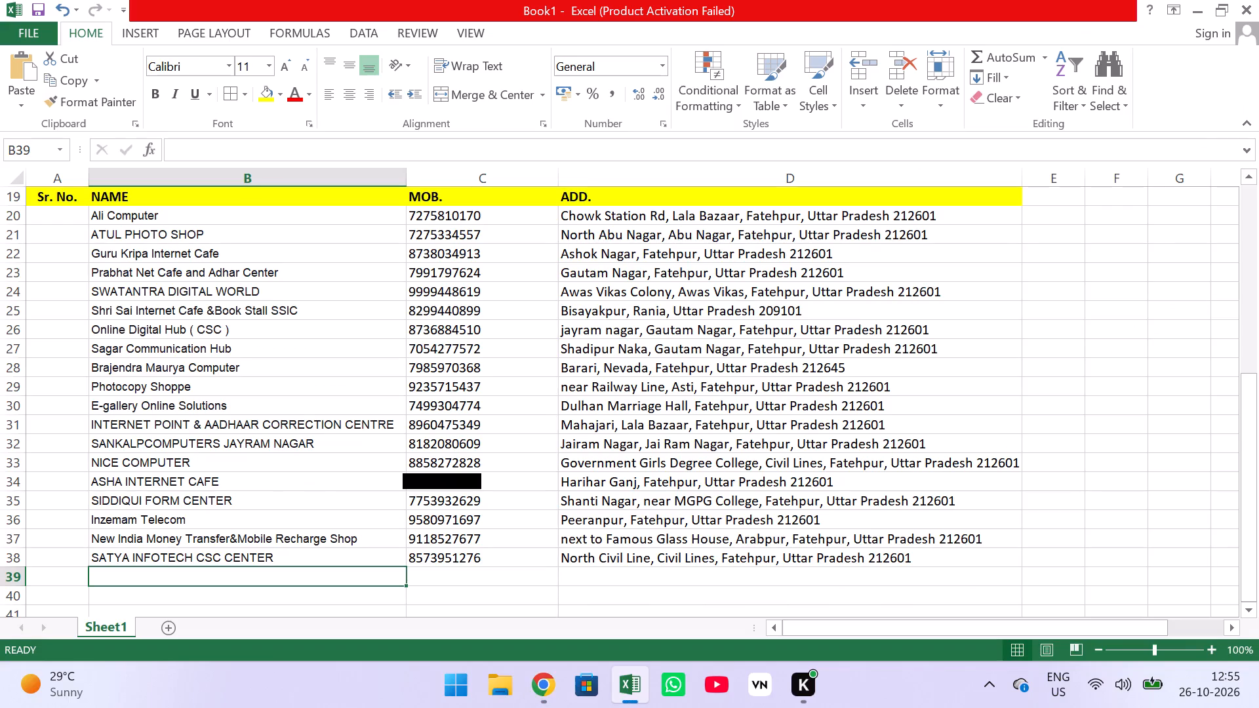
{"action": "key", "text": "alt+Tab"}
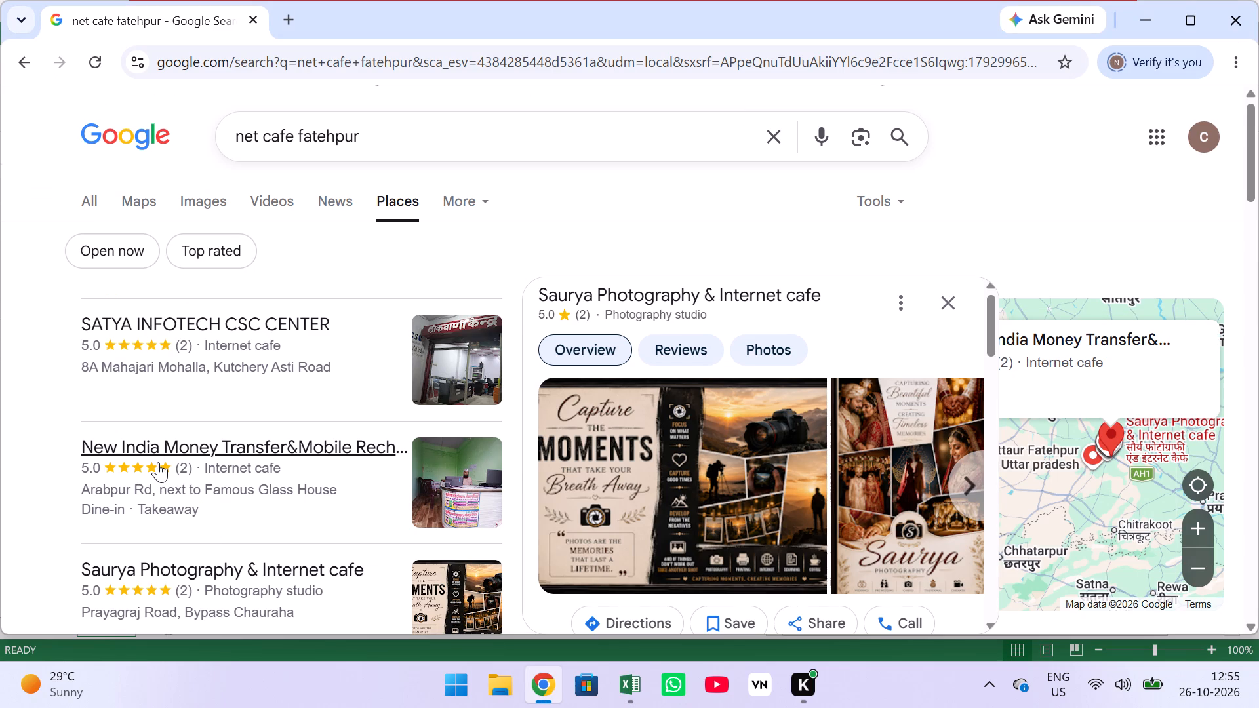
{"action": "scroll", "coordinate": [158, 462], "scroll_direction": "down", "scroll_amount": 4}
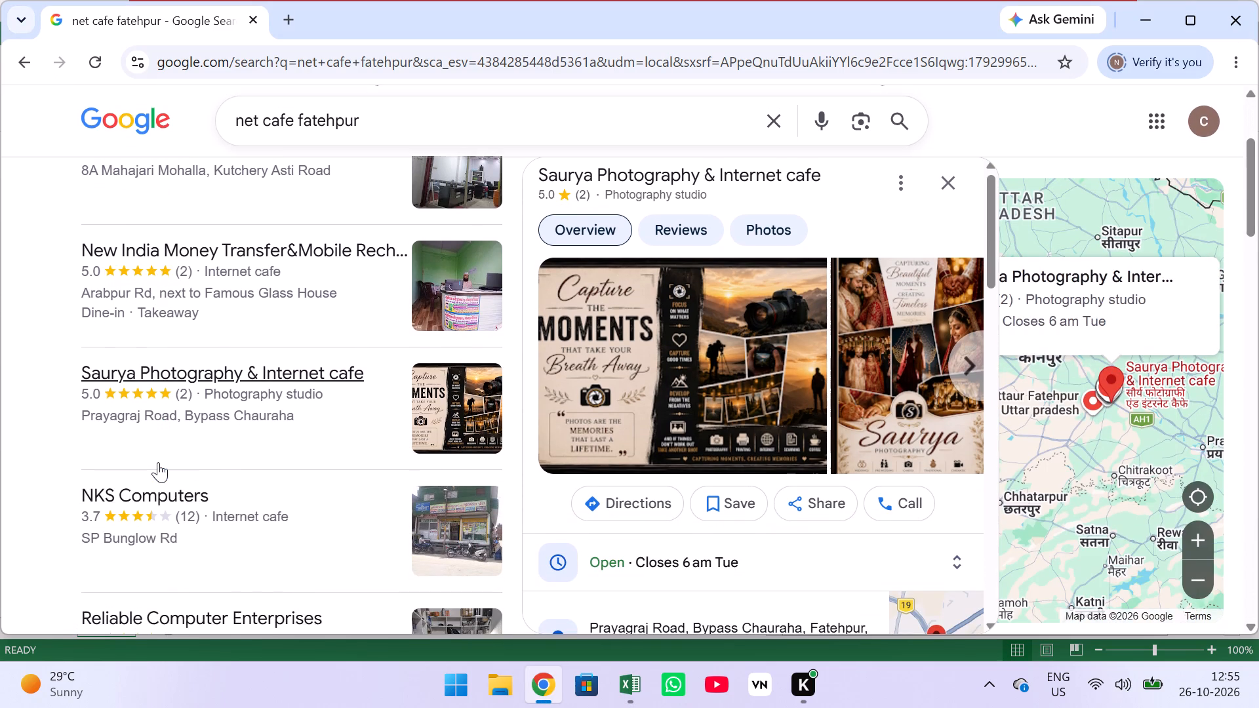
{"action": "scroll", "coordinate": [158, 462], "scroll_direction": "down", "scroll_amount": 2}
{"action": "left_click", "coordinate": [193, 153]}
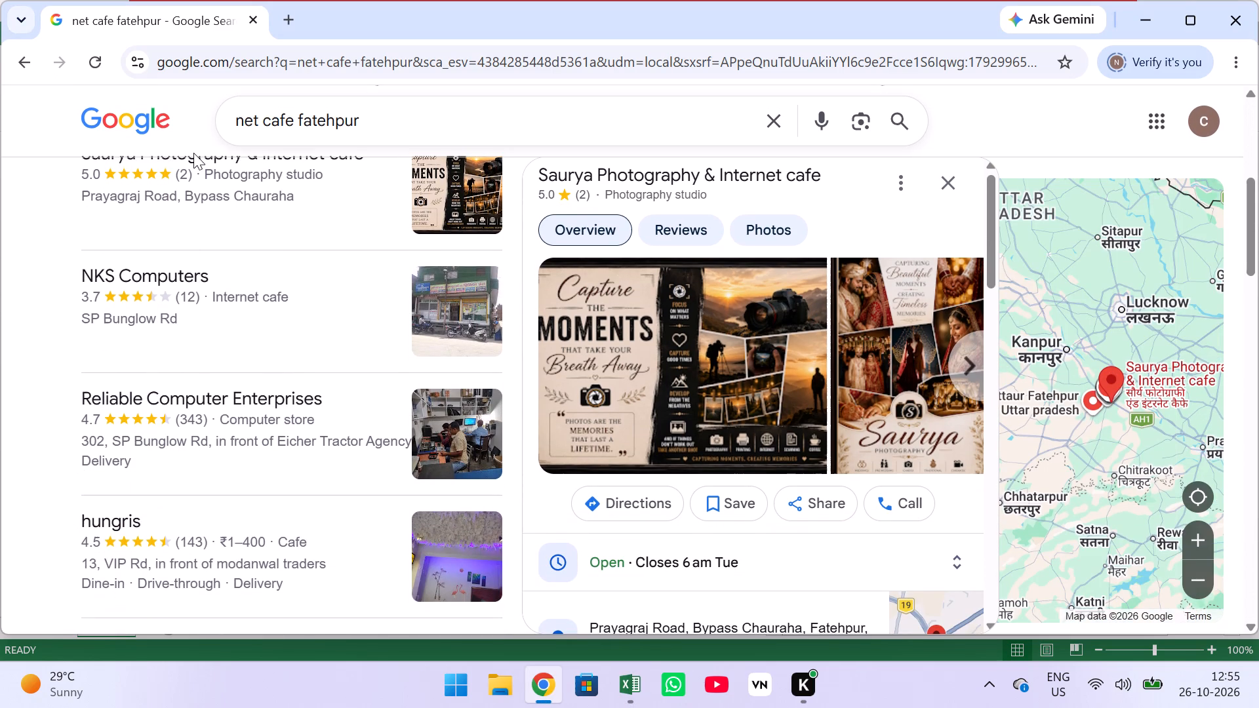
{"action": "scroll", "coordinate": [207, 170], "scroll_direction": "up", "scroll_amount": 1}
{"action": "left_click", "coordinate": [207, 170]}
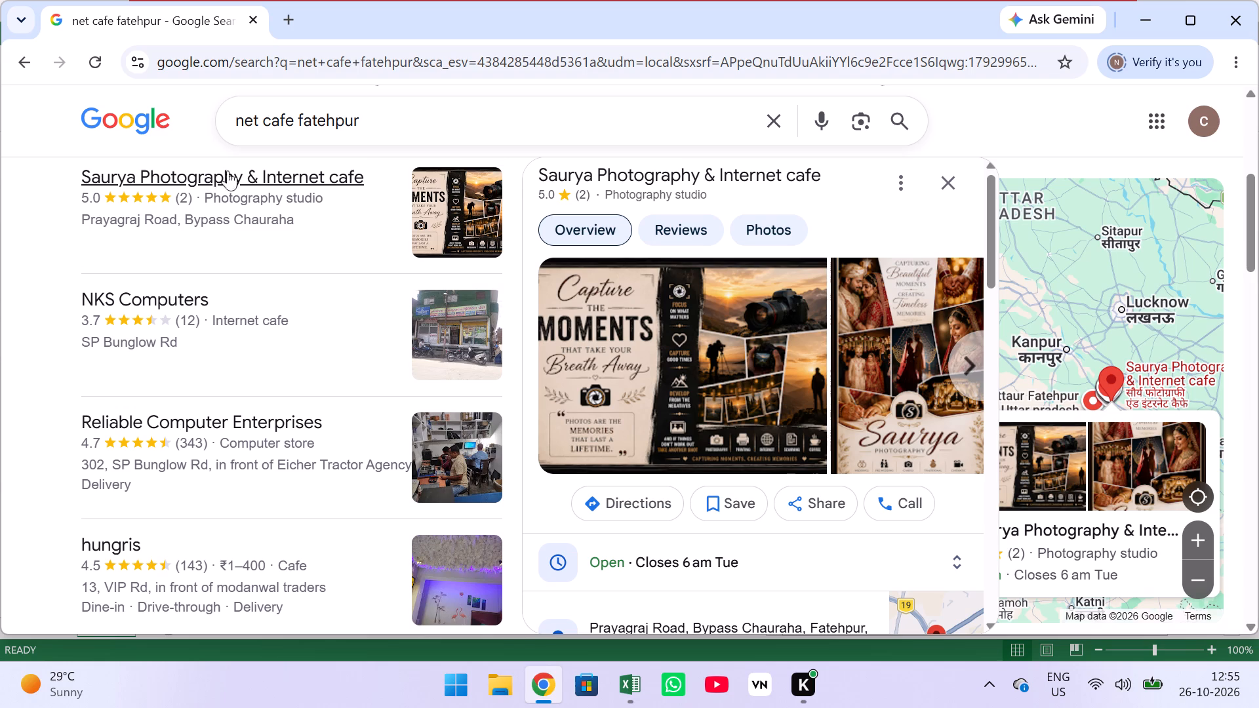
{"action": "left_click_drag", "start_coordinate": [829, 172], "coordinate": [542, 170]}
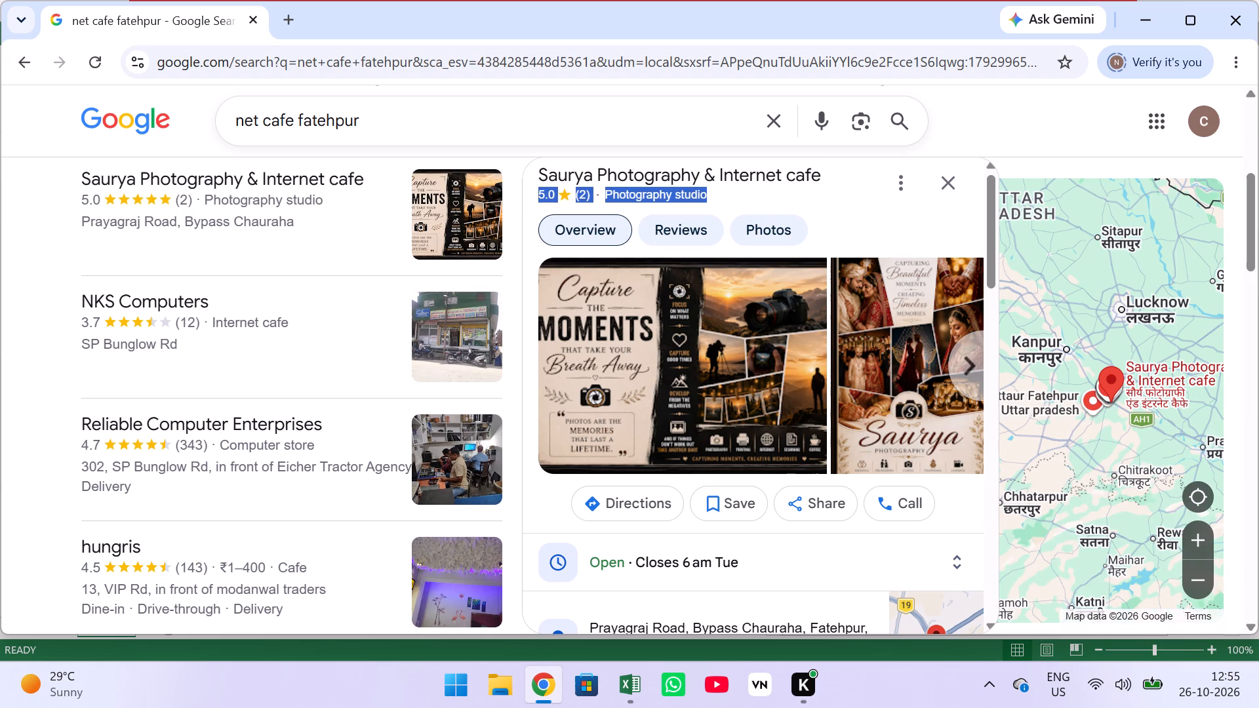
{"action": "key", "text": "ctrl+c"}
{"action": "key", "text": "alt+Tab"}
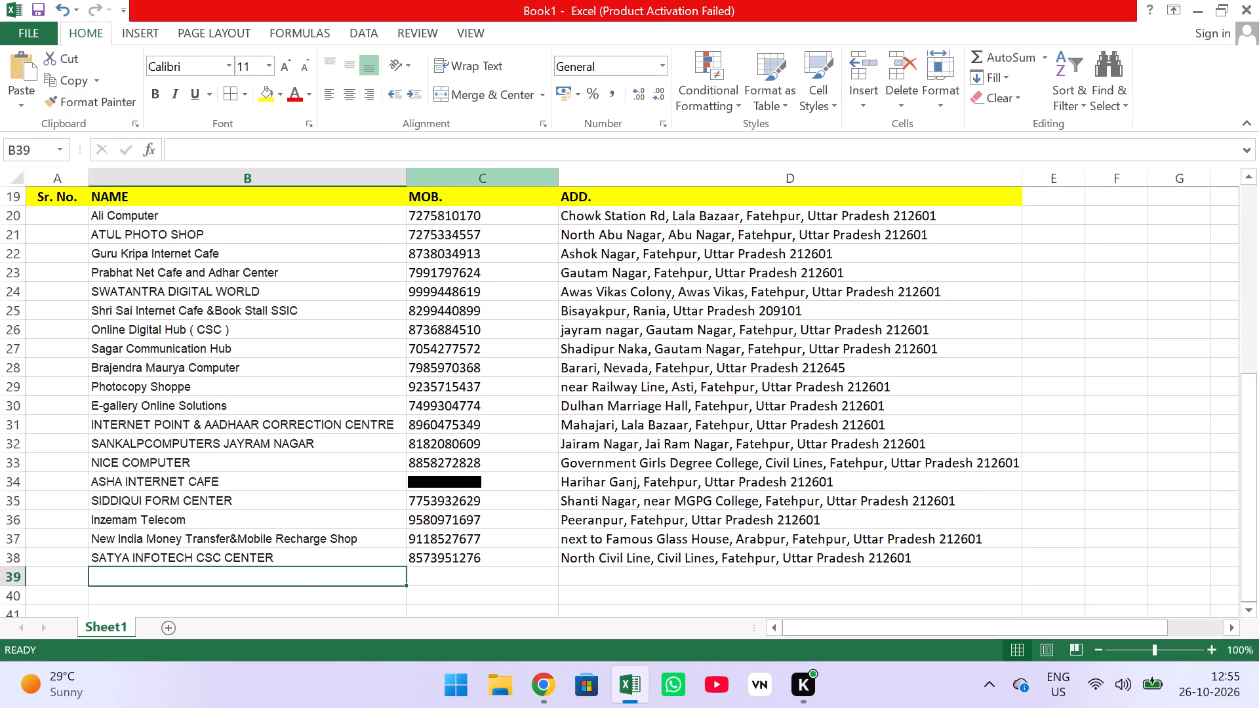
{"action": "key", "text": "ctrl+v"}
Copy Saurya Photography & Internet cafe's address from its Google Maps page in Chrome into the ADD. column of row 39 in Excel.
{"action": "key", "text": "alt+Tab"}
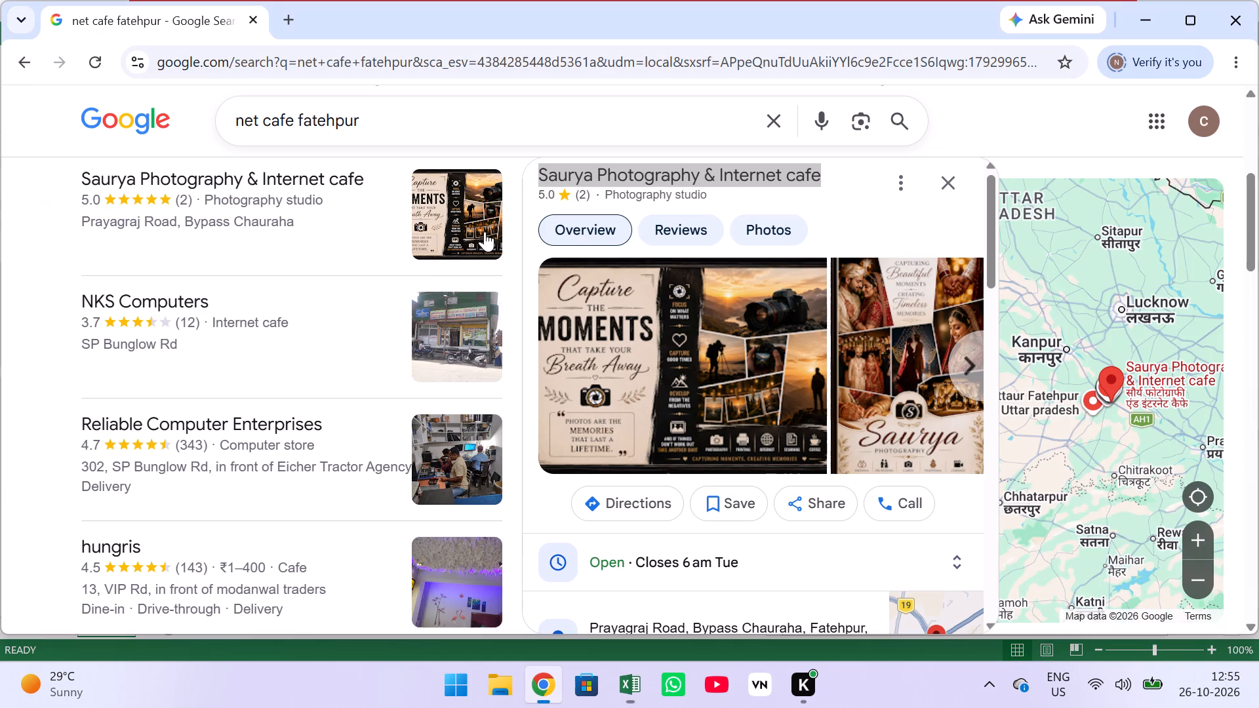
{"action": "scroll", "coordinate": [734, 427], "scroll_direction": "down", "scroll_amount": 4}
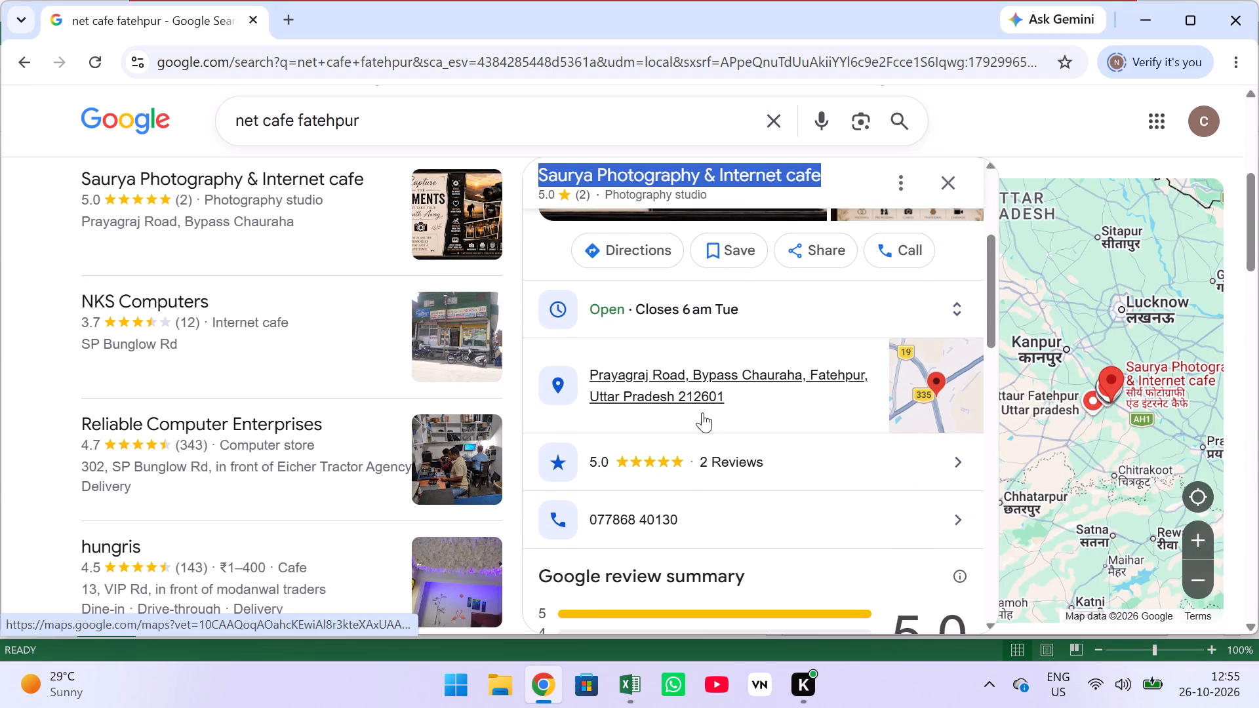
{"action": "left_click", "coordinate": [684, 403]}
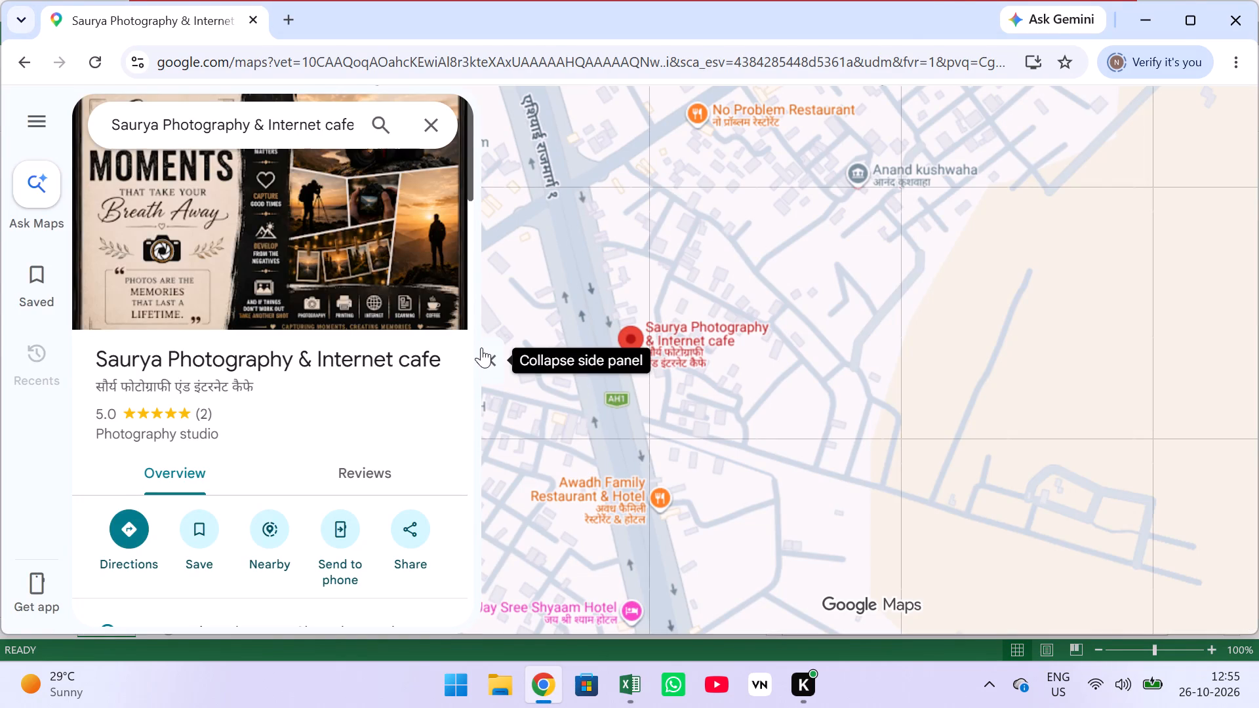
{"action": "scroll", "coordinate": [430, 353], "scroll_direction": "down", "scroll_amount": 2}
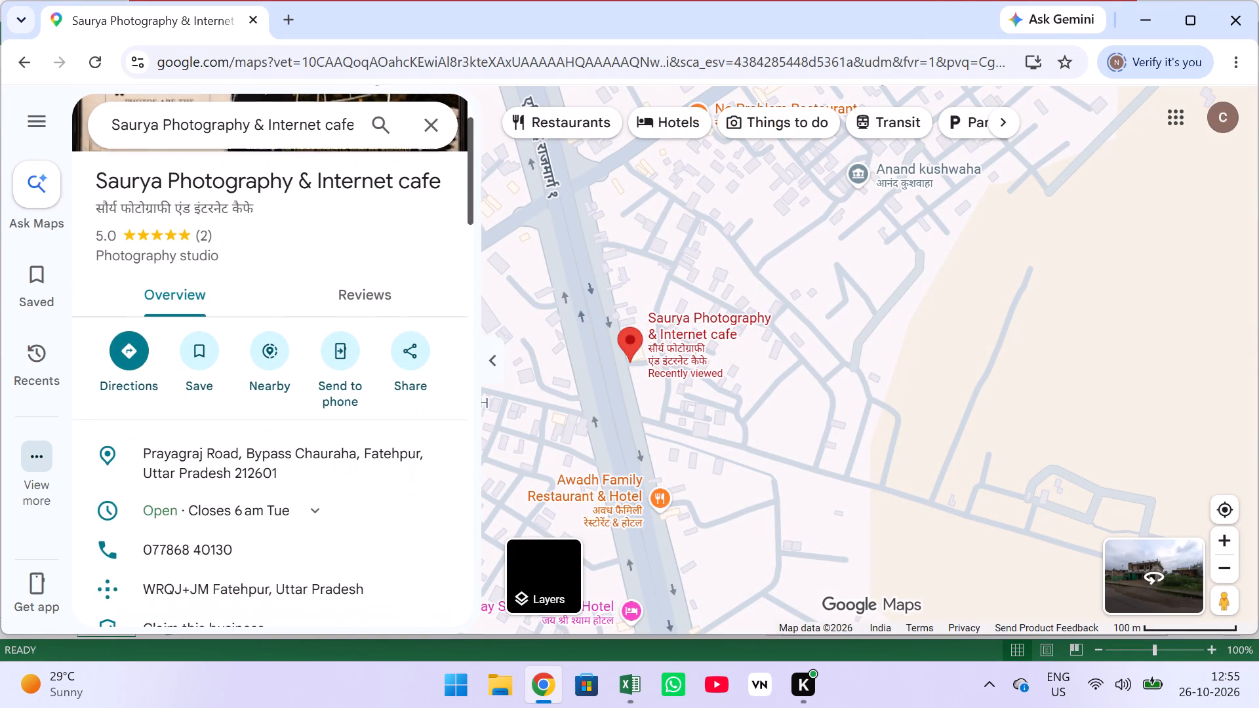
{"action": "scroll", "coordinate": [430, 353], "scroll_direction": "down", "scroll_amount": 1}
{"action": "left_click", "coordinate": [428, 377]}
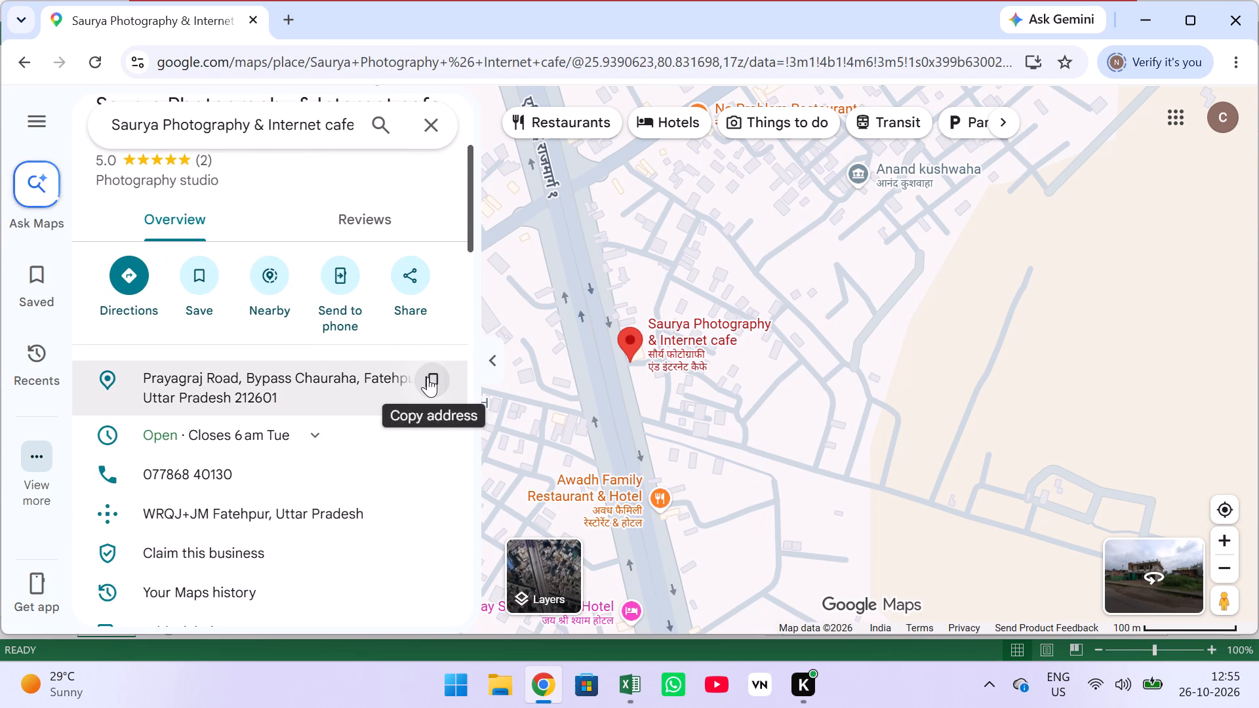
{"action": "key", "text": "alt+Tab"}
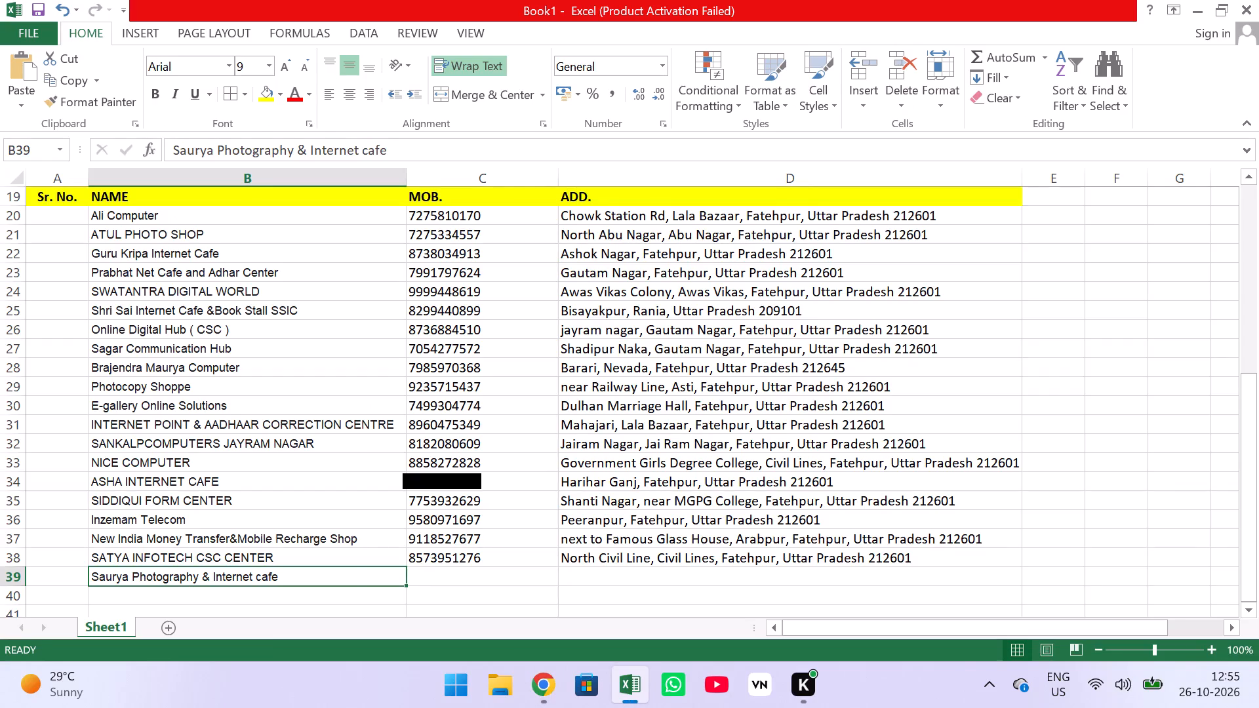
{"action": "left_click", "coordinate": [605, 578]}
{"action": "key", "text": "ctrl+v"}
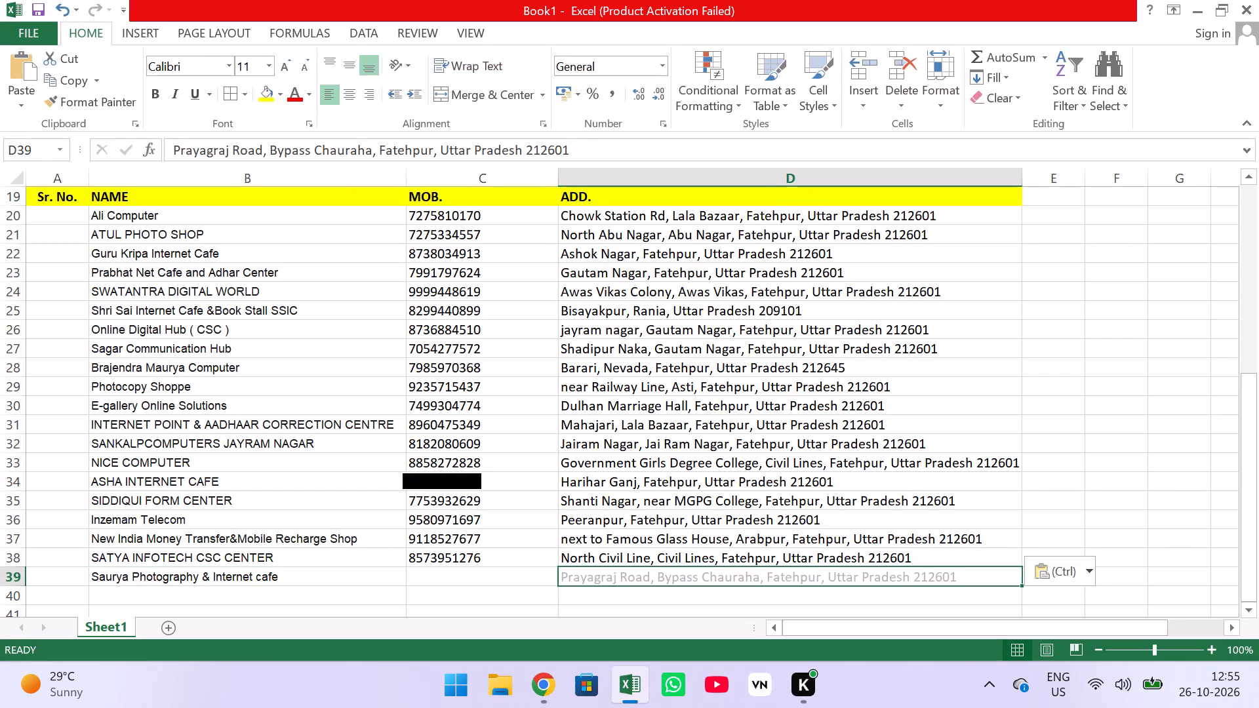
Copy Saurya Photography & Internet cafe's phone number from its Google Maps page in Chrome into the MOB. column of row 39 in Excel.
{"action": "key", "text": "alt+Tab"}
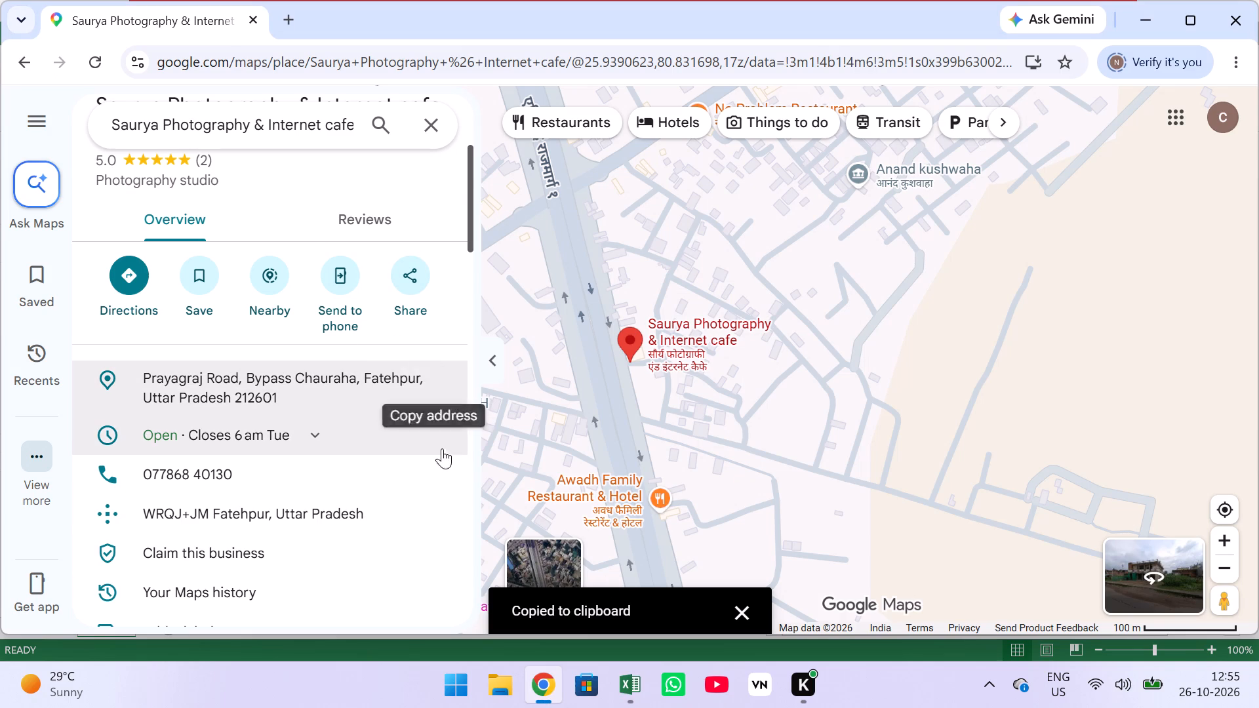
{"action": "left_click", "coordinate": [405, 473]}
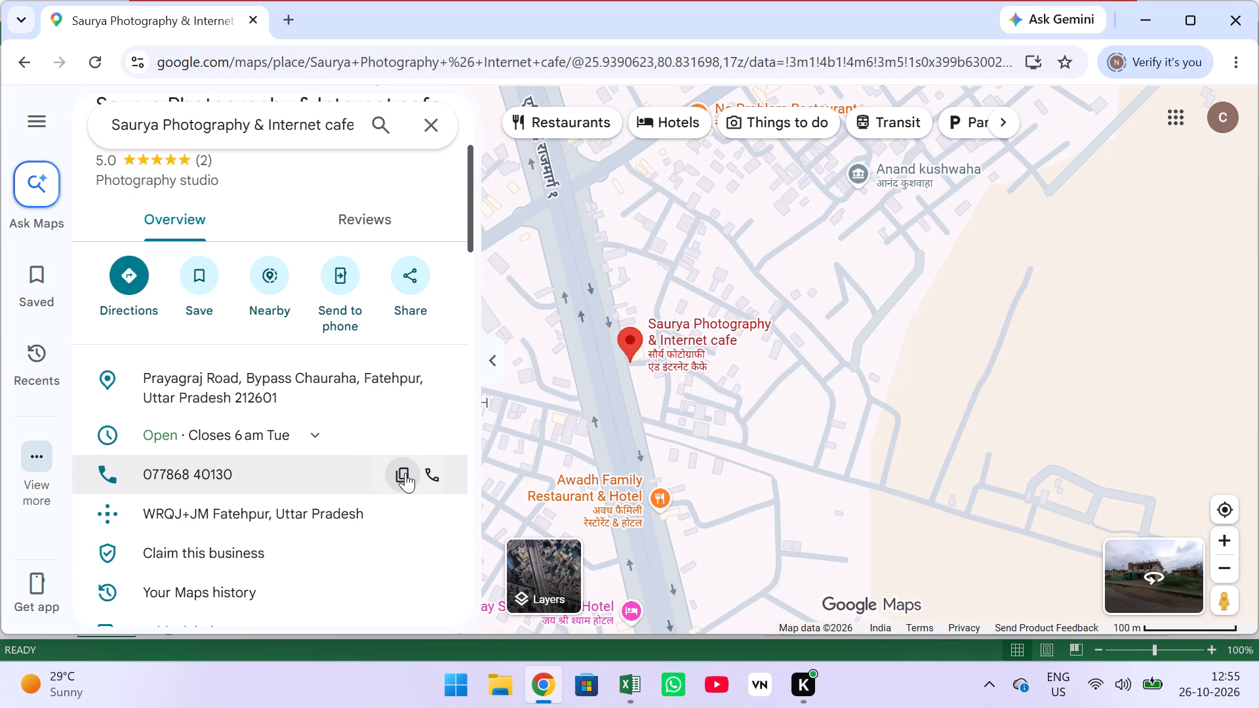
{"action": "key", "text": "alt+Tab"}
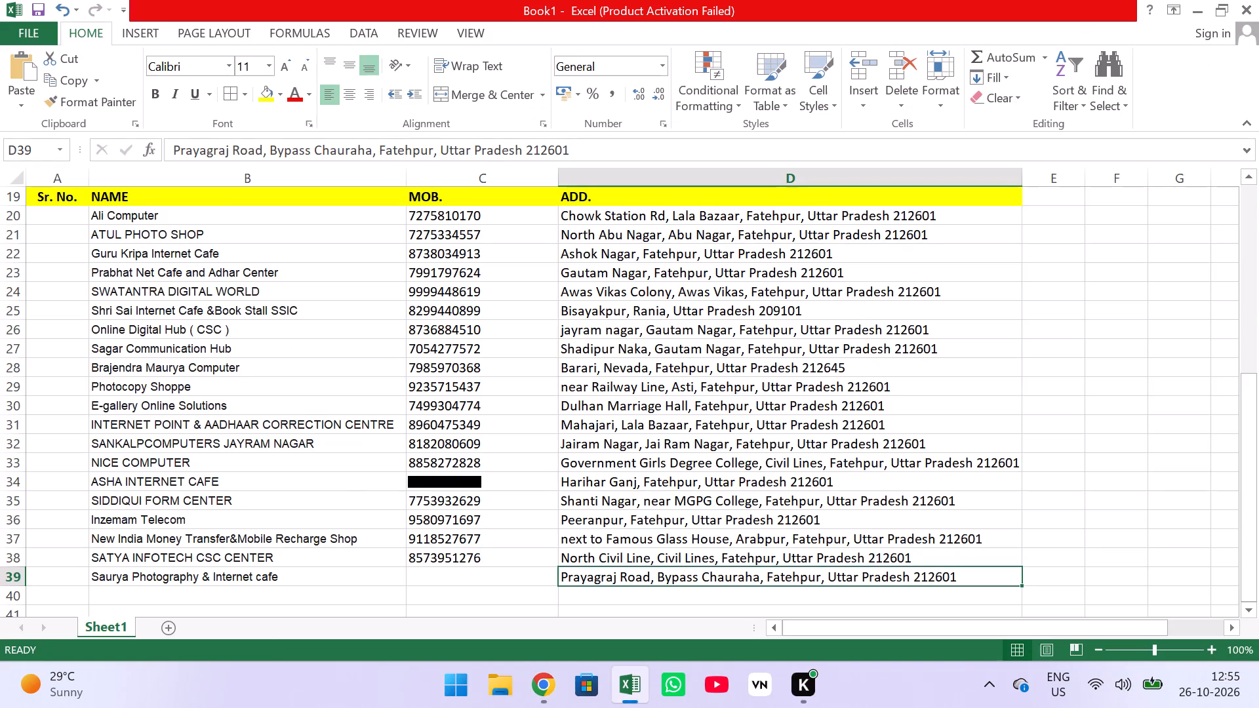
{"action": "left_click", "coordinate": [450, 576]}
{"action": "key", "text": "ctrl+v"}
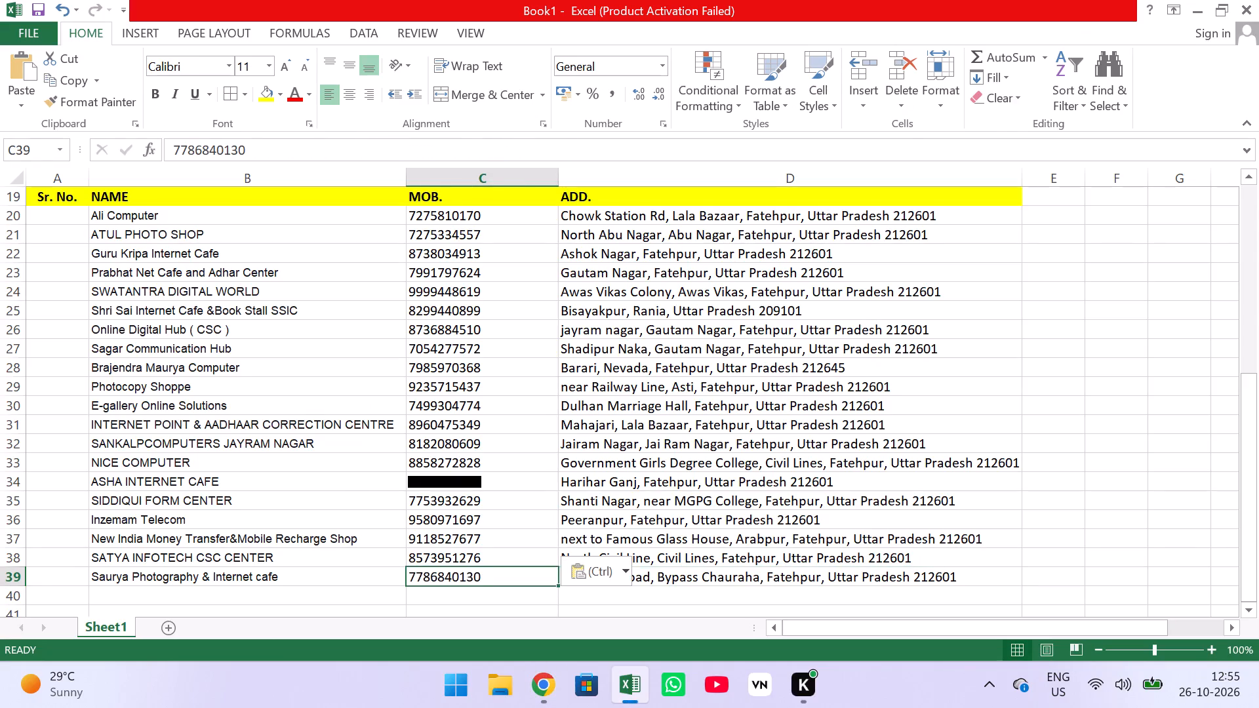
Copy the business name NKS Computers from its search listing in Chrome into the NAME column of row 40 in Excel.
{"action": "key", "text": "alt+Tab"}
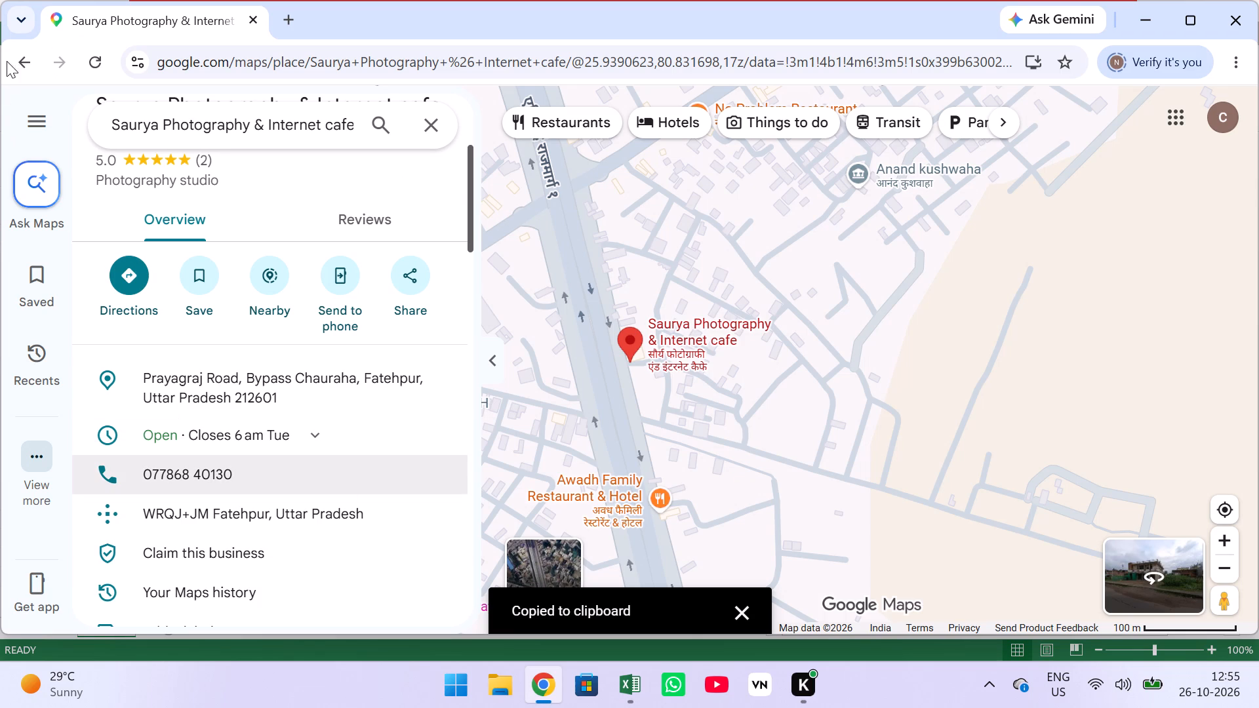
{"action": "left_click", "coordinate": [17, 59]}
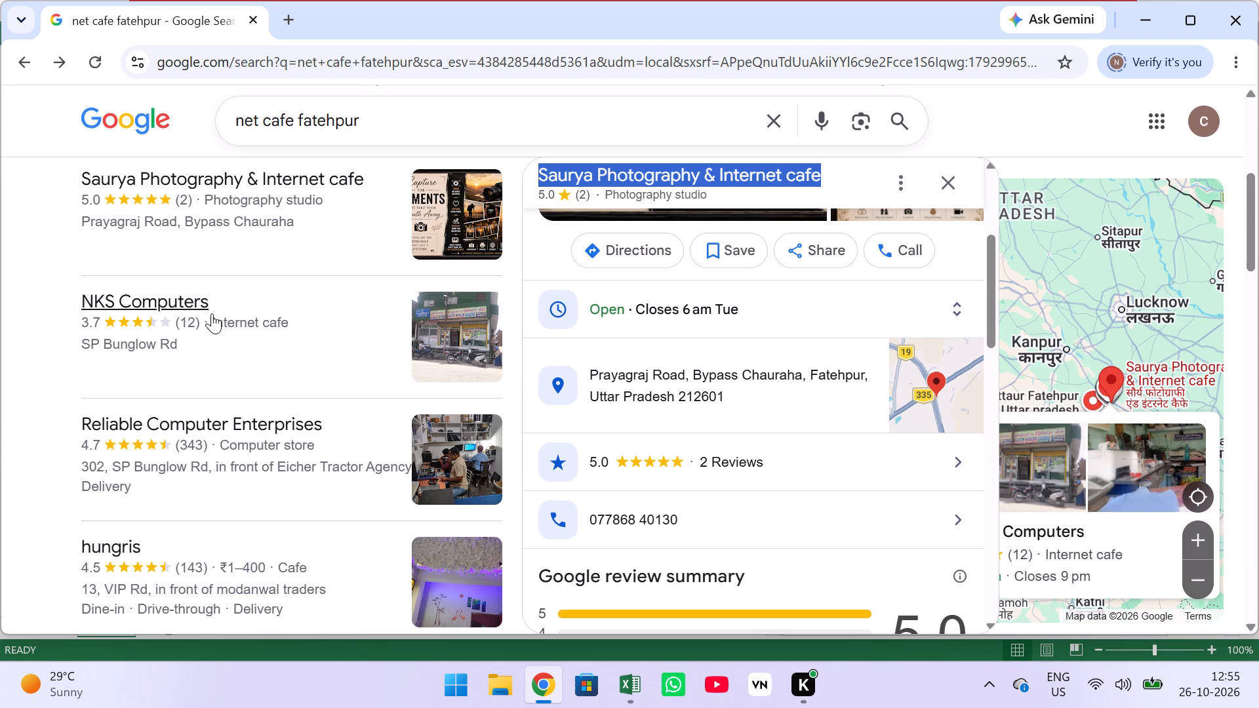
{"action": "left_click", "coordinate": [167, 298]}
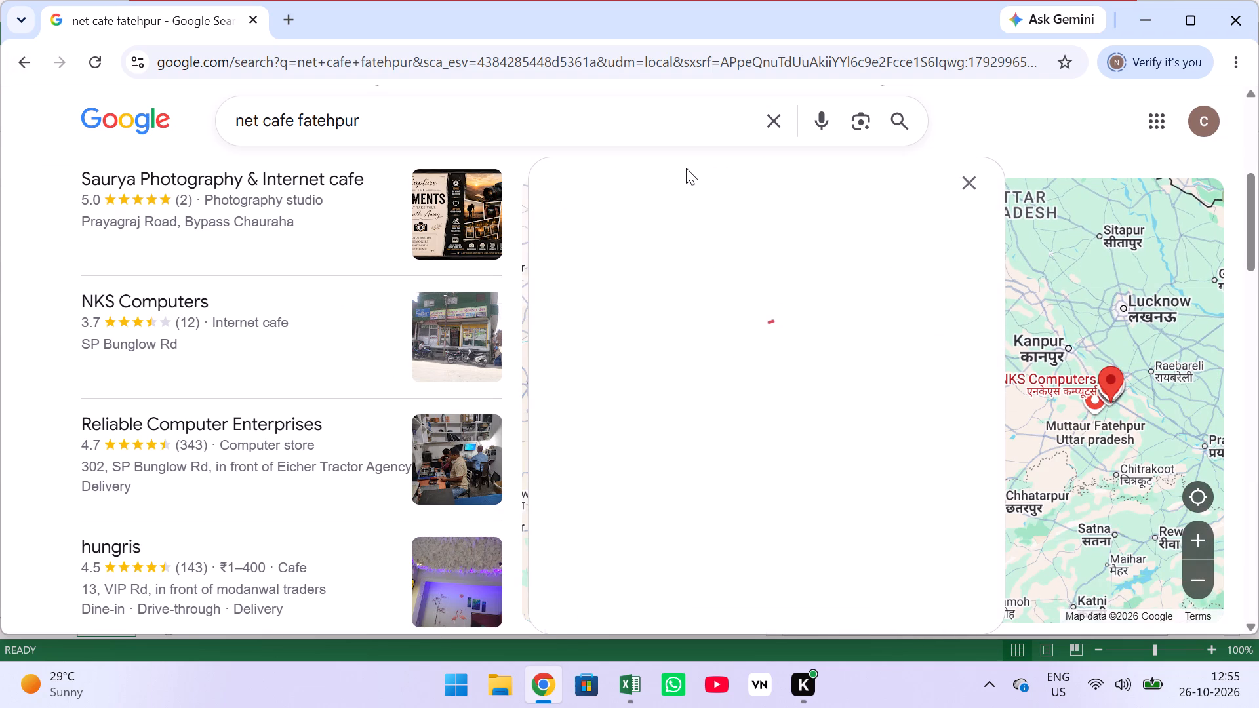
{"action": "left_click_drag", "start_coordinate": [686, 168], "coordinate": [547, 169]}
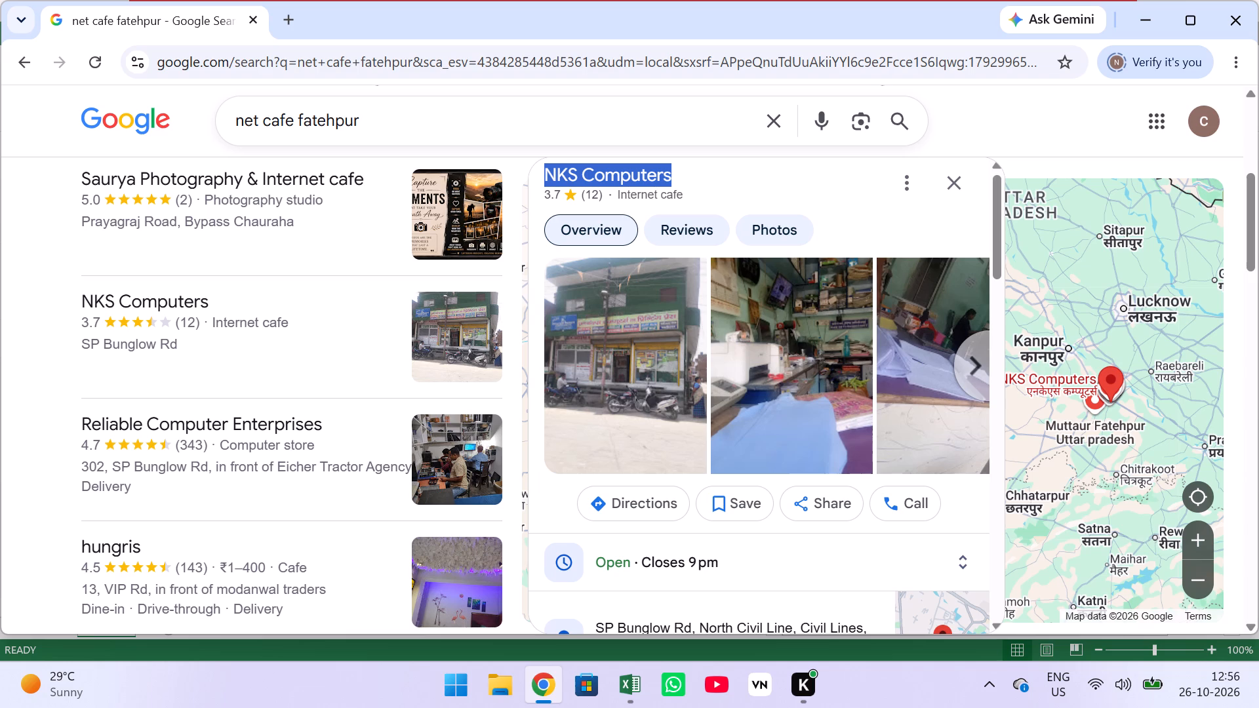
{"action": "key", "text": "ctrl+c"}
{"action": "key", "text": "alt+Tab"}
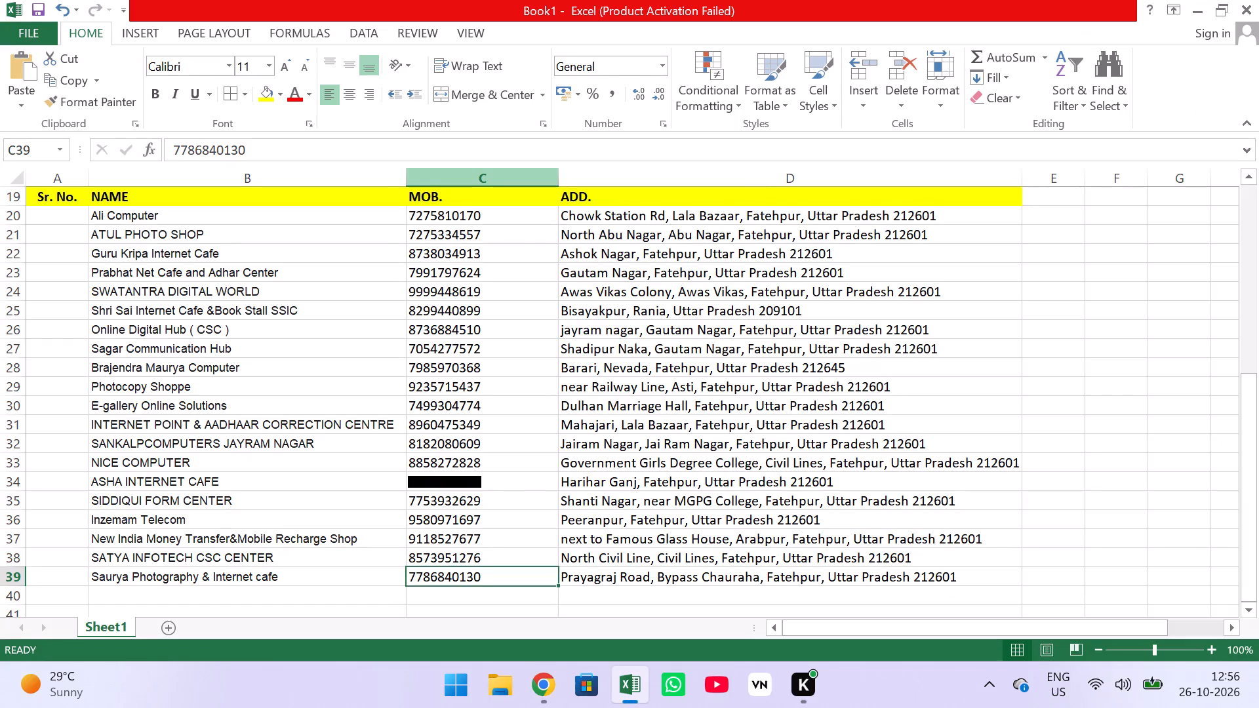
{"action": "left_click", "coordinate": [199, 594]}
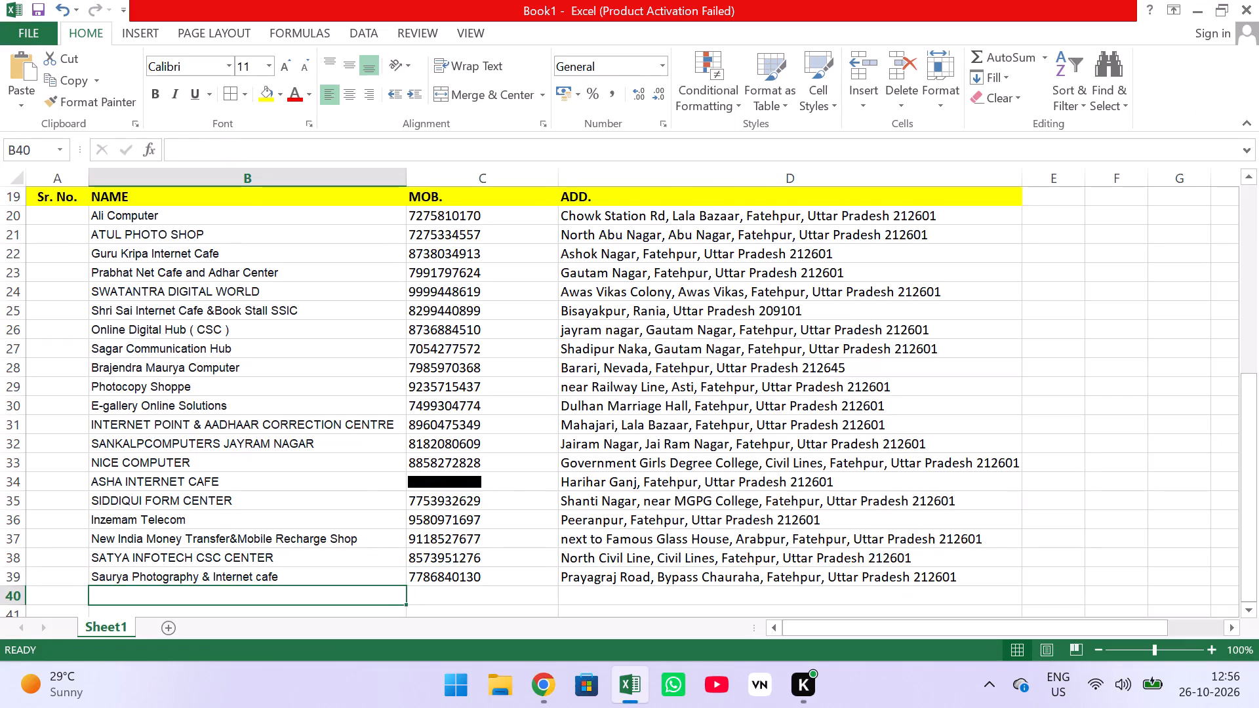
{"action": "key", "text": "ctrl+v"}
Copy NKS Computers' address from its Google Maps page in Chrome for the ADD. column of row 40 in Excel.
{"action": "key", "text": "alt+Tab"}
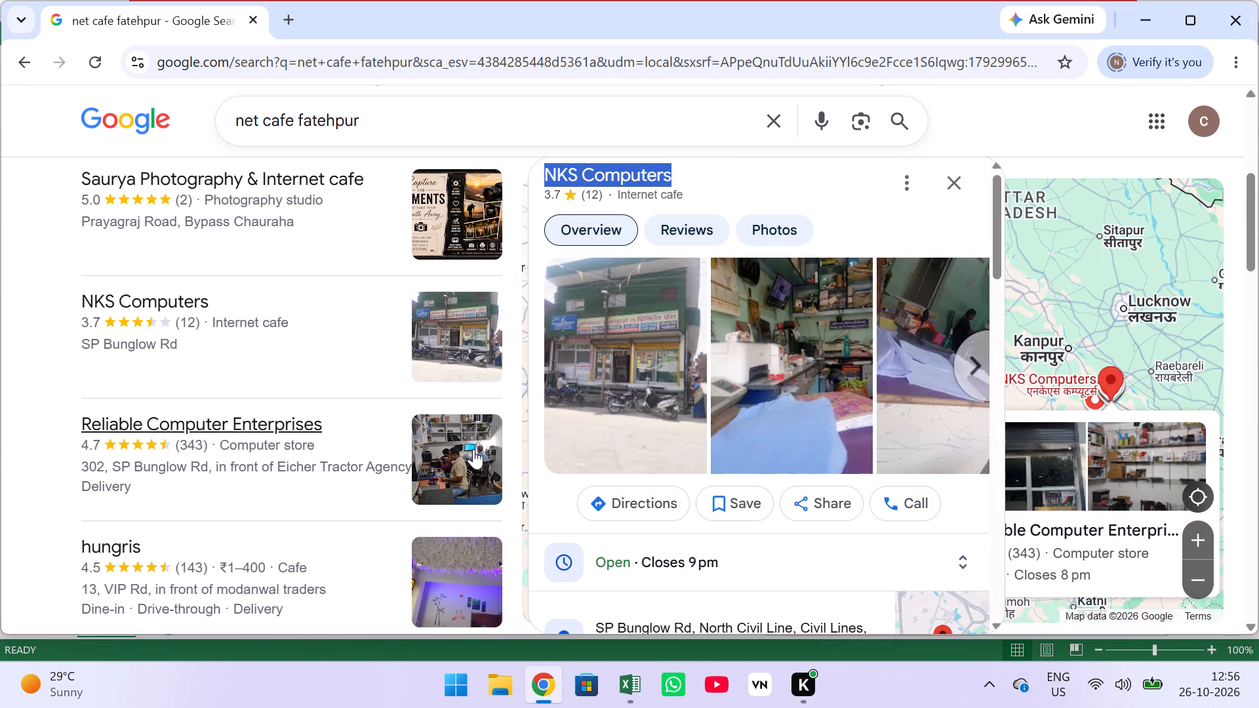
{"action": "scroll", "coordinate": [800, 534], "scroll_direction": "down", "scroll_amount": 3}
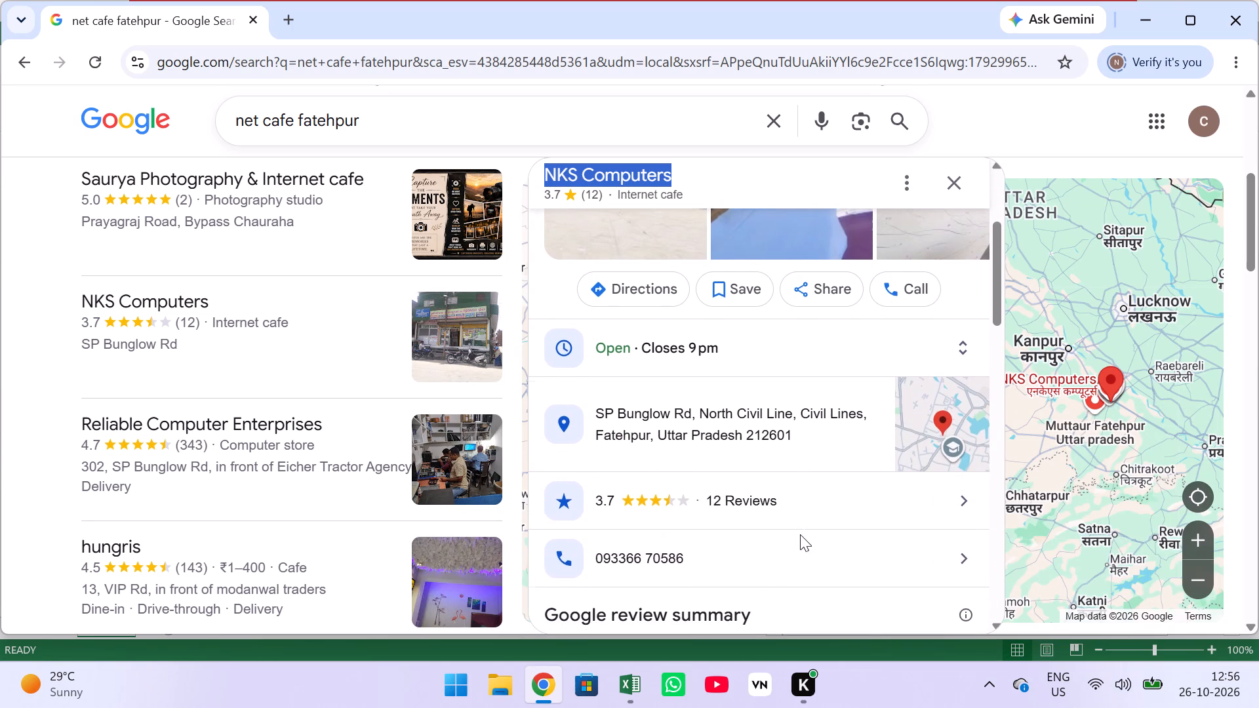
{"action": "left_click", "coordinate": [671, 398]}
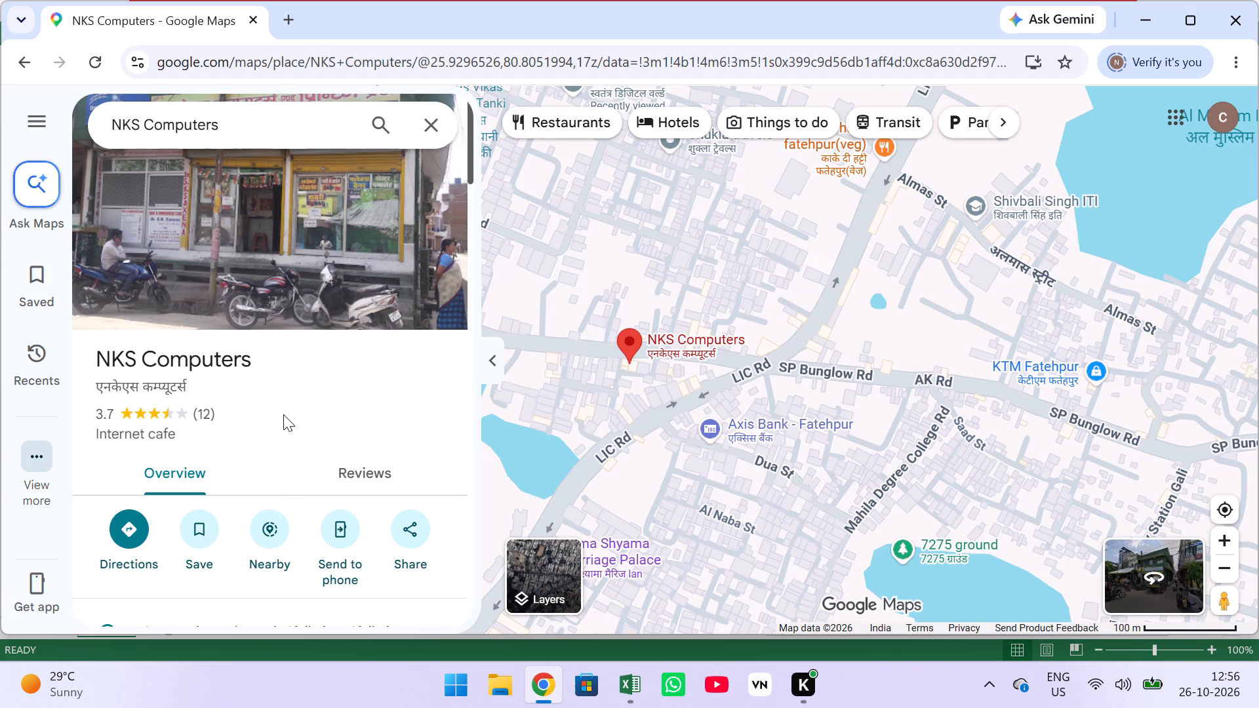
{"action": "scroll", "coordinate": [205, 426], "scroll_direction": "down", "scroll_amount": 4}
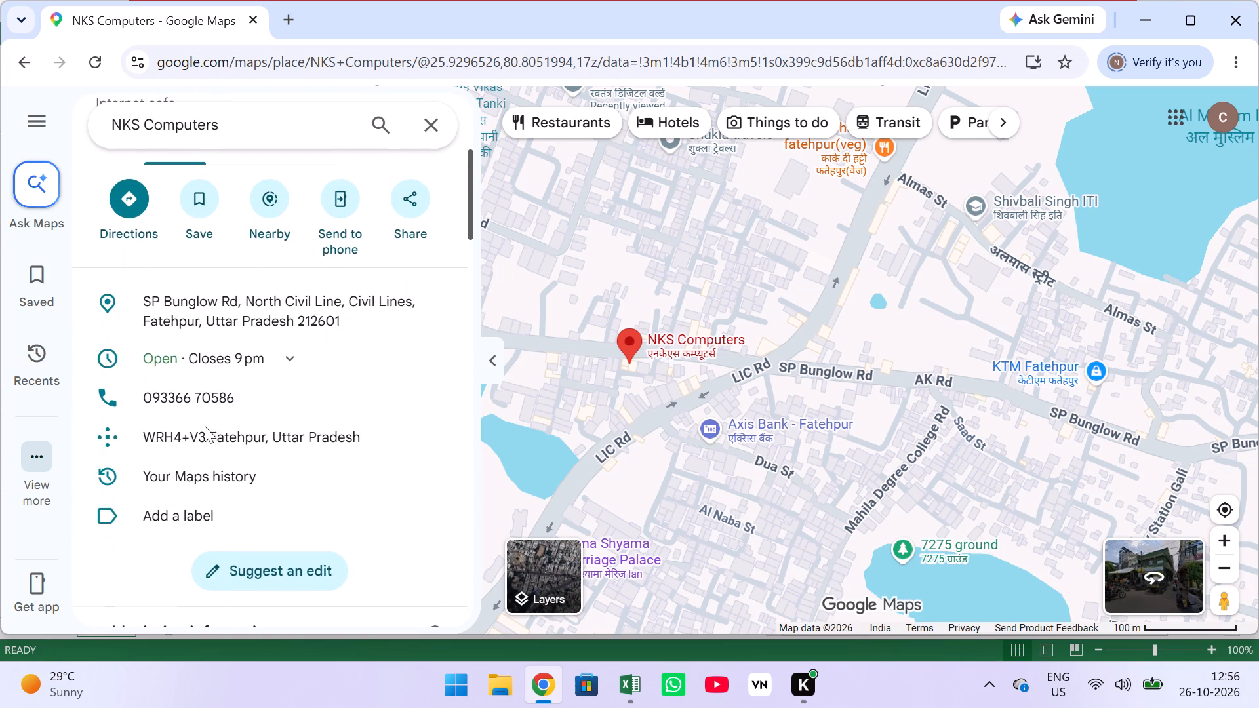
{"action": "left_click", "coordinate": [437, 311]}
{"action": "key", "text": "alt+Tab"}
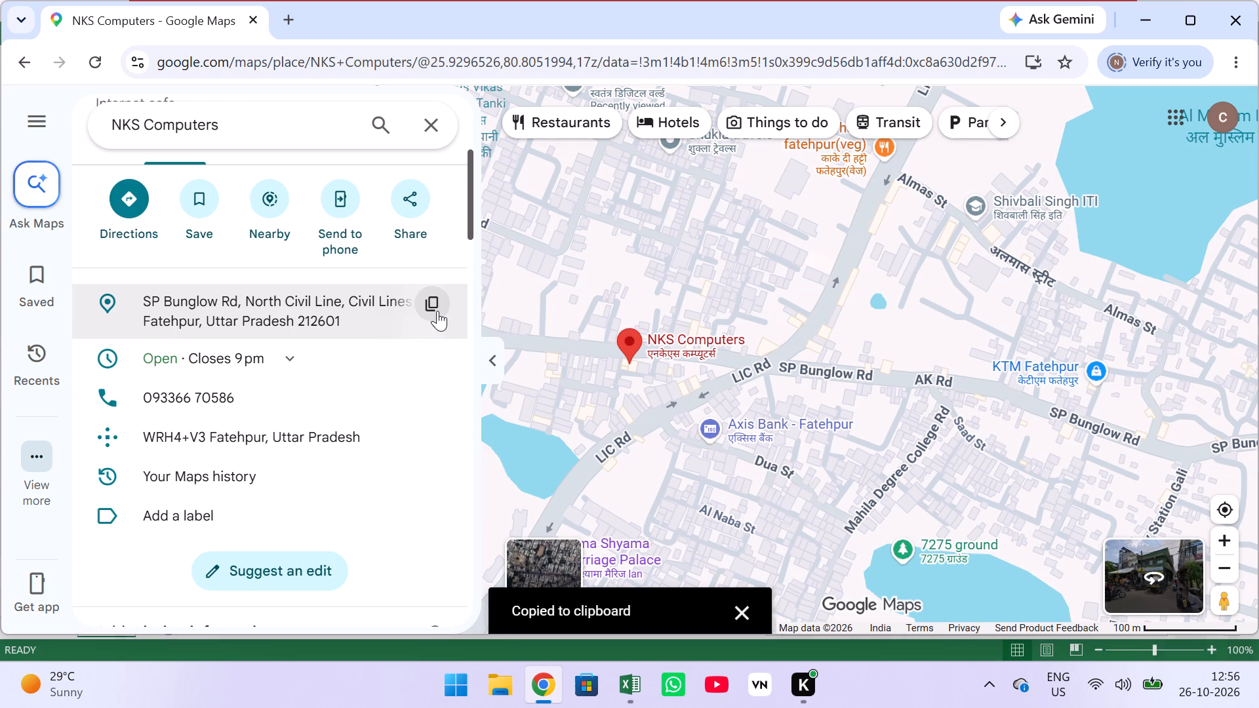
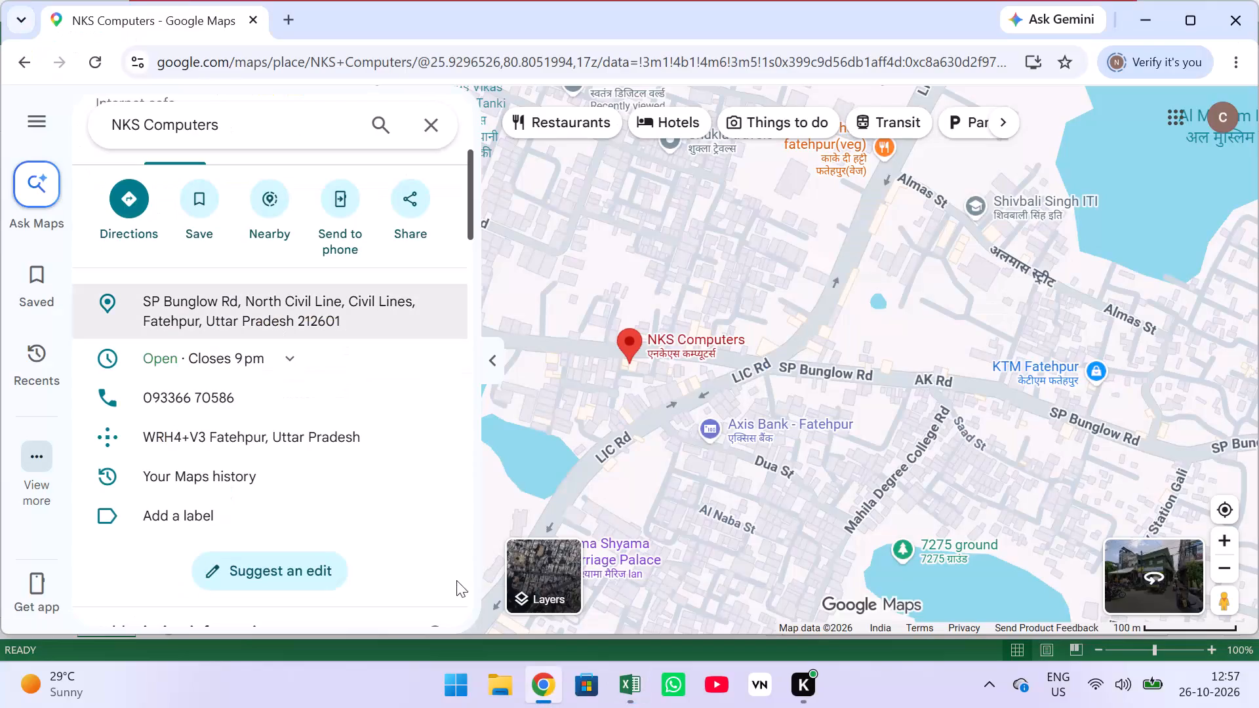
Copy NKS Computers' address from its Google Maps page into the ADD. column of row 40 in Excel and remove the leading "SP Bunglow Rd,".
{"action": "left_click", "coordinate": [431, 304]}
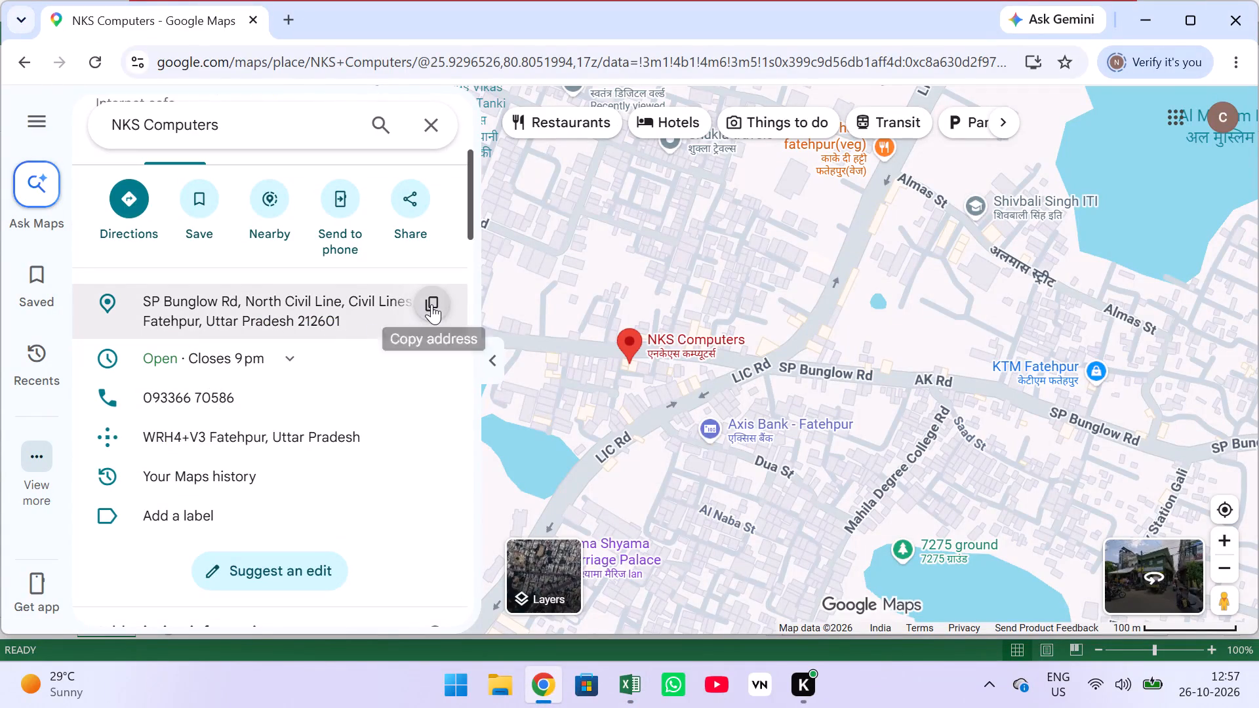
{"action": "key", "text": "alt+Tab"}
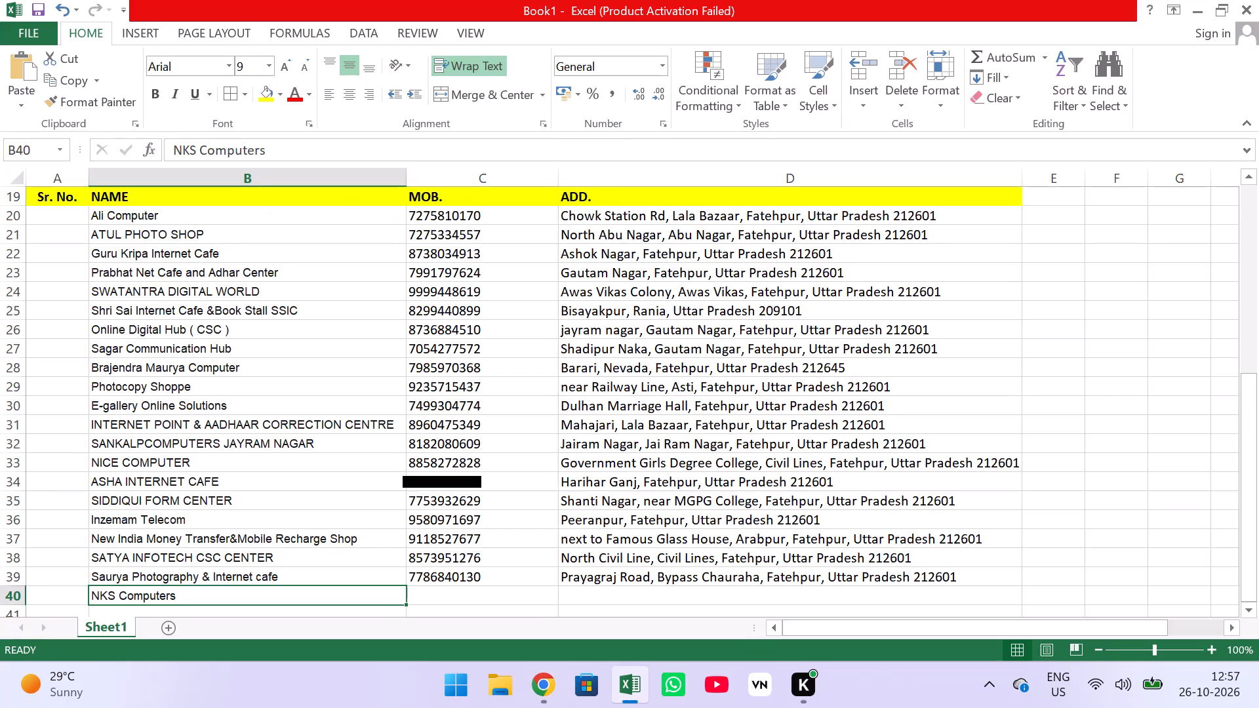
{"action": "left_click", "coordinate": [618, 602]}
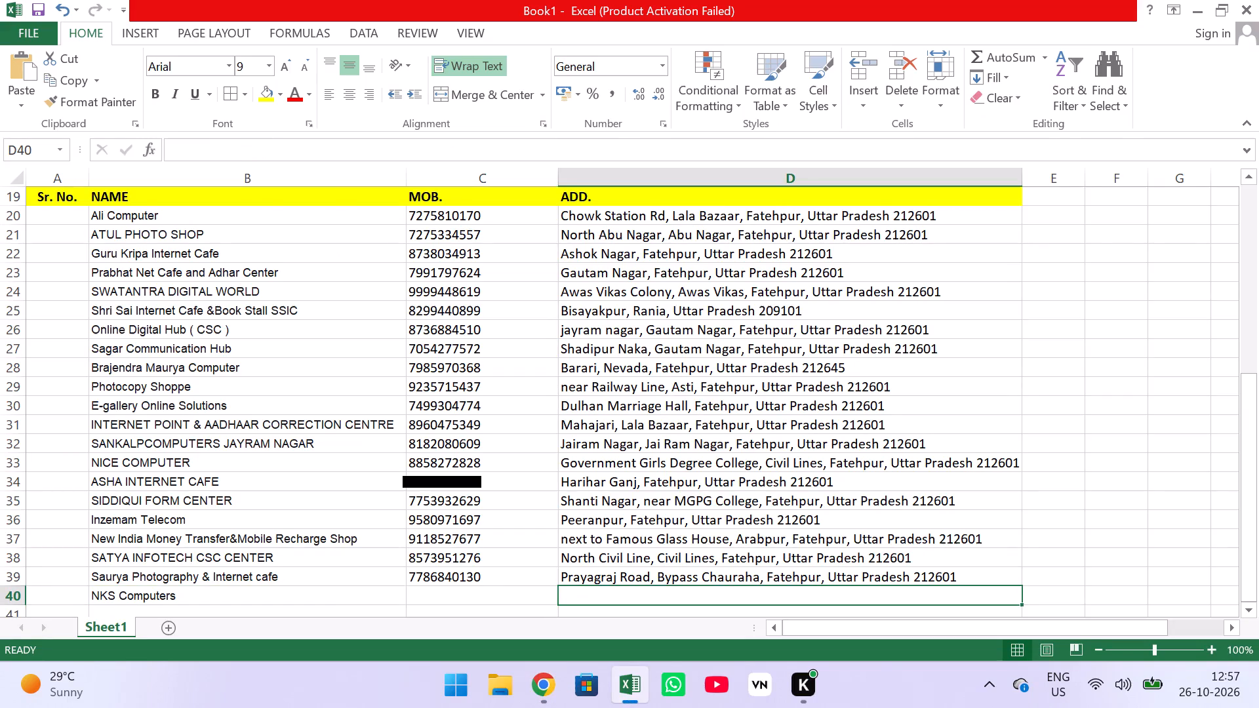
{"action": "key", "text": "ctrl+v"}
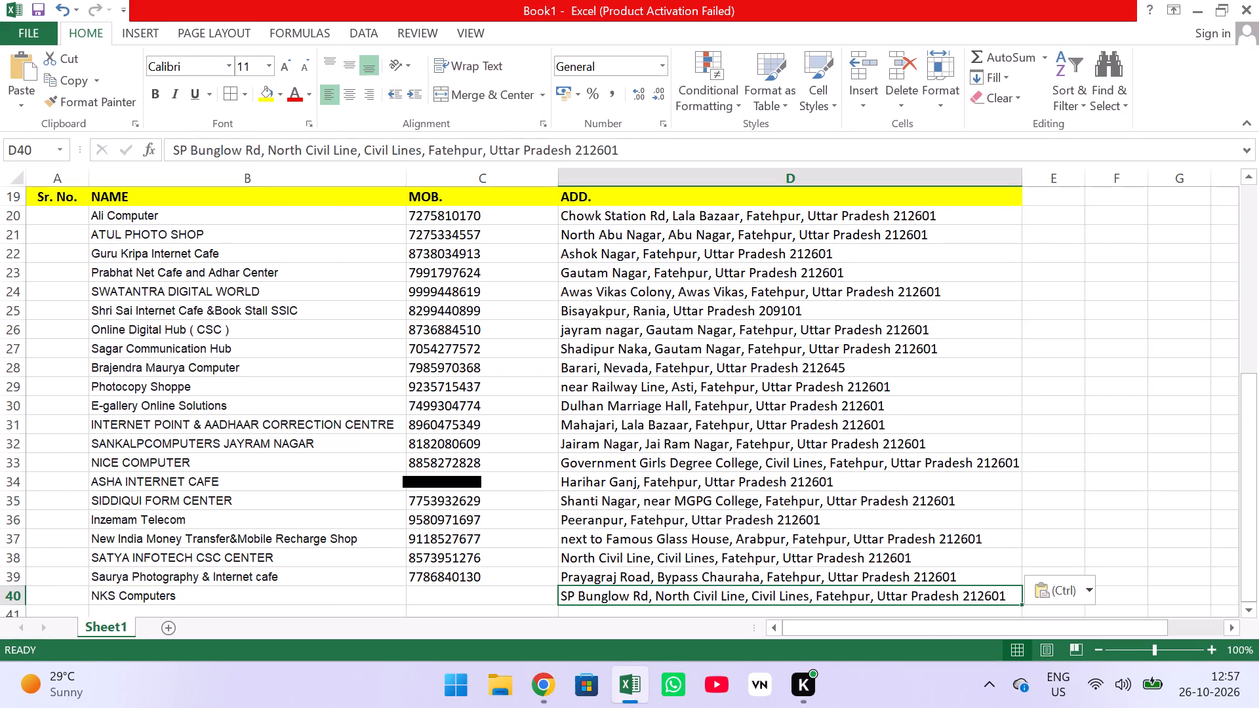
{"action": "left_click", "coordinate": [268, 149]}
{"action": "left_click_drag", "start_coordinate": [268, 149], "coordinate": [161, 149]}
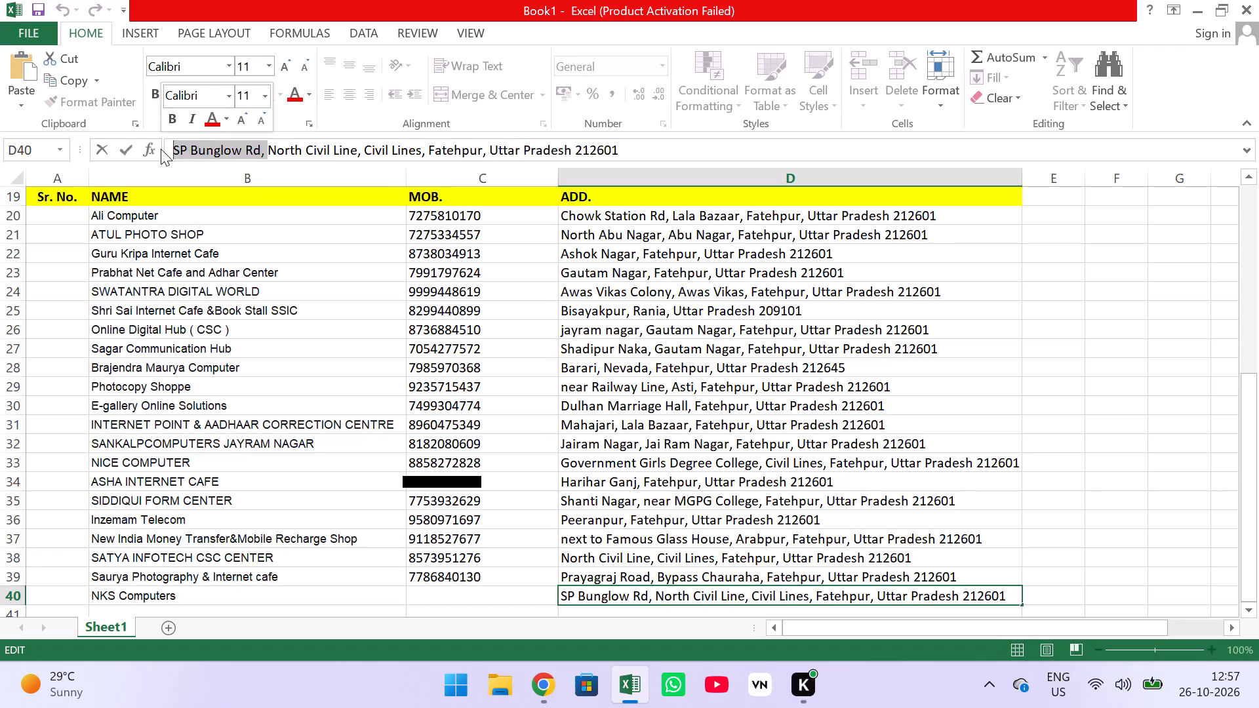
{"action": "key", "text": "BackSpace"}
Copy NKS Computers' phone number from its Google Maps page in Chrome into the MOB. column of row 40 in Excel.
{"action": "key", "text": "alt+Tab"}
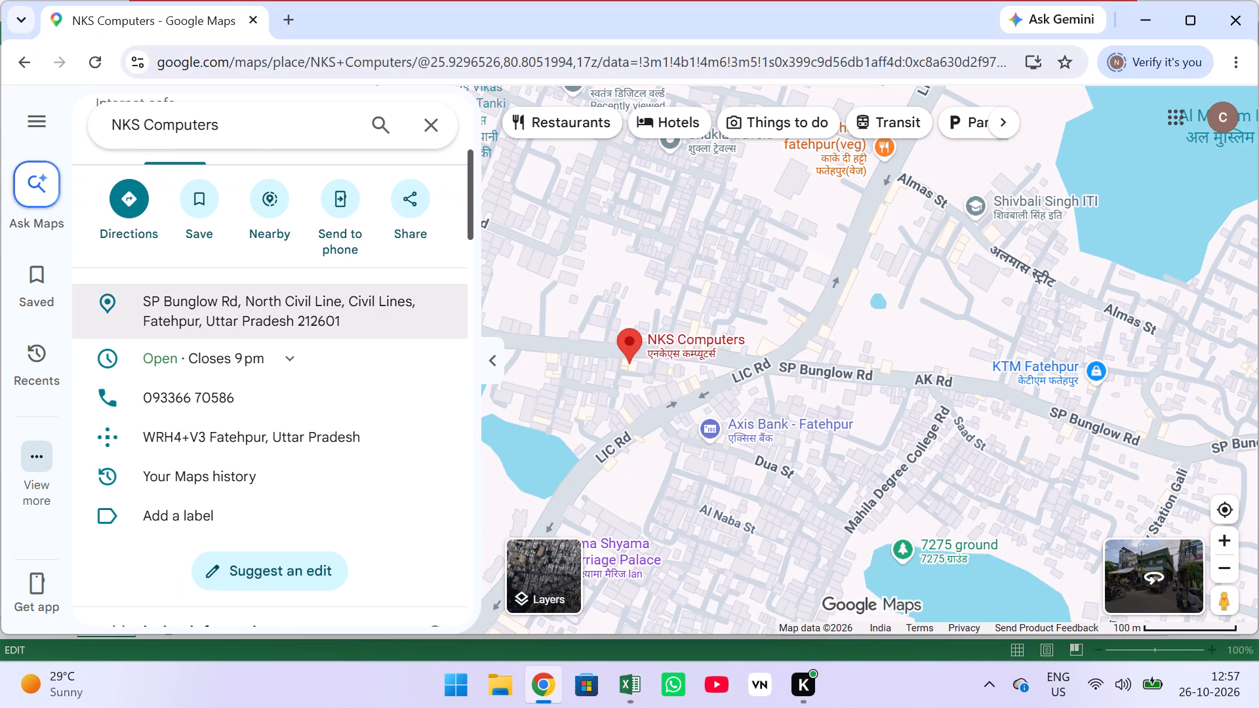
{"action": "left_click", "coordinate": [405, 392]}
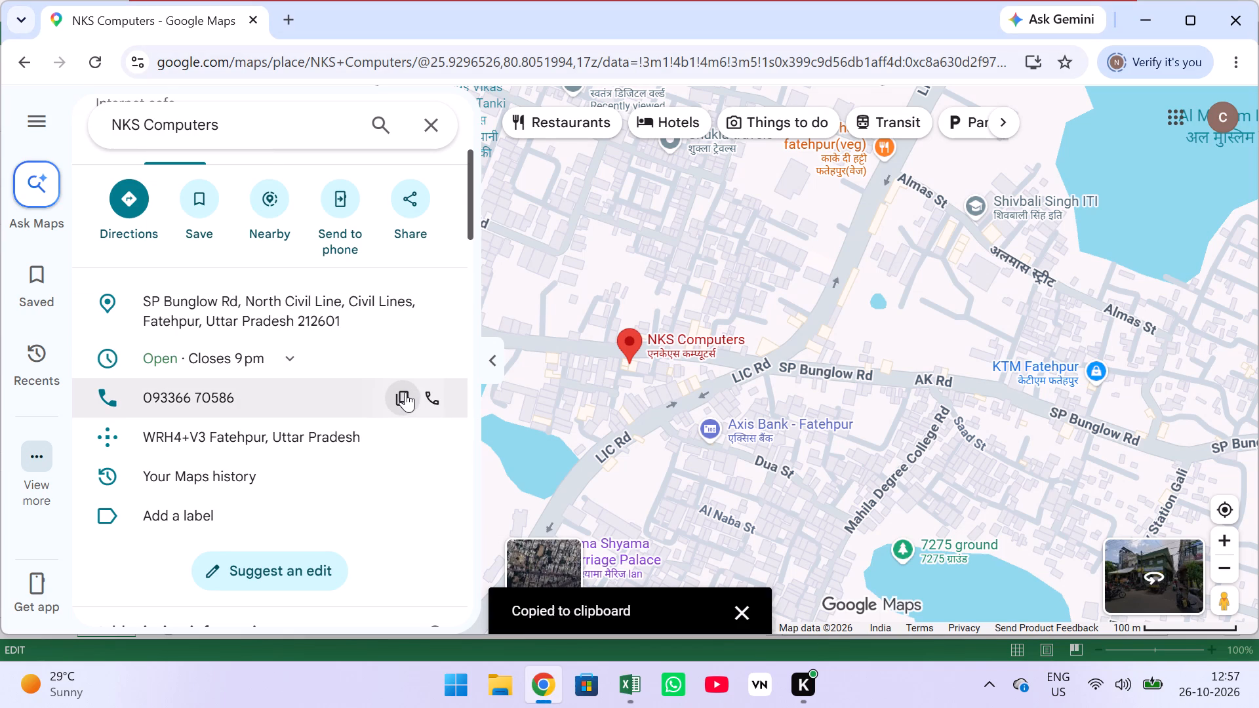
{"action": "key", "text": "alt+Tab"}
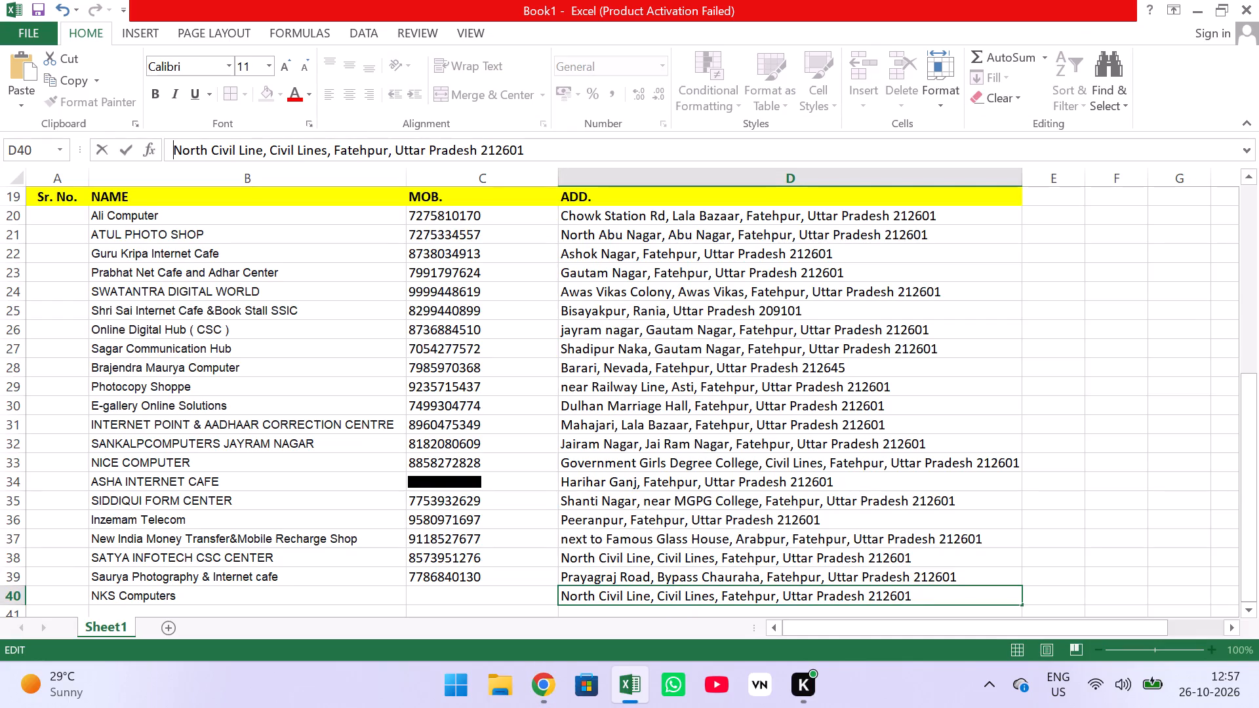
{"action": "left_click", "coordinate": [456, 603]}
{"action": "key", "text": "ctrl+v"}
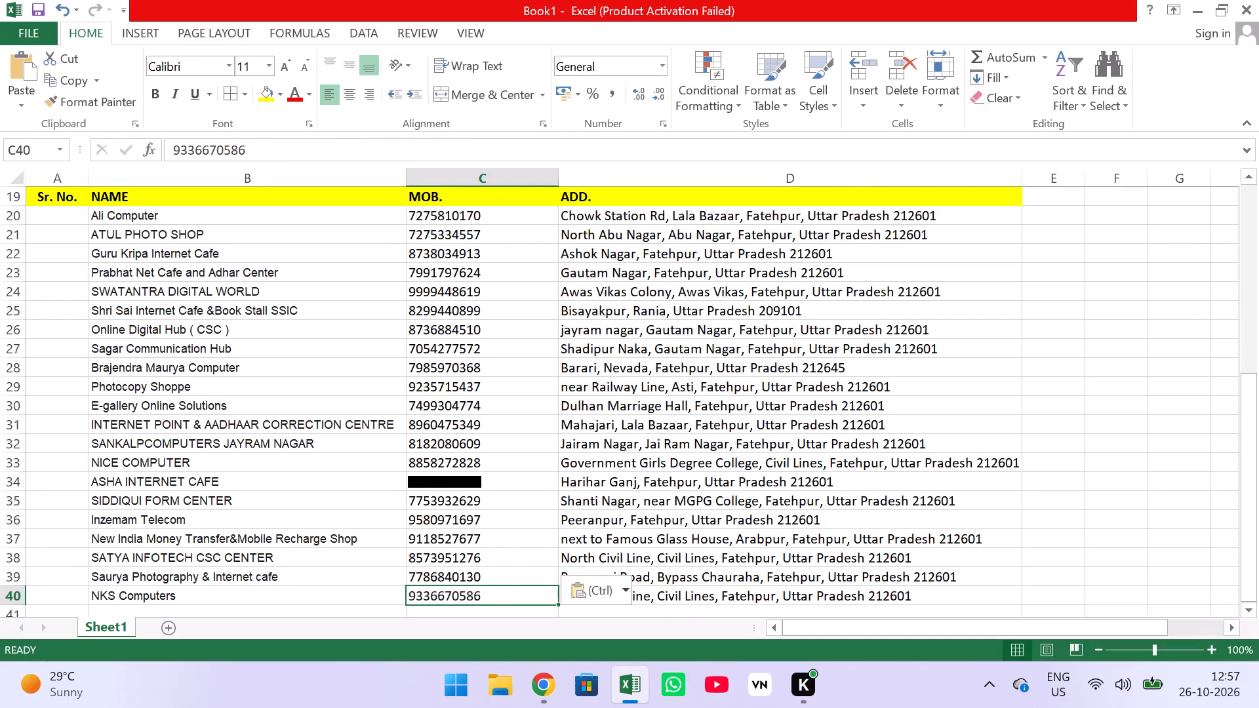
Copy the business name Reliable Computer Enterprises from its search listing in Chrome into the NAME column of row 41 in Excel.
{"action": "key", "text": "alt+Tab"}
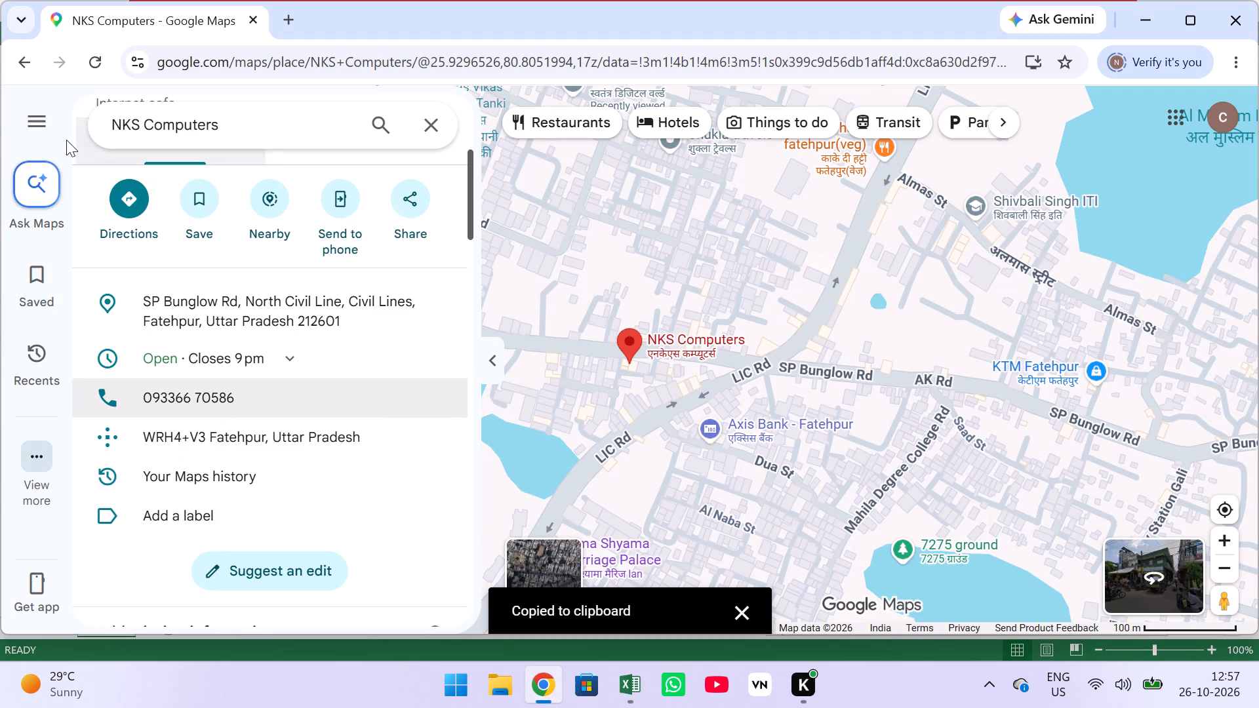
{"action": "left_click", "coordinate": [20, 65]}
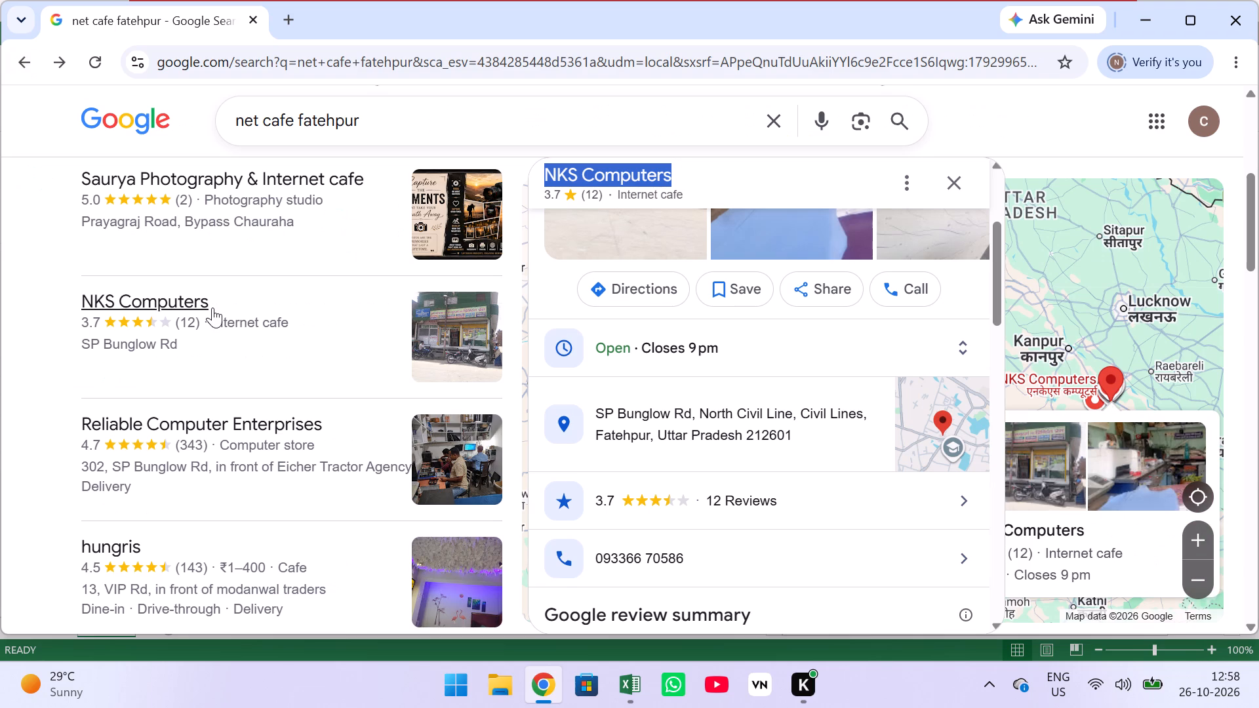
{"action": "left_click", "coordinate": [194, 427]}
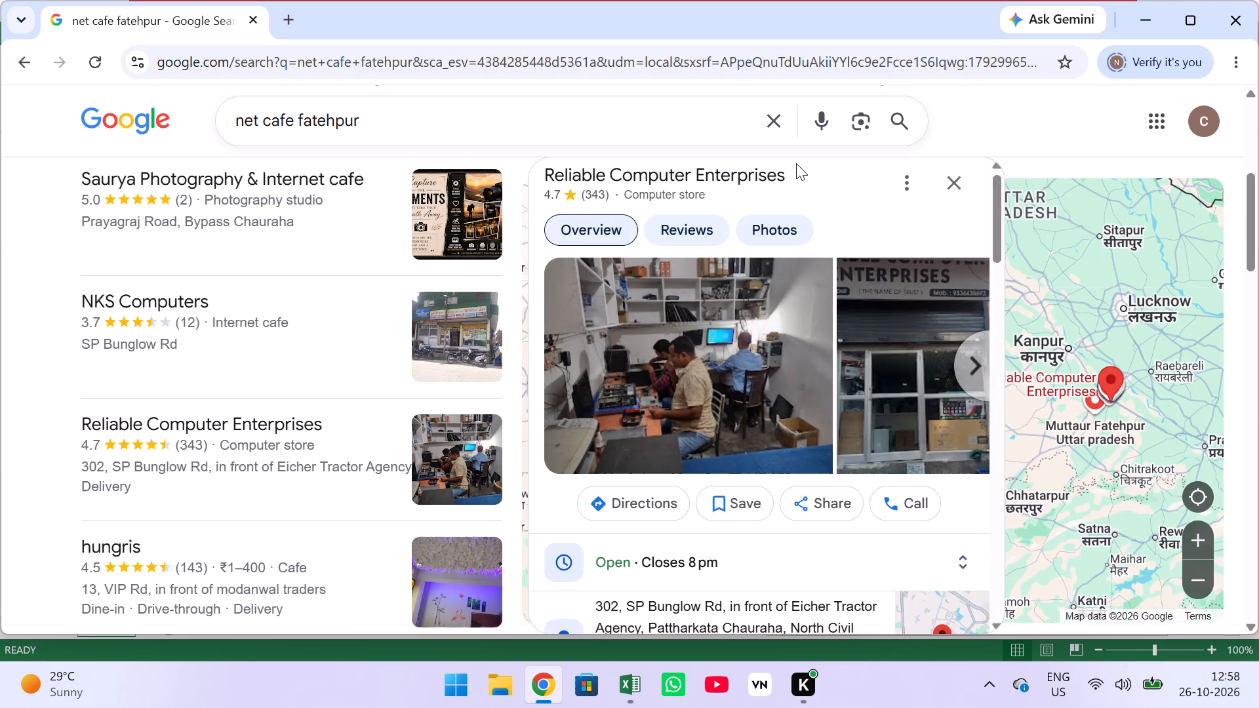
{"action": "left_click_drag", "start_coordinate": [796, 163], "coordinate": [548, 164]}
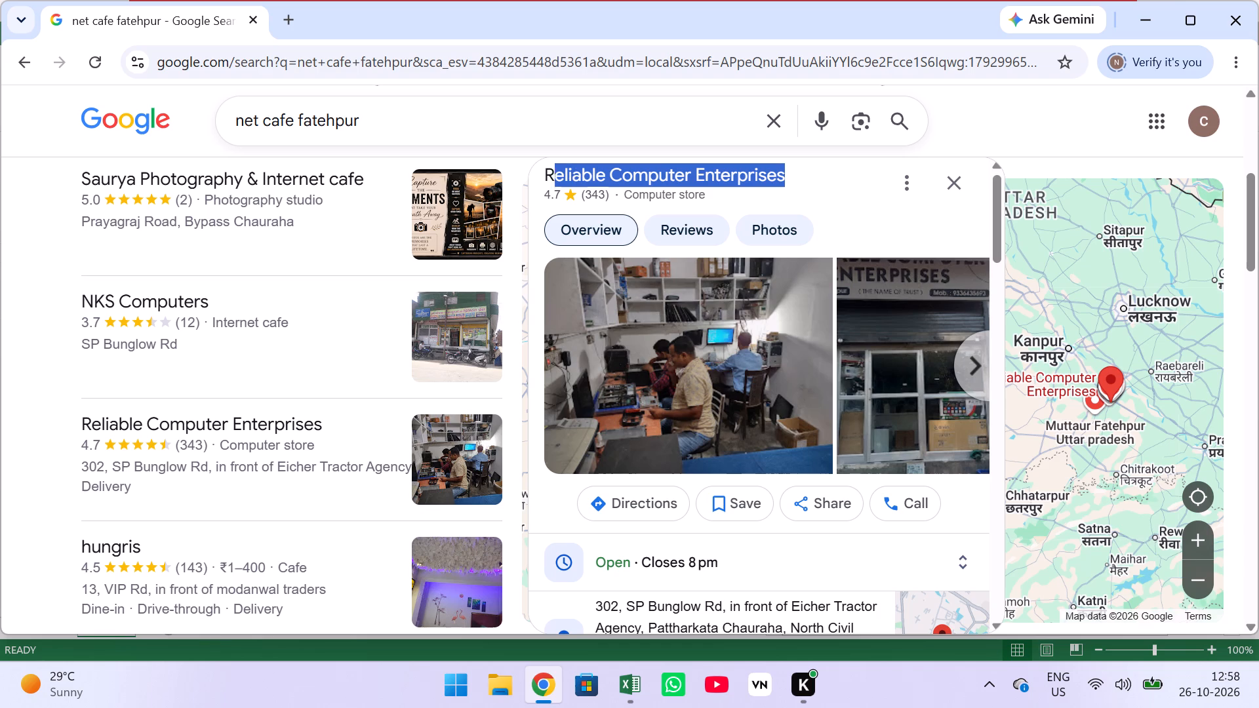
{"action": "left_click_drag", "start_coordinate": [548, 164], "coordinate": [539, 164]}
{"action": "key", "text": "ctrl+c"}
{"action": "key", "text": "alt+Tab"}
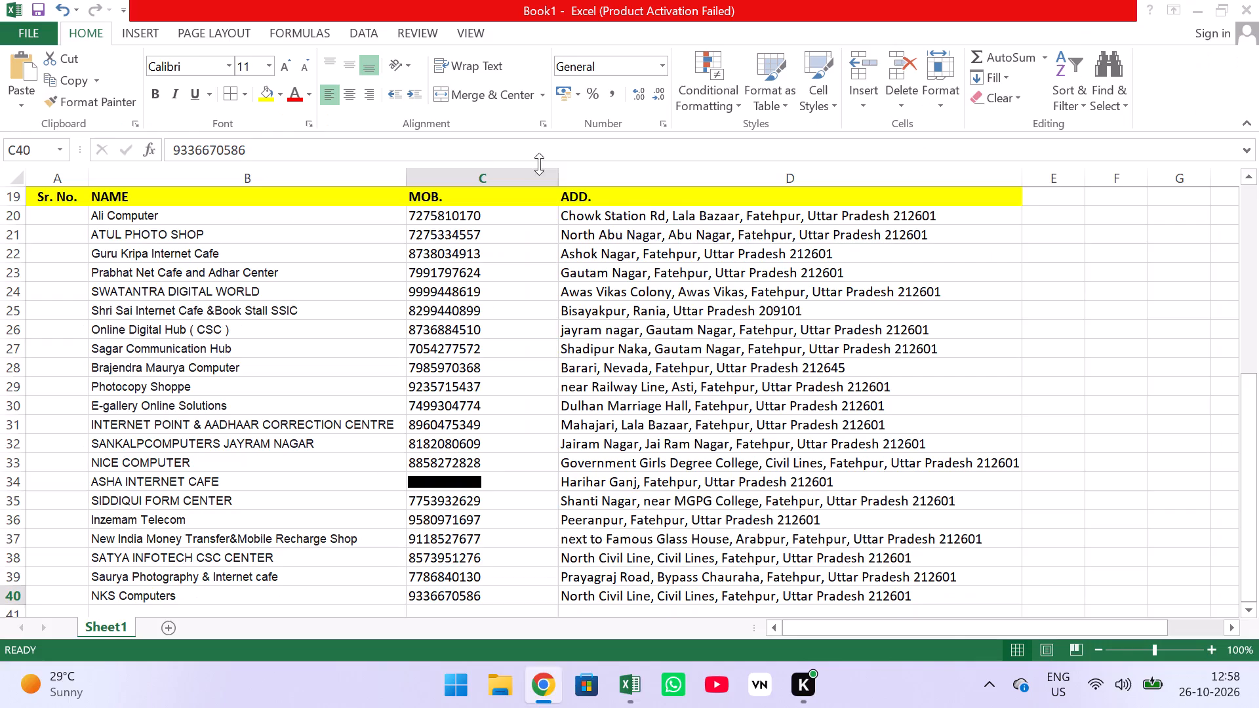
{"action": "scroll", "coordinate": [444, 486], "scroll_direction": "down", "scroll_amount": 4}
{"action": "scroll", "coordinate": [444, 486], "scroll_direction": "up", "scroll_amount": 1}
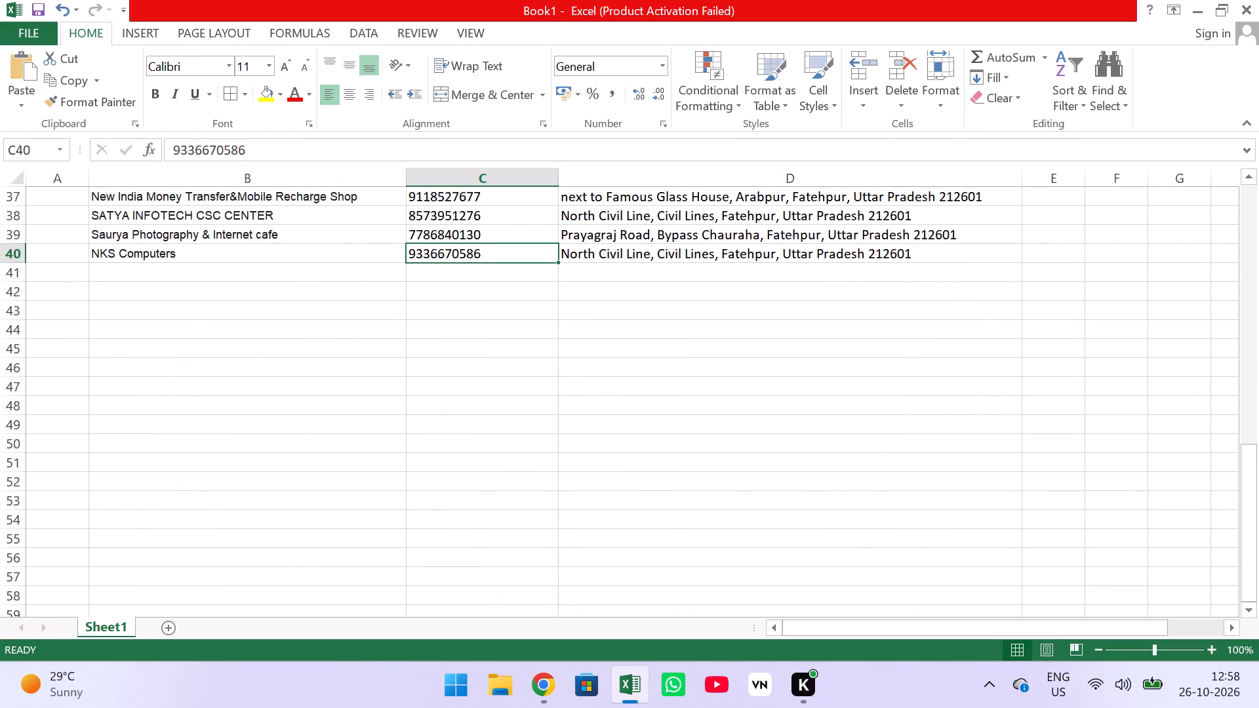
{"action": "left_click", "coordinate": [165, 273]}
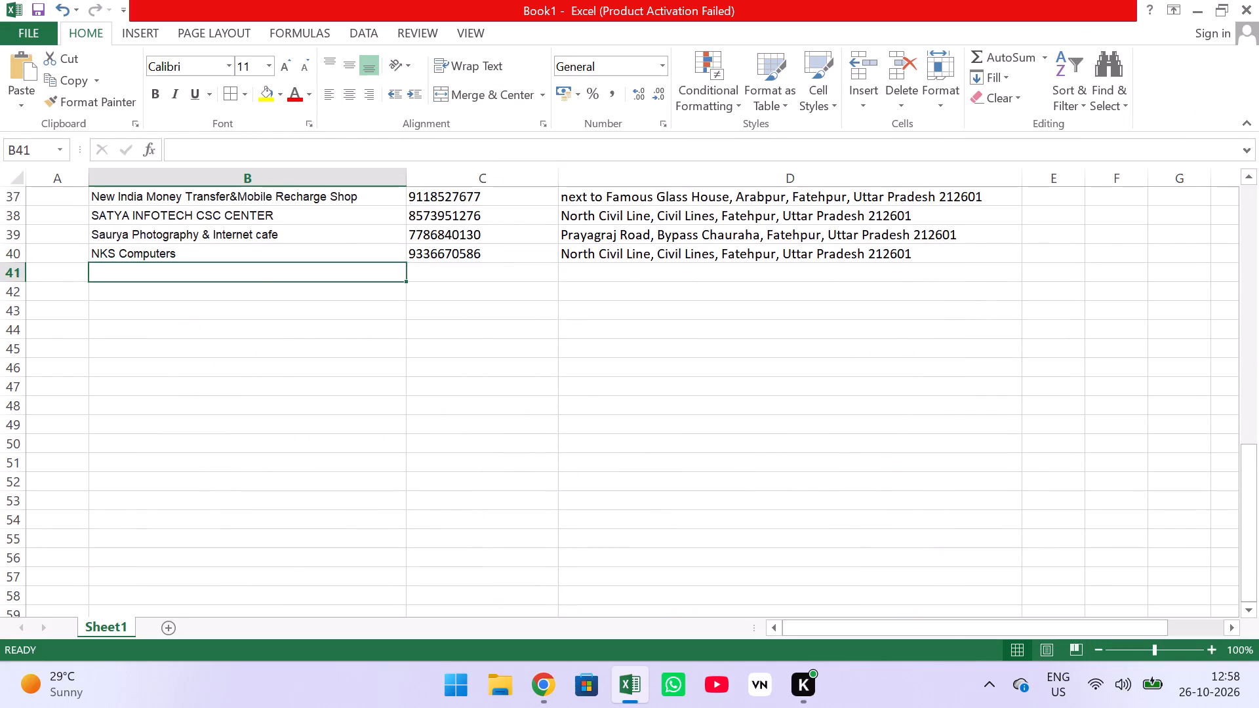
{"action": "key", "text": "ctrl+v"}
Copy Reliable Computer Enterprises' address from its Google Maps page in Chrome into the ADD. column of row 41 in Excel.
{"action": "key", "text": "alt+Tab"}
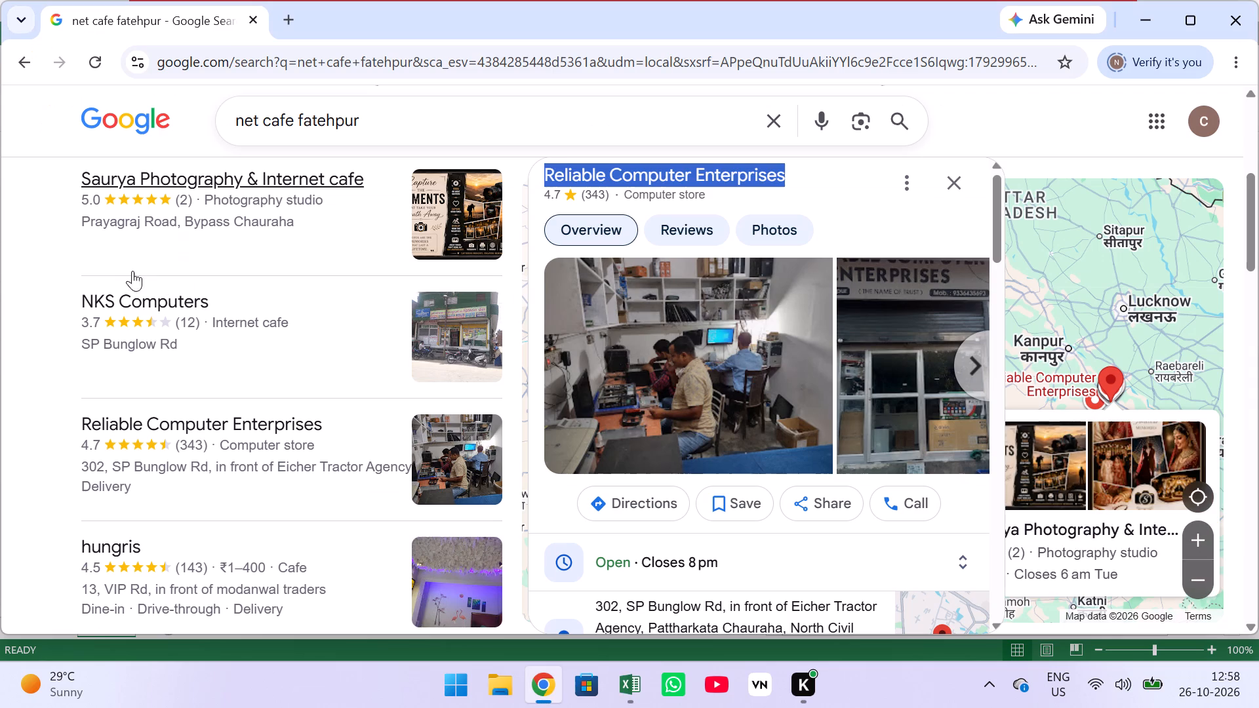
{"action": "scroll", "coordinate": [665, 482], "scroll_direction": "down", "scroll_amount": 2}
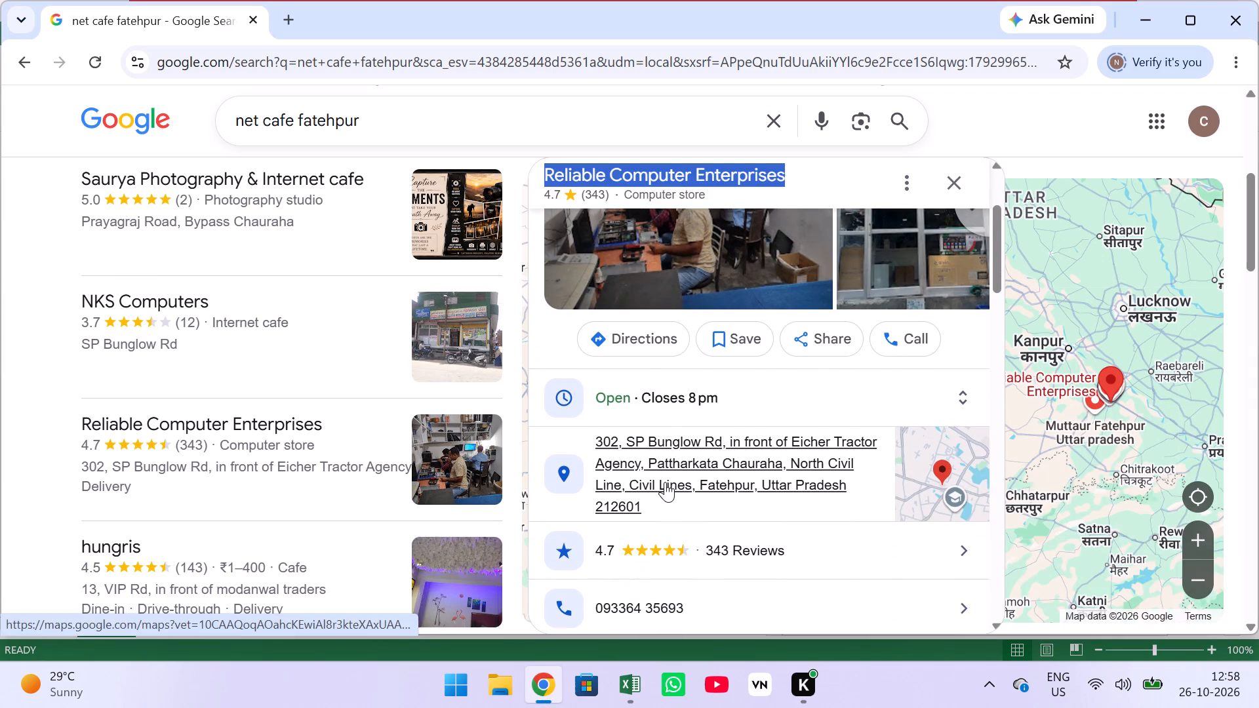
{"action": "left_click", "coordinate": [665, 482]}
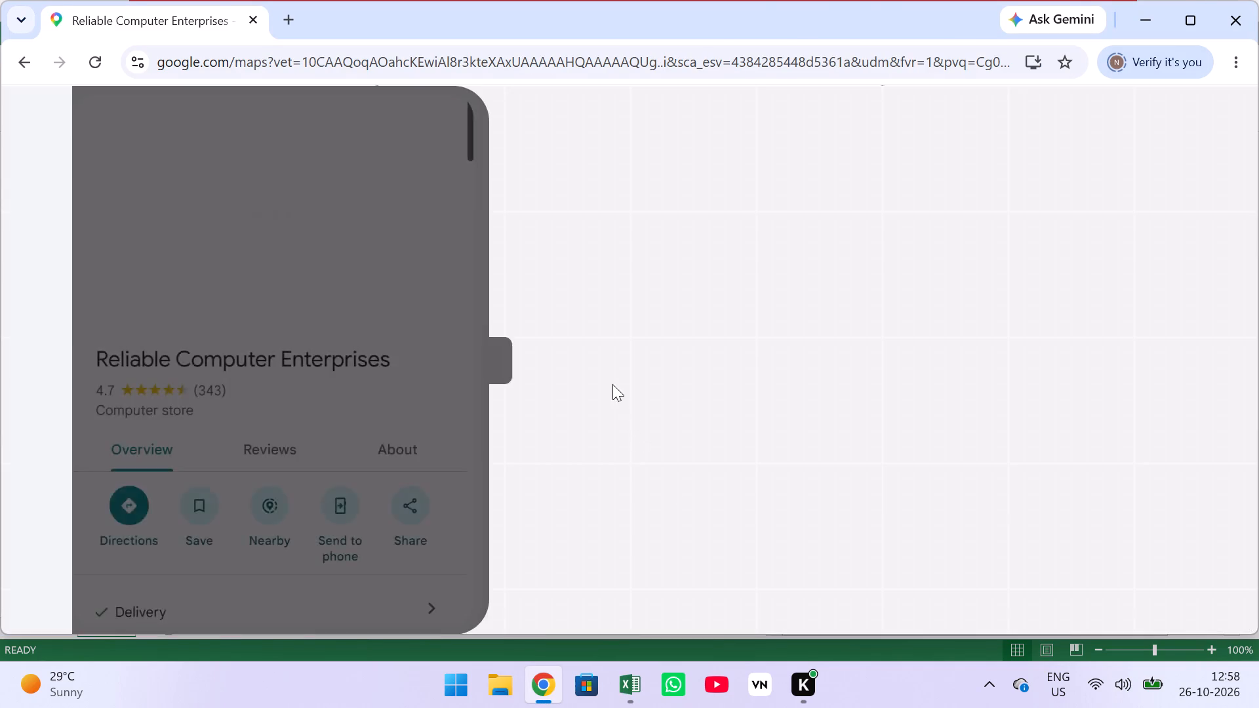
{"action": "scroll", "coordinate": [308, 528], "scroll_direction": "down", "scroll_amount": 2}
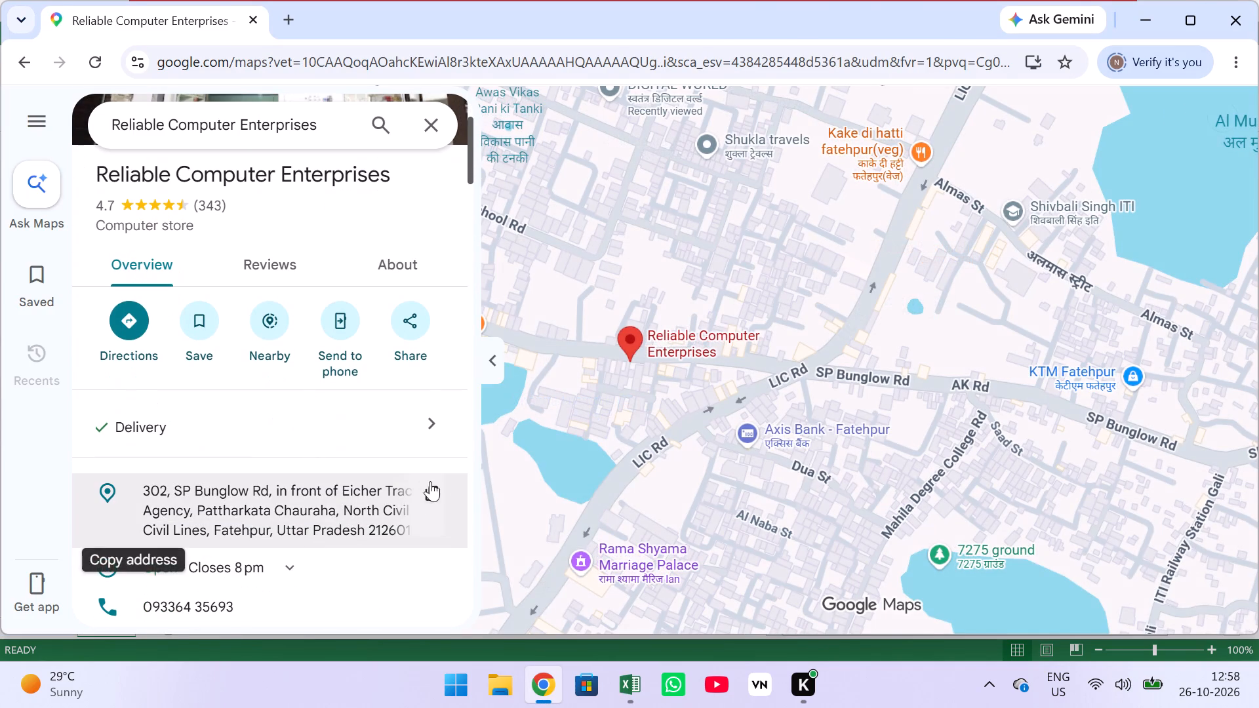
{"action": "left_click", "coordinate": [438, 486]}
{"action": "key", "text": "alt+Tab"}
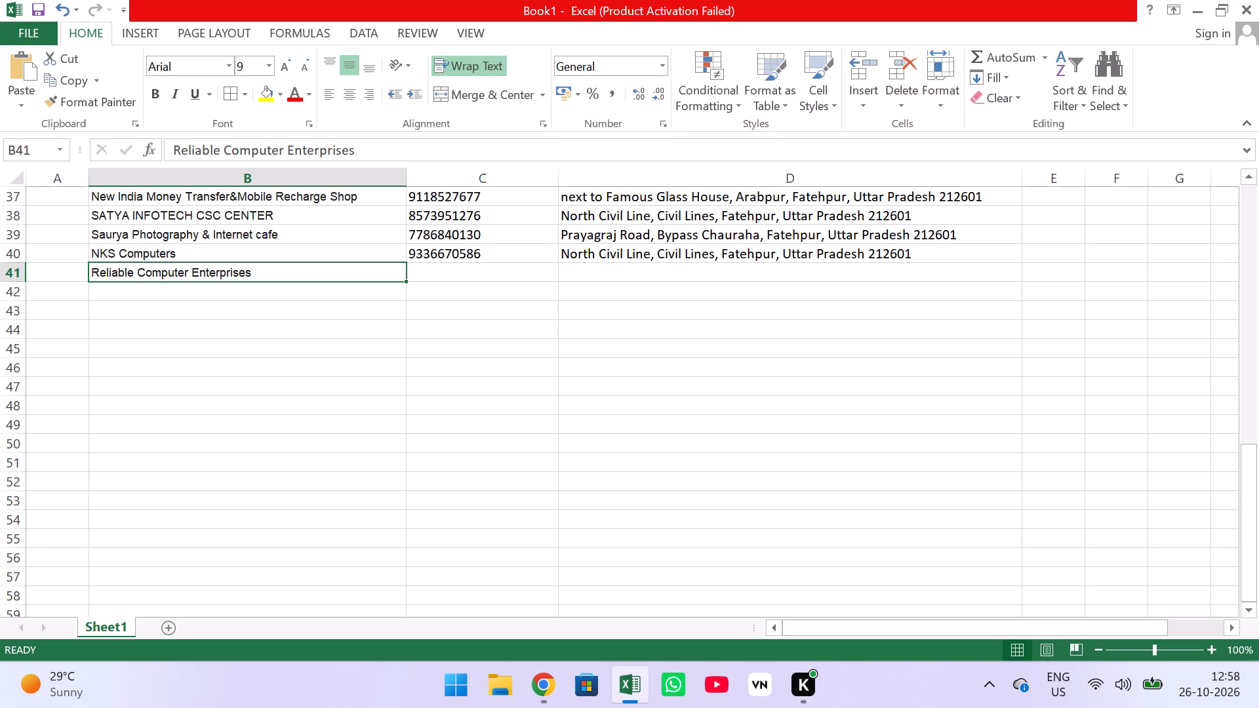
{"action": "left_click", "coordinate": [687, 273]}
{"action": "key", "text": "ctrl+v"}
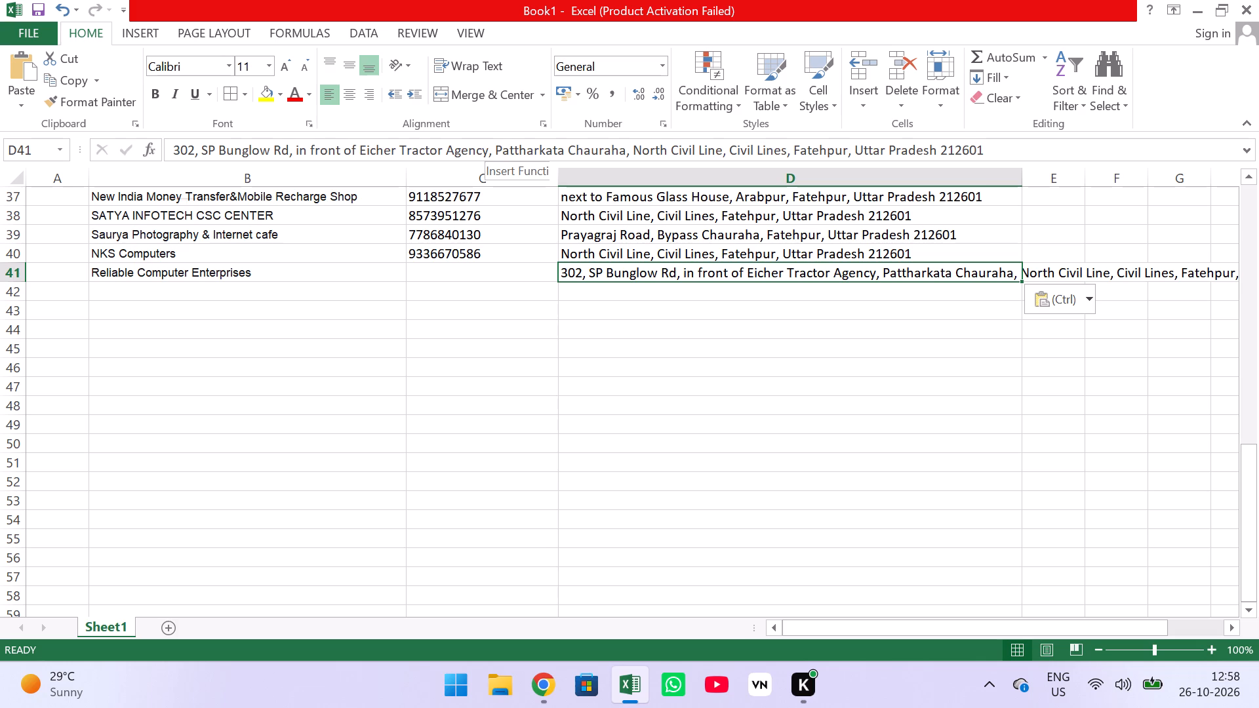
{"action": "left_click", "coordinate": [494, 151]}
{"action": "left_click_drag", "start_coordinate": [494, 151], "coordinate": [214, 126]}
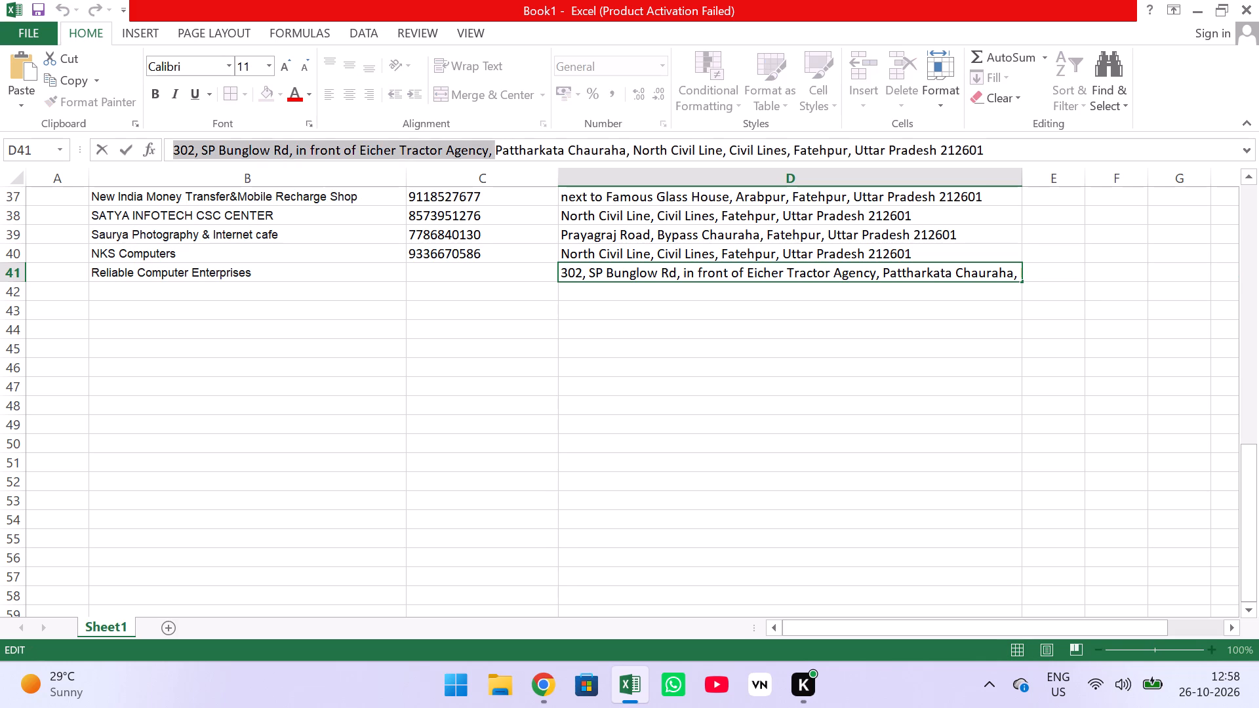
{"action": "left_click_drag", "start_coordinate": [214, 126], "coordinate": [159, 150]}
{"action": "key", "text": "BackSpace"}
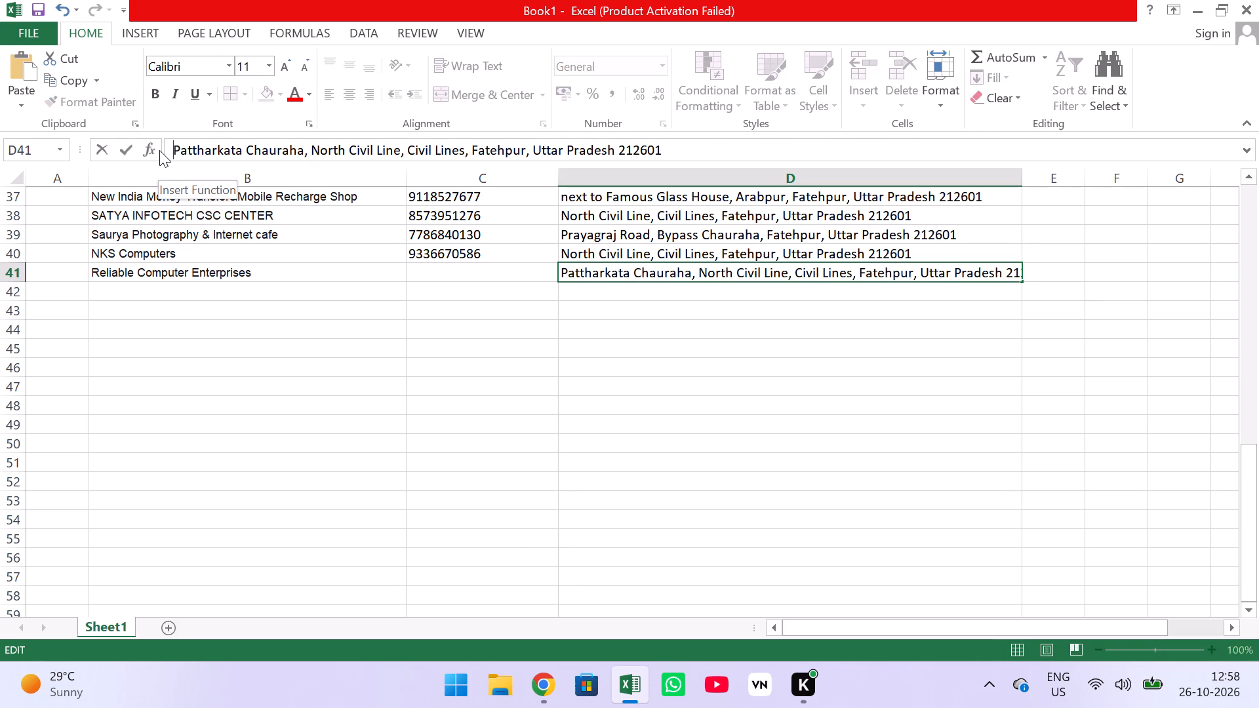
{"action": "left_click", "coordinate": [408, 151]}
{"action": "left_click_drag", "start_coordinate": [408, 151], "coordinate": [371, 152]}
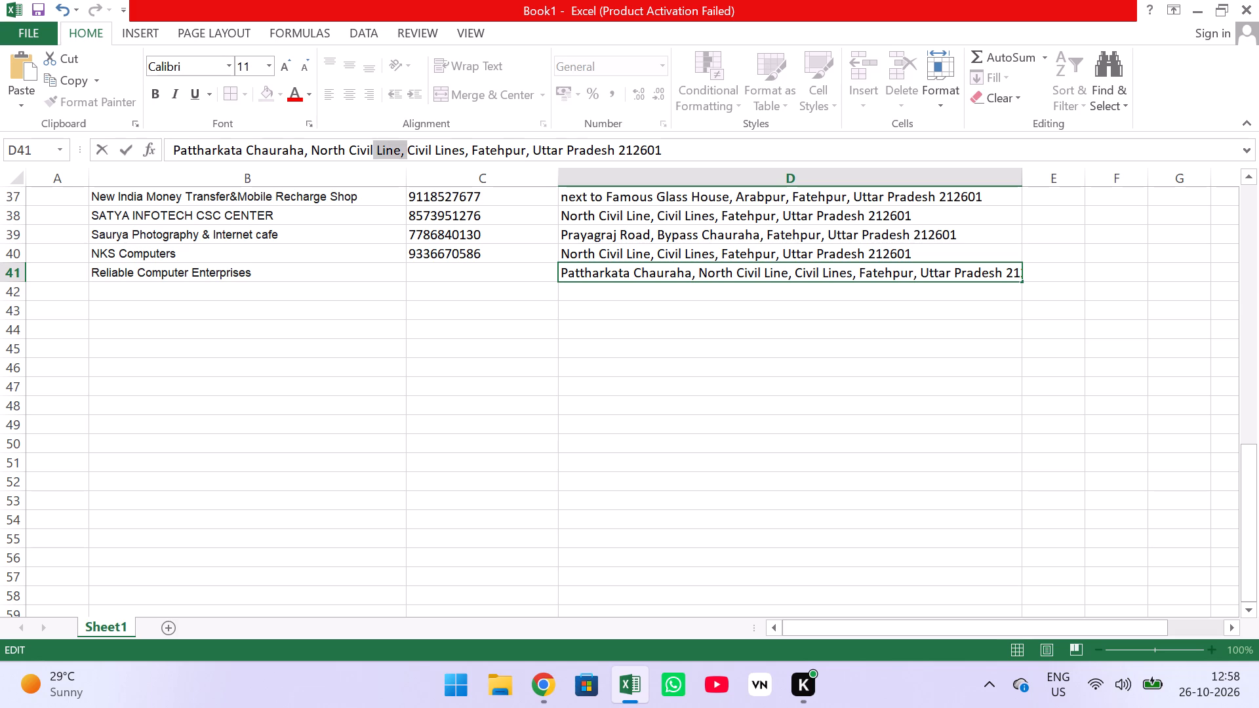
{"action": "left_click_drag", "start_coordinate": [371, 152], "coordinate": [307, 153]}
{"action": "key", "text": "BackSpace"}
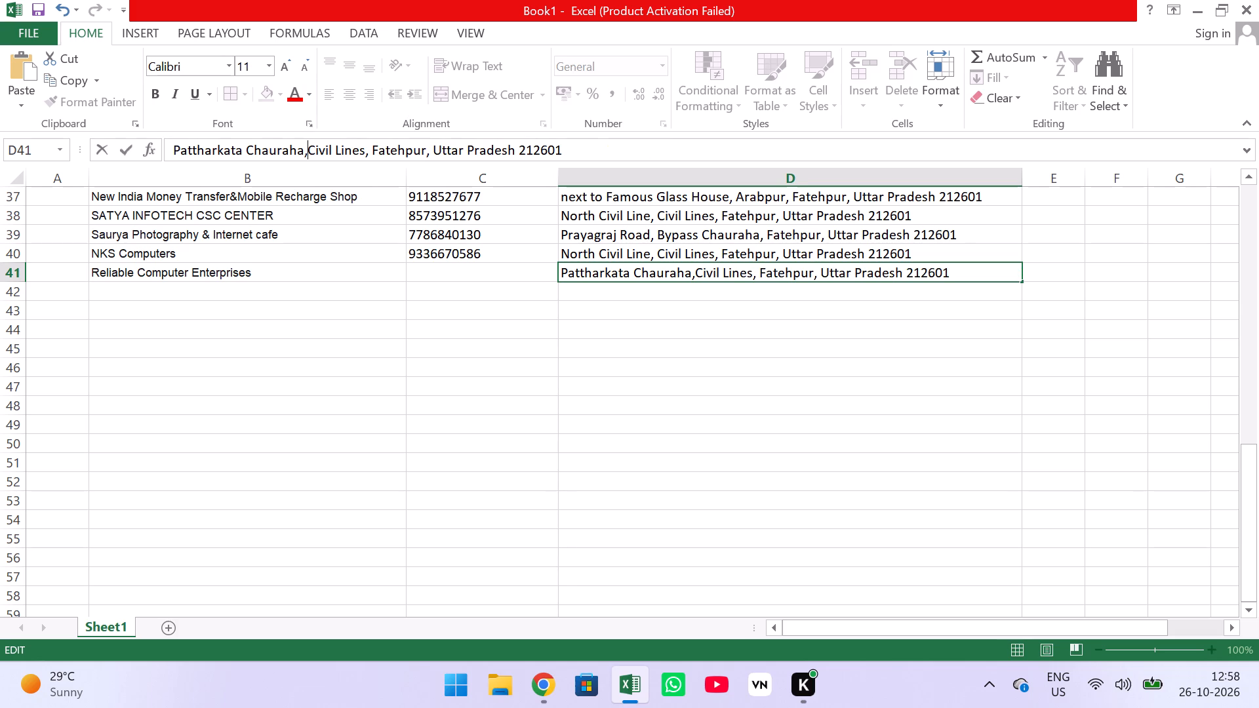
Copy Reliable Computer Enterprises' phone number from its Google Maps page in Chrome into the MOB. column of row 41 in Excel.
{"action": "key", "text": "alt+Tab"}
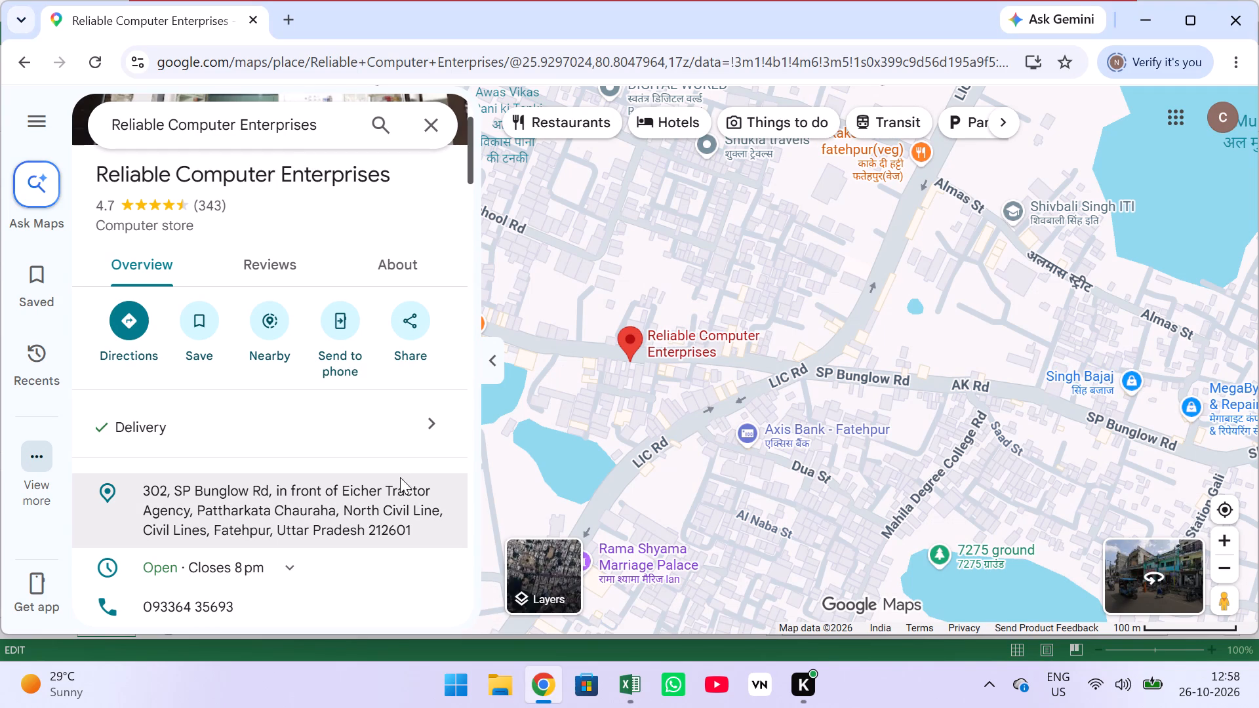
{"action": "left_click", "coordinate": [410, 600]}
{"action": "key", "text": "alt+Tab"}
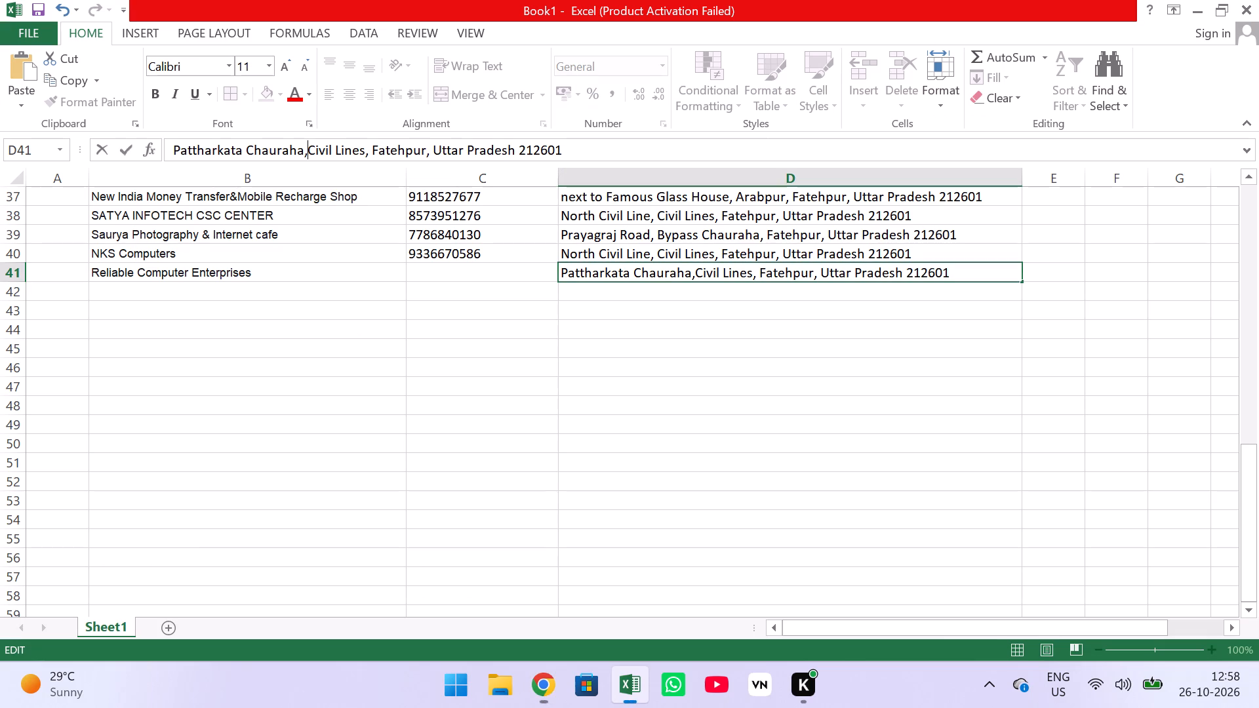
{"action": "left_click", "coordinate": [446, 267]}
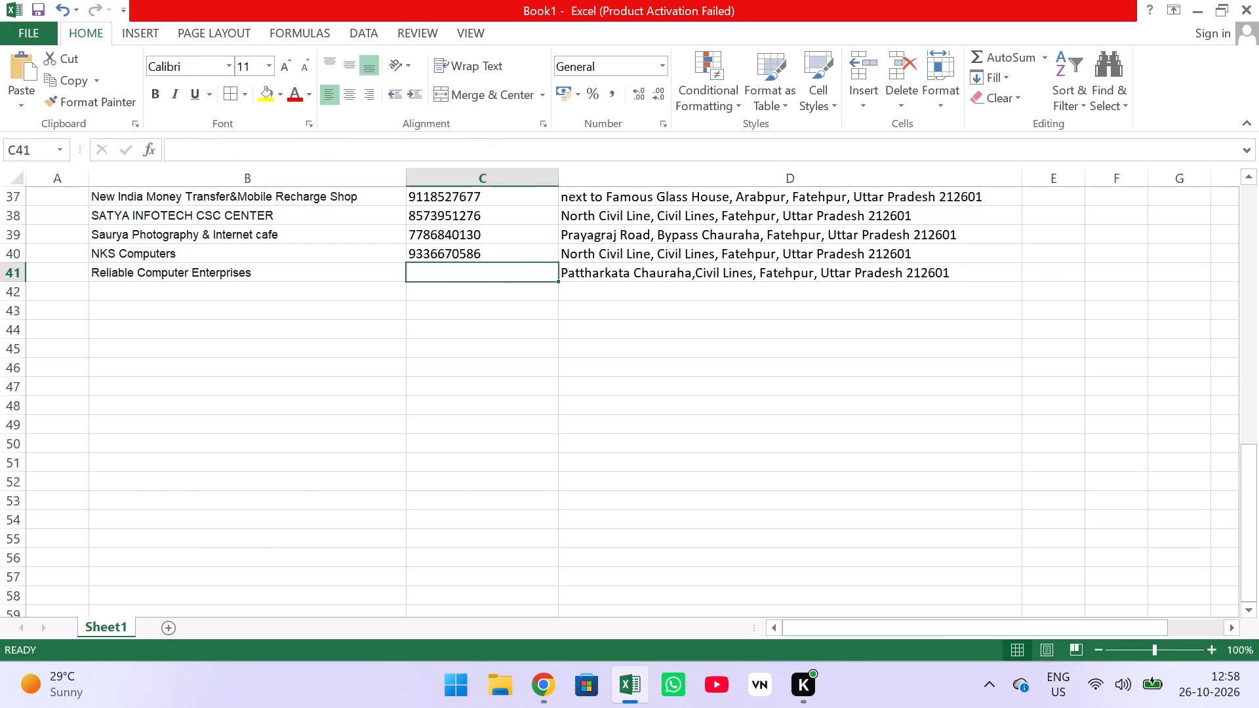
{"action": "key", "text": "ctrl+v"}
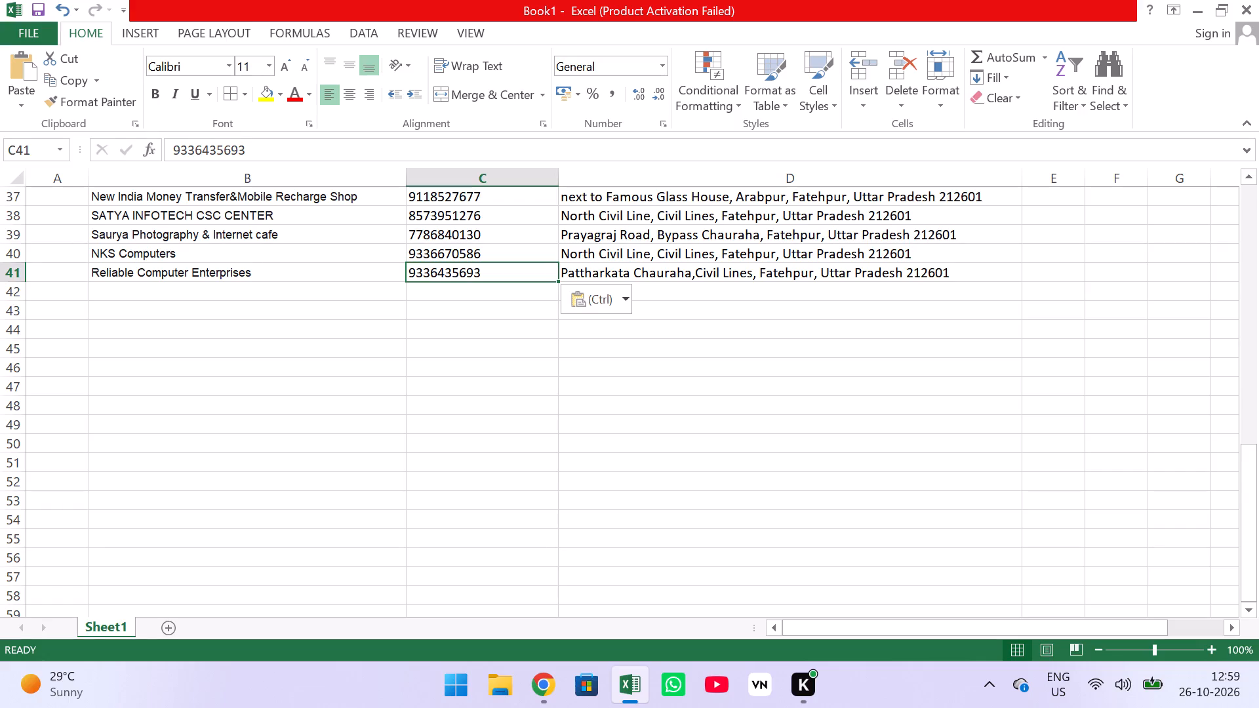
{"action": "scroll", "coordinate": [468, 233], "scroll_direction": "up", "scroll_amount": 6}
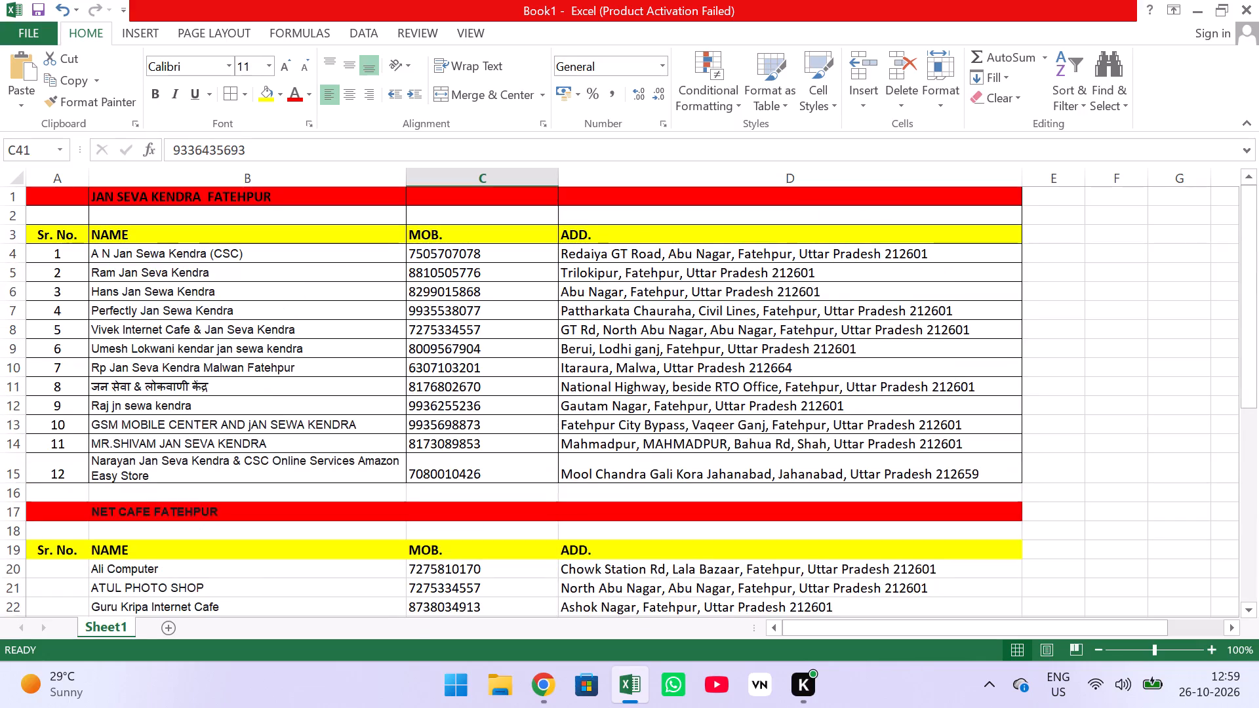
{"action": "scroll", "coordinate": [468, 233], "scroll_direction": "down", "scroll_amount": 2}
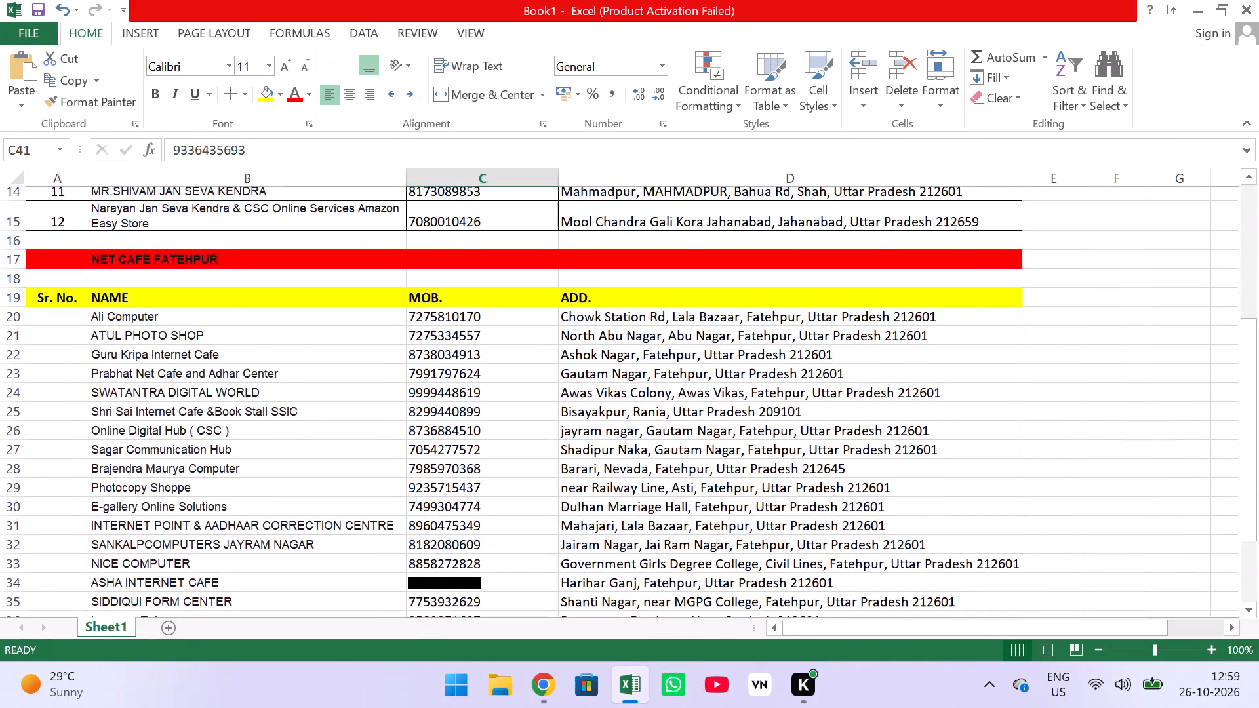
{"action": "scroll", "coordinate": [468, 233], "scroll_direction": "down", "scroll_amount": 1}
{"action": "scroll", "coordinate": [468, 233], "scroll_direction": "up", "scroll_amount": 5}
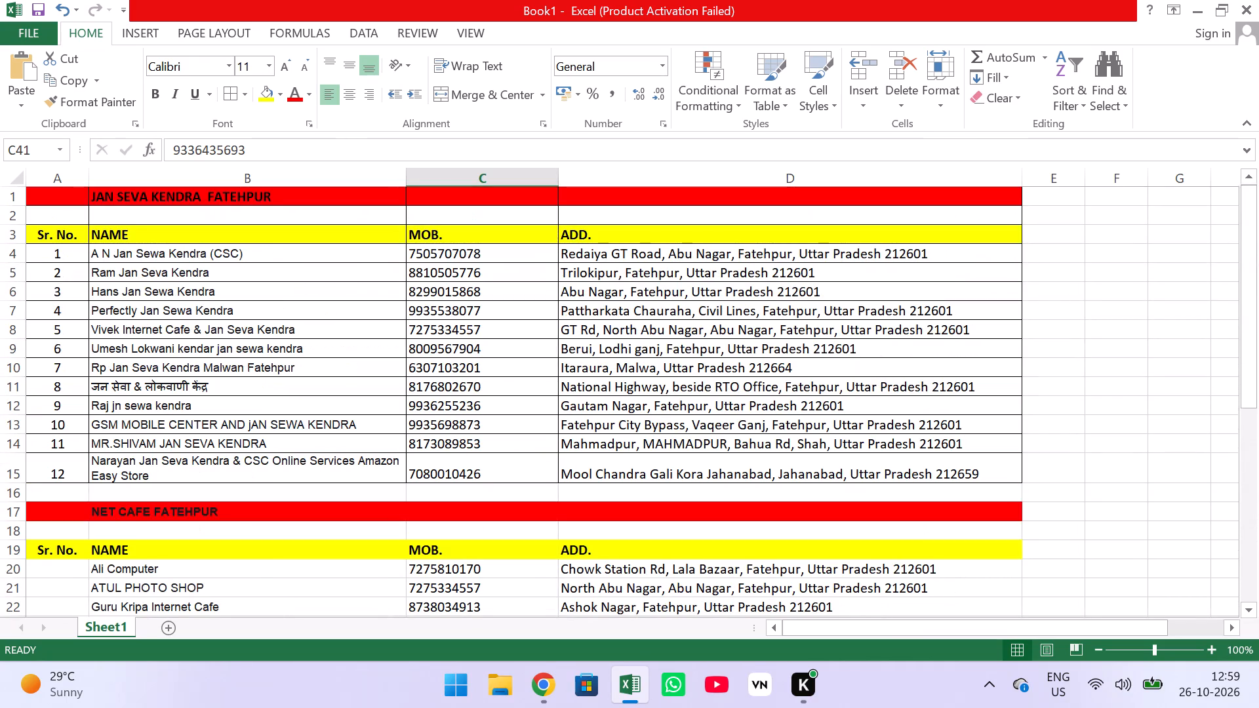
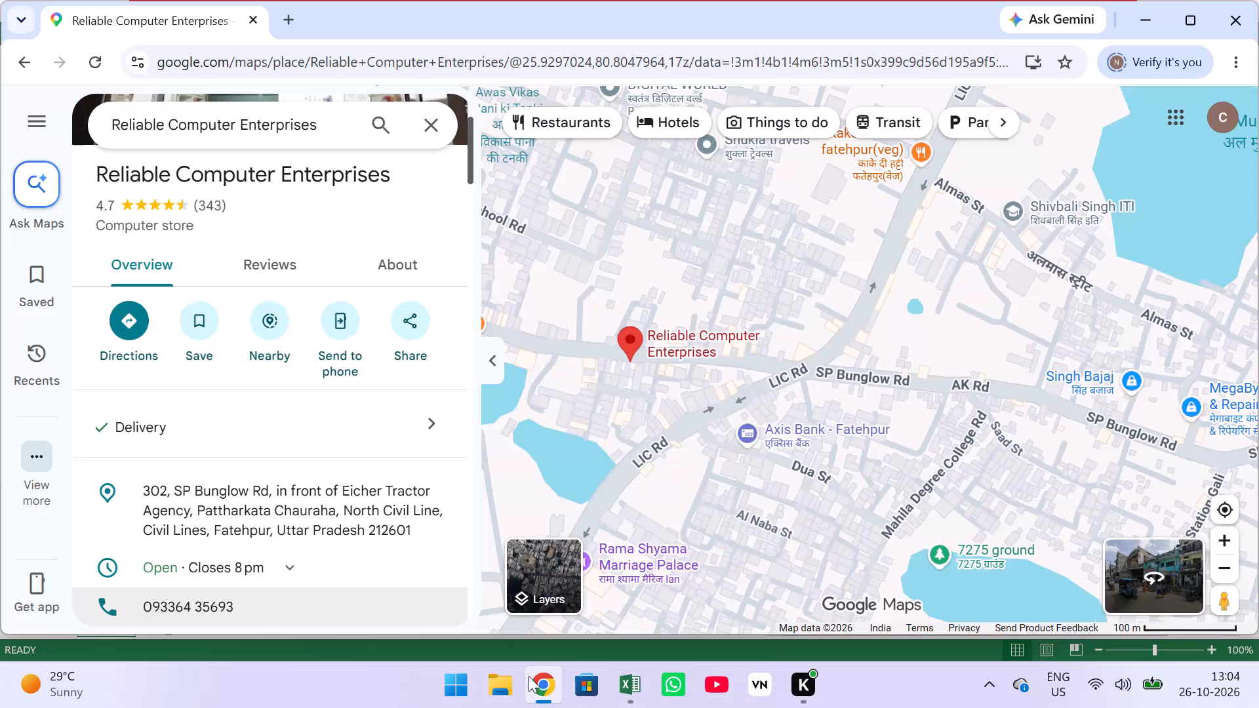
Switch to Excel and check the NET CAFE FATEHPUR entries down through the Reliable Computer Enterprises row.
{"action": "left_click", "coordinate": [641, 692]}
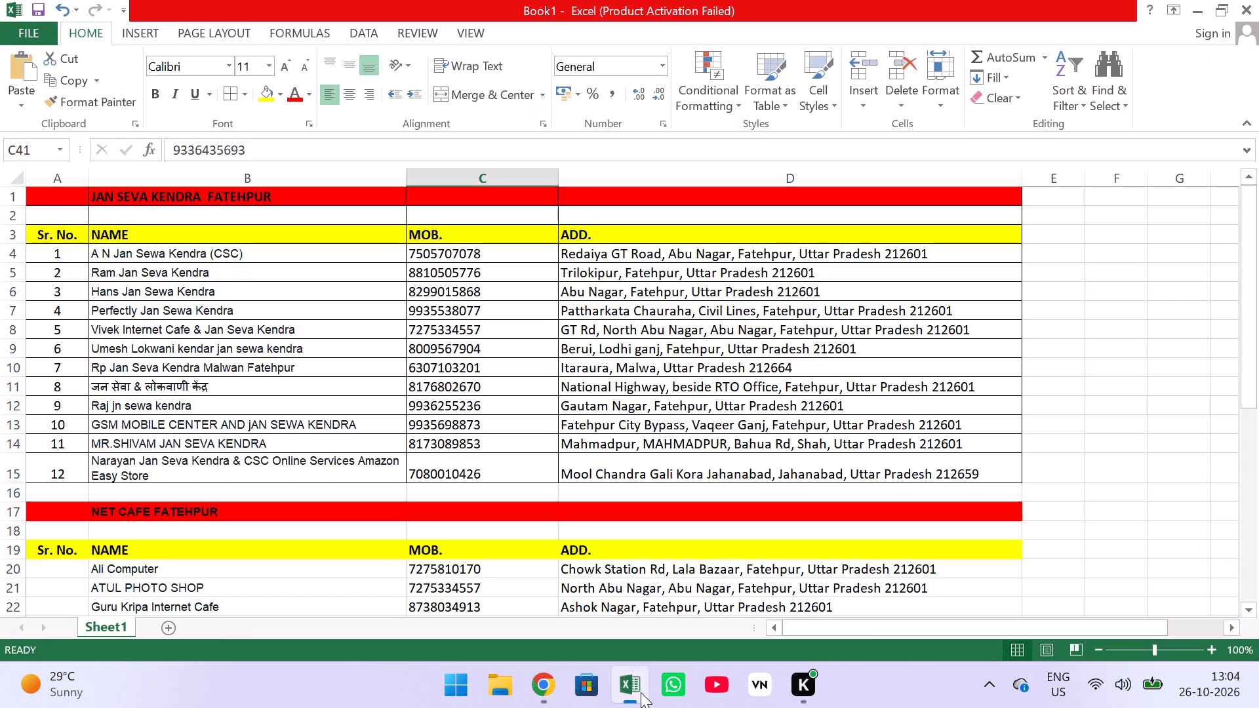
{"action": "scroll", "coordinate": [607, 482], "scroll_direction": "down", "scroll_amount": 3}
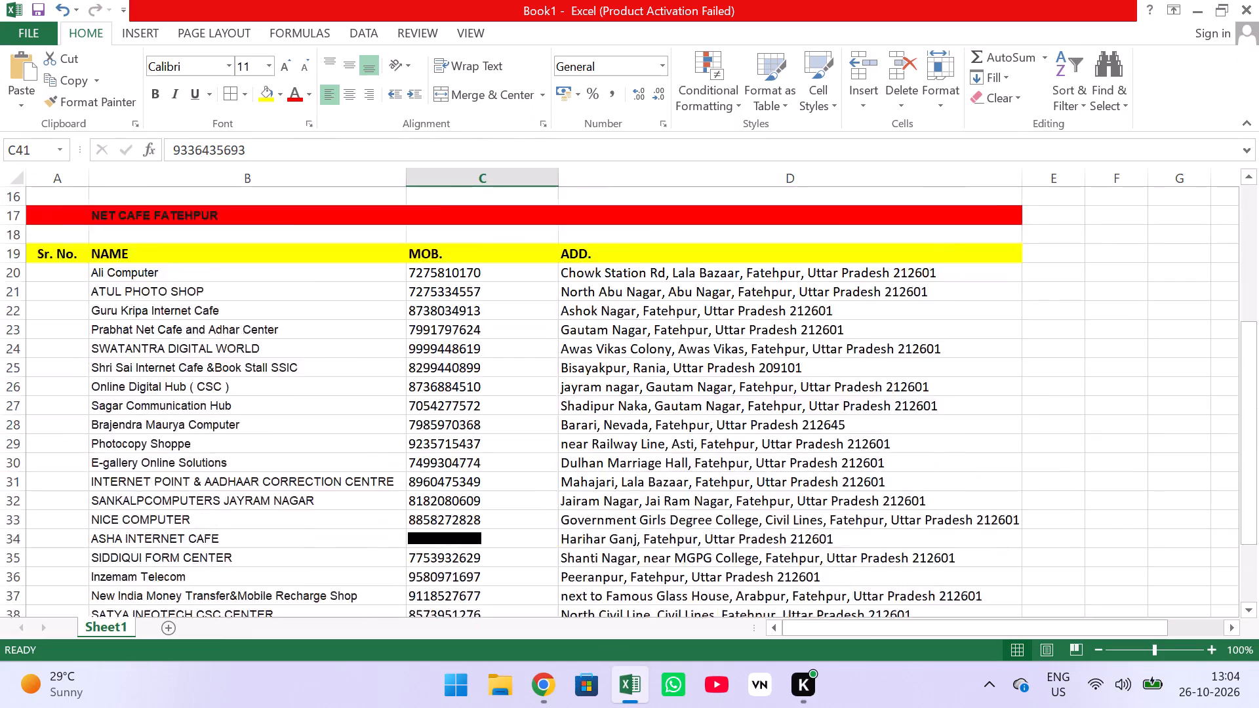
{"action": "scroll", "coordinate": [607, 482], "scroll_direction": "down", "scroll_amount": 2}
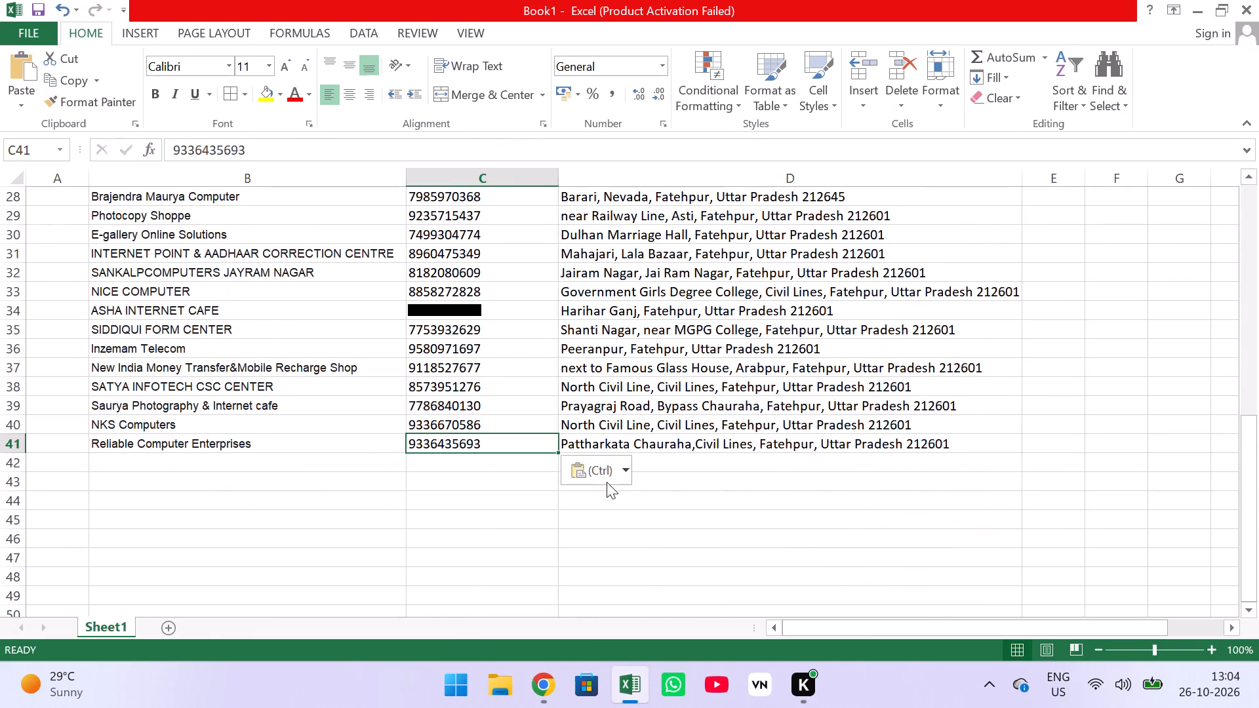
{"action": "scroll", "coordinate": [607, 482], "scroll_direction": "down", "scroll_amount": 3}
{"action": "left_click", "coordinate": [563, 515]}
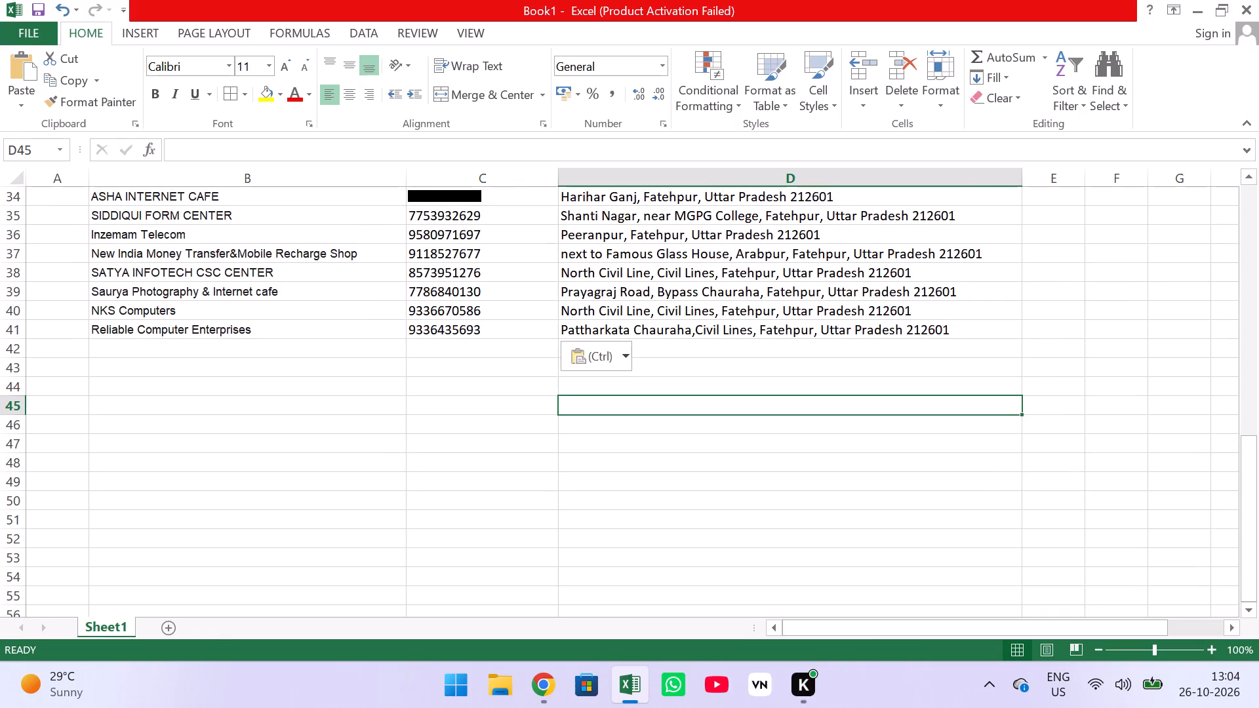
Switch to Chrome and go back from the Reliable Computer Enterprises Maps page to the "net cafe fatehpur" search results.
{"action": "key", "text": "alt+Tab"}
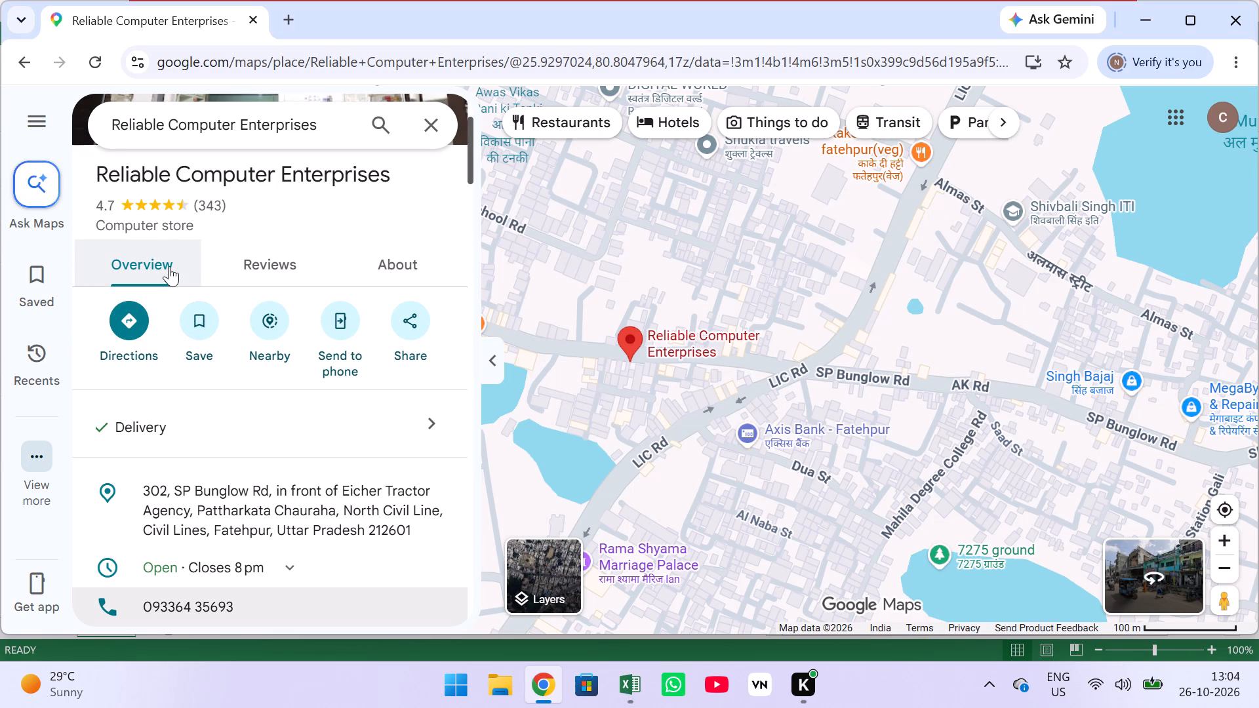
{"action": "left_click", "coordinate": [19, 58]}
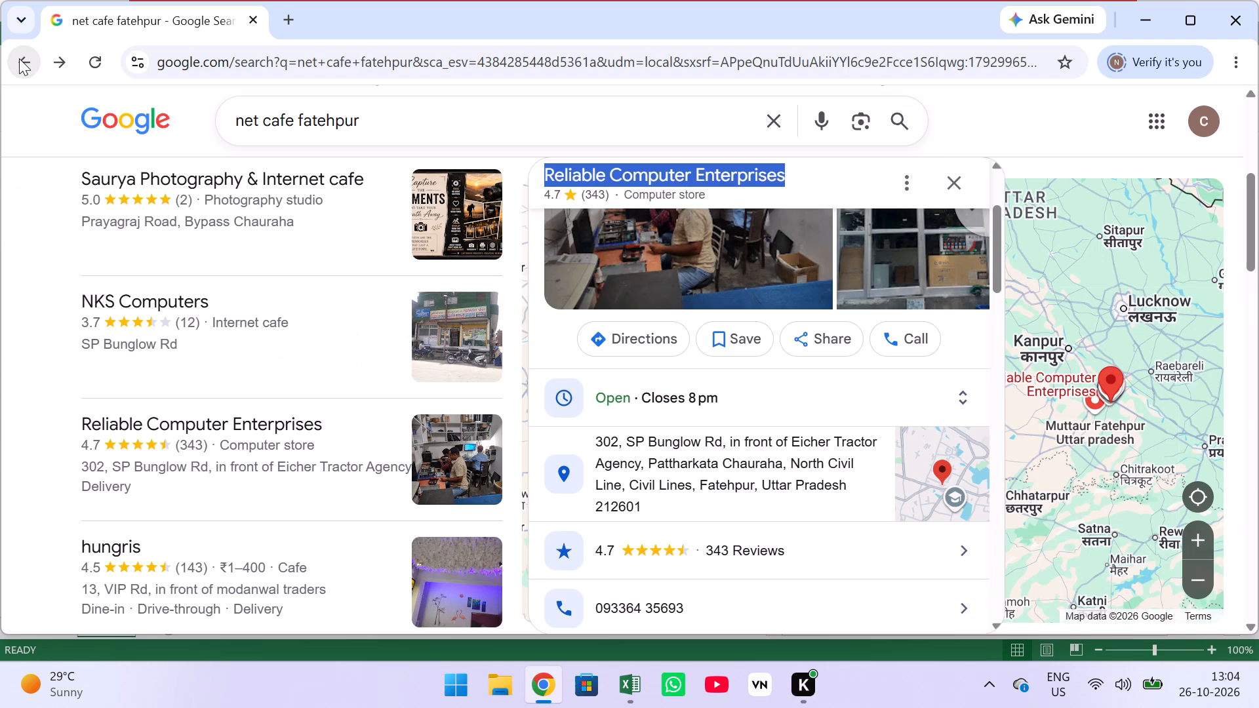
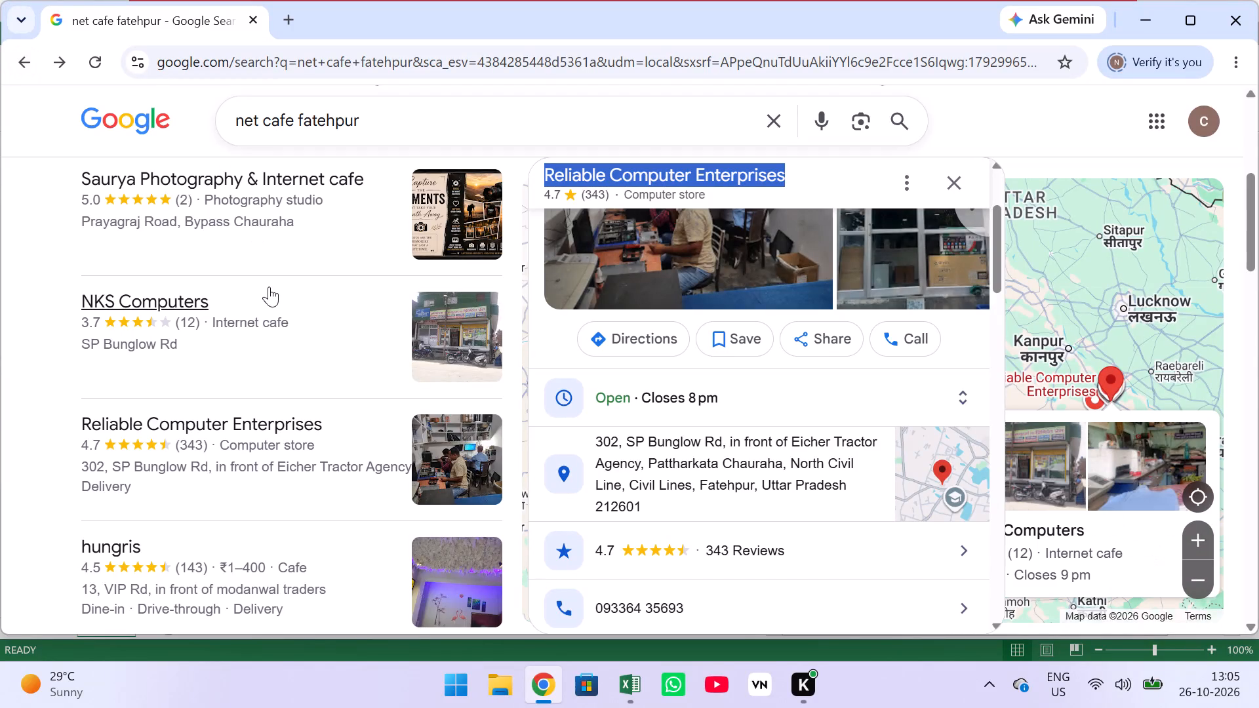
Open the hungris listing and look through its address and contact details.
{"action": "left_click", "coordinate": [119, 552]}
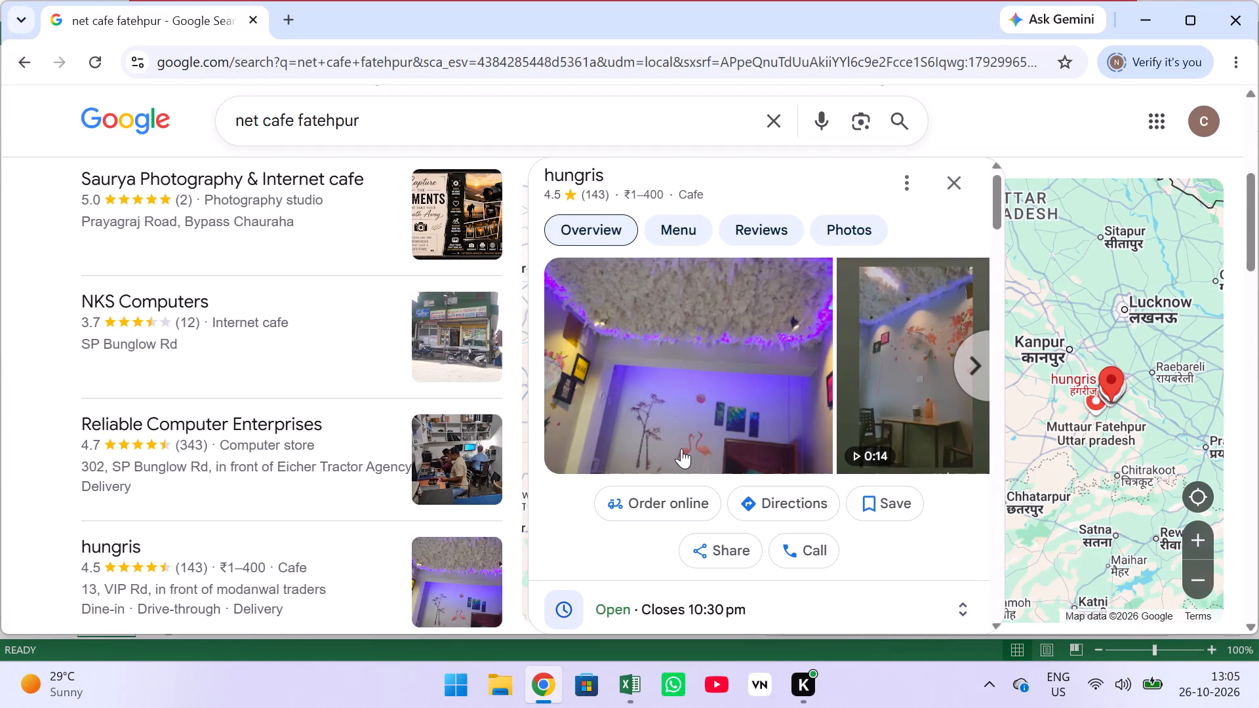
{"action": "scroll", "coordinate": [681, 448], "scroll_direction": "down", "scroll_amount": 4}
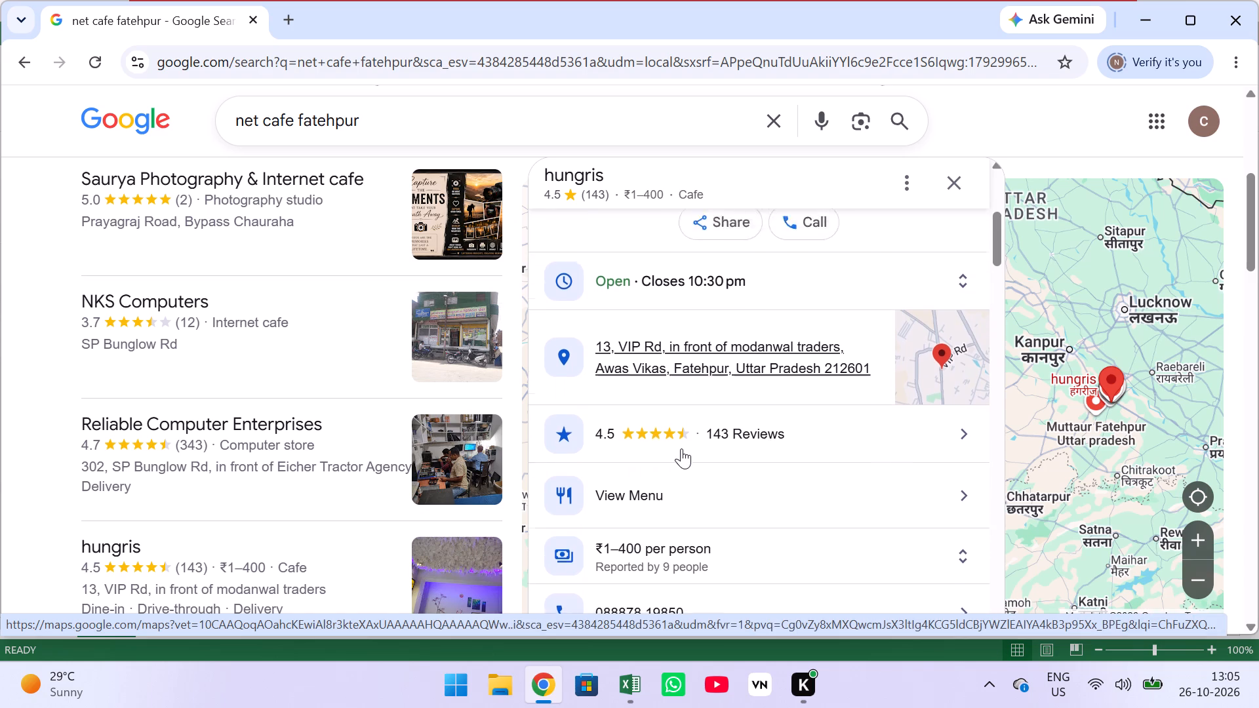
{"action": "scroll", "coordinate": [257, 442], "scroll_direction": "down", "scroll_amount": 4}
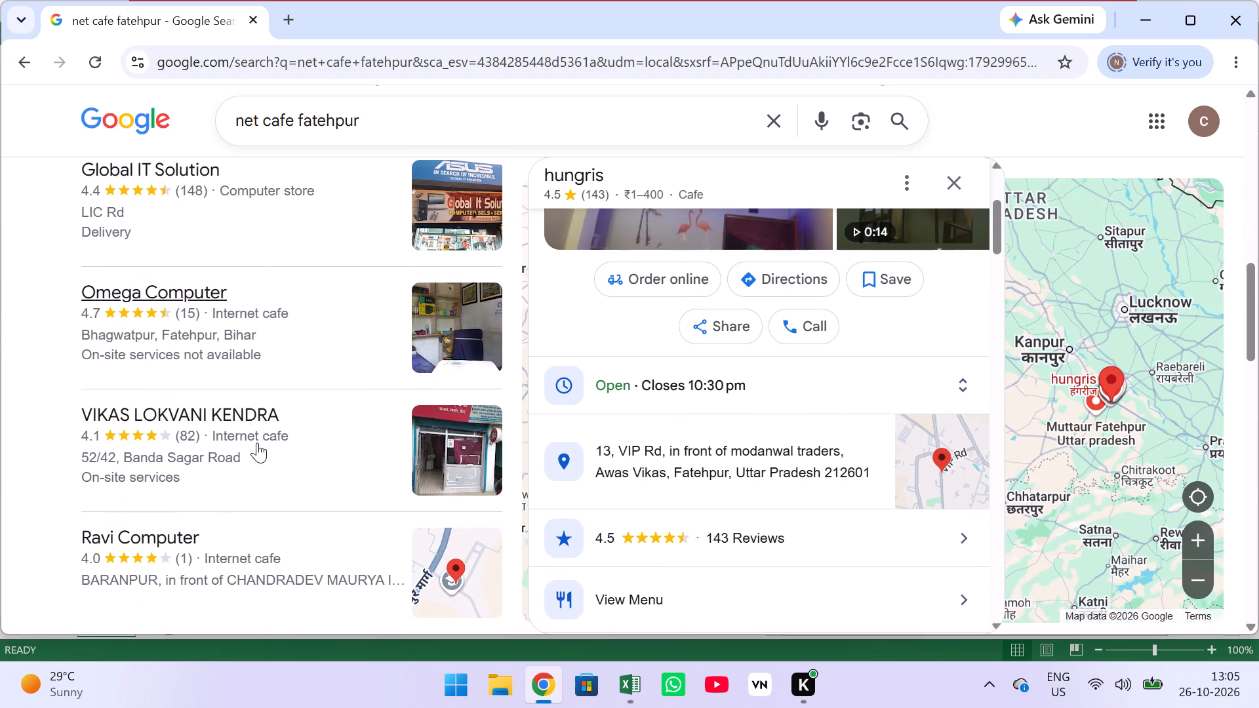
Open the Global IT Solution listing further down the search results.
{"action": "scroll", "coordinate": [257, 442], "scroll_direction": "down", "scroll_amount": 1}
{"action": "left_click", "coordinate": [118, 167]}
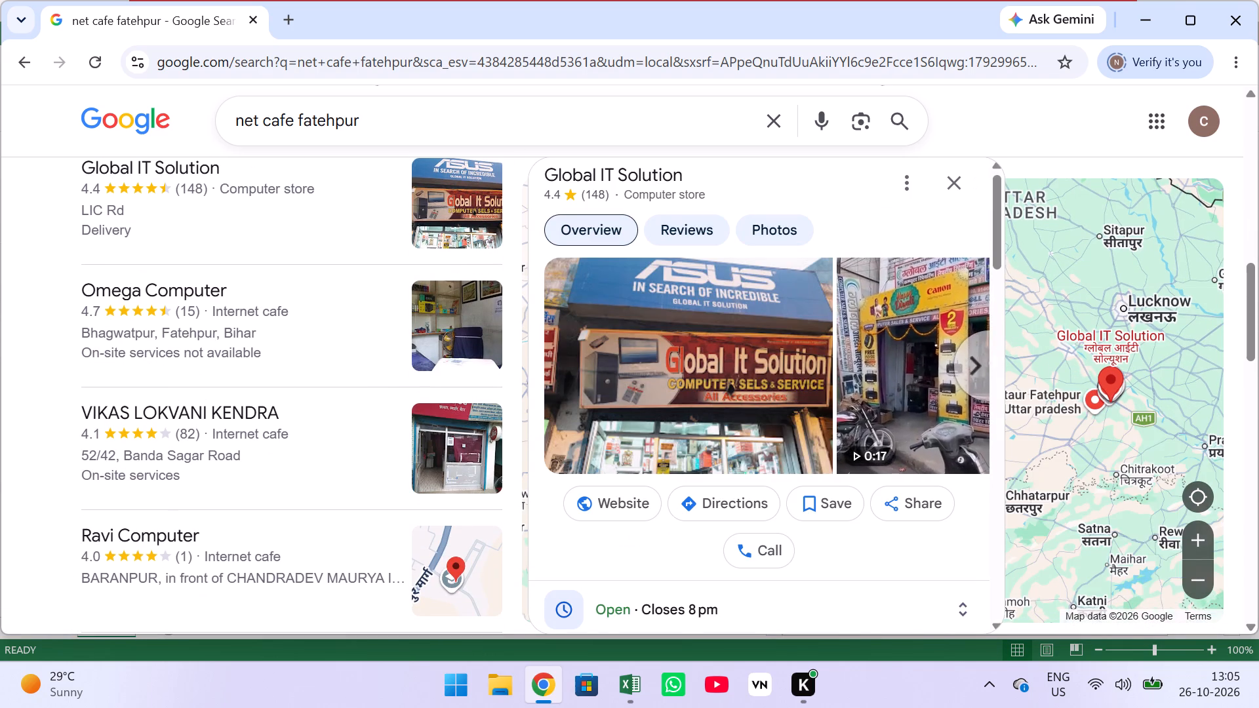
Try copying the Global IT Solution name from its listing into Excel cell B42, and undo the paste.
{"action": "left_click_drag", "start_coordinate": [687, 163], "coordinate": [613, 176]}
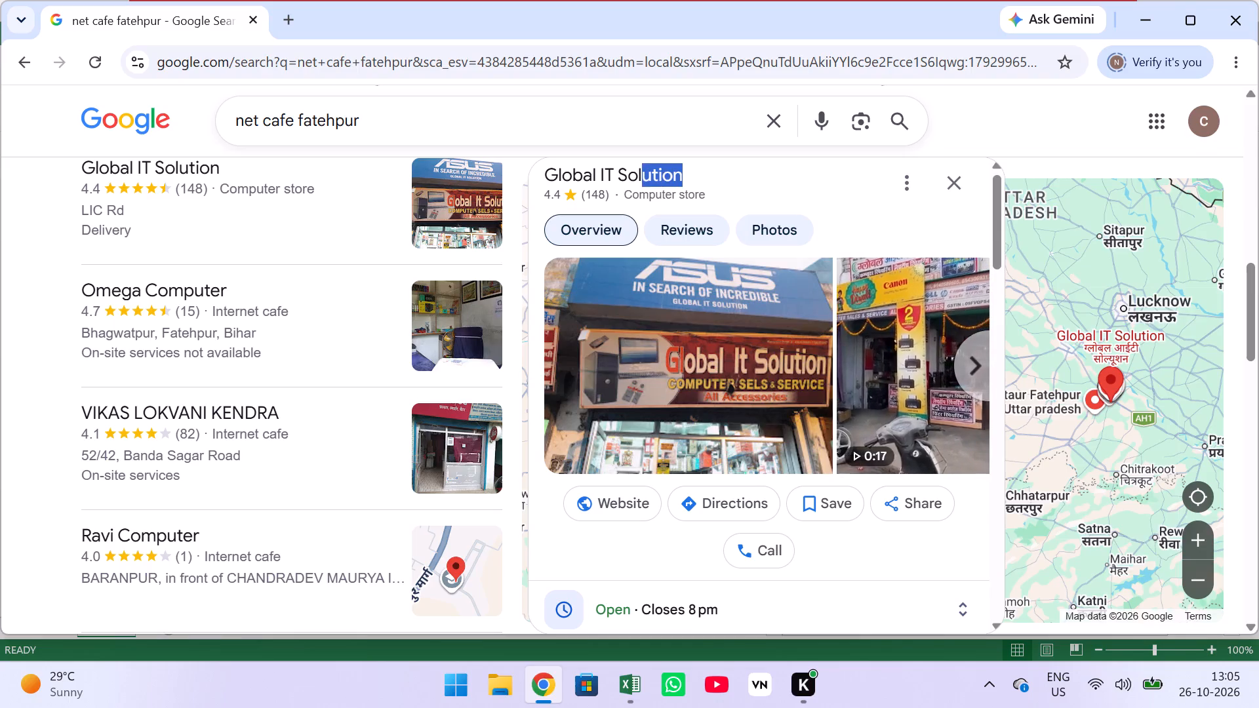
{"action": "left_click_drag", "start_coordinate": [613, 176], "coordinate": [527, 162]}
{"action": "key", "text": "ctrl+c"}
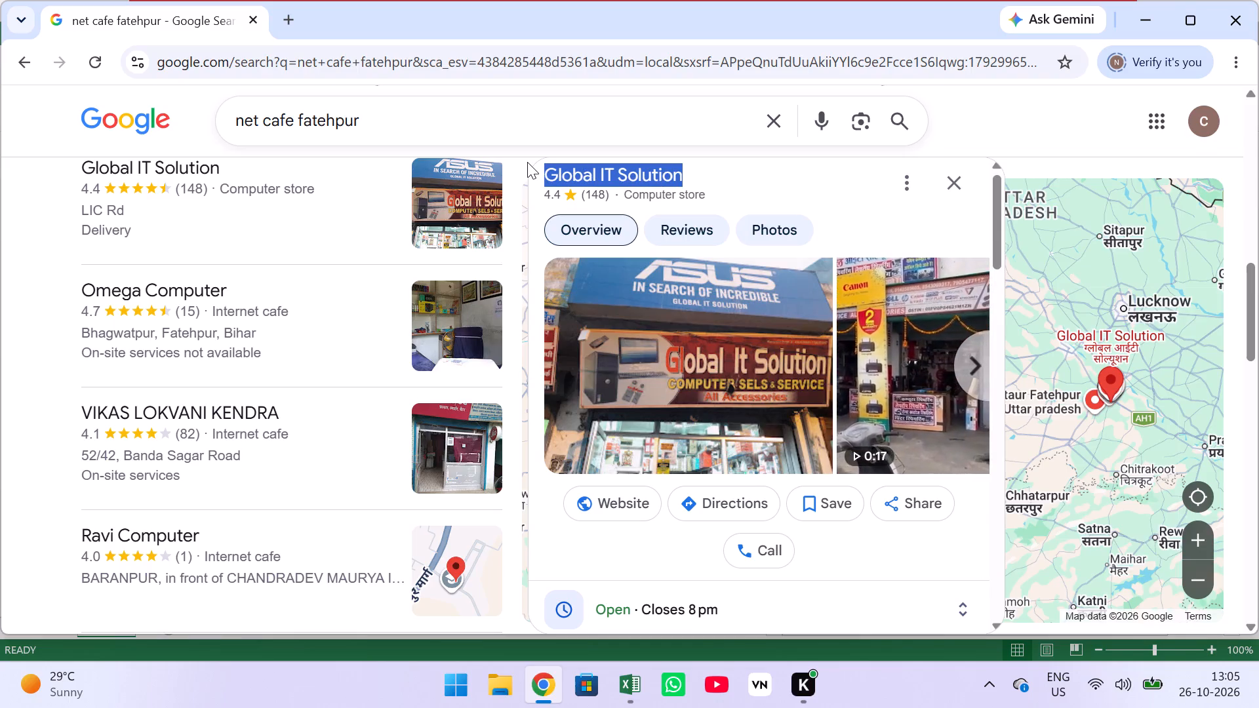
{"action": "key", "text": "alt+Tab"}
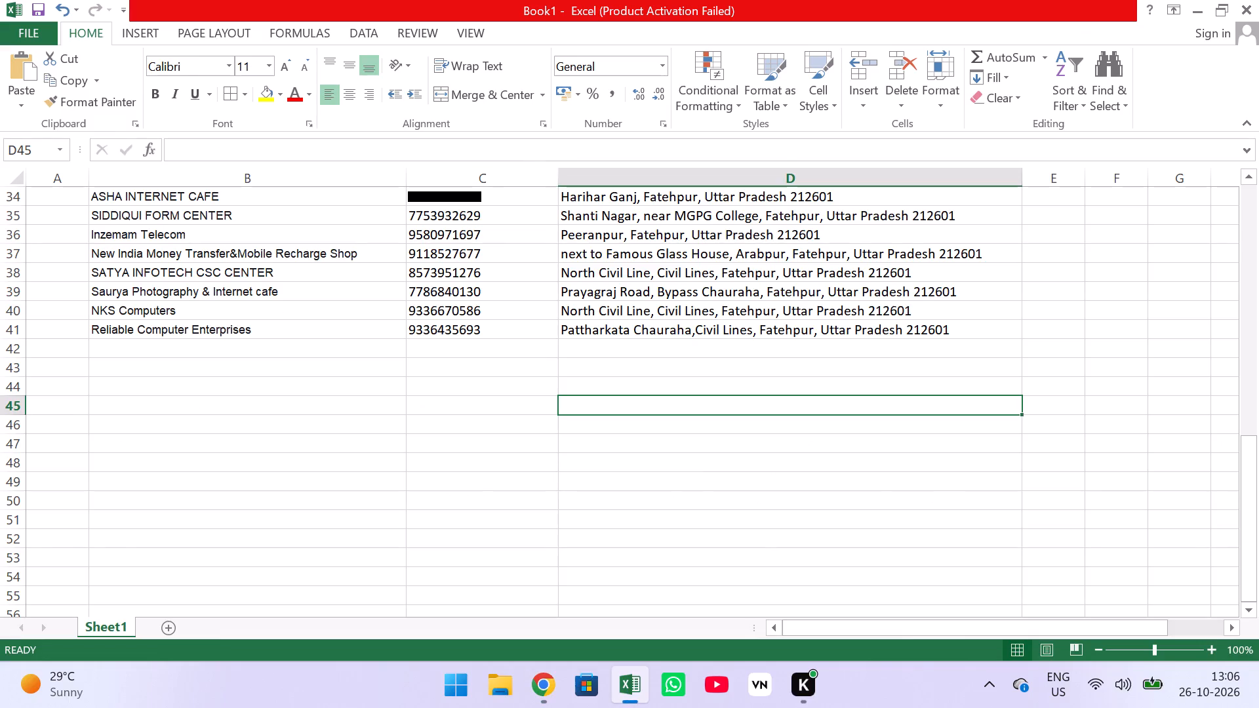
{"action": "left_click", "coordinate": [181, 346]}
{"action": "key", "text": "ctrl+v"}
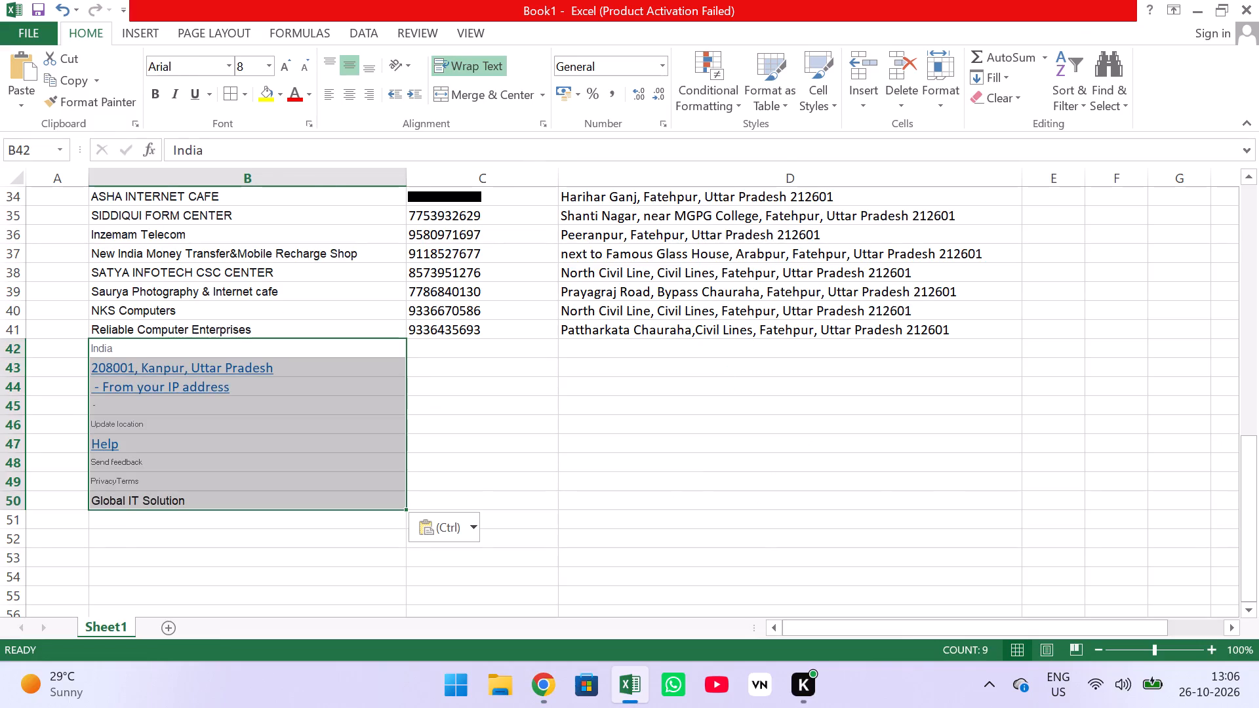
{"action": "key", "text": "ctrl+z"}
Switch to Chrome, copy only the listing name Global IT Solution, and paste it into Excel cell B42.
{"action": "key", "text": "alt+Tab"}
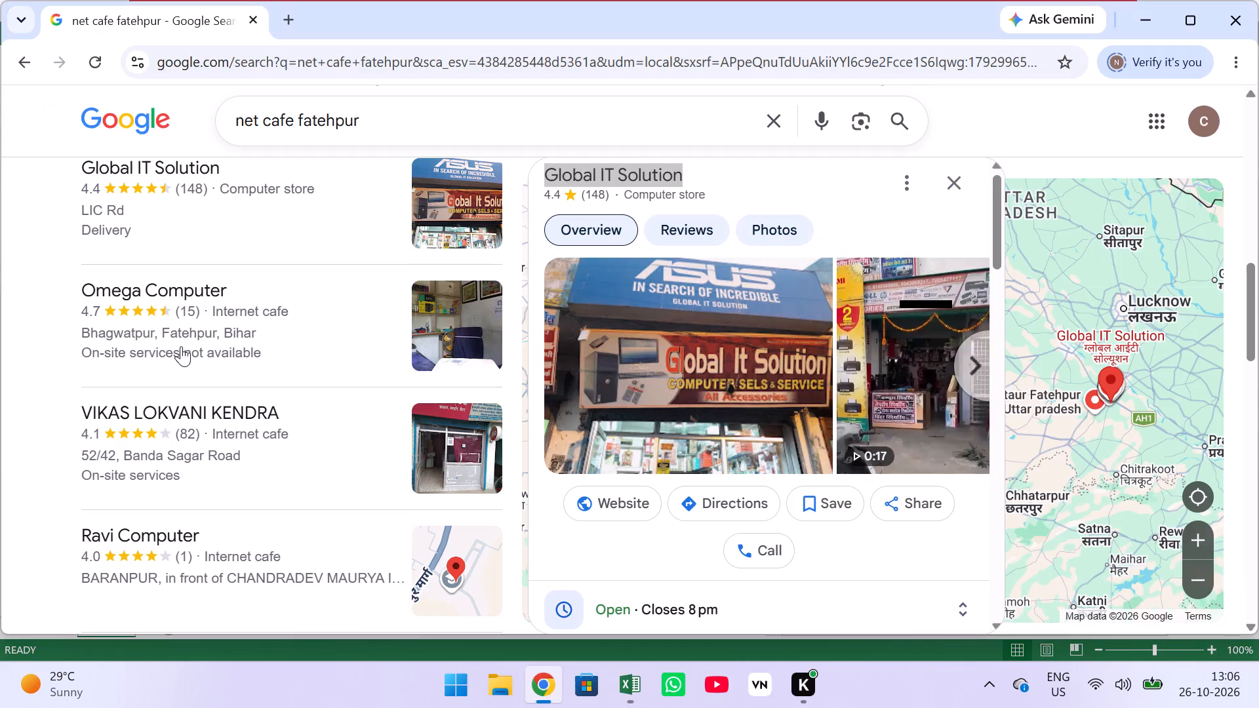
{"action": "left_click", "coordinate": [617, 182]}
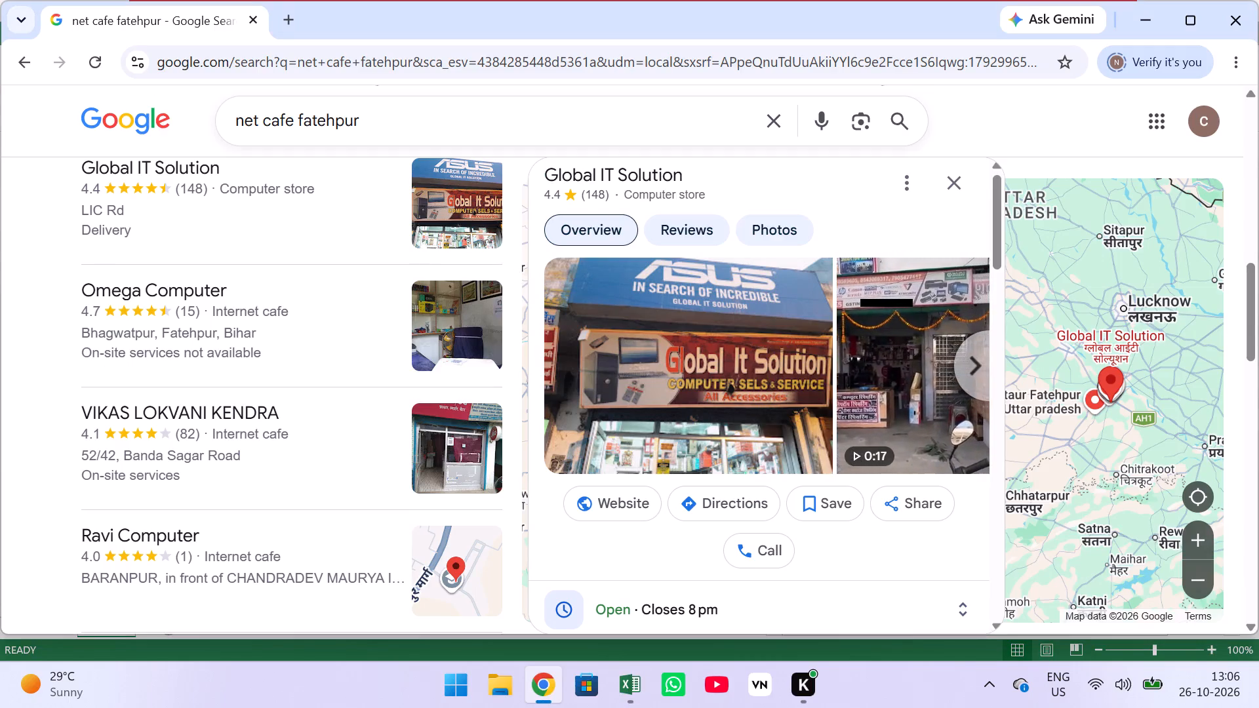
{"action": "left_click_drag", "start_coordinate": [544, 173], "coordinate": [671, 174]}
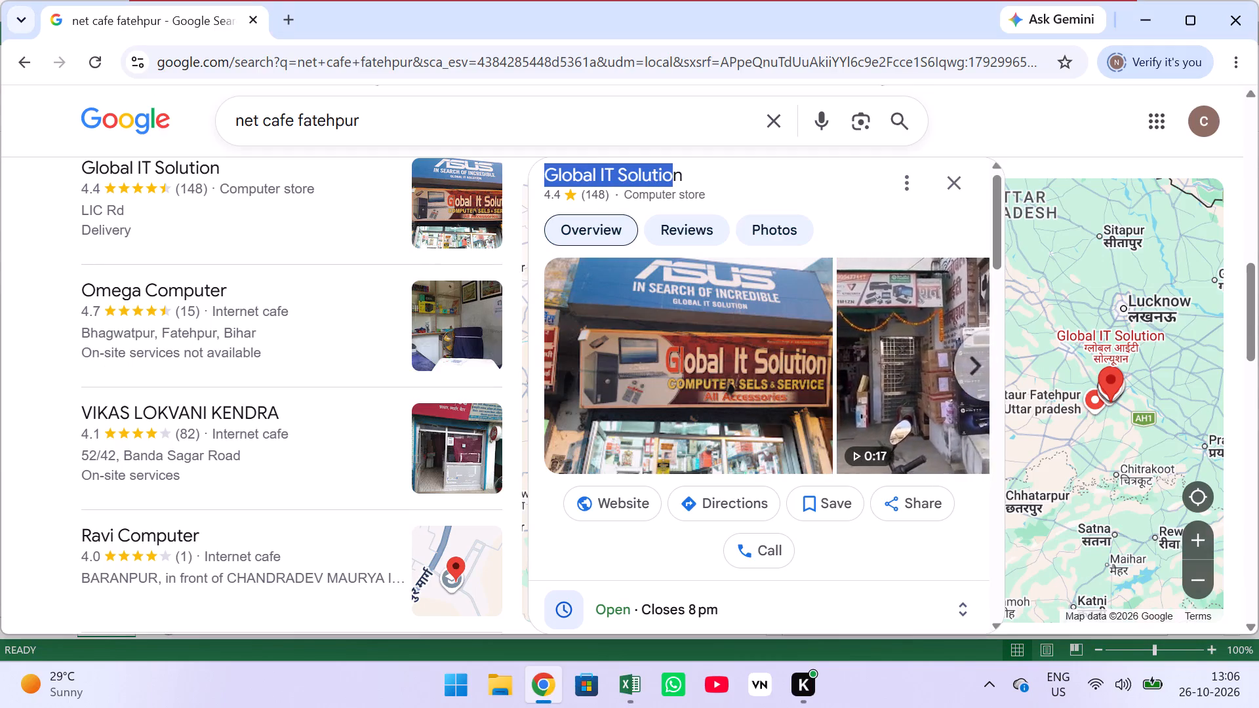
{"action": "left_click_drag", "start_coordinate": [671, 174], "coordinate": [680, 174]}
{"action": "key", "text": "ctrl+c"}
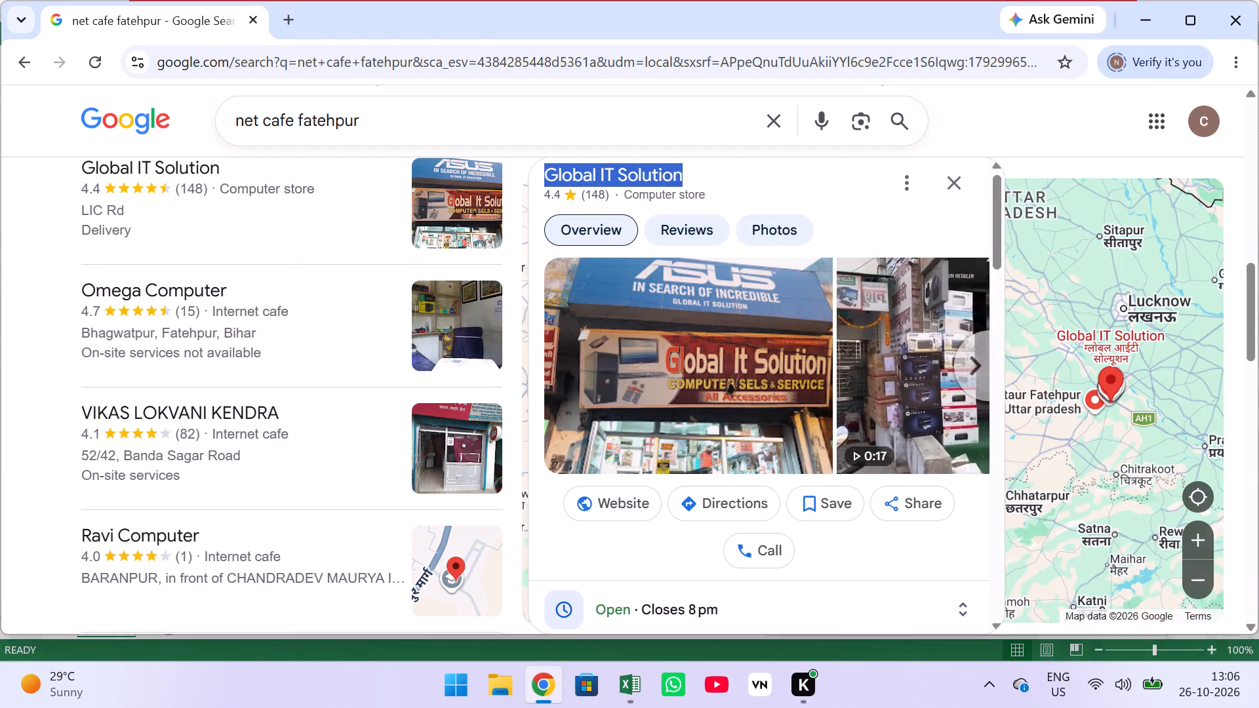
{"action": "key", "text": "alt+Tab"}
{"action": "key", "text": "ctrl+v"}
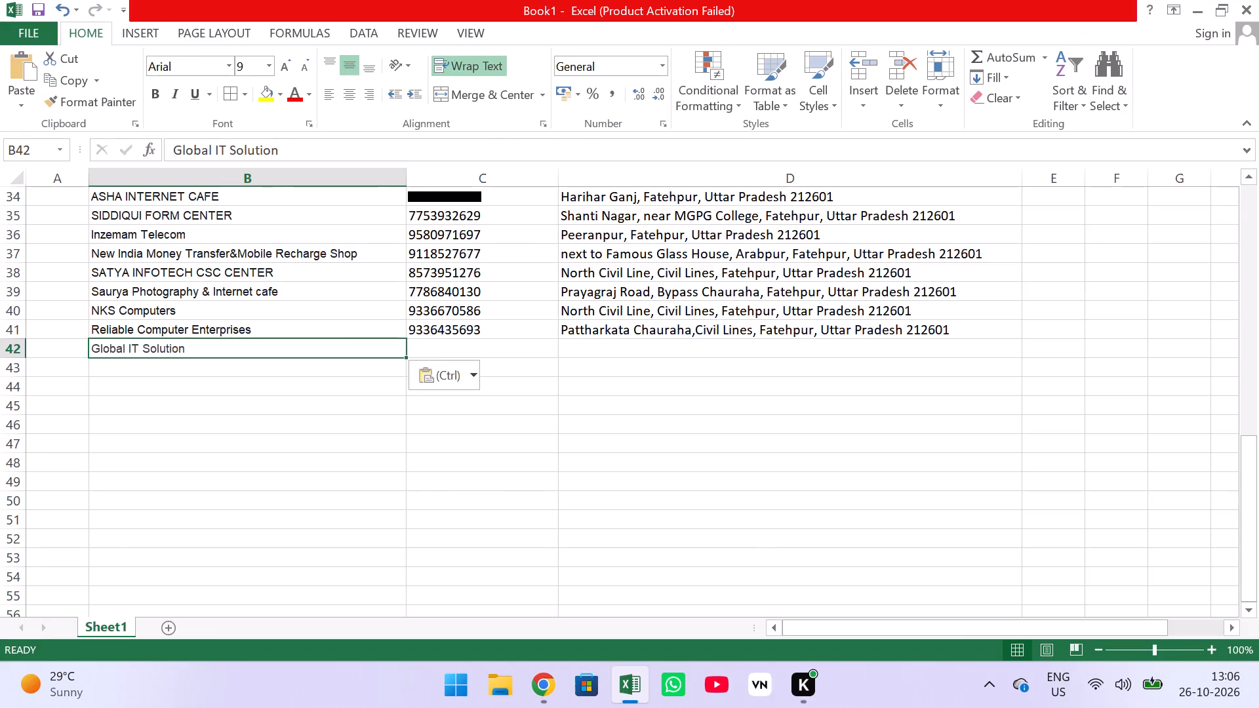
Open Global IT Solution's Maps page from its listing in Chrome and copy its full address into Excel cell D42.
{"action": "key", "text": "alt+Tab"}
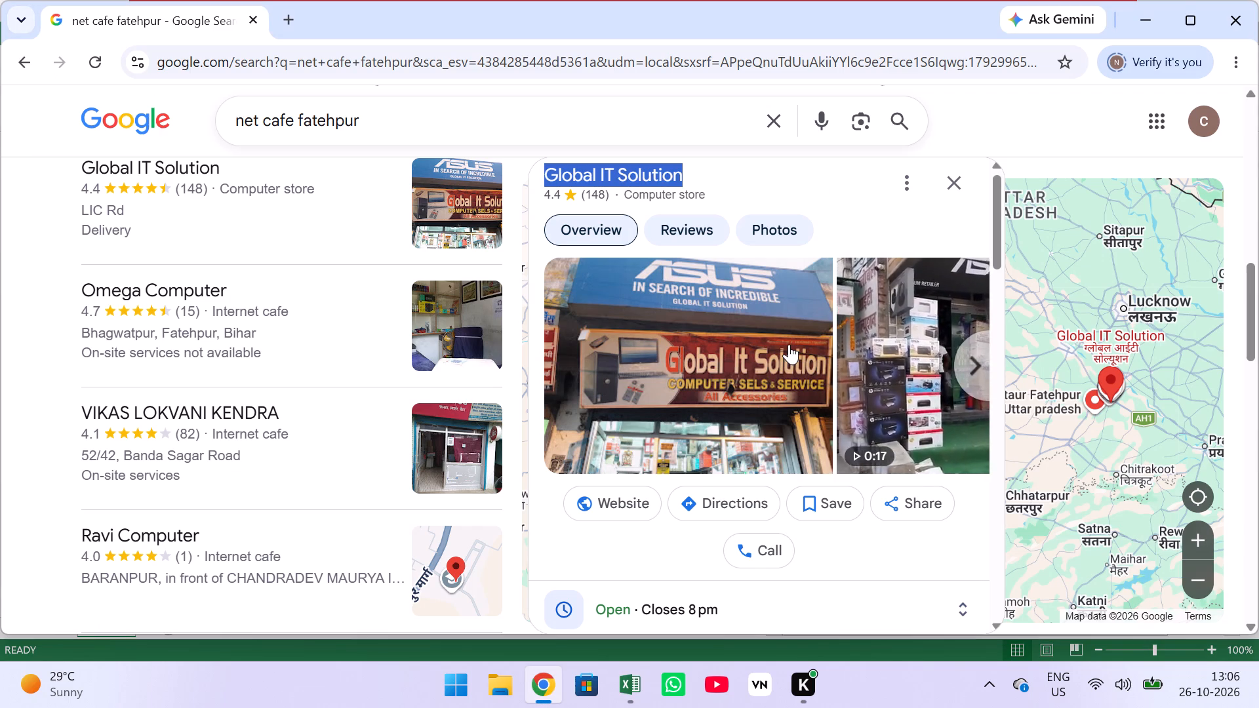
{"action": "scroll", "coordinate": [789, 344], "scroll_direction": "down", "scroll_amount": 3}
{"action": "left_click", "coordinate": [757, 426]}
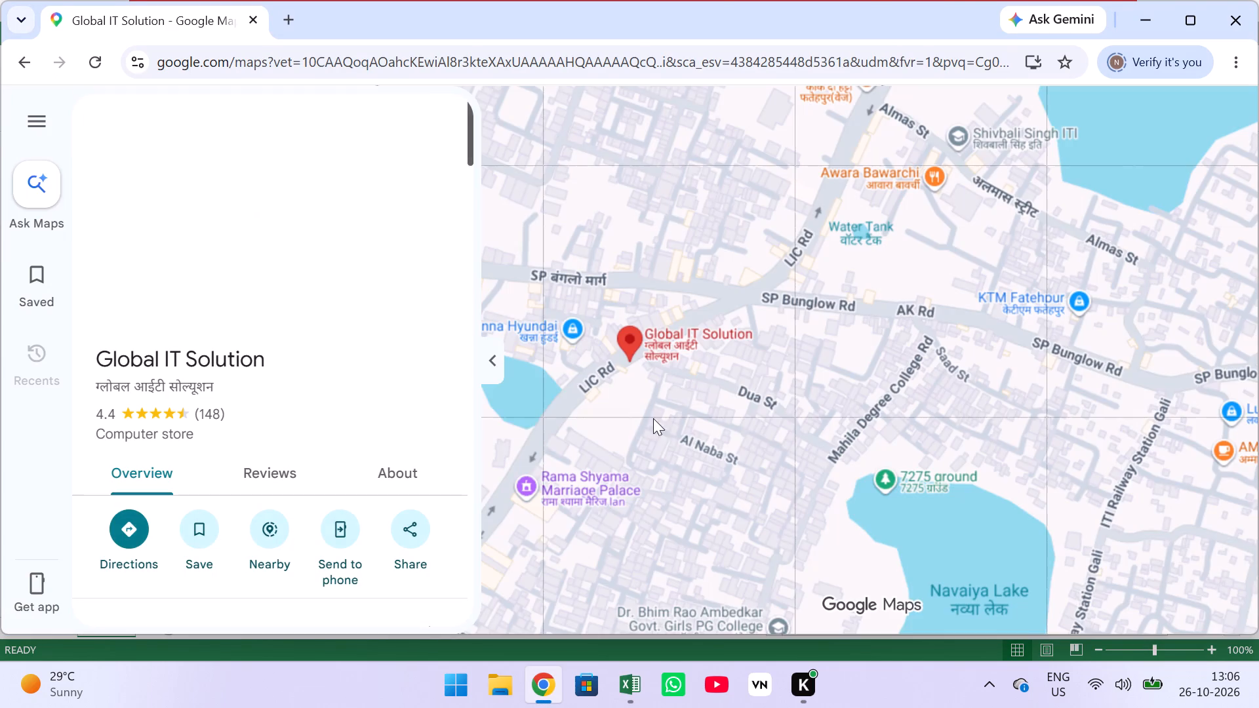
{"action": "scroll", "coordinate": [502, 410], "scroll_direction": "down", "scroll_amount": 4}
{"action": "scroll", "coordinate": [377, 422], "scroll_direction": "down", "scroll_amount": 5}
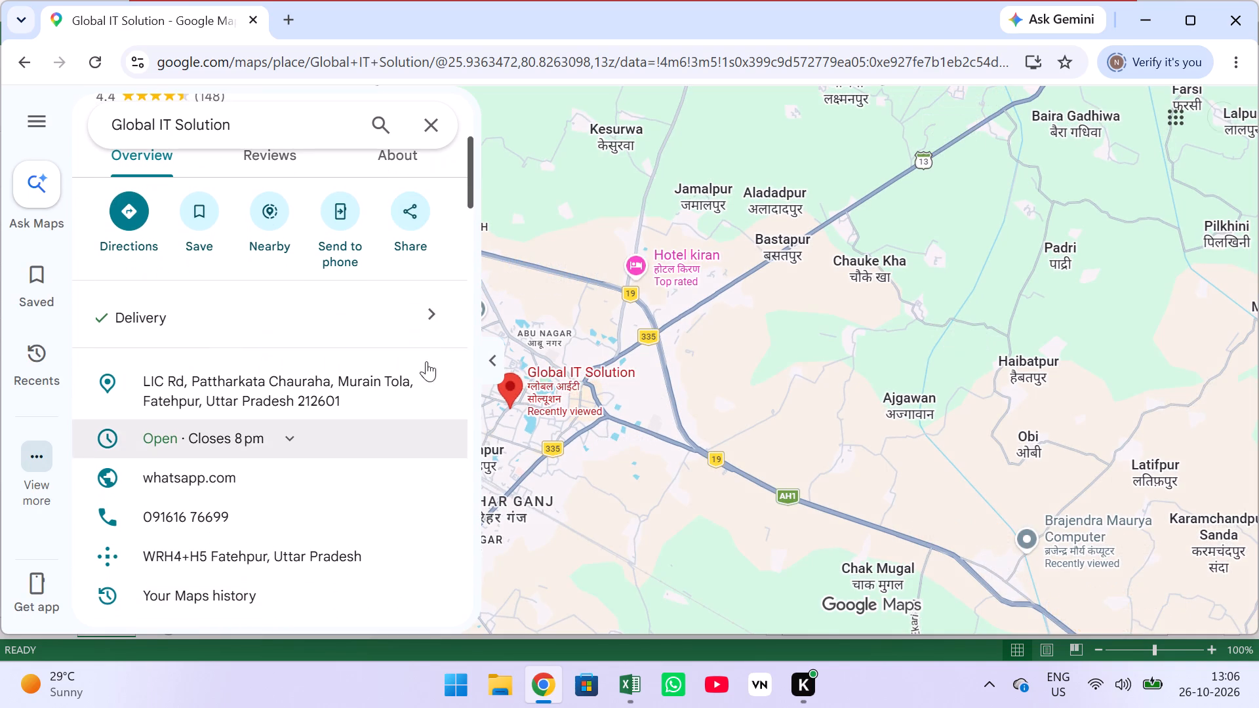
{"action": "left_click", "coordinate": [435, 378]}
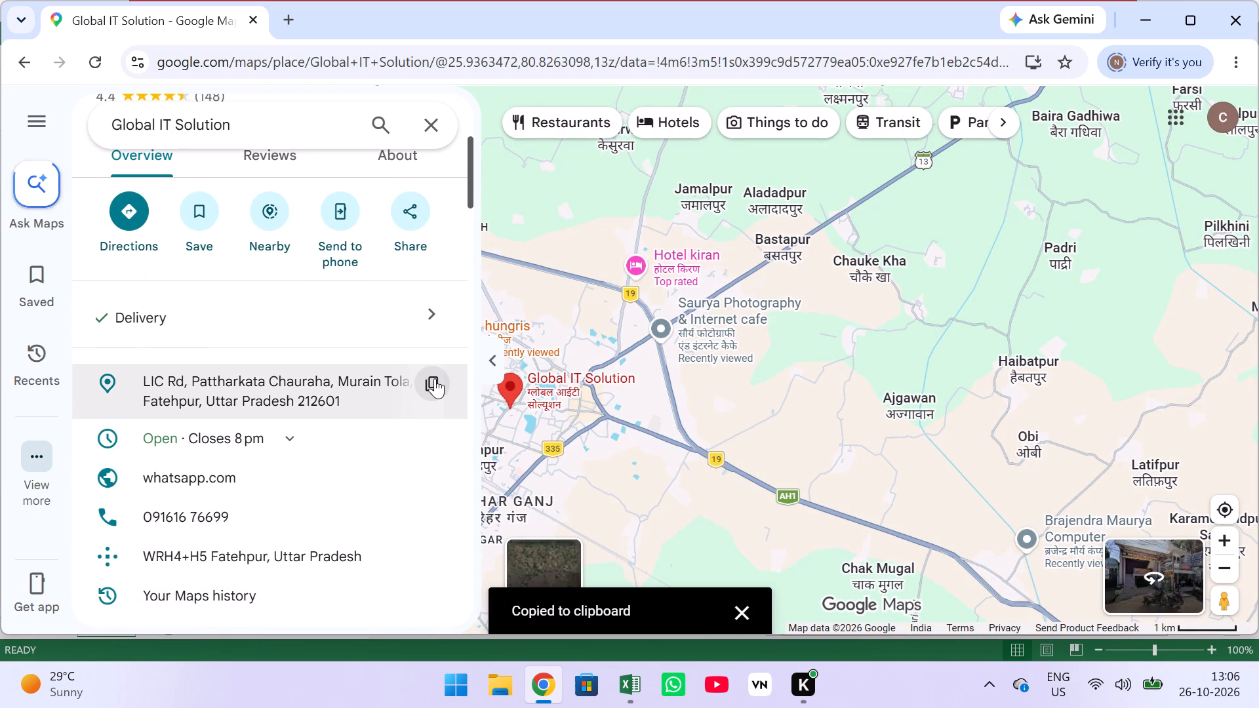
{"action": "key", "text": "alt+Tab"}
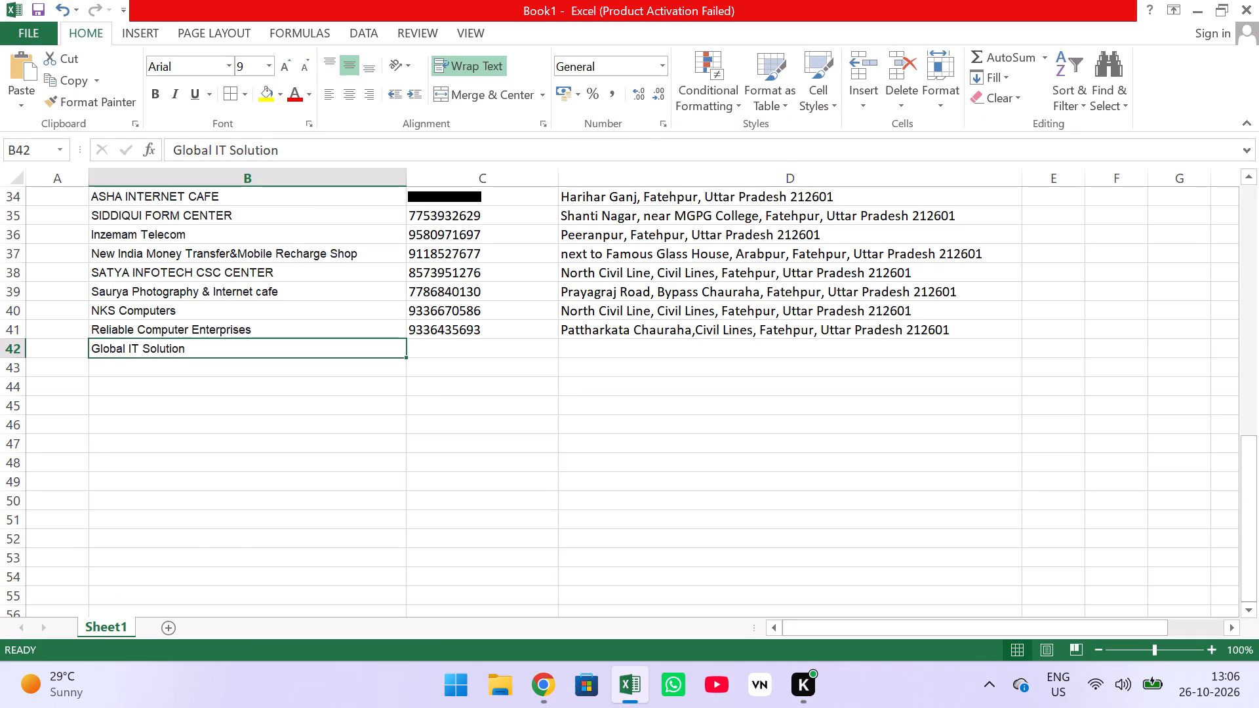
{"action": "left_click", "coordinate": [597, 352]}
{"action": "key", "text": "ctrl+v"}
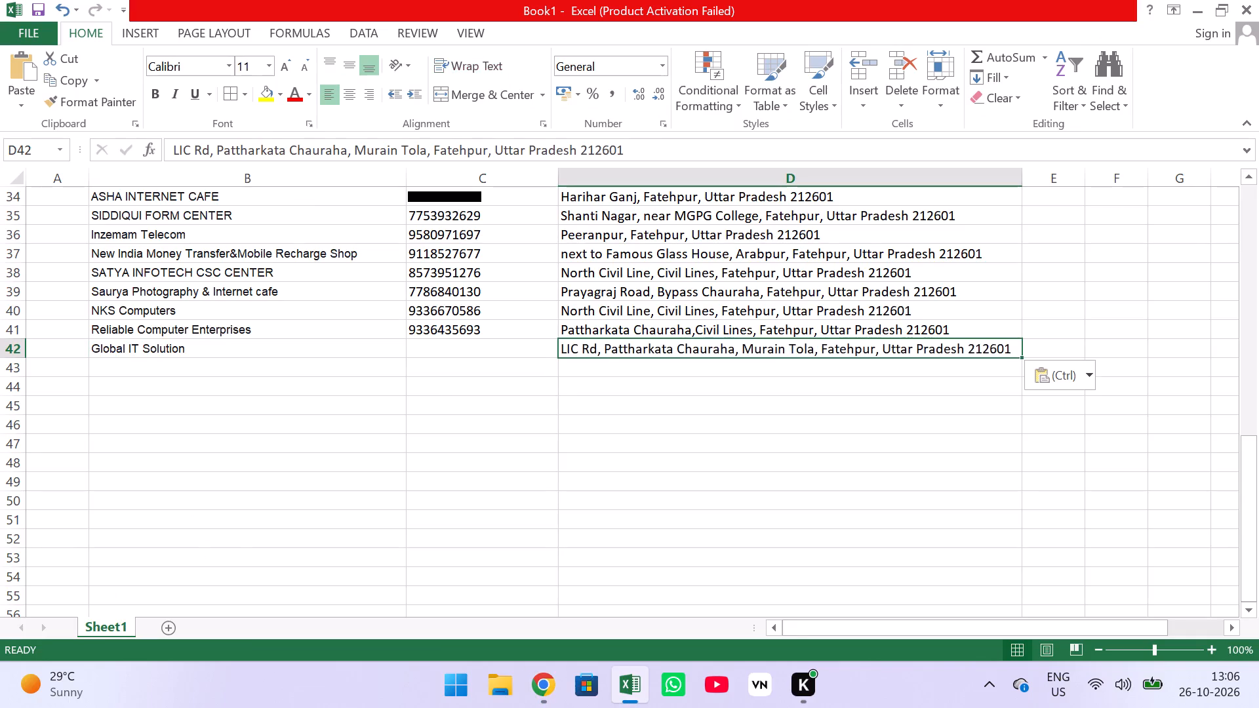
{"action": "key", "text": "alt+Tab"}
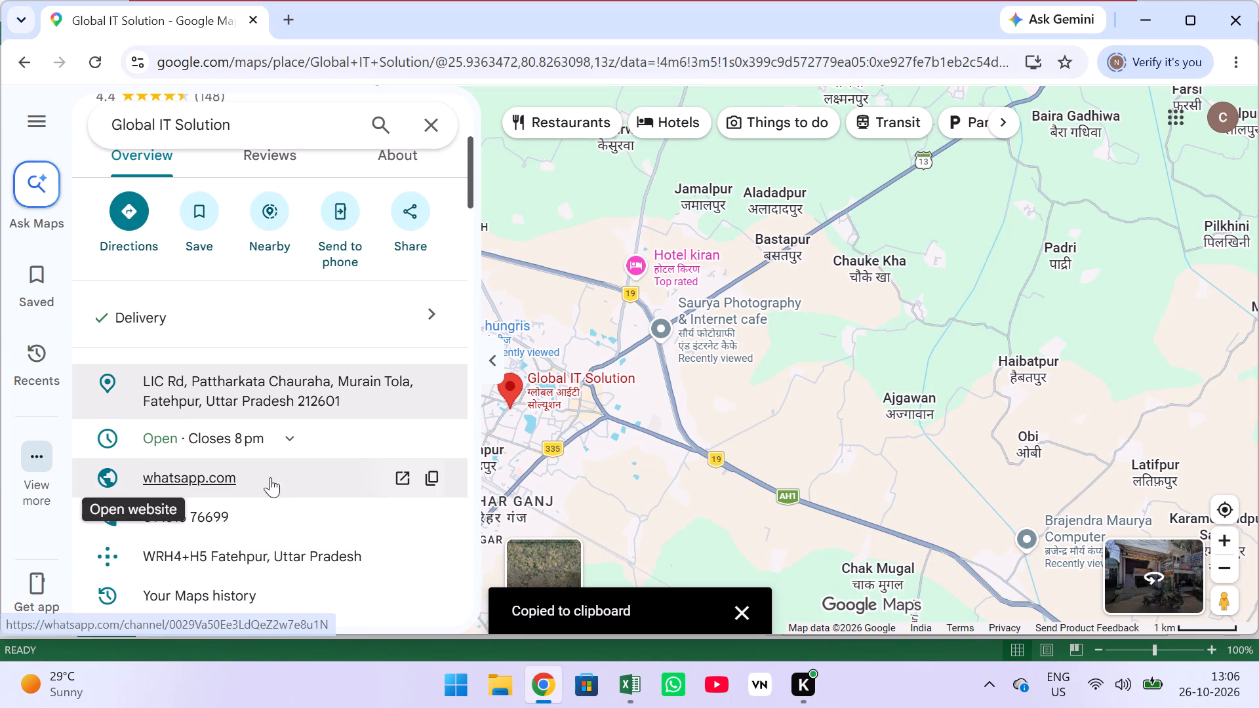
{"action": "left_click", "coordinate": [401, 519]}
{"action": "key", "text": "alt+Tab"}
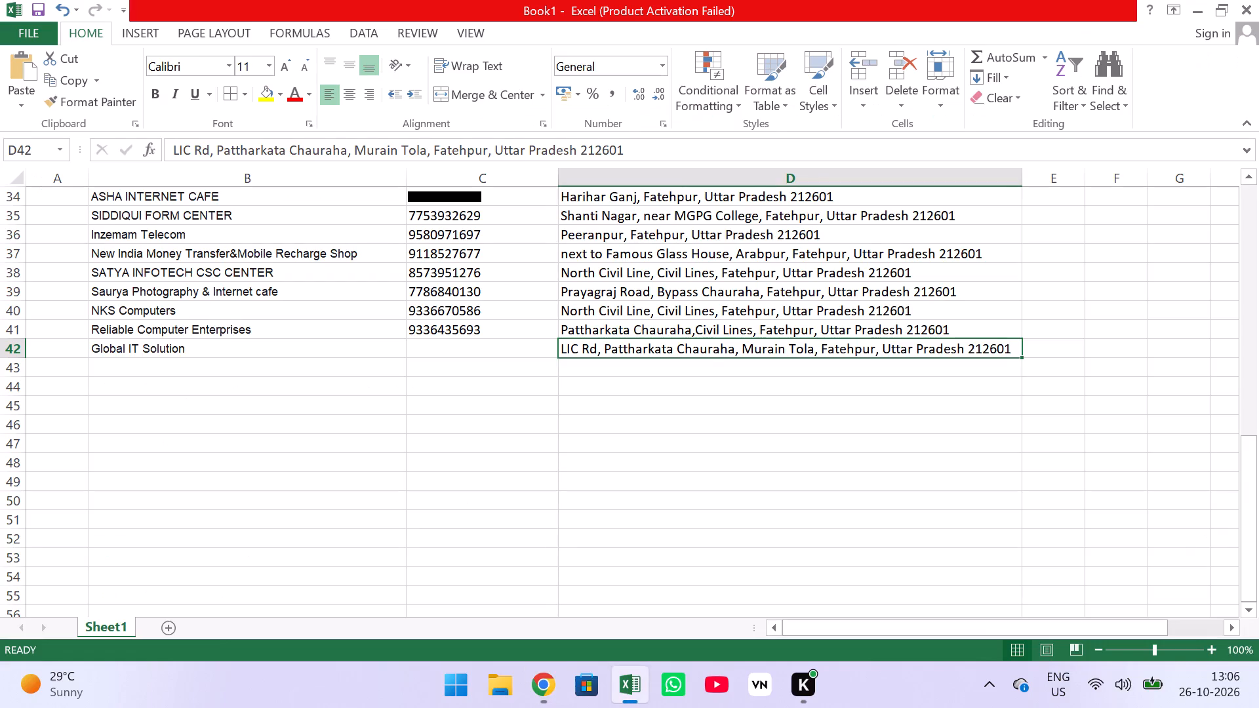
{"action": "left_click", "coordinate": [492, 345]}
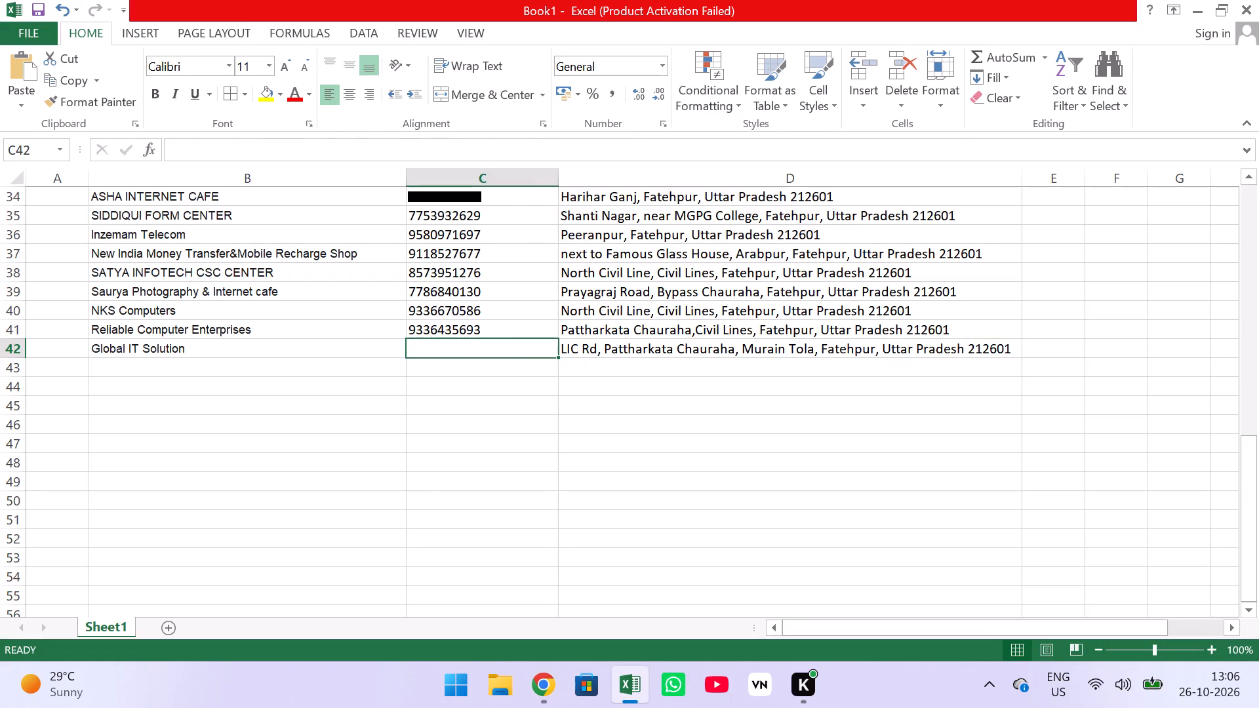
{"action": "key", "text": "ctrl+v"}
Return to the search results in Chrome, open the Omega Computer listing, and copy its name into Excel cell B43.
{"action": "key", "text": "alt+Tab"}
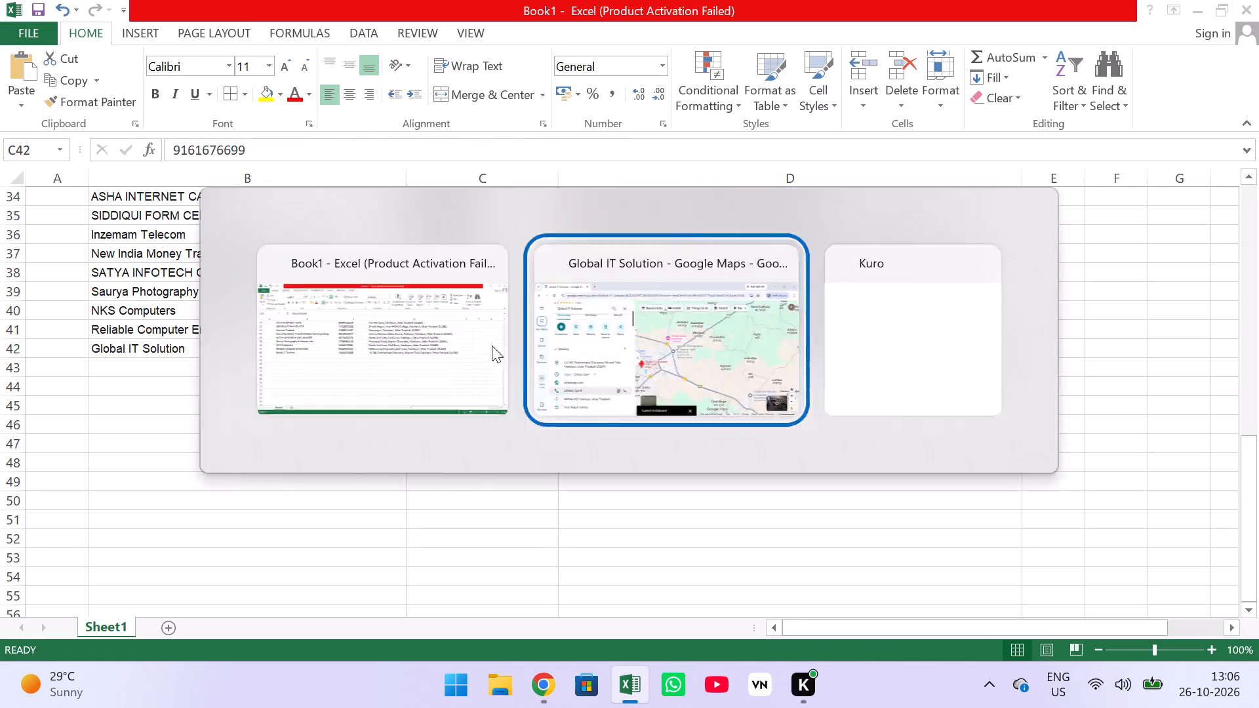
{"action": "left_click", "coordinate": [26, 59]}
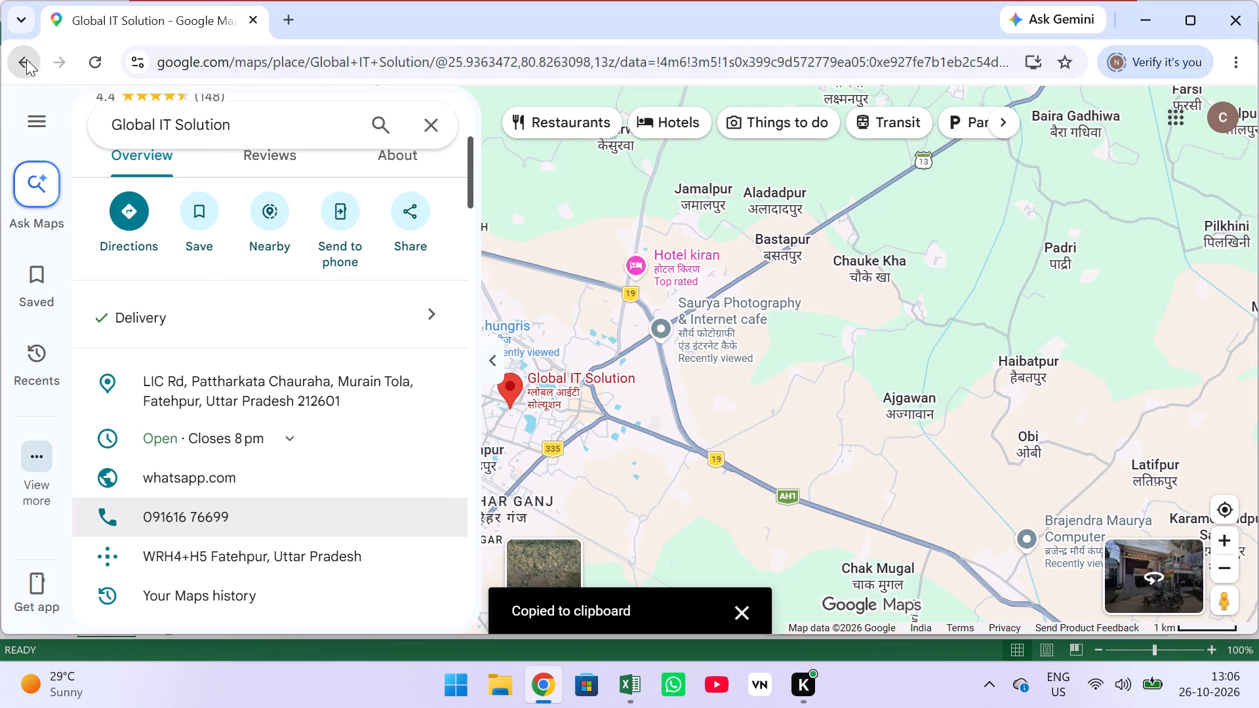
{"action": "left_click", "coordinate": [180, 286]}
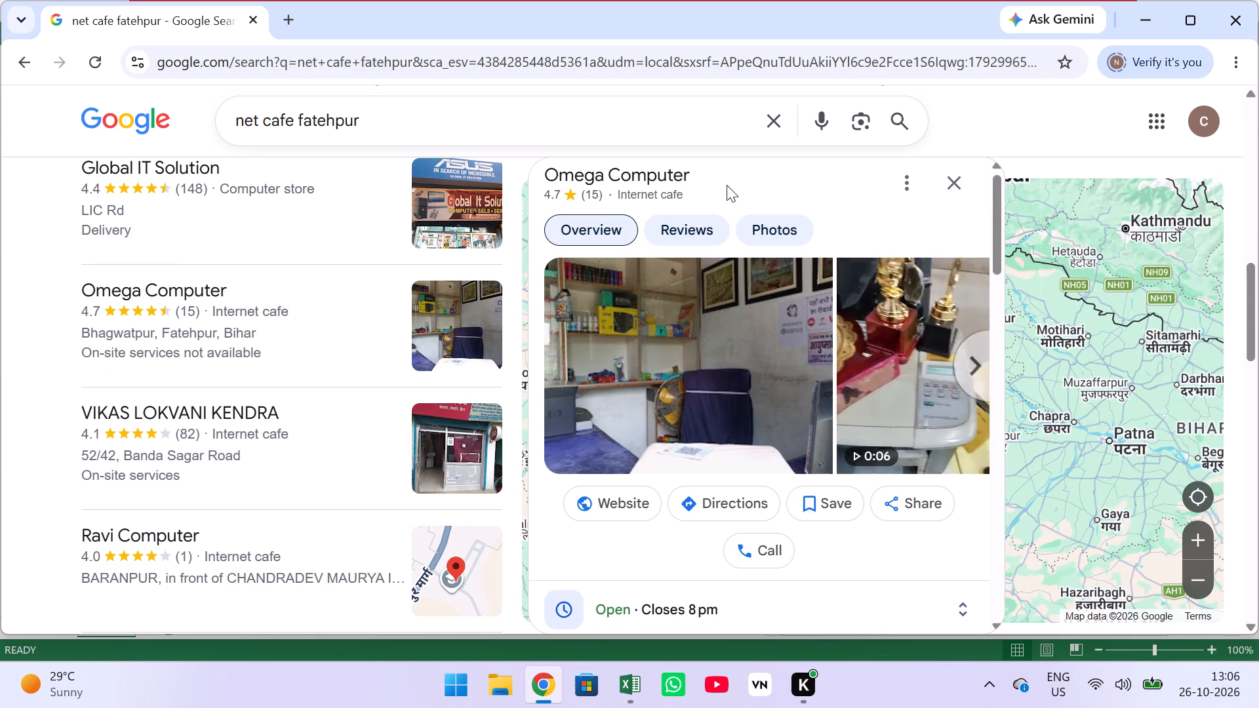
{"action": "left_click_drag", "start_coordinate": [700, 174], "coordinate": [544, 172]}
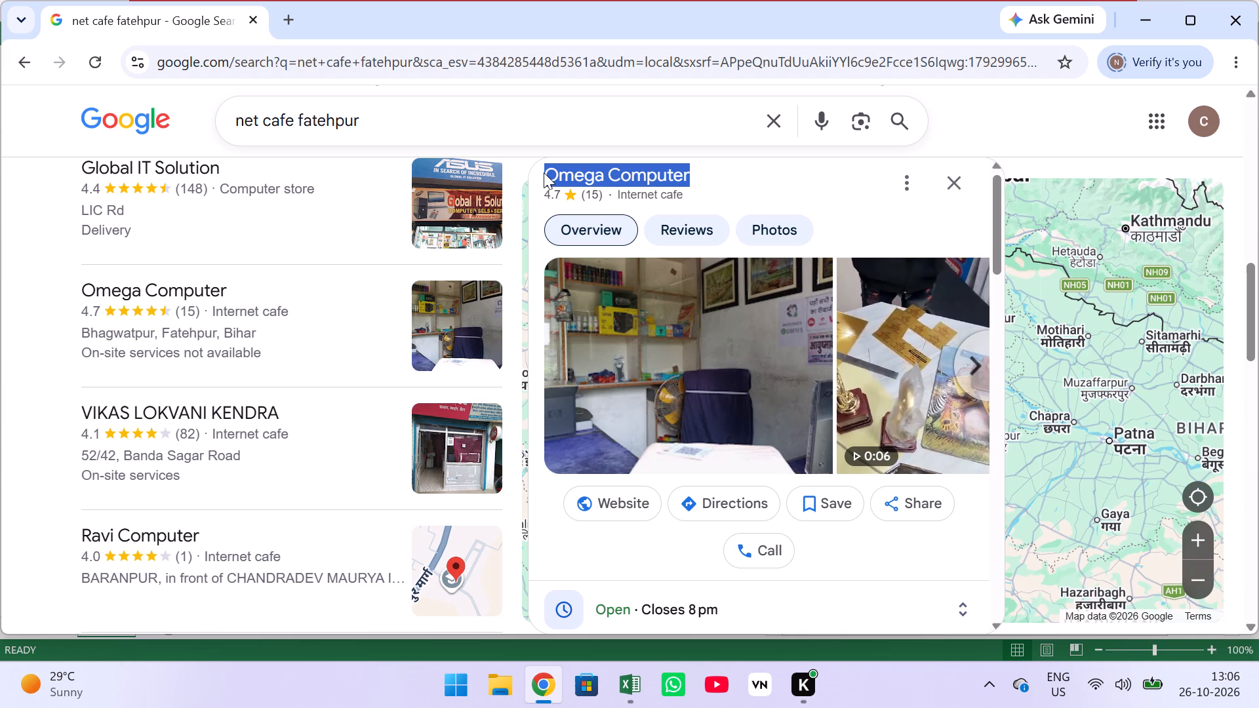
{"action": "key", "text": "ctrl+c"}
{"action": "key", "text": "alt+Tab"}
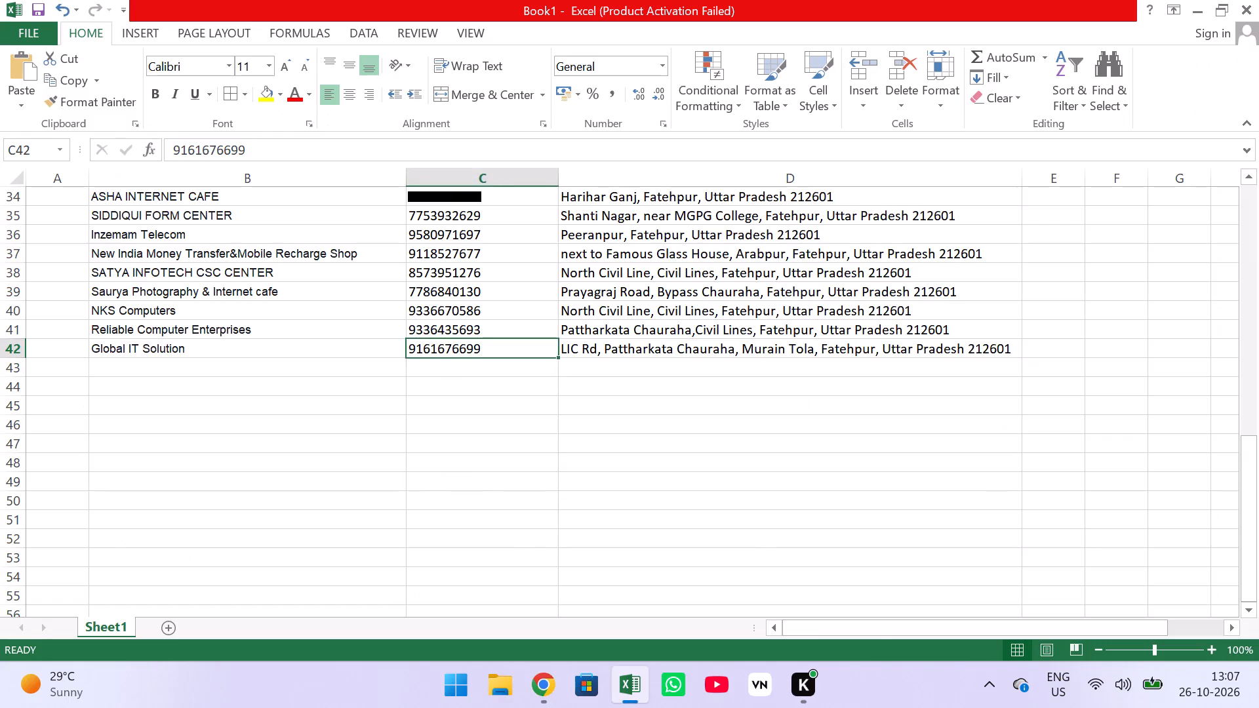
{"action": "left_click", "coordinate": [182, 371]}
{"action": "key", "text": "ctrl+v"}
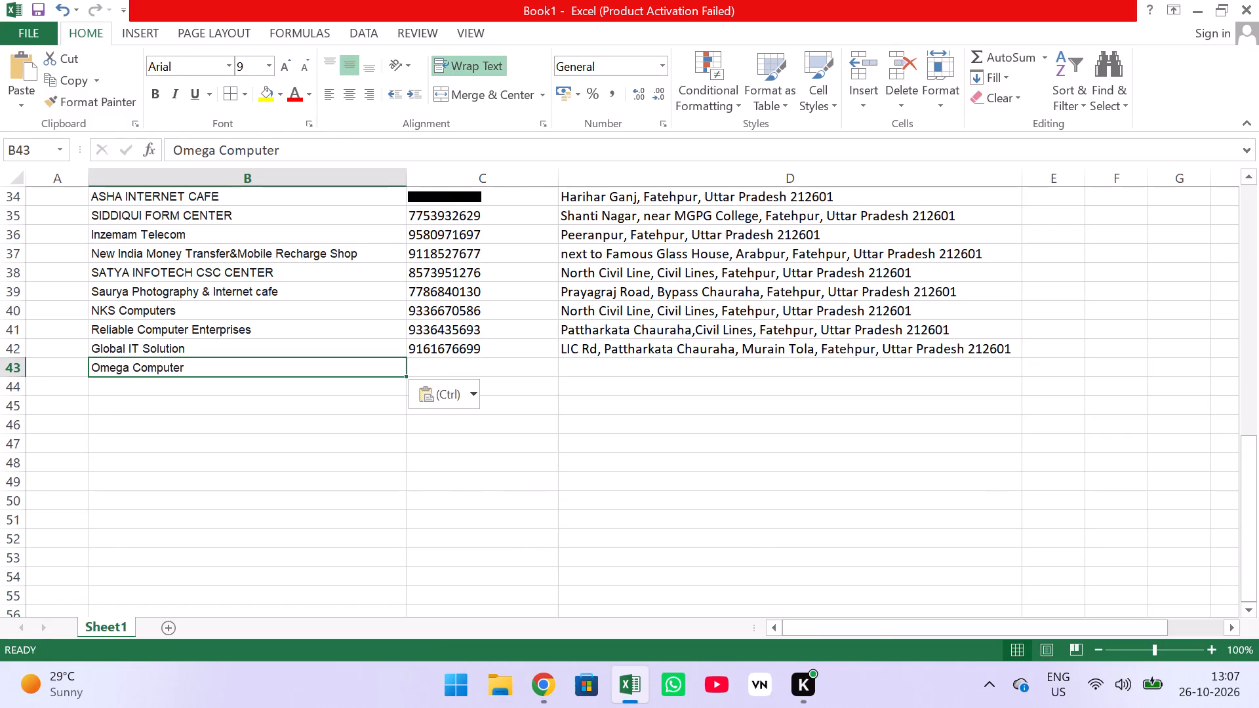